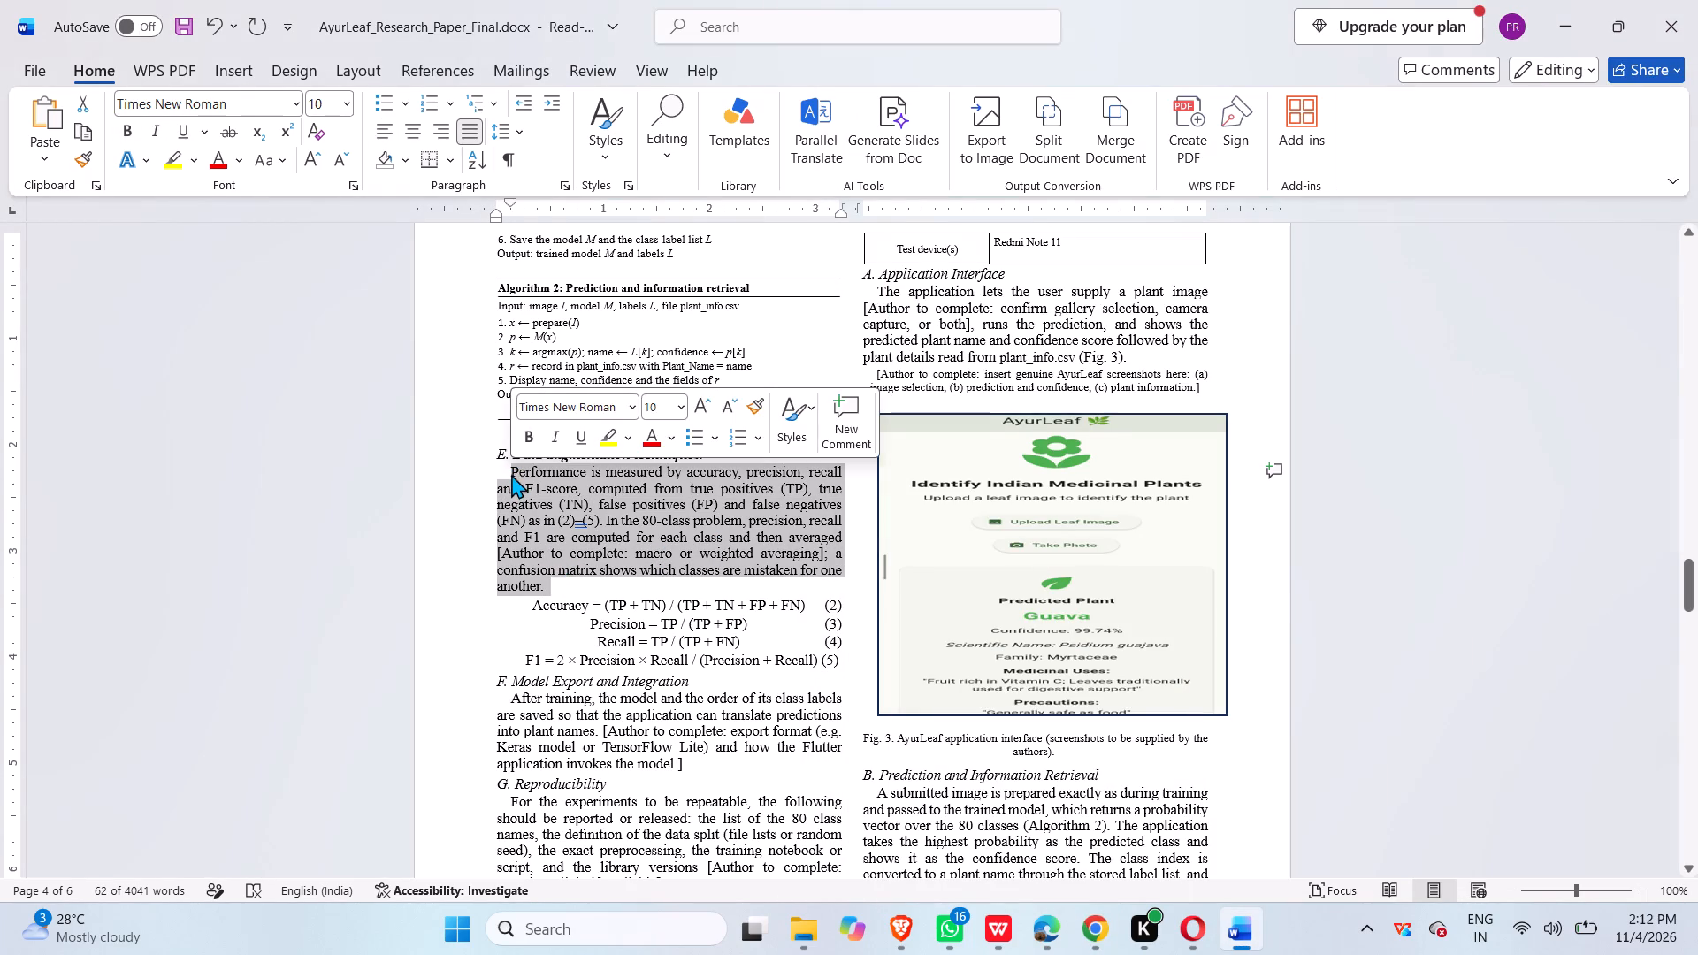
key("ctrl+v")
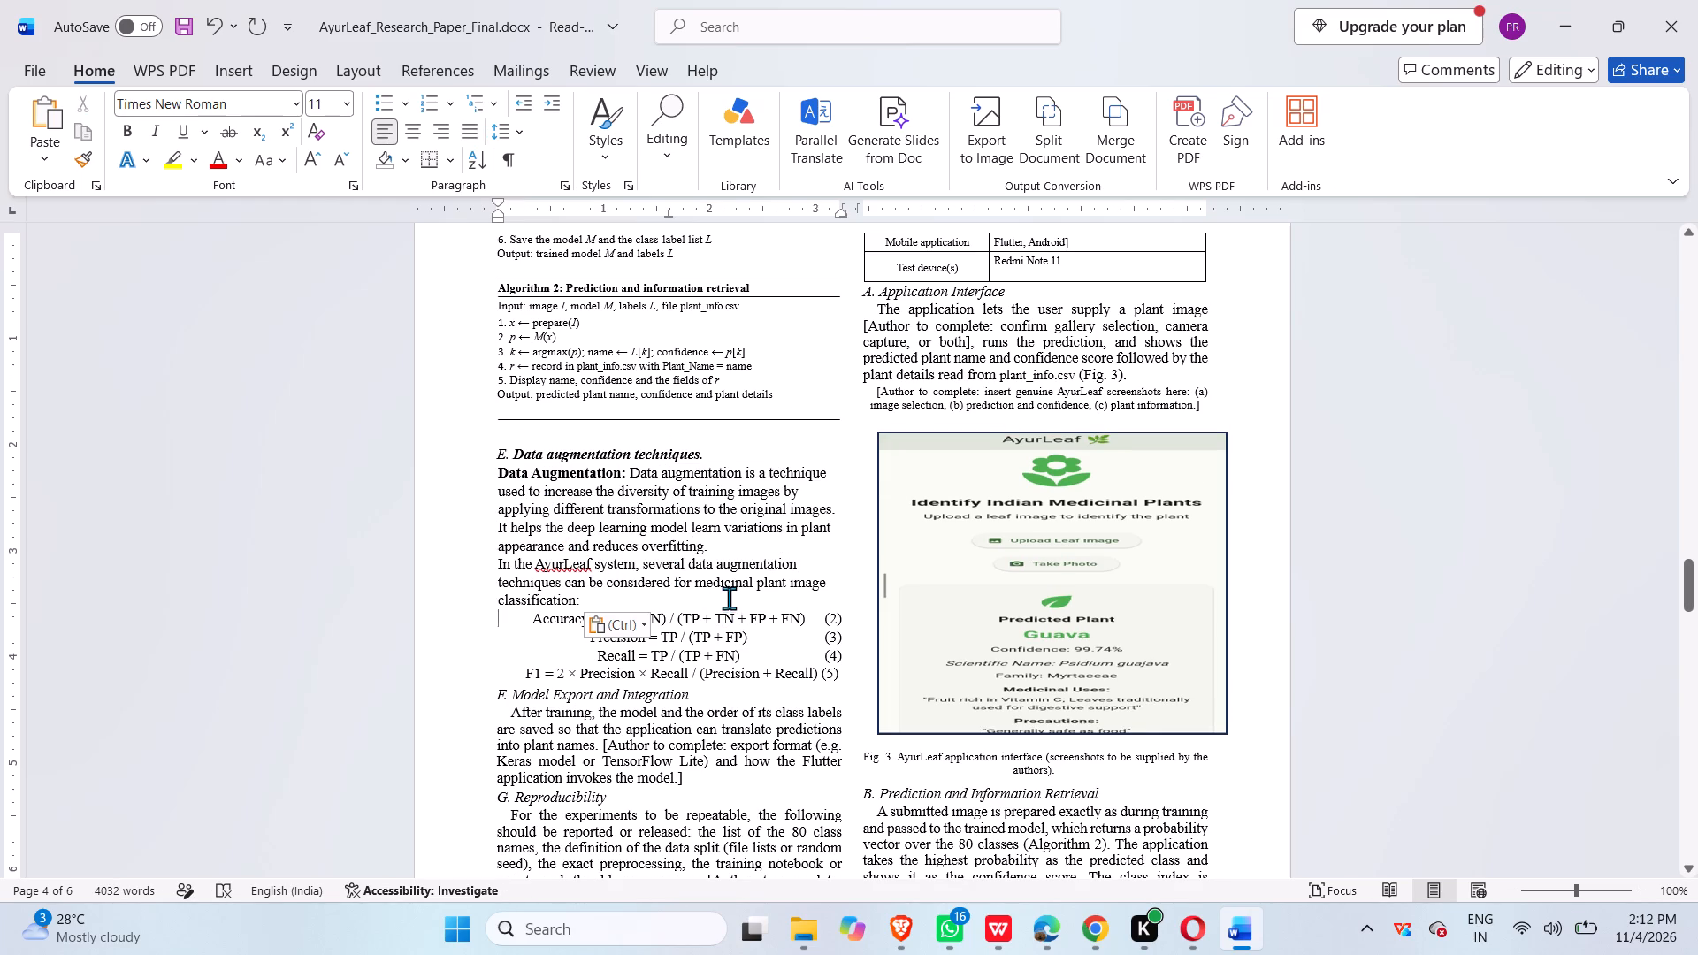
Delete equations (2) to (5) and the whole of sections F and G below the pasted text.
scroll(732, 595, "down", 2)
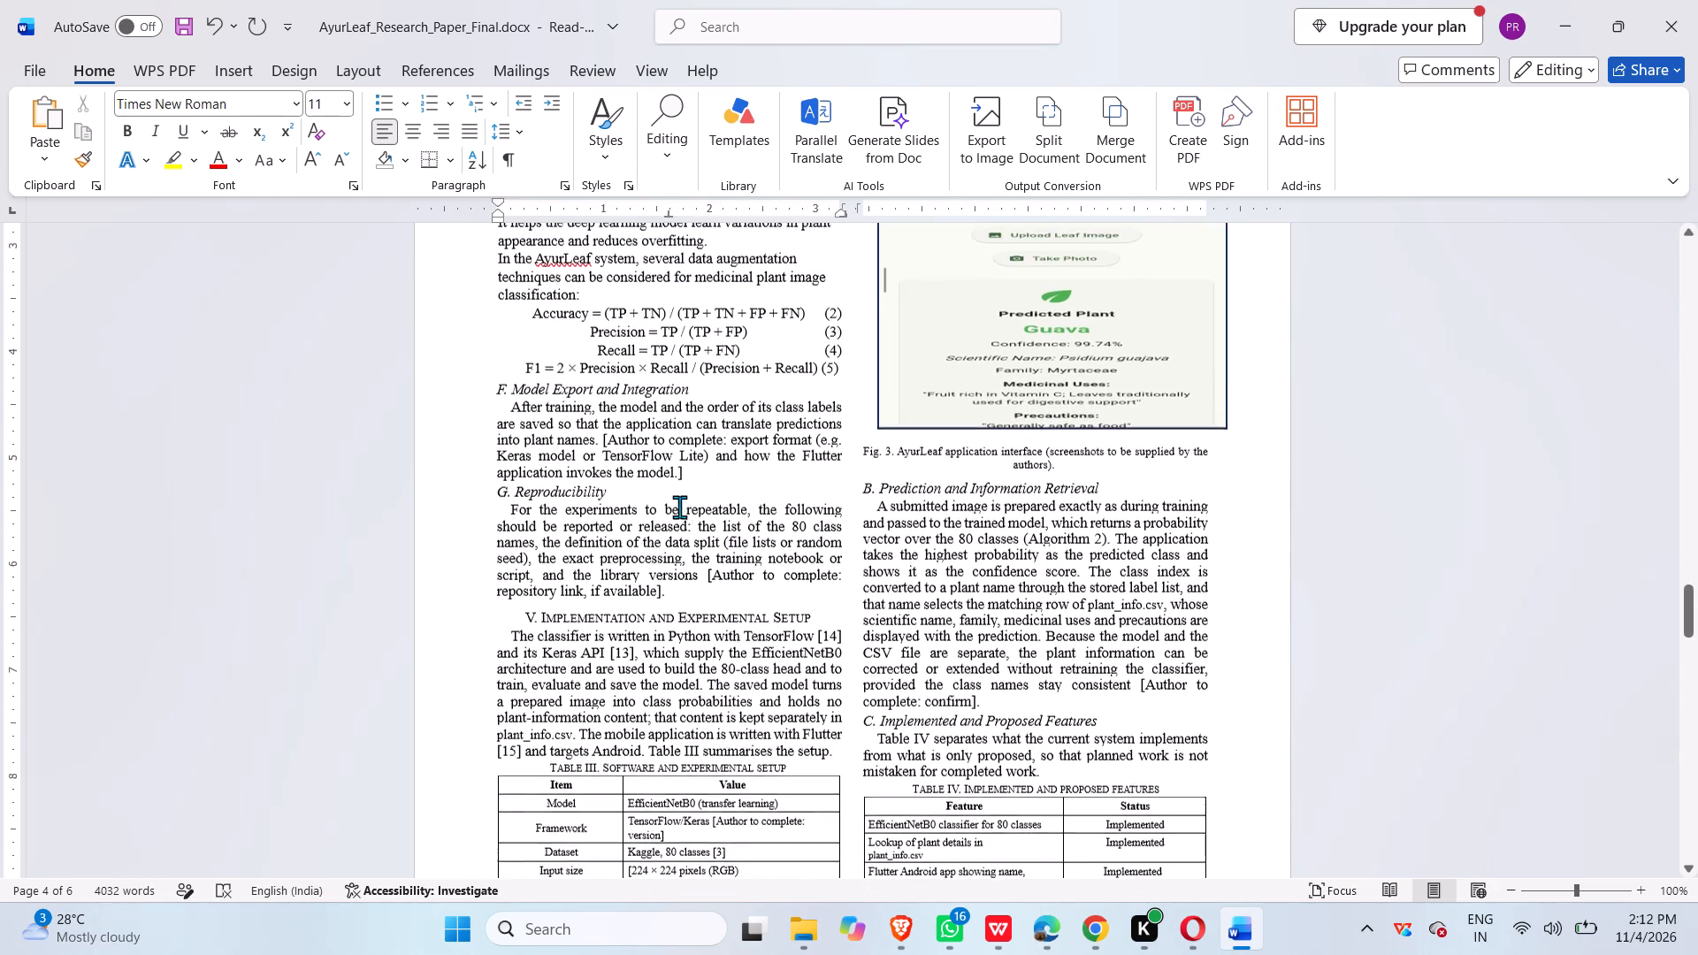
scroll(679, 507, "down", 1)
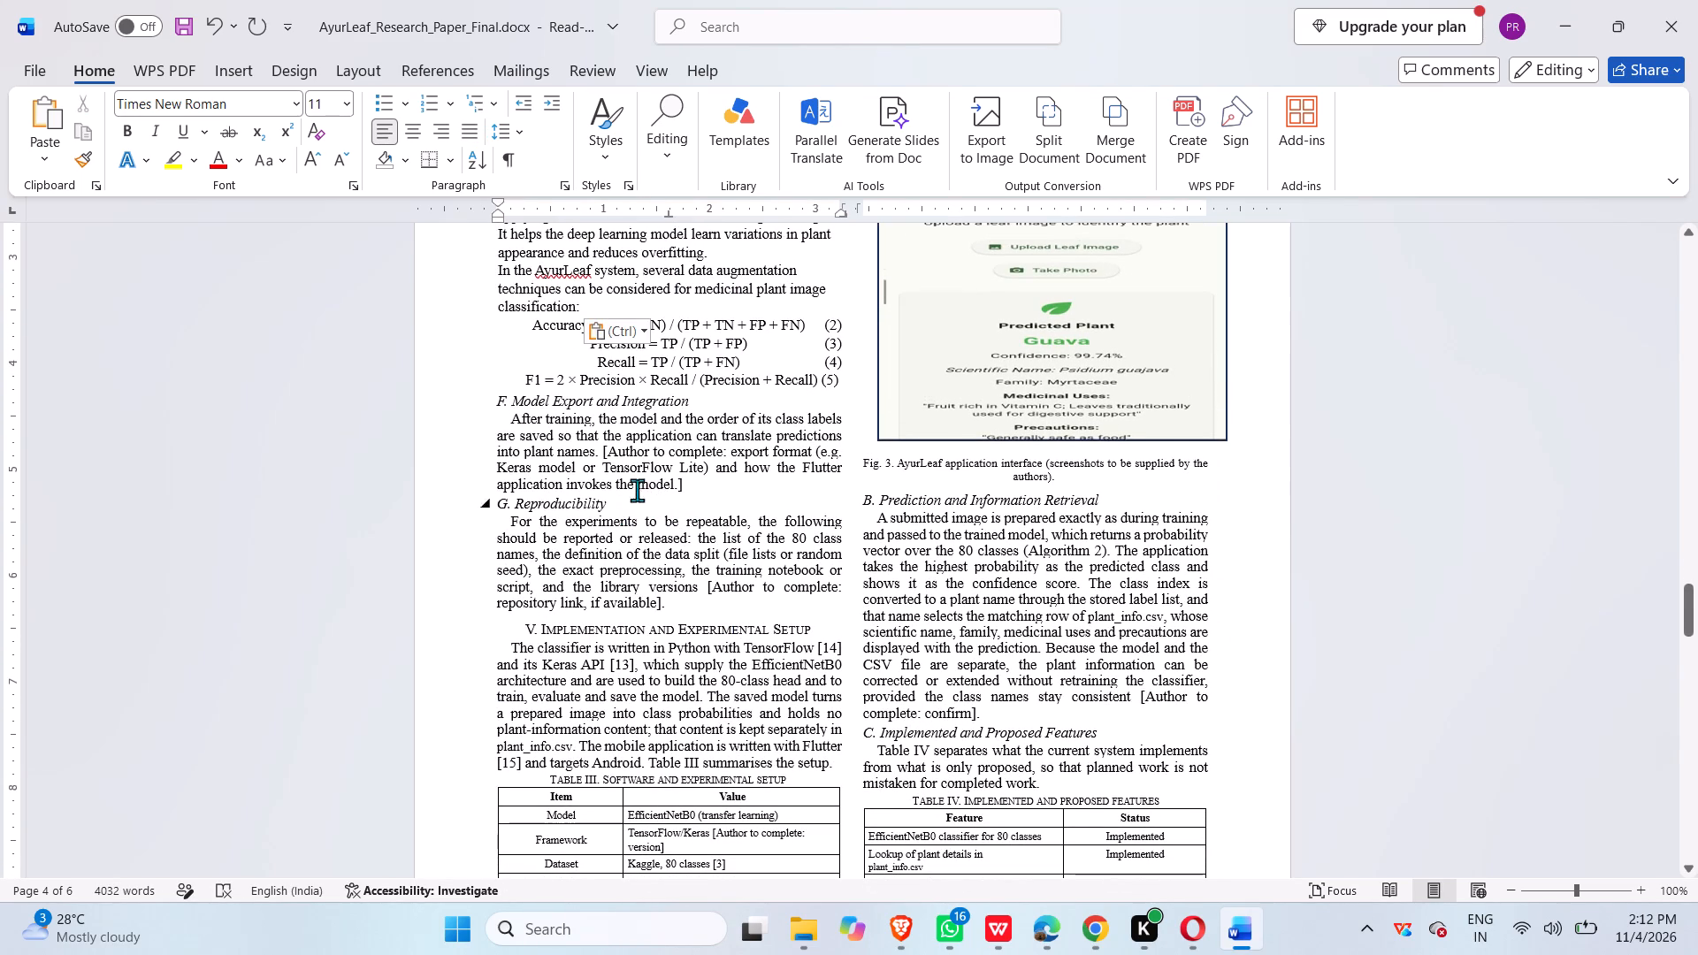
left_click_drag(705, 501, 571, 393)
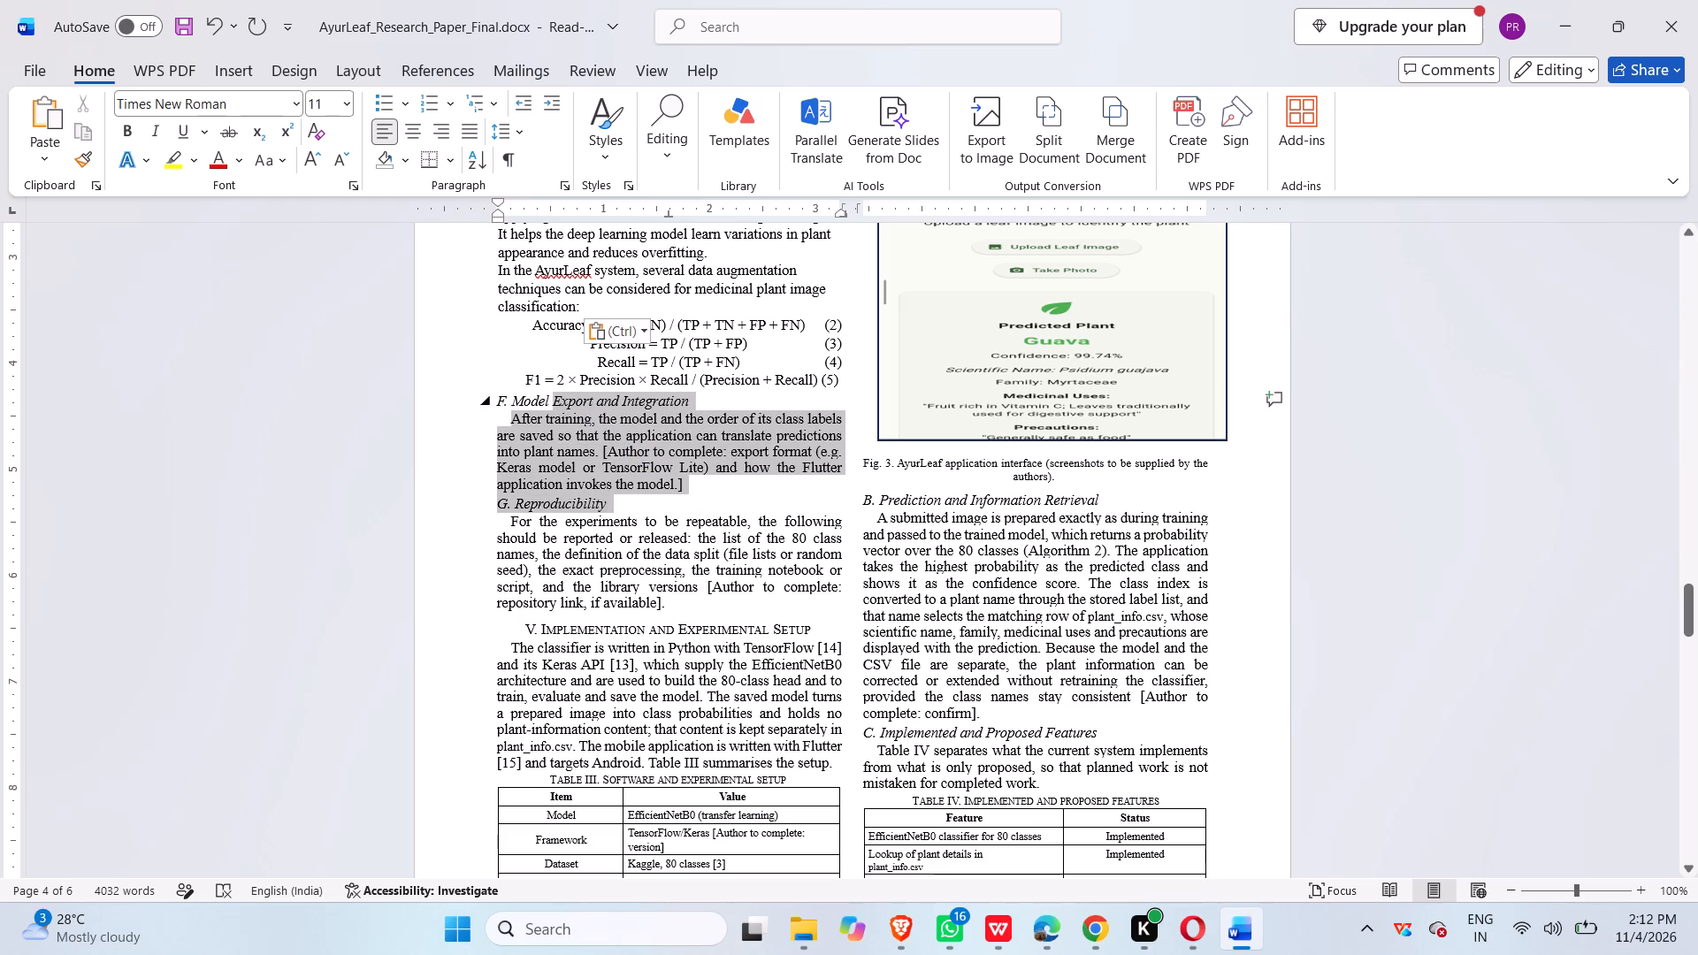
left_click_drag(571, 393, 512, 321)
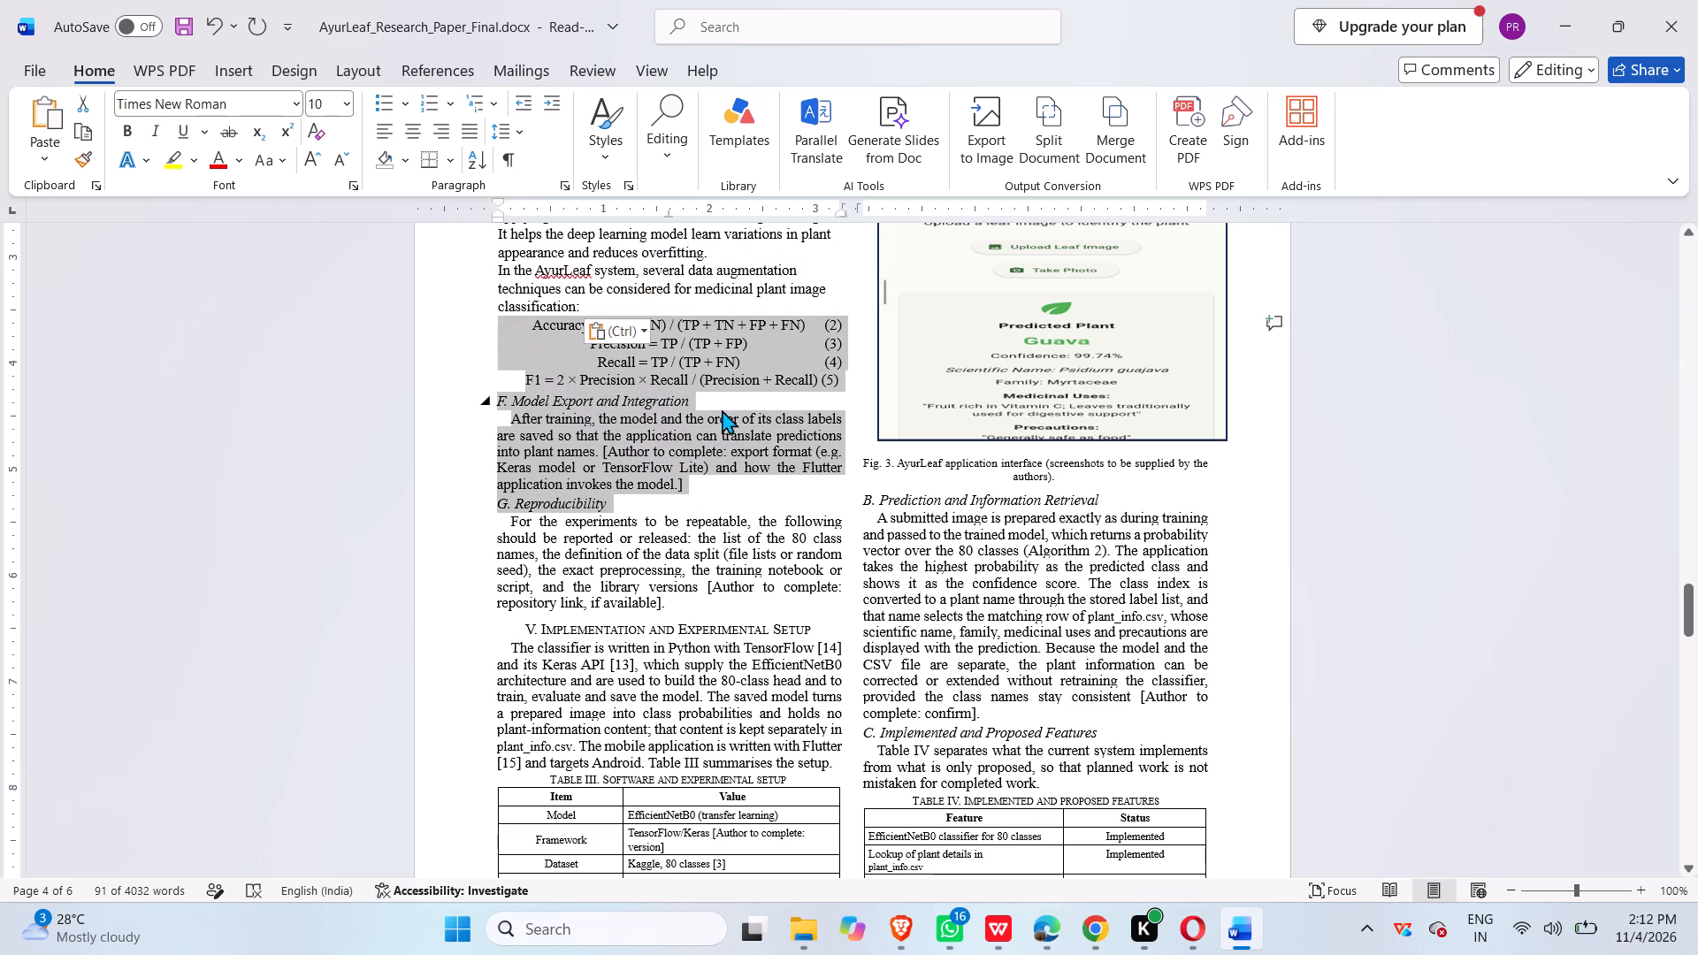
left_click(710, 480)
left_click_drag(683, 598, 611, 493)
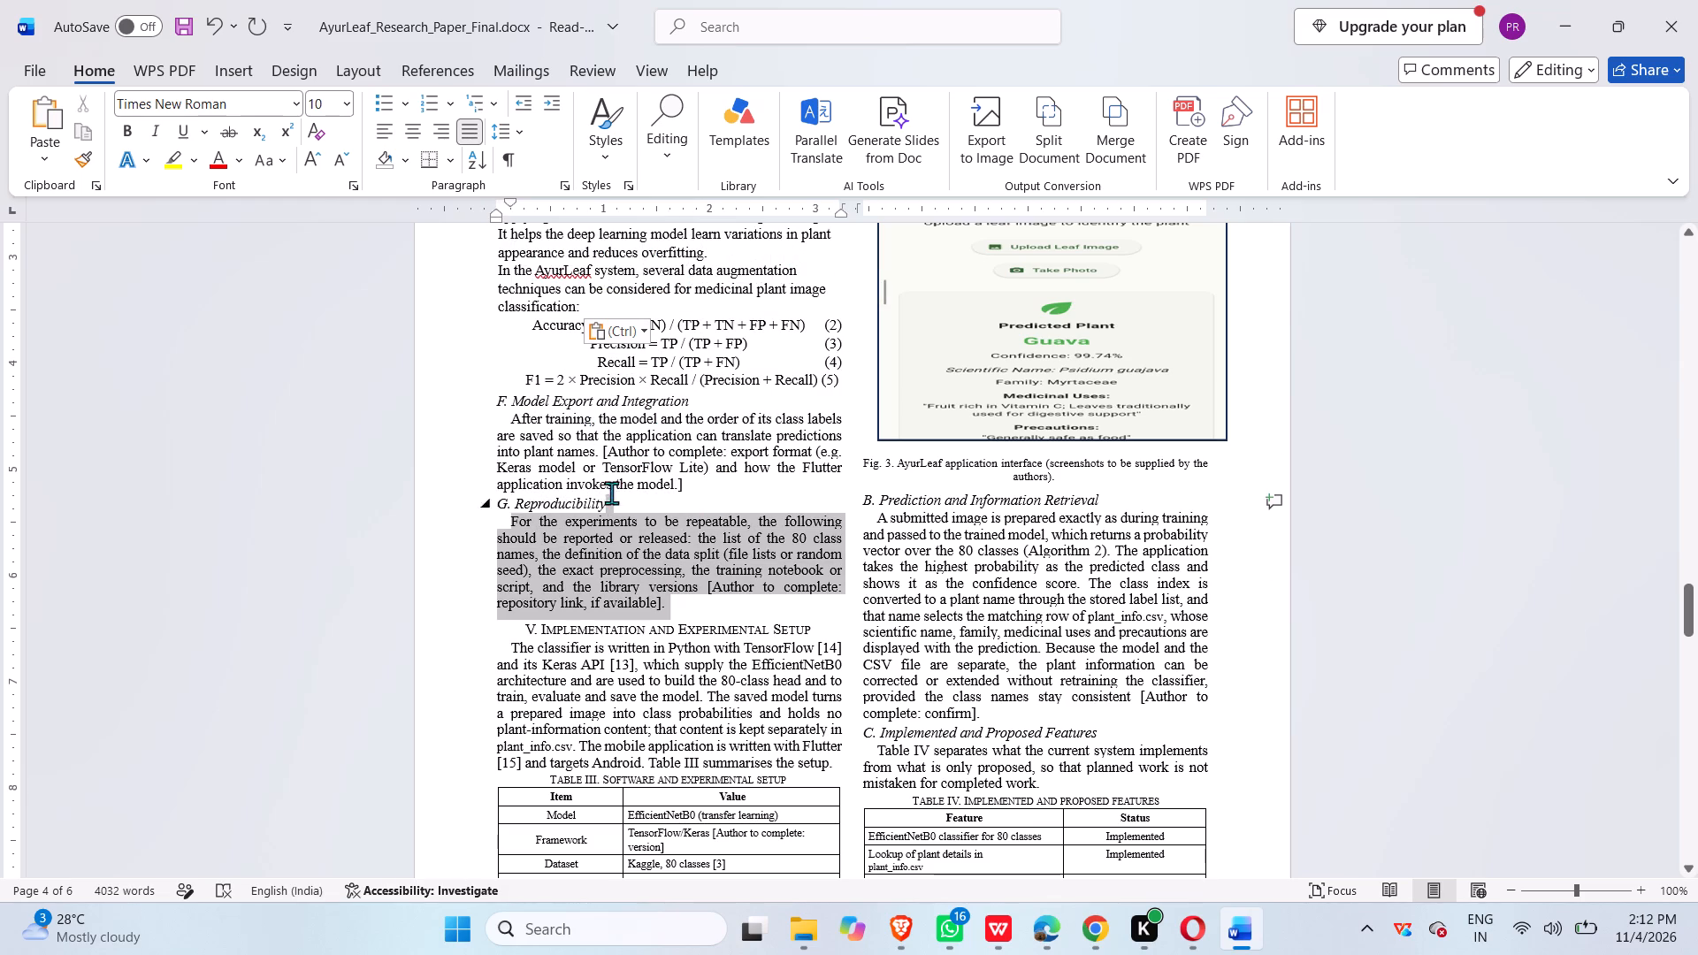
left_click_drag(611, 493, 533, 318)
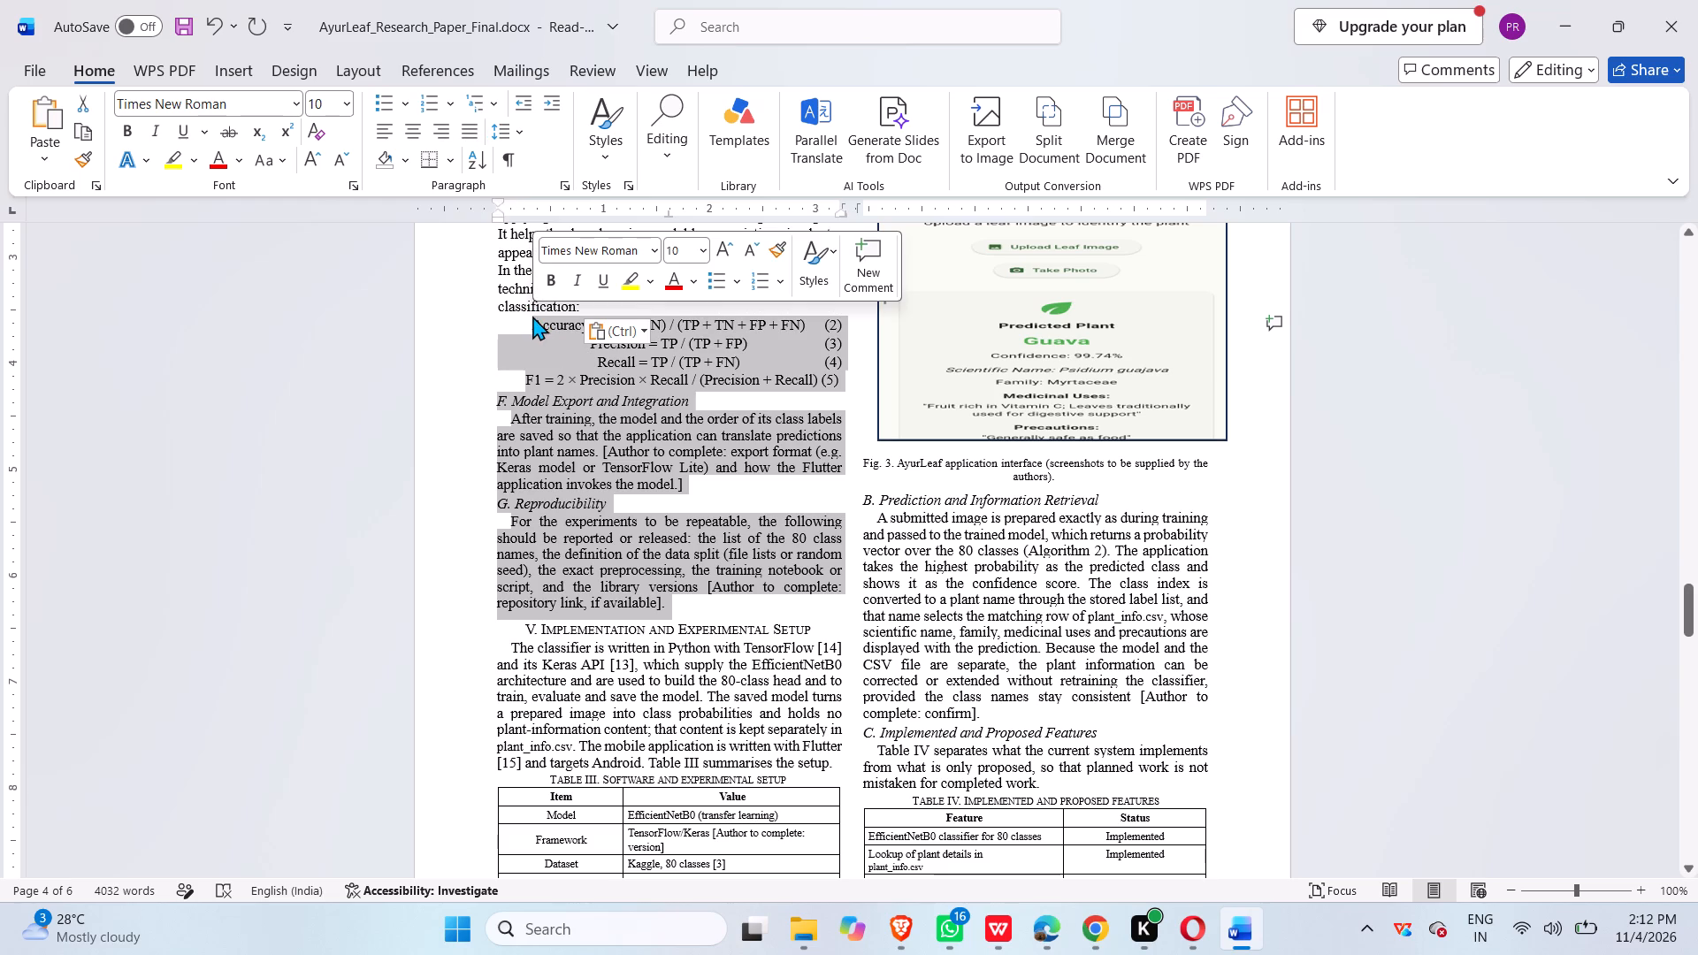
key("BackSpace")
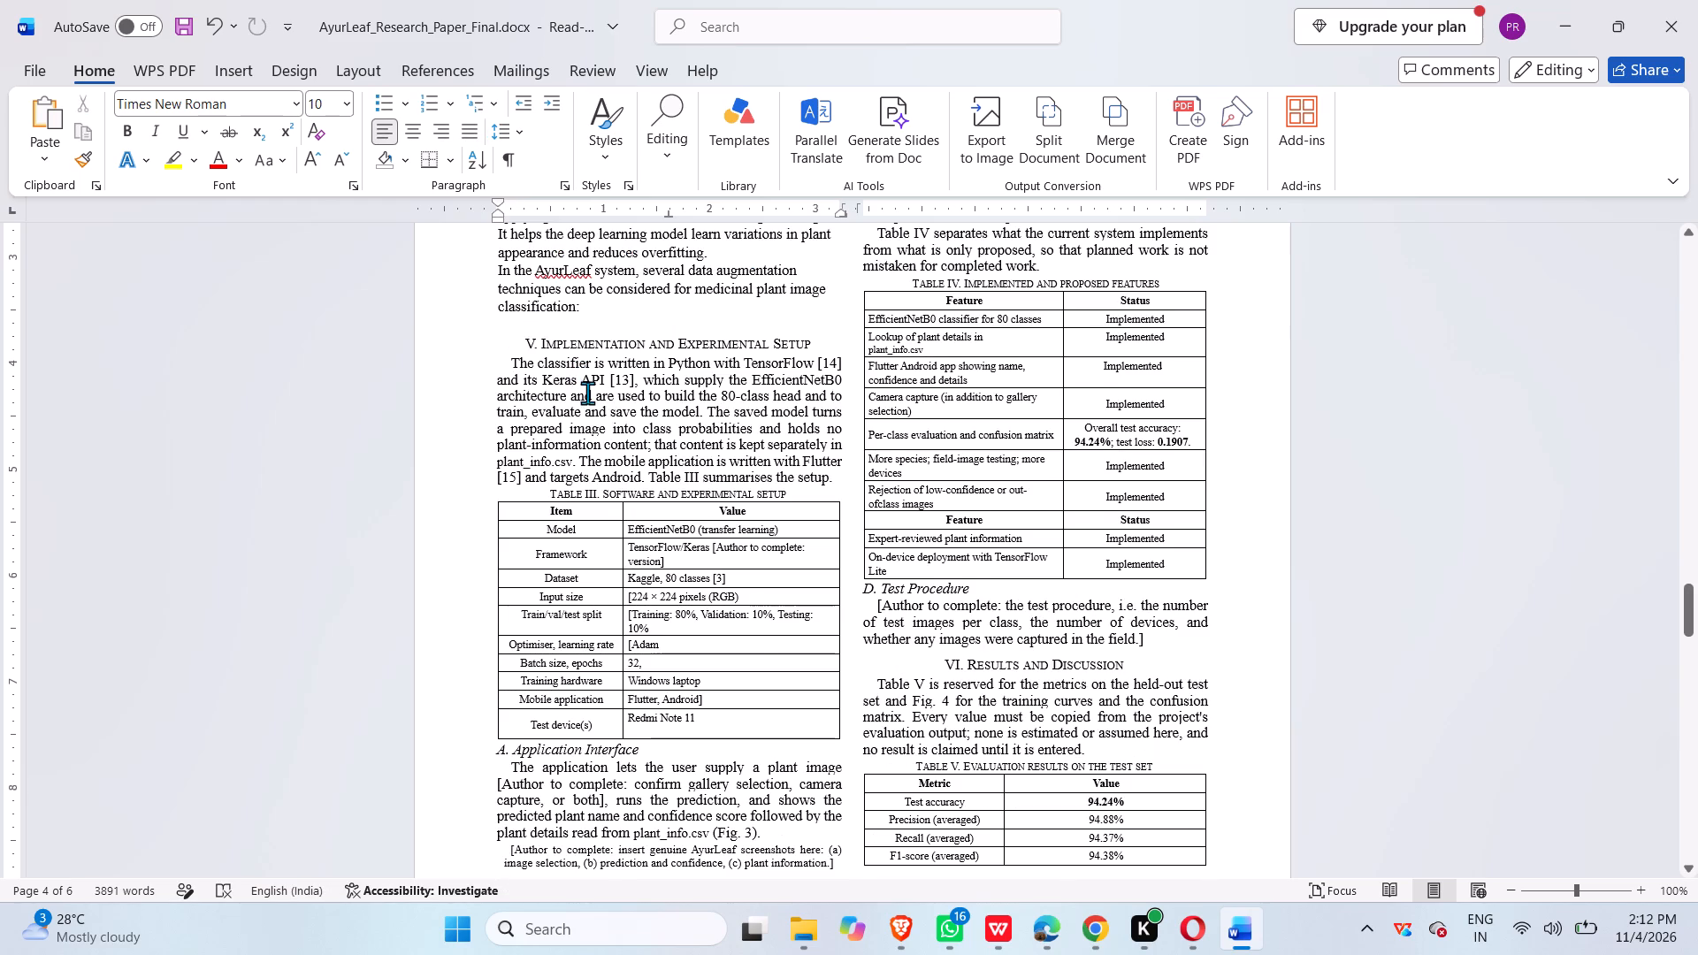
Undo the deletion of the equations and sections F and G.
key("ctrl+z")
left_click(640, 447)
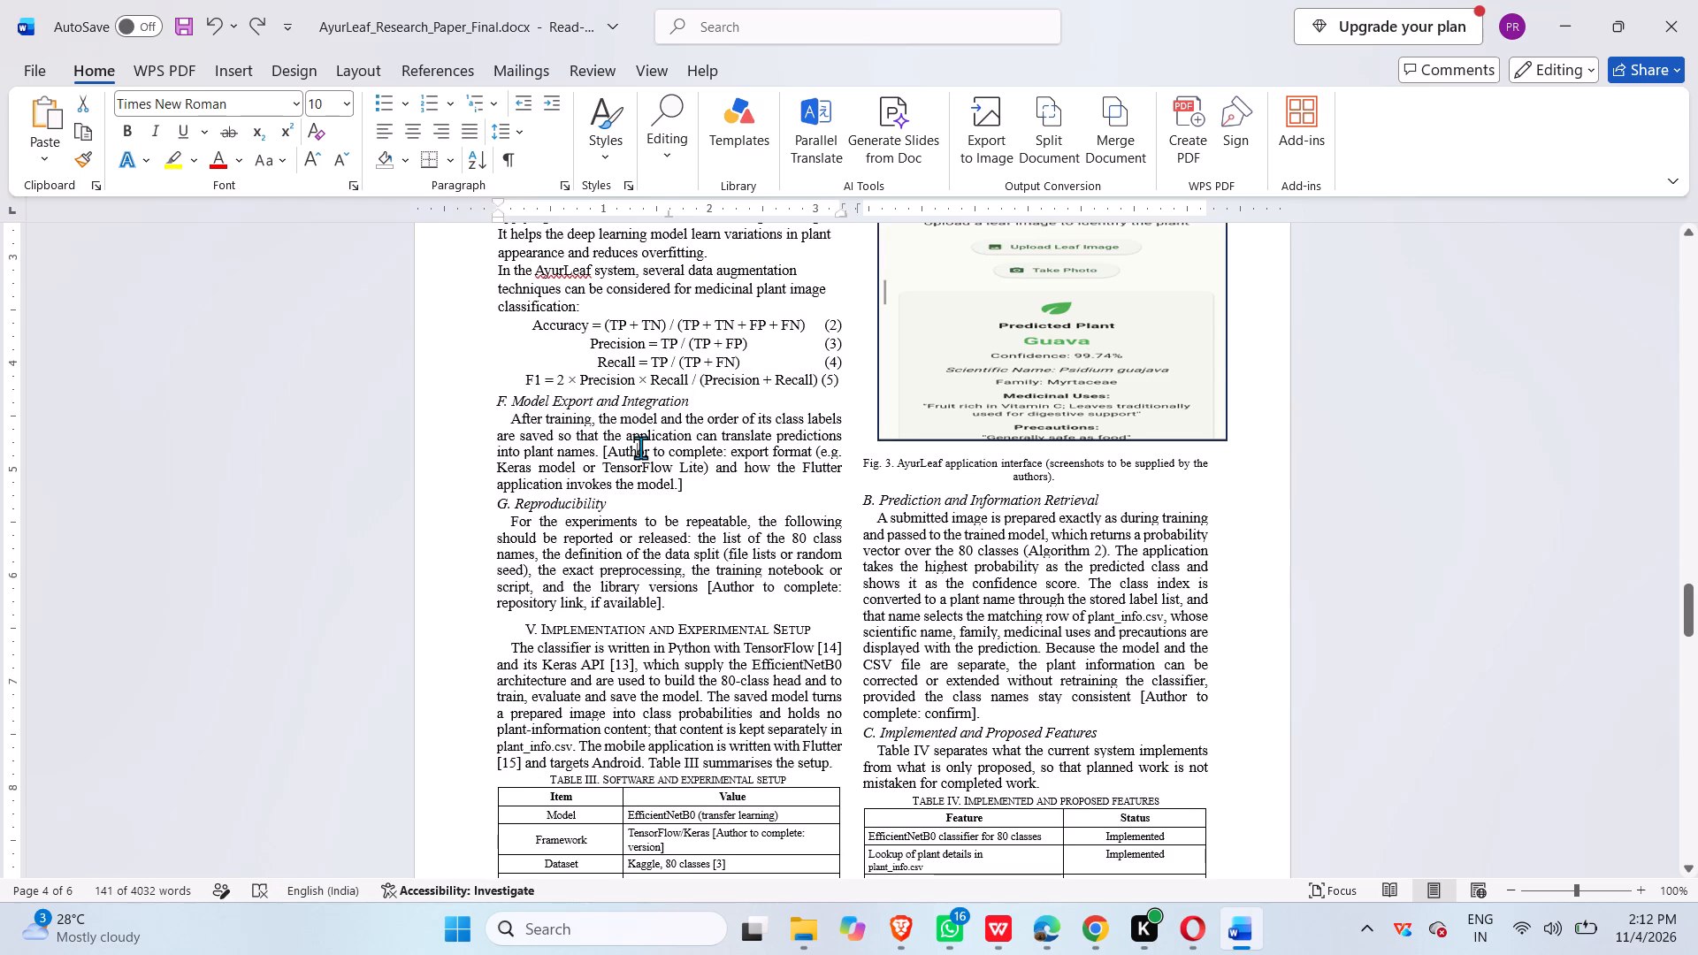
Draw a rectangle about 3.33" wide and 2.69" high over equations (2) to (5) and sections F and G.
left_click(219, 63)
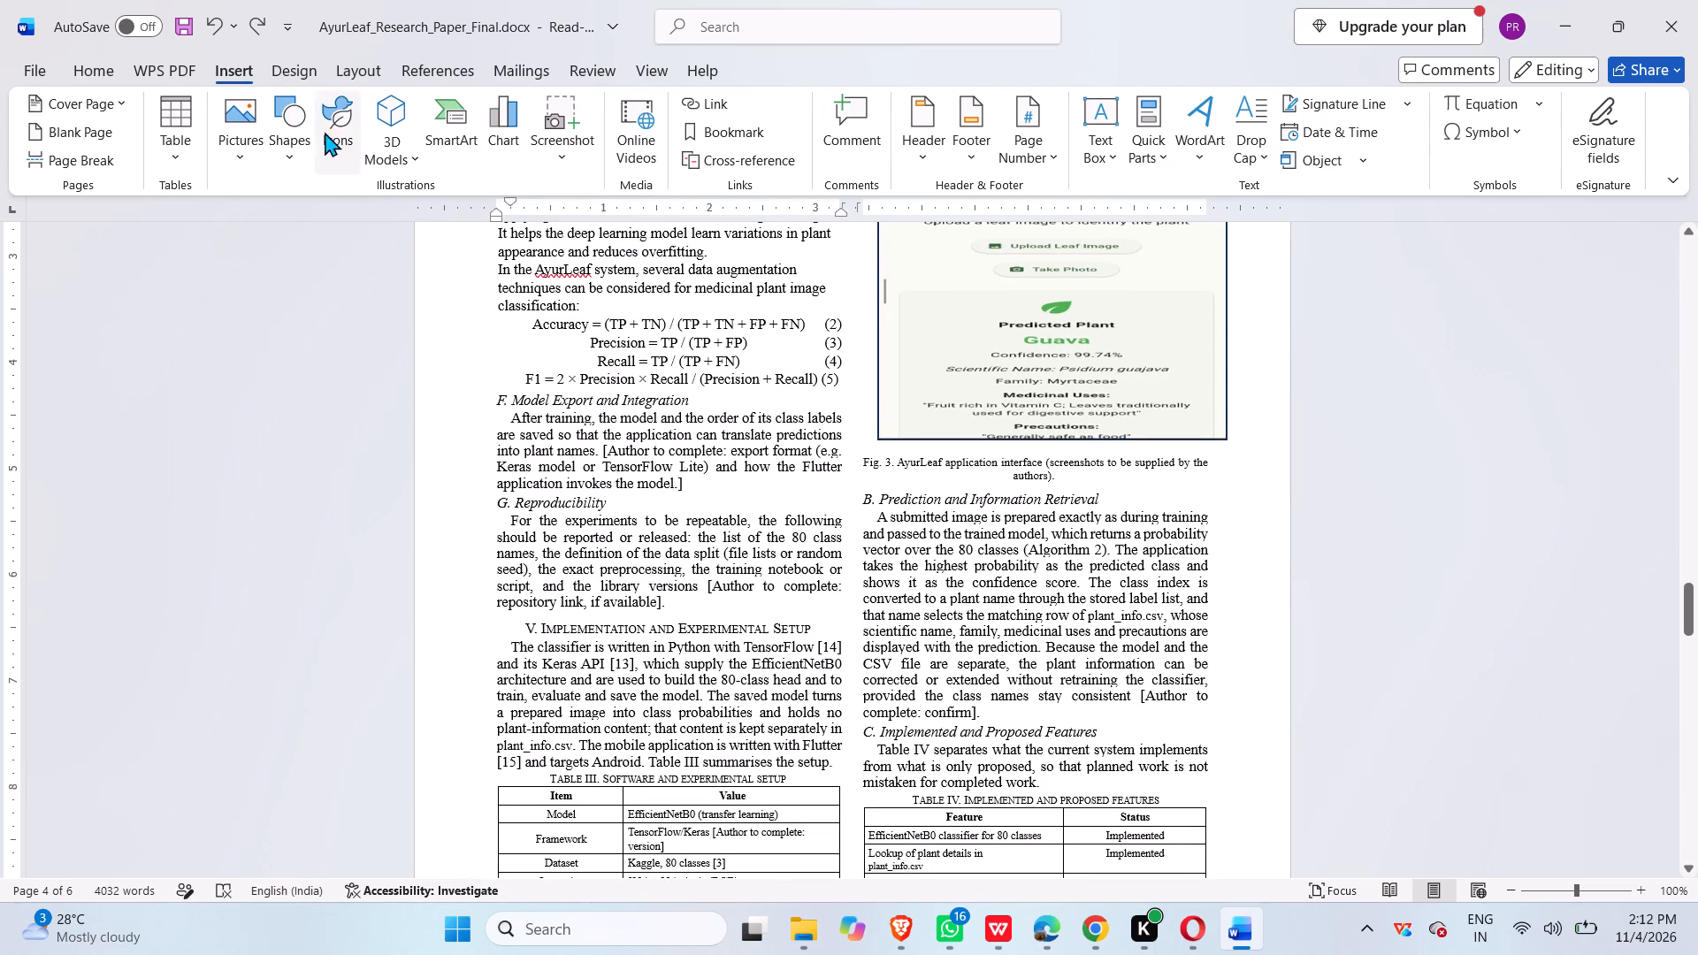
left_click(286, 122)
left_click(363, 221)
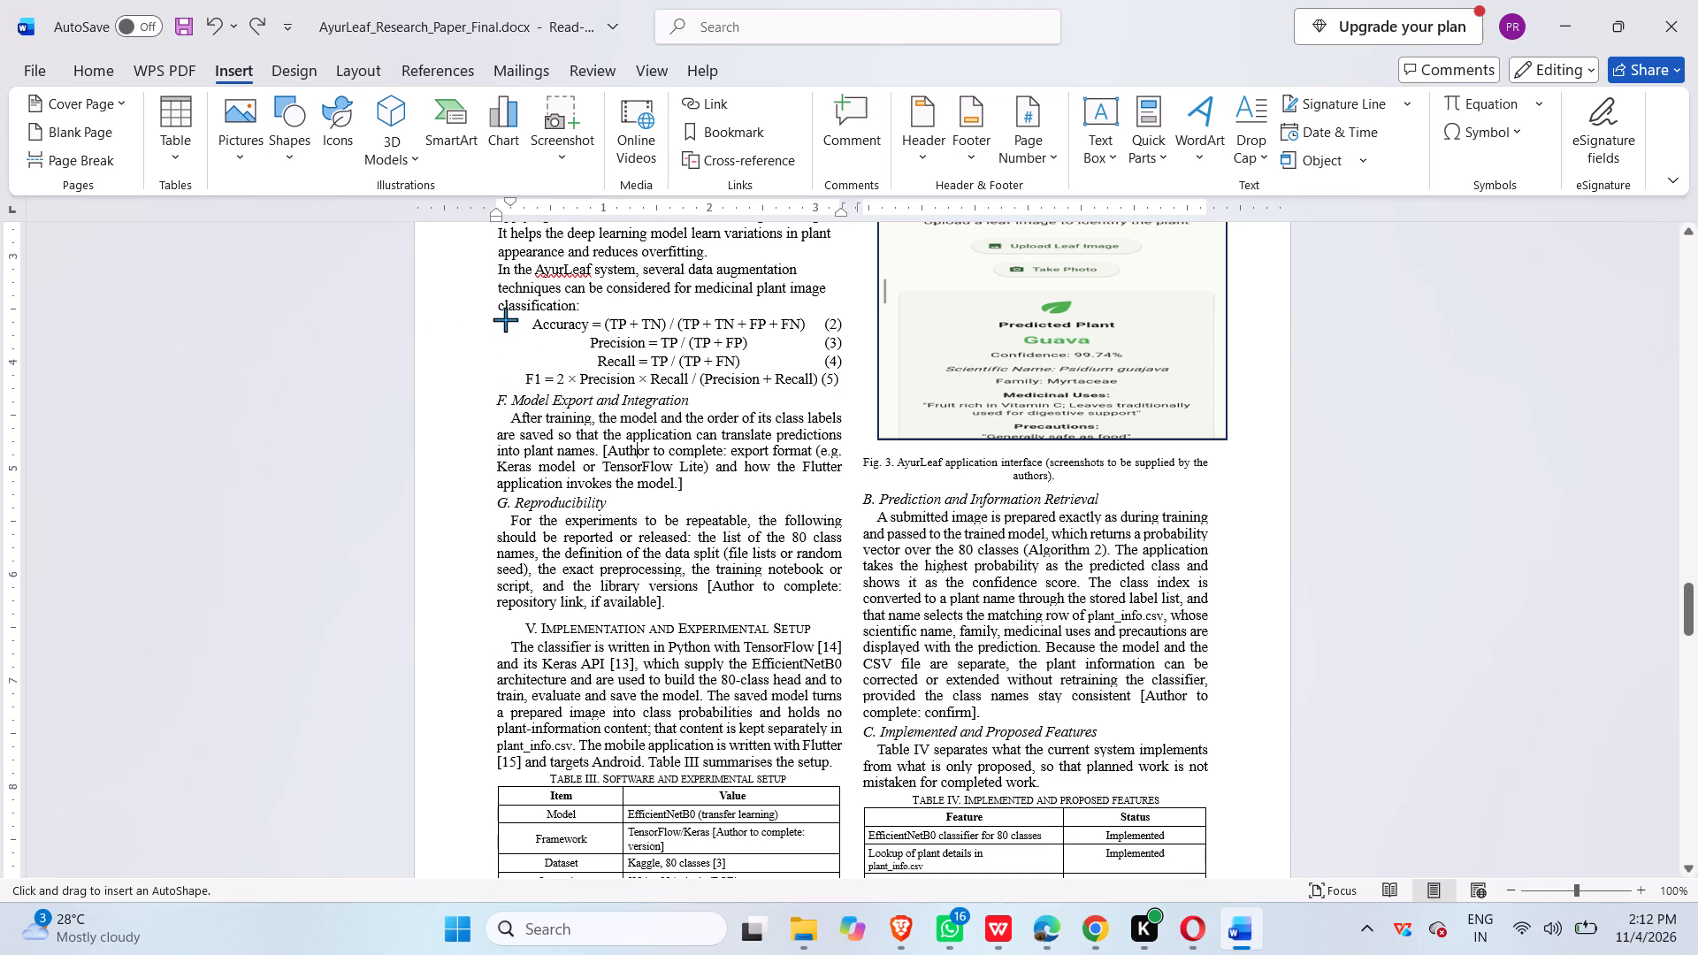
left_click_drag(496, 318, 673, 513)
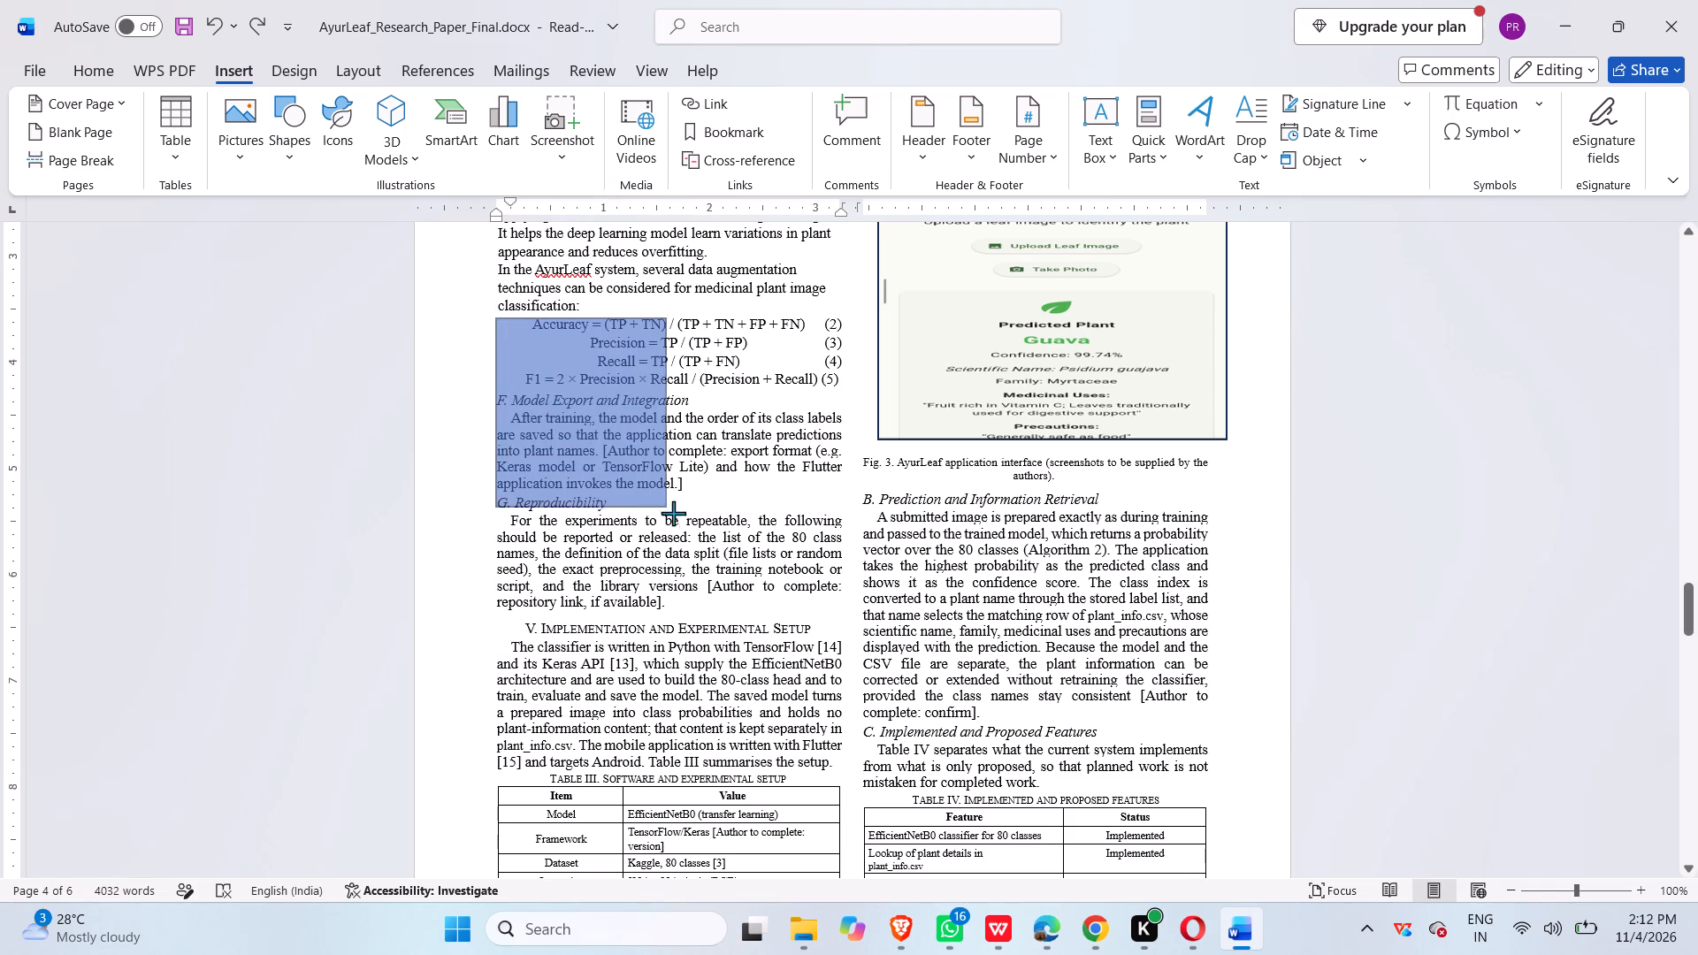
left_click_drag(673, 513, 816, 601)
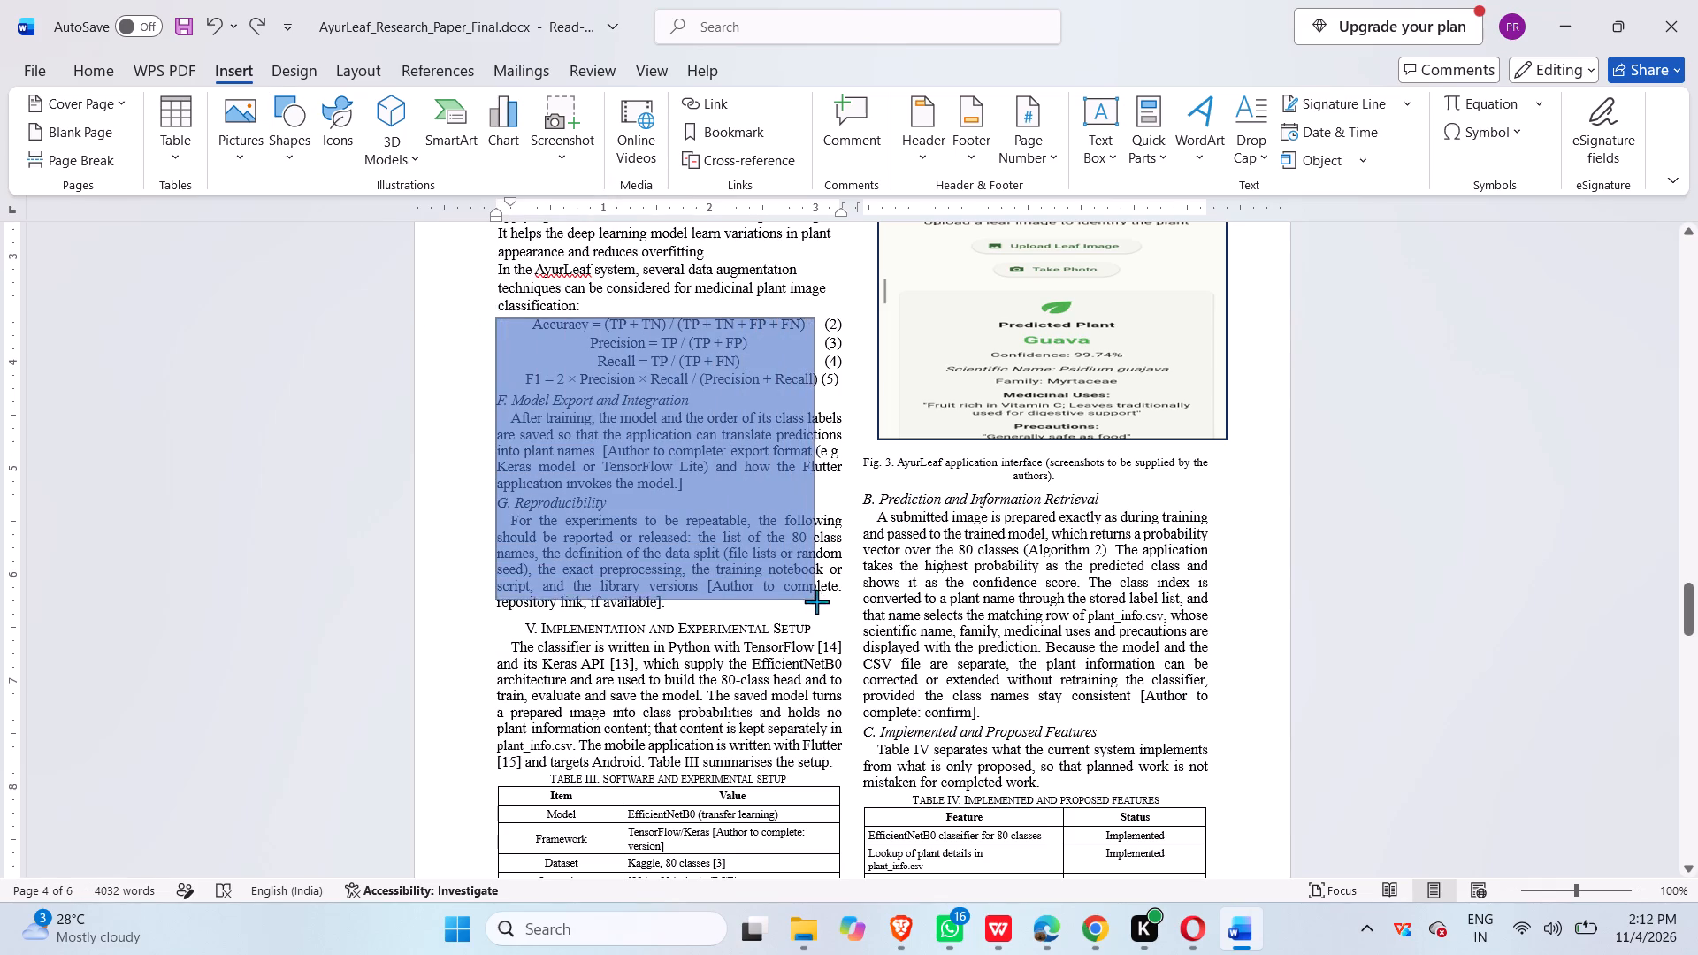
left_click_drag(816, 601, 830, 609)
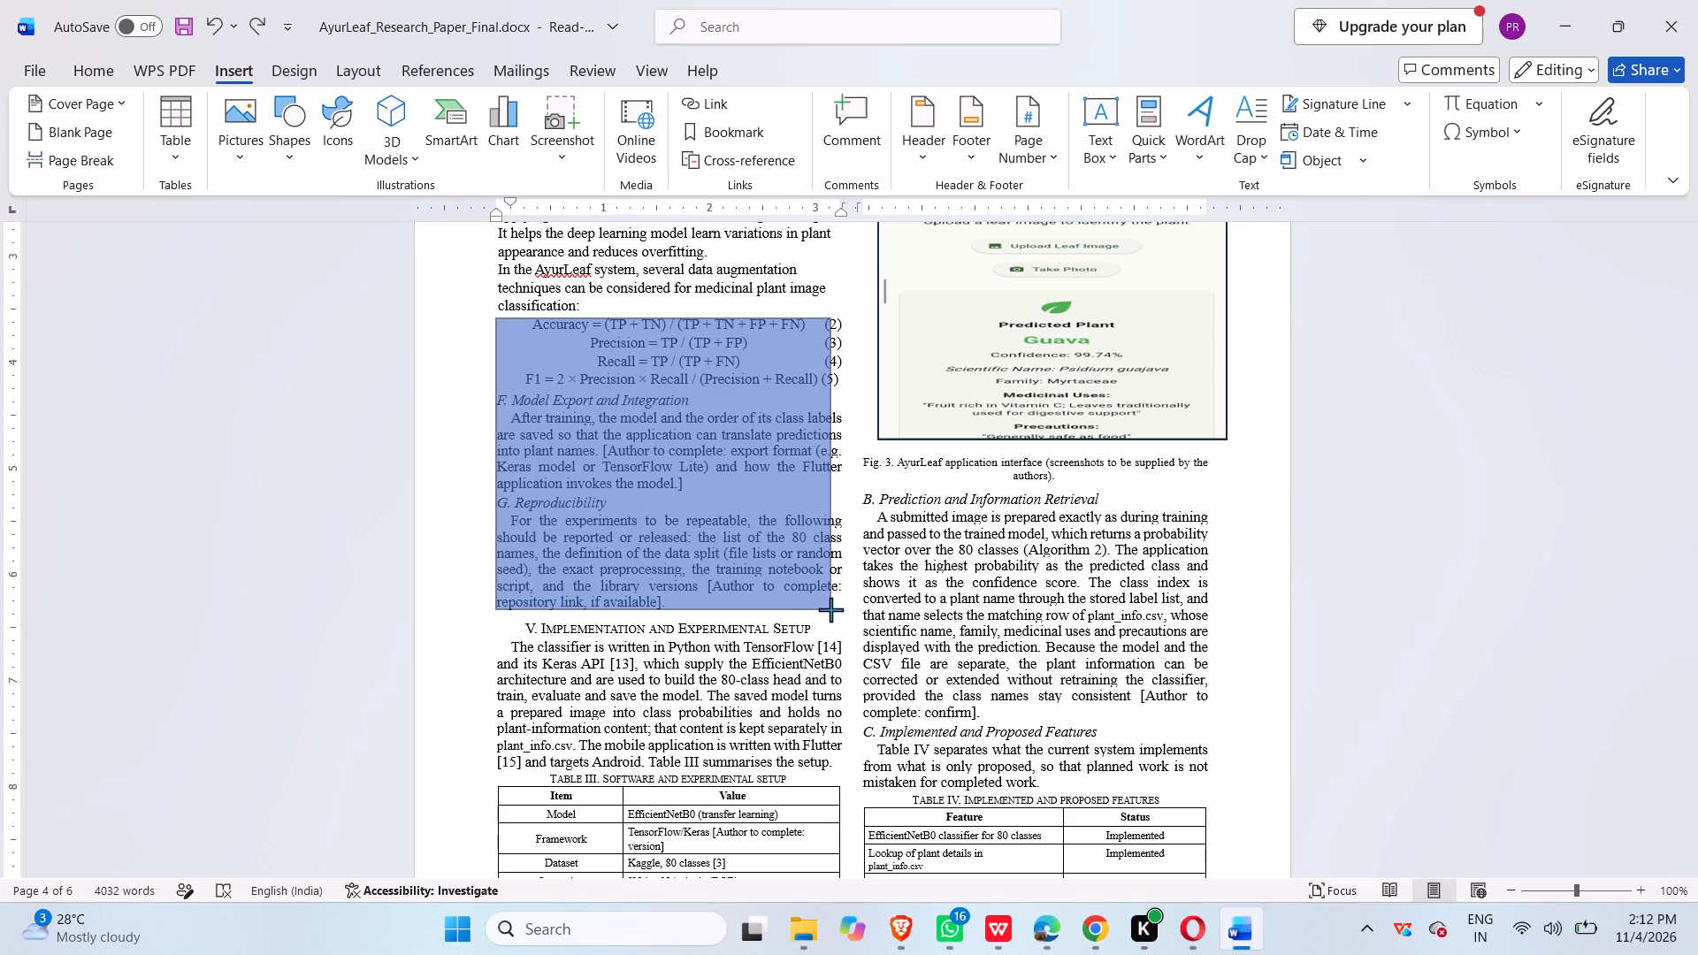
left_click_drag(830, 609, 847, 604)
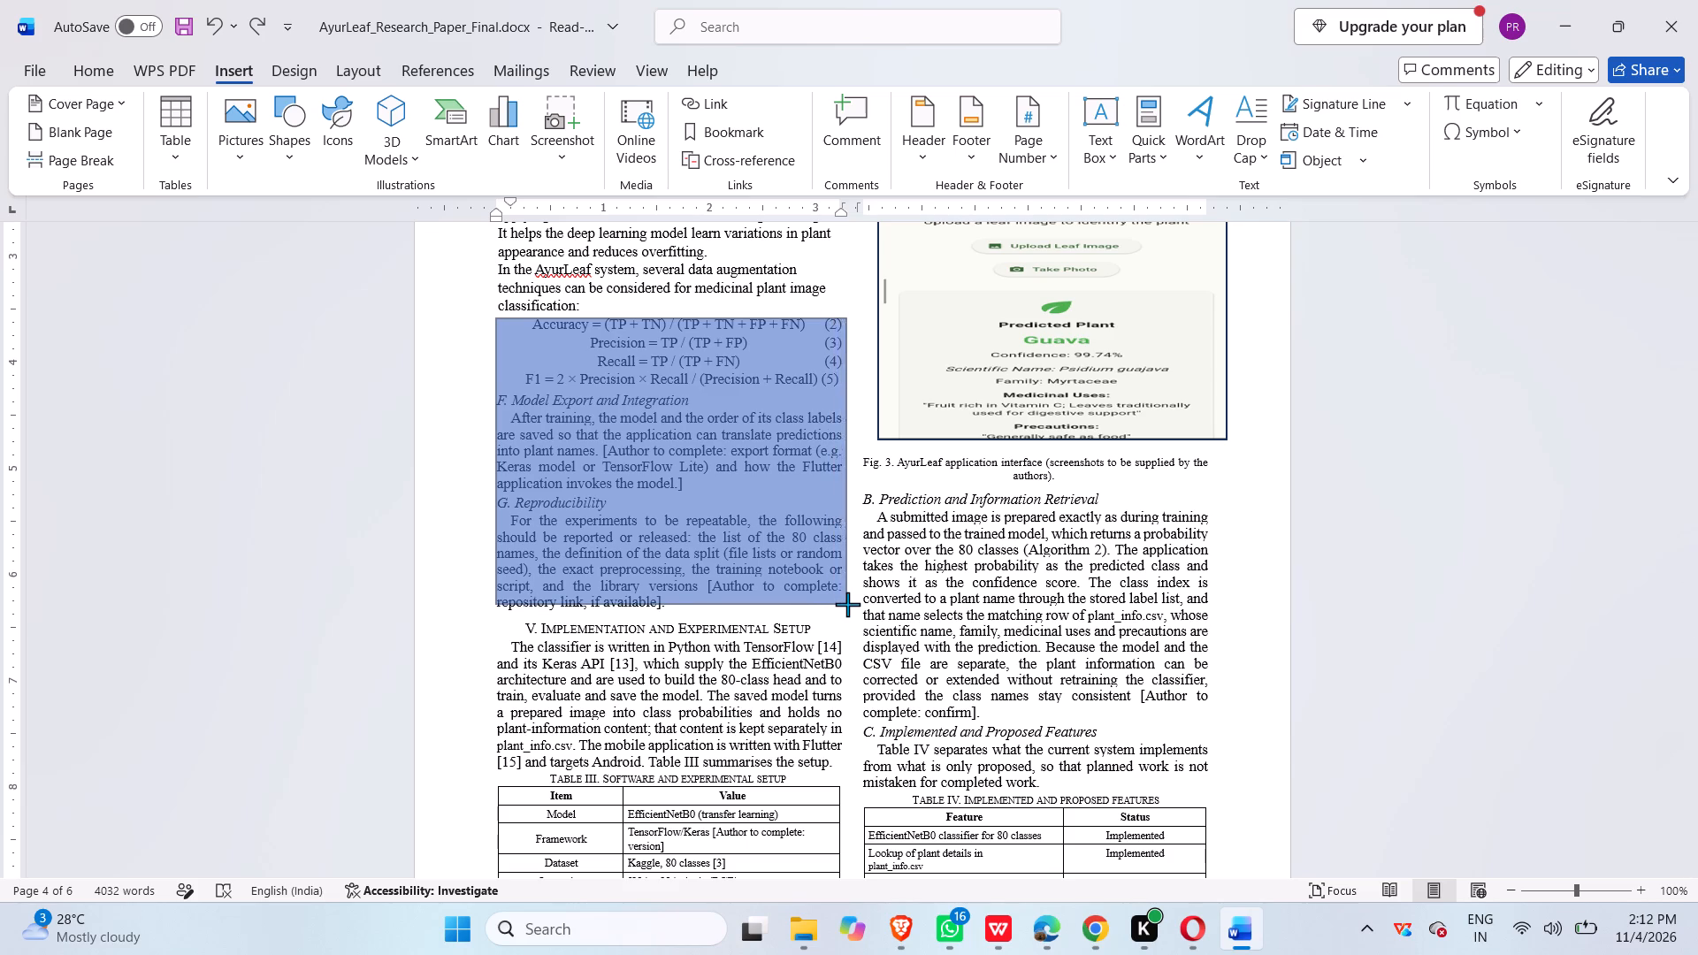
left_click_drag(847, 604, 849, 604)
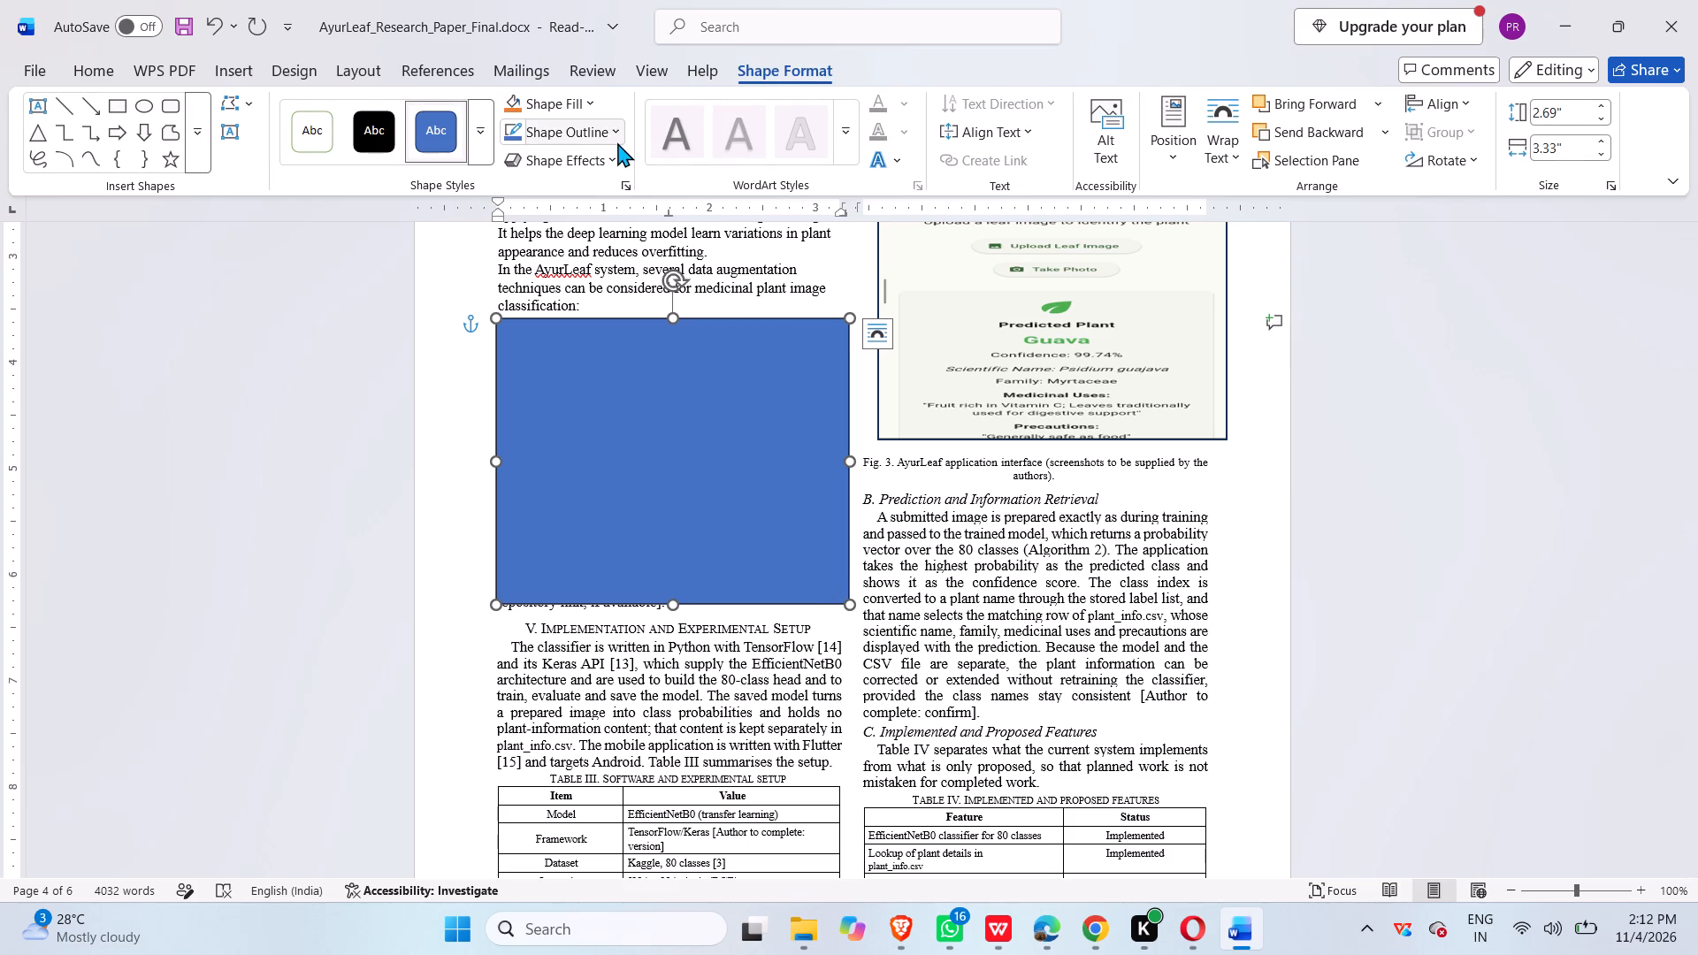
Fill the rectangle with the leaf augmentation picture Screenshot 2026-10-24 200654.png from the Screenshots folder.
left_click(601, 95)
left_click(596, 99)
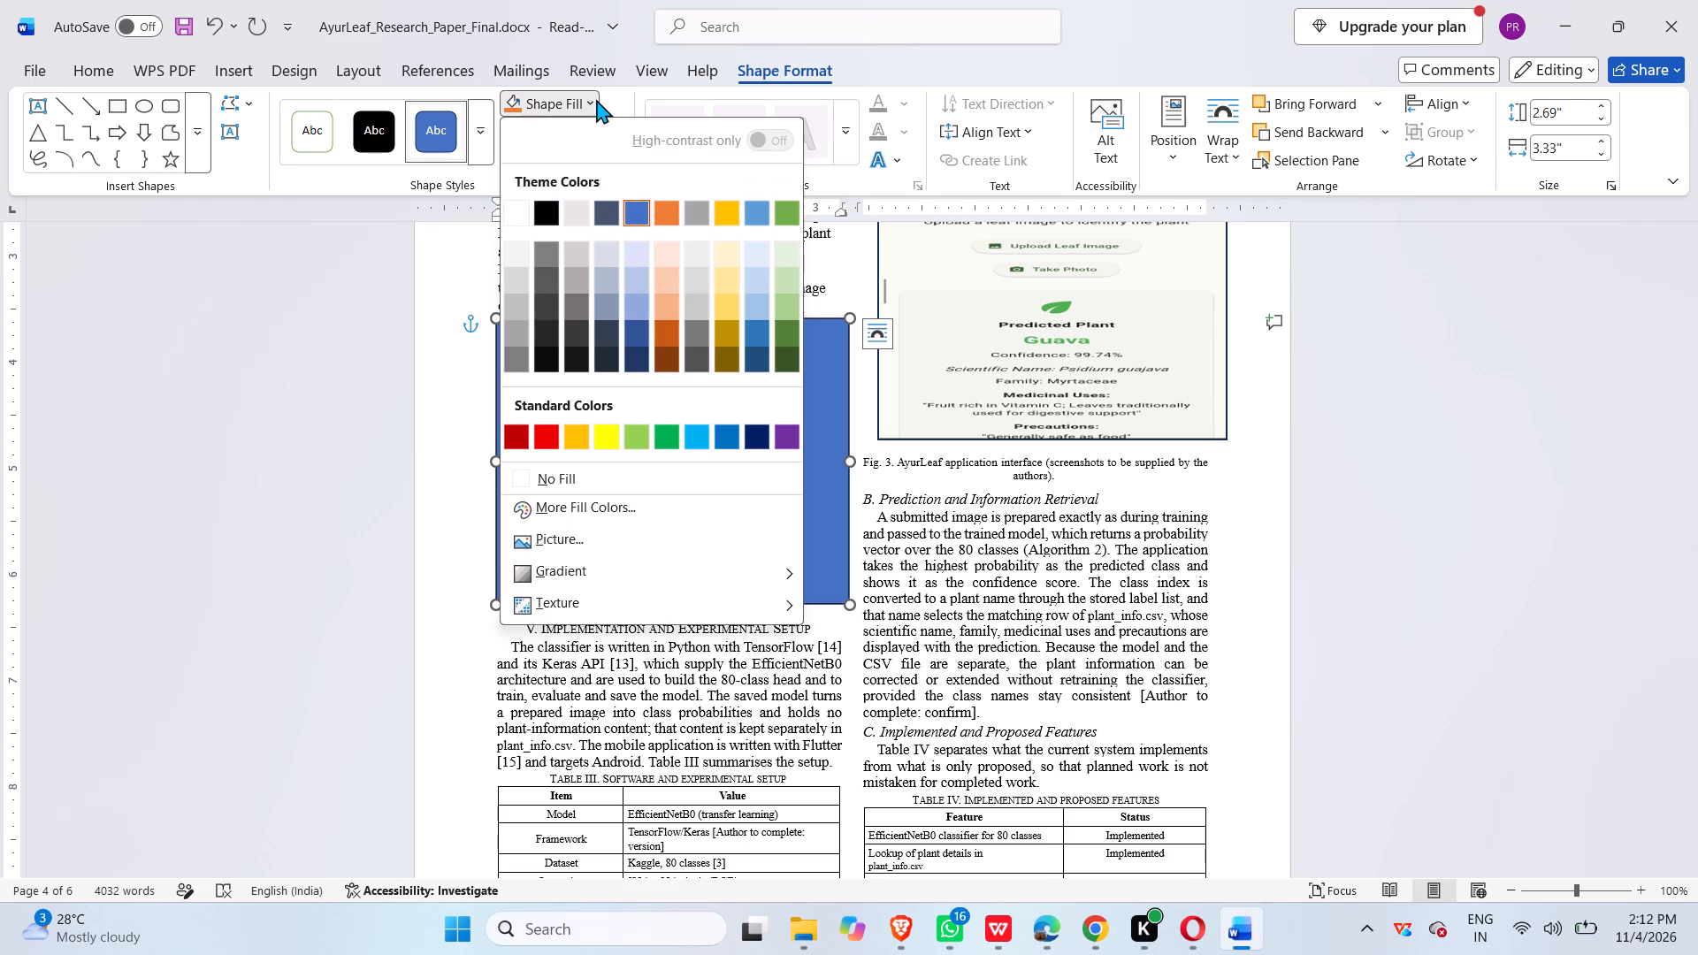
left_click(541, 554)
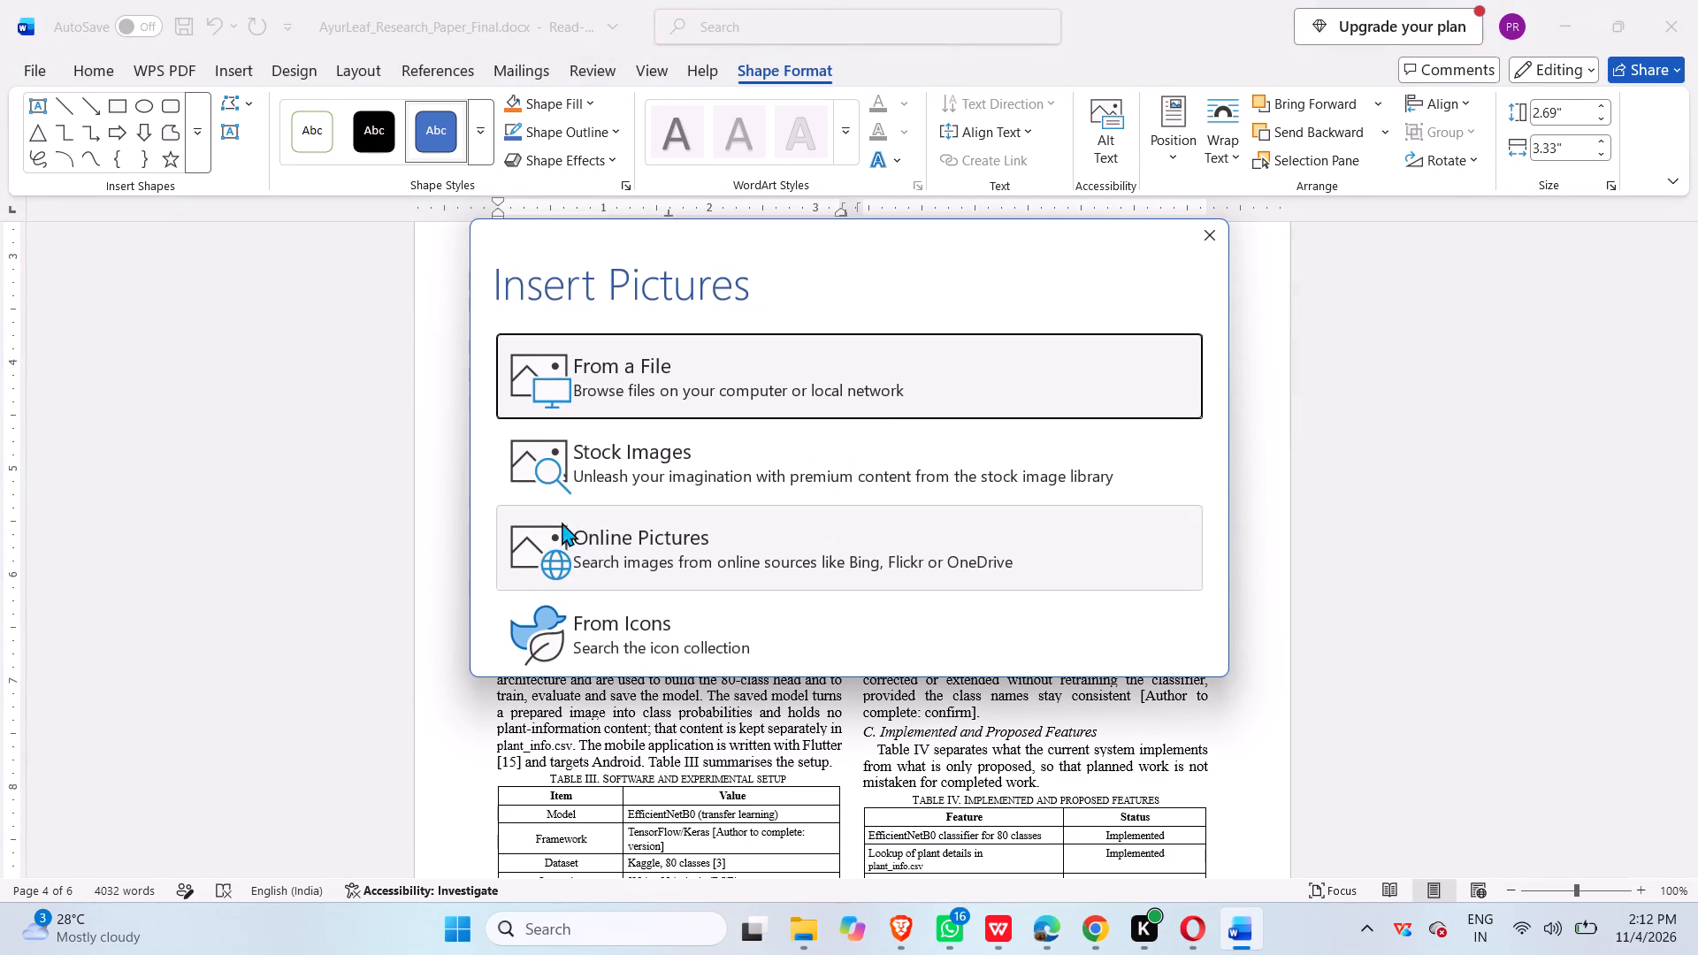
left_click(627, 381)
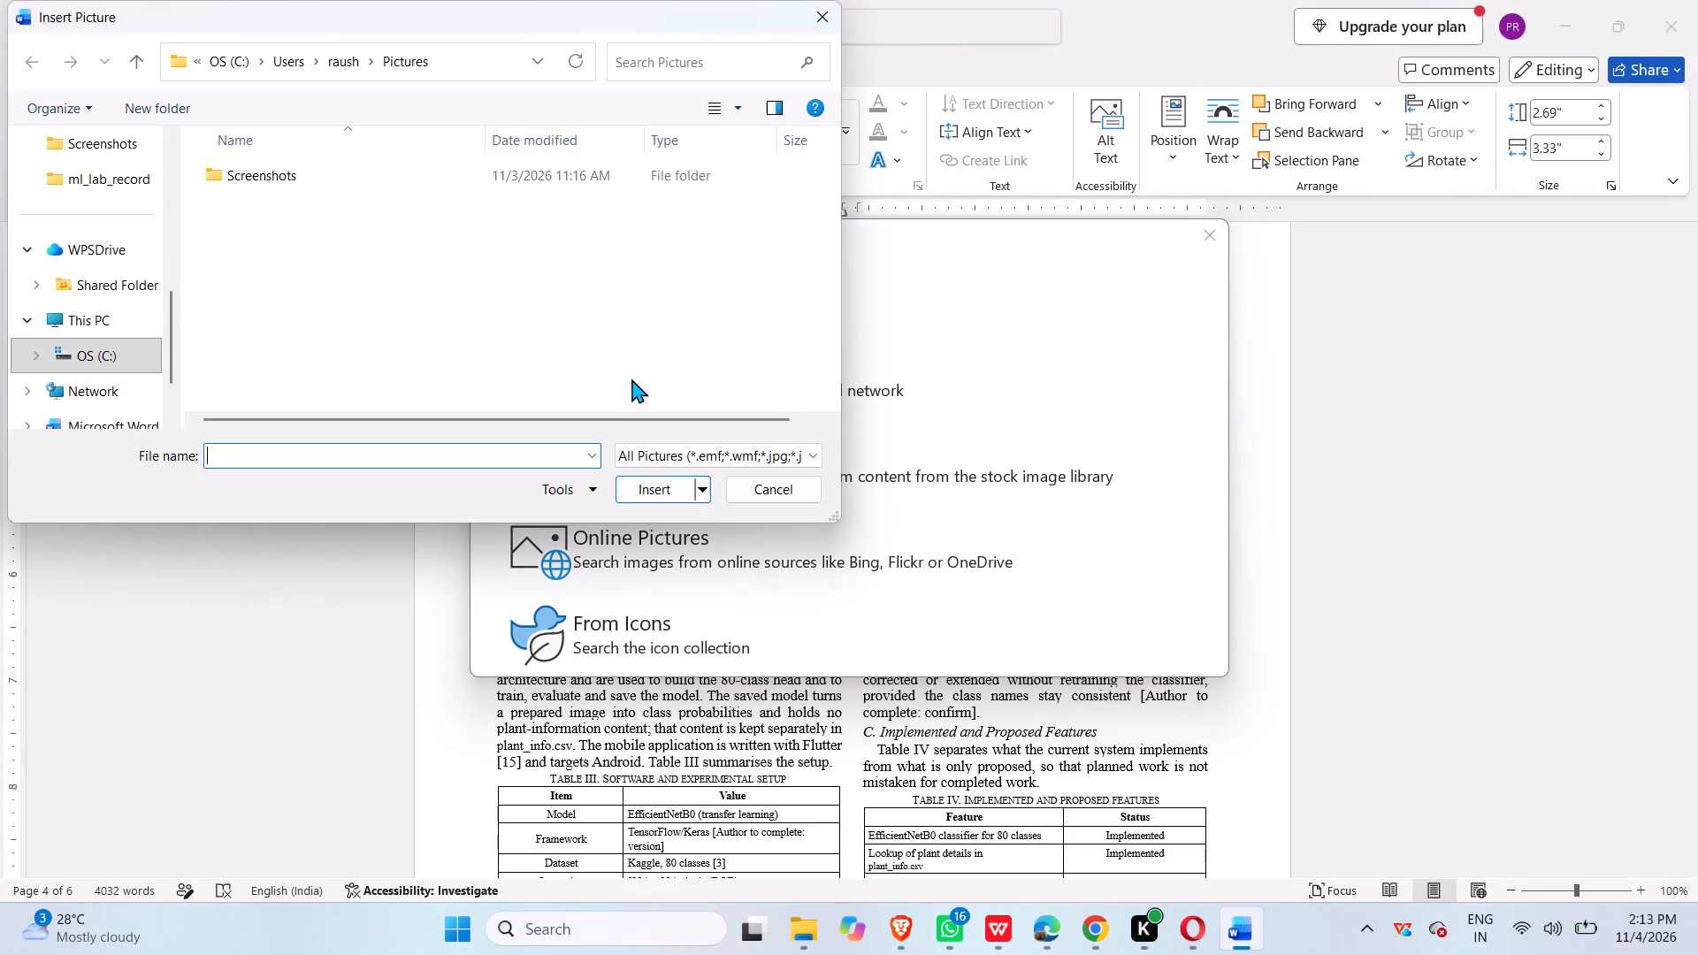
left_click(113, 146)
scroll(602, 309, "down", 1)
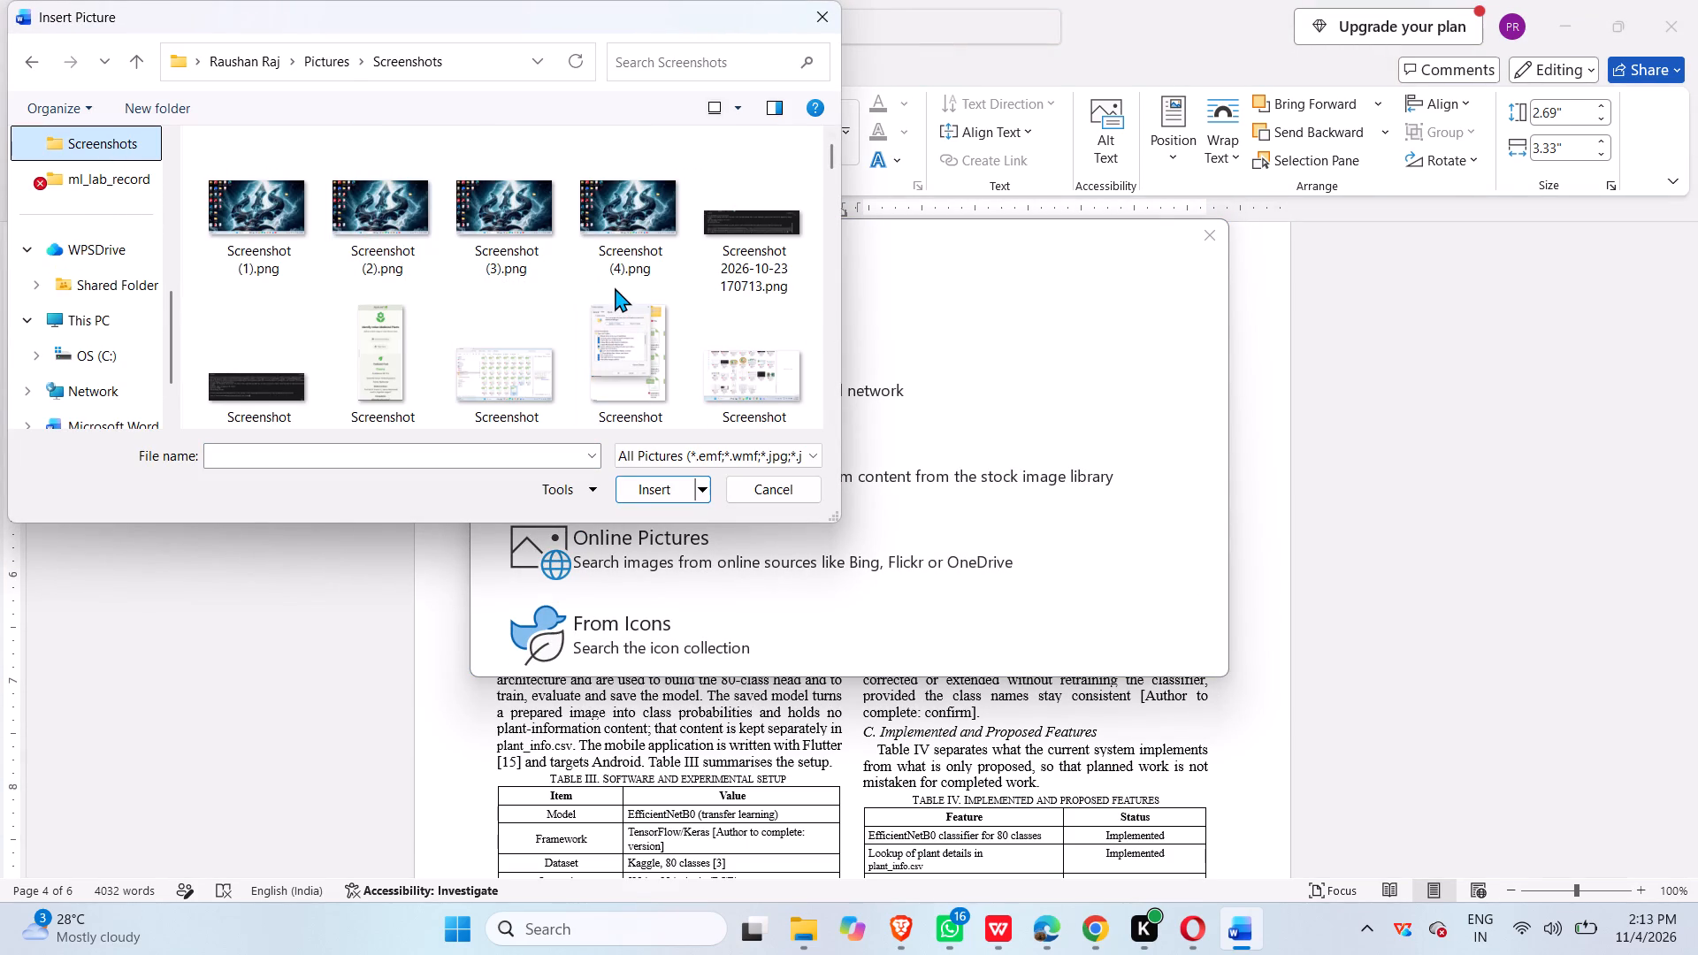
scroll(614, 288, "down", 6)
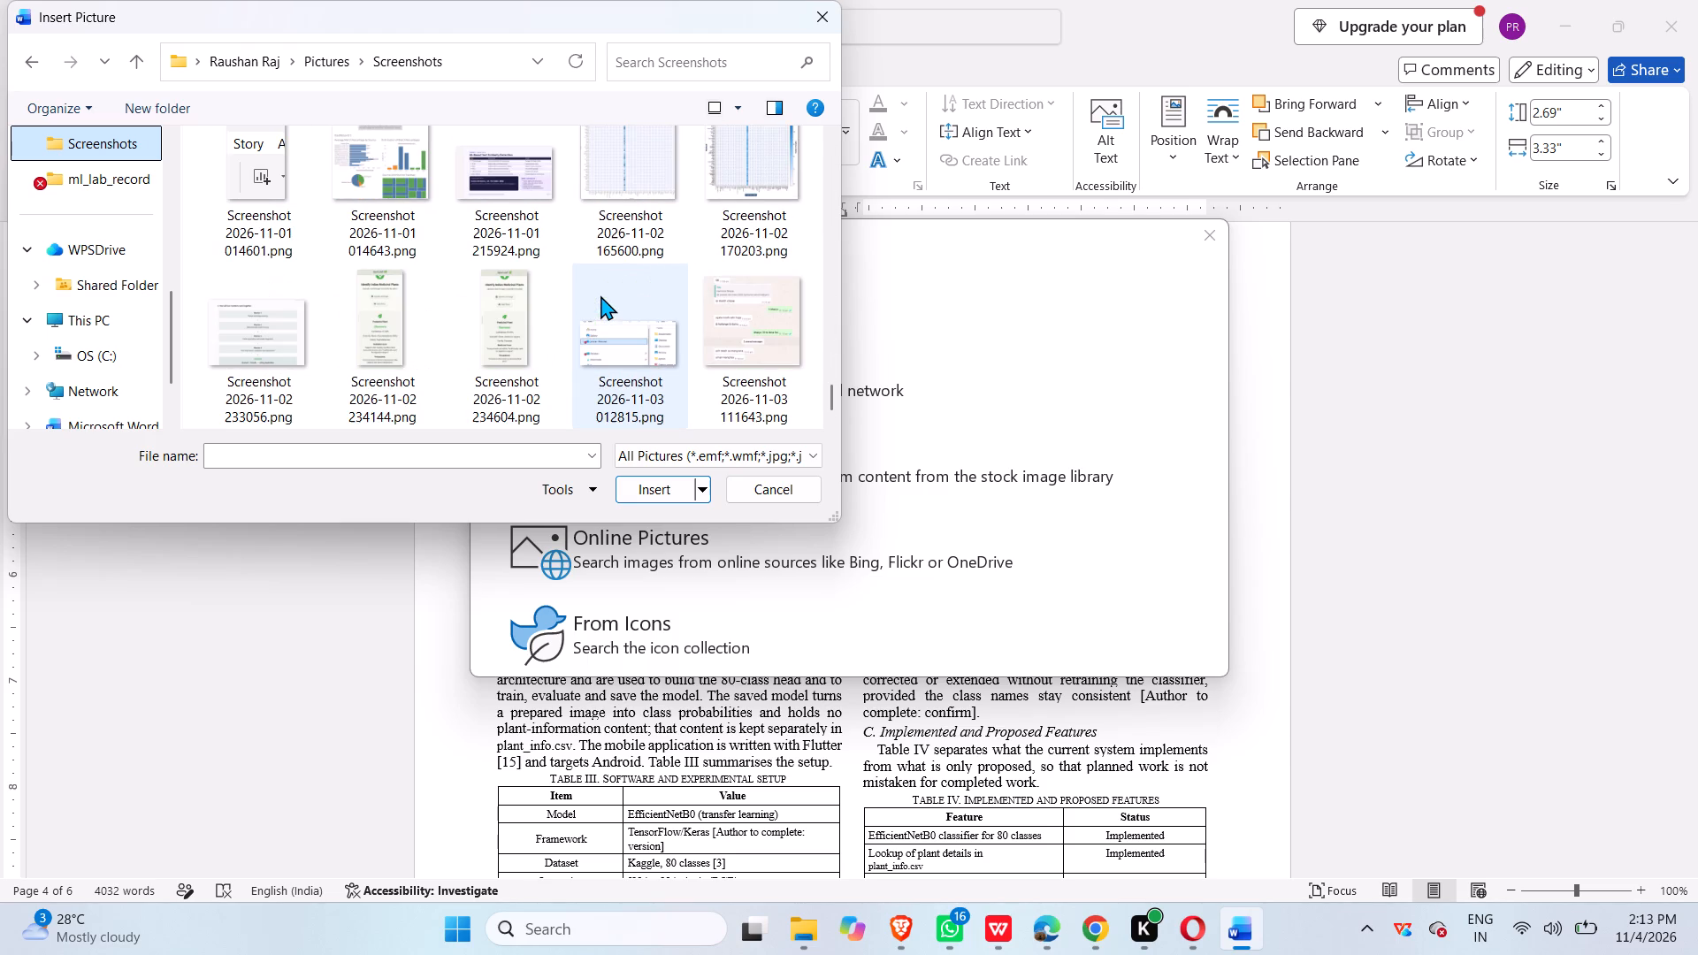
scroll(600, 295, "down", 4)
scroll(601, 294, "up", 1)
scroll(517, 245, "up", 2)
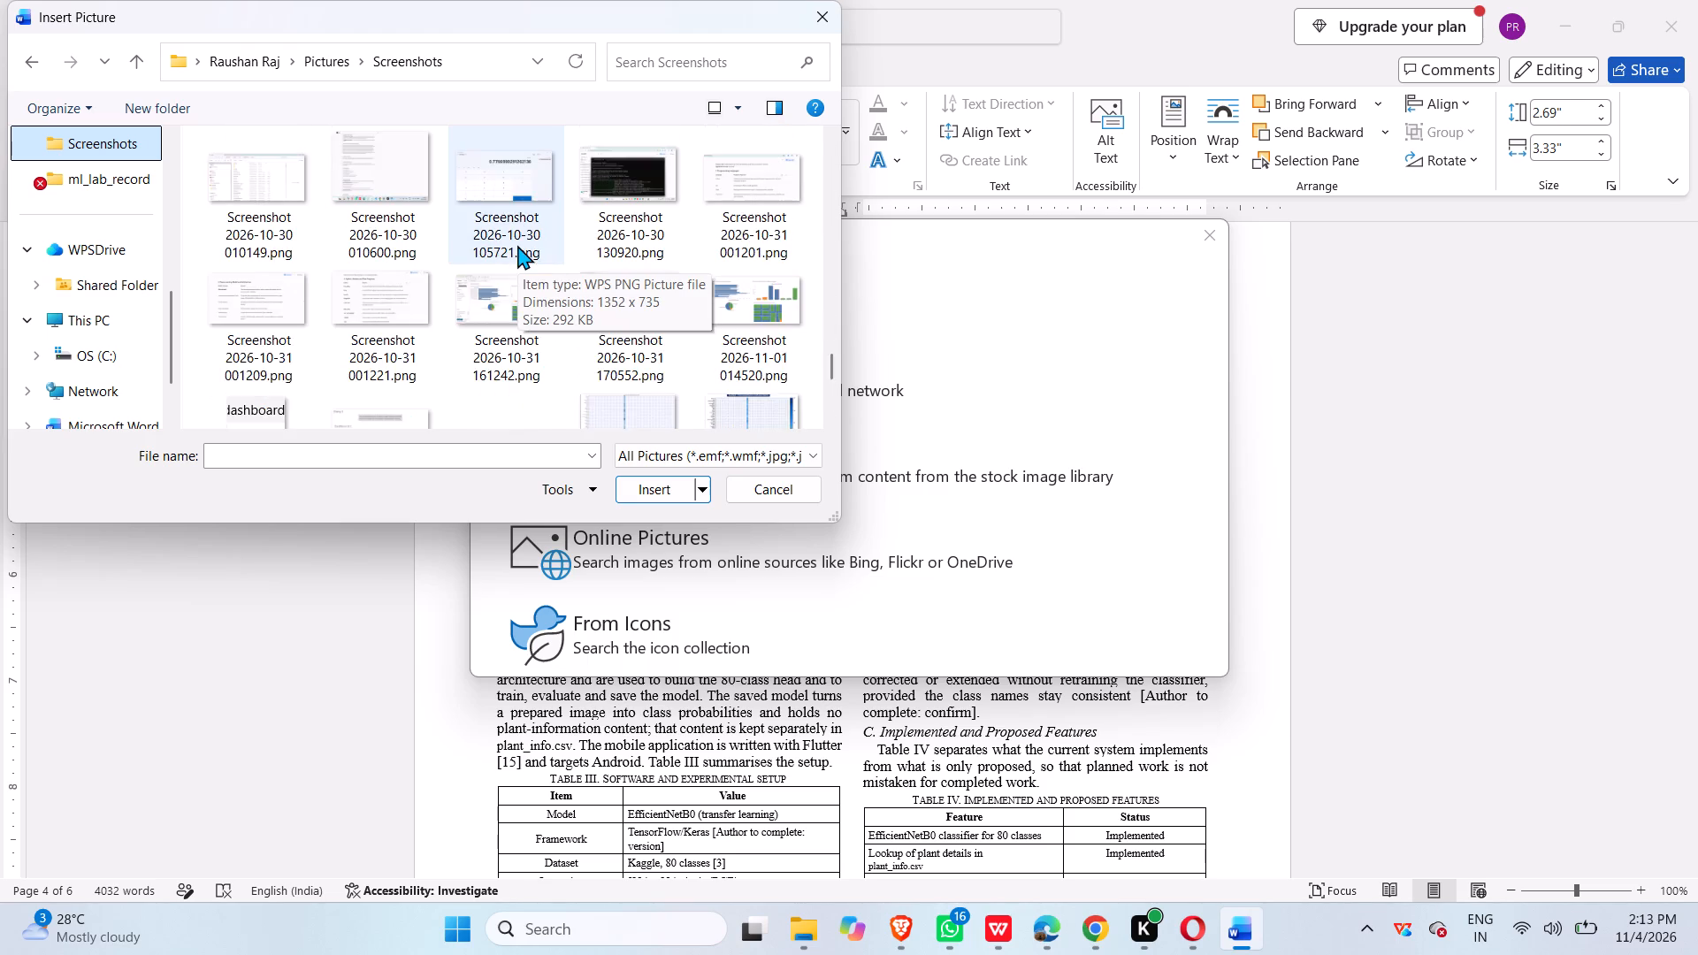
scroll(517, 245, "up", 7)
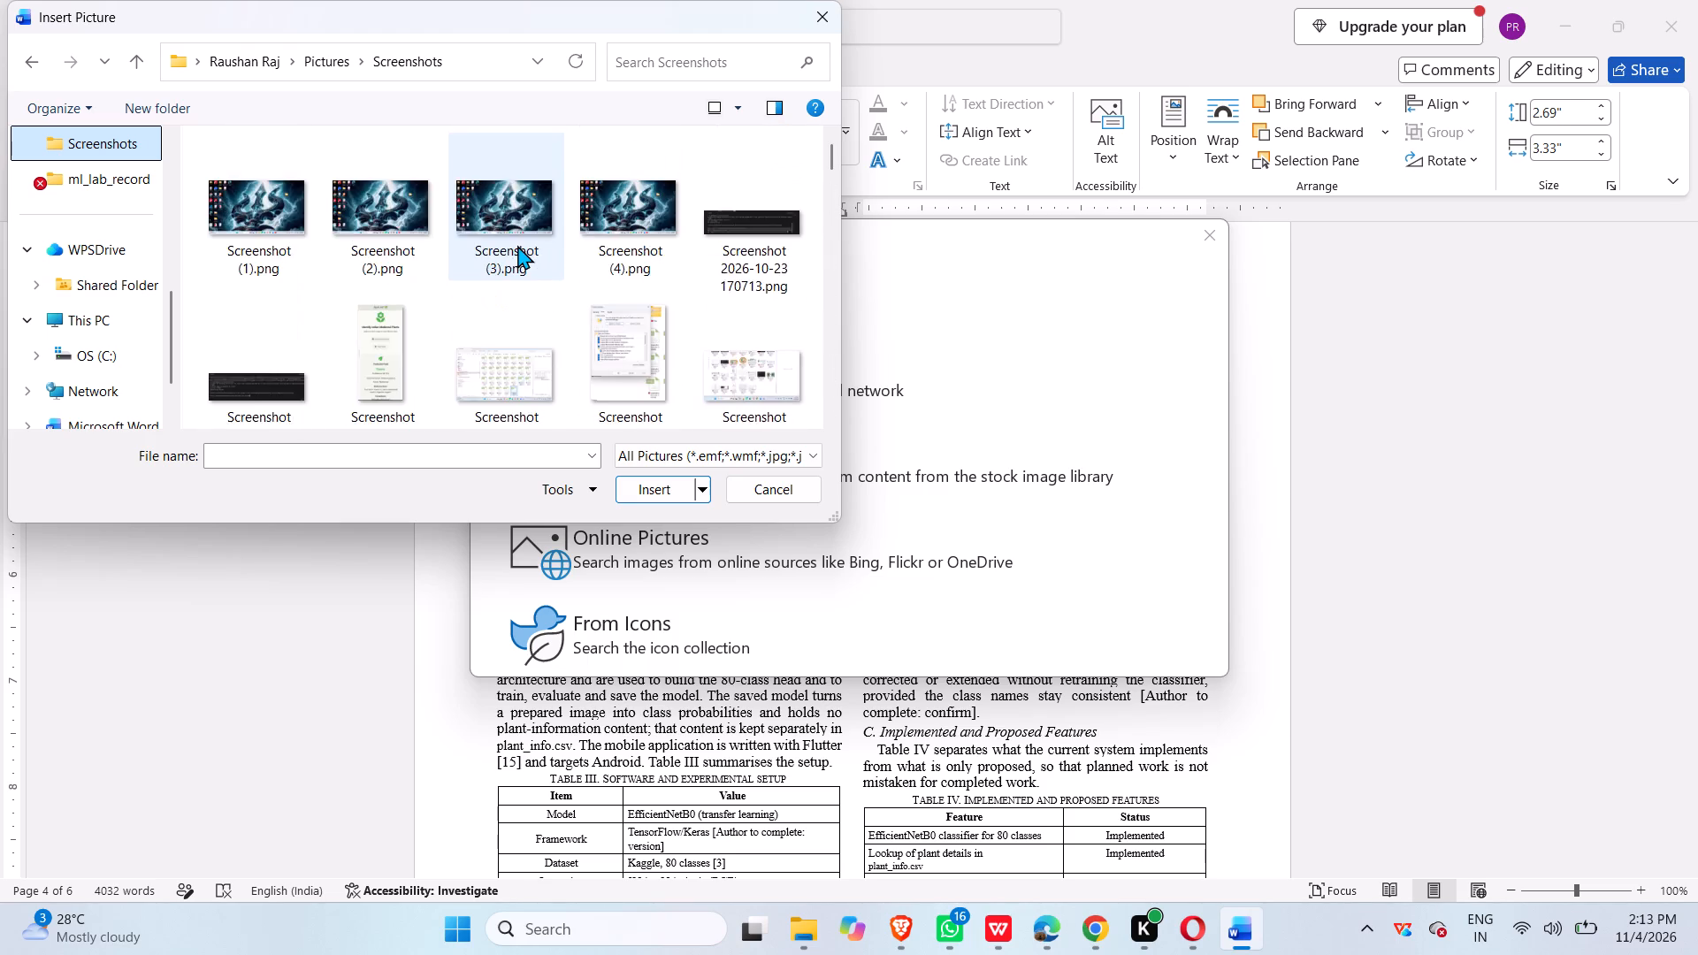
scroll(517, 245, "down", 1)
scroll(517, 245, "up", 2)
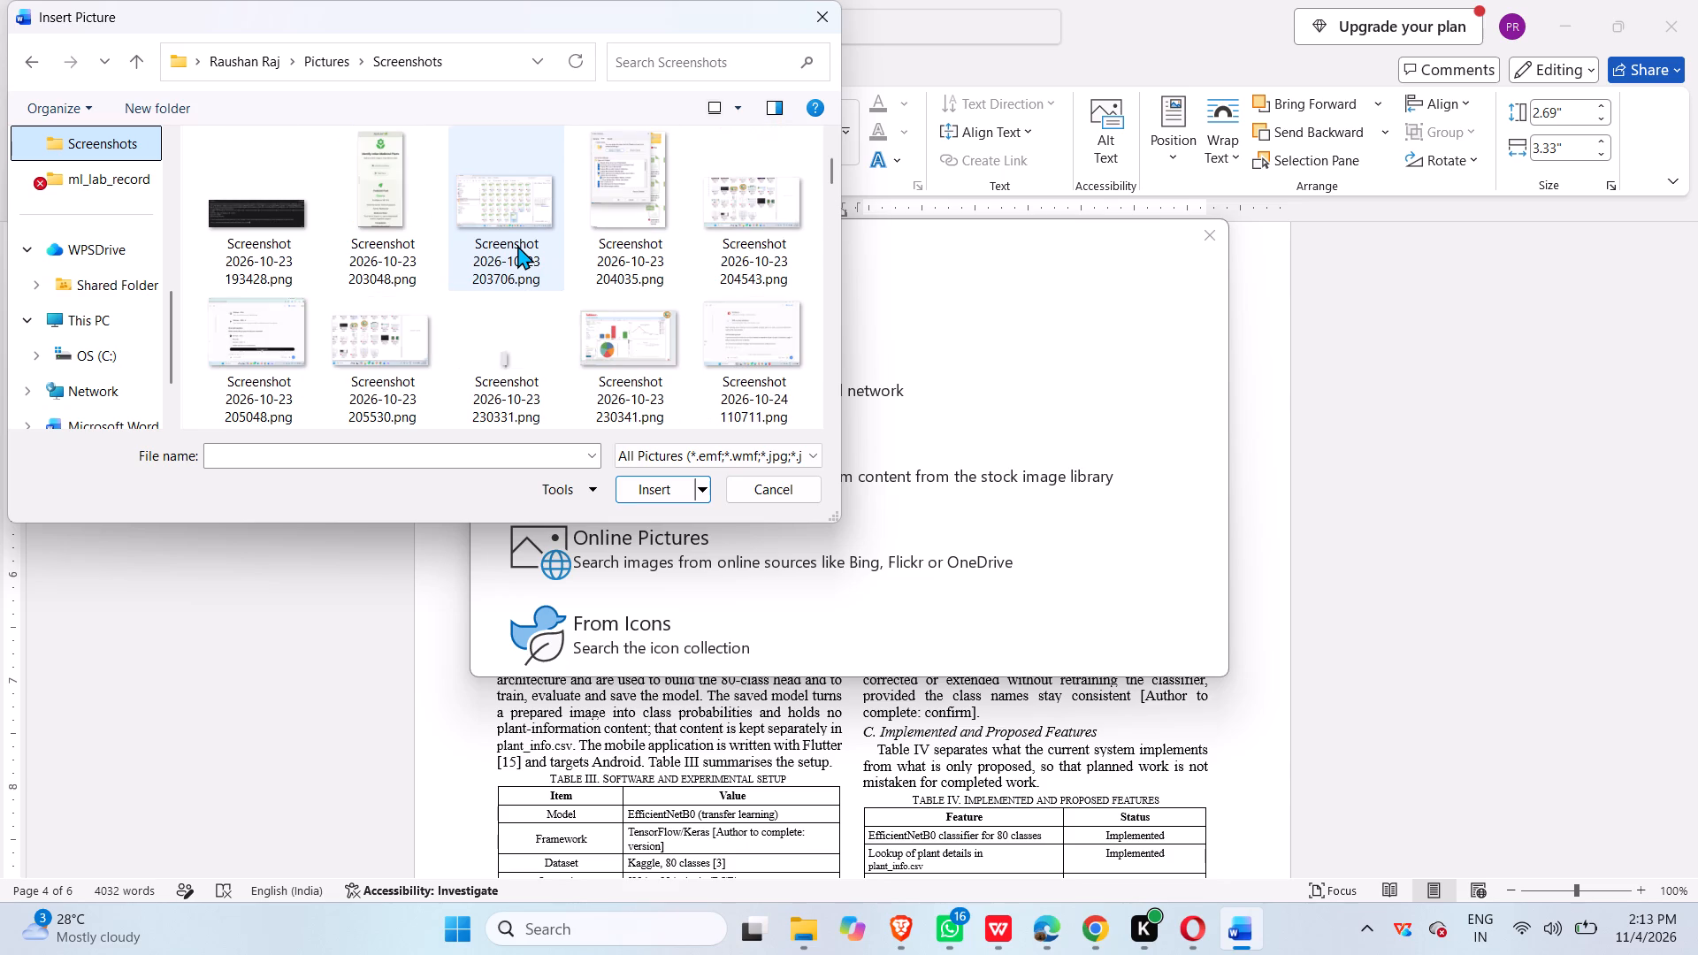
scroll(517, 245, "up", 1)
scroll(517, 245, "down", 2)
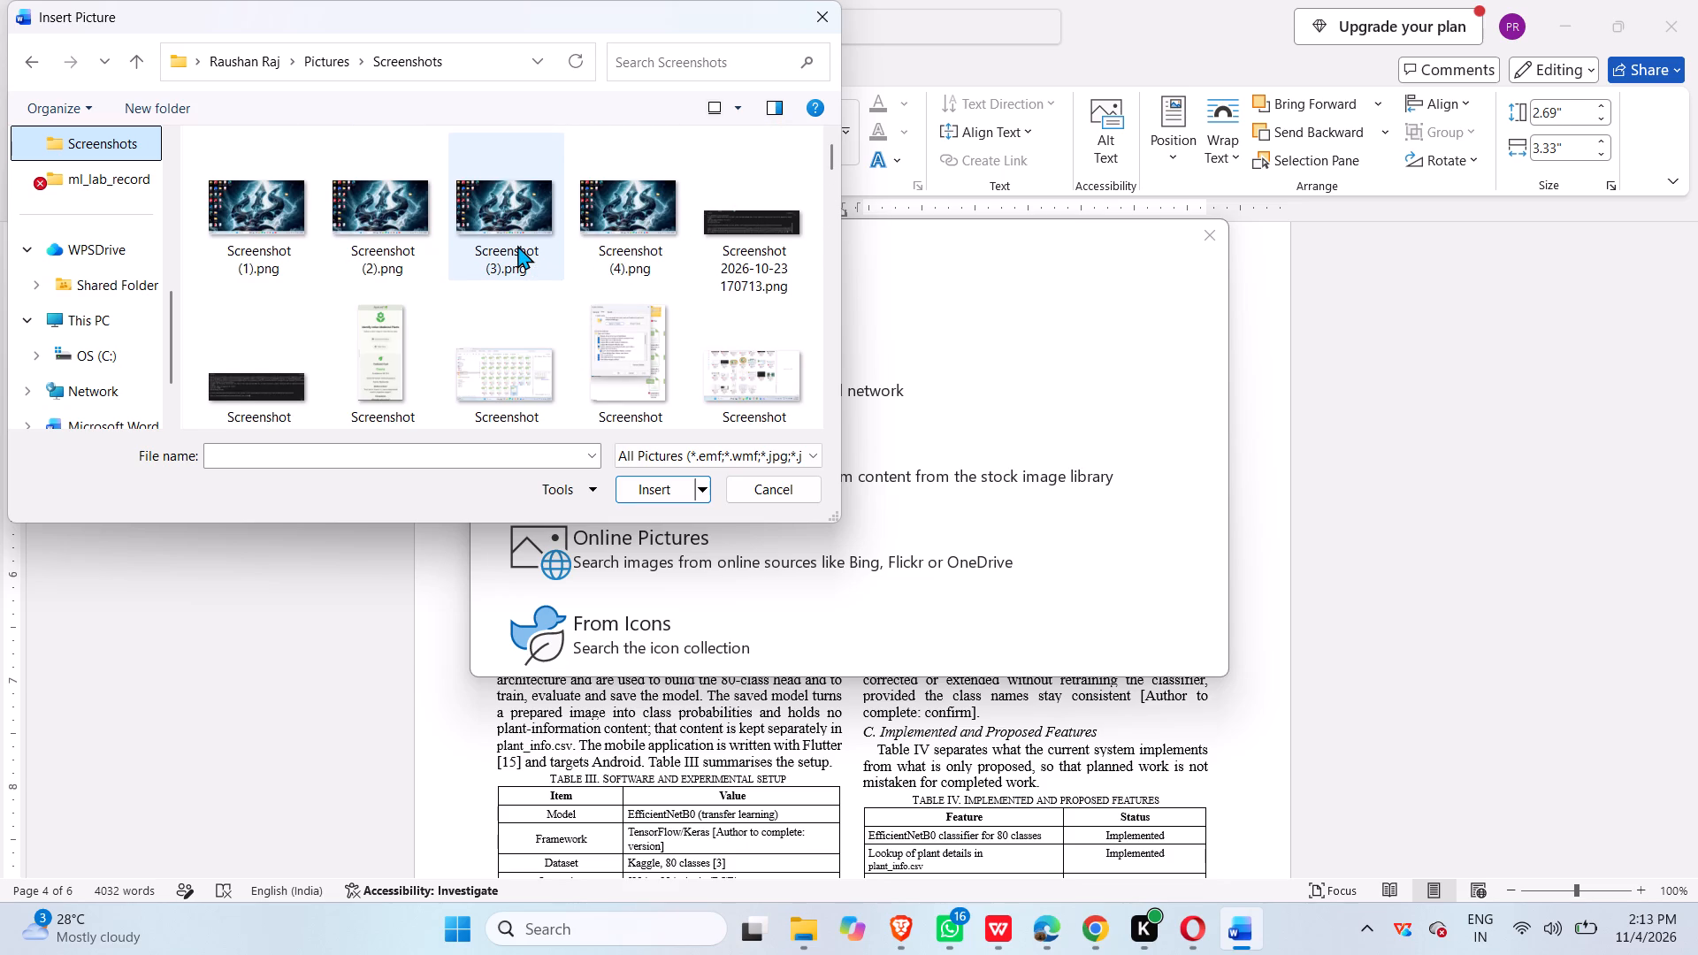
scroll(517, 245, "down", 1)
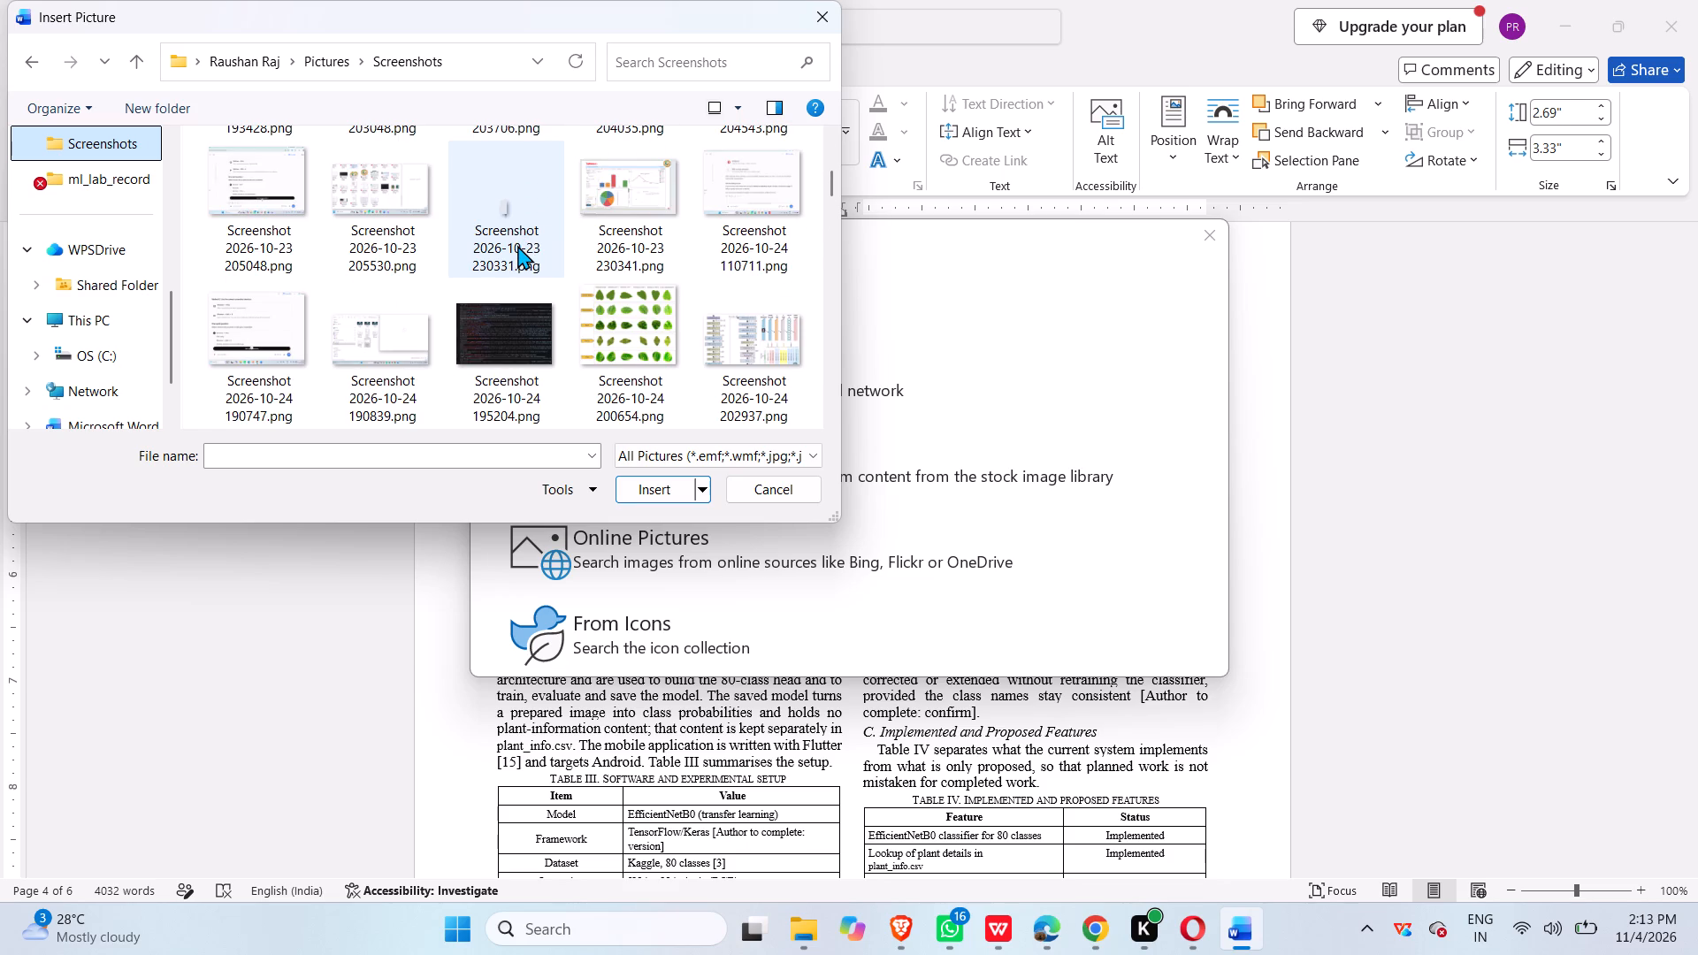
left_click(596, 319)
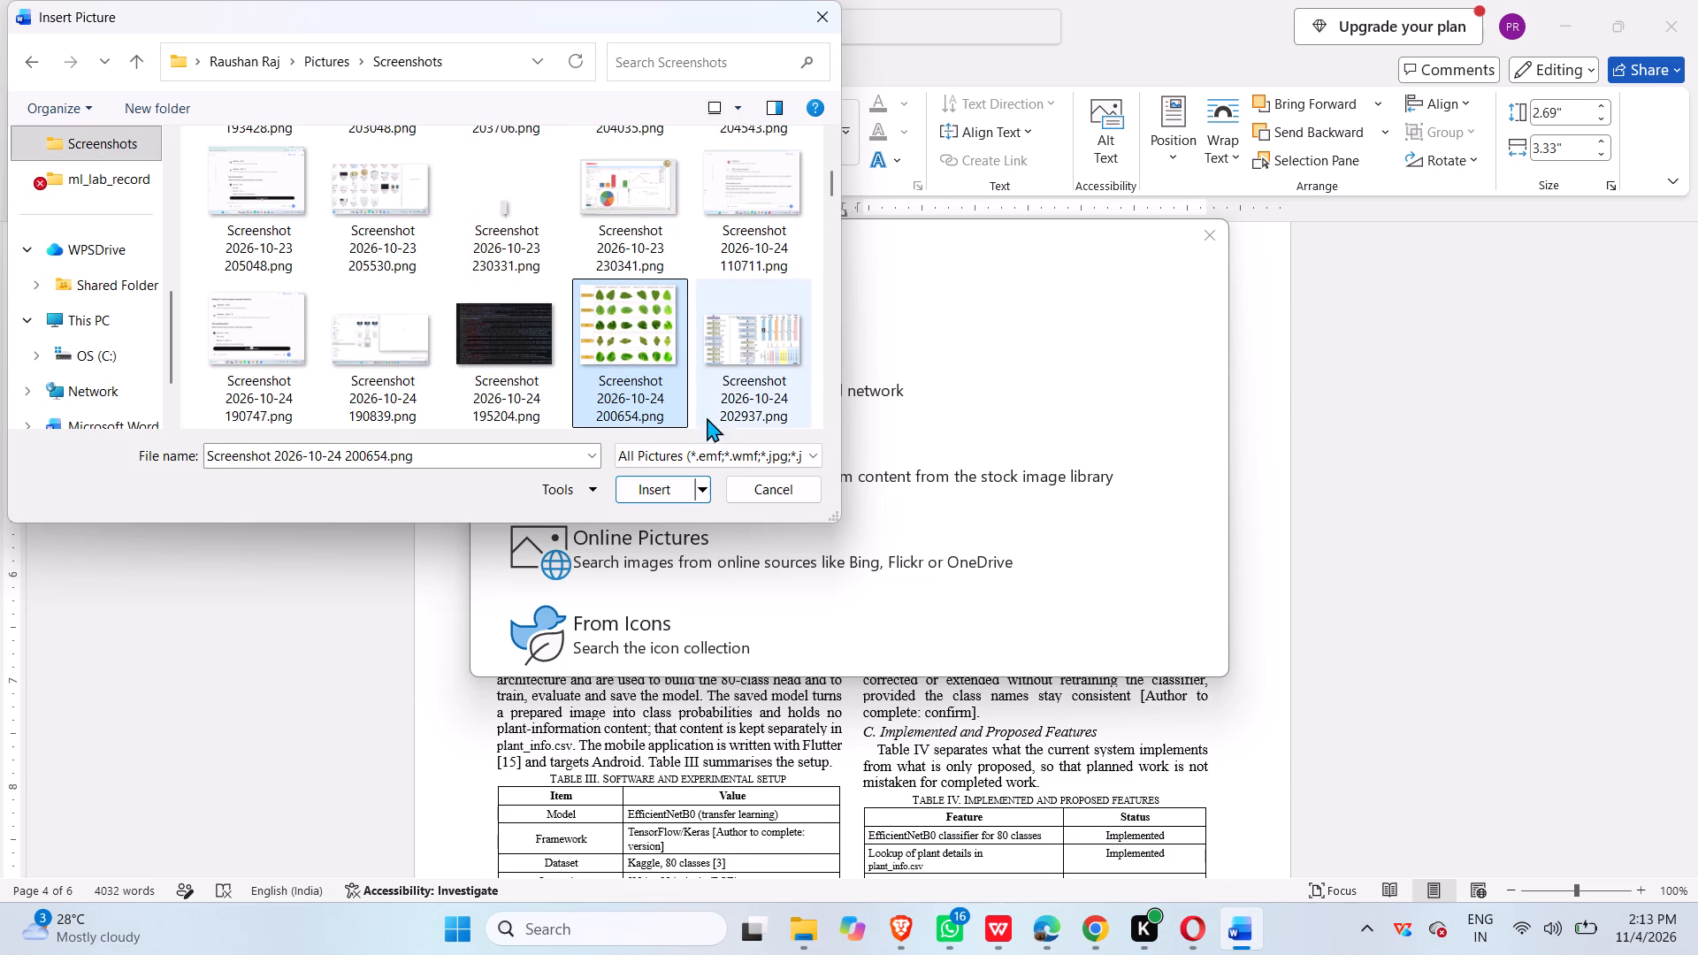
left_click(657, 488)
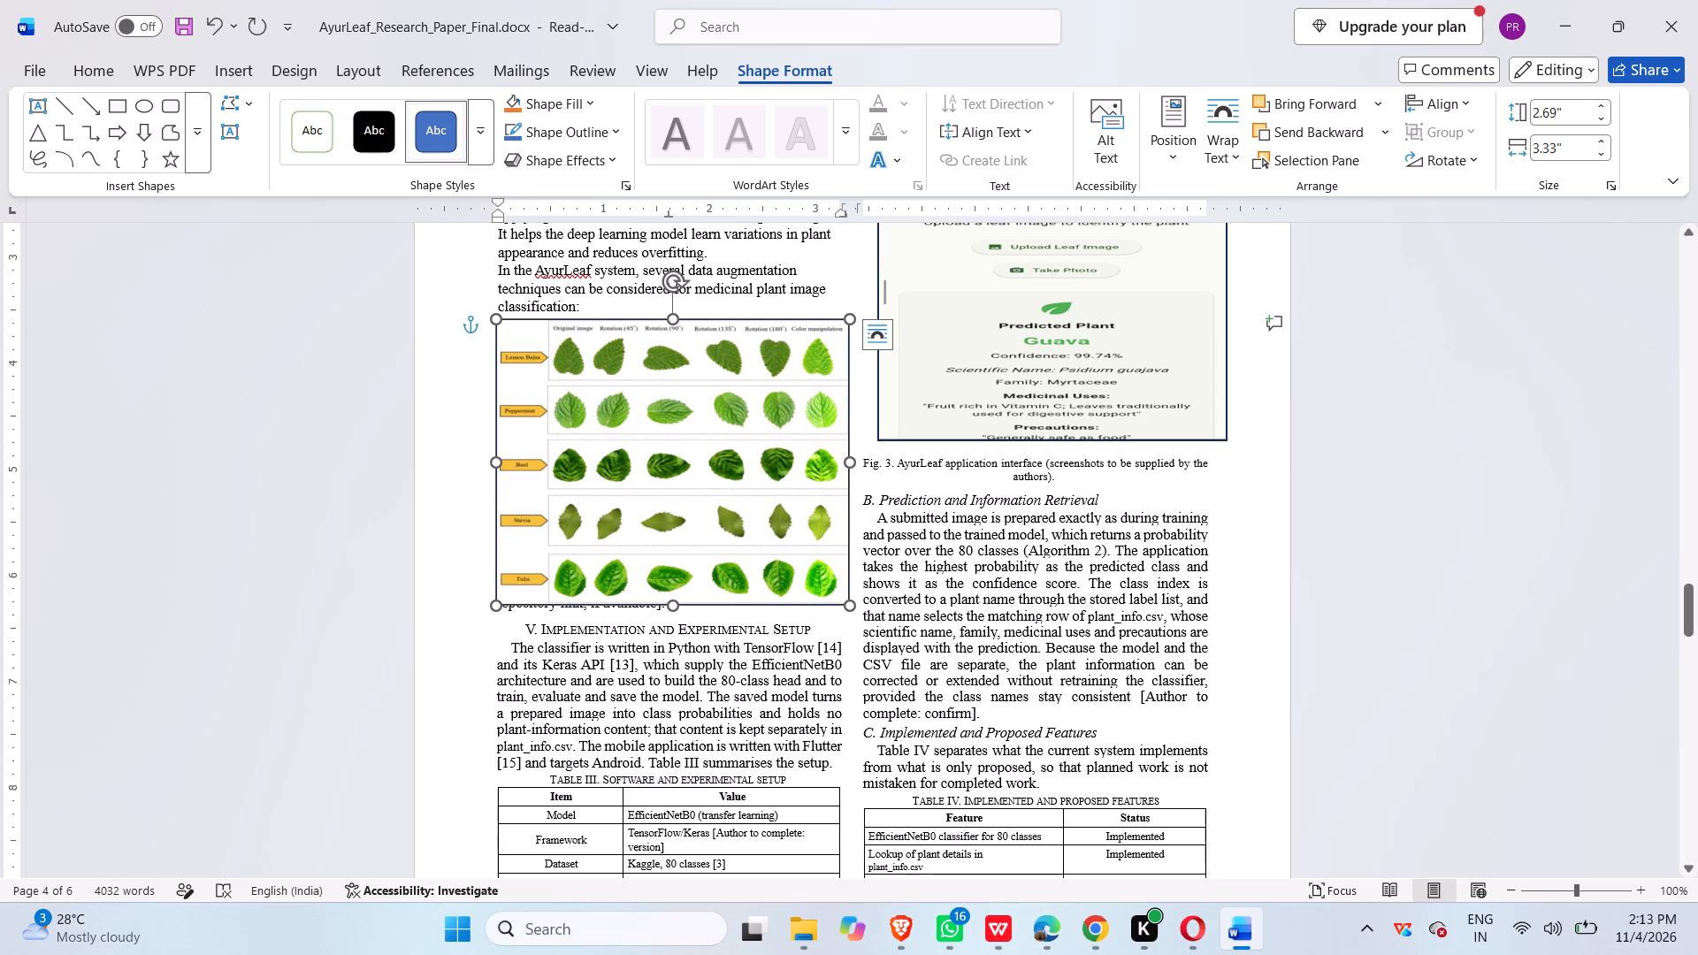
Stretch the leaf picture to about 2.84" high, down to the section V heading, and widen it slightly on its left side.
left_click_drag(677, 611, 674, 621)
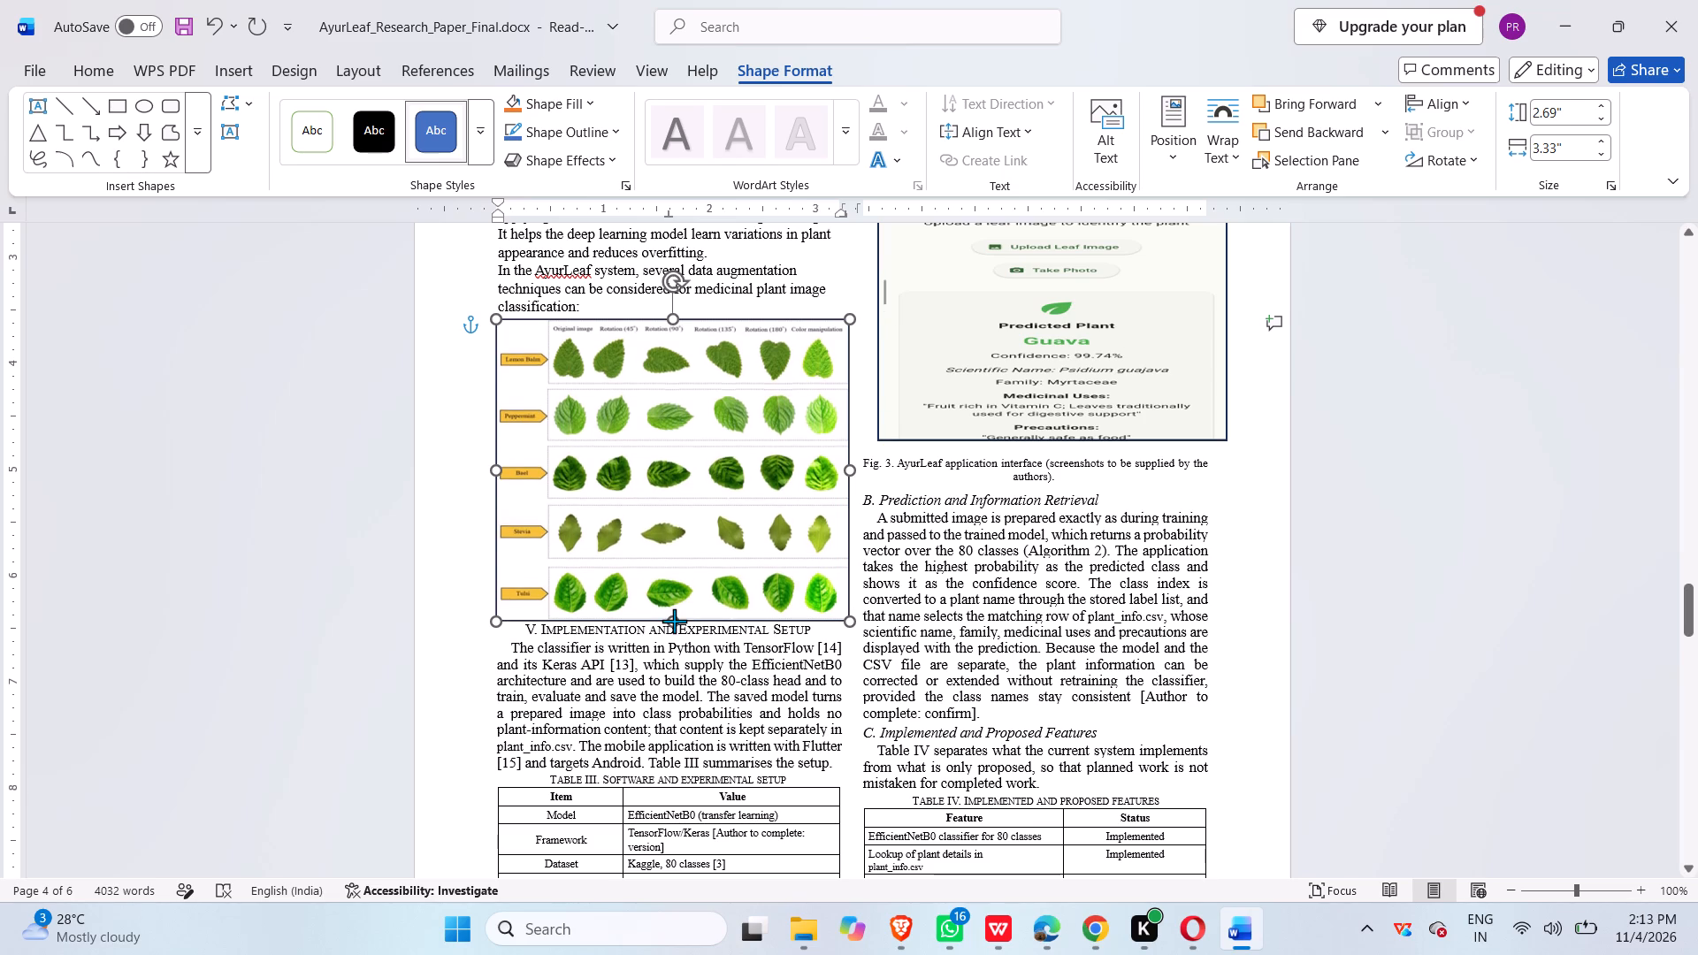
left_click_drag(674, 621, 673, 621)
left_click_drag(489, 468, 474, 472)
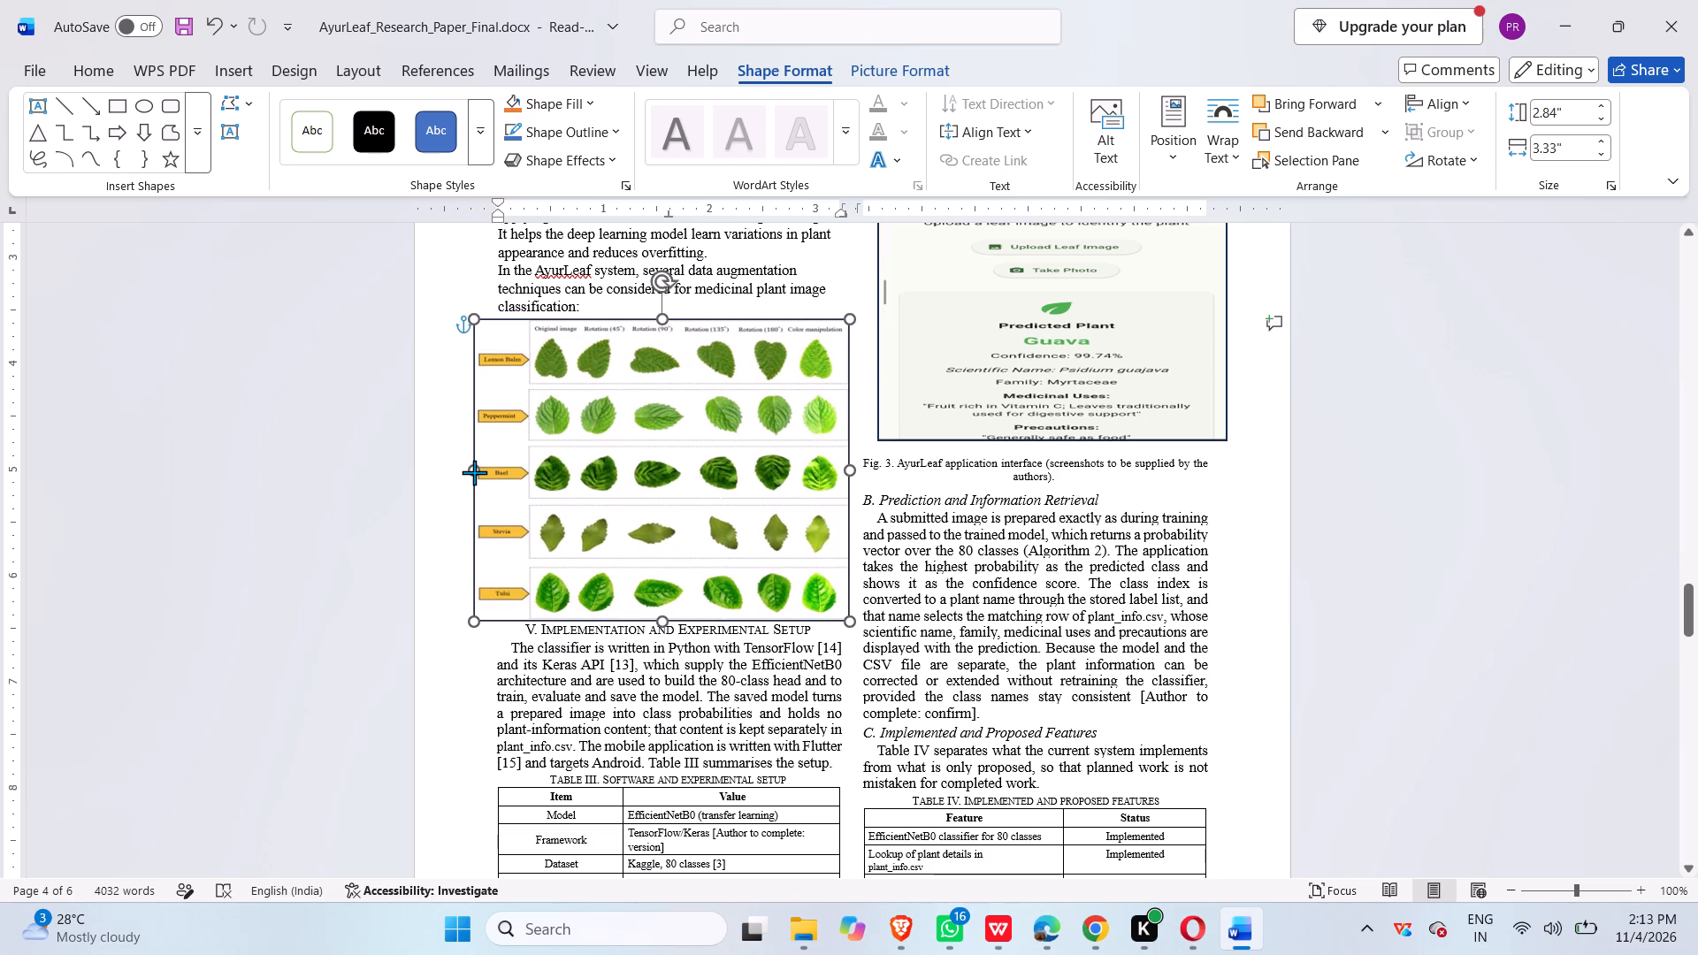
left_click_drag(474, 472, 489, 476)
left_click(860, 287)
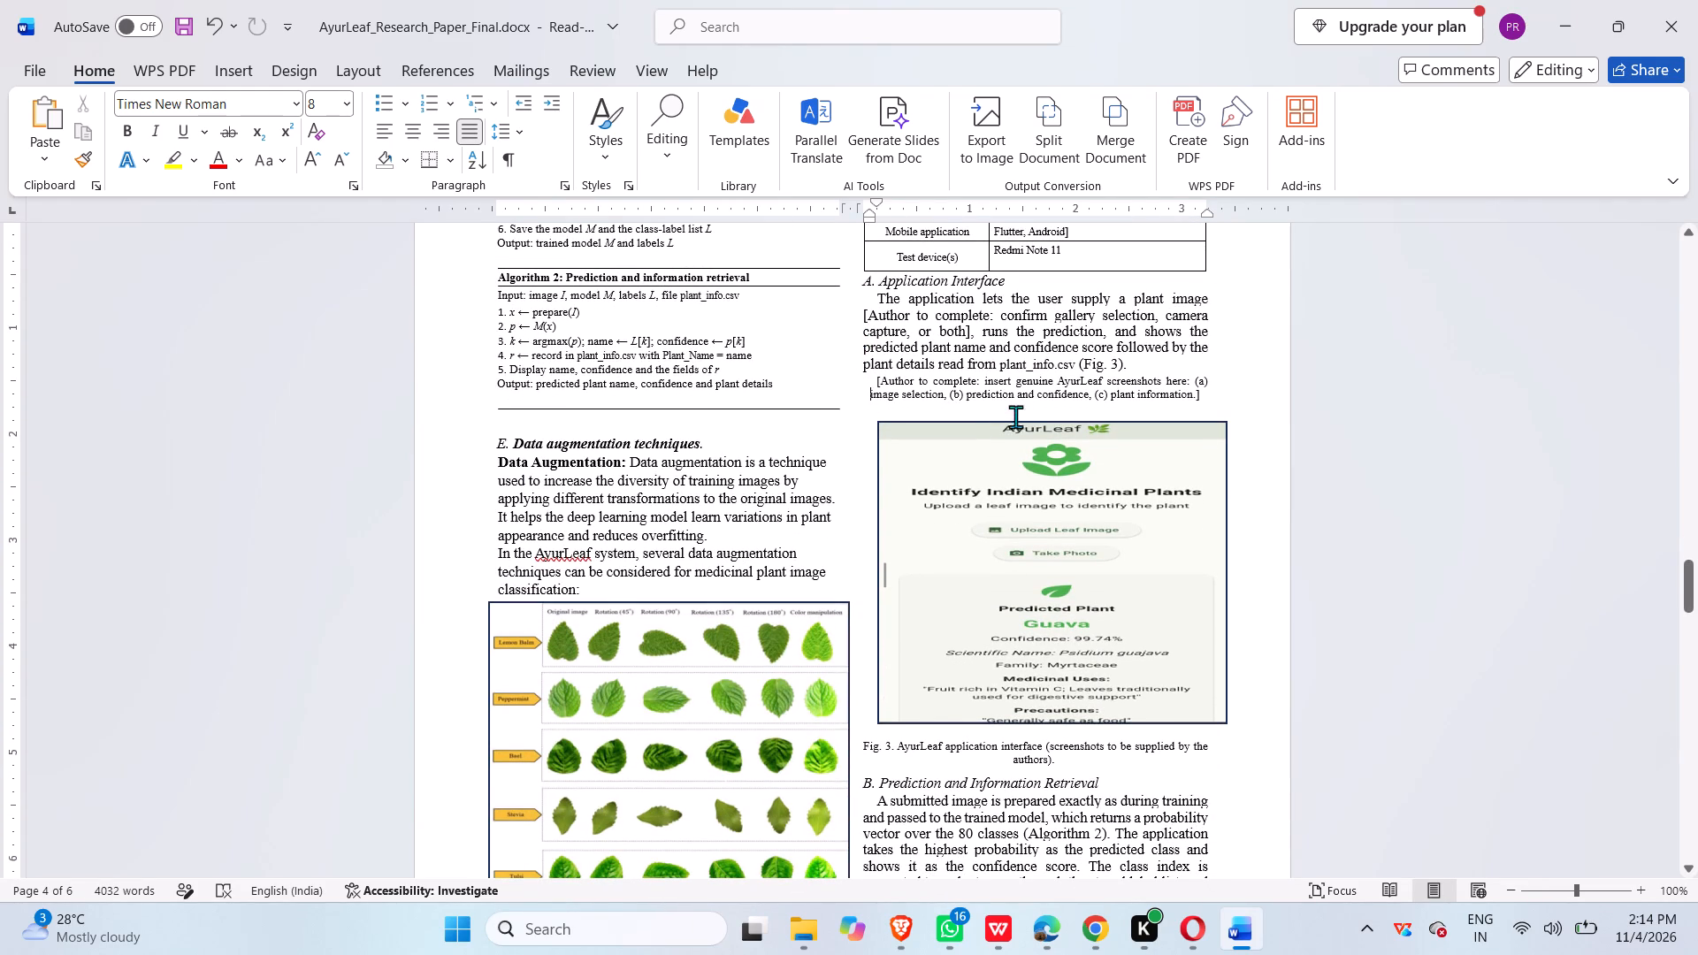
Shrink the Fig. 3 AyurLeaf app screenshot to about half its width, keeping it against the right side of its column.
left_click(883, 422)
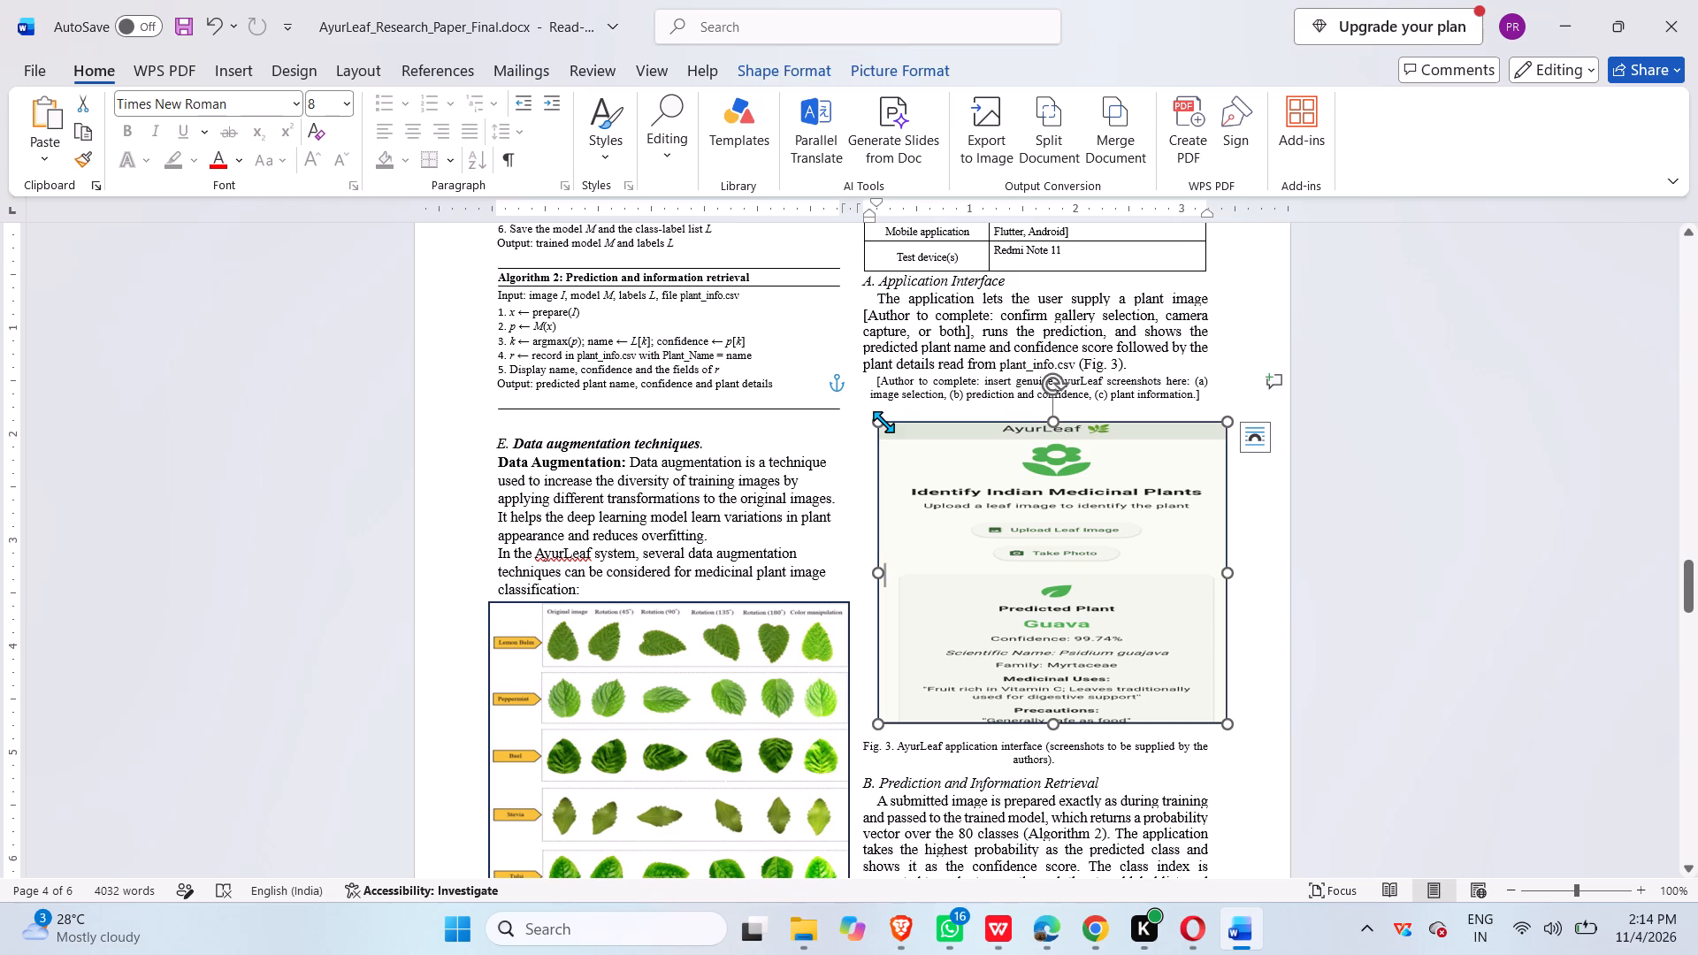
left_click_drag(883, 422, 1067, 429)
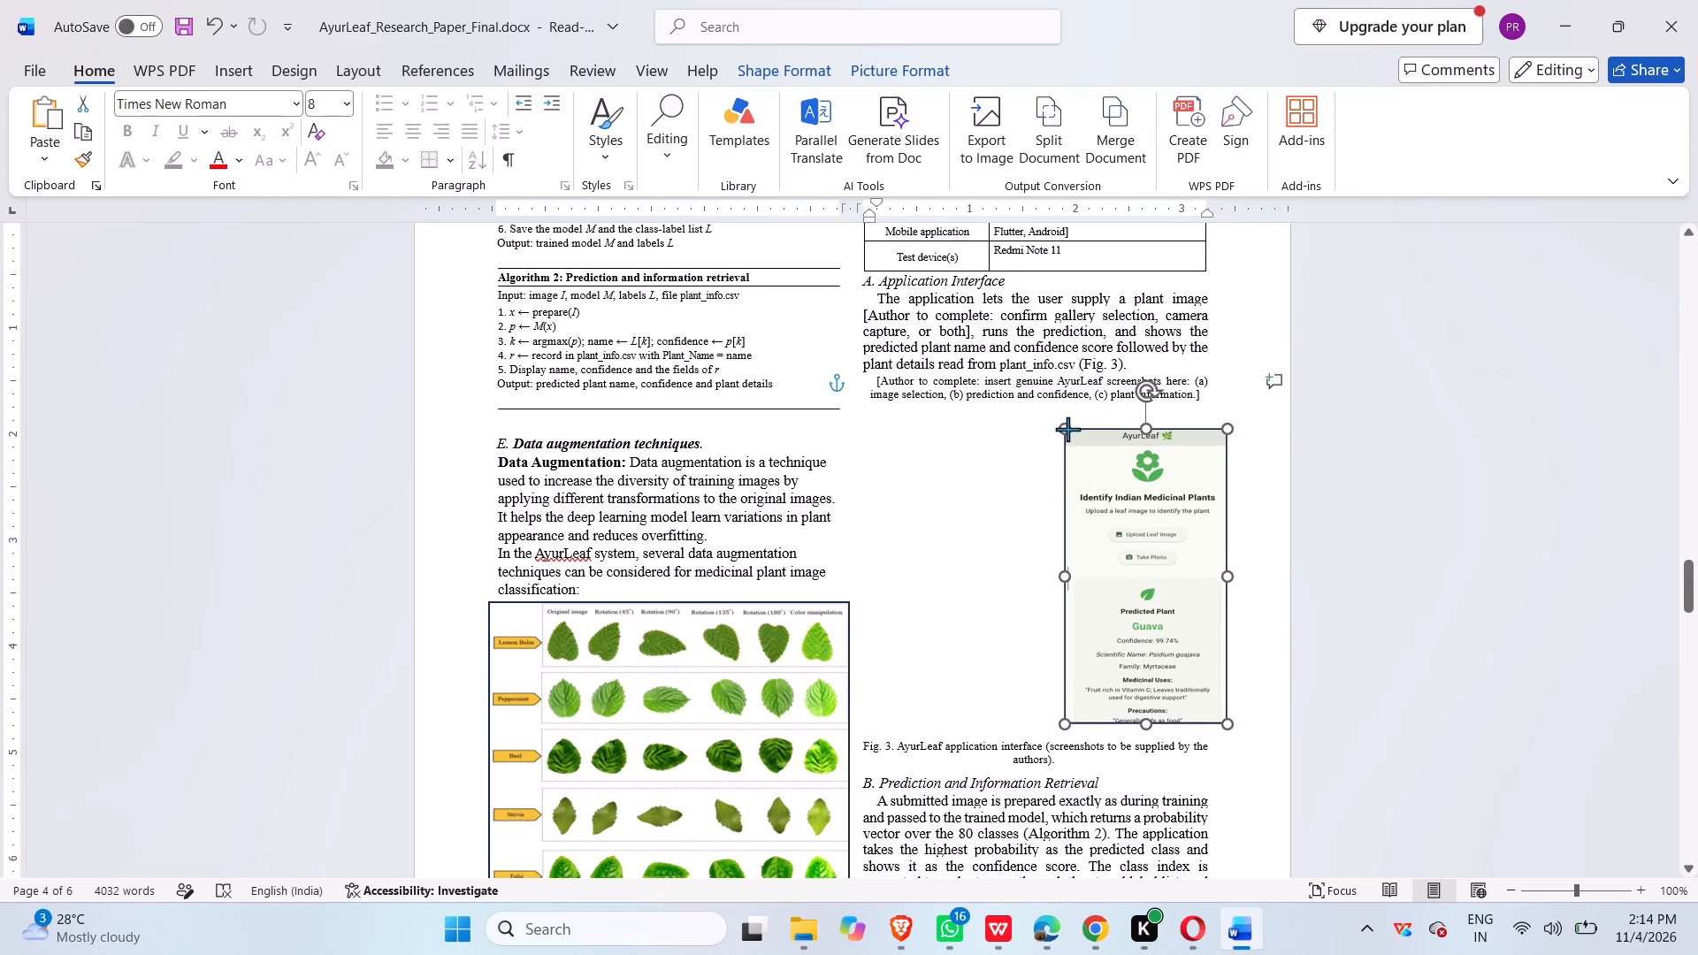
left_click_drag(1067, 429, 1099, 423)
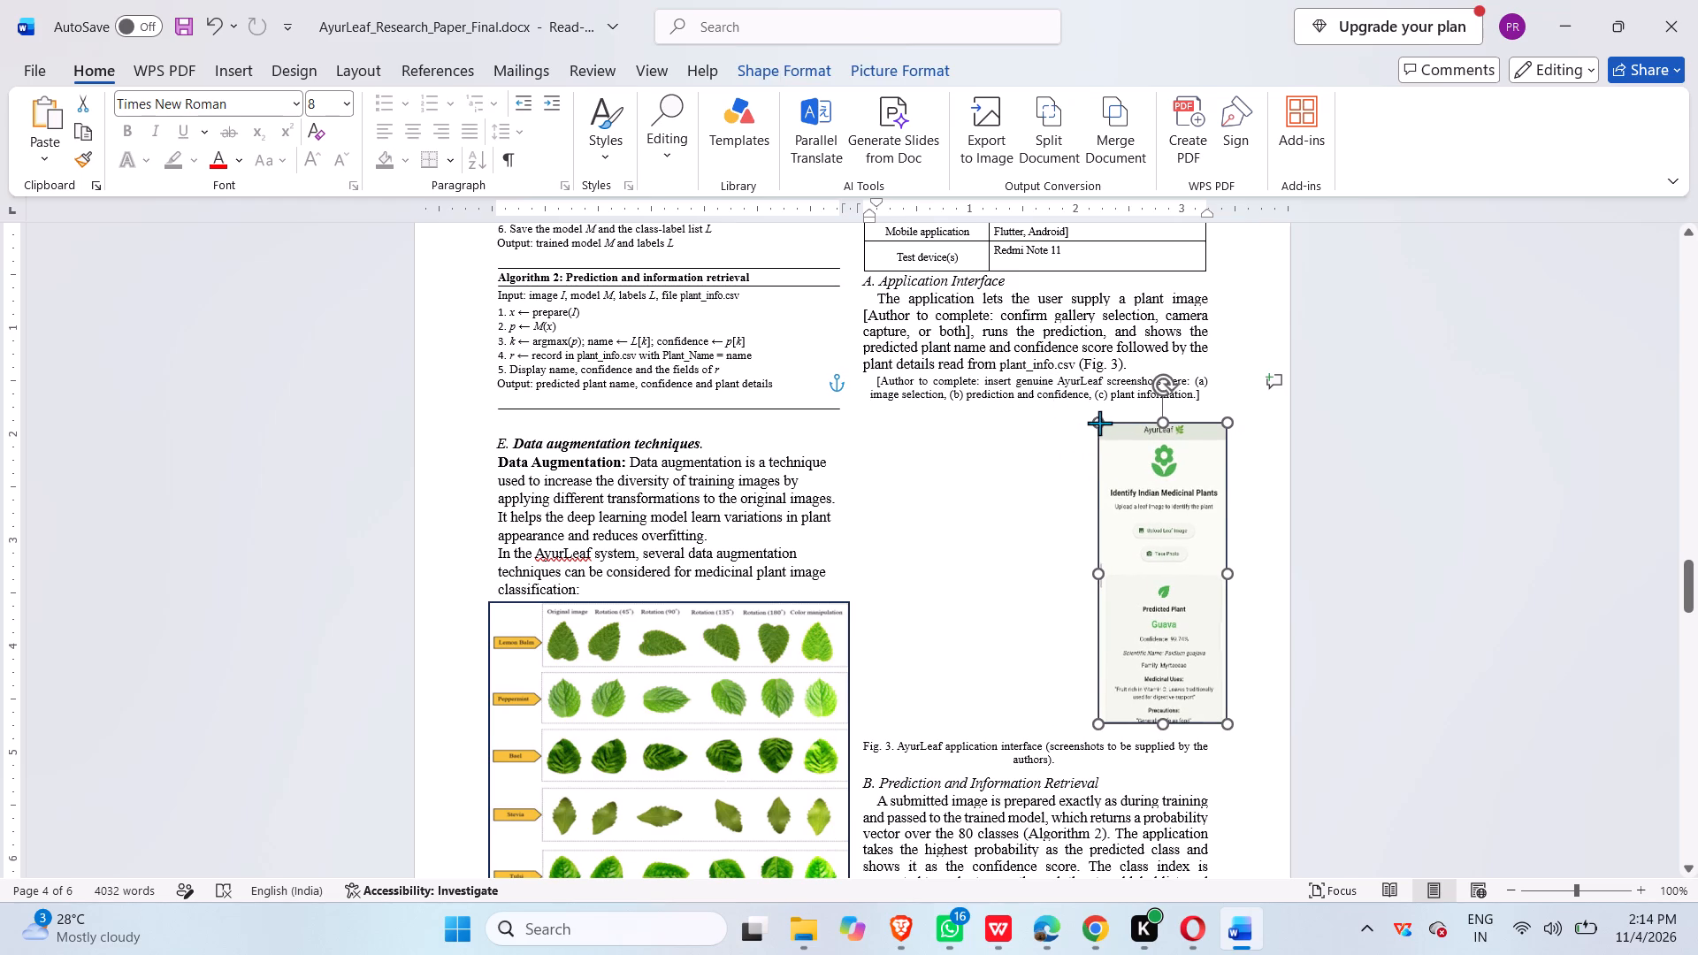
left_click_drag(1099, 423, 1057, 428)
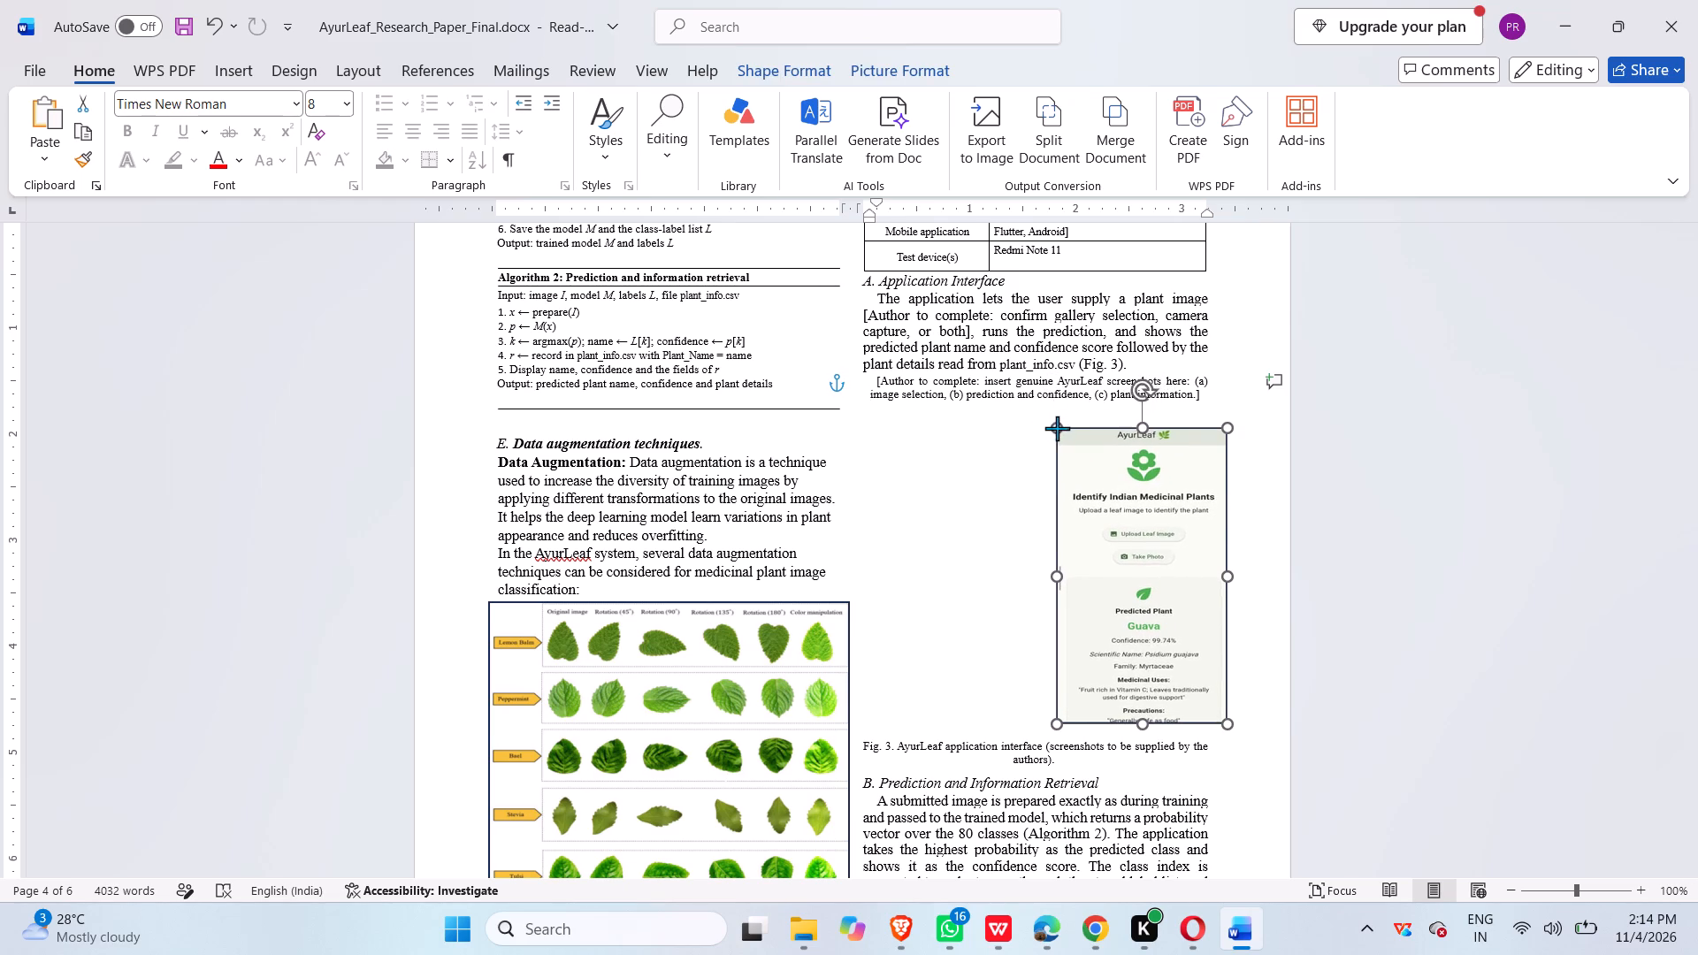
left_click_drag(1057, 428, 1054, 445)
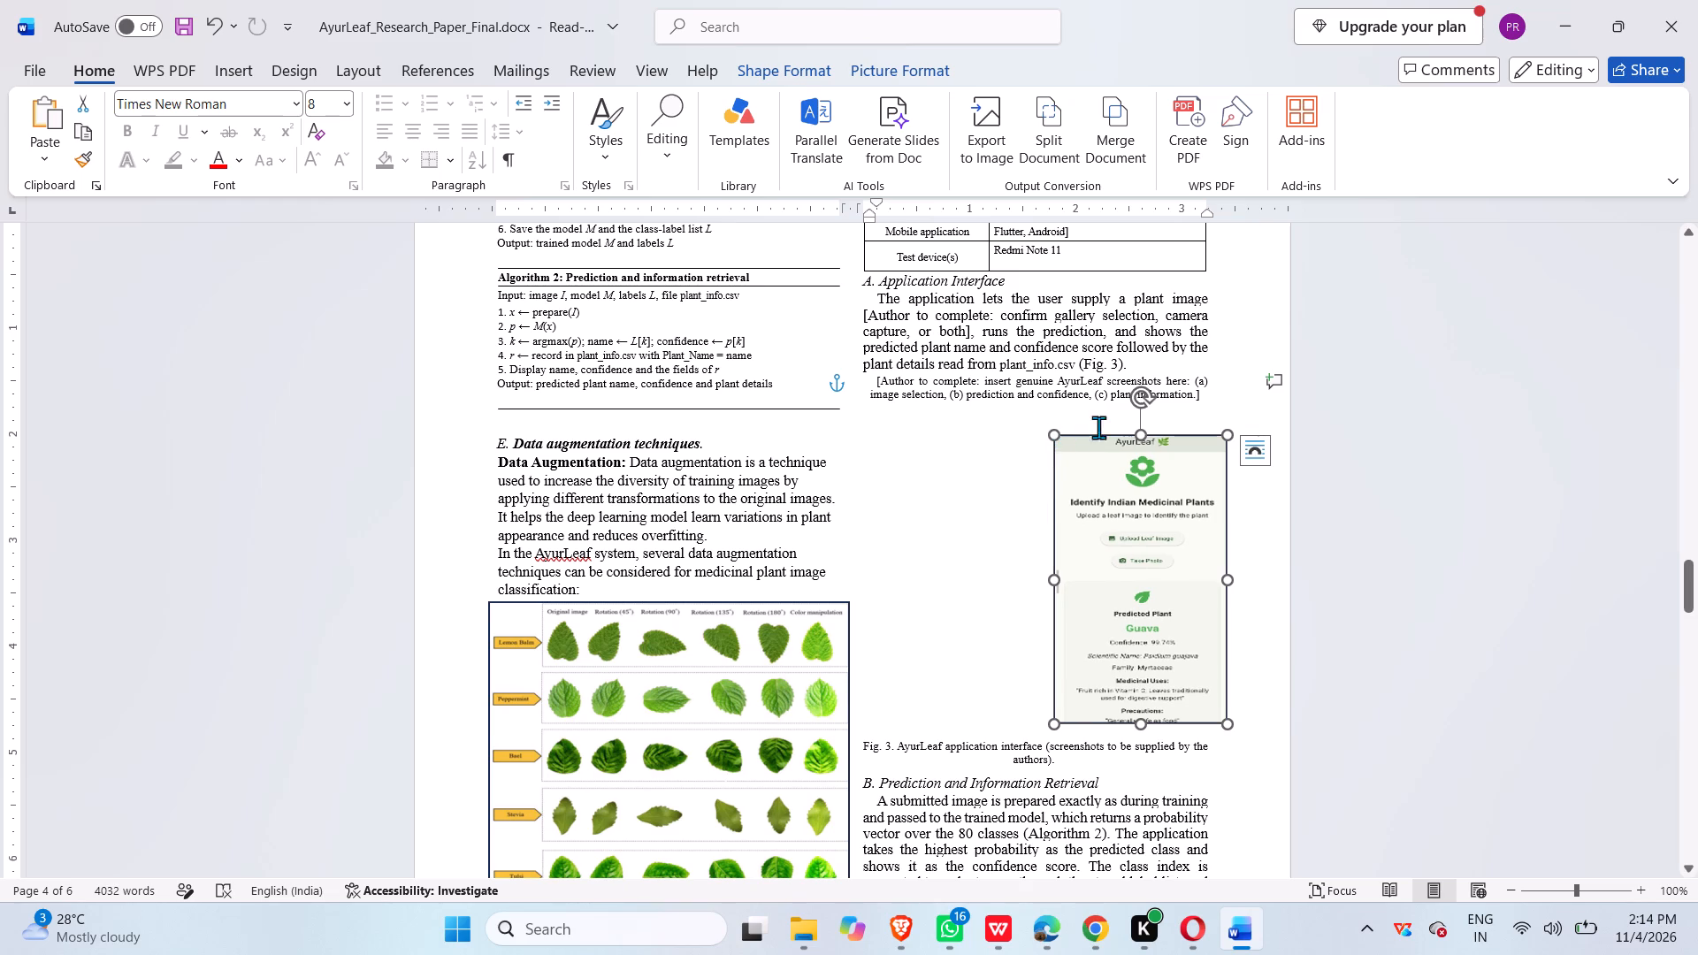
left_click(1098, 418)
left_click(1121, 425)
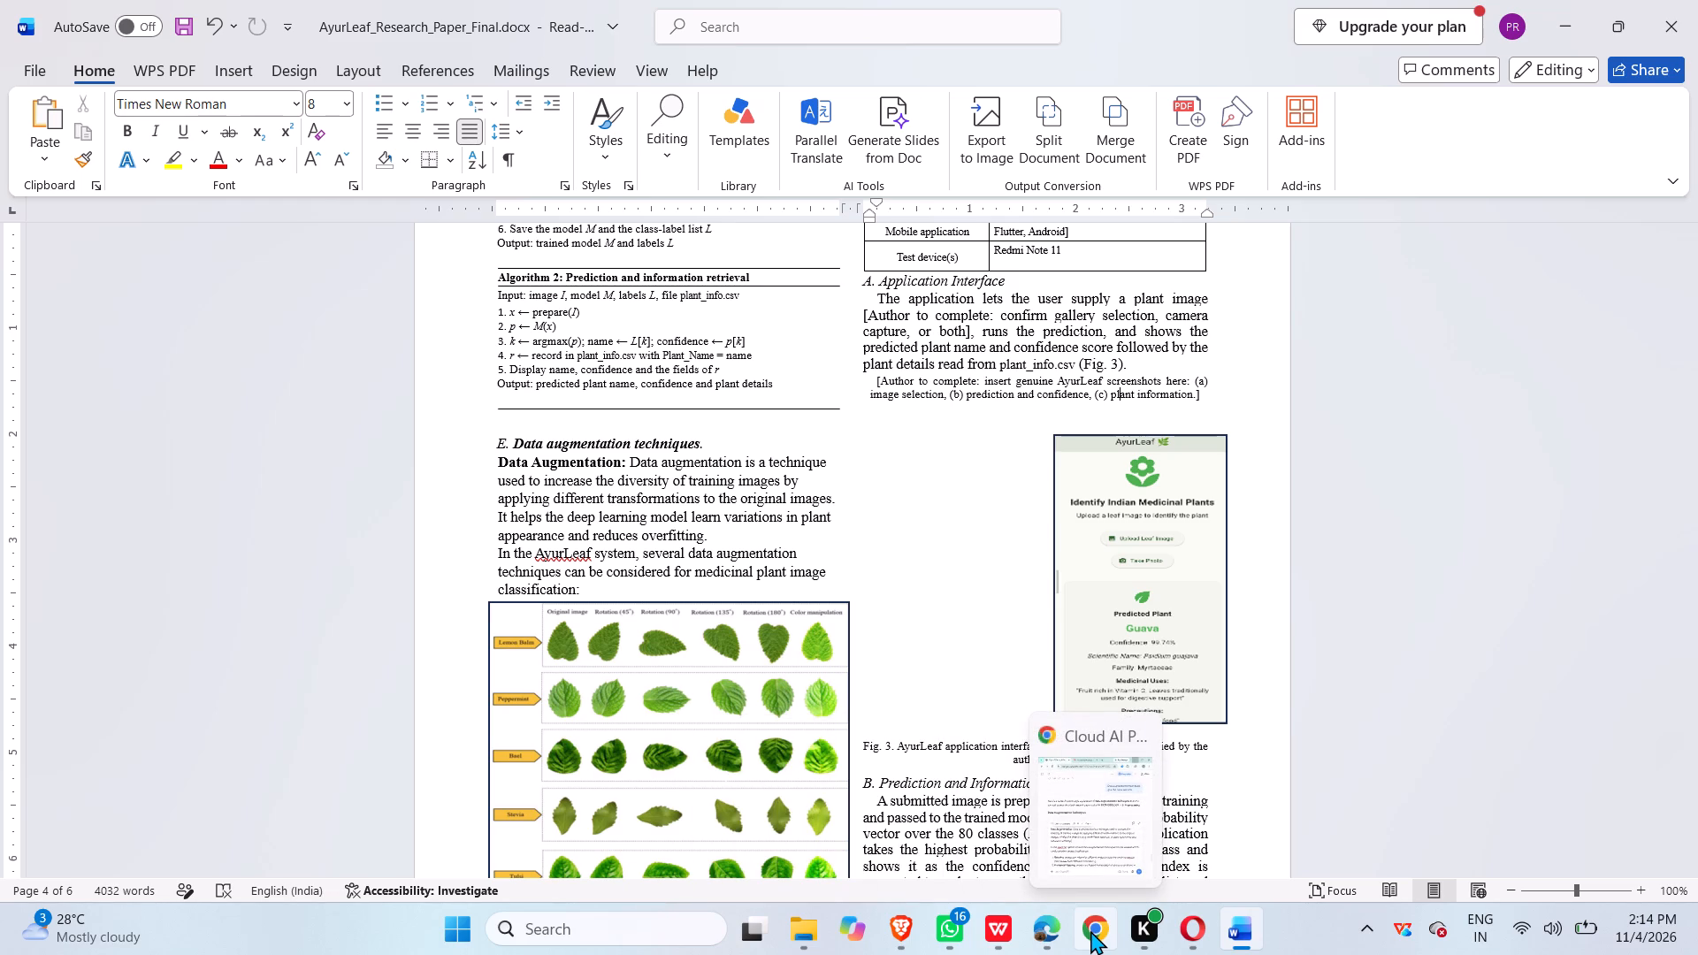
Switch to File Explorer and look through the Downloads folder down to last week's files, then minimise the window.
left_click(800, 922)
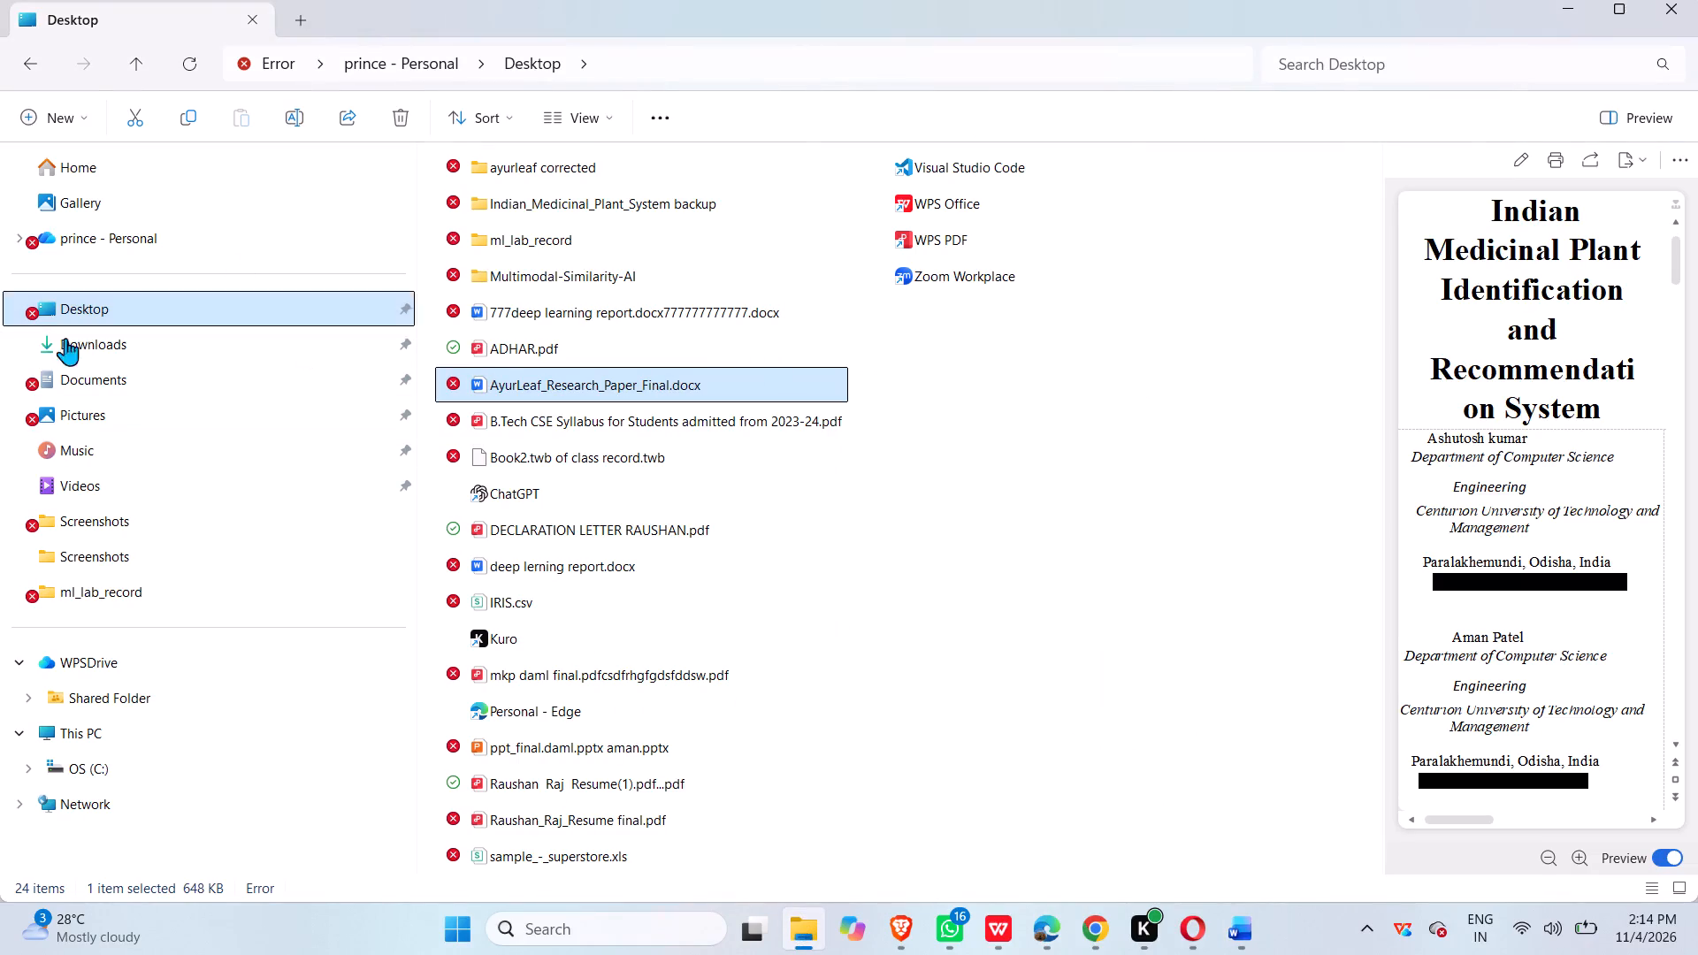
left_click(91, 340)
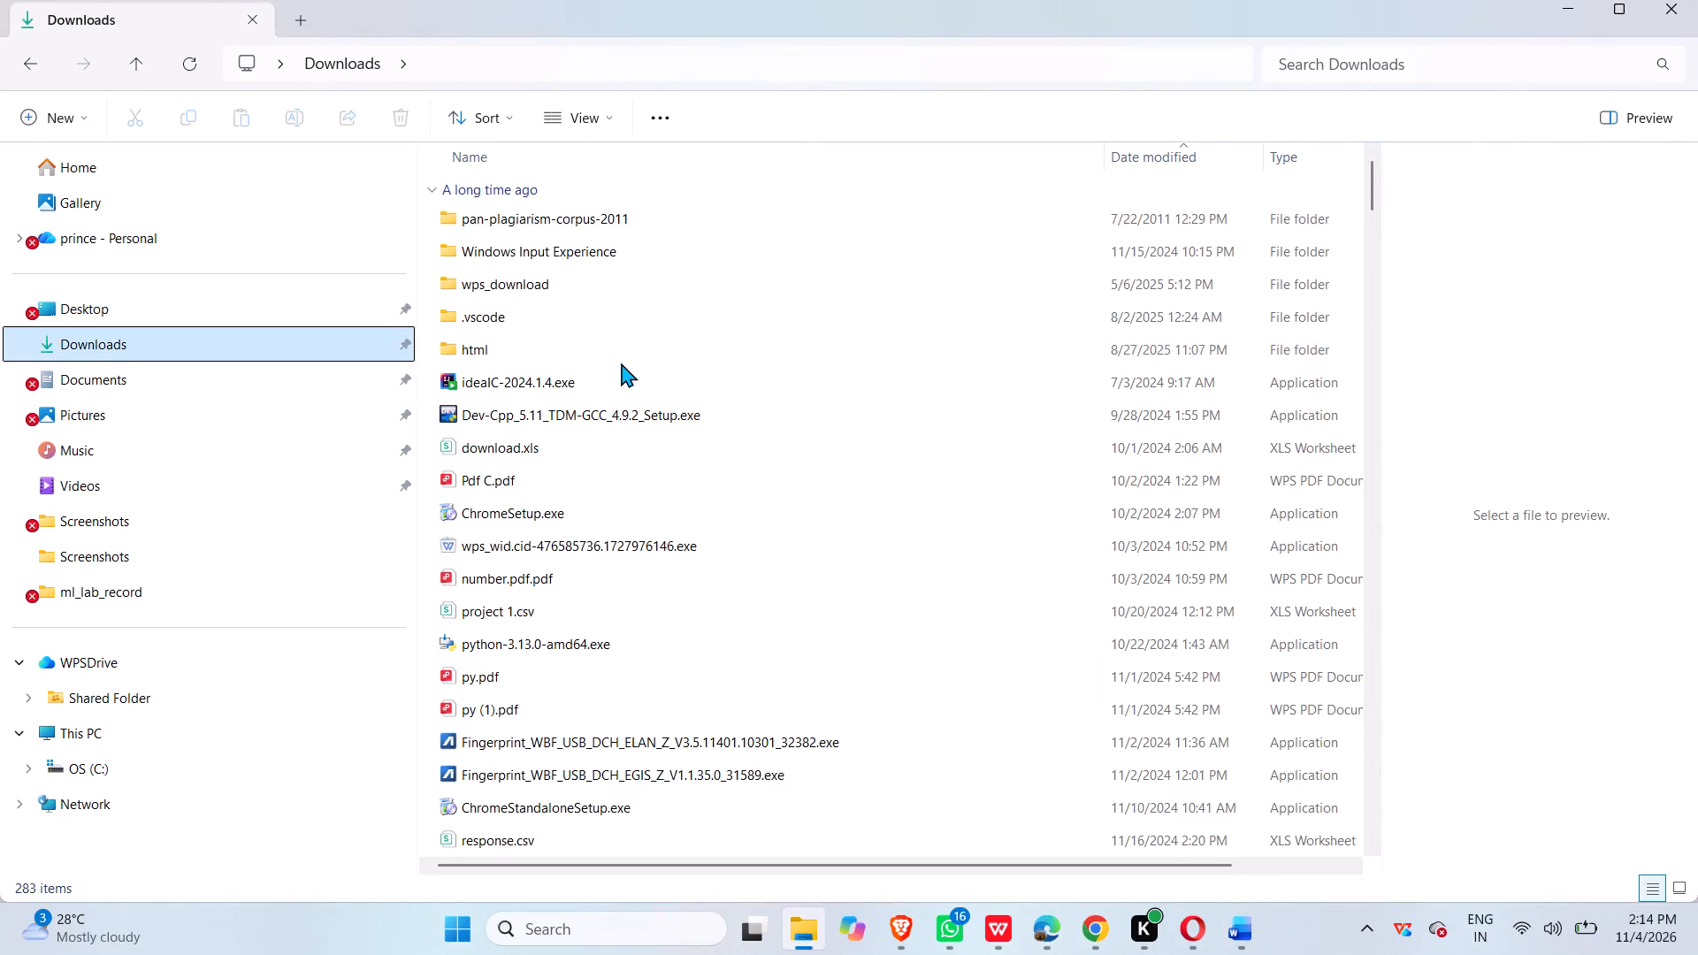
scroll(616, 350, "down", 10)
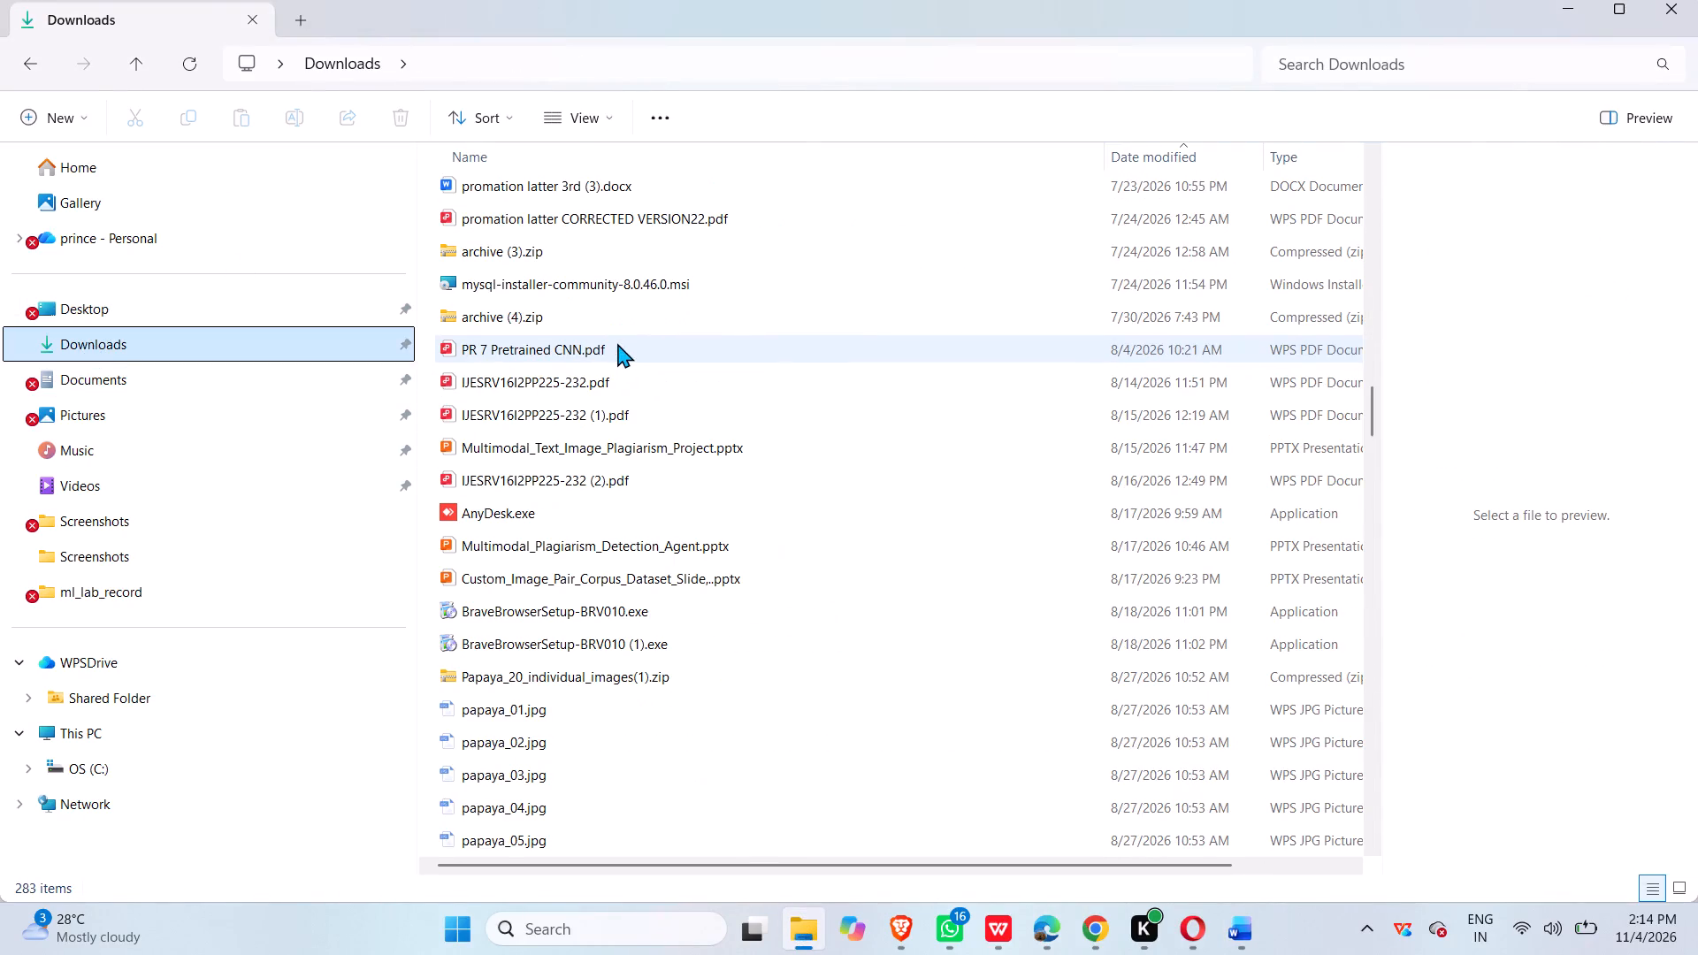
scroll(641, 332, "down", 1)
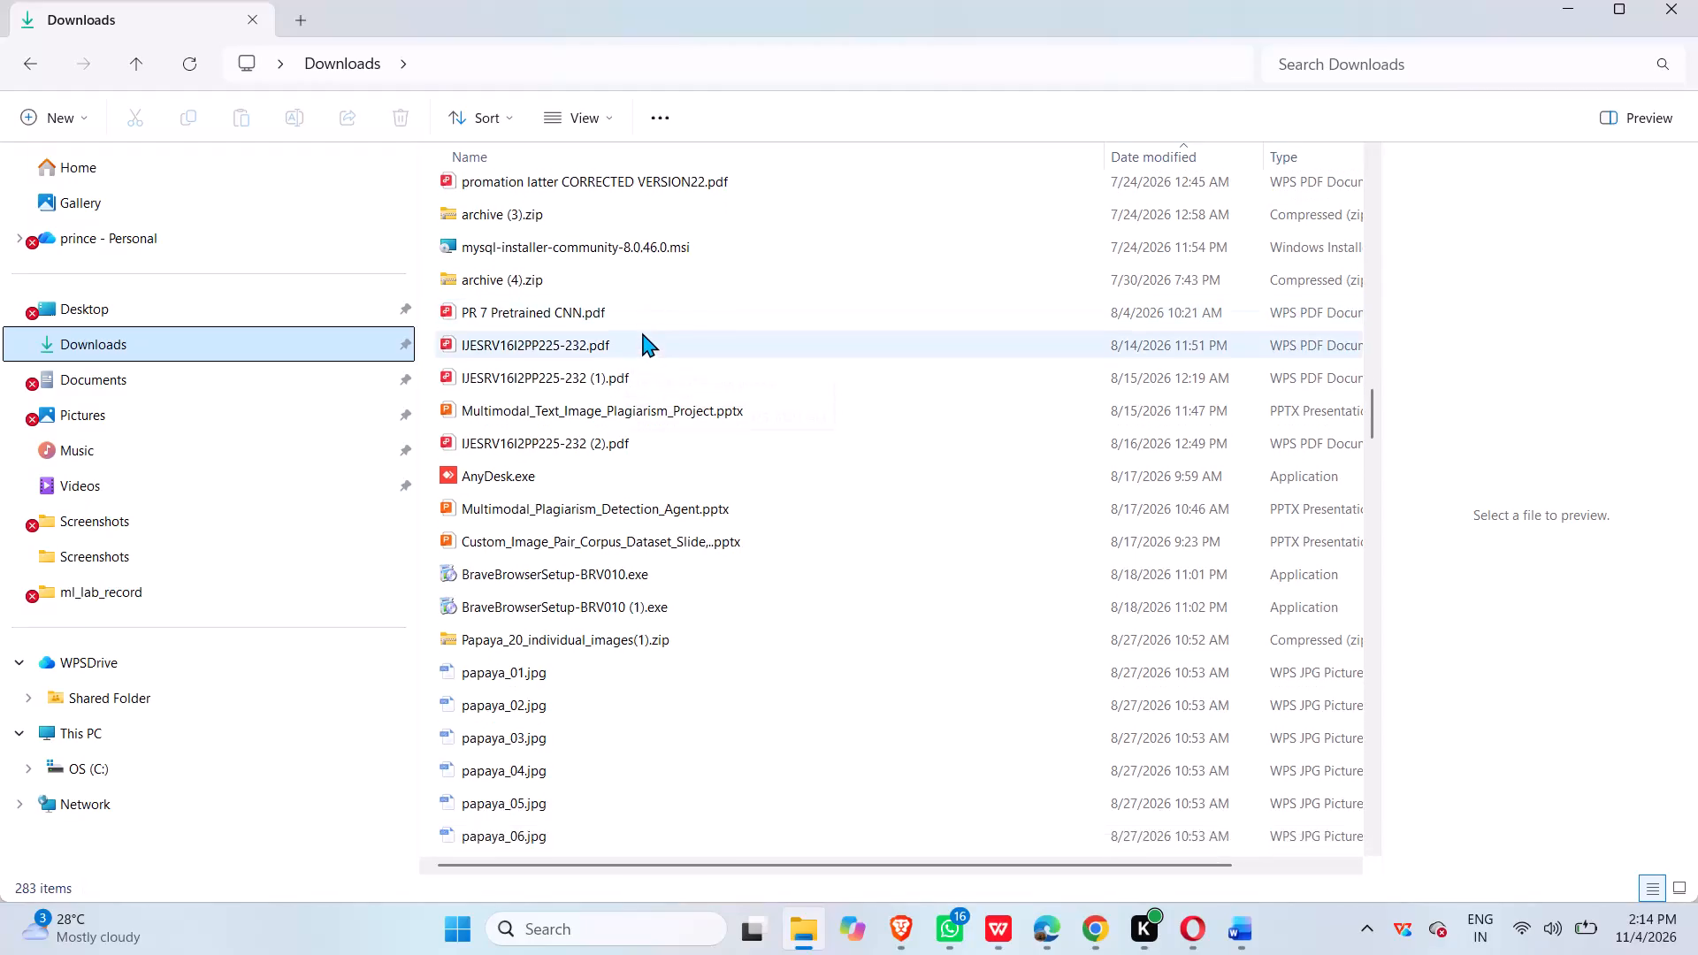
scroll(642, 332, "down", 3)
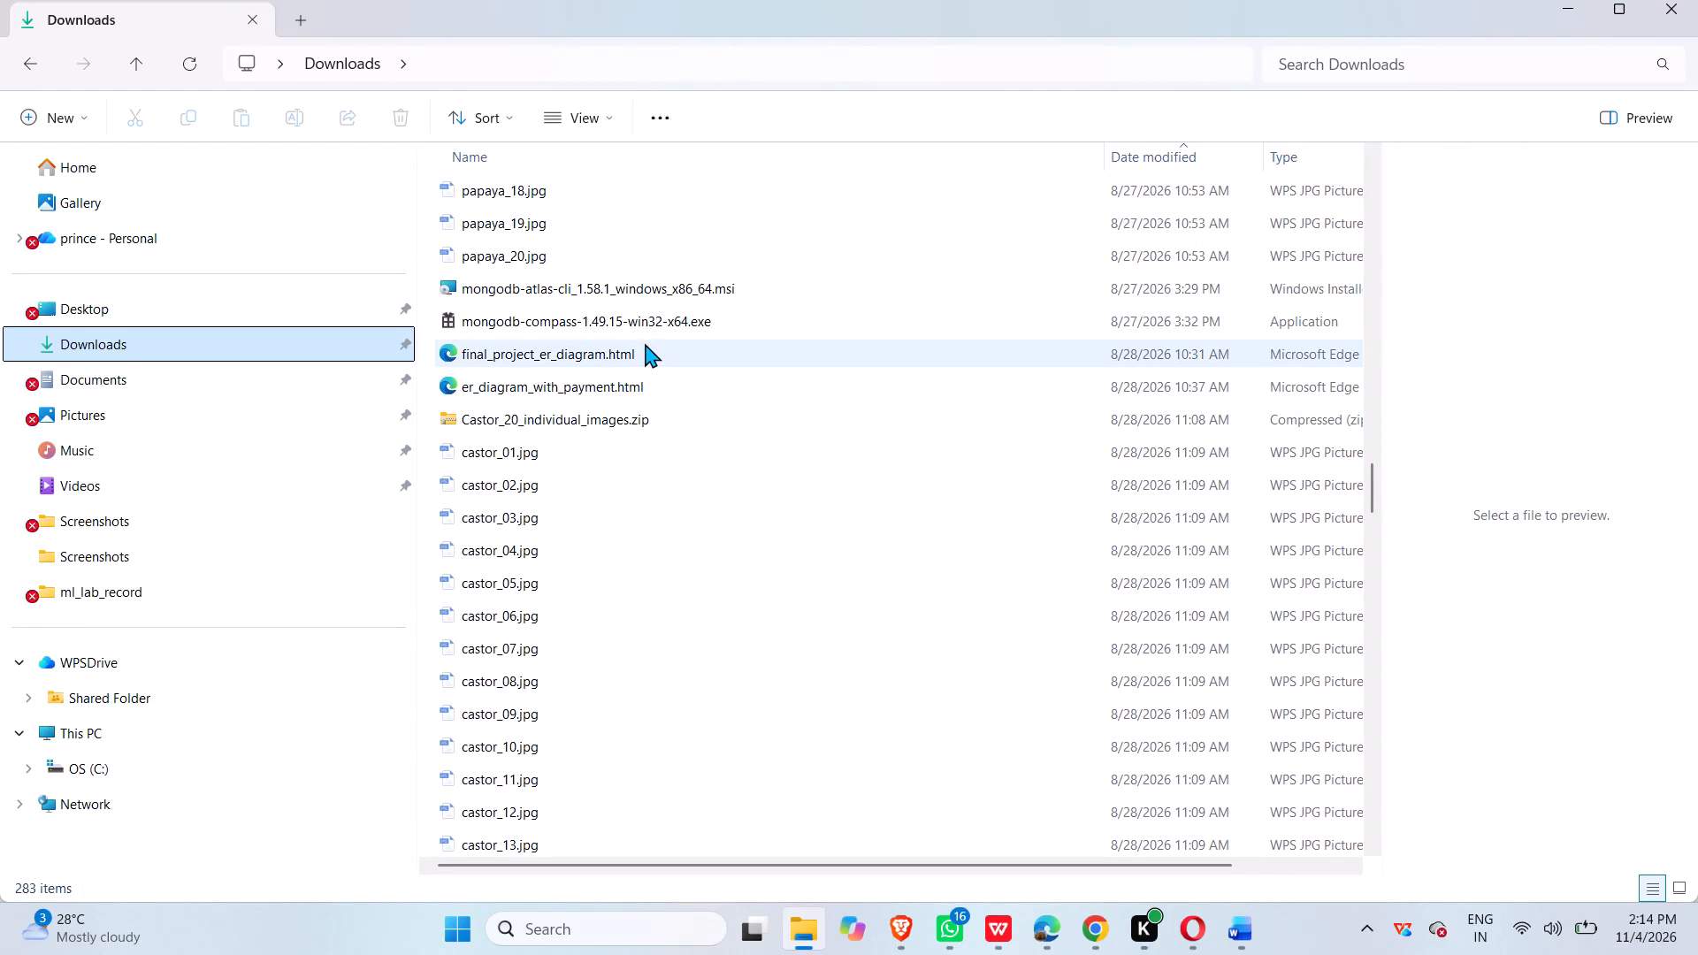
scroll(645, 343, "down", 5)
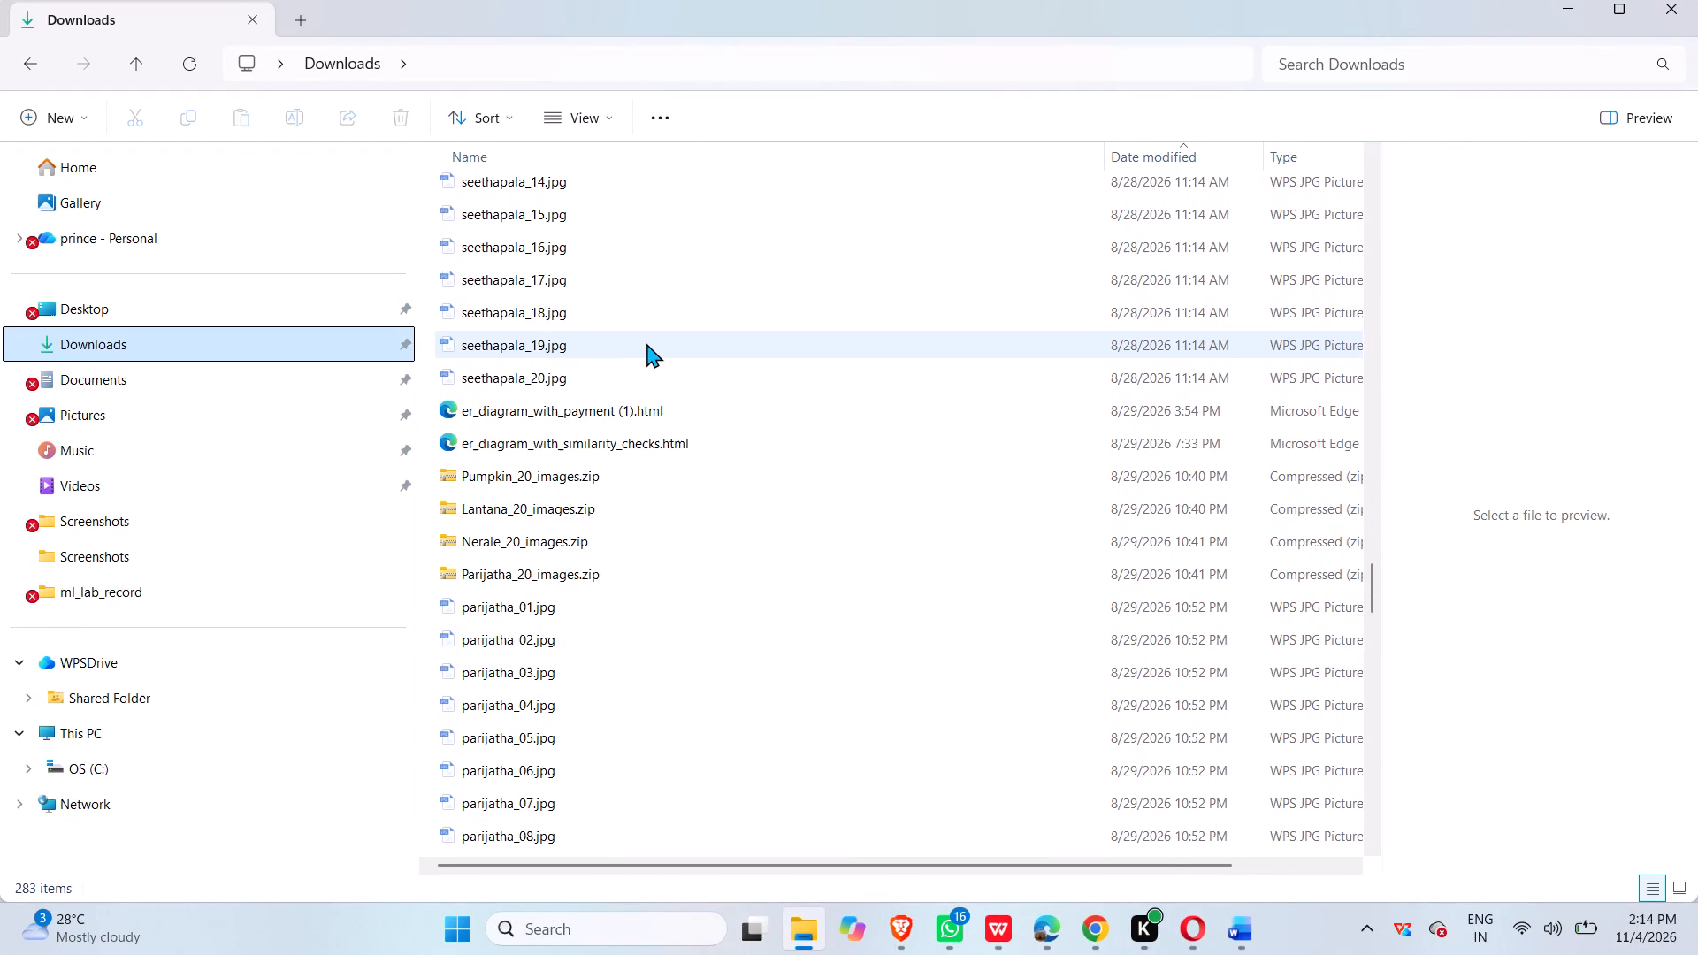
scroll(646, 343, "down", 5)
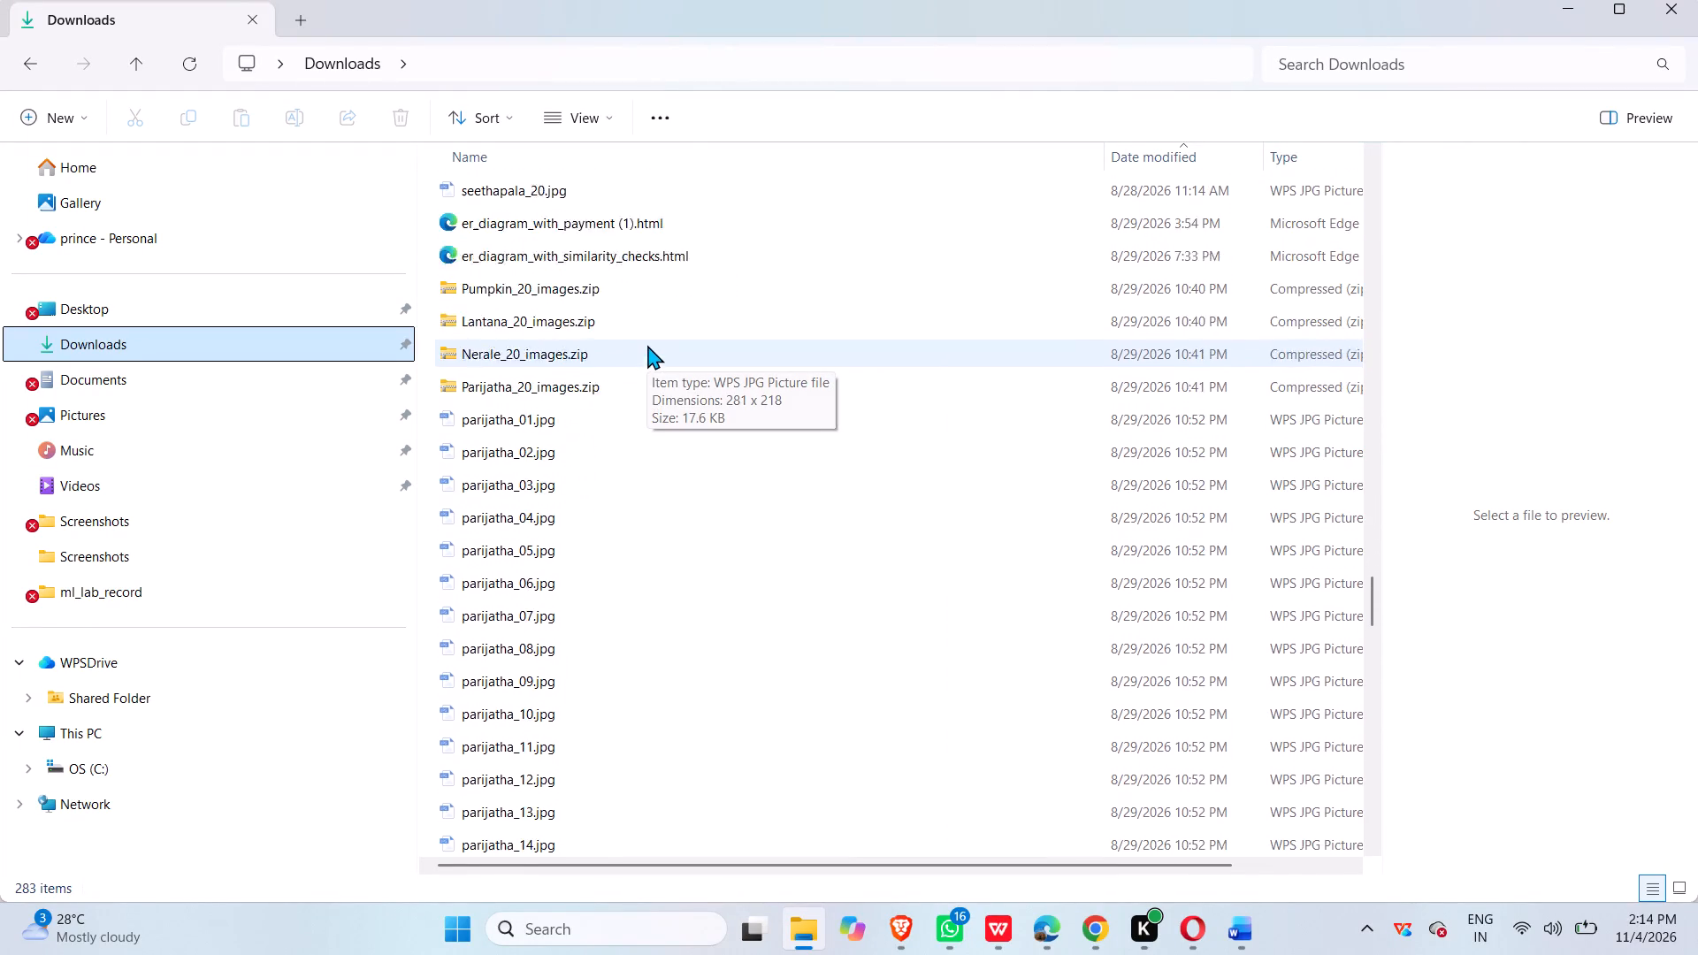
scroll(648, 346, "down", 5)
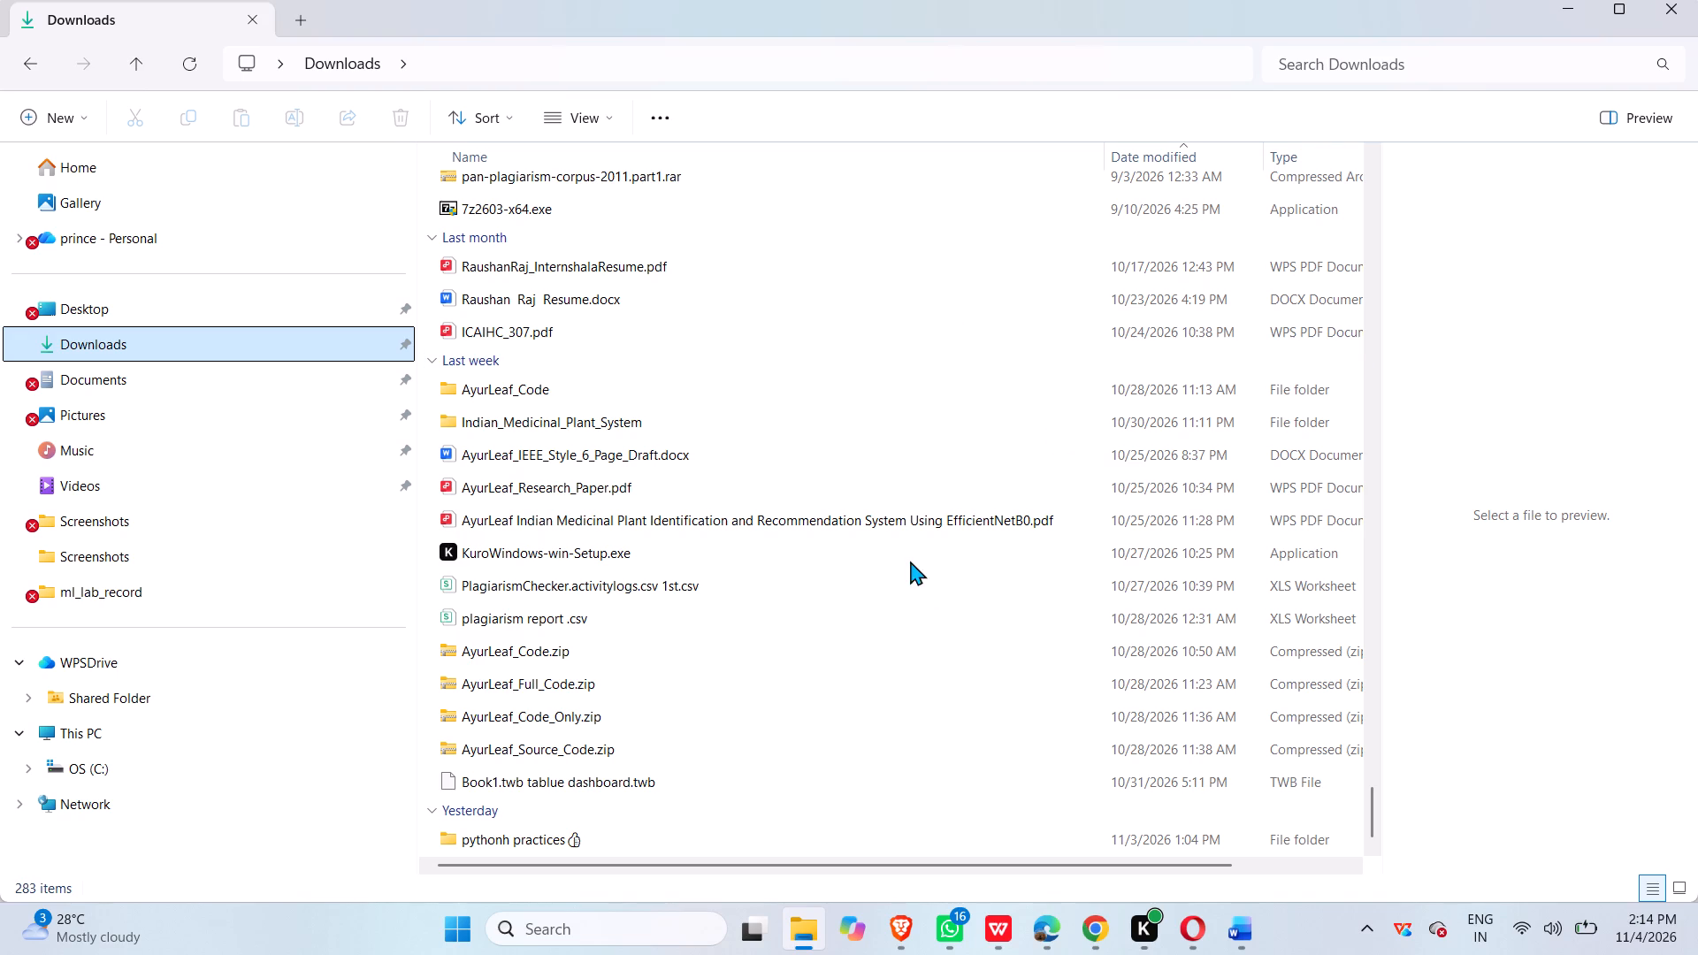
triple_click(1573, 11)
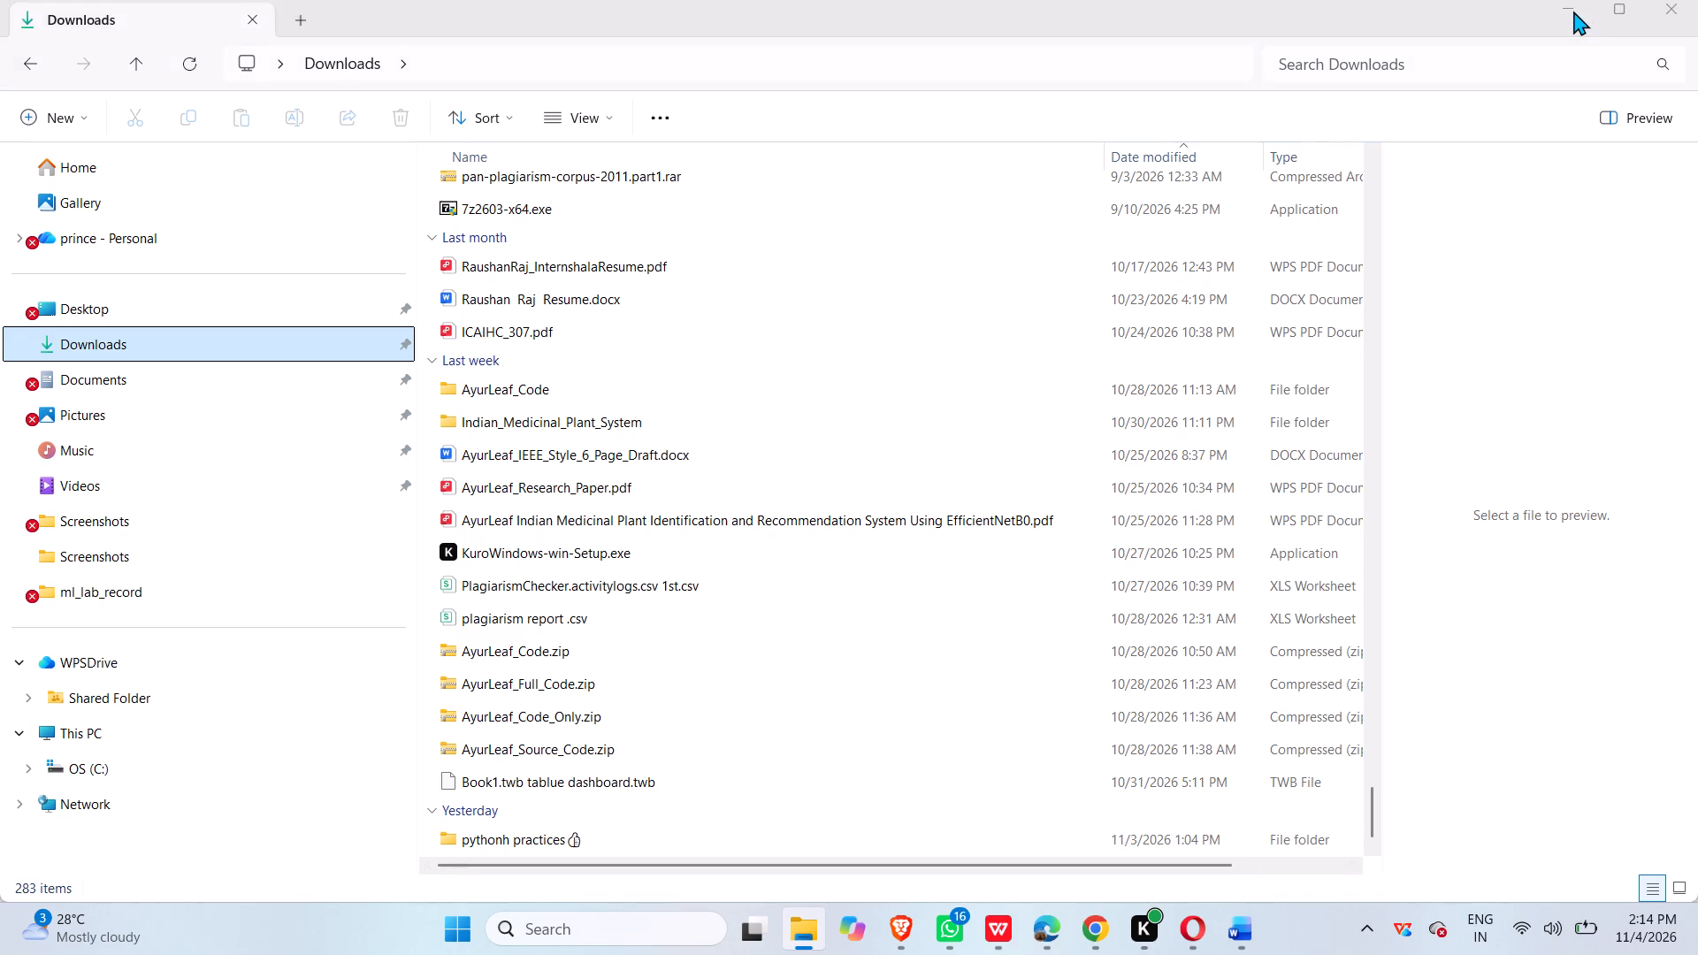
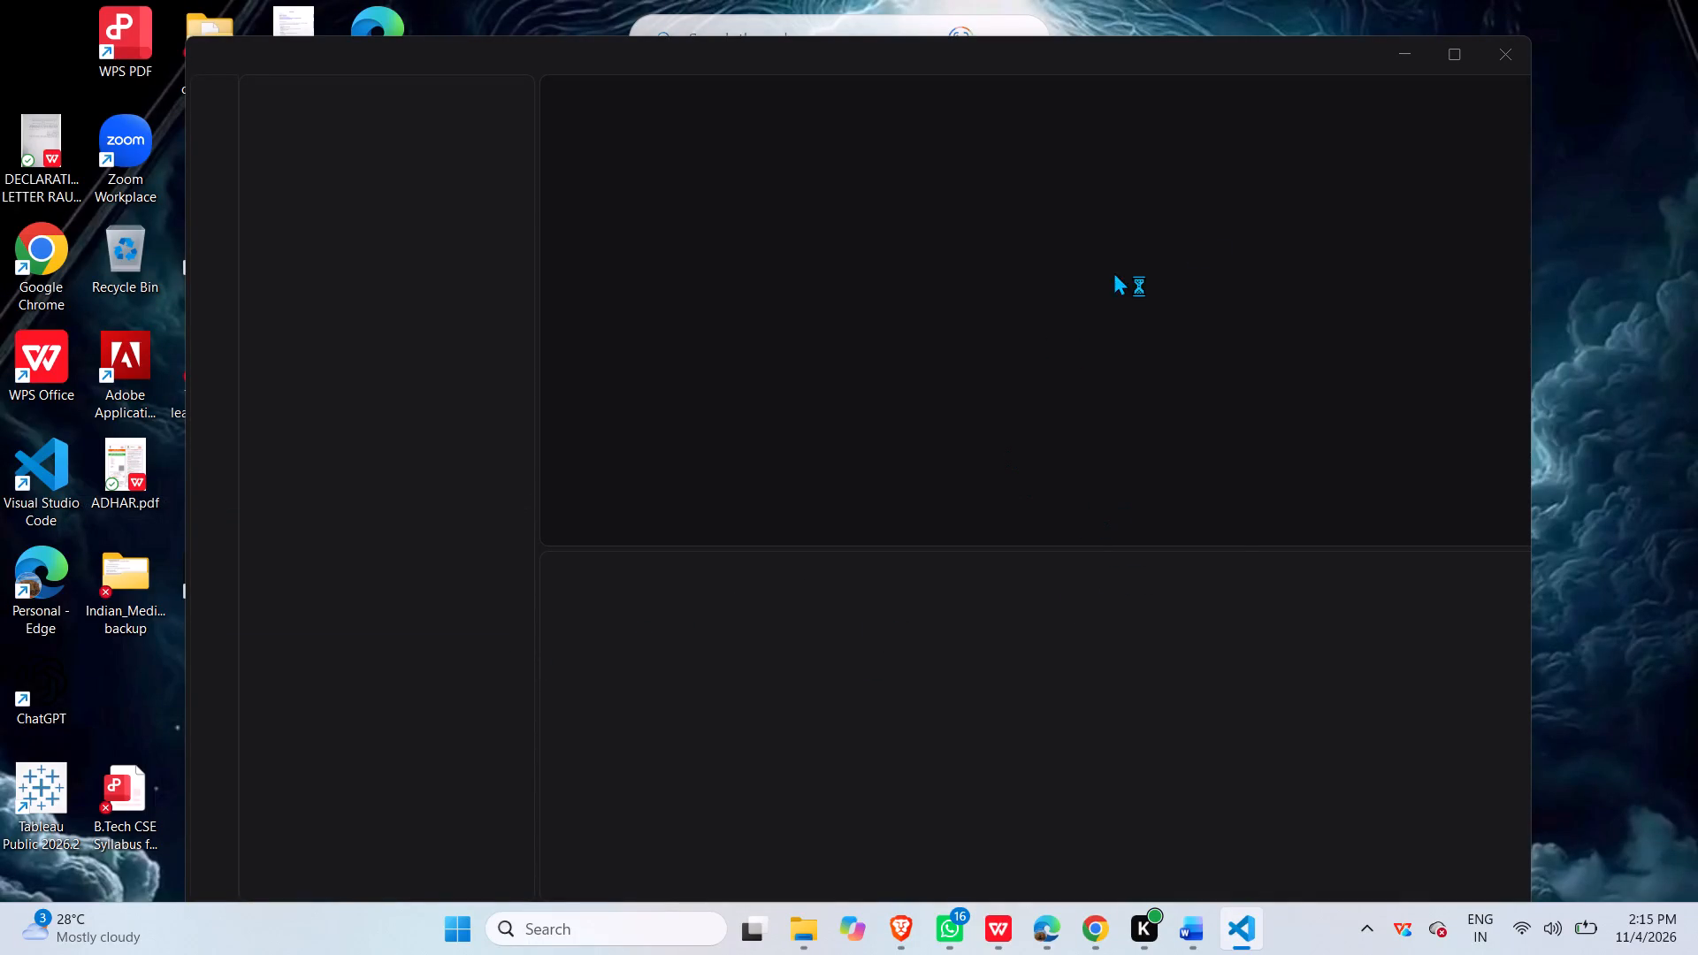
Switch to Visual Studio Code, maximise it, and open the Indian_Medicinal_Plant_System folder from Downloads.
left_click(1454, 49)
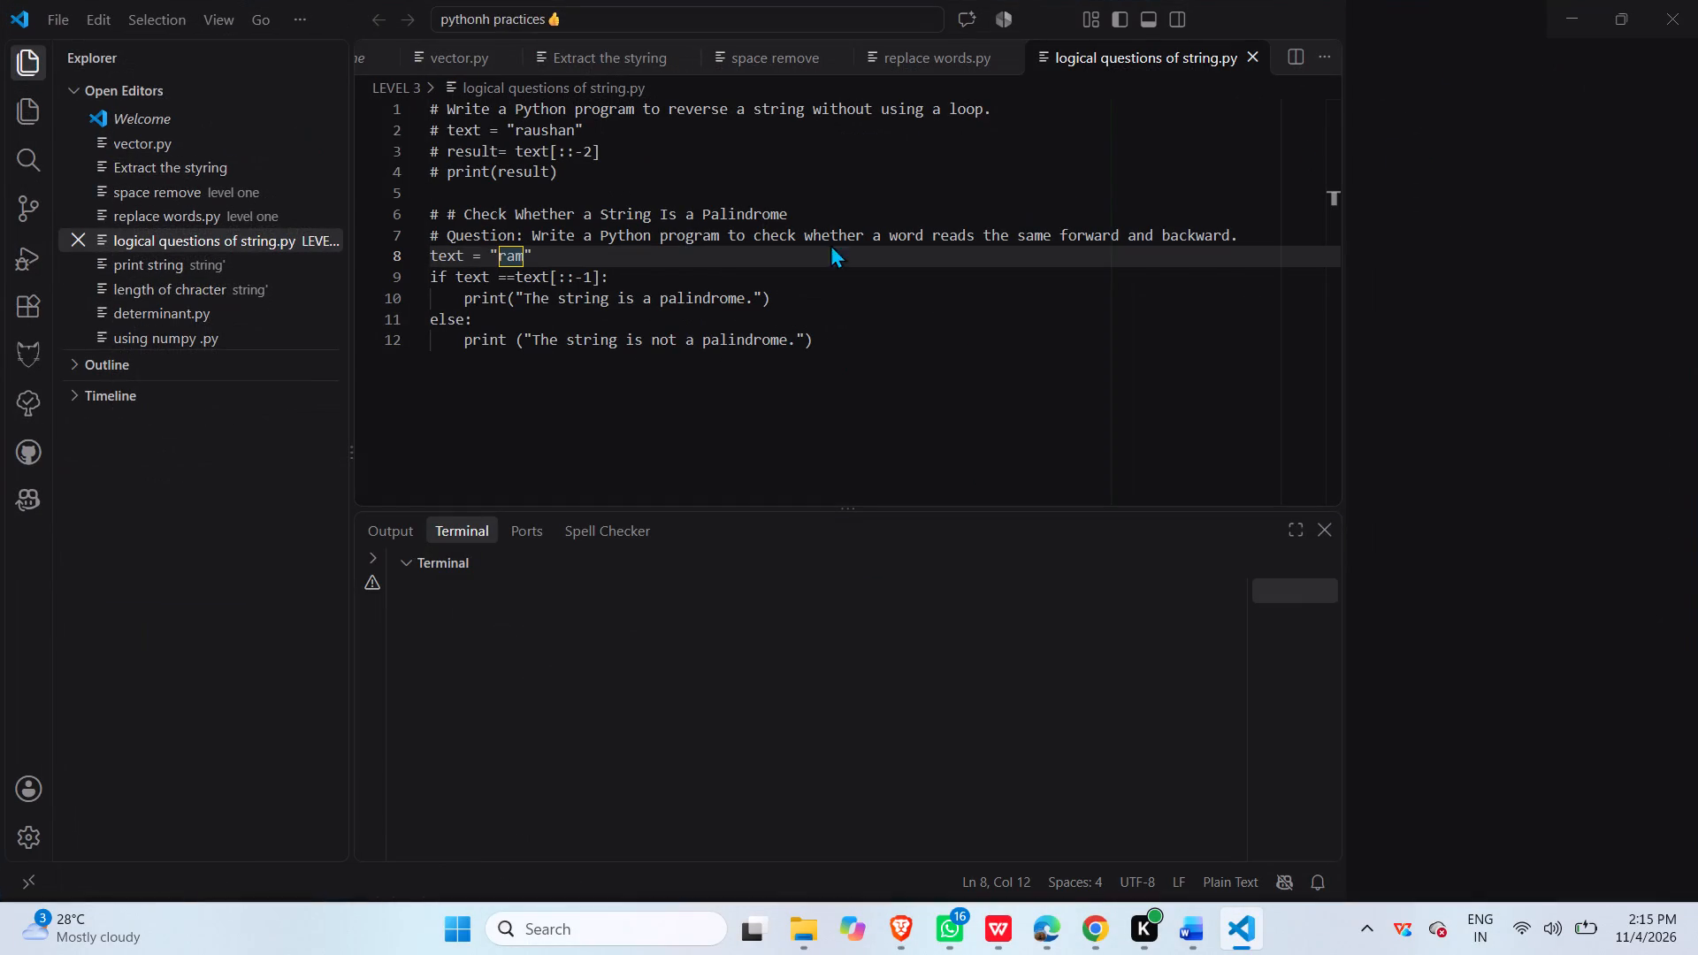
left_click(57, 15)
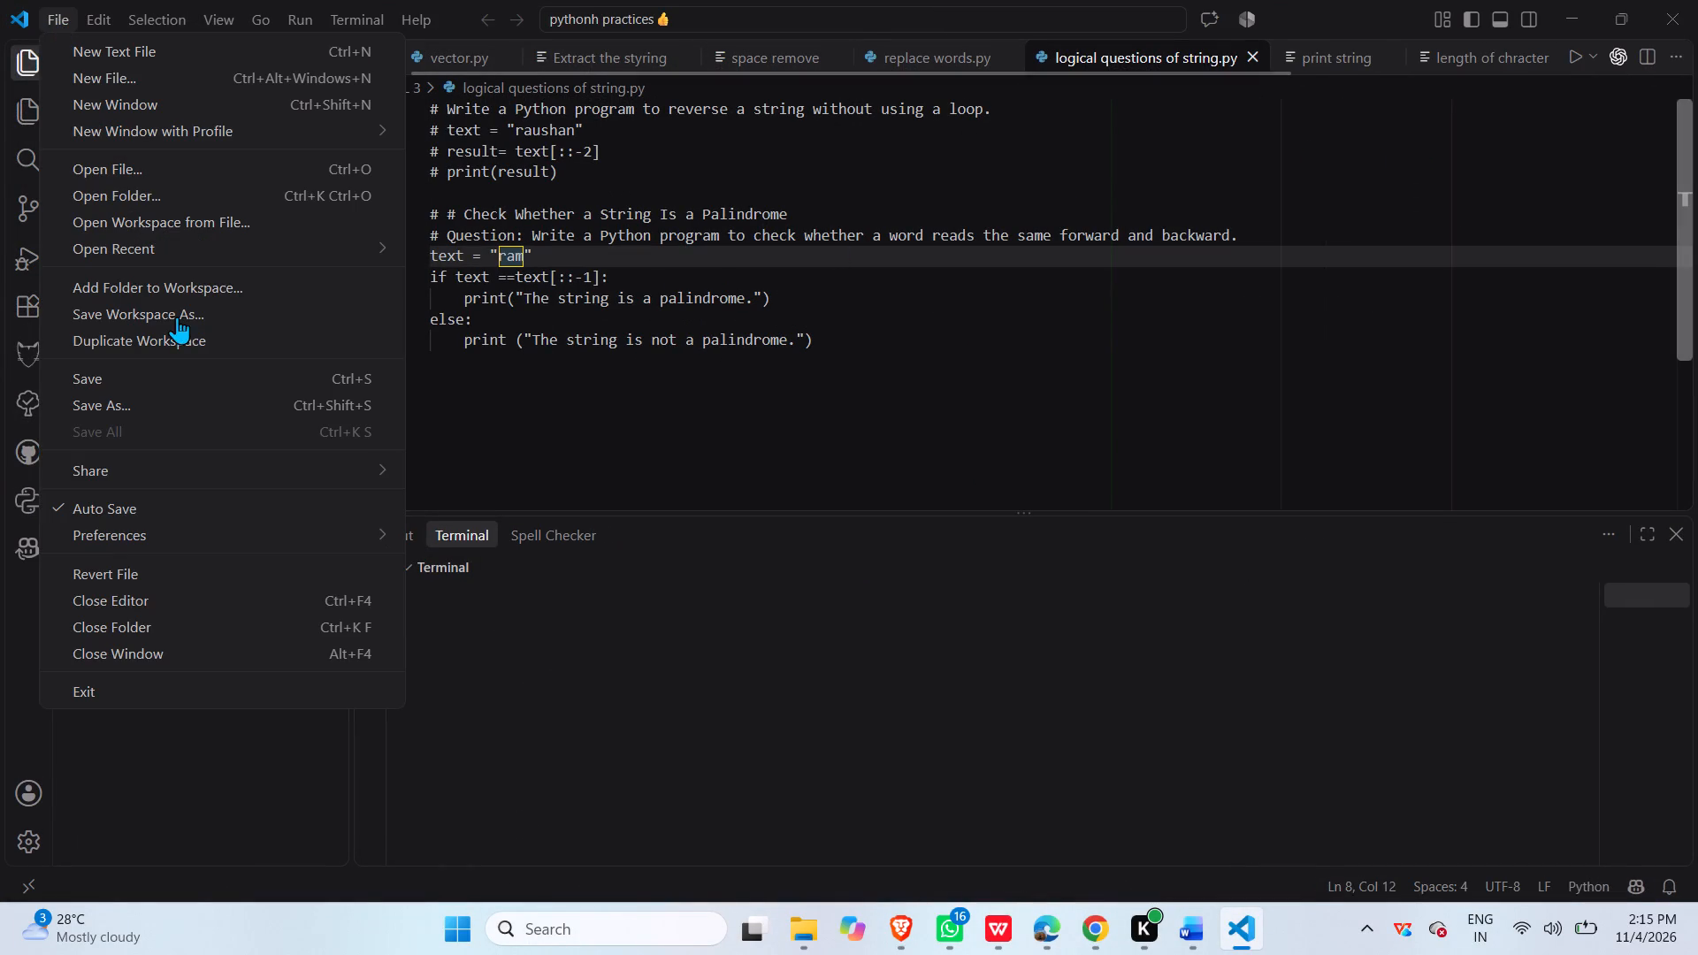
left_click(164, 188)
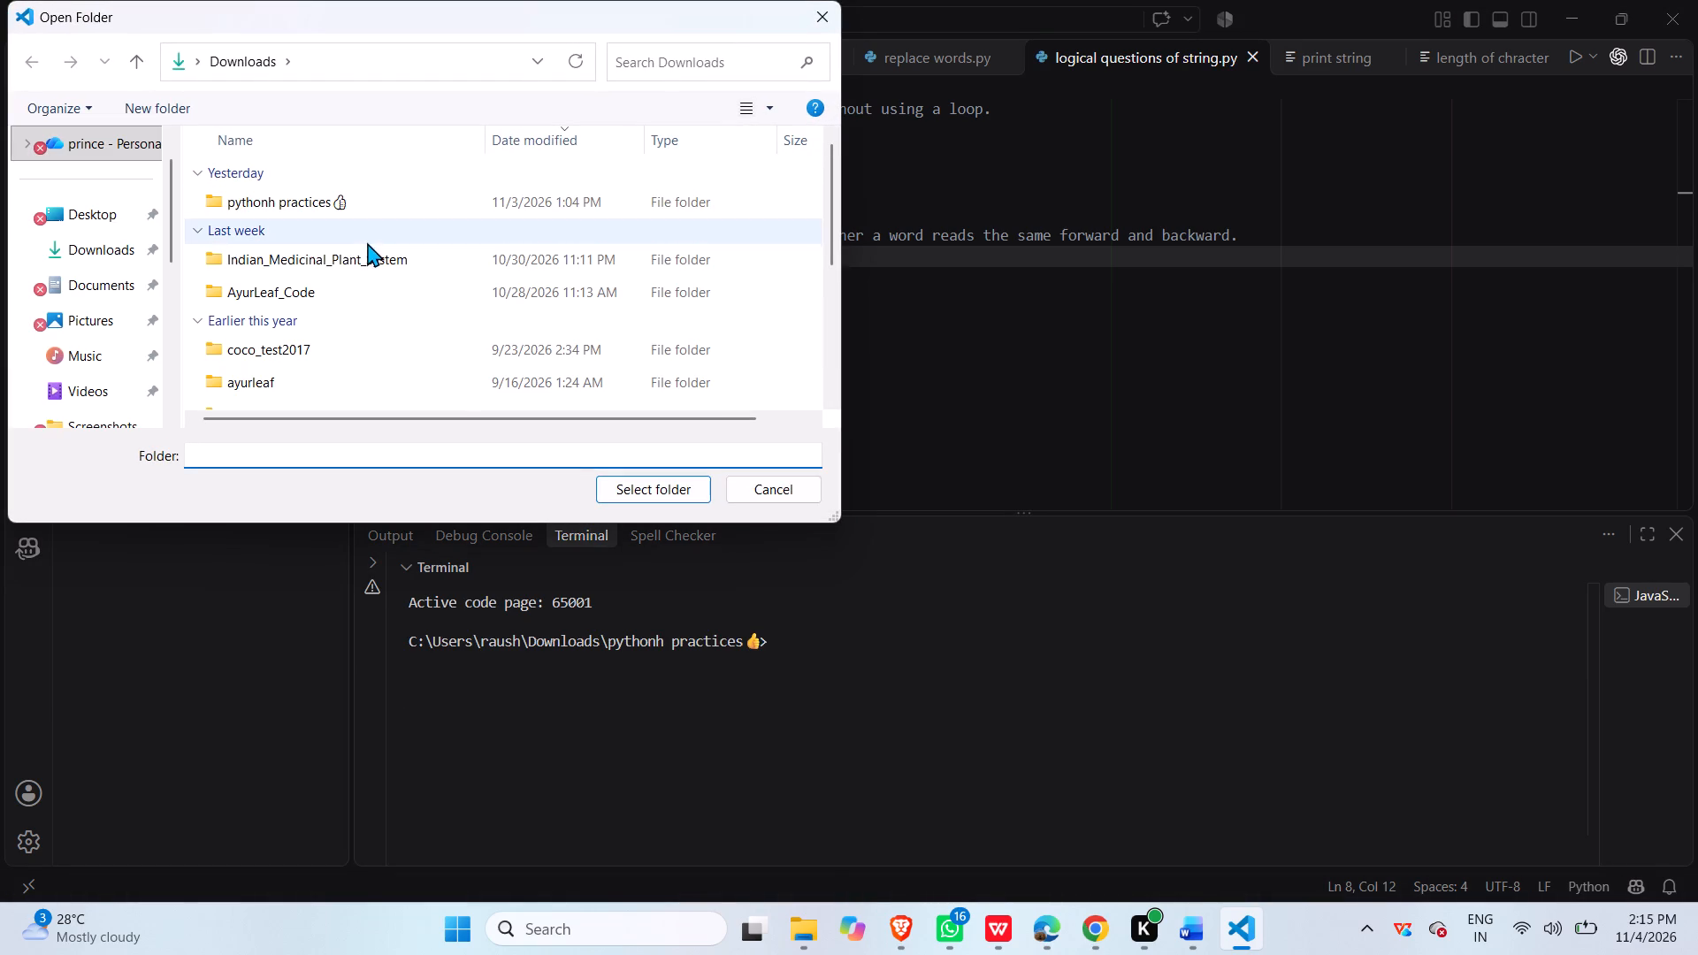
left_click(365, 251)
left_click(637, 495)
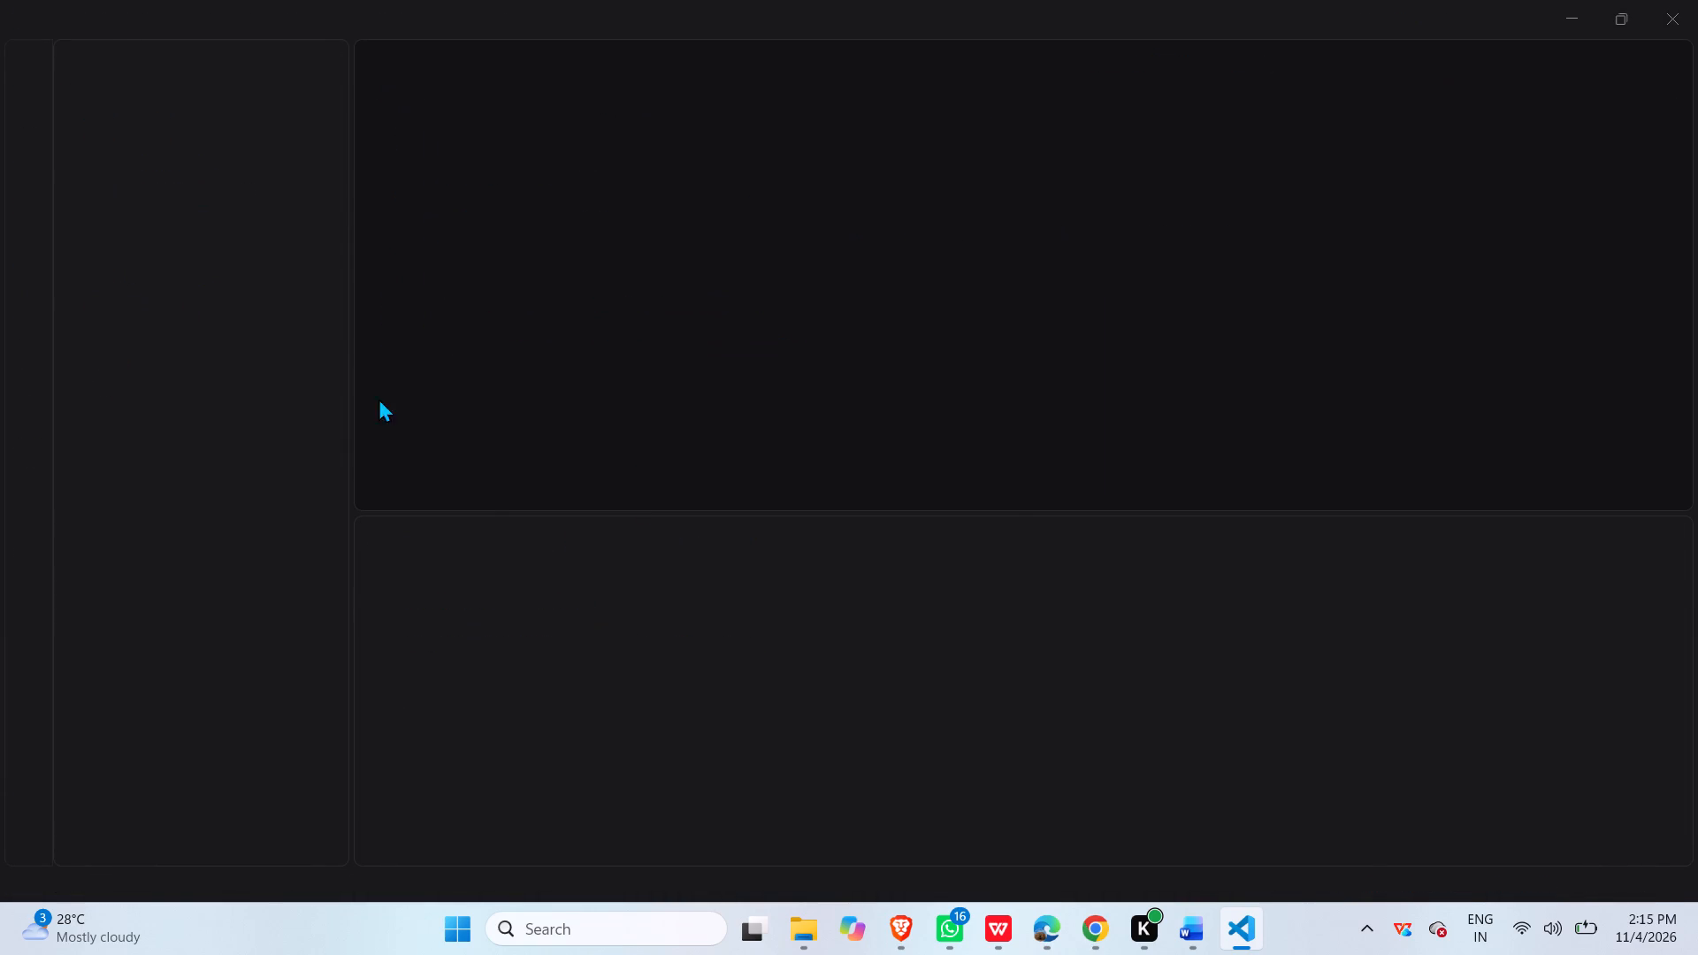
Browse the project's dataset files, expand the raw folder, and open its Guava subfolder.
left_click(21, 121)
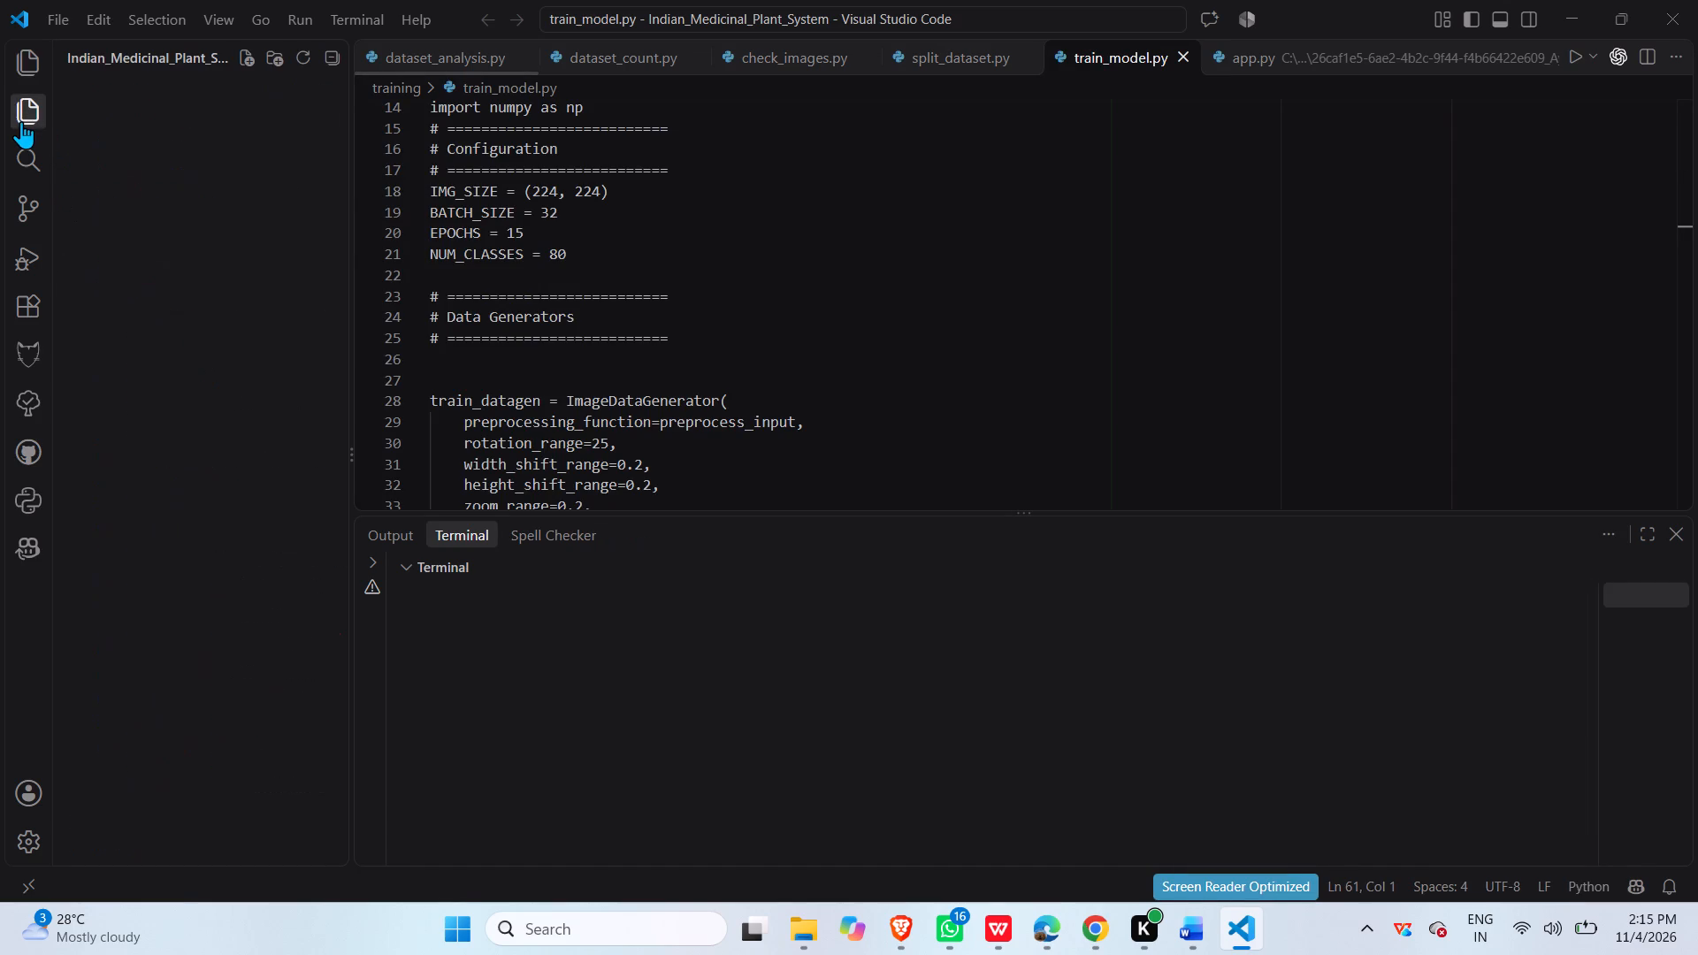
left_click(186, 158)
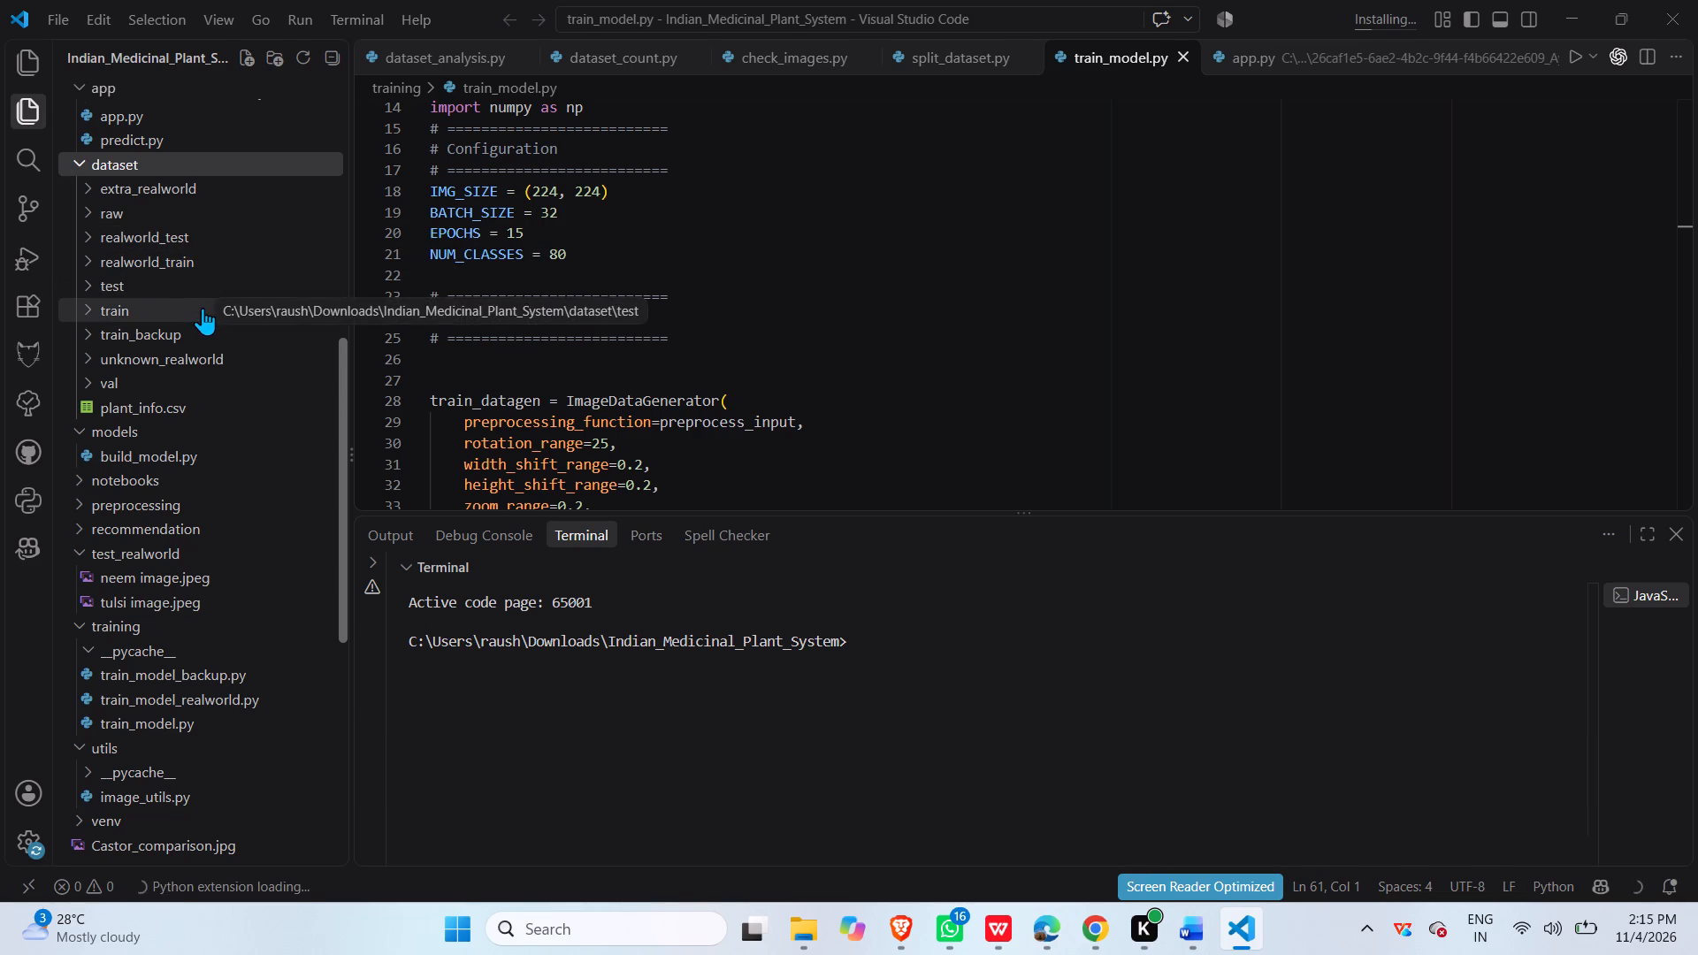
left_click(124, 206)
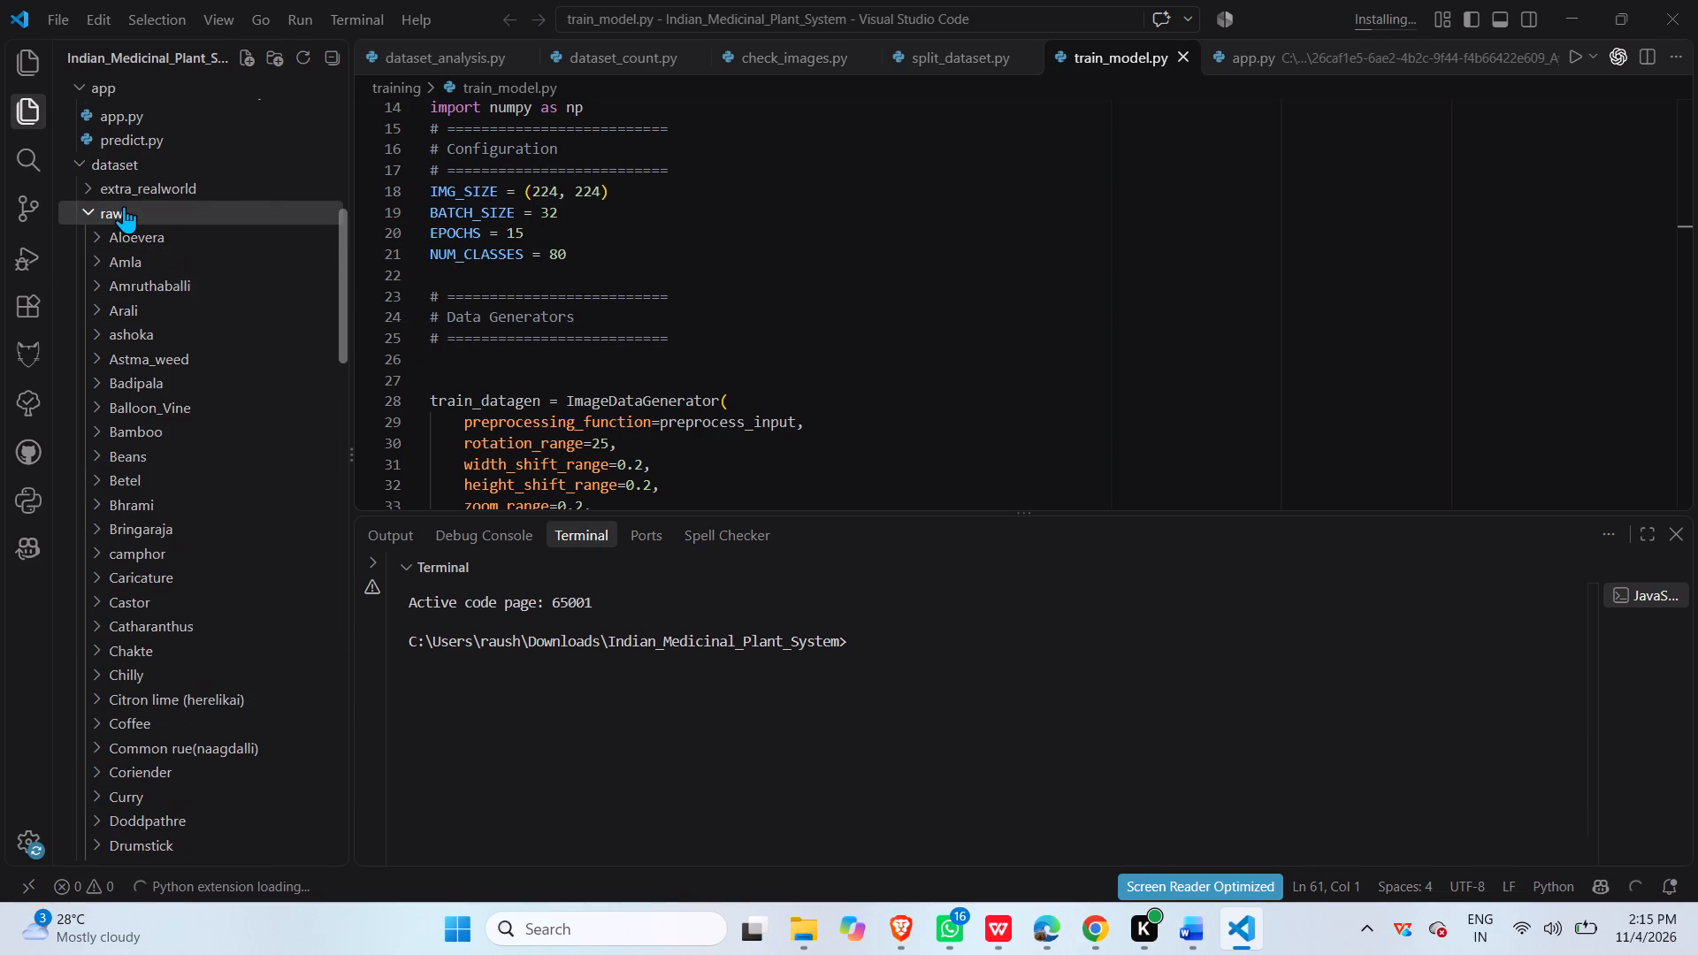
scroll(183, 341, "down", 2)
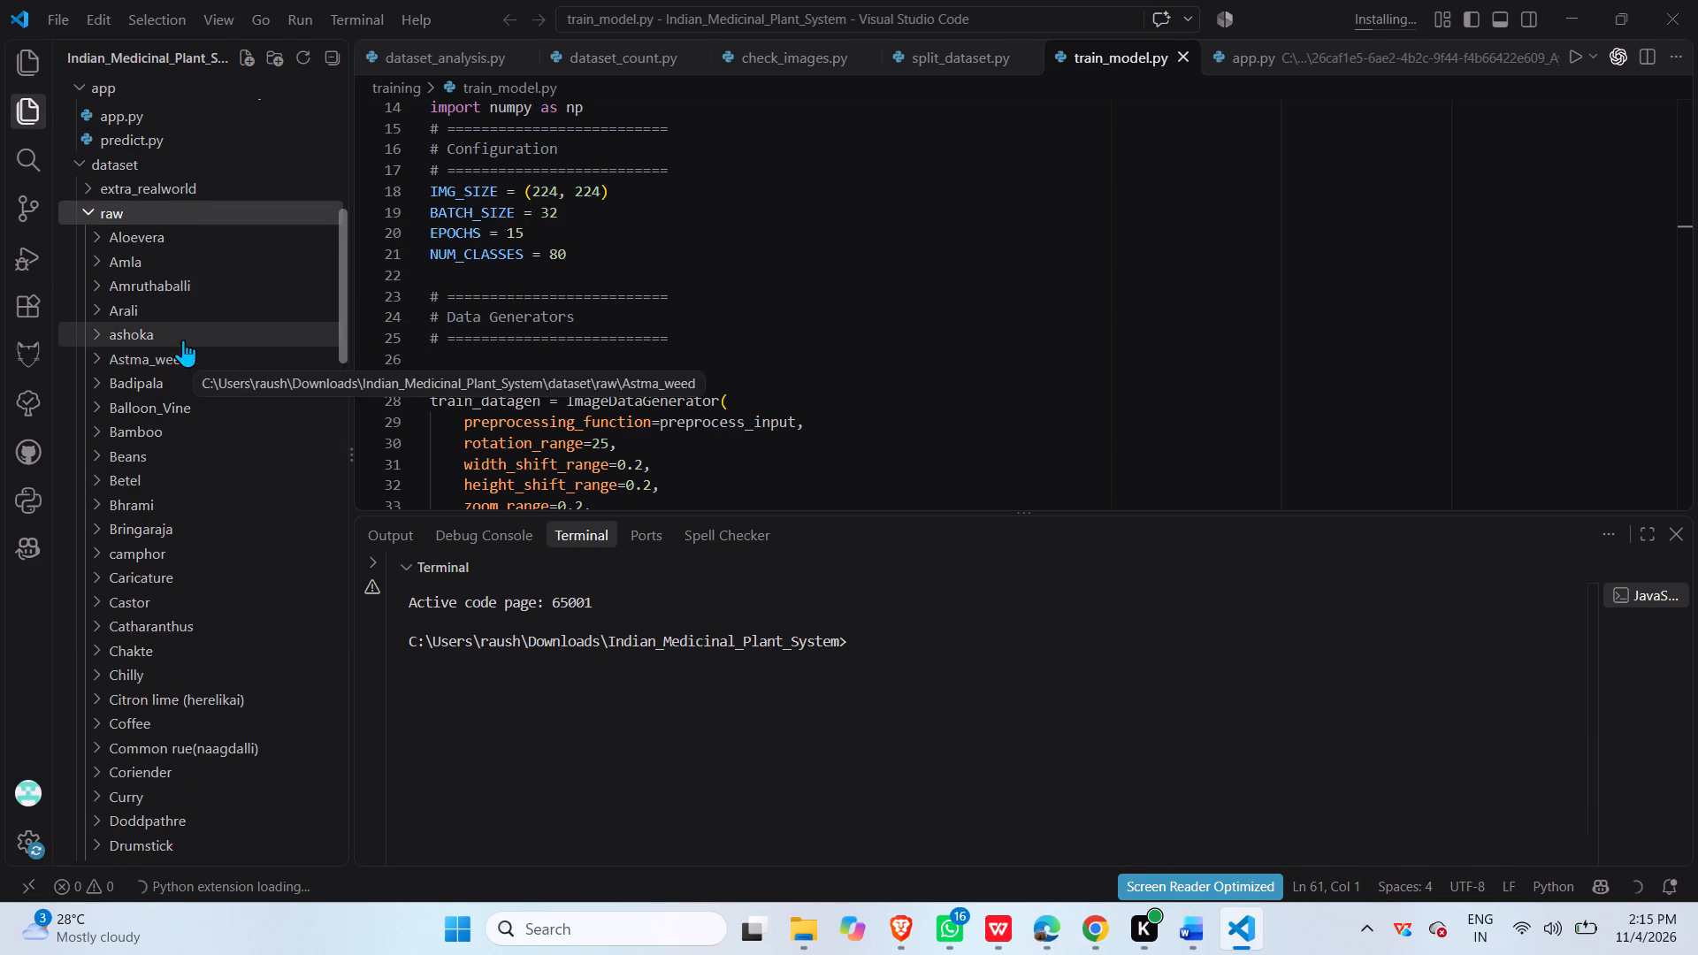
scroll(183, 340, "down", 4)
scroll(184, 339, "up", 1)
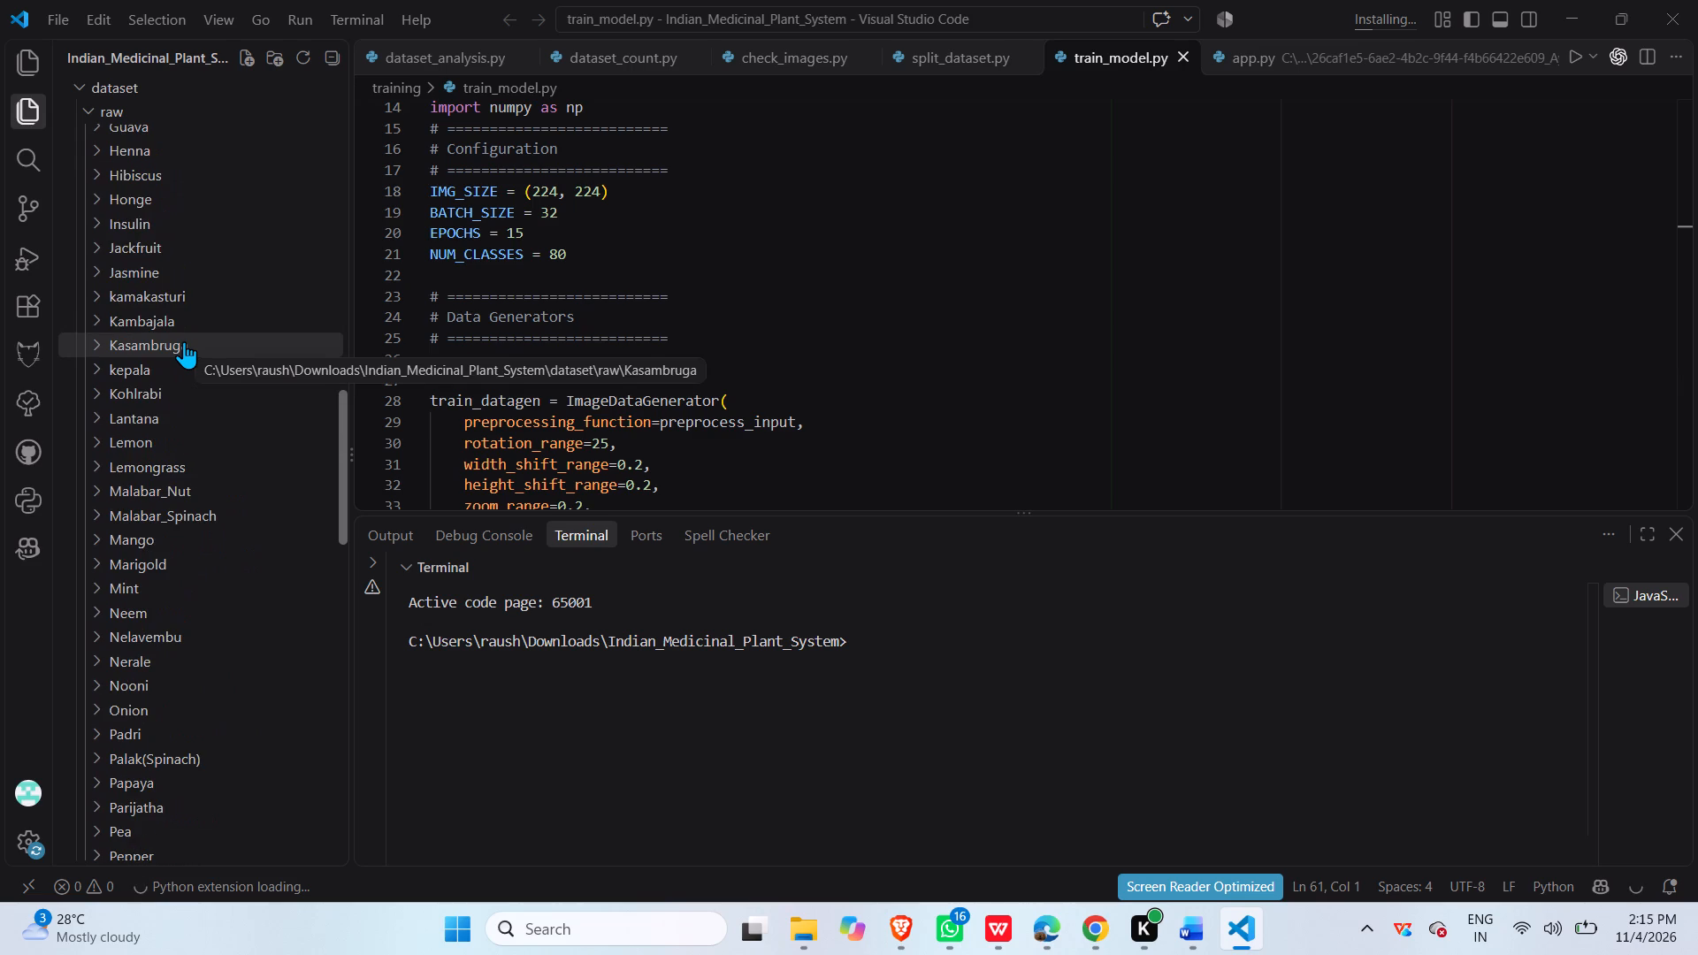
scroll(184, 341, "up", 3)
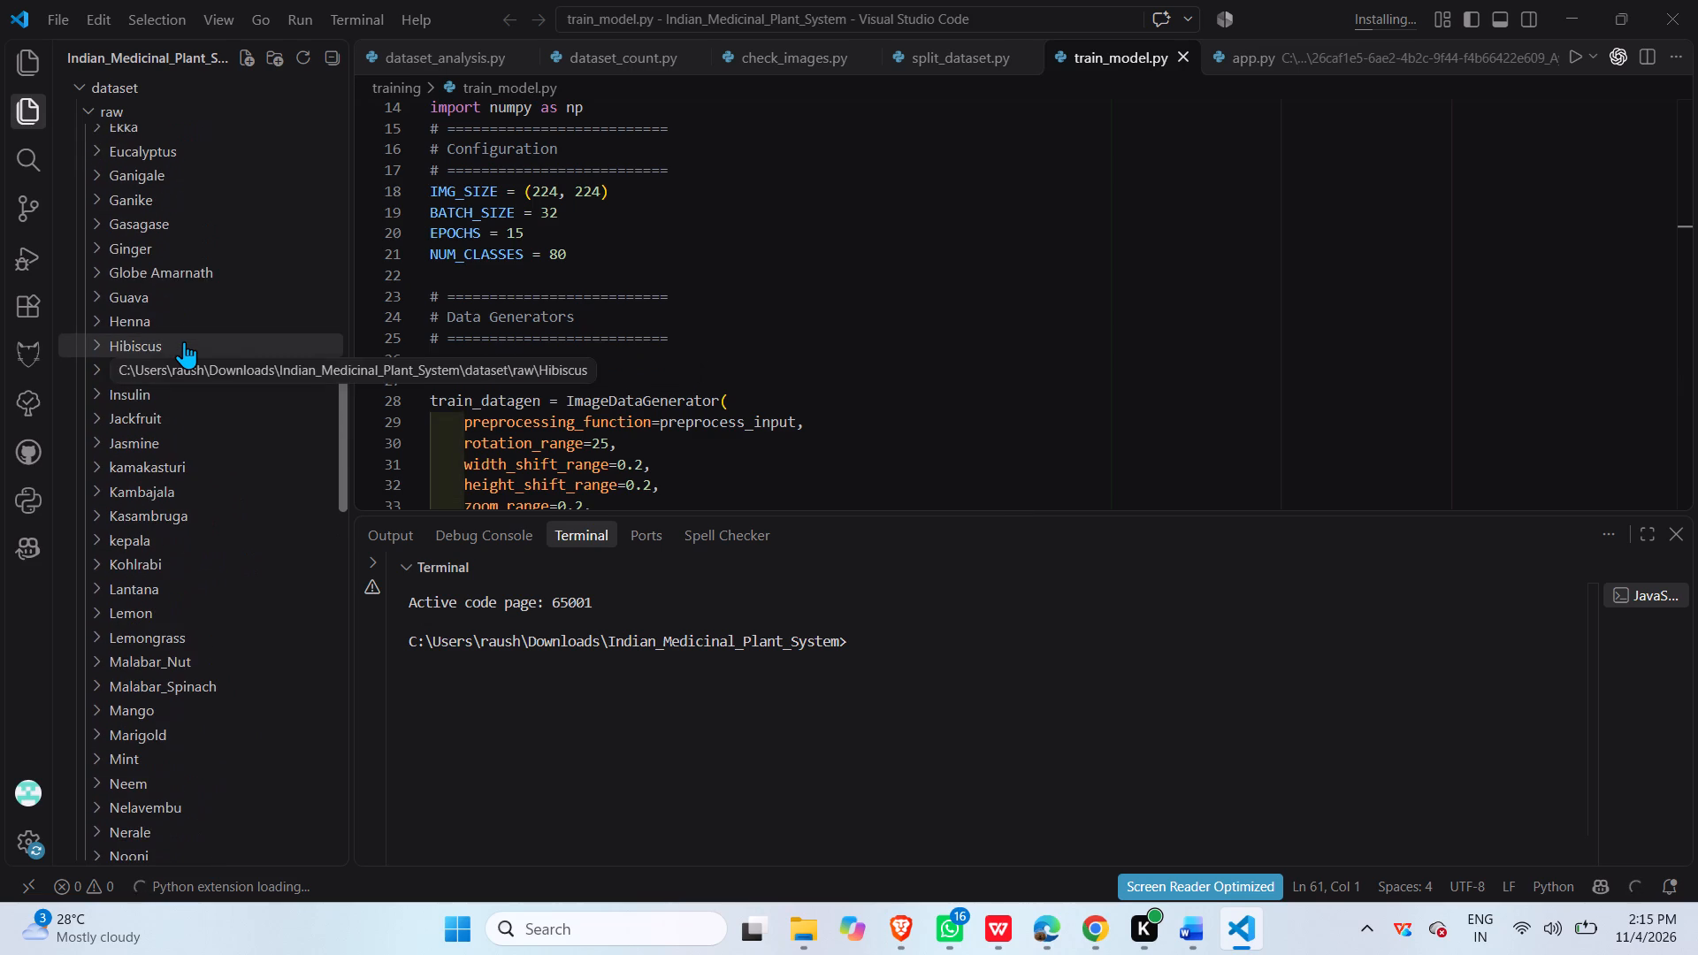
scroll(184, 341, "up", 1)
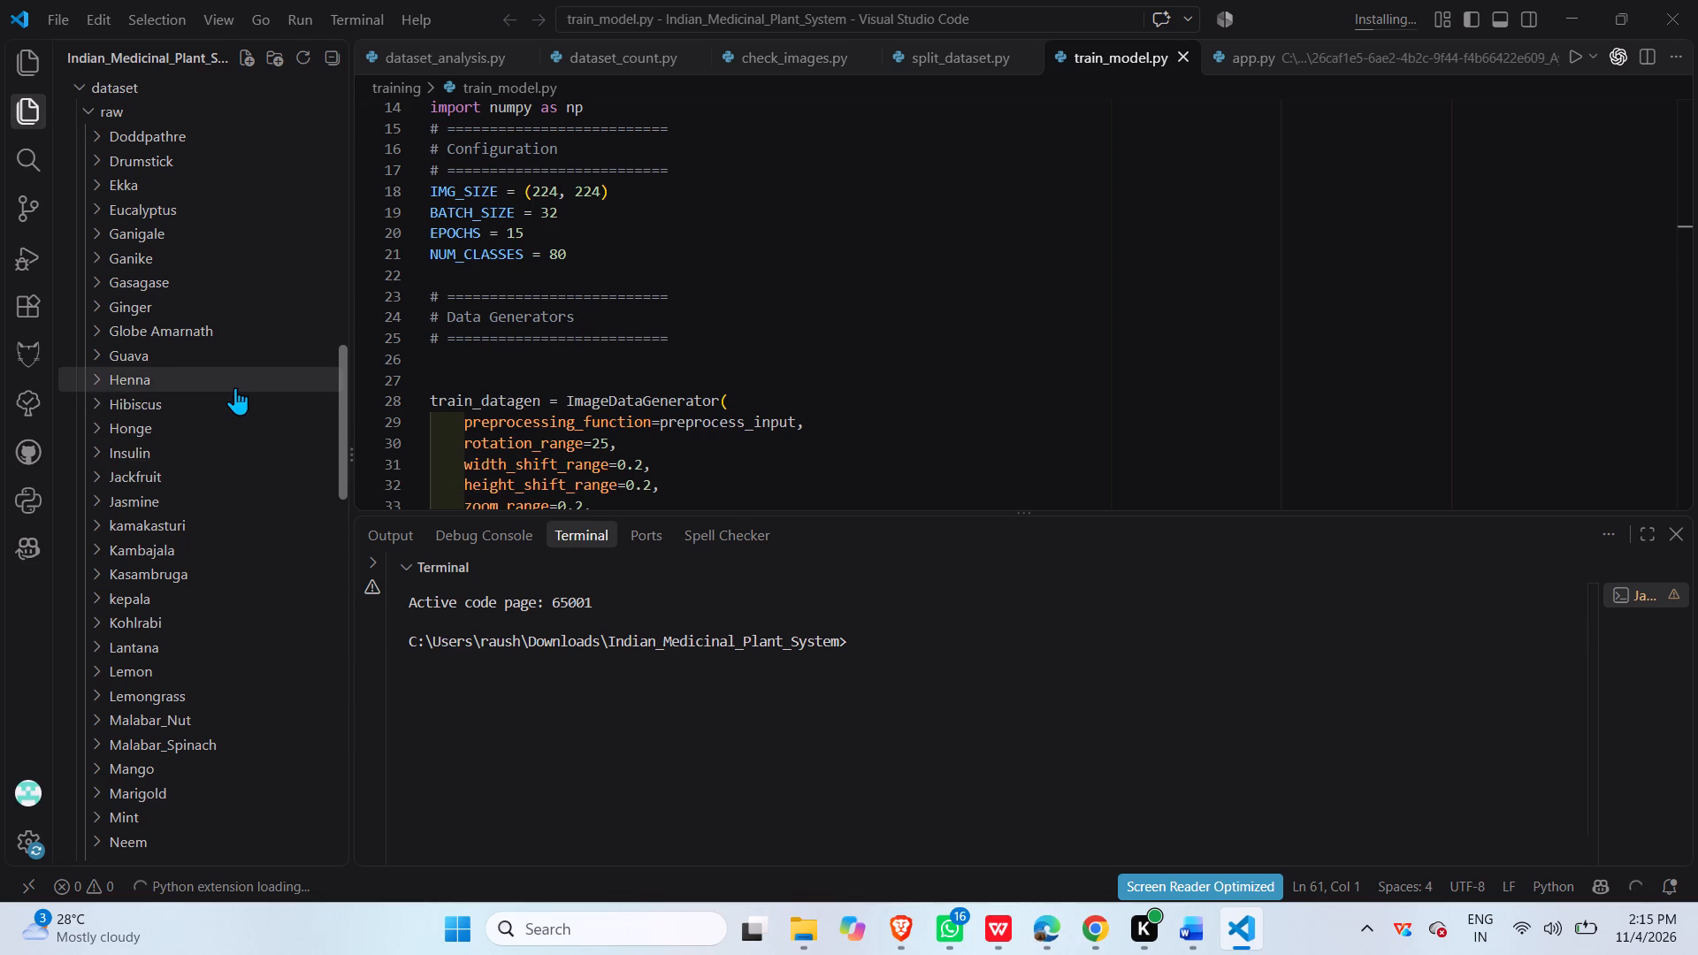
scroll(215, 342, "up", 2)
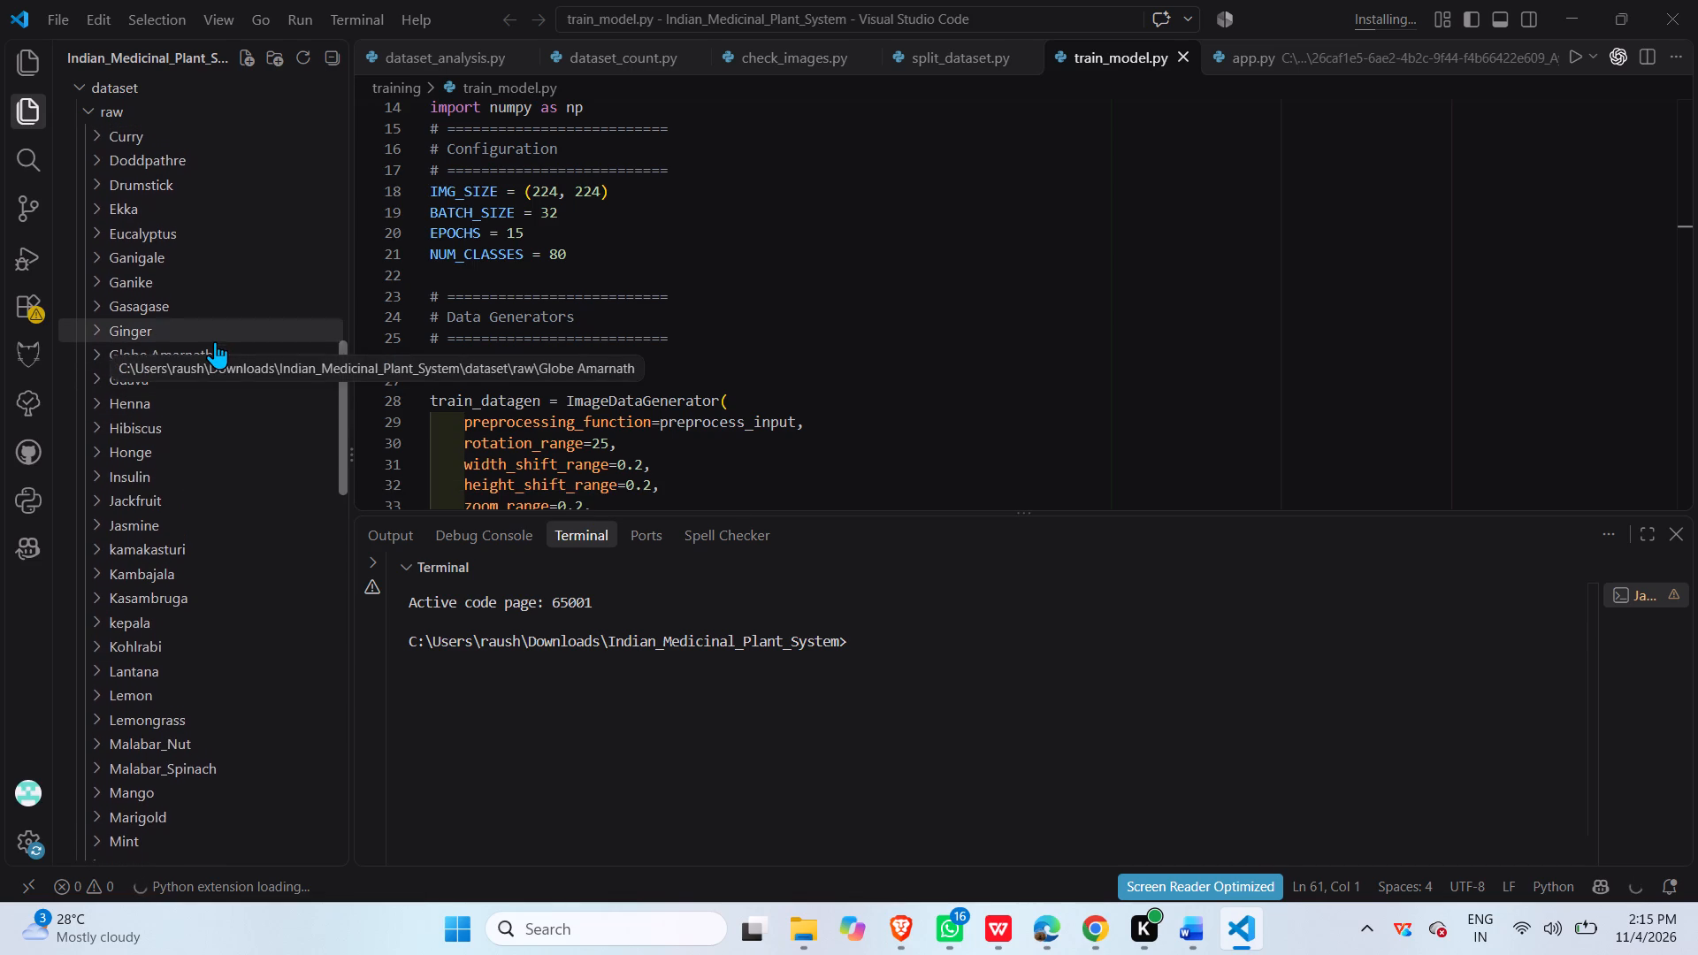
scroll(215, 341, "up", 2)
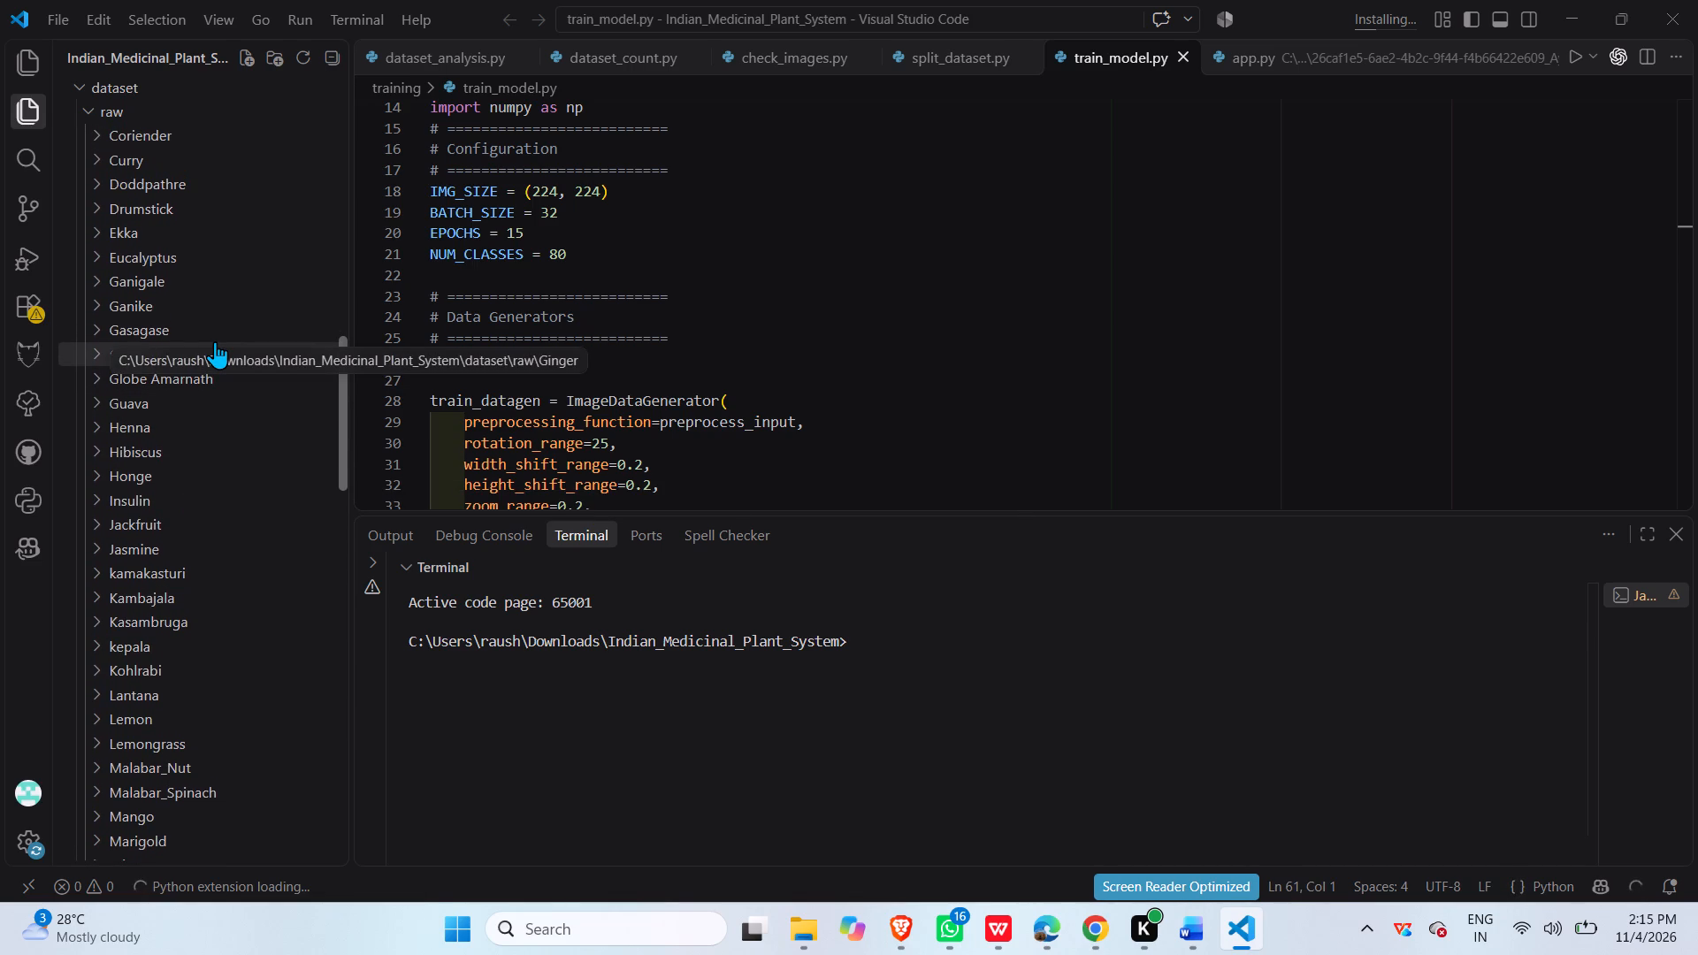
scroll(215, 341, "up", 1)
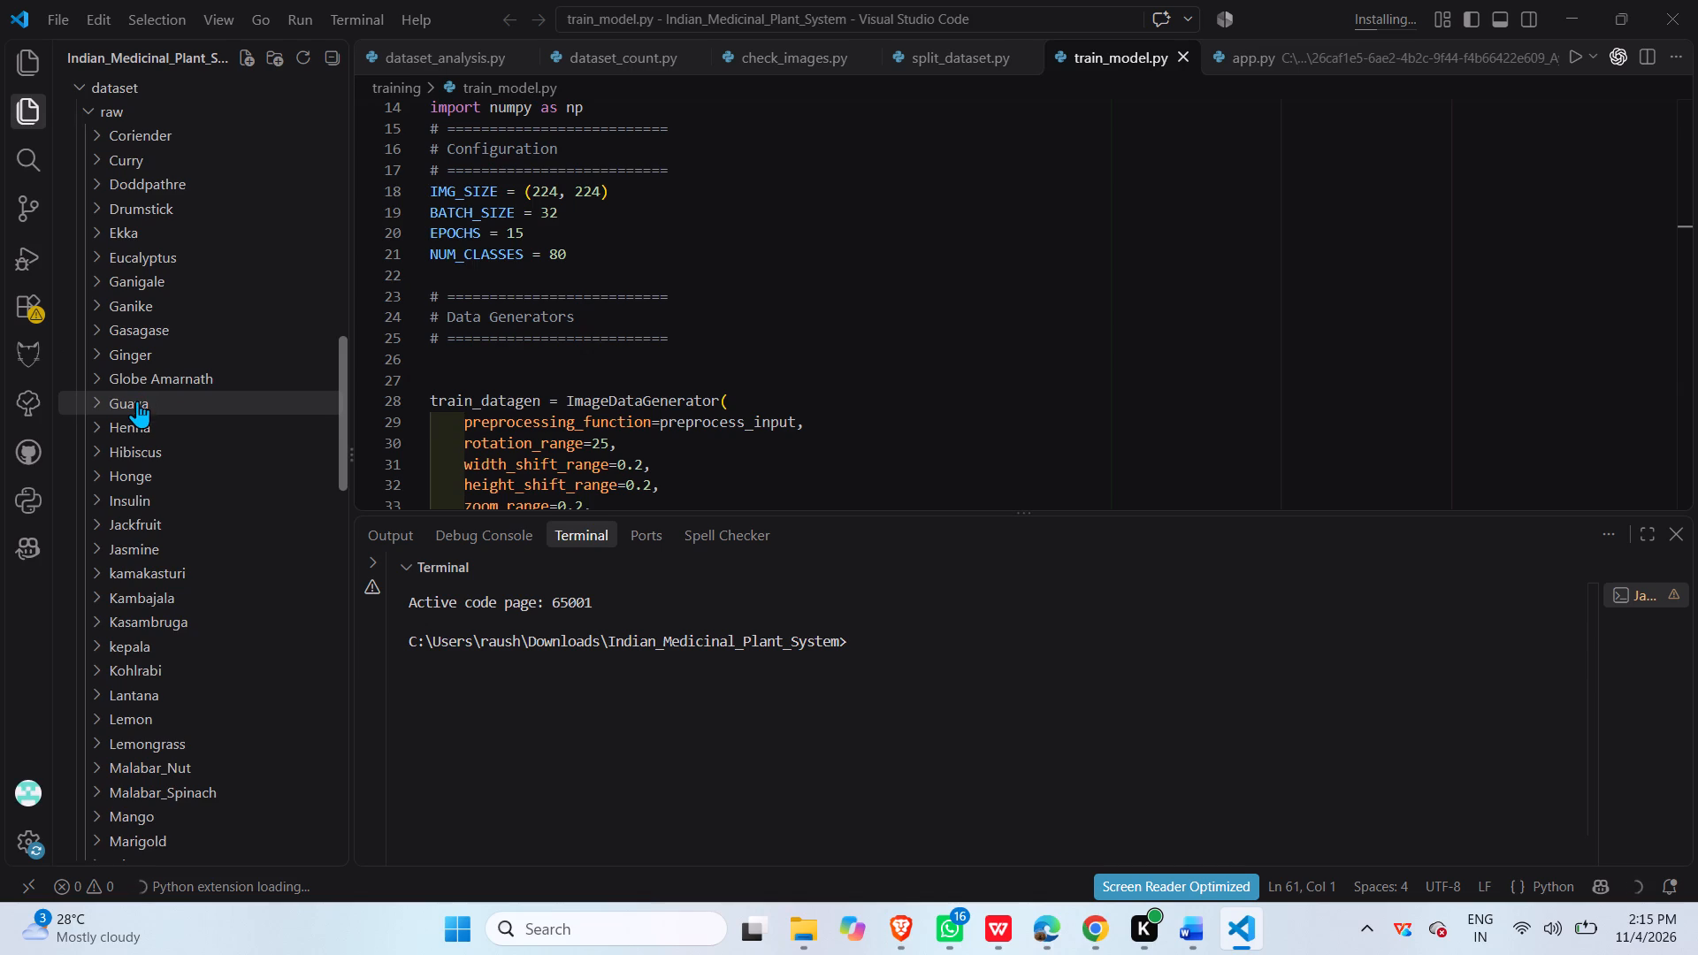
left_click(137, 401)
double_click(137, 401)
left_click(137, 401)
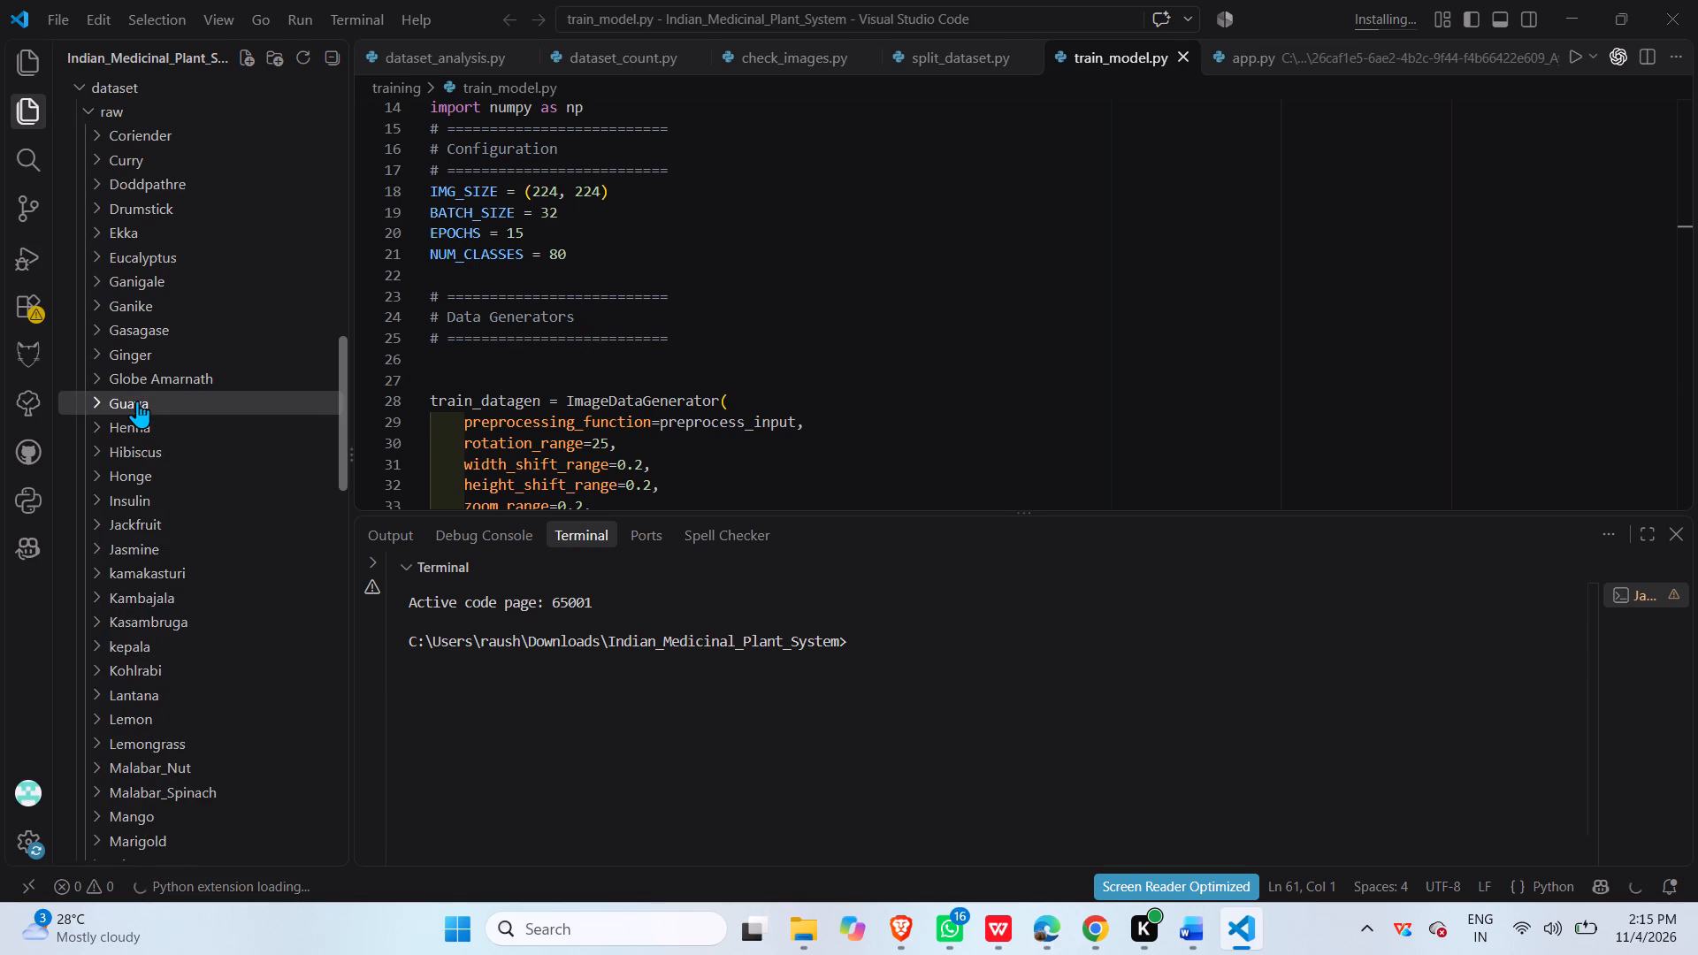
left_click(137, 401)
Preview several Guava leaf images between 160.jpg and 178.jpg, ending back on 160.jpg.
left_click(147, 427)
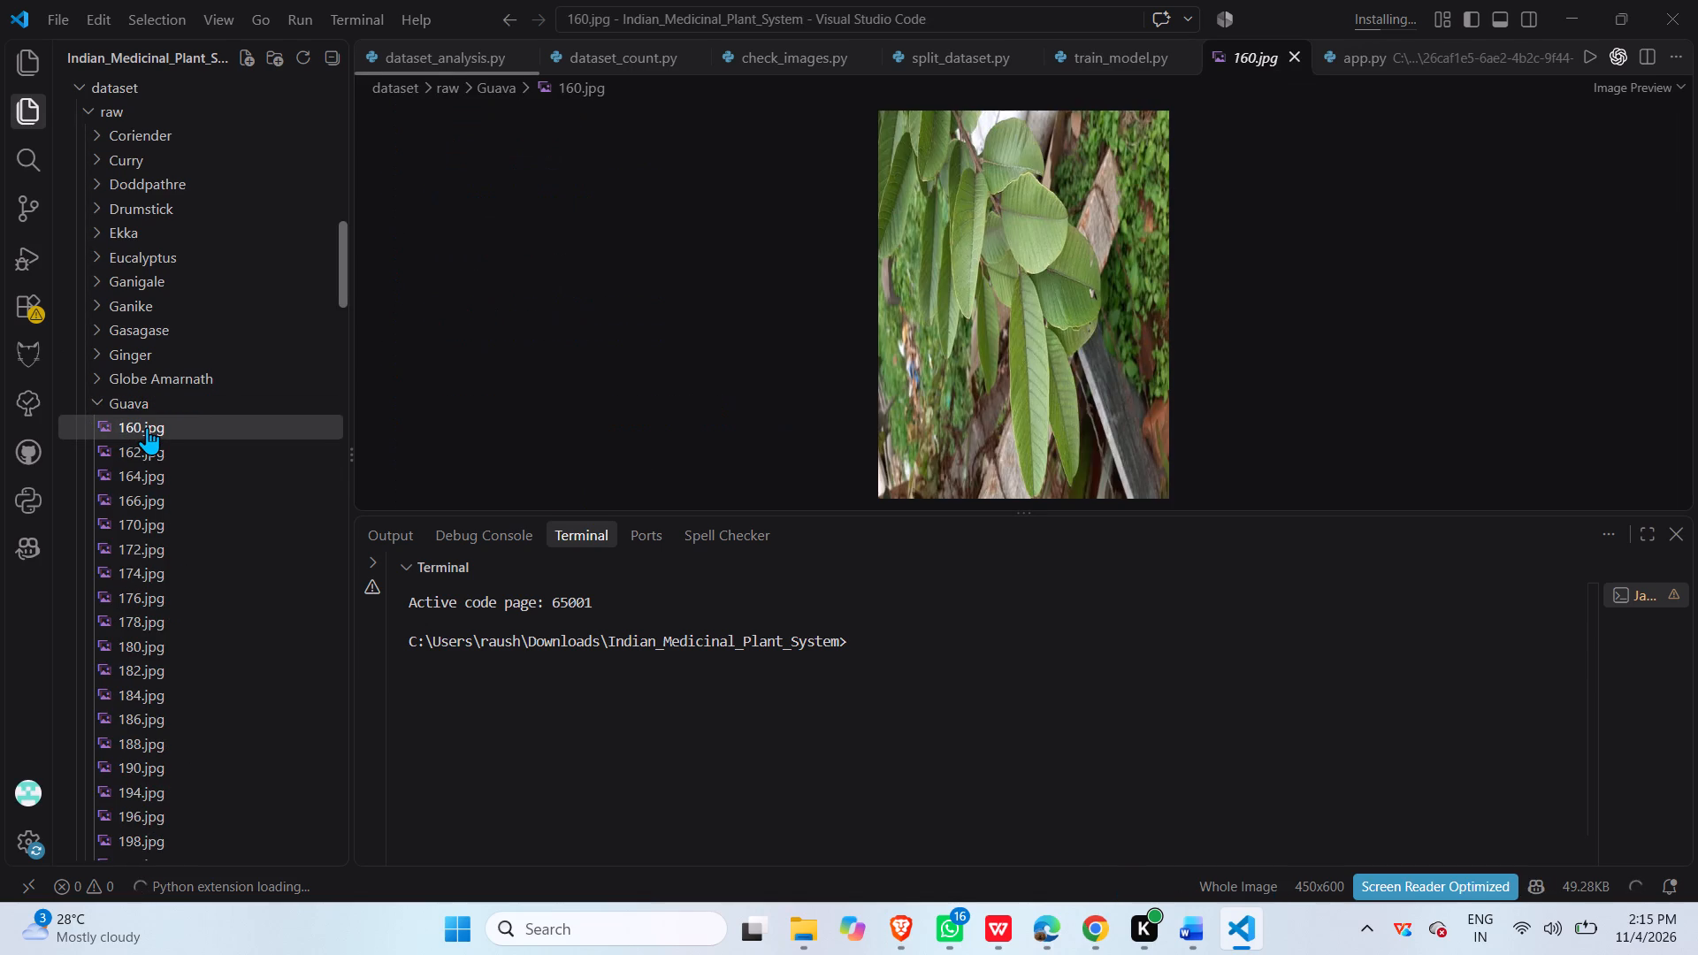
left_click(147, 457)
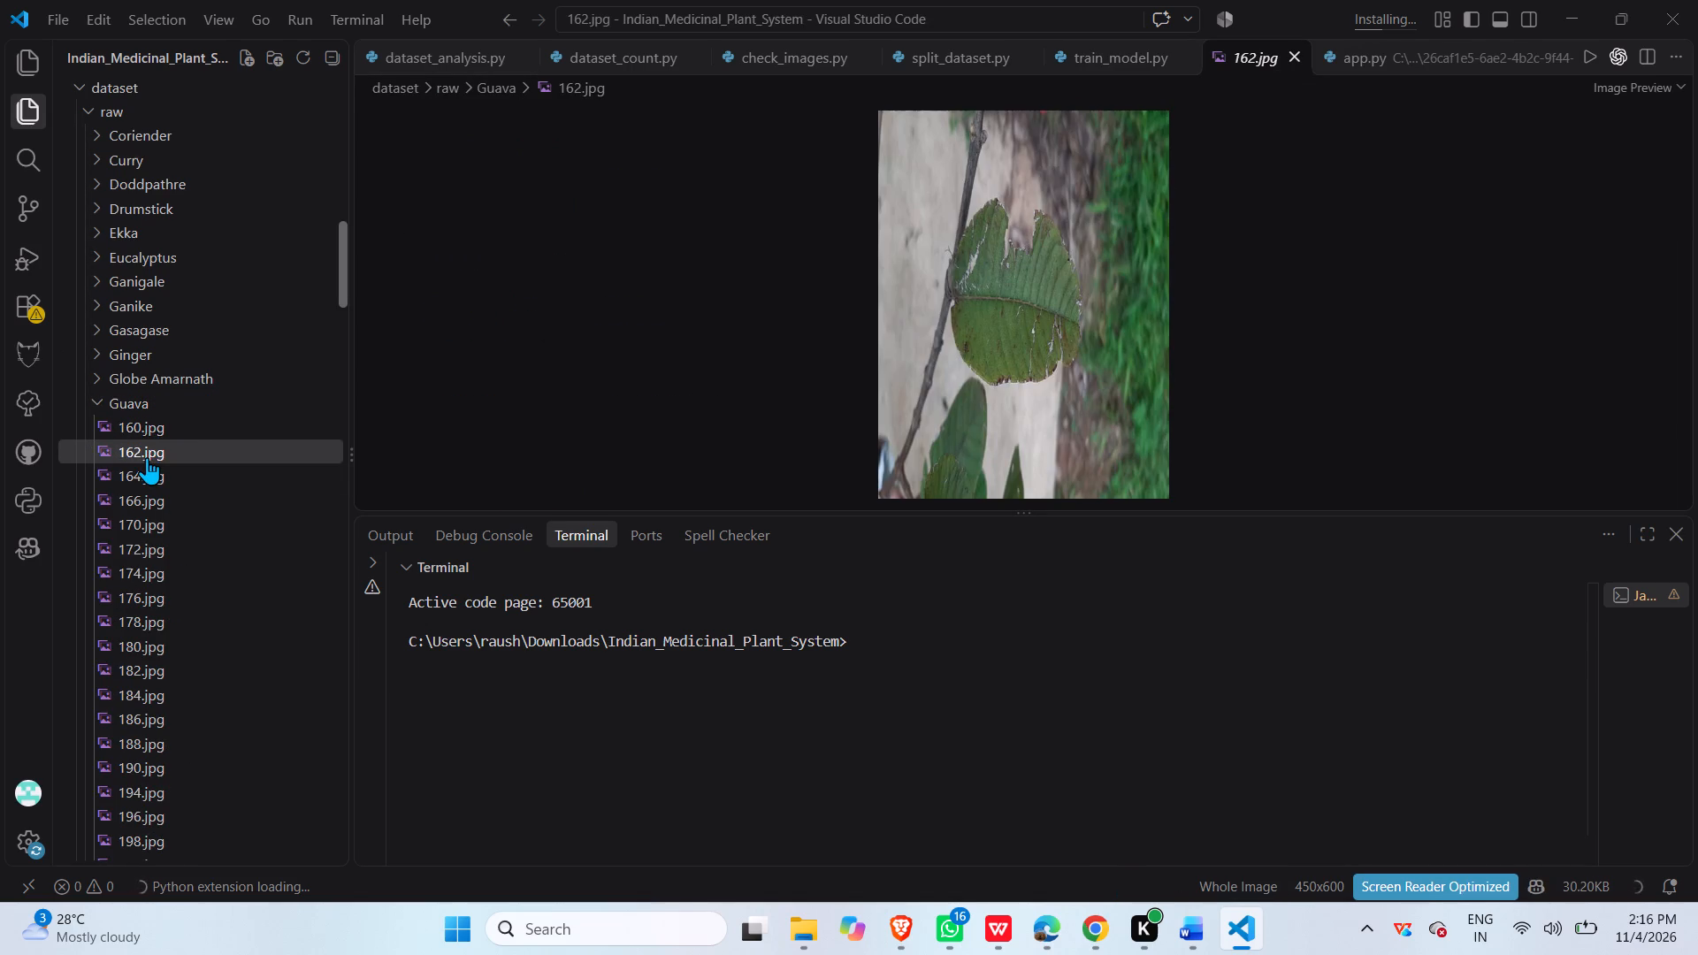
left_click(146, 496)
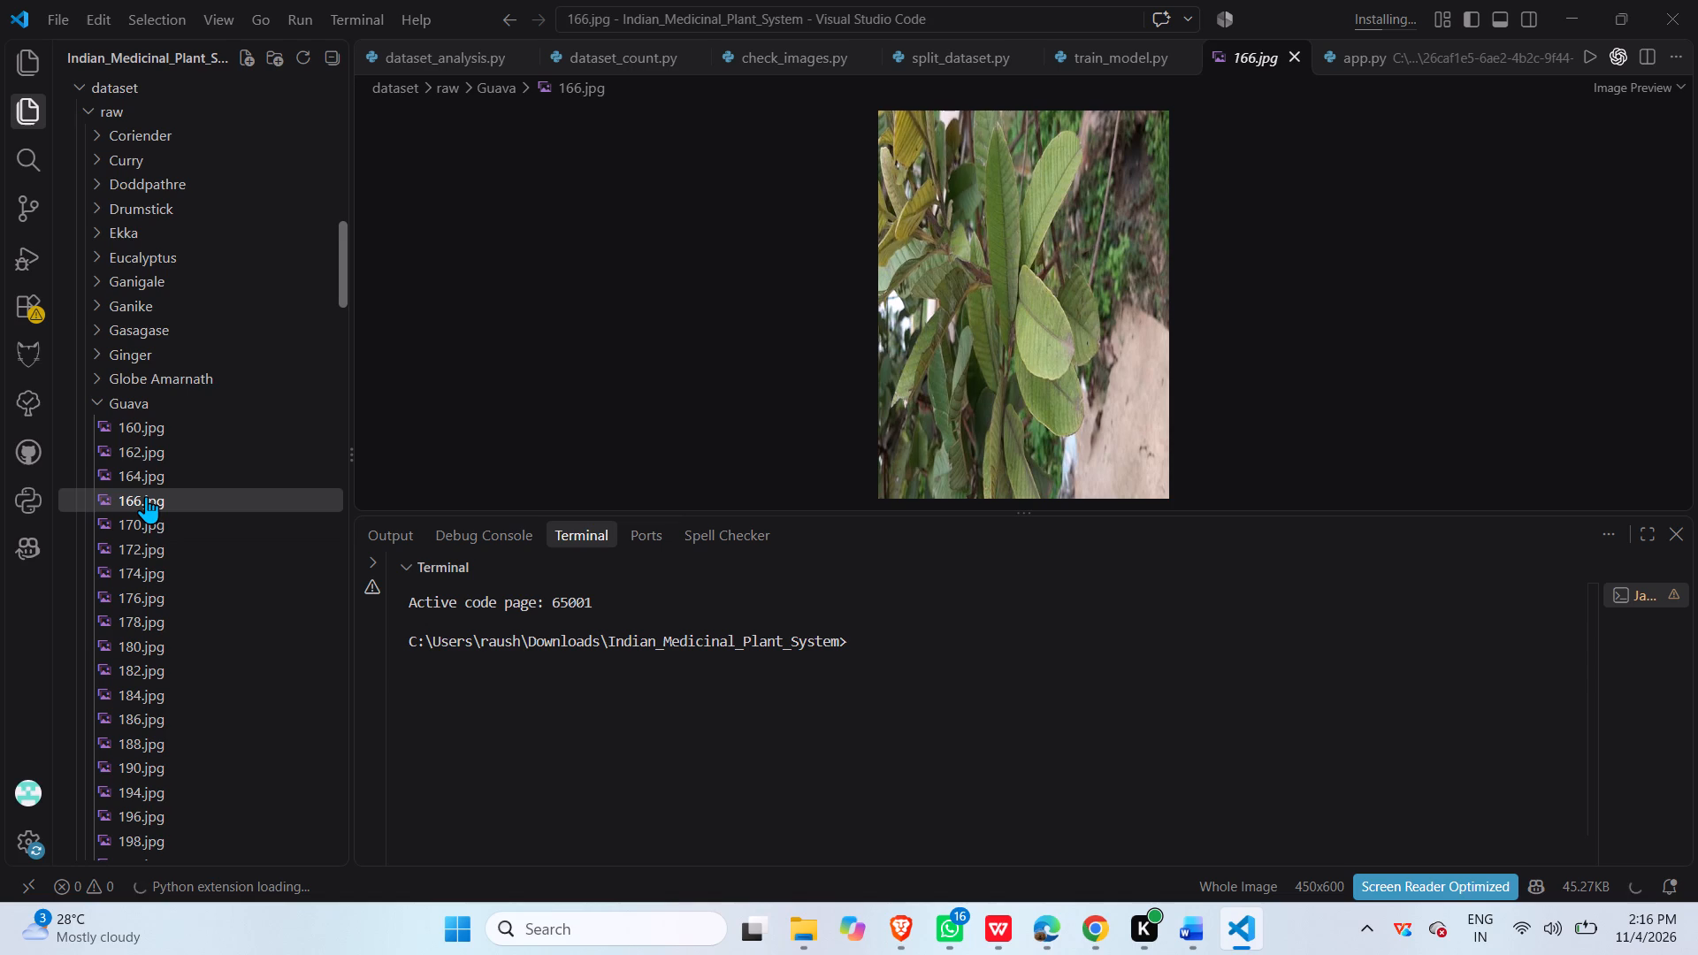
left_click(153, 539)
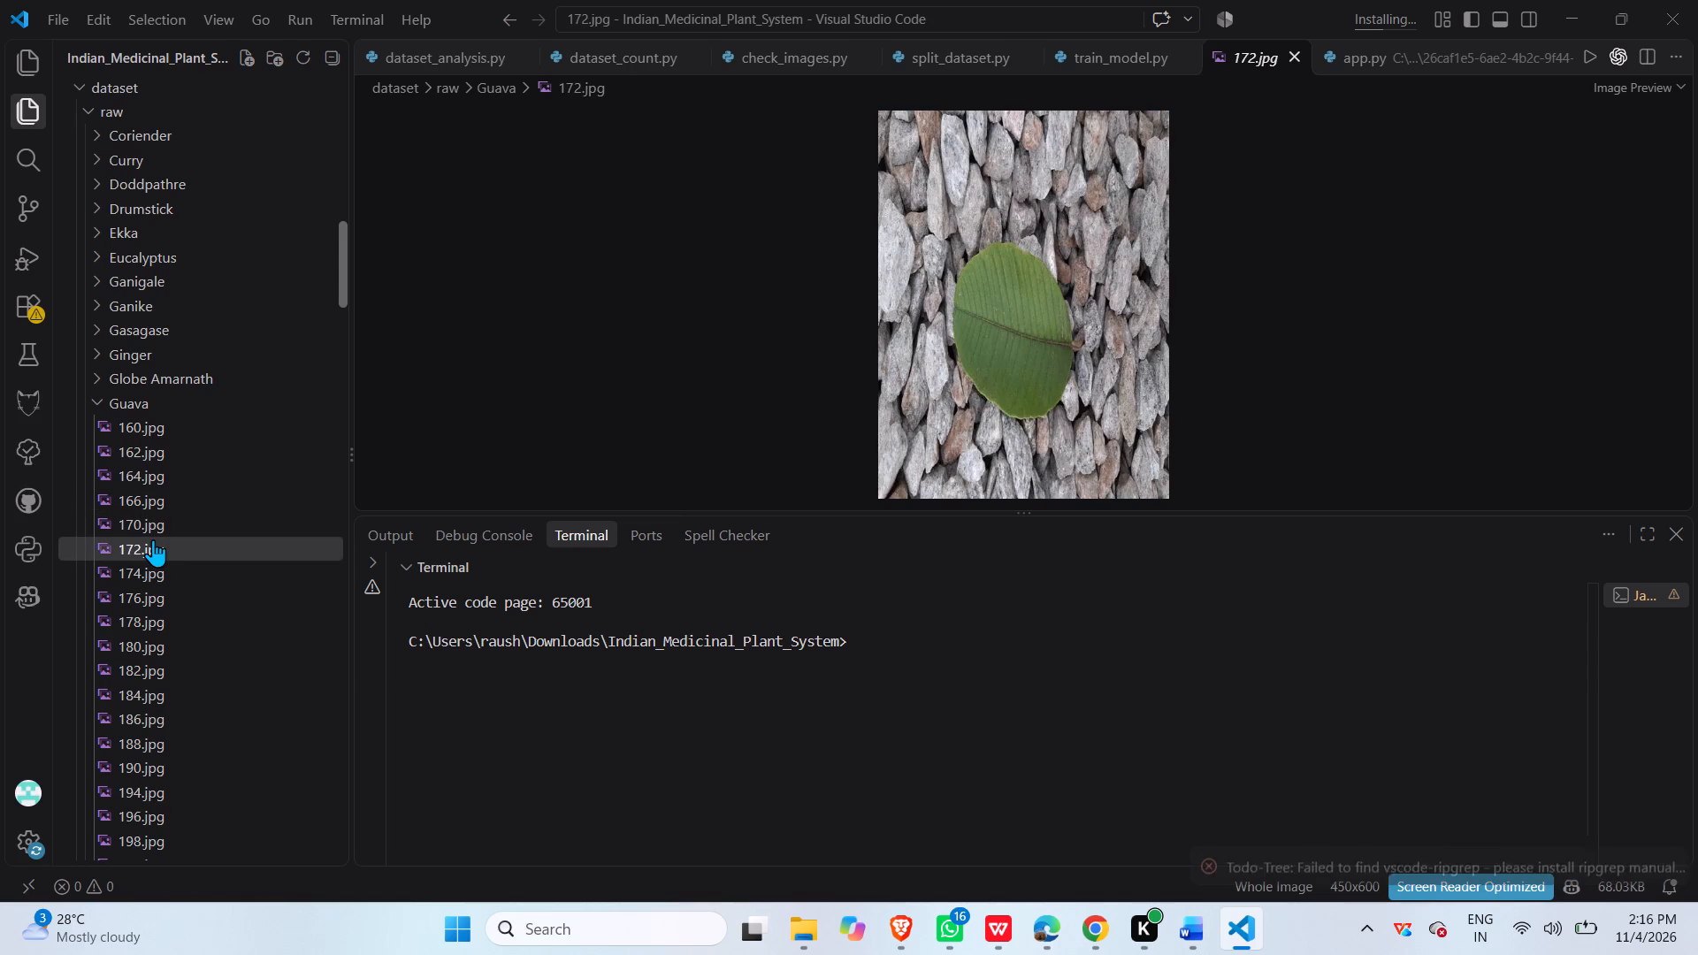
left_click(163, 588)
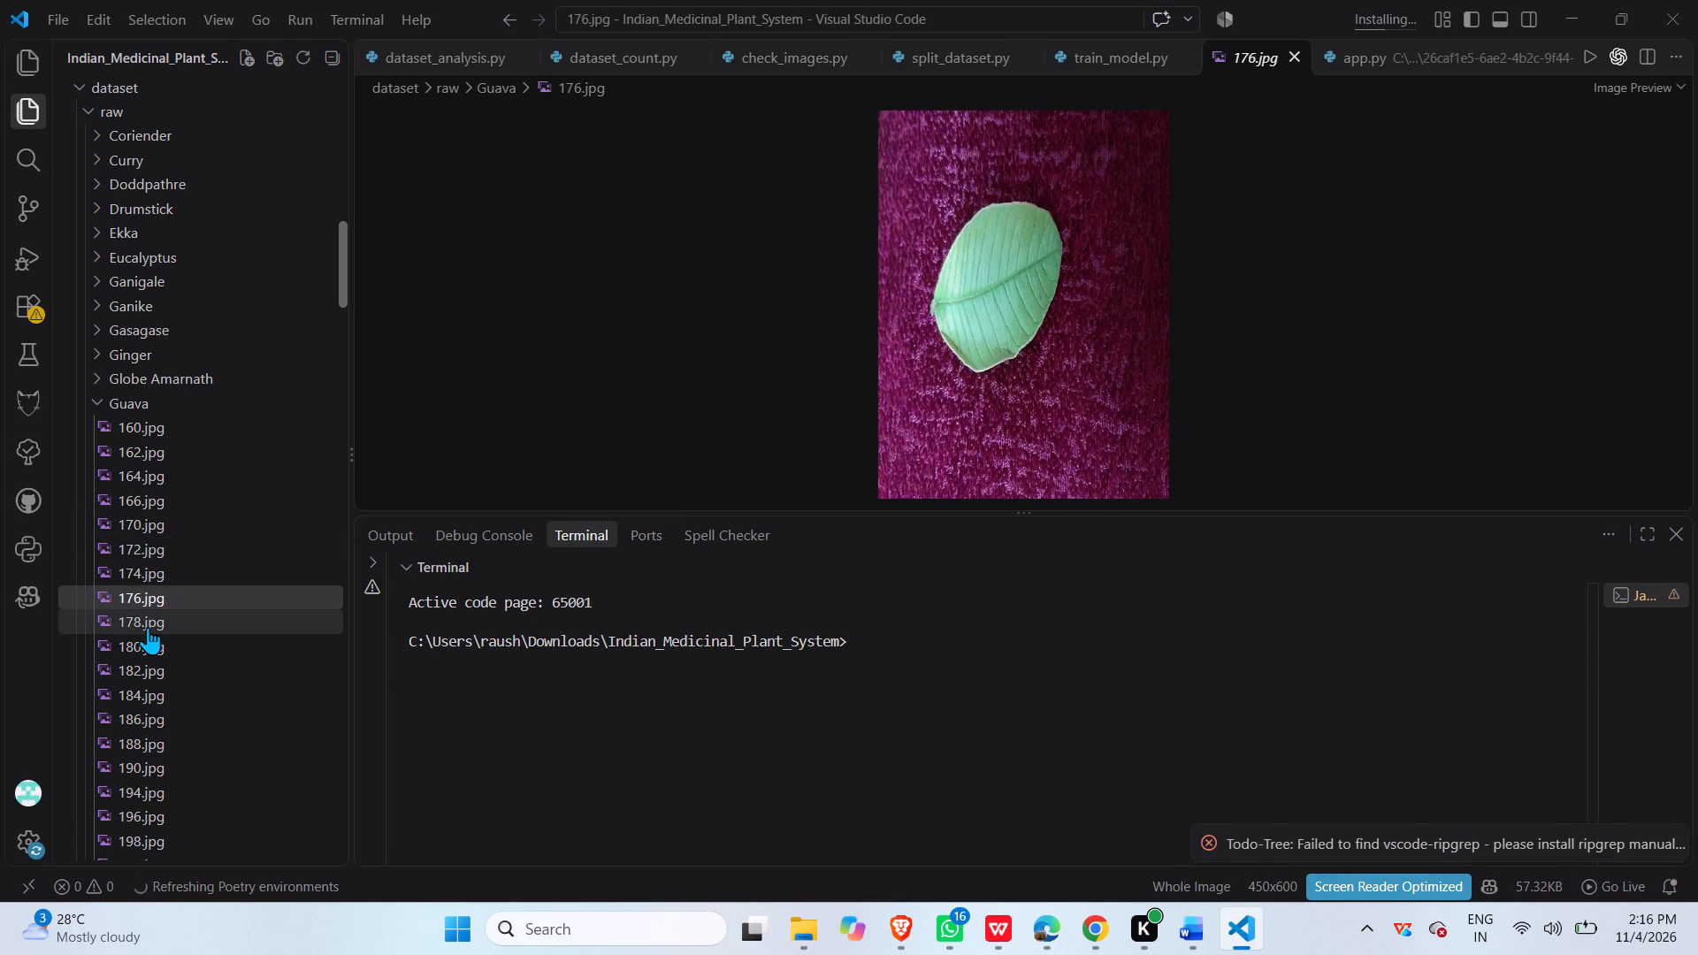
left_click(148, 627)
left_click(141, 433)
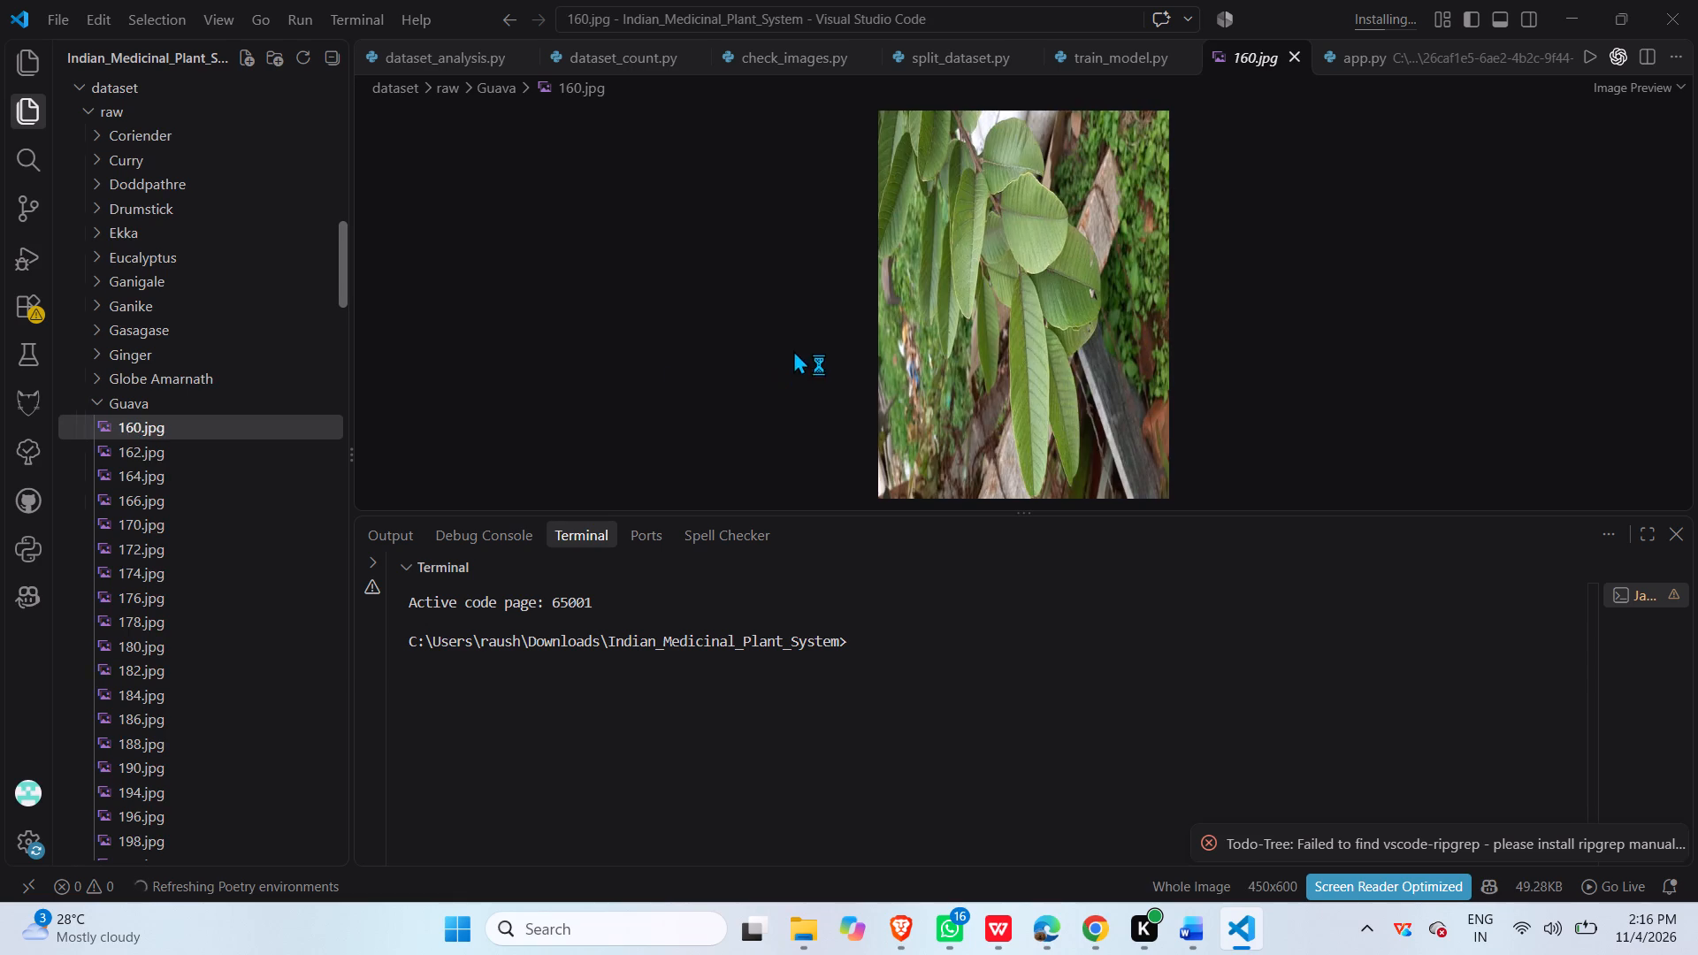
Capture a rectangular screen snip of the 160.jpg guava leaf preview.
key("shift+super+s")
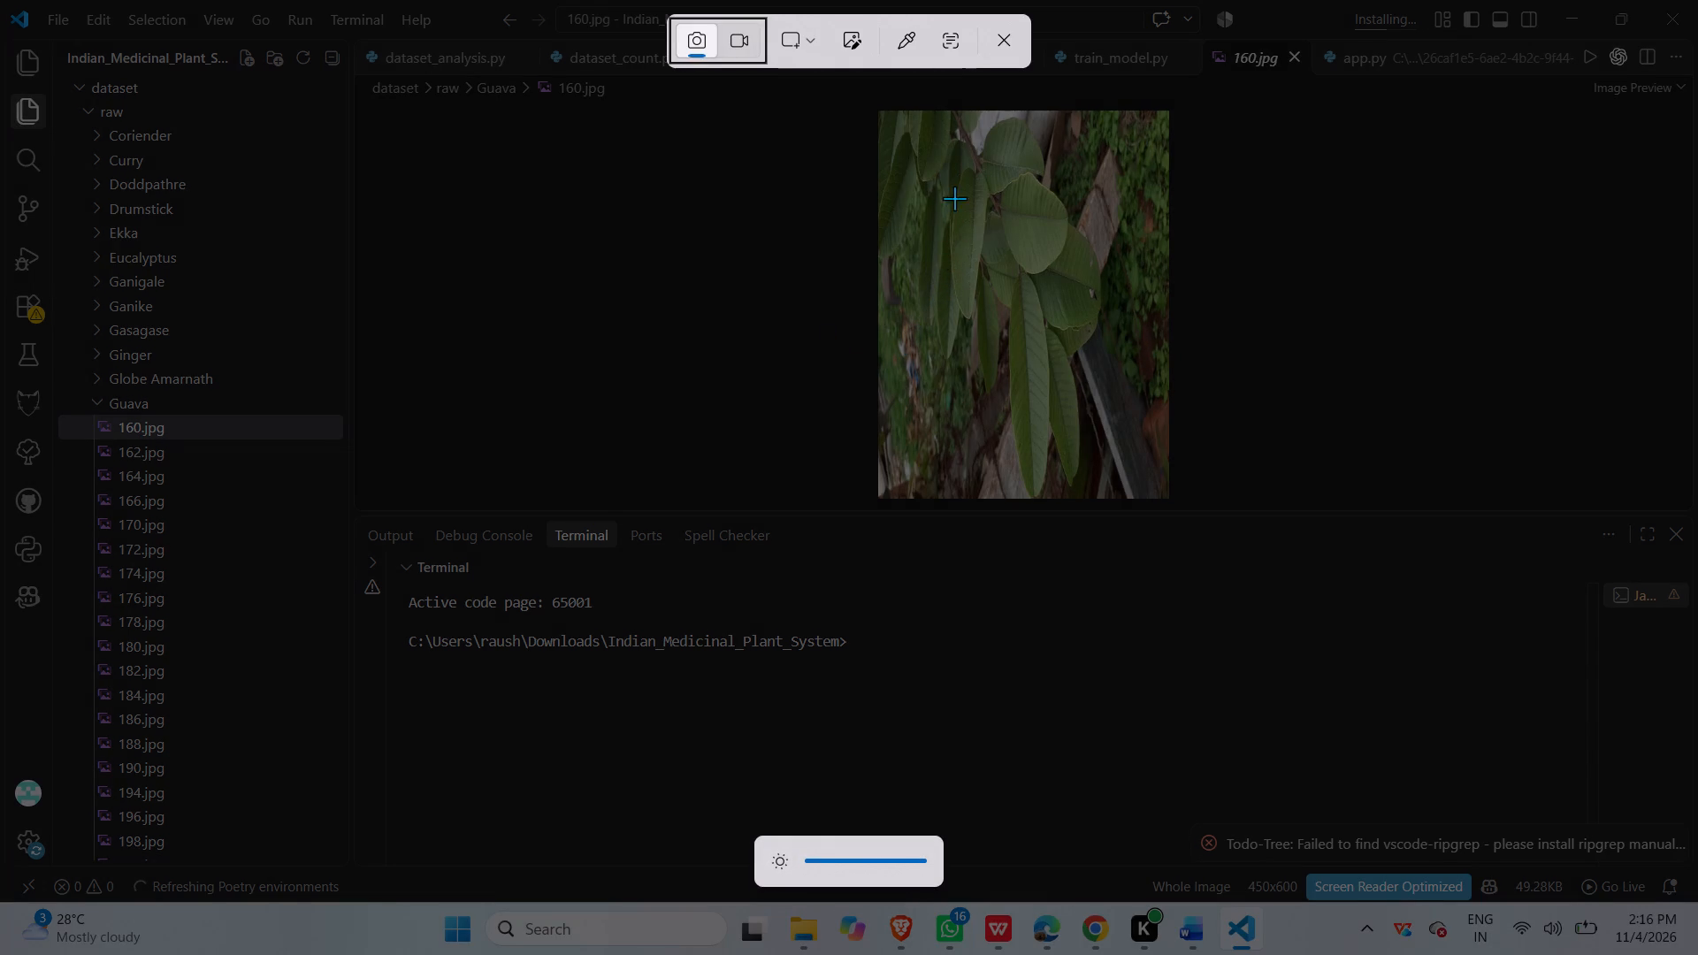
left_click_drag(880, 116, 1136, 493)
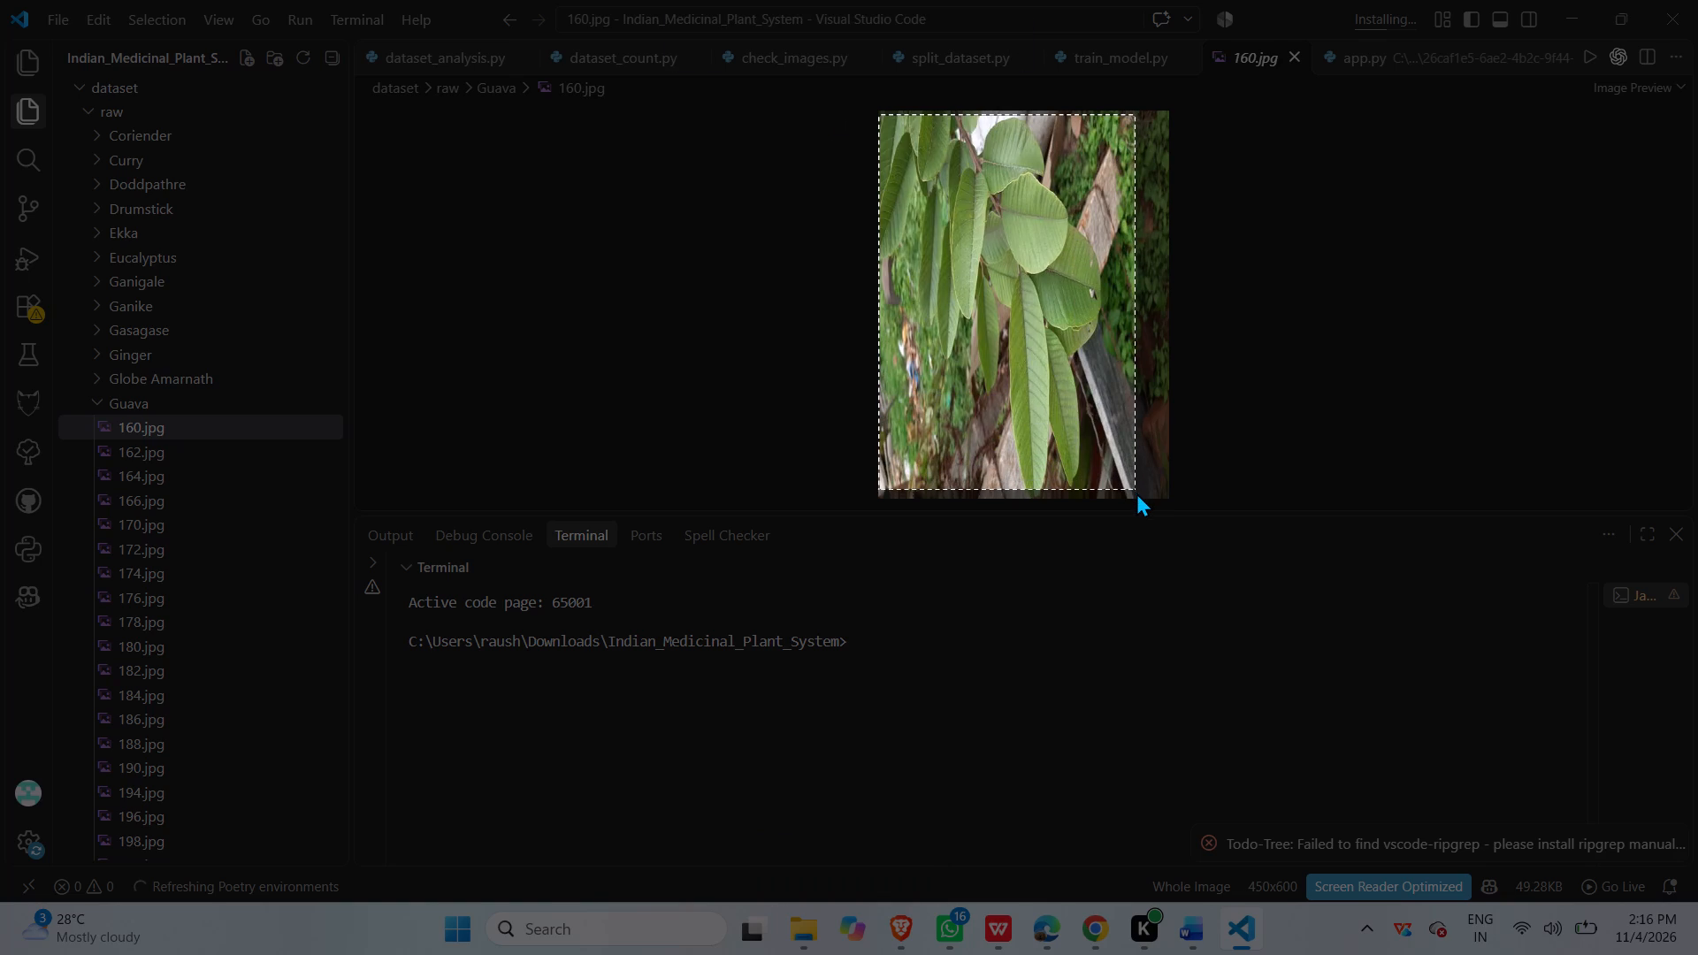
left_click_drag(1136, 493, 1143, 499)
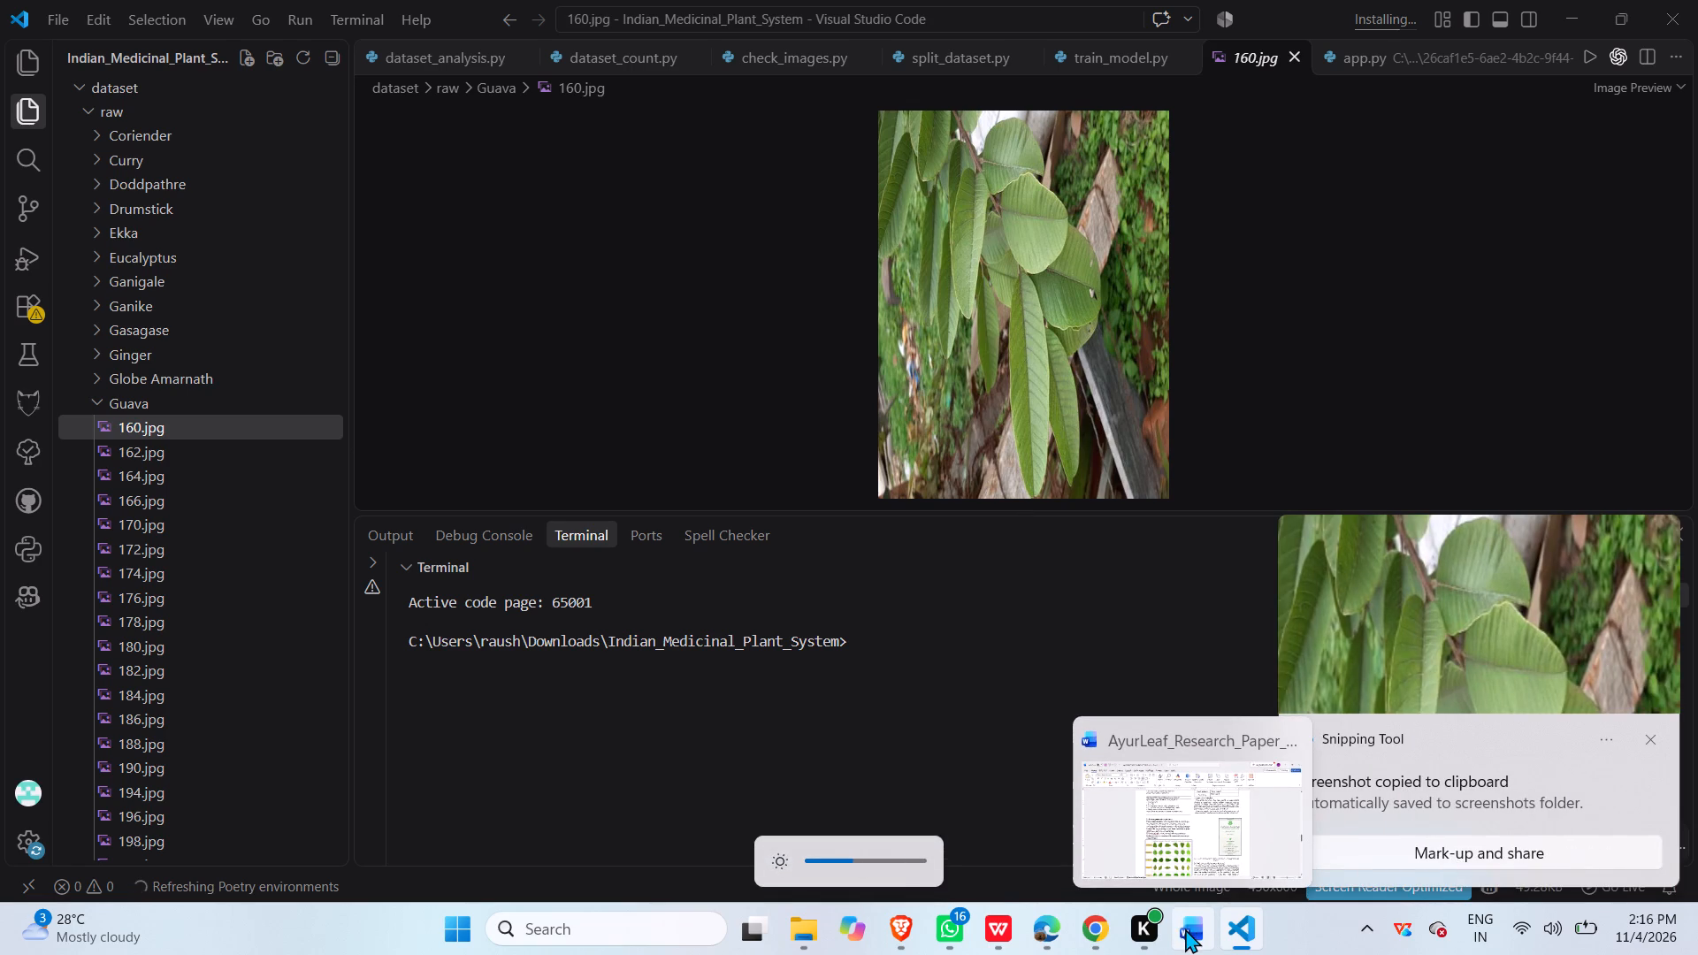
Switch to Word and draw a rectangle in the blank space beside the Fig. 3 app screenshot, nearly matching its height.
left_click(1204, 844)
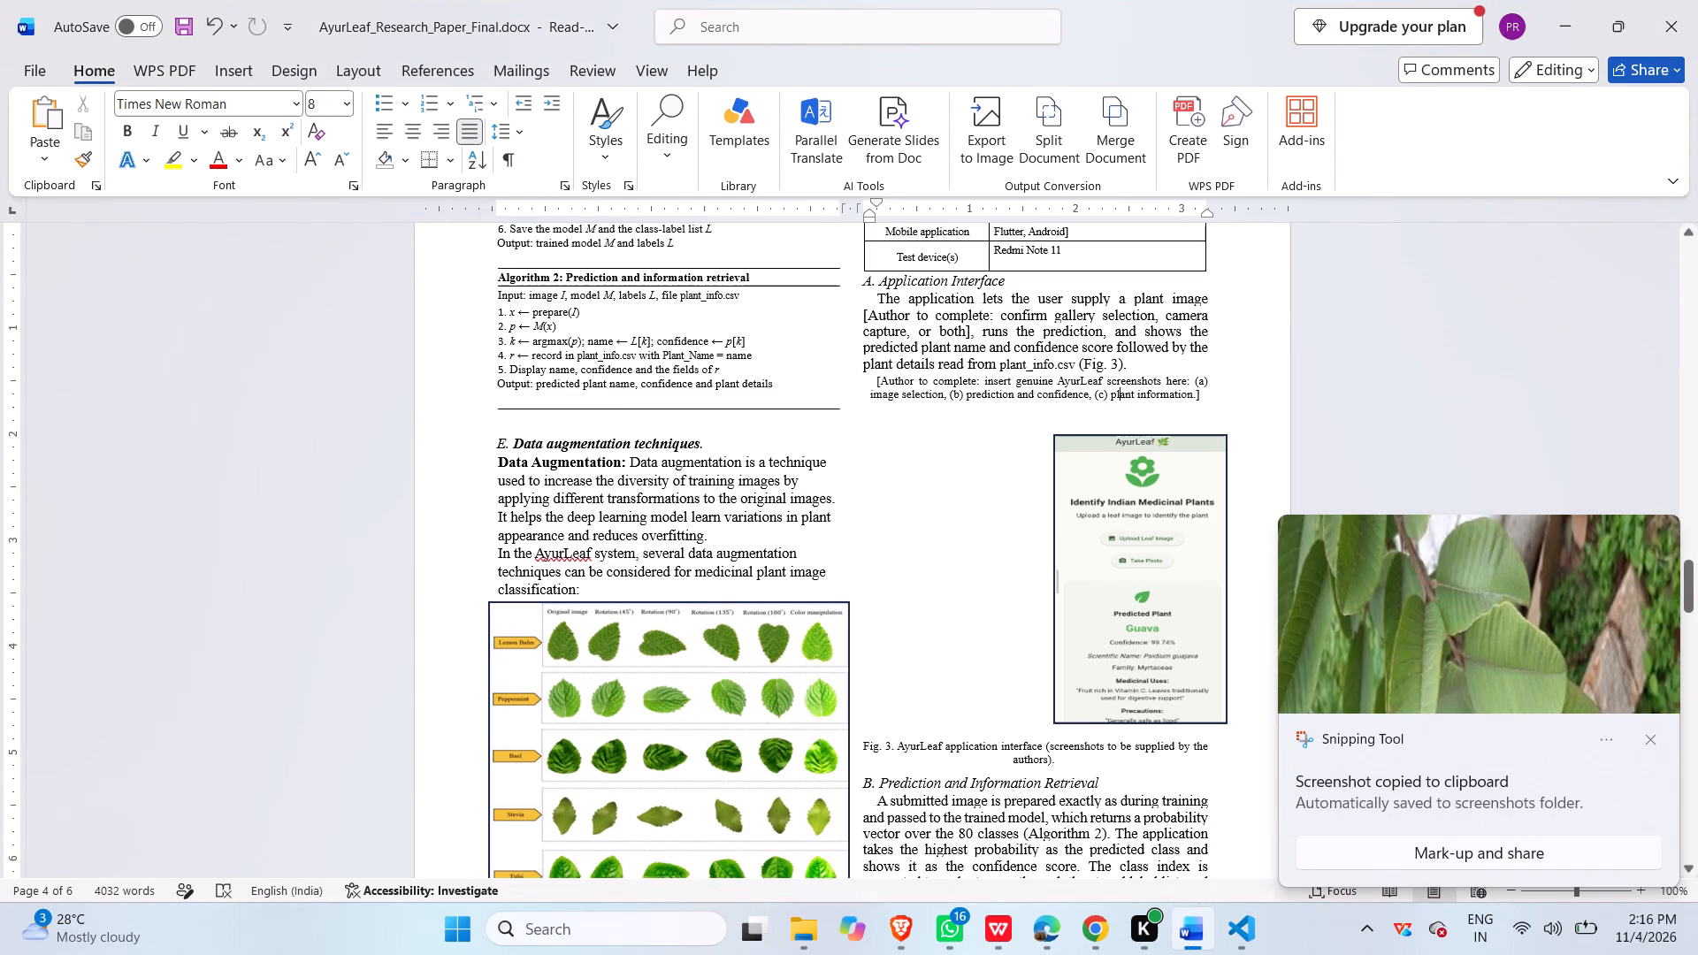
left_click(210, 72)
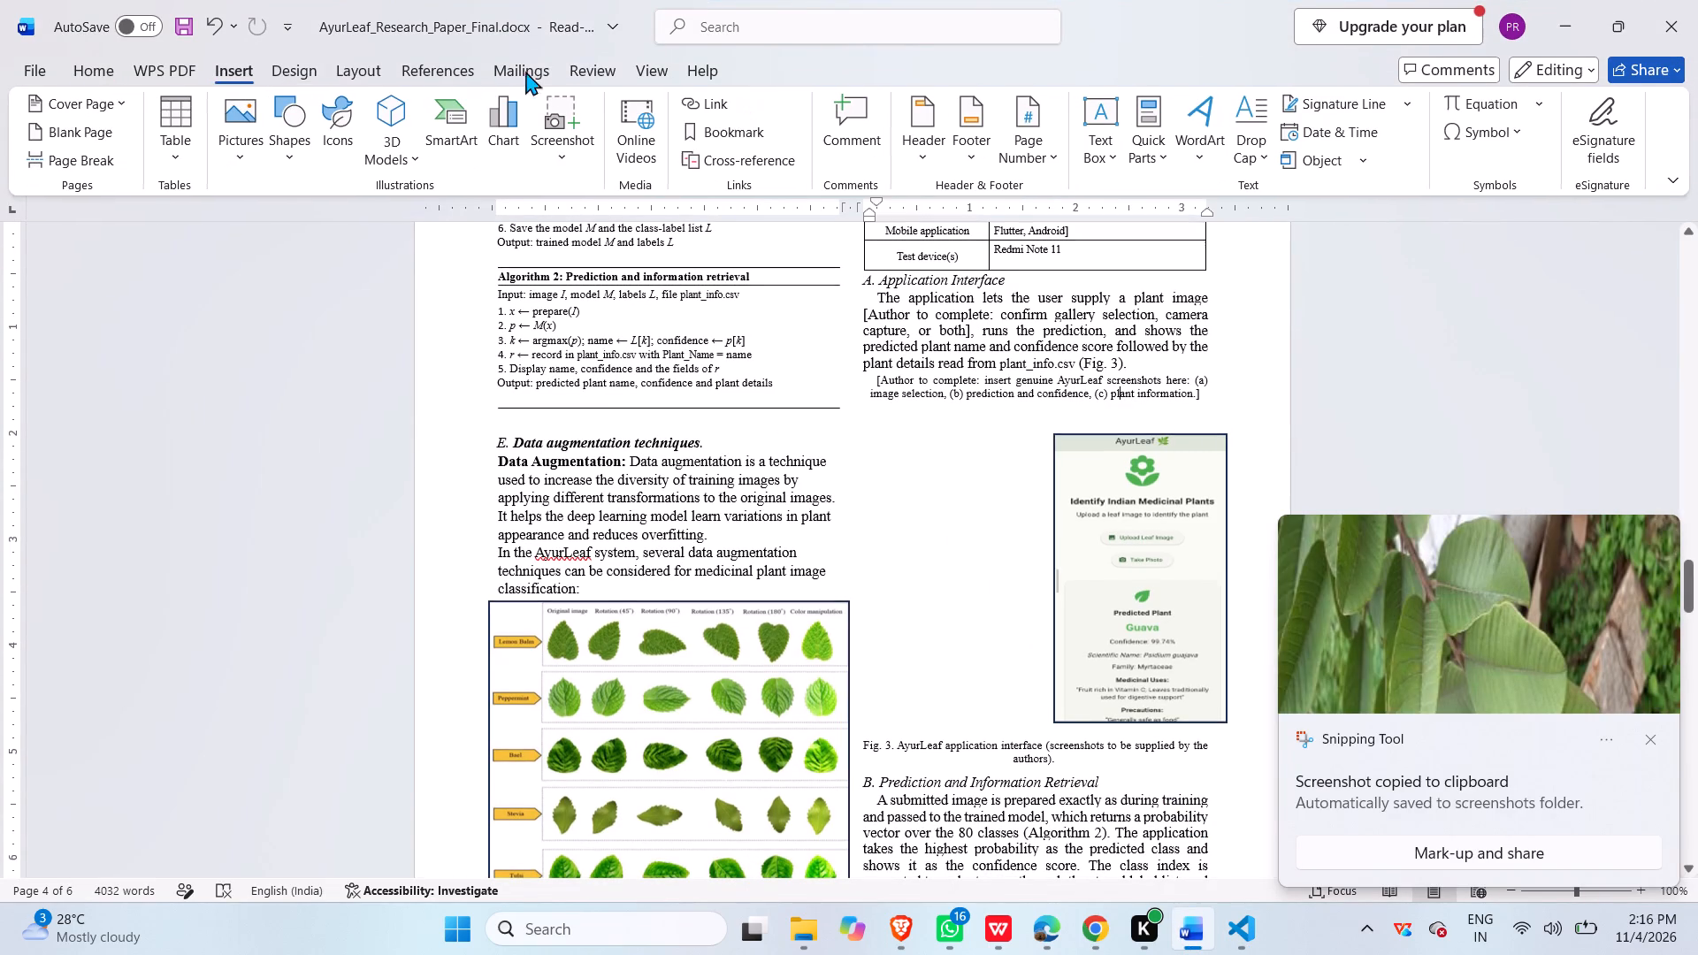
left_click(276, 128)
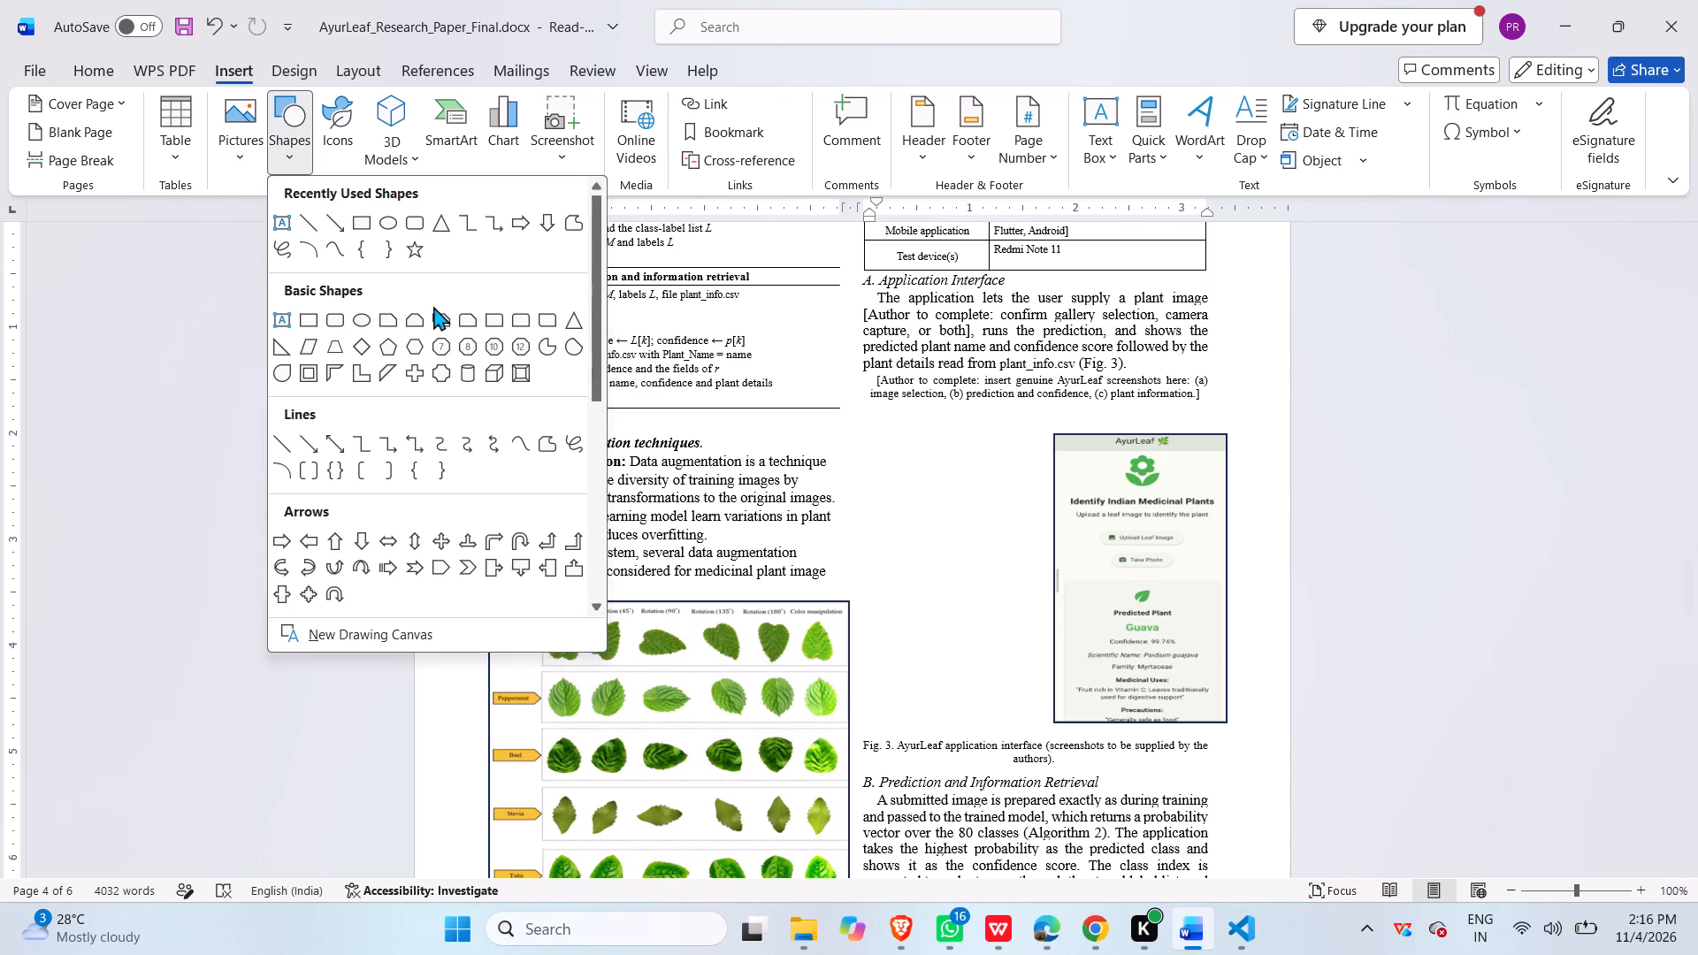
left_click(366, 224)
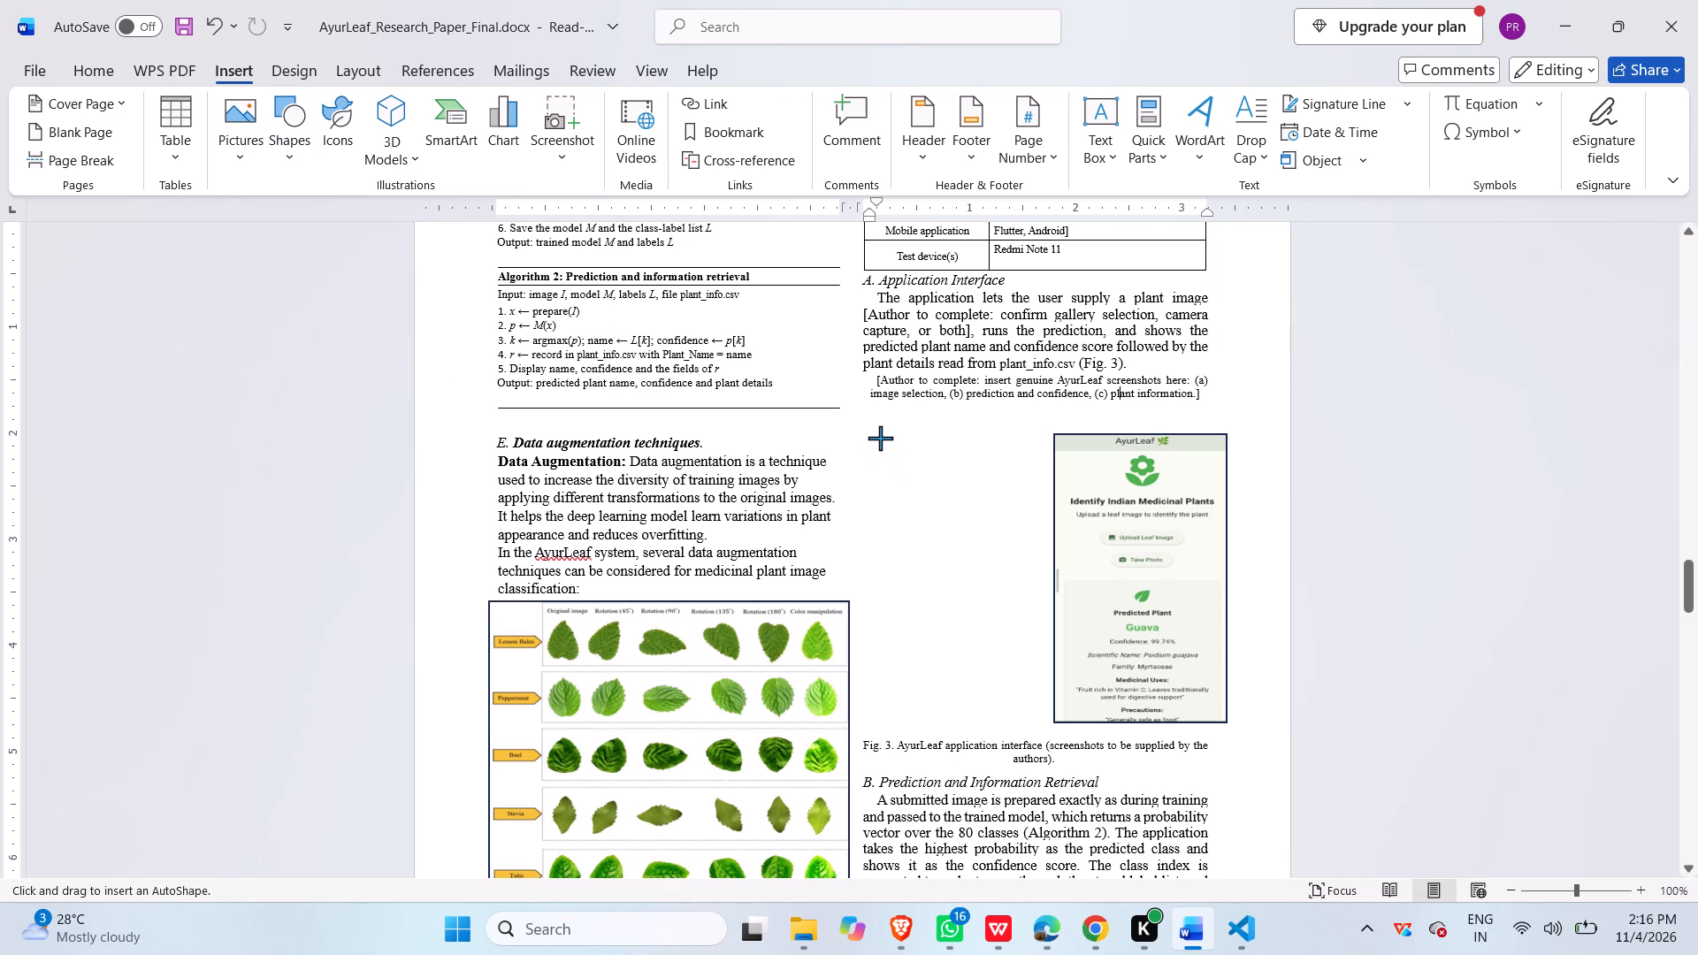
left_click_drag(880, 438, 1012, 621)
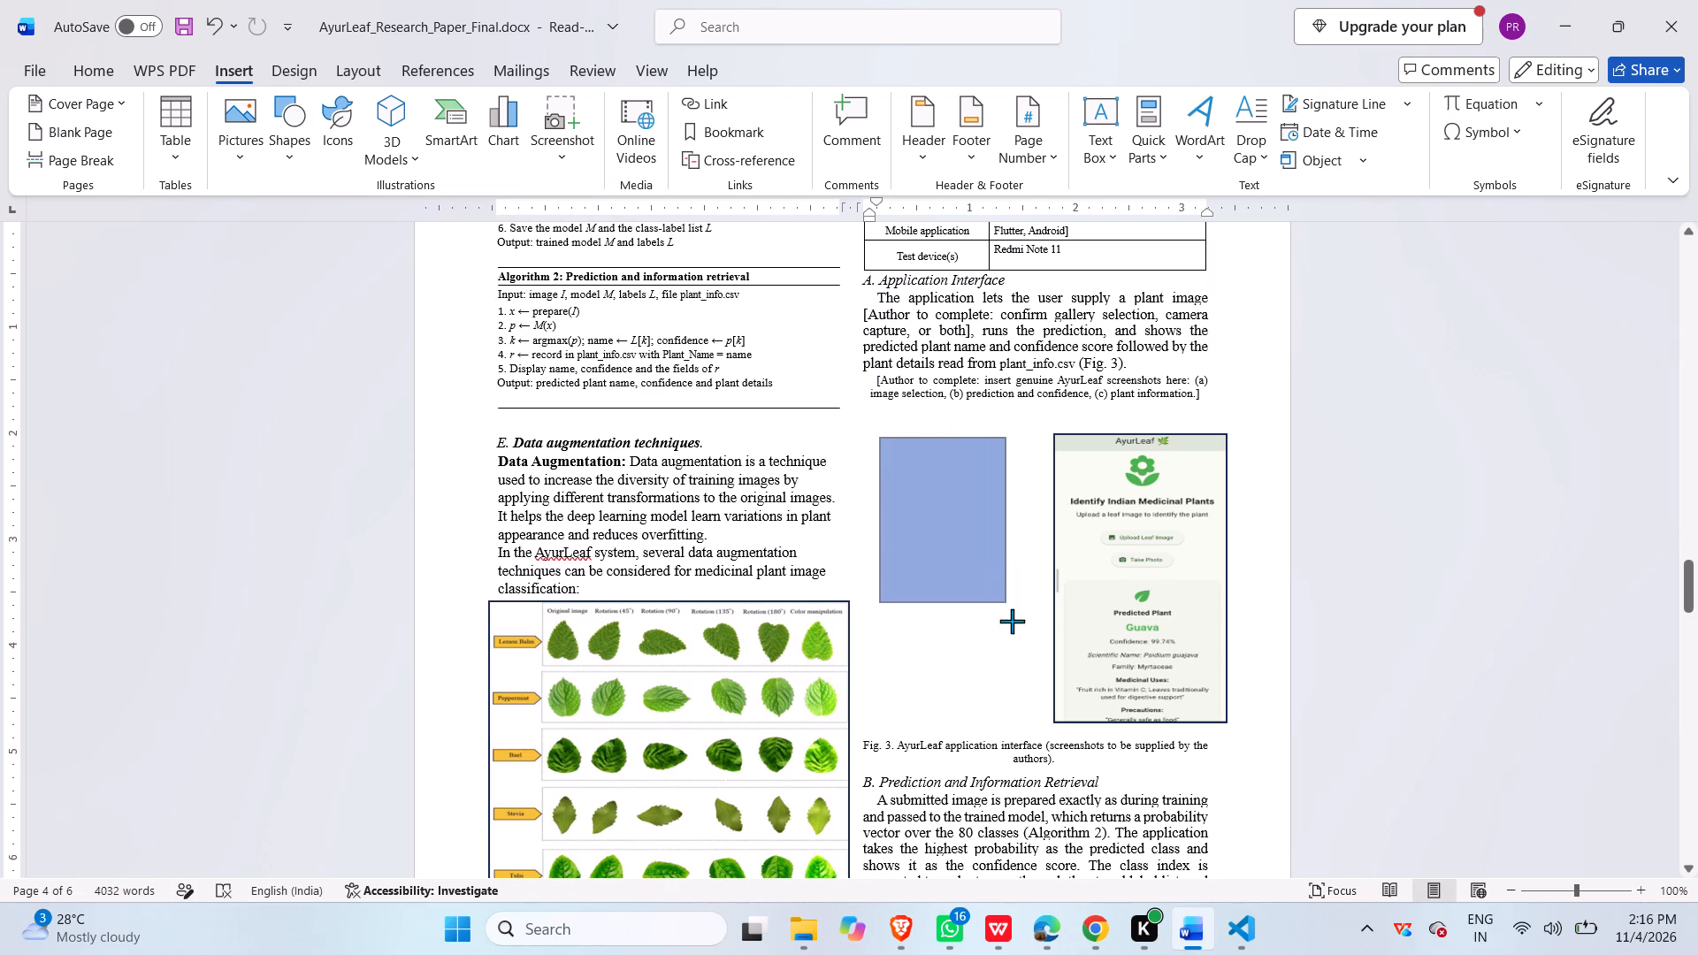
left_click_drag(1012, 621, 1036, 714)
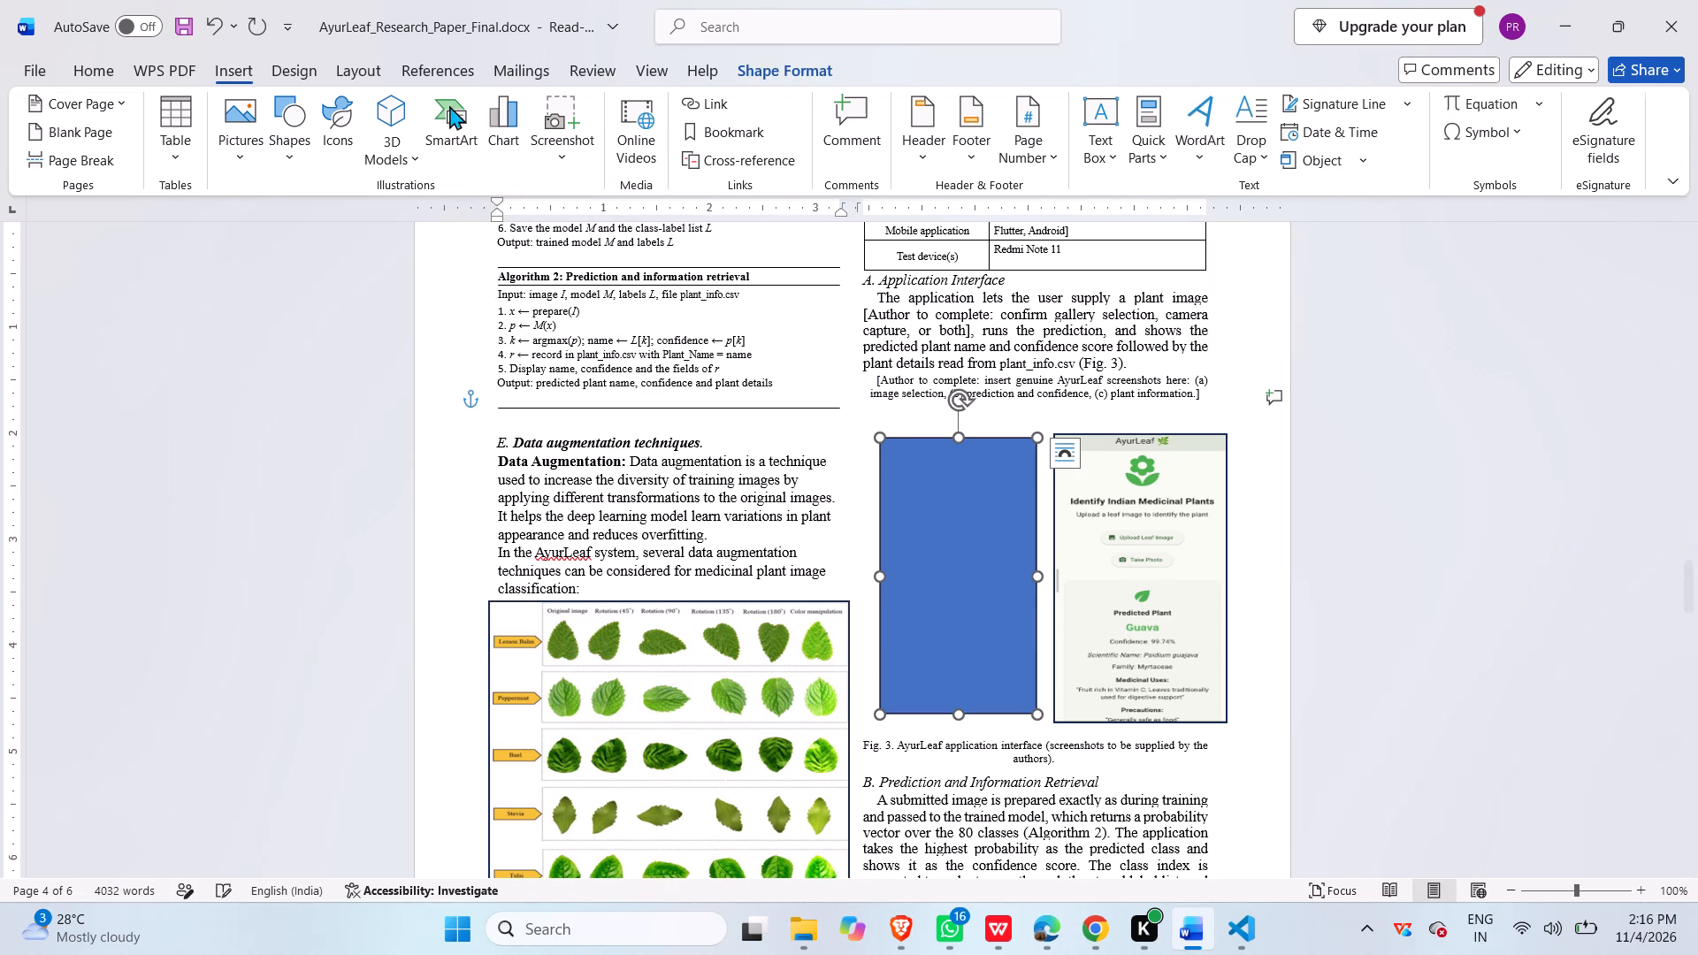
Fill the rectangle beside the Fig. 3 app screenshot with the guava leaf picture "Screenshot 2026-11-04 141625.png".
left_click(234, 74)
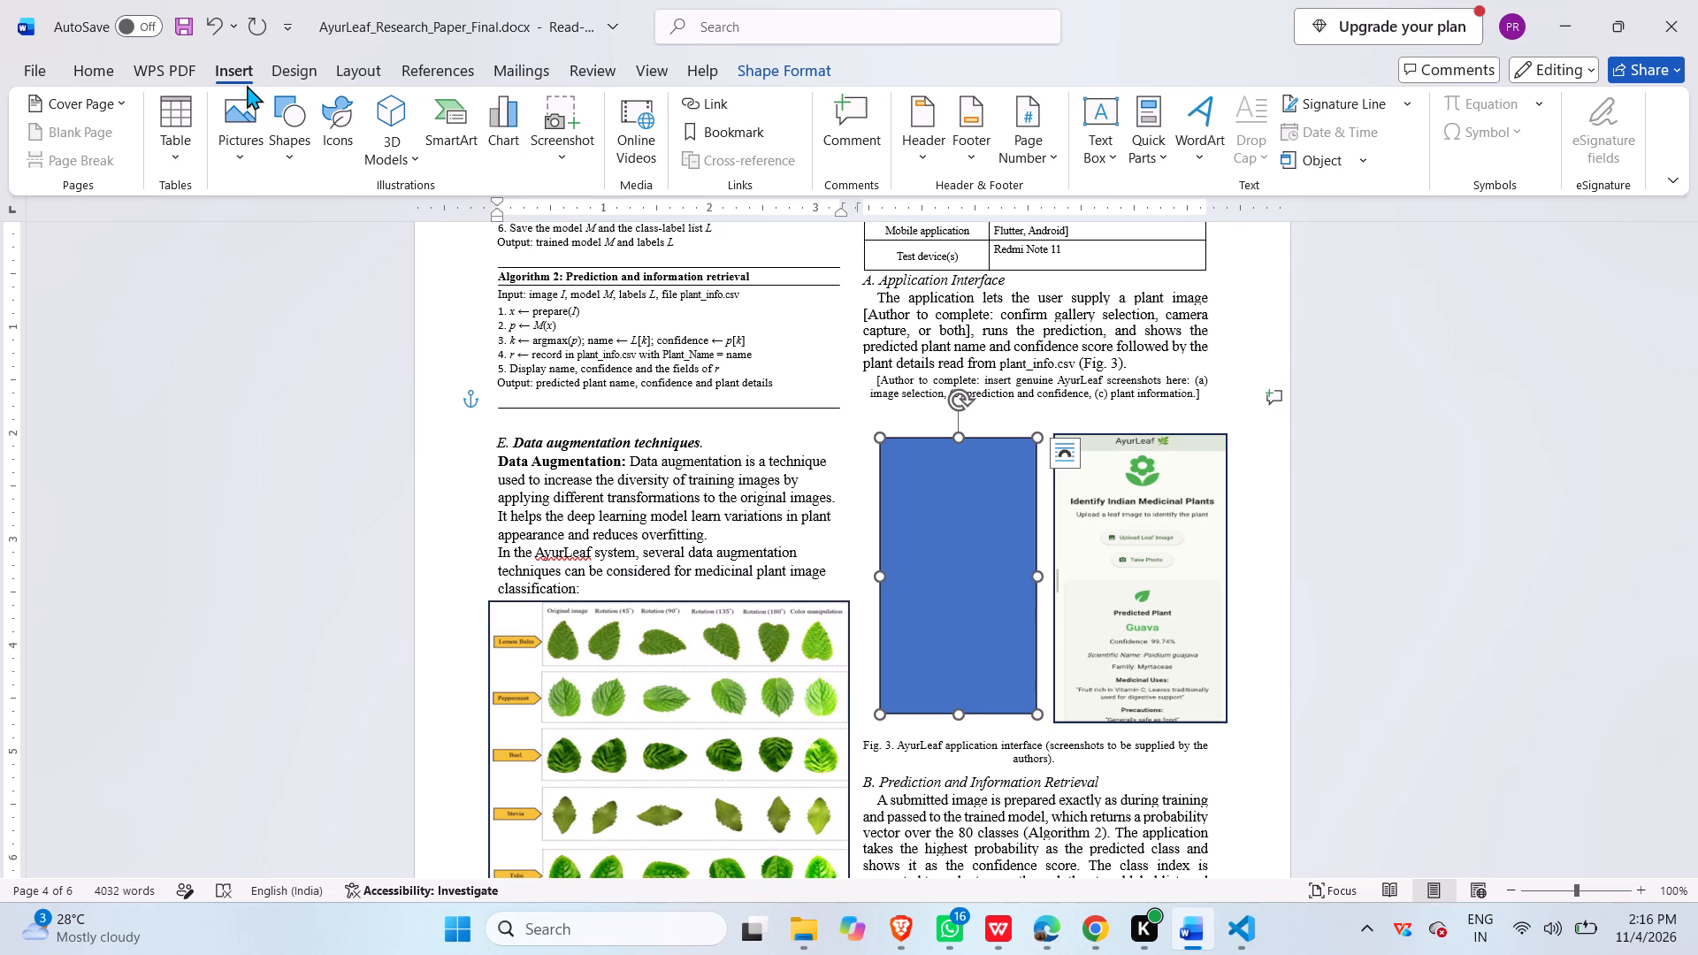
right_click(908, 483)
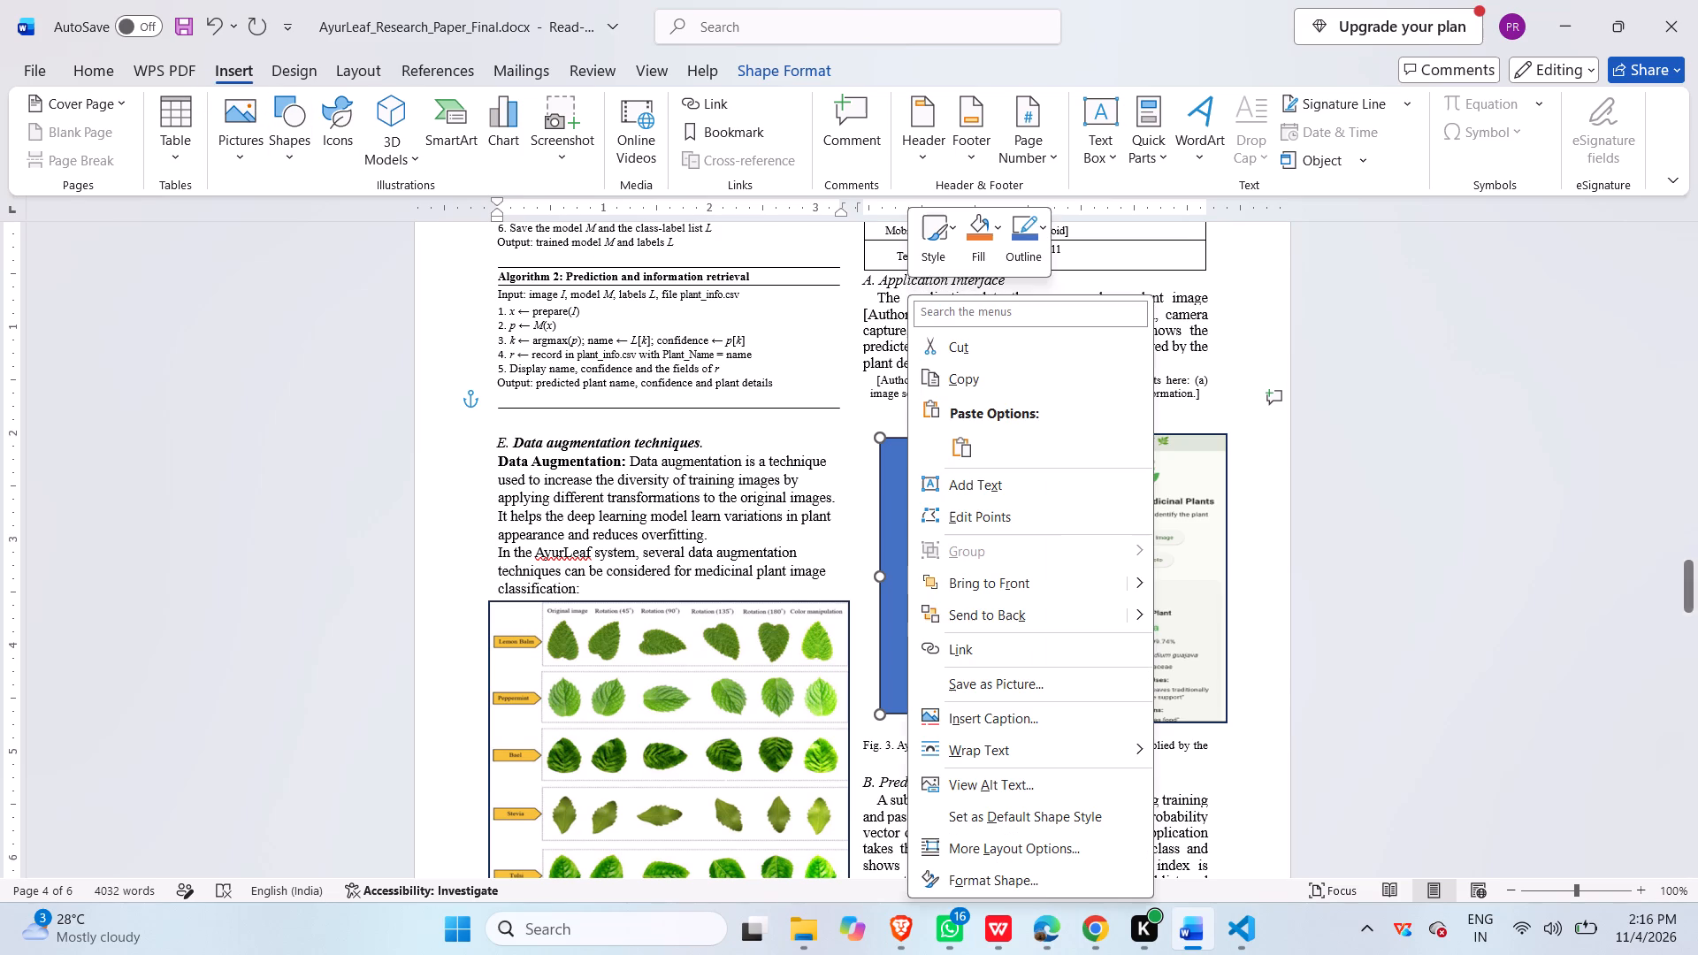
left_click(979, 235)
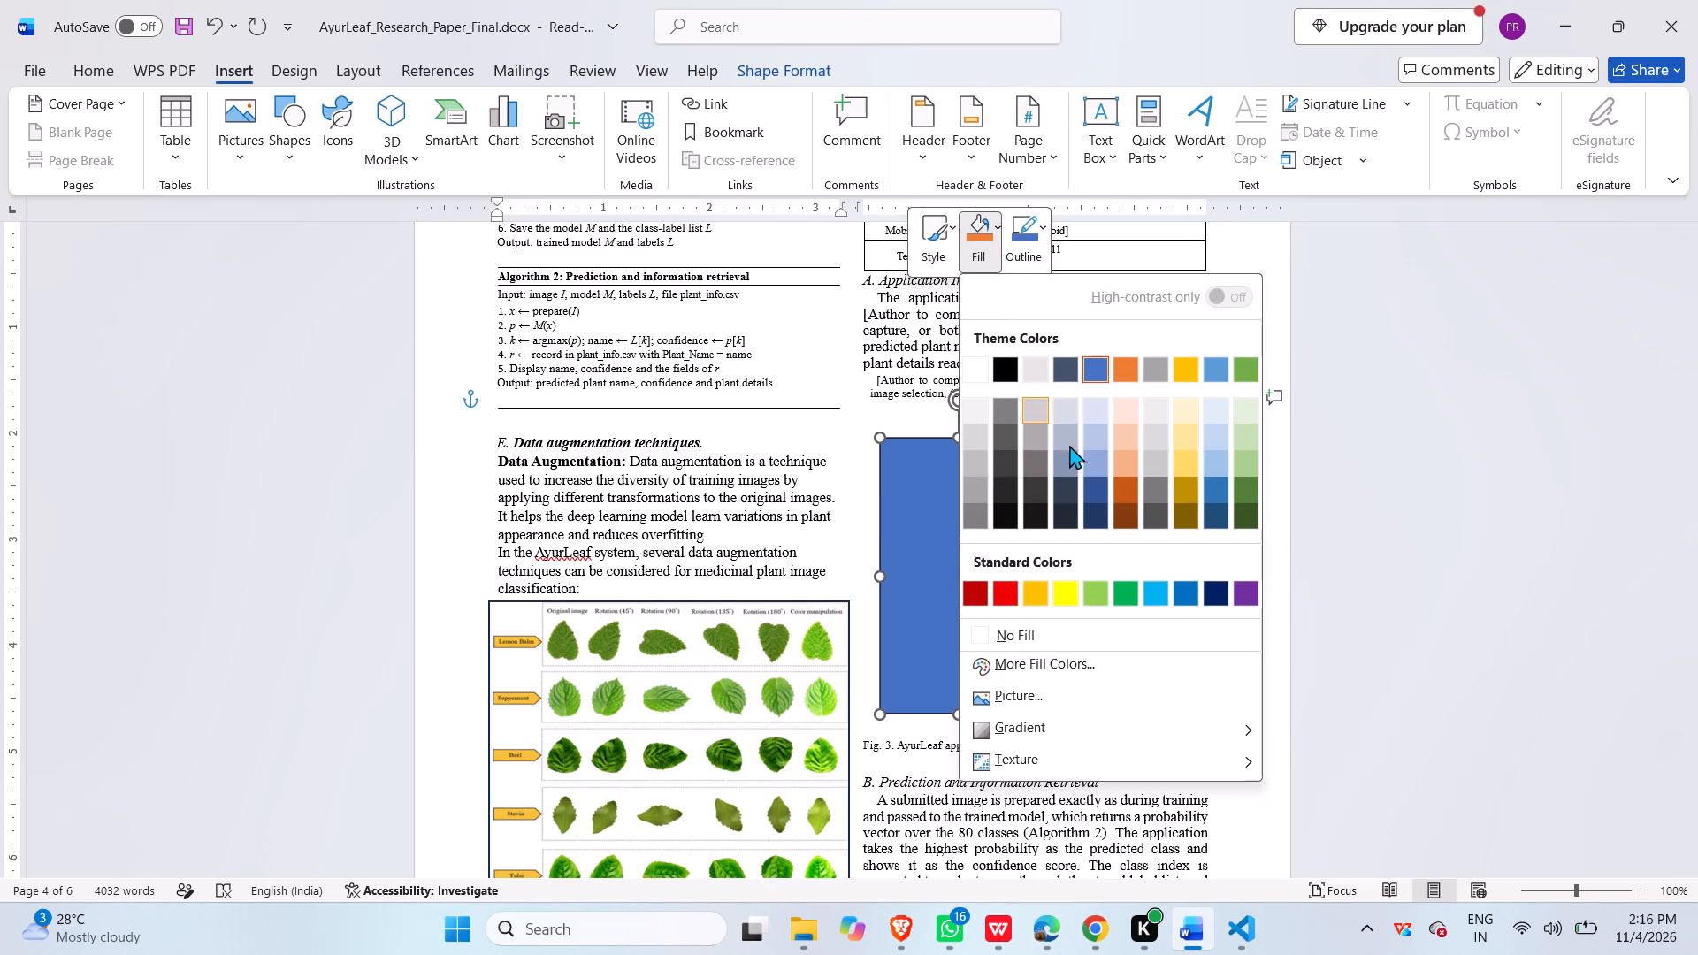
left_click(1038, 706)
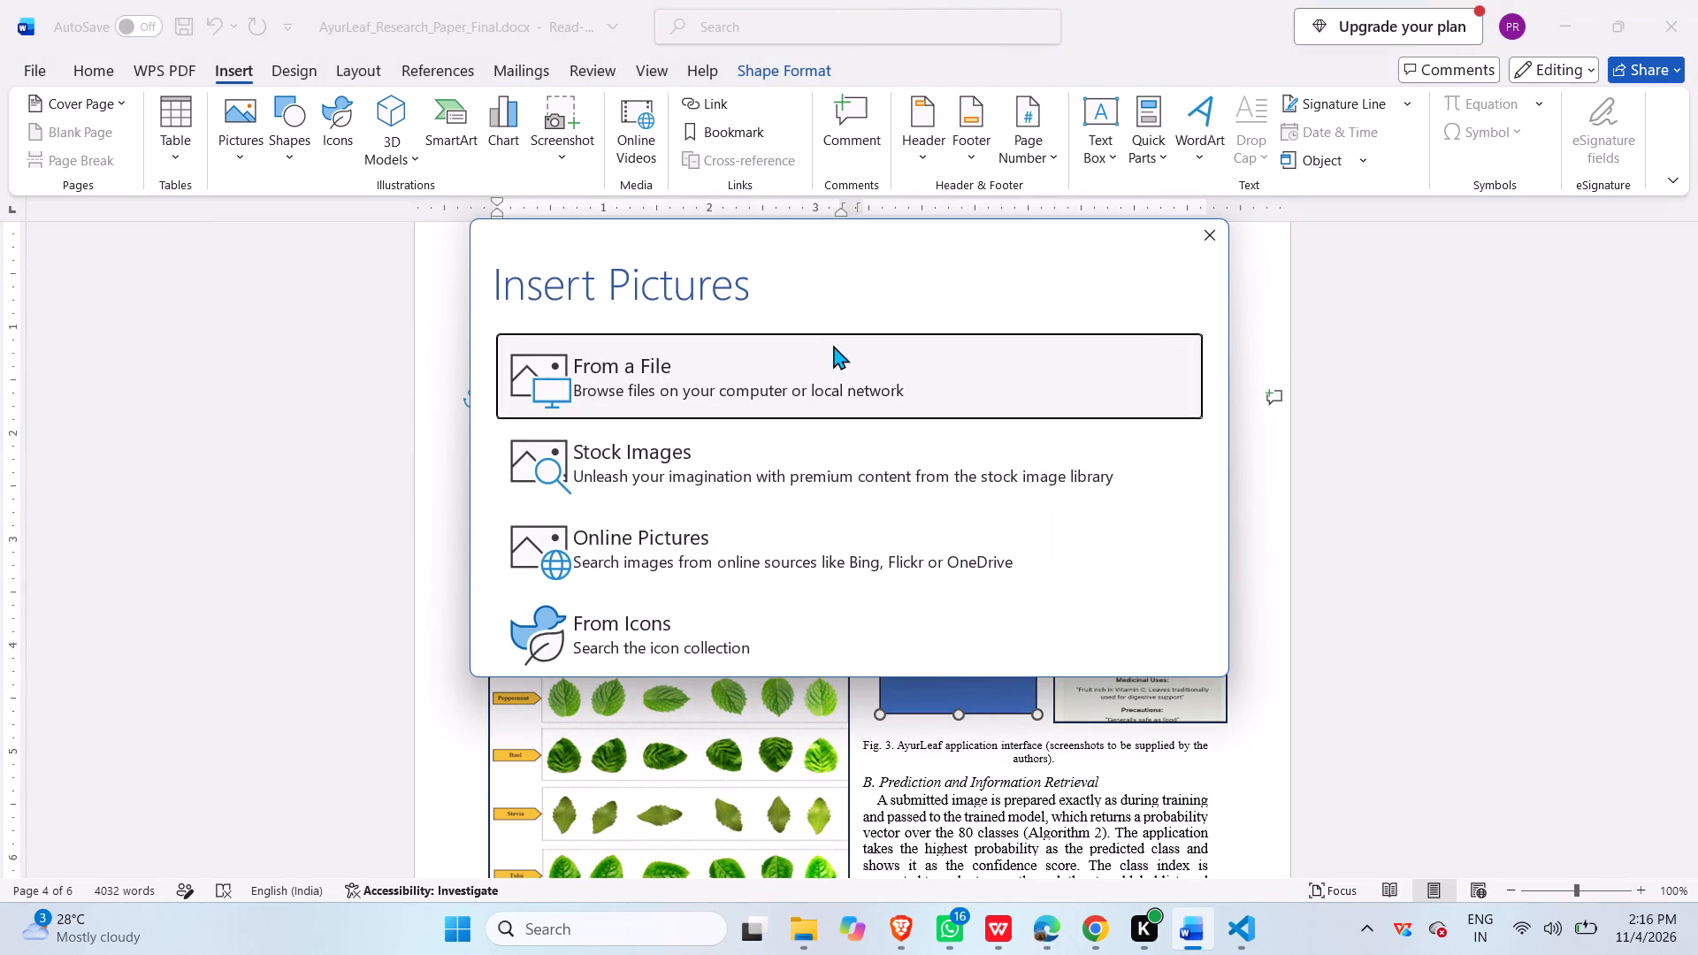
left_click(827, 380)
scroll(751, 309, "down", 8)
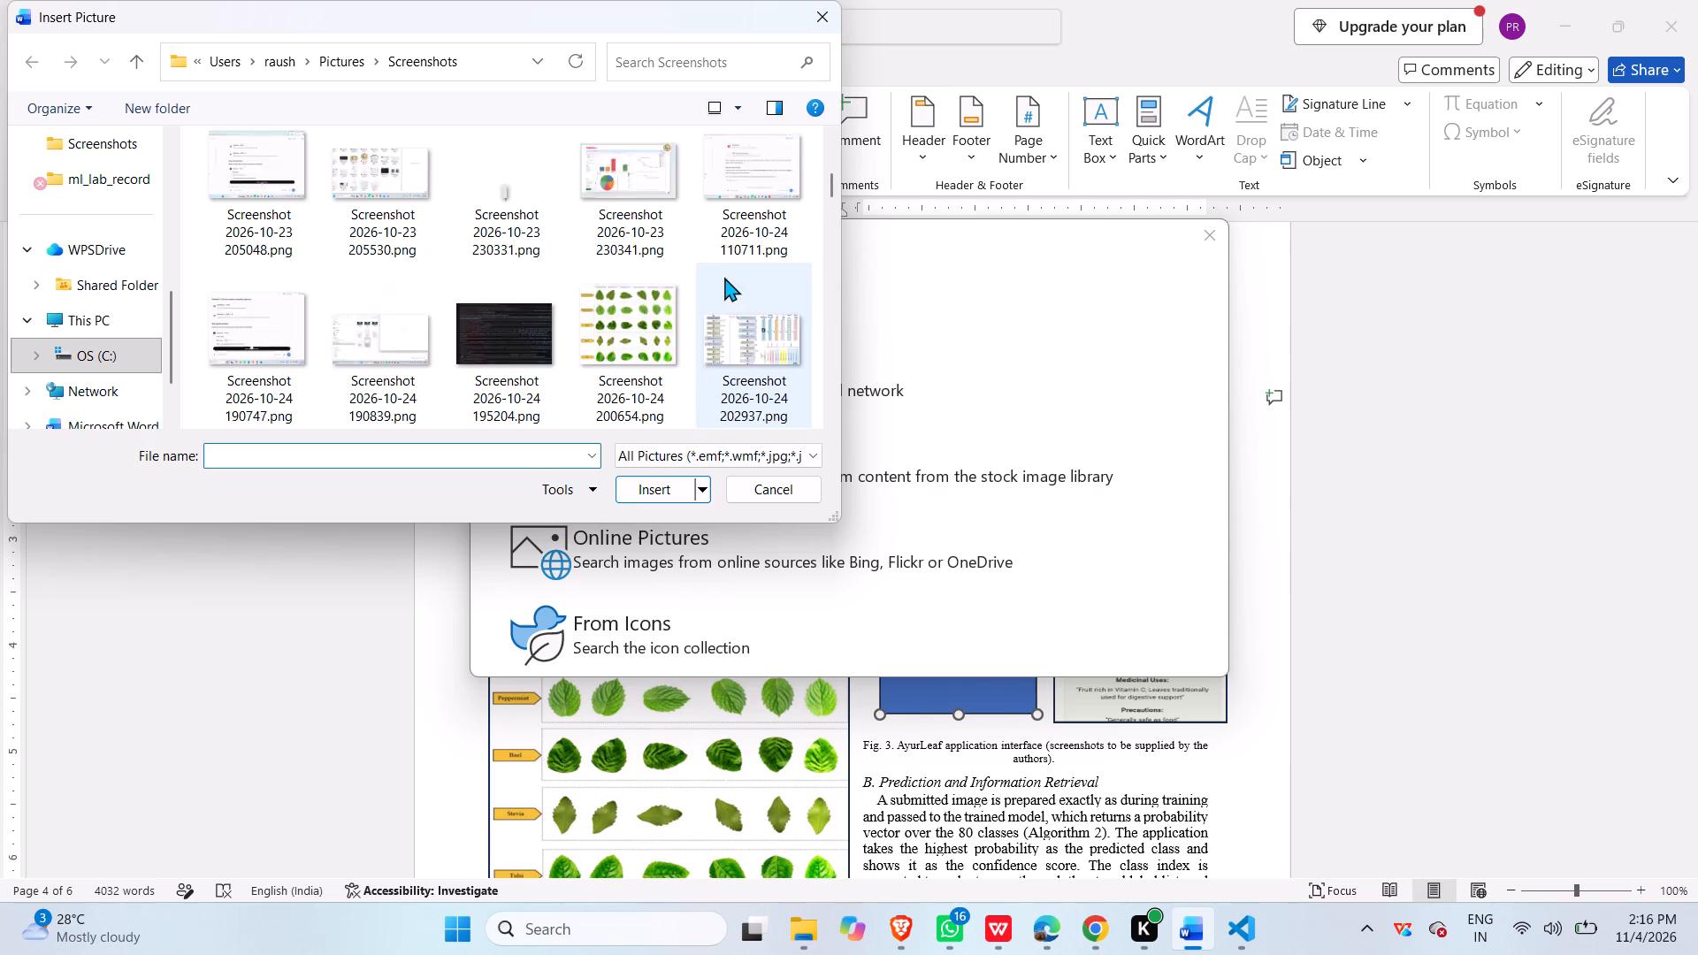
scroll(724, 277, "down", 15)
left_click_drag(830, 267, 834, 292)
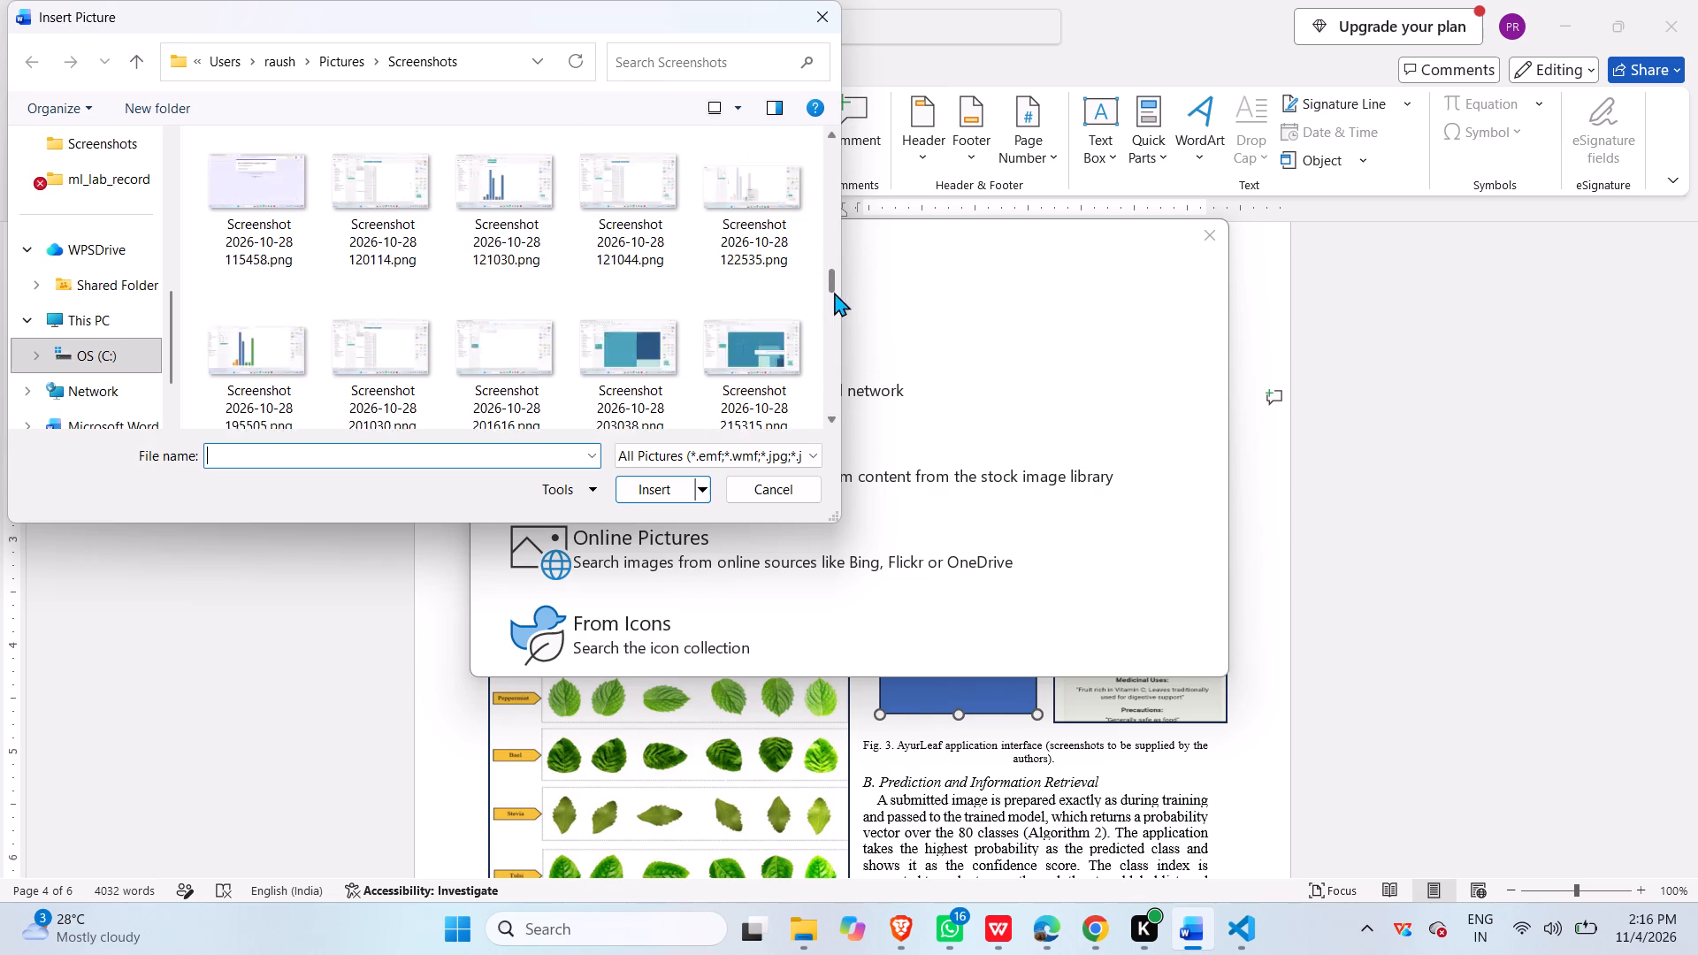
left_click_drag(834, 292, 818, 413)
left_click(261, 333)
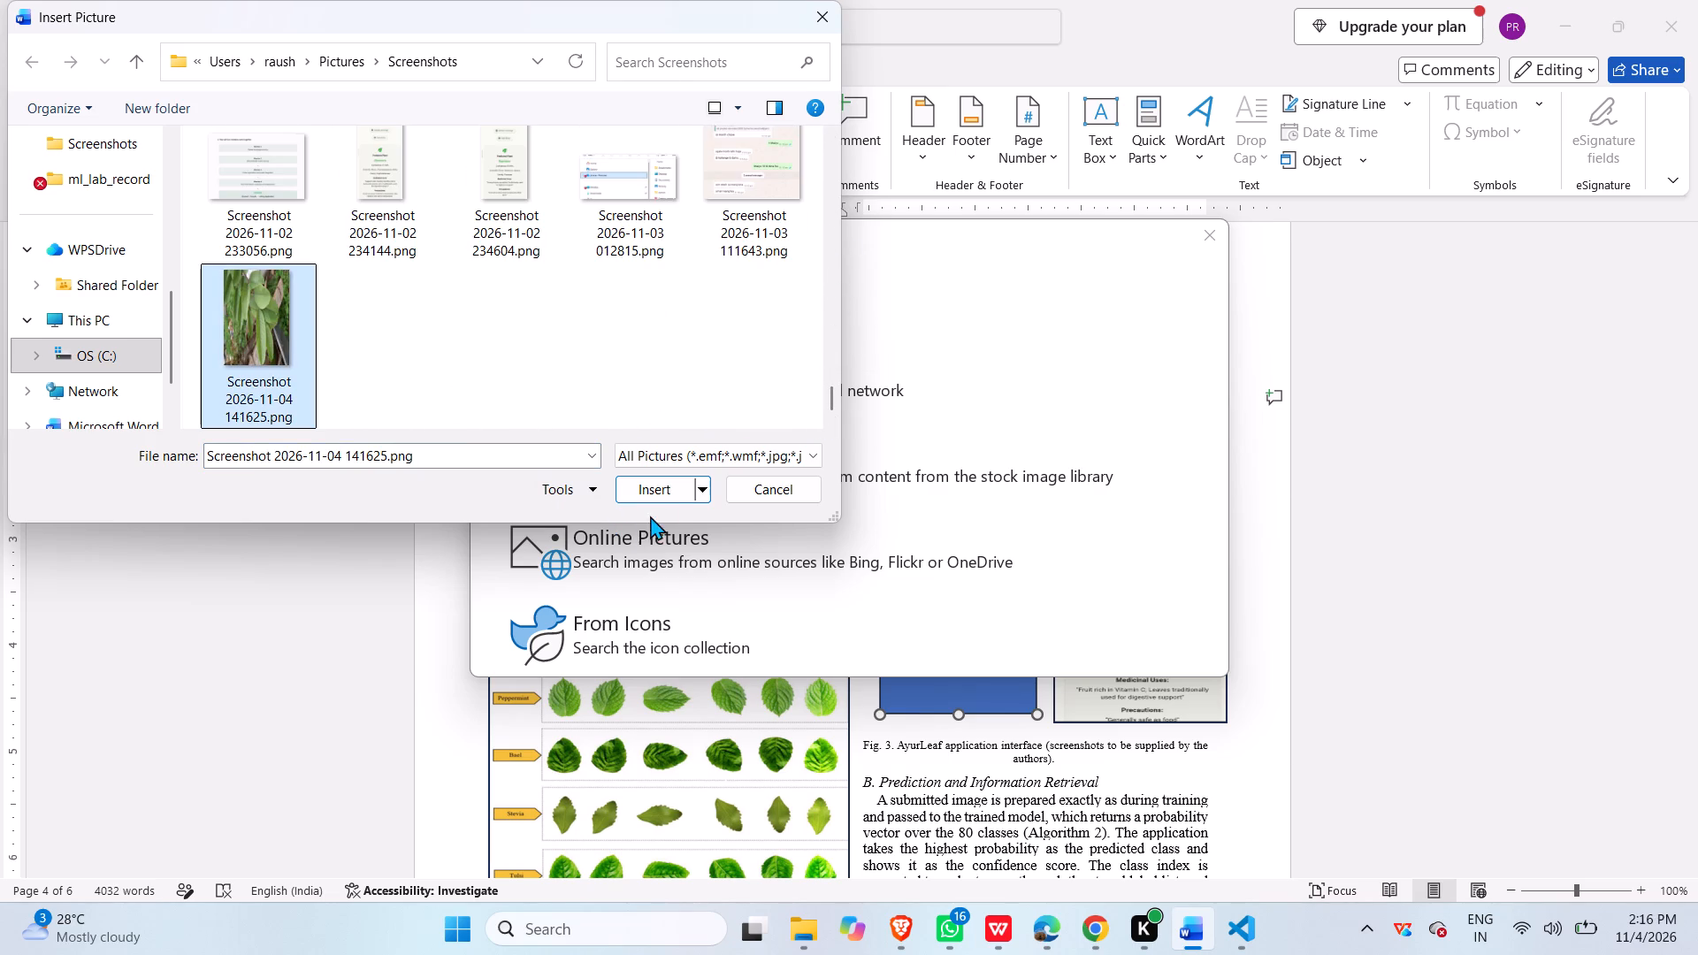
left_click(665, 490)
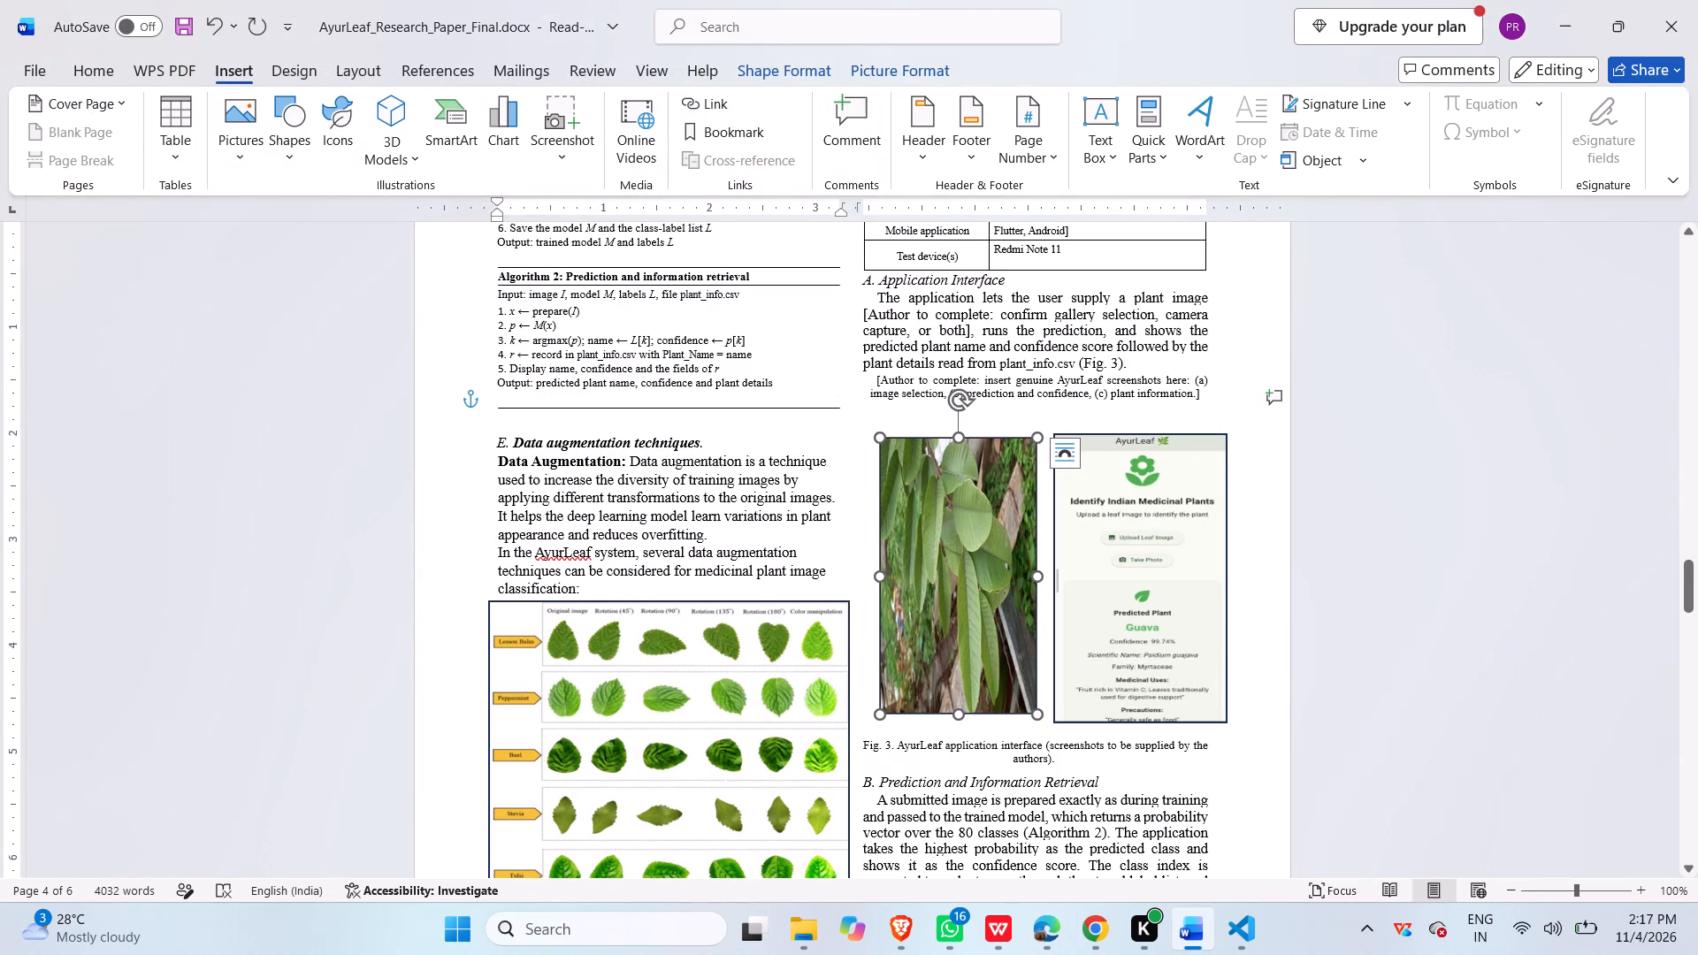
left_click(899, 417)
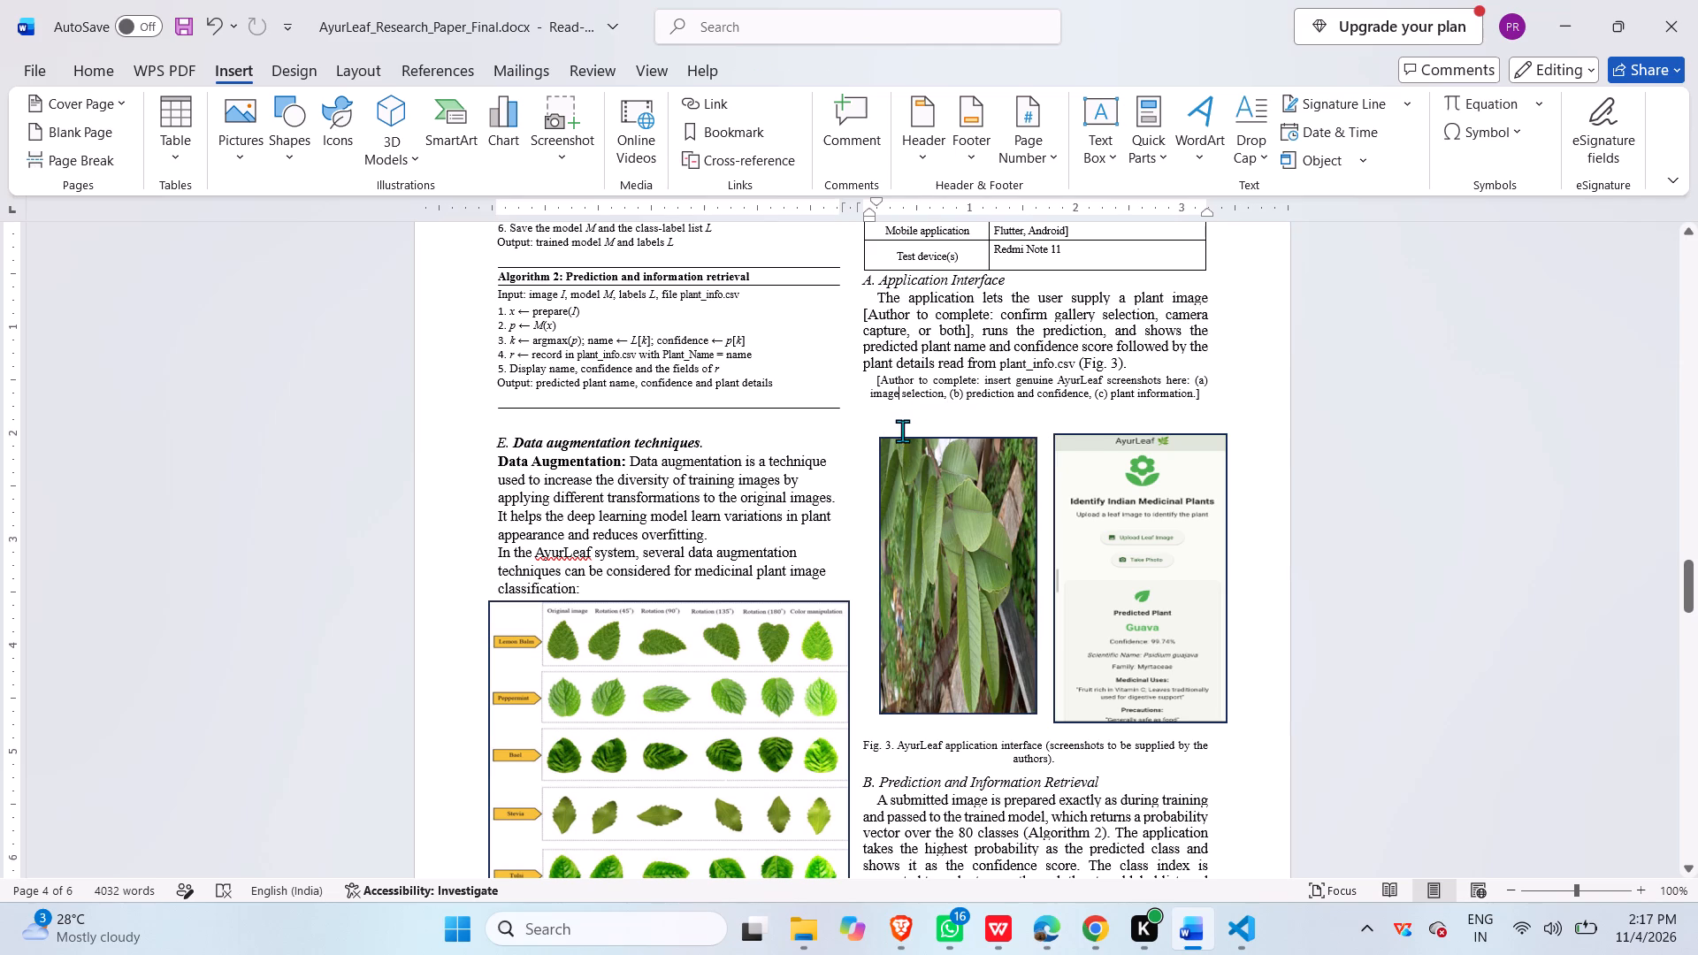
Draw a text box about 1.47" wide and 0.23" high directly above the guava leaf picture.
left_click(1094, 138)
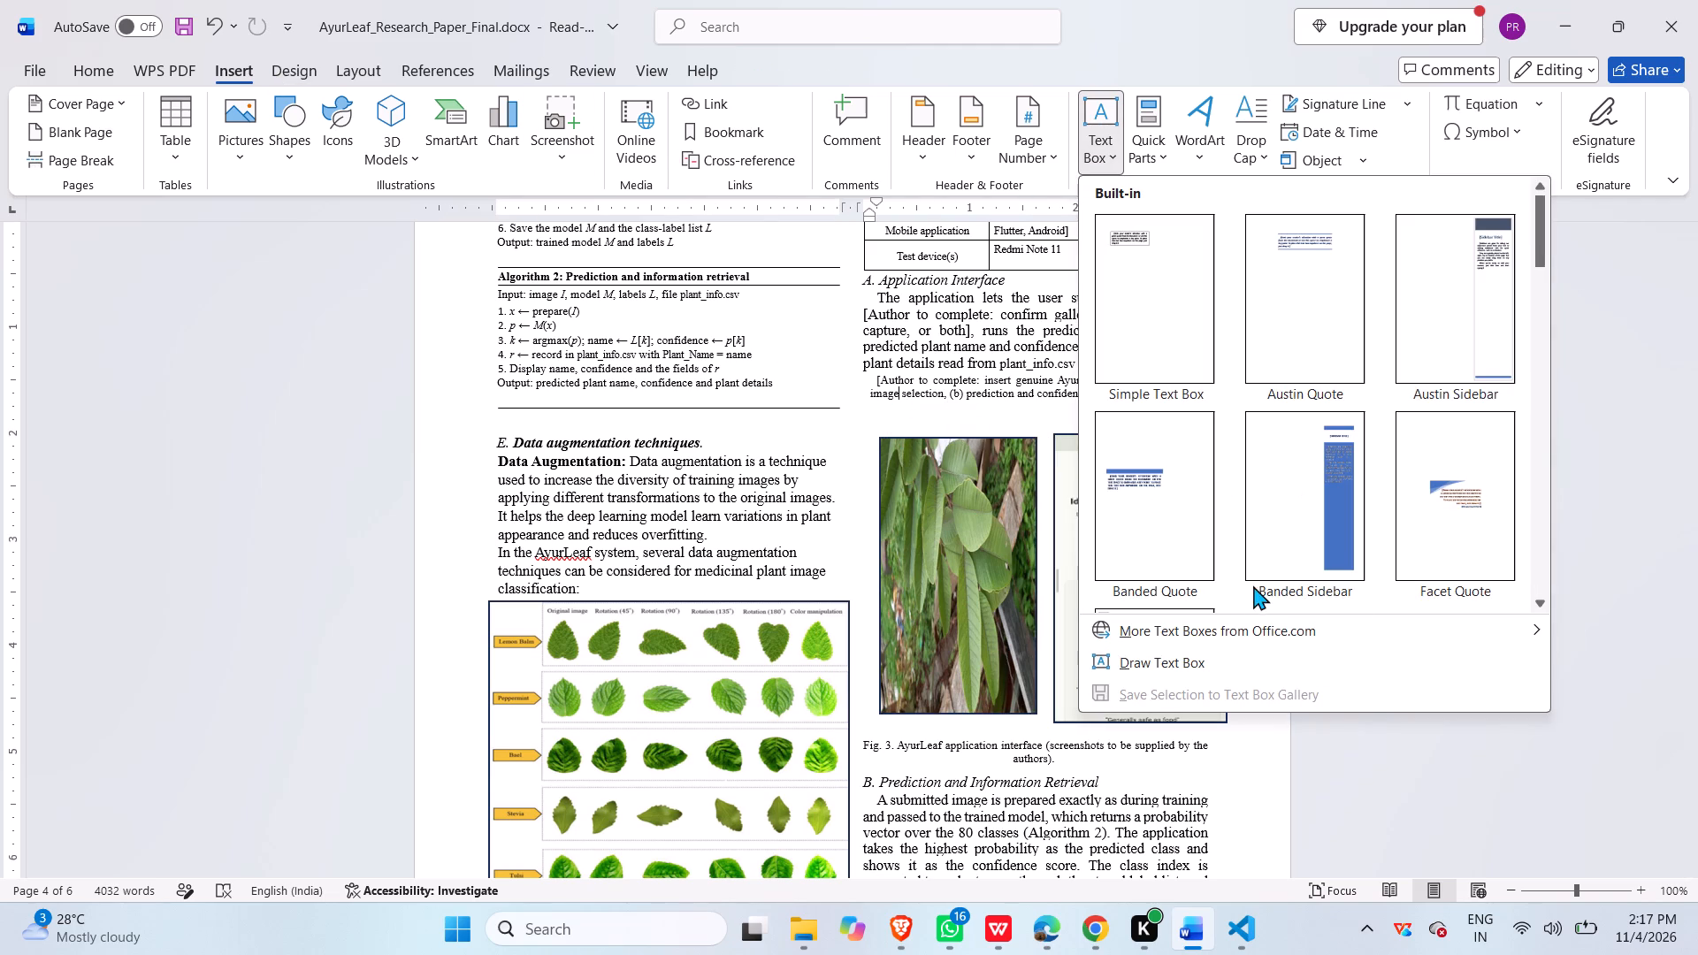
left_click(1198, 667)
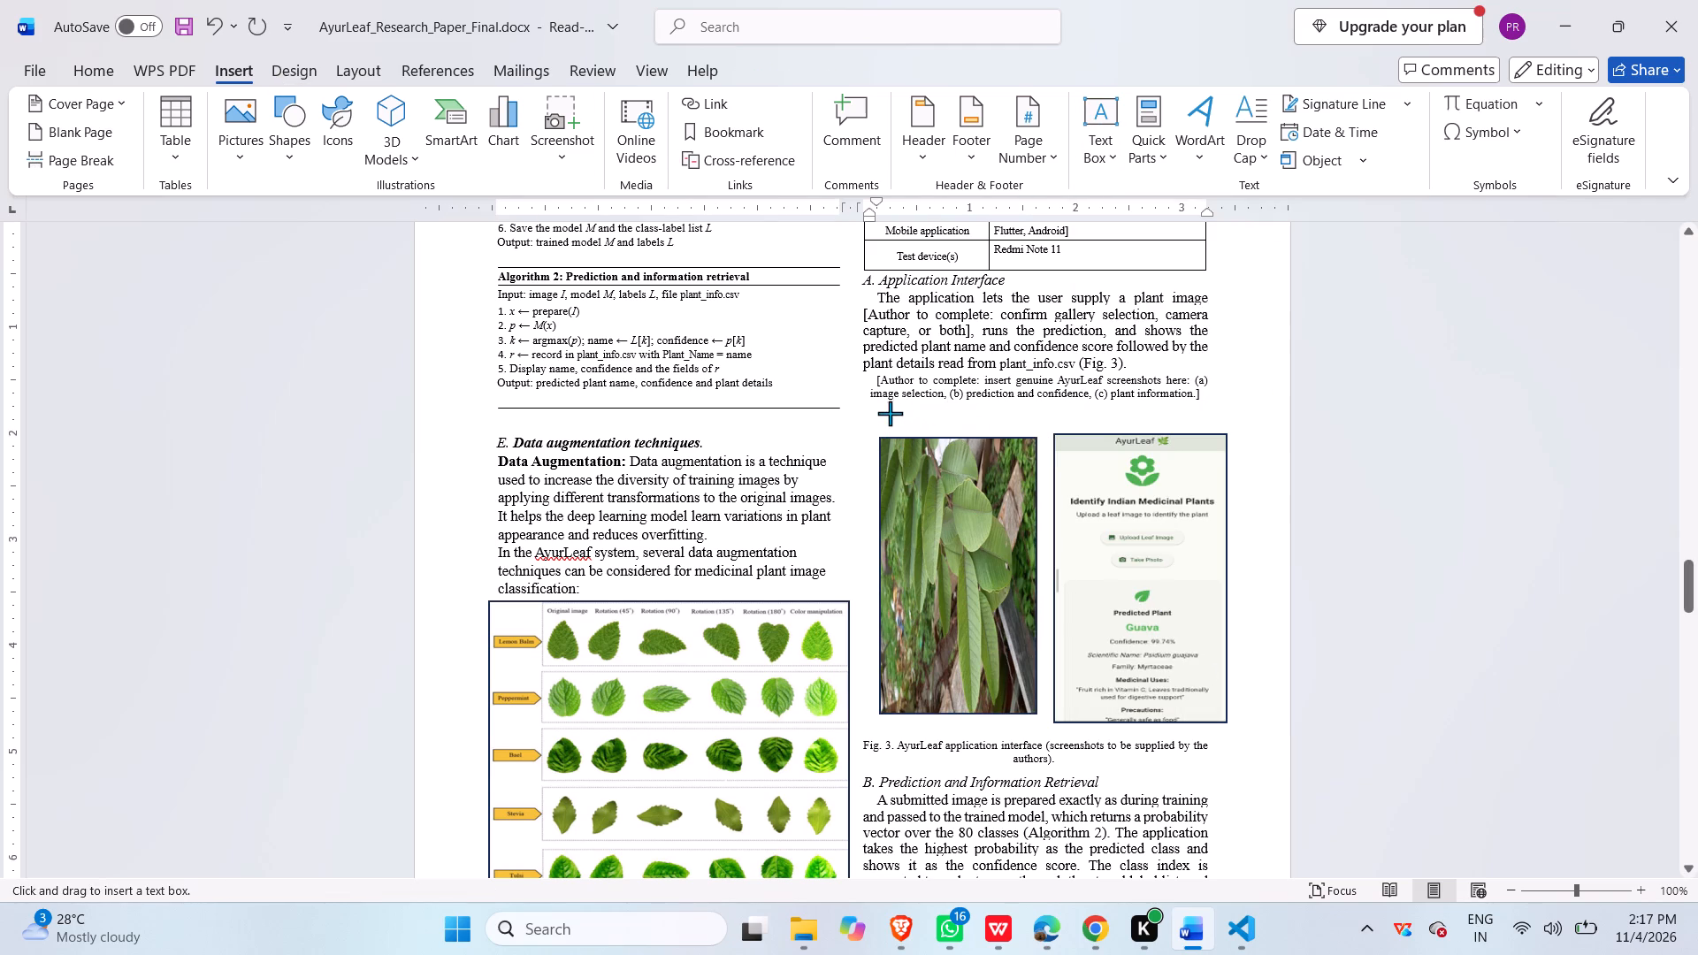
left_click_drag(884, 408, 972, 438)
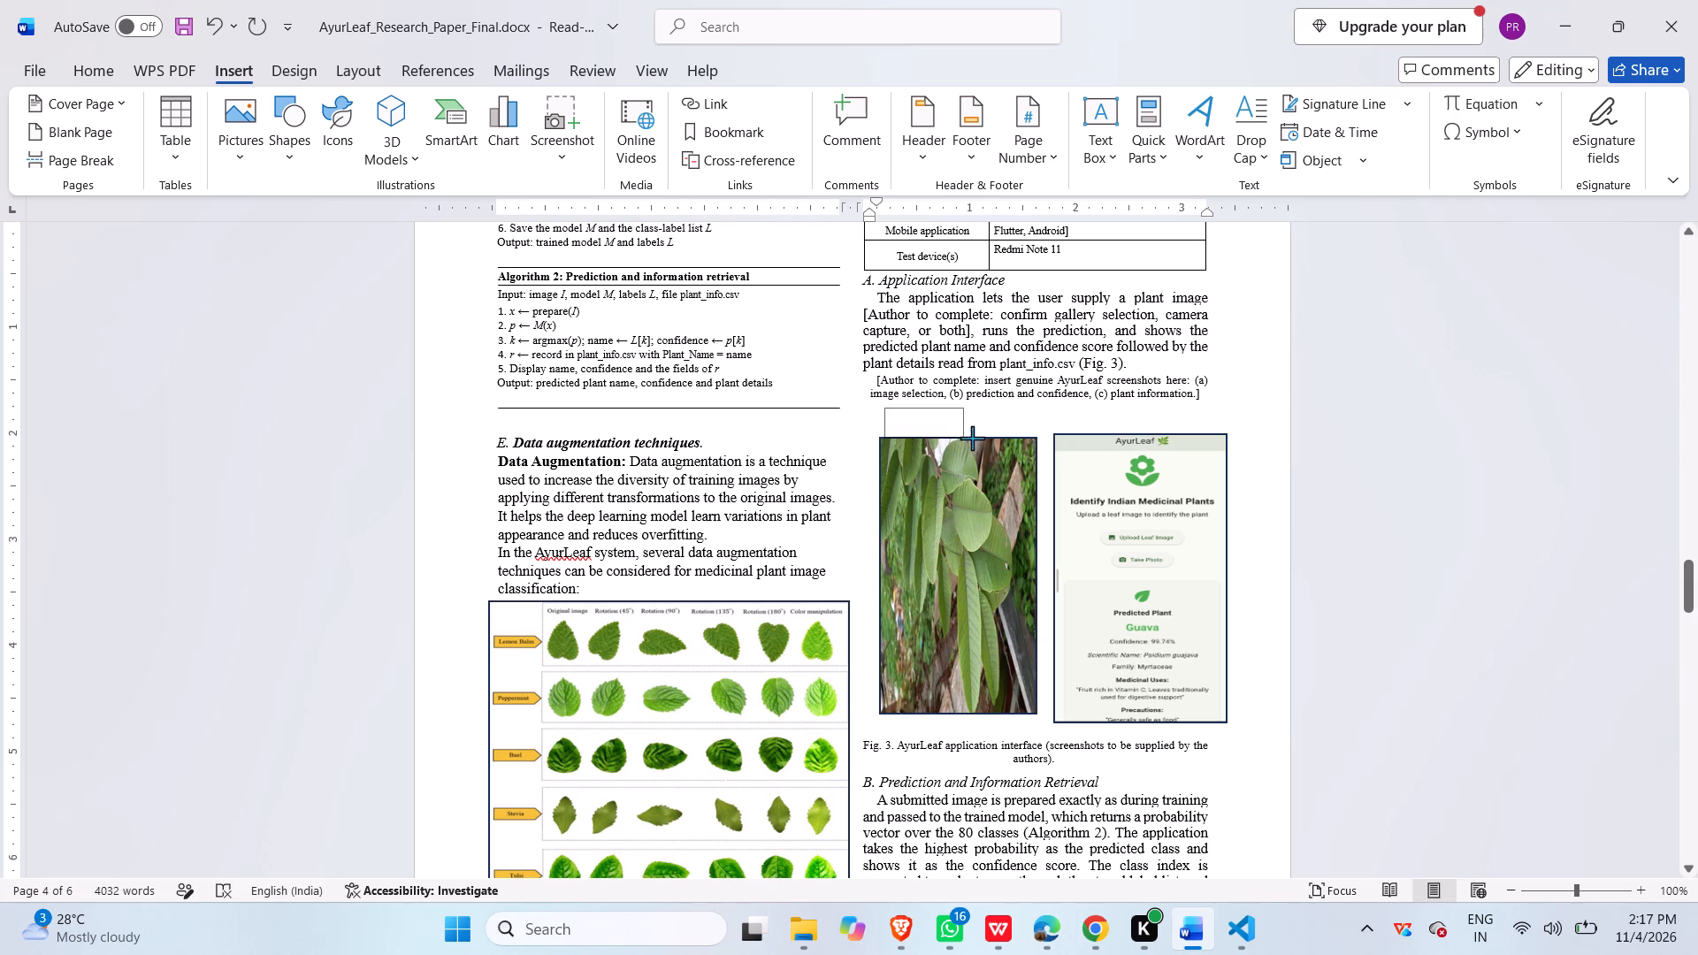
left_click_drag(972, 438, 1028, 432)
left_click_drag(1028, 432, 1040, 432)
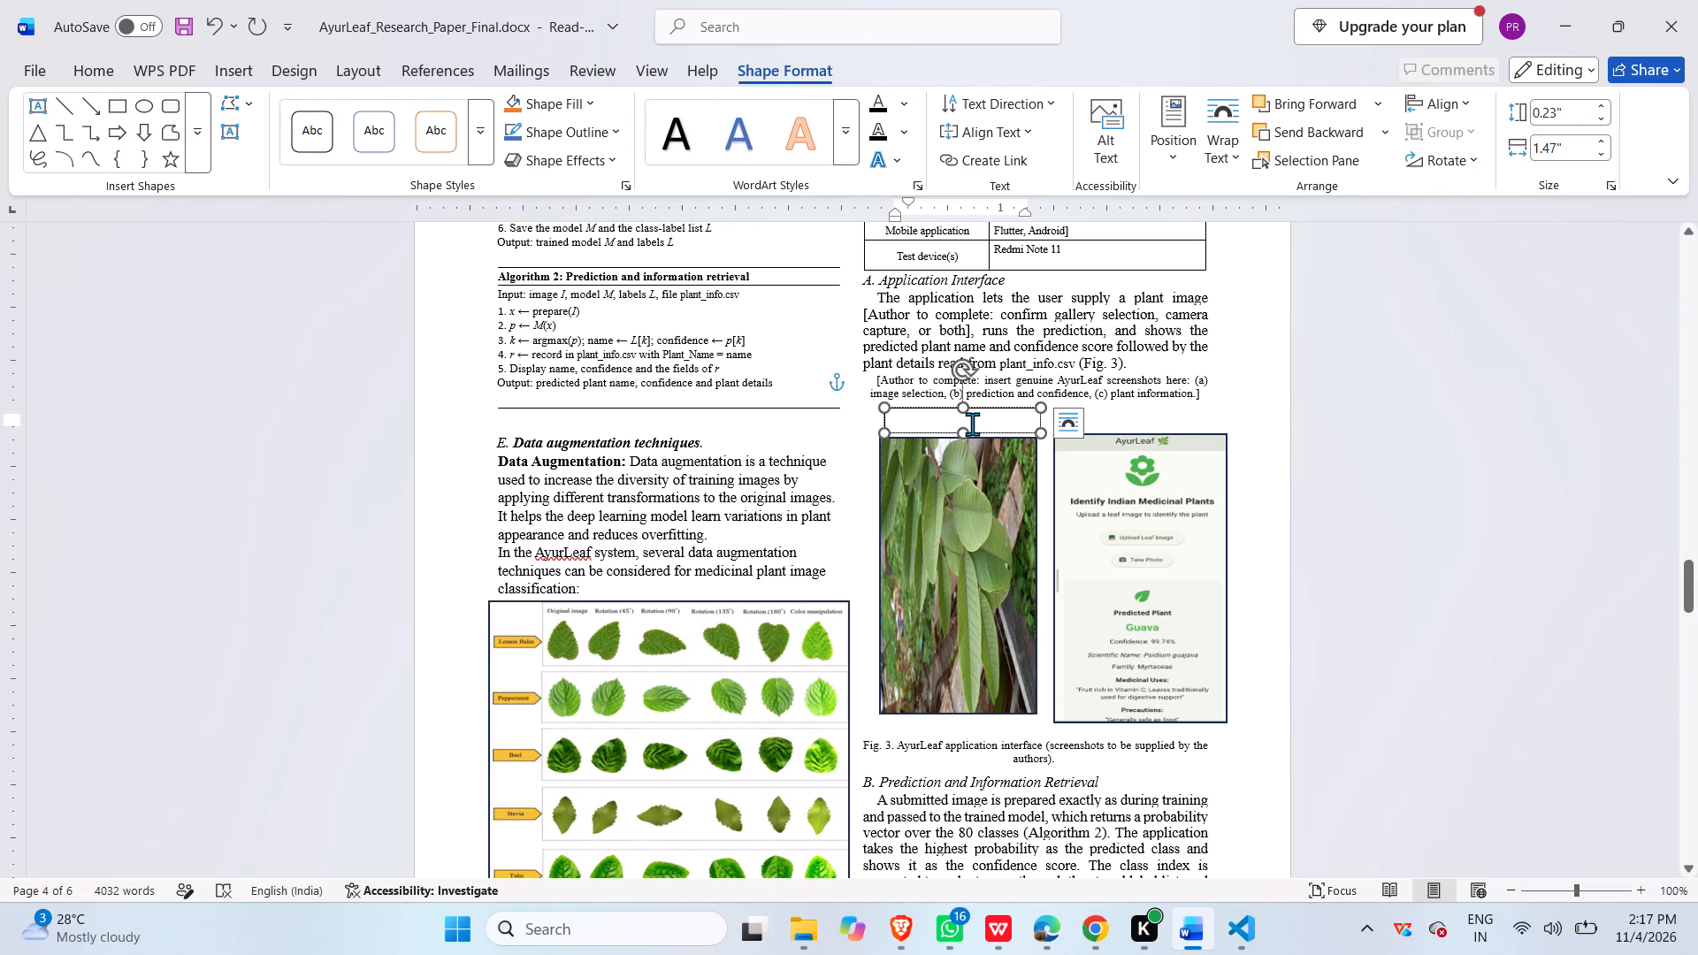
Enter the label "INPUT OF GUAVA IMAGES" in the text box above the leaf picture.
type("IN")
type("PUT")
key("space")
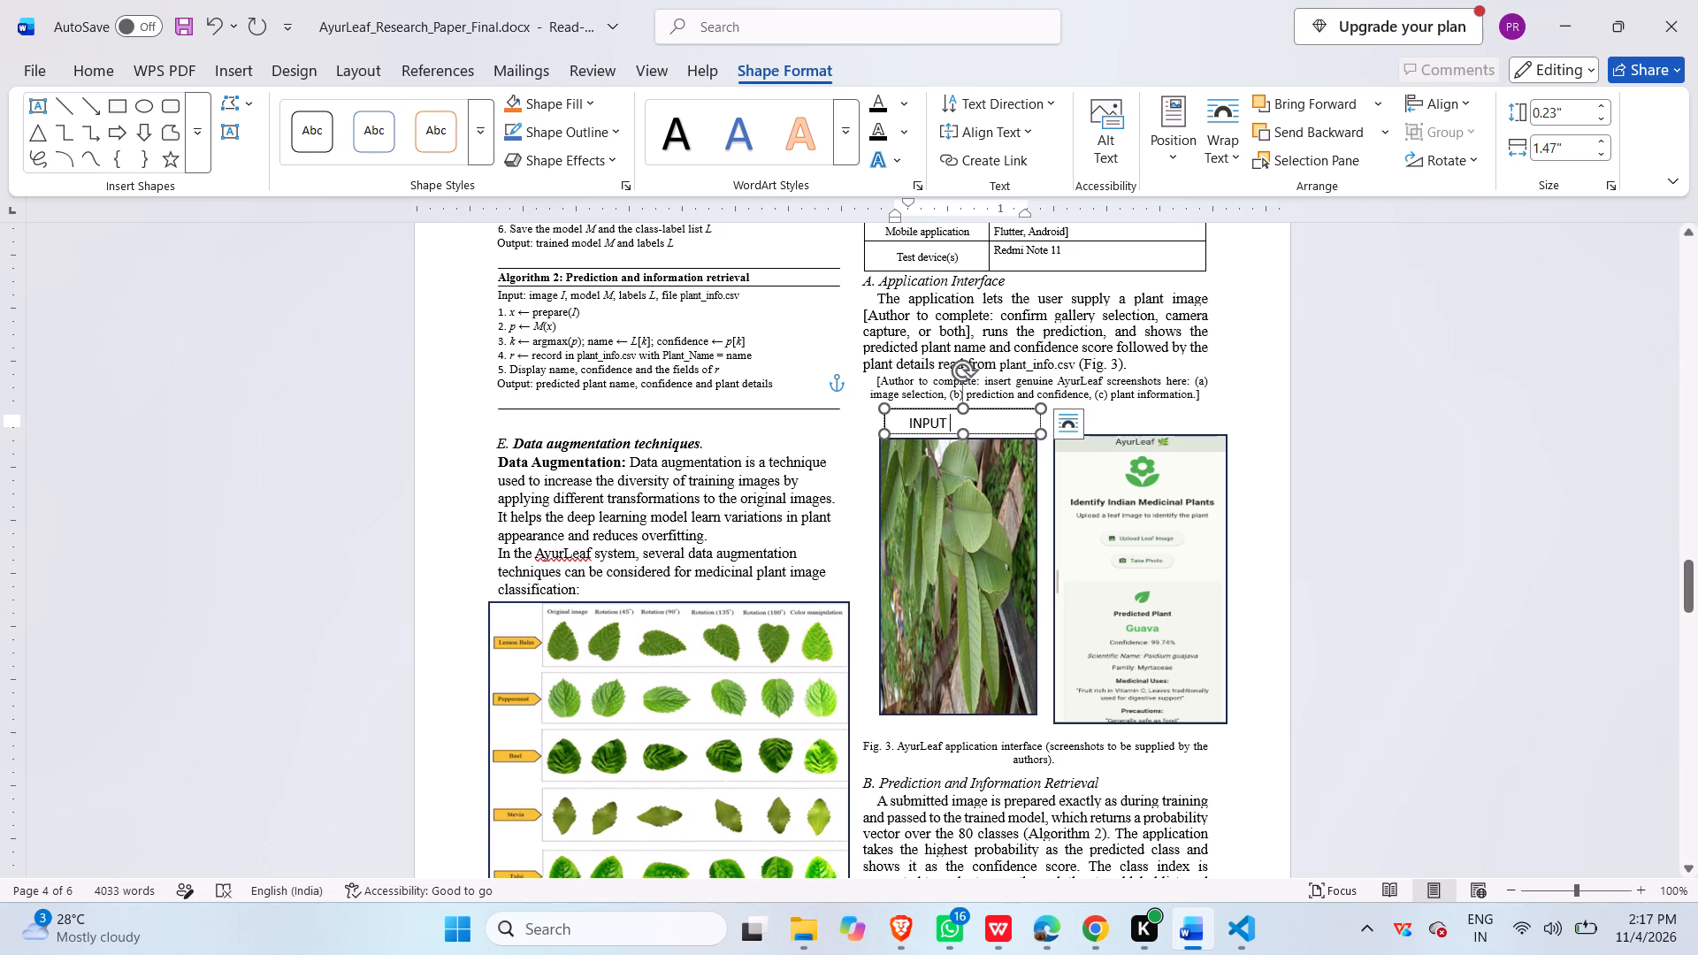
key("BackSpace")
key("BackSpace")
key("BackSpace")
type("UT")
key("space")
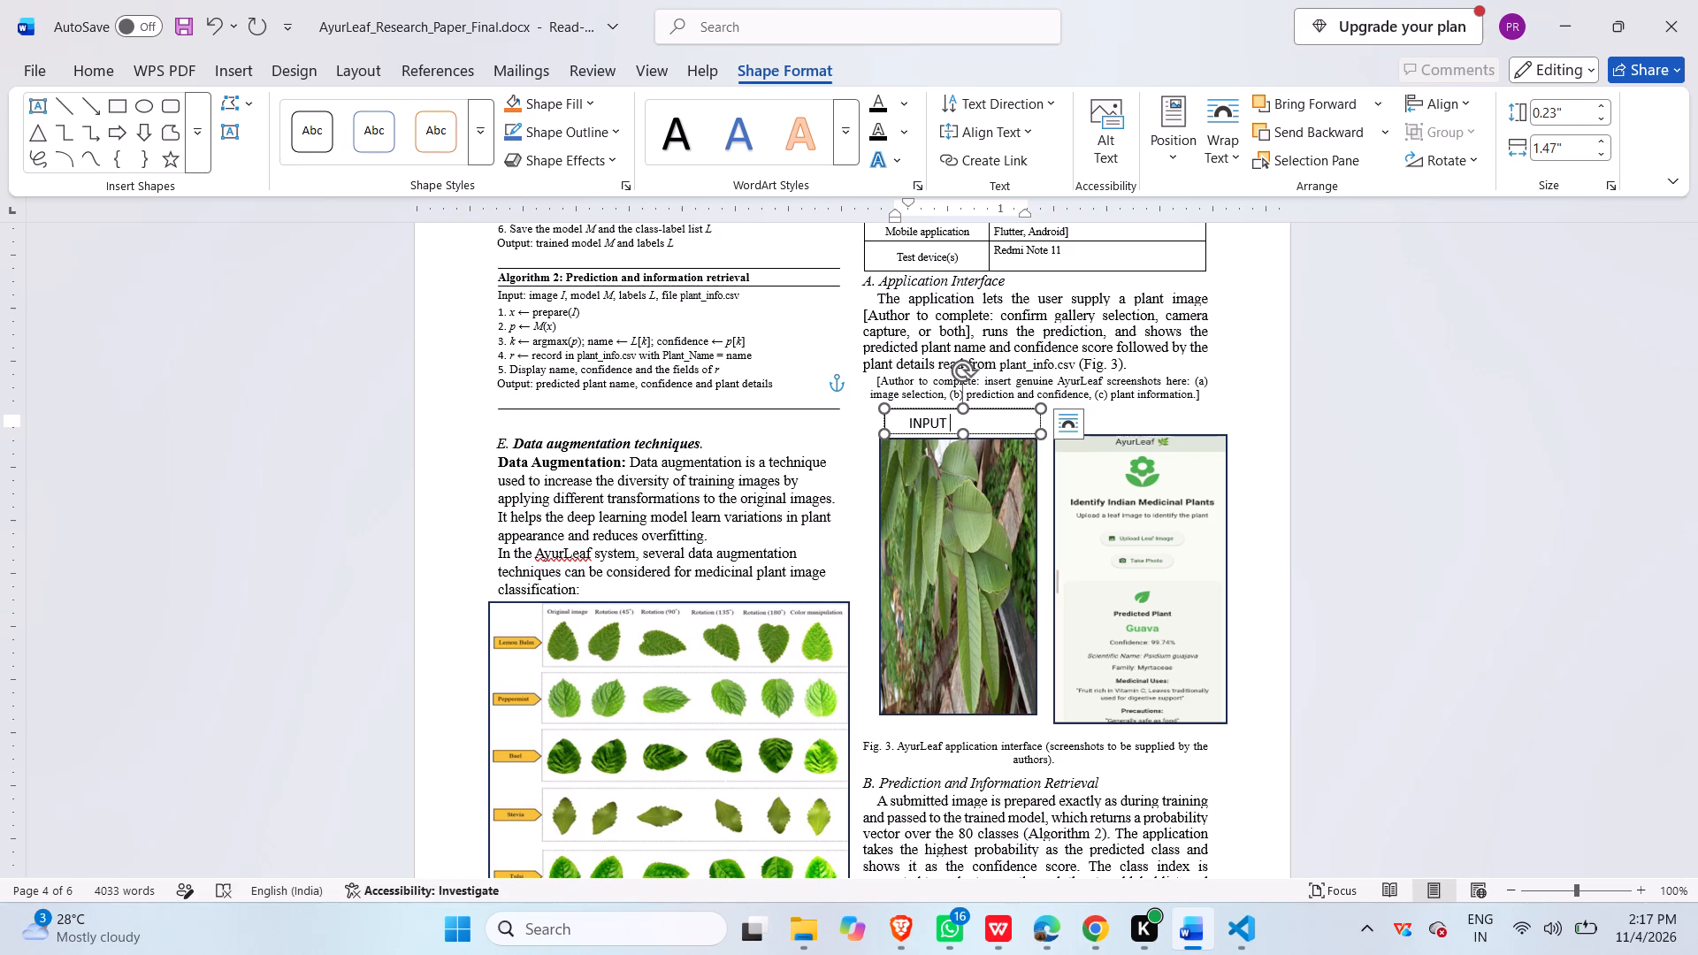
type("OF")
key("space")
type("GUAVA IMAGES")
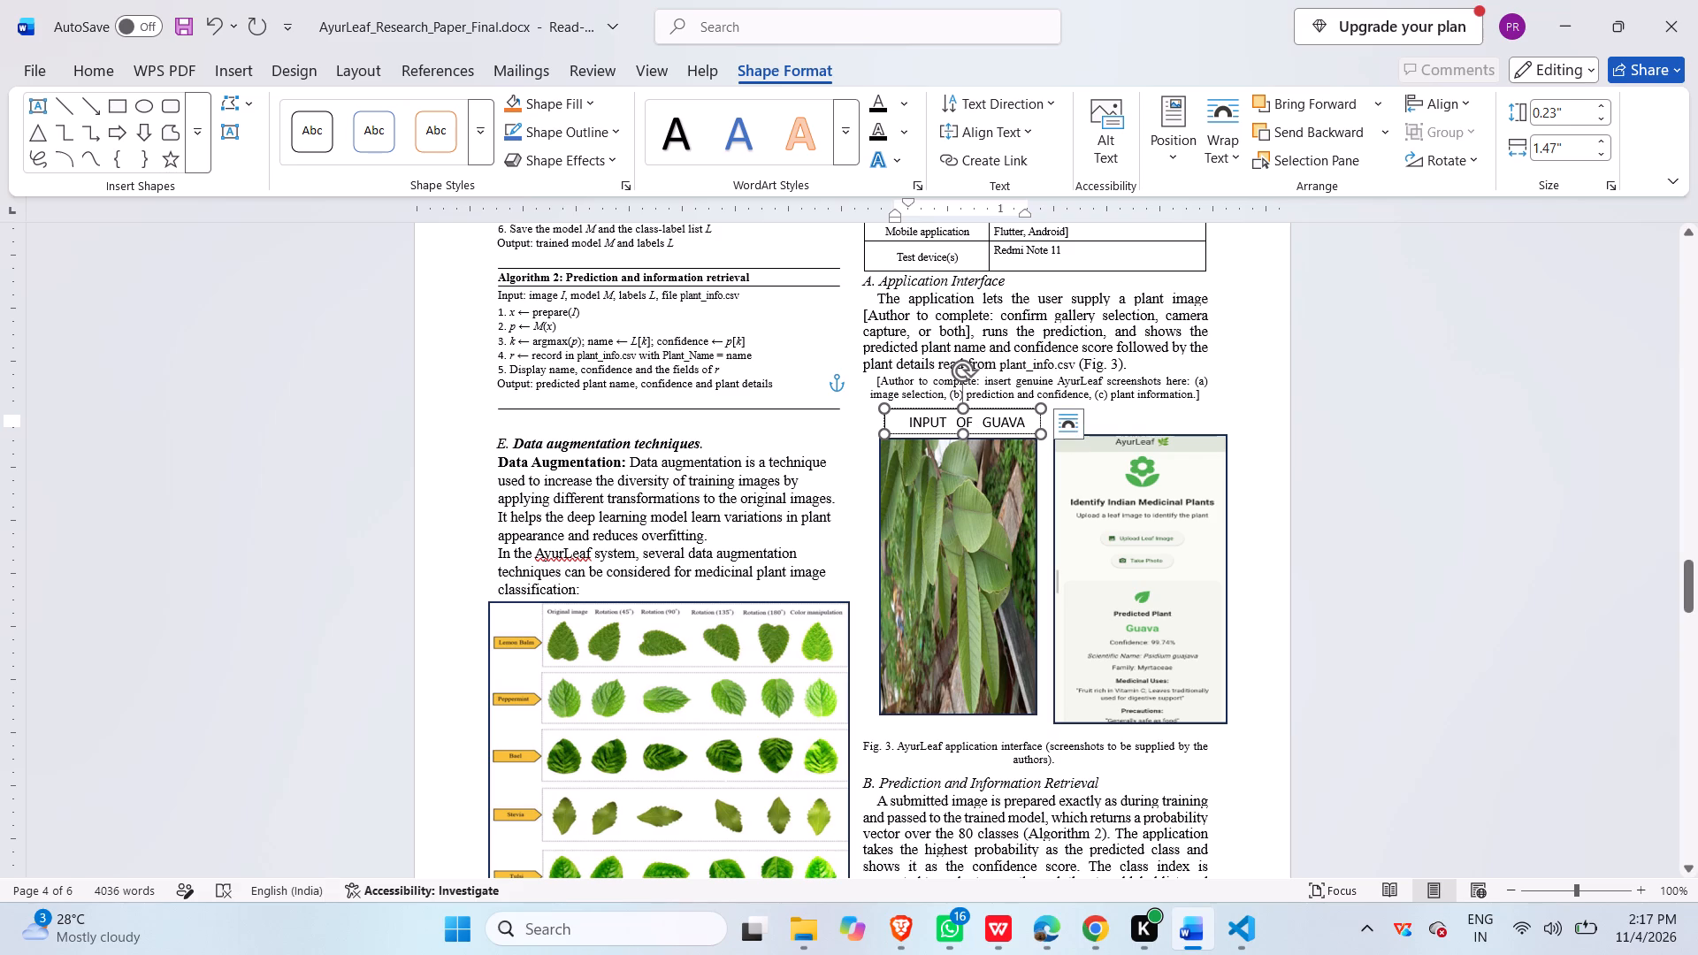
Adjust the spacing between the words INPUT, OF and GUAVA in the label to tighten the line.
left_click(908, 420)
key("BackSpace")
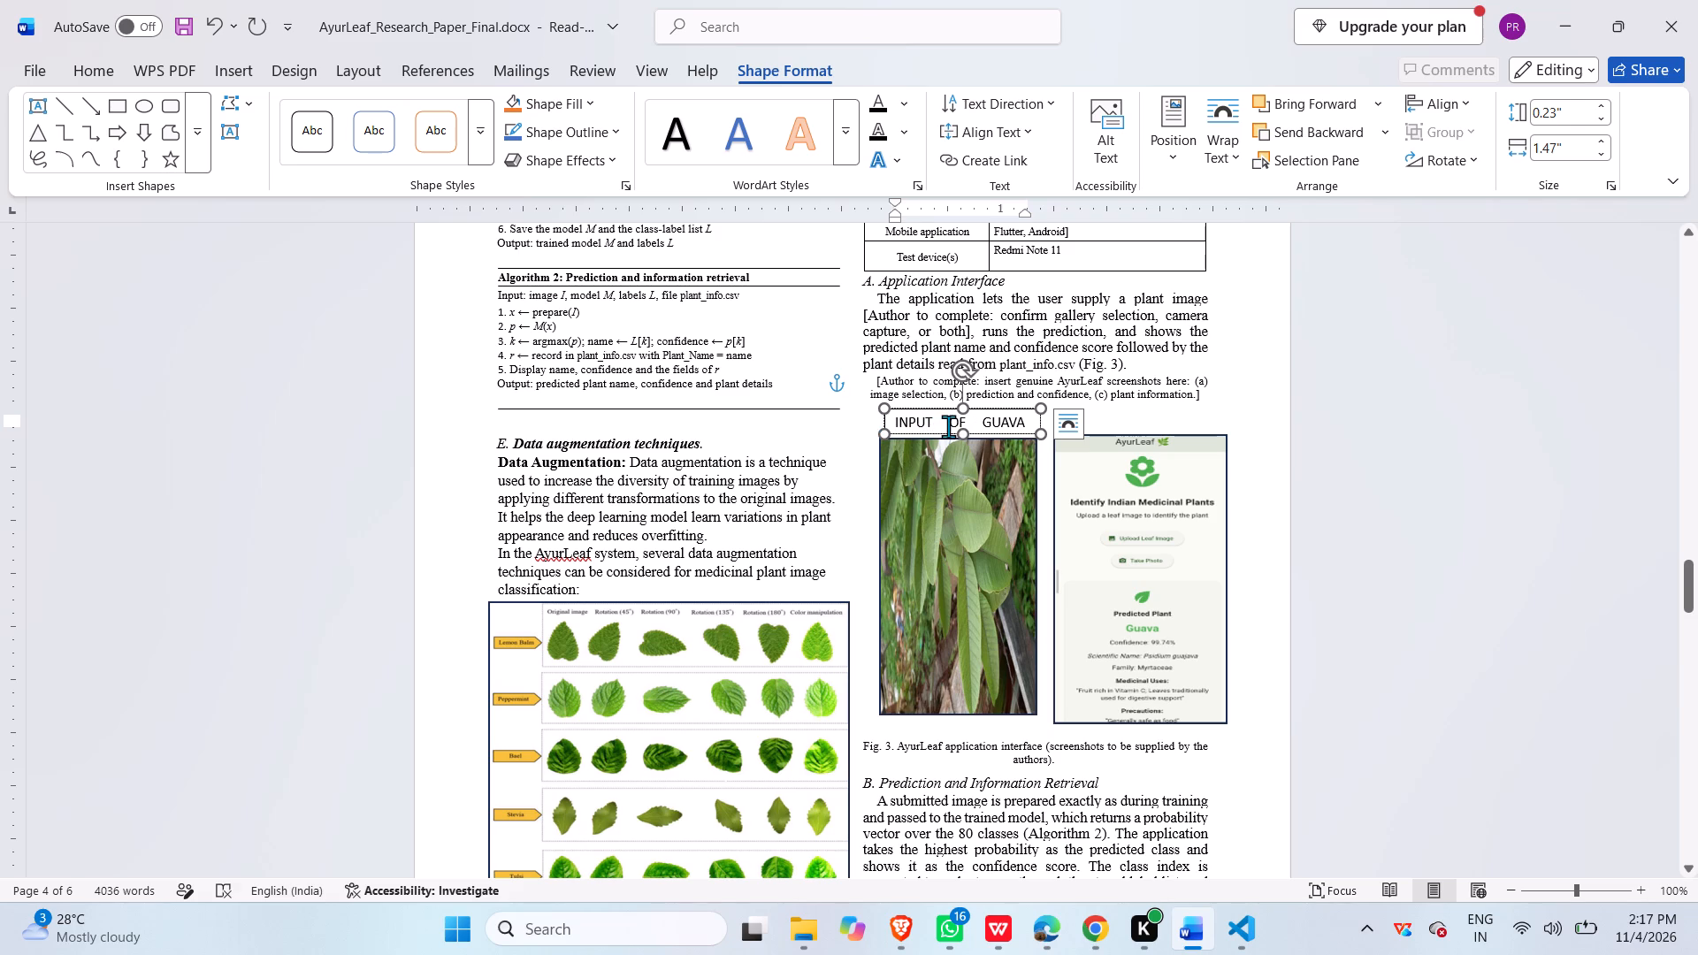
left_click(948, 426)
key("BackSpace")
key("n")
key("BackSpace")
key("space")
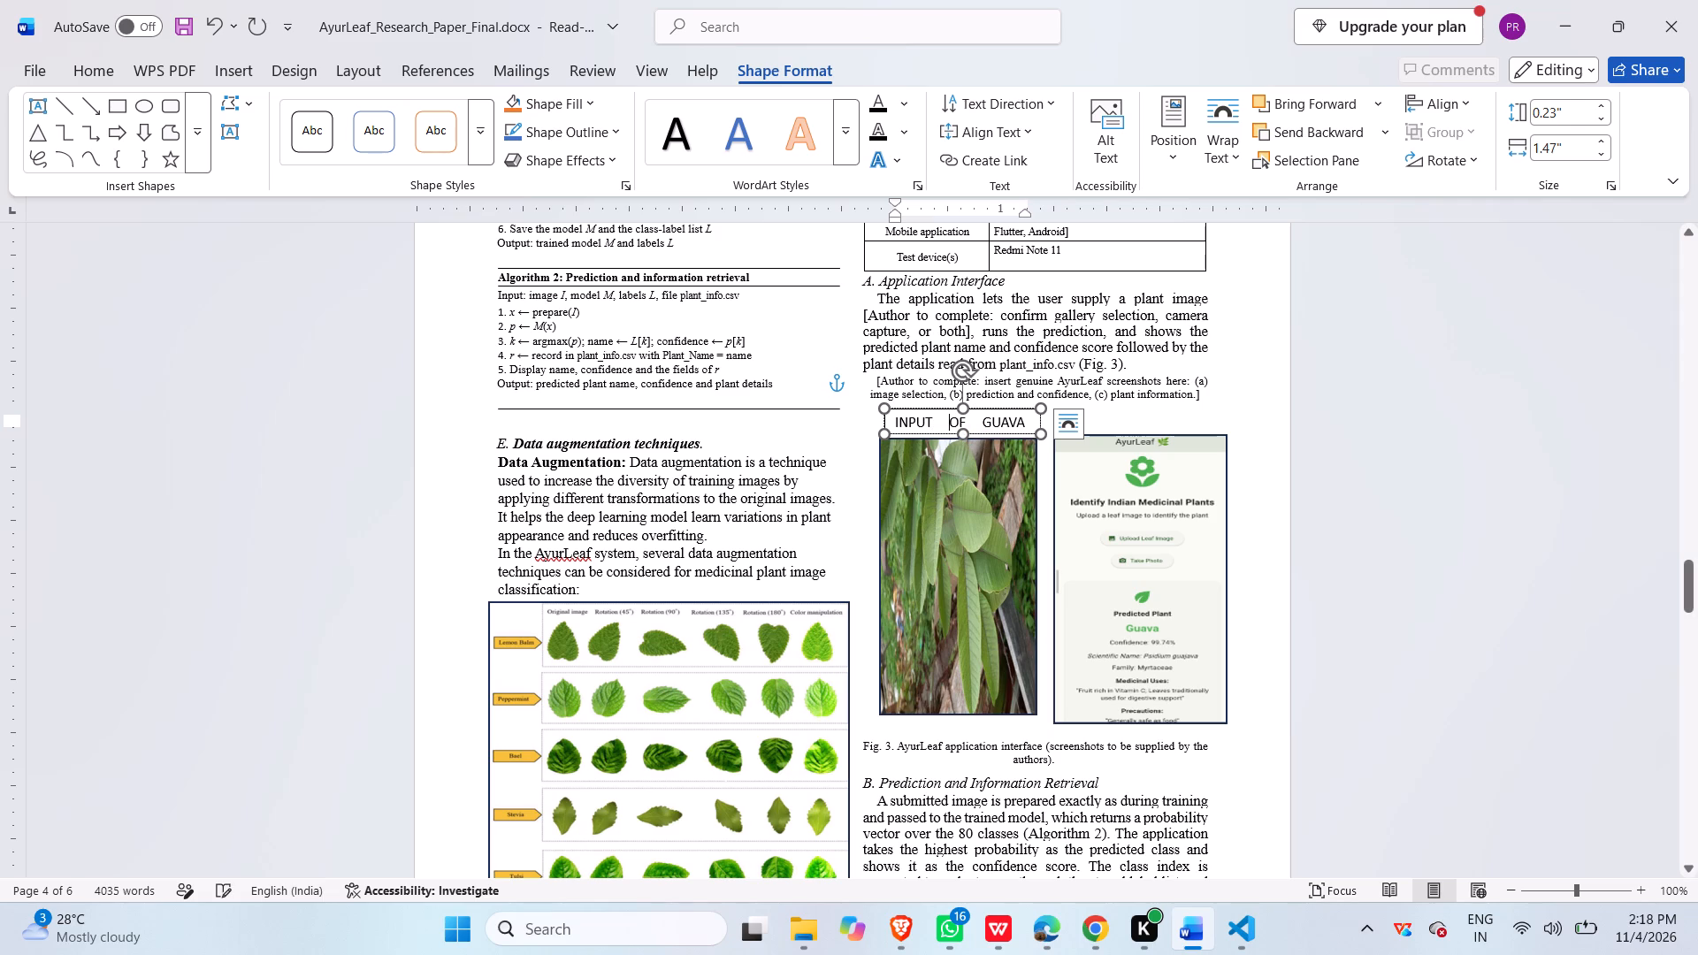
left_click_drag(979, 414, 981, 426)
key("BackSpace")
left_click(958, 424)
key("BackSpace")
left_click(950, 424)
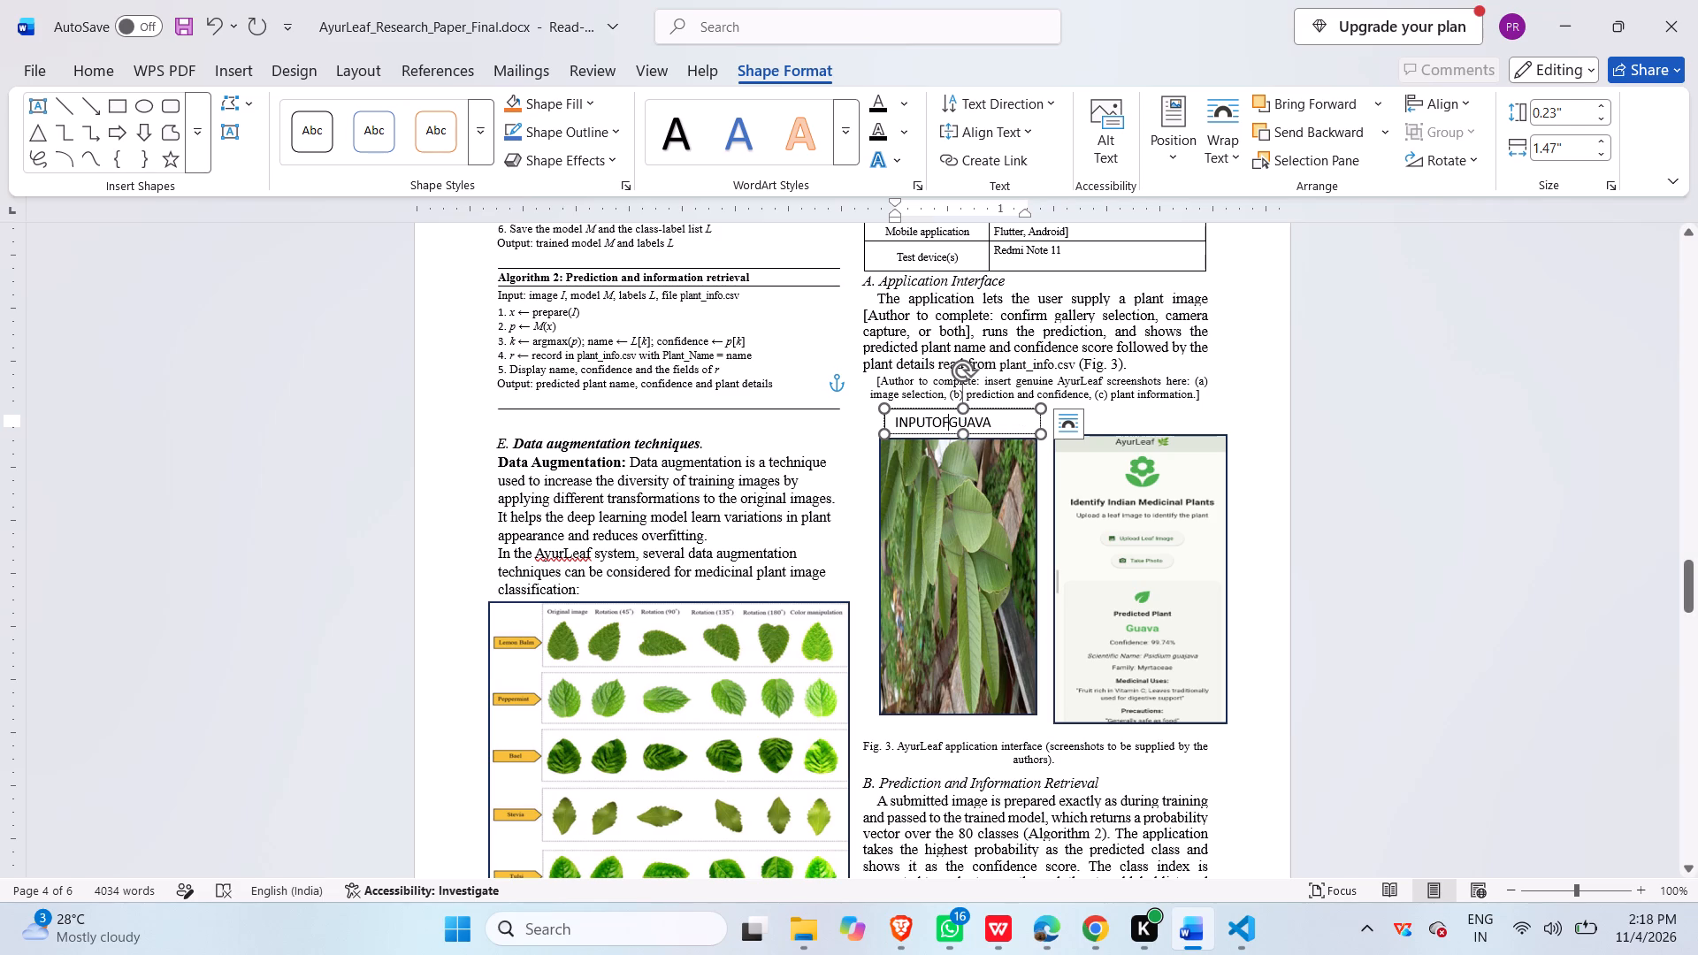
key("space")
Push the words after INPUTOF onto a new line and enter "guava imagae" after INPUTOF on the first line.
key("Return")
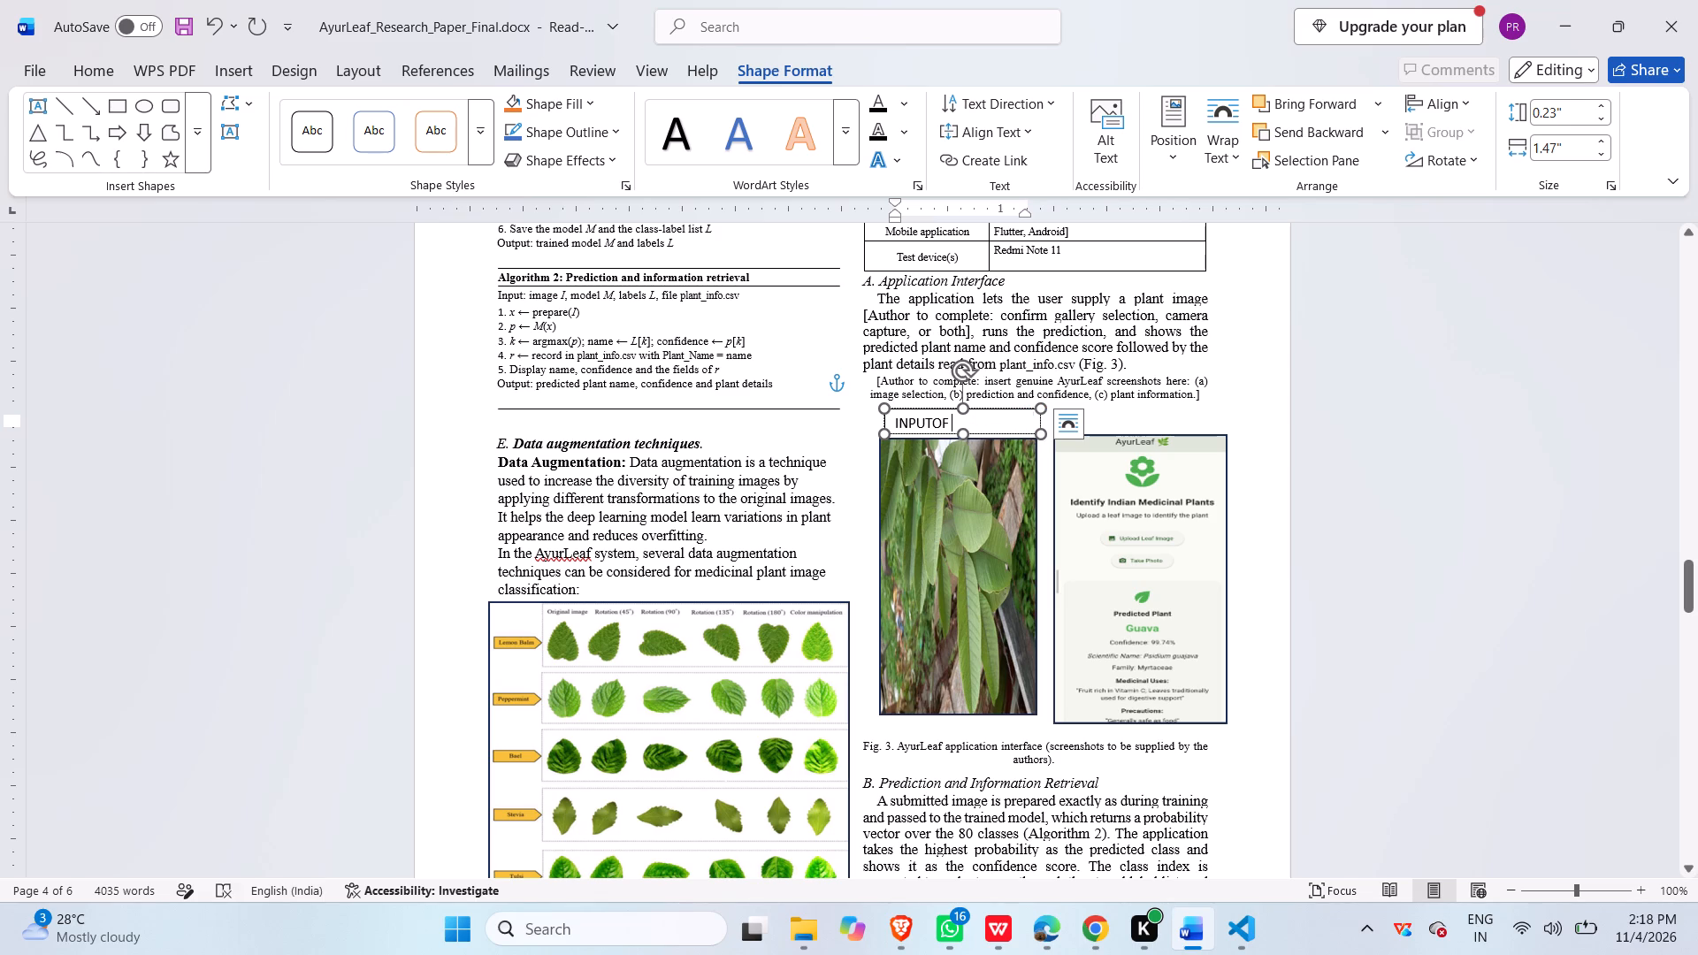
left_click(1004, 422)
left_click(1220, 382)
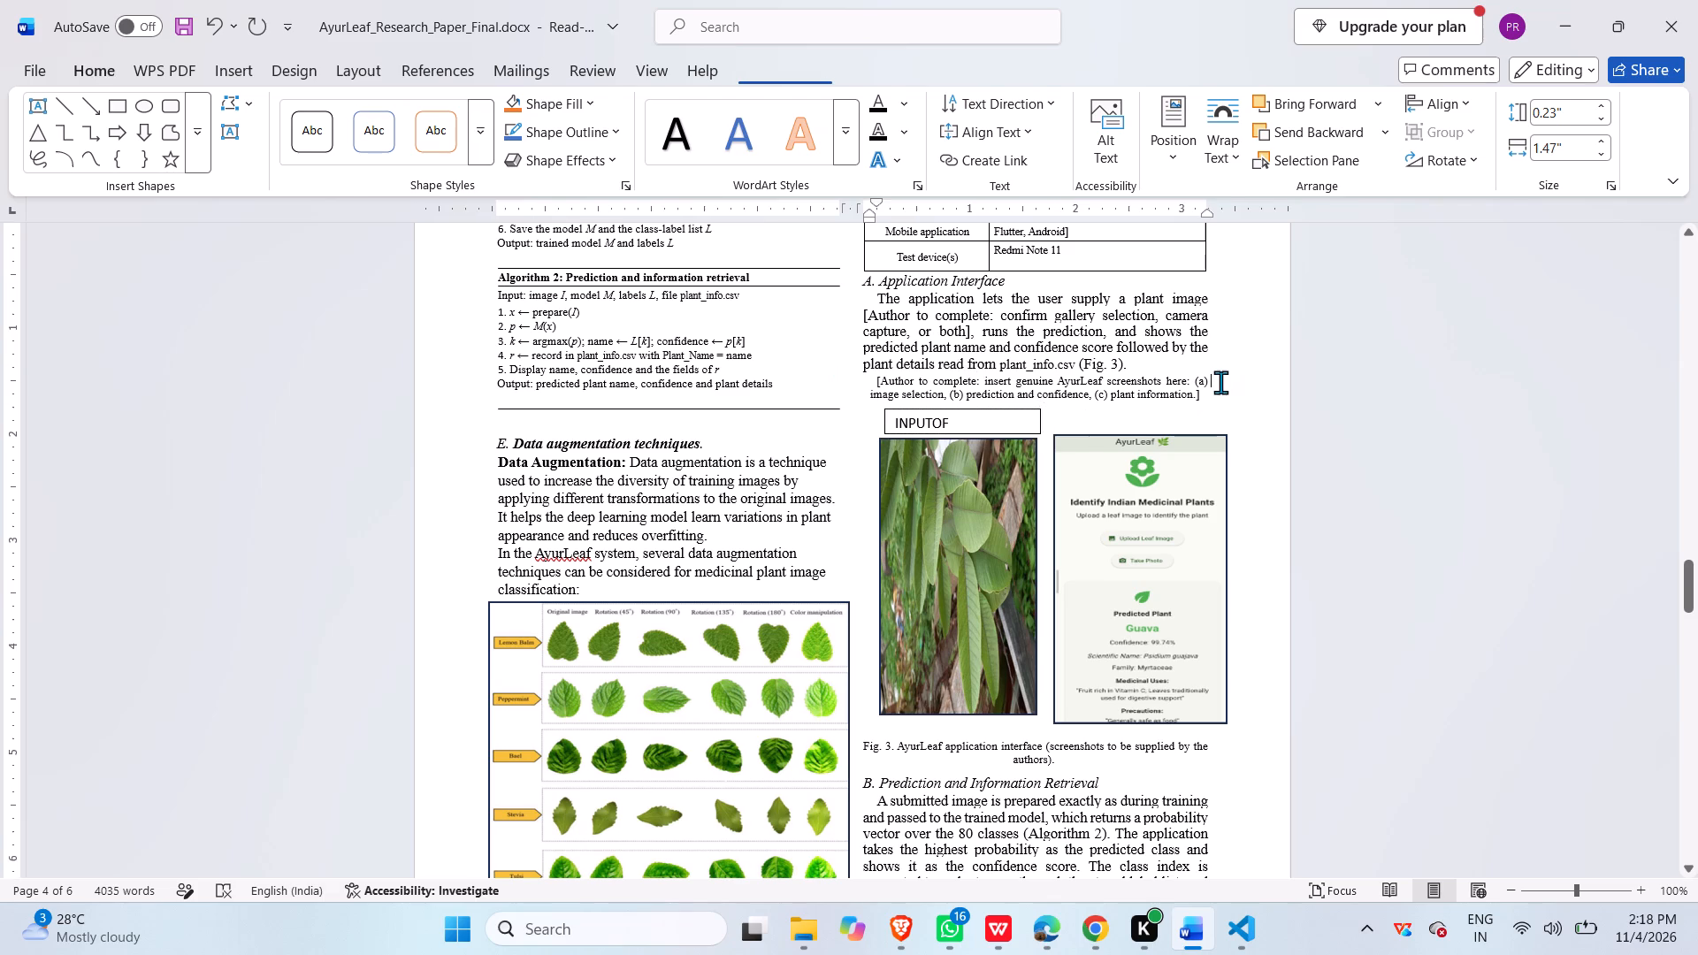
left_click(982, 423)
key("g")
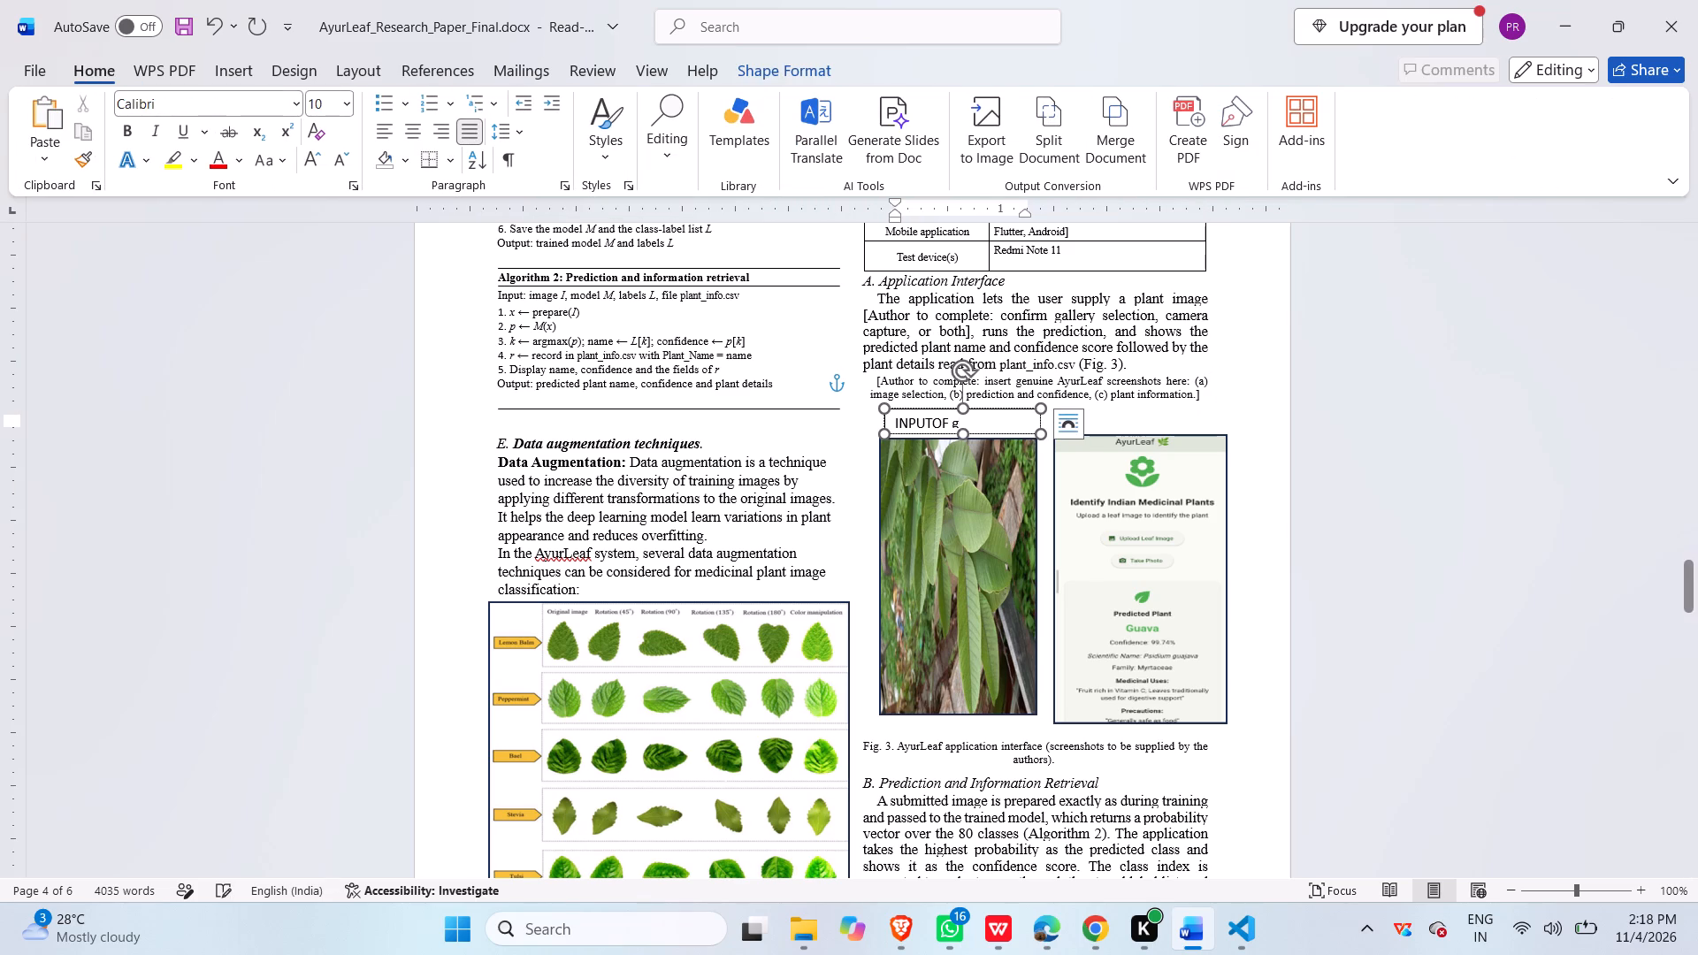
type("uava")
key("space")
type("imagae")
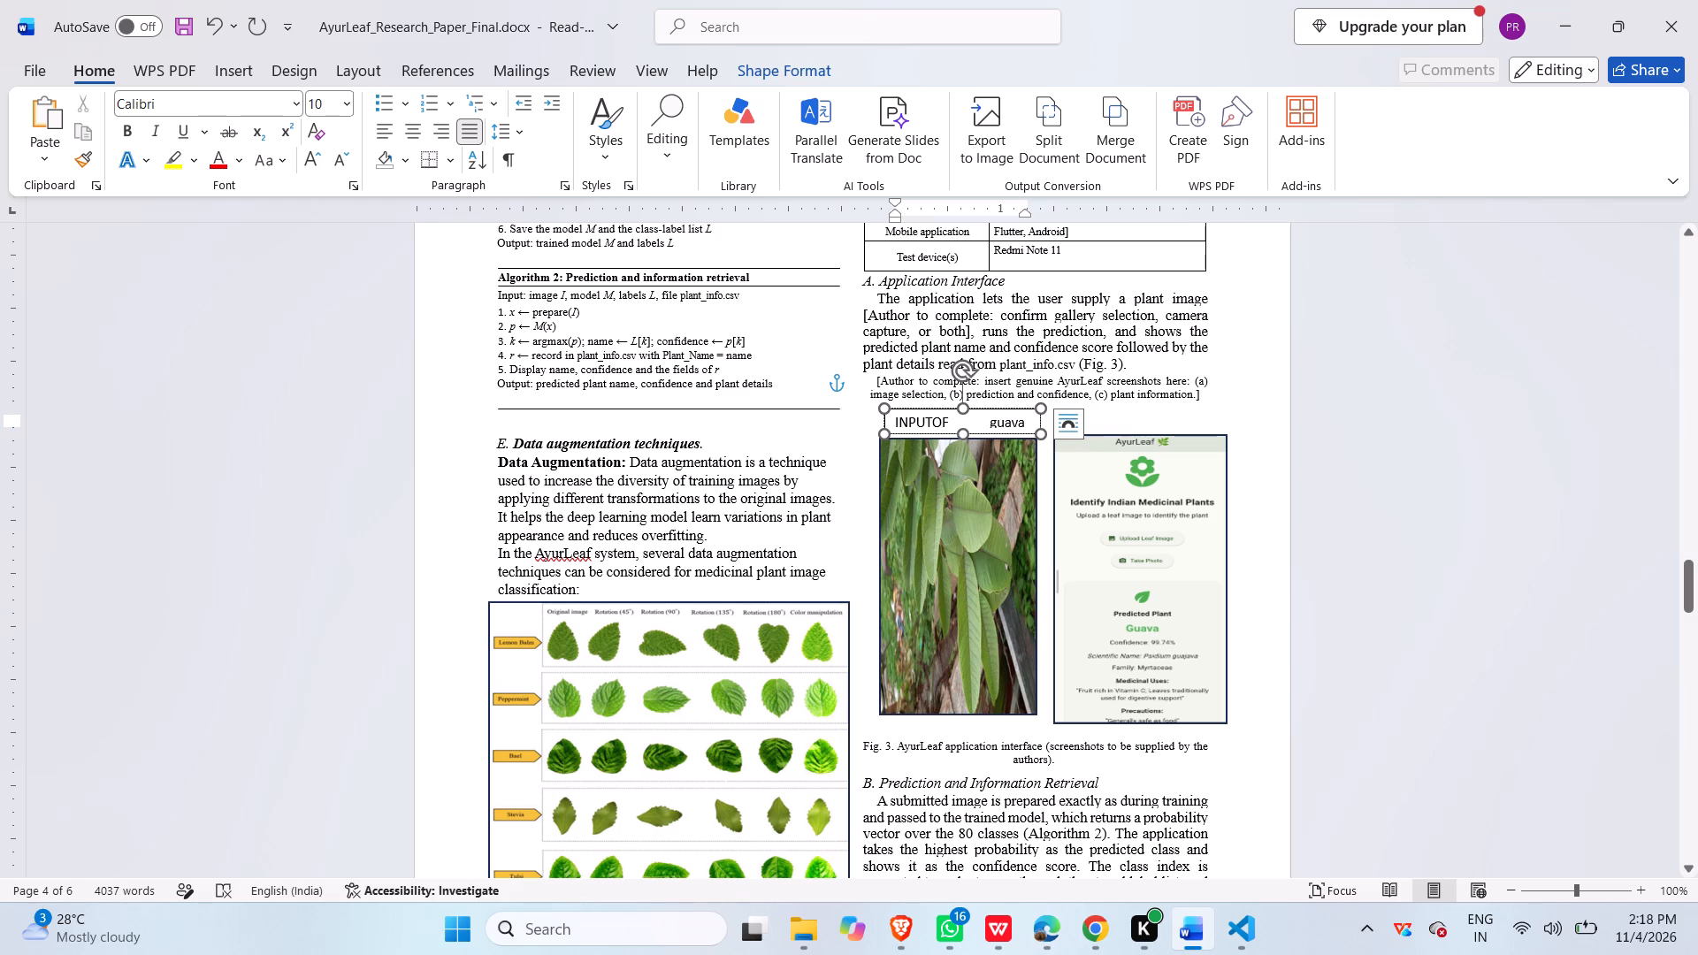
Reposition the label text box and enlarge it slightly in width and height to fit its text above the leaf picture.
left_click_drag(1038, 416, 1058, 414)
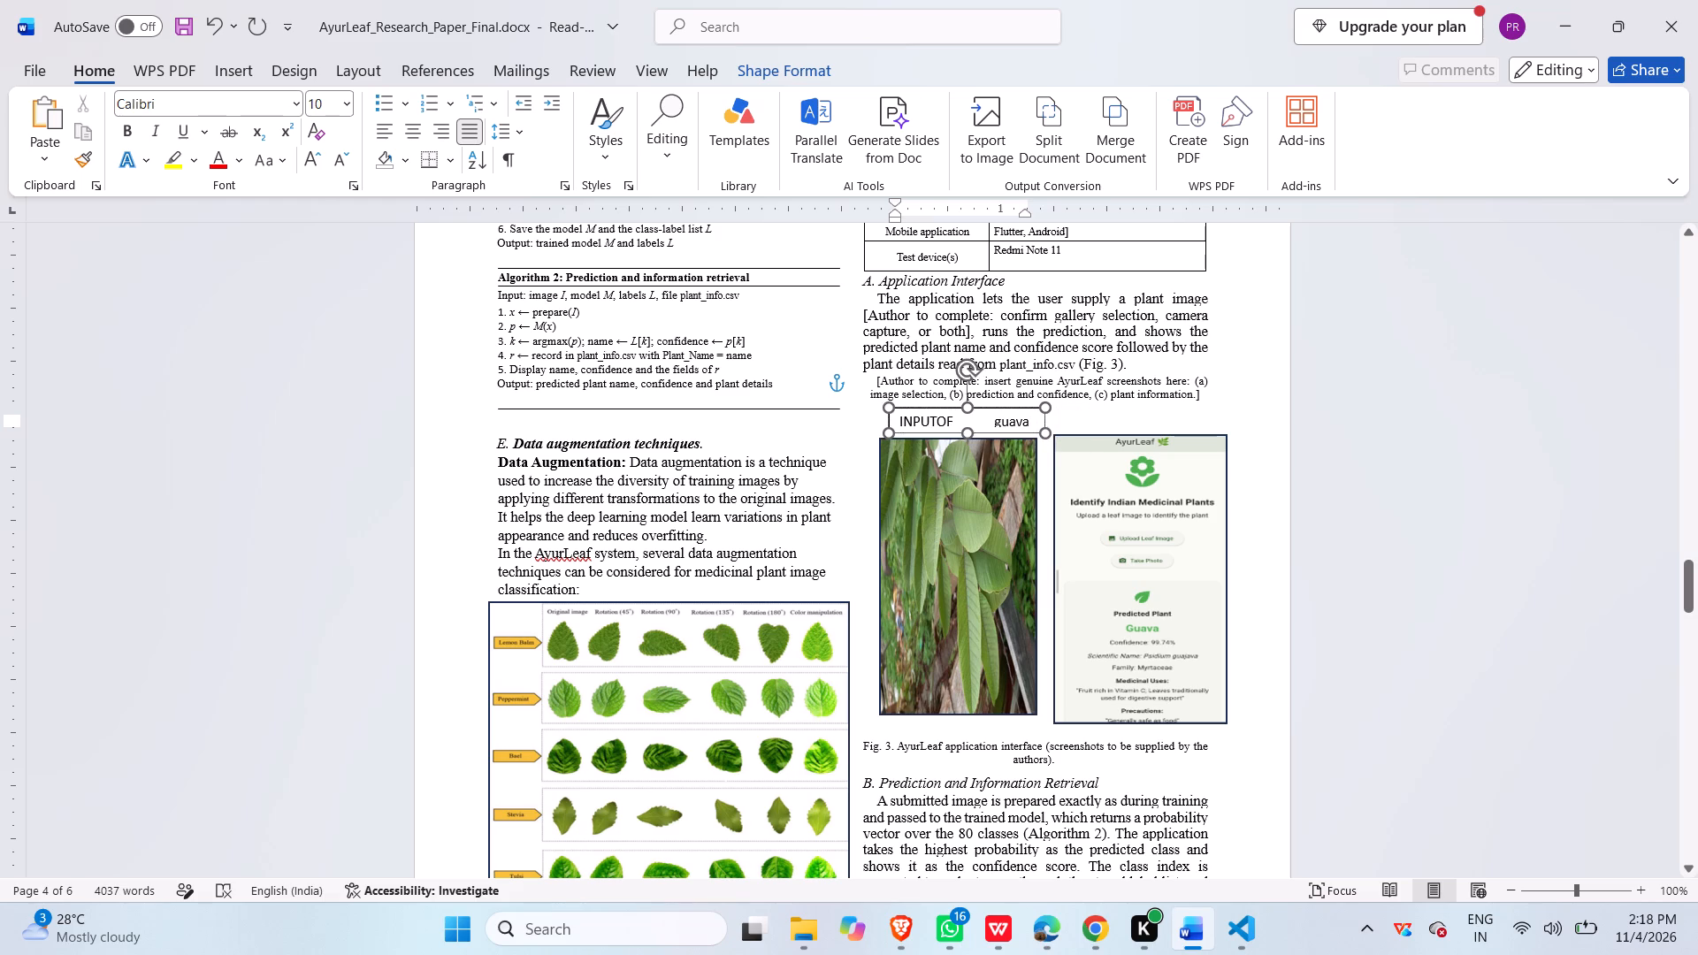
left_click_drag(1058, 414, 1028, 418)
left_click_drag(1031, 438, 1059, 435)
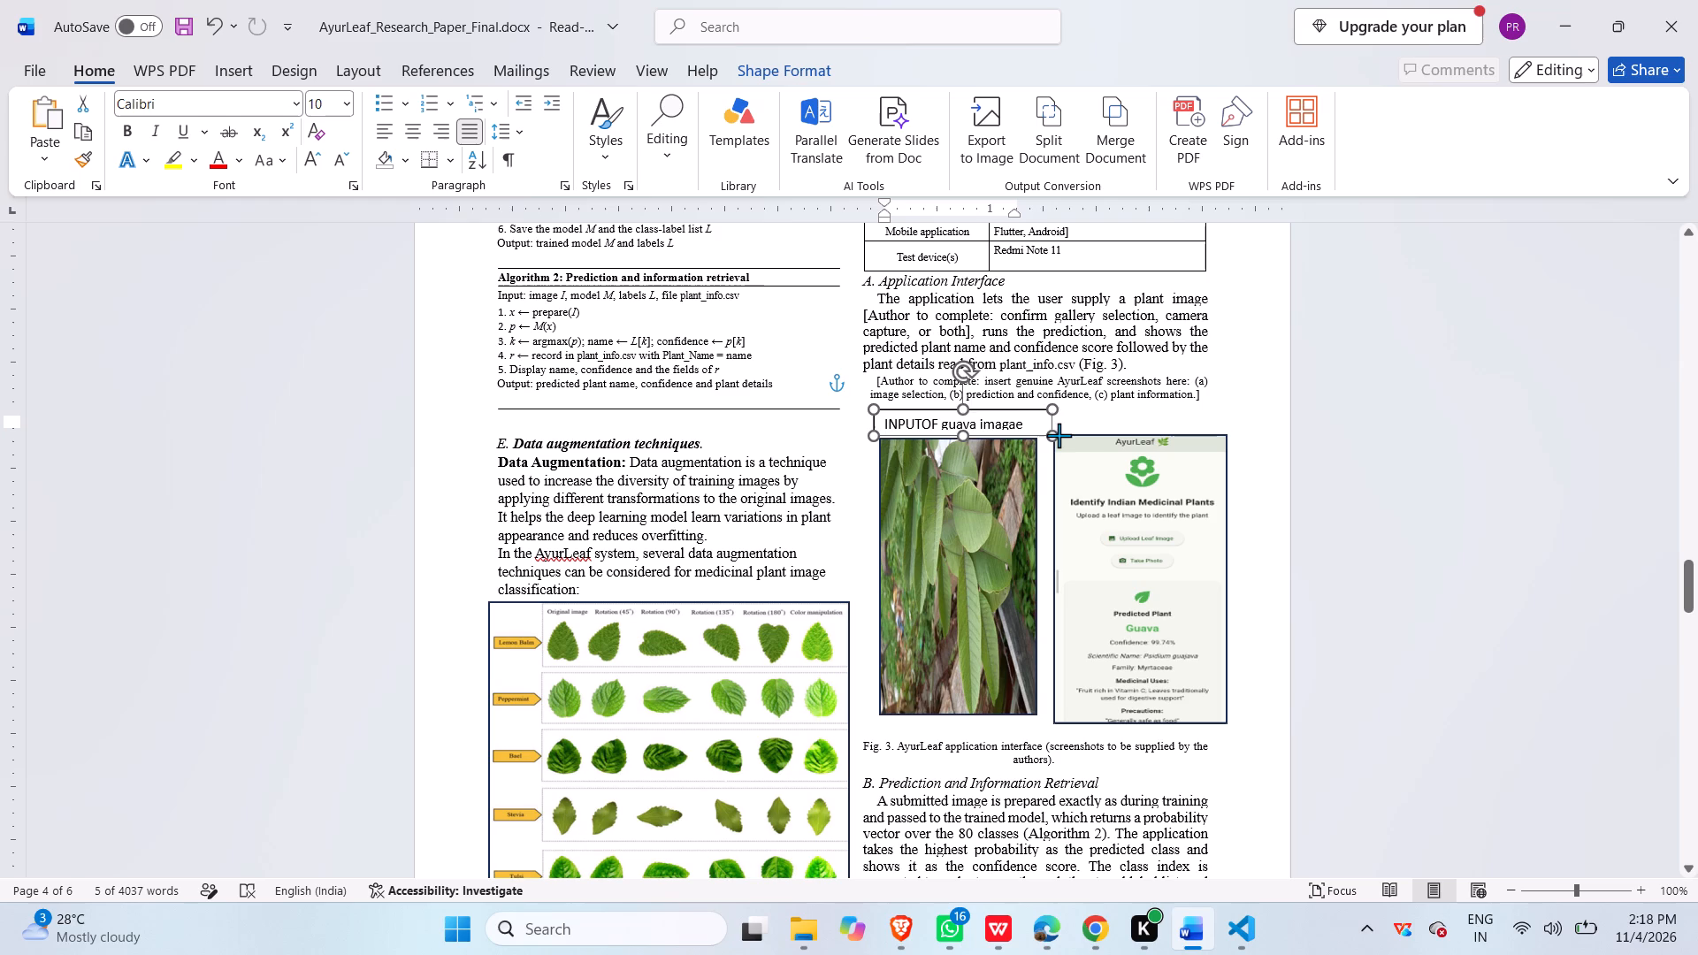
left_click_drag(1059, 435, 1054, 441)
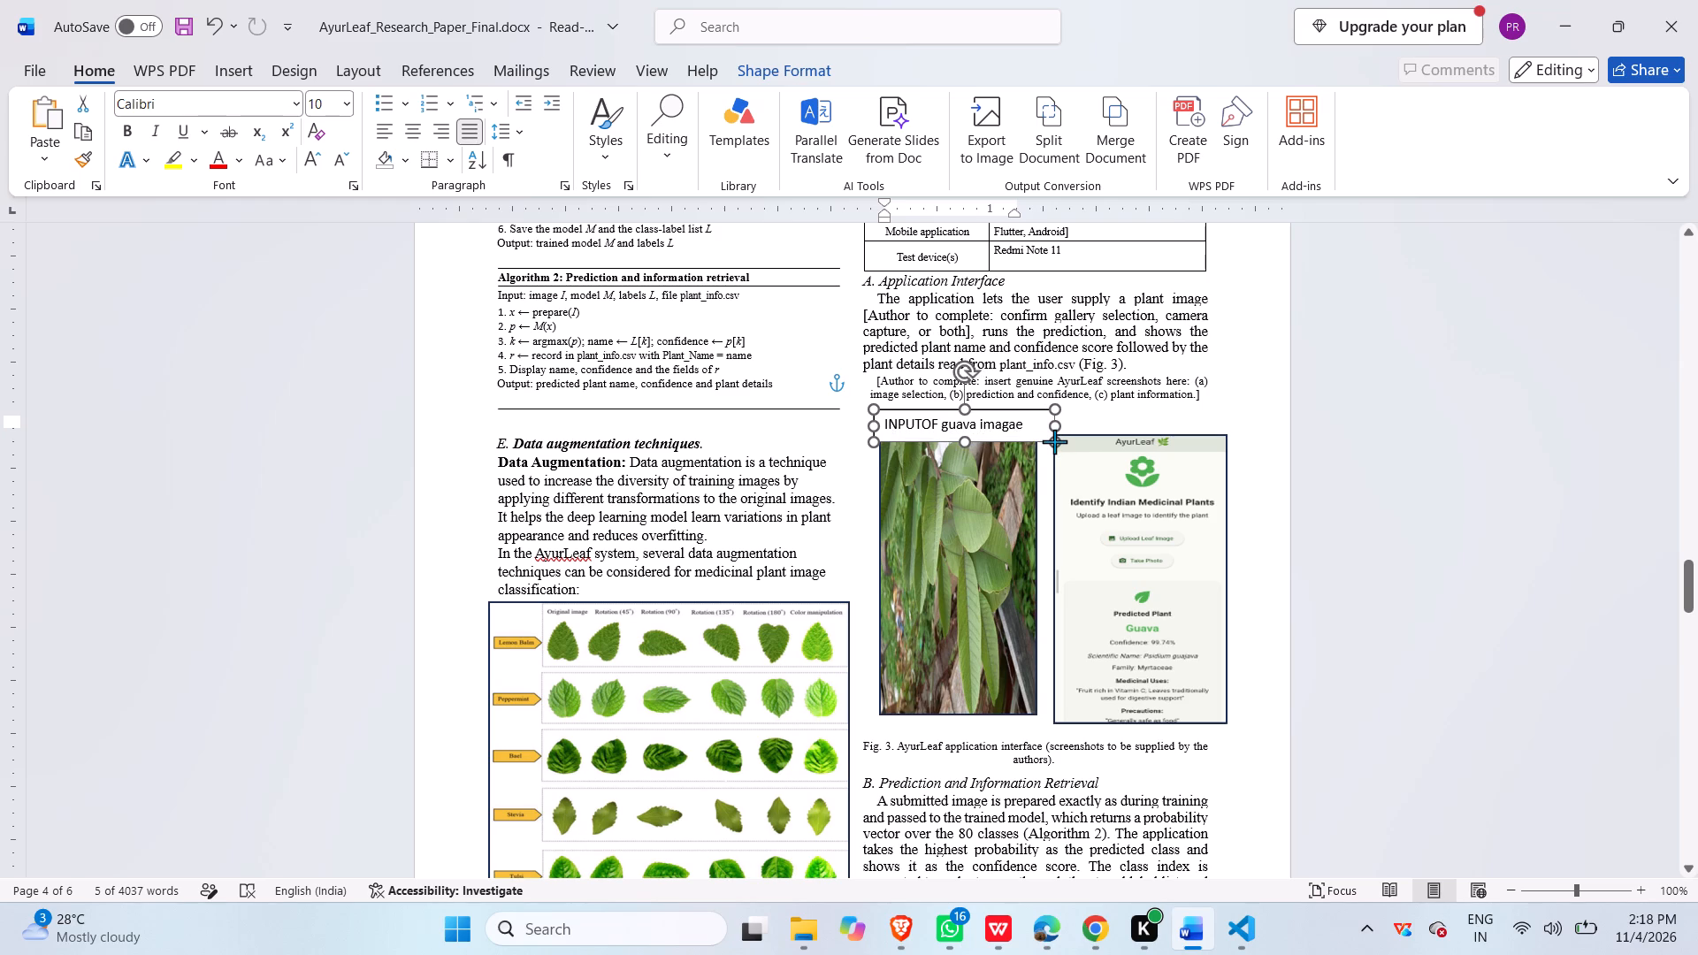
Make the label text "INPUTOF guava imagae" above the leaf picture bold.
left_click_drag(1054, 441, 1054, 439)
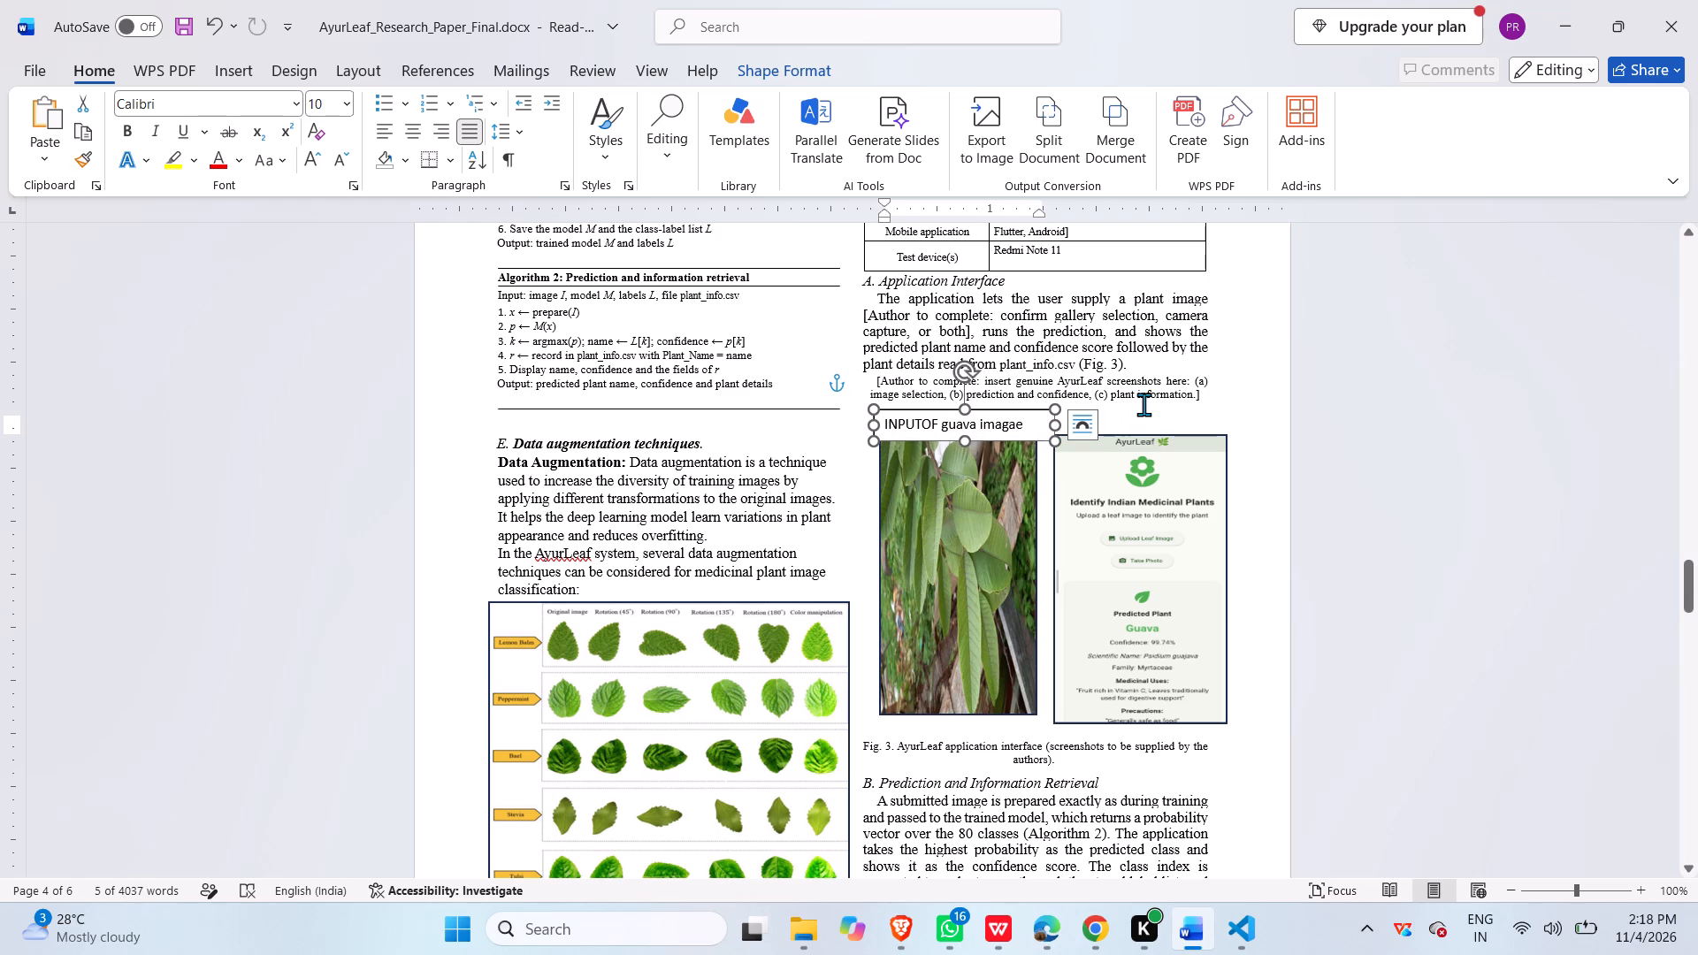
left_click(1152, 412)
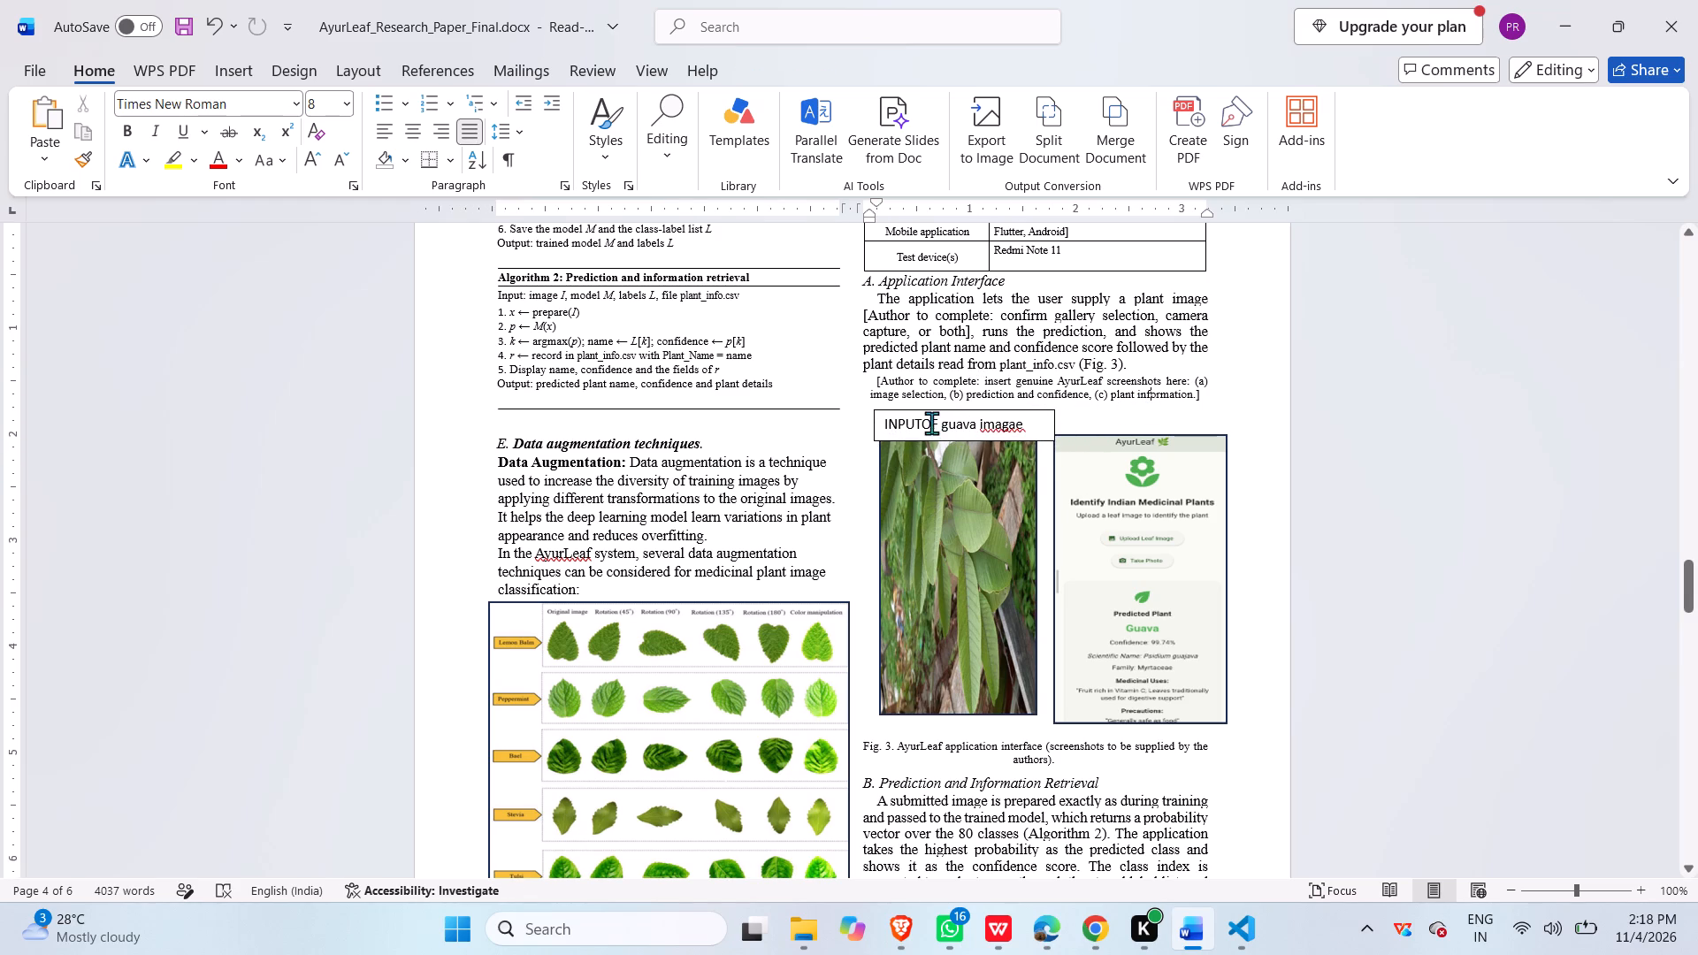
left_click_drag(884, 419, 1007, 431)
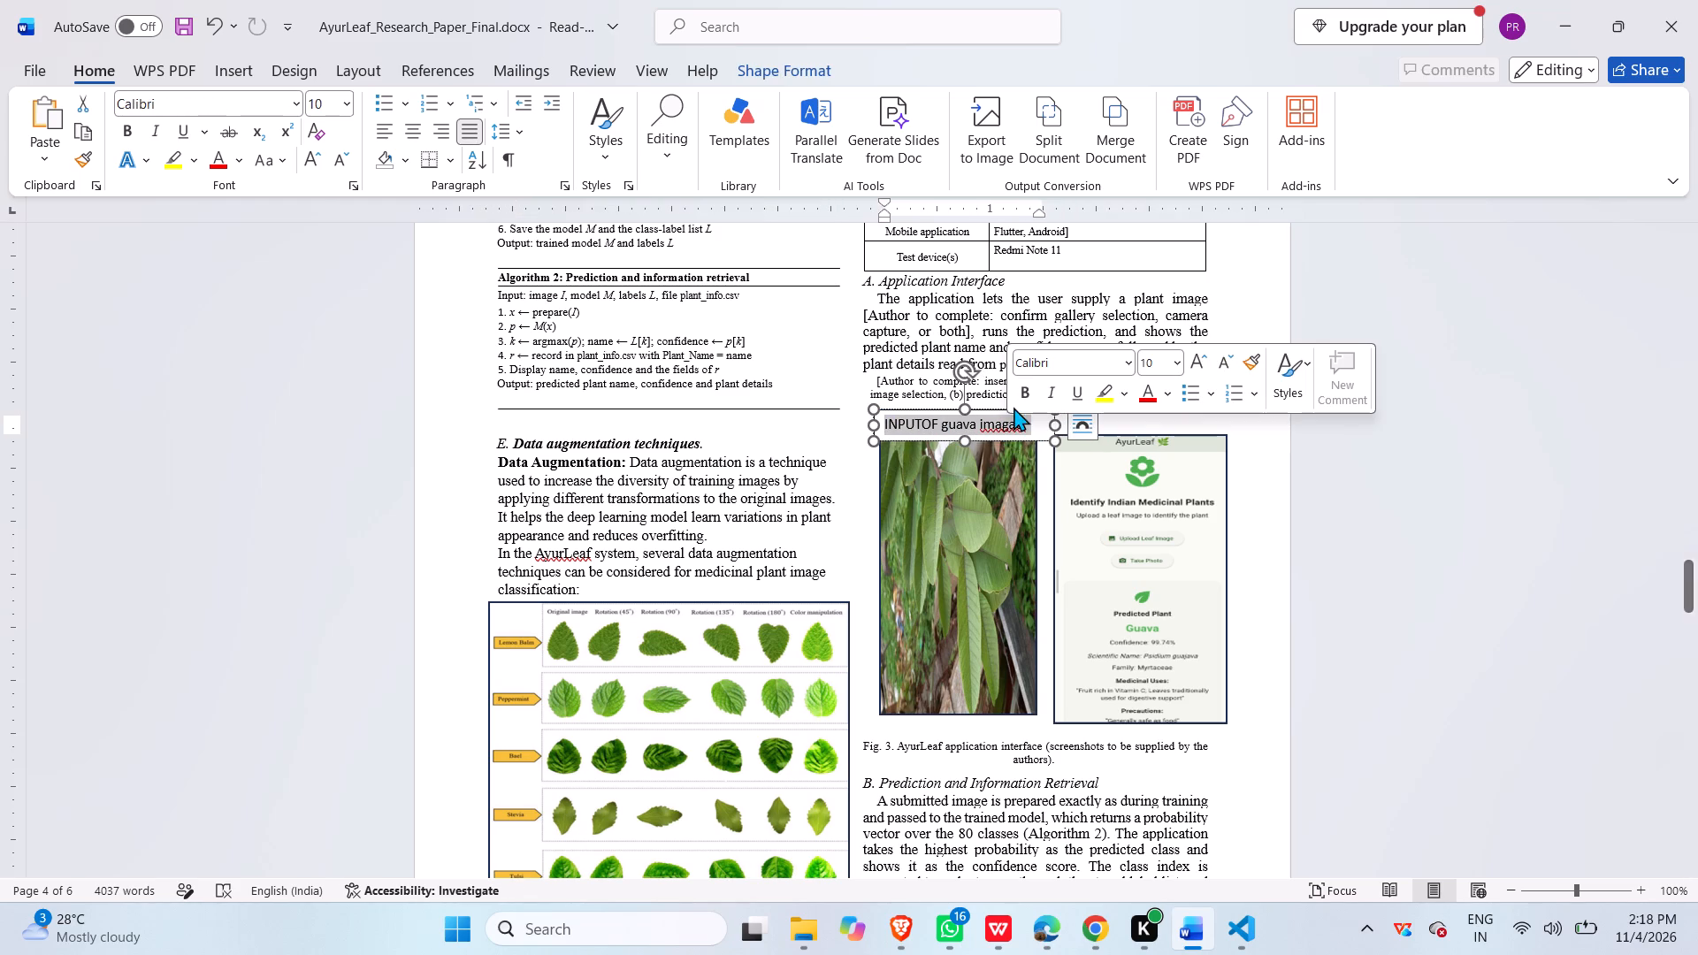
left_click(1015, 396)
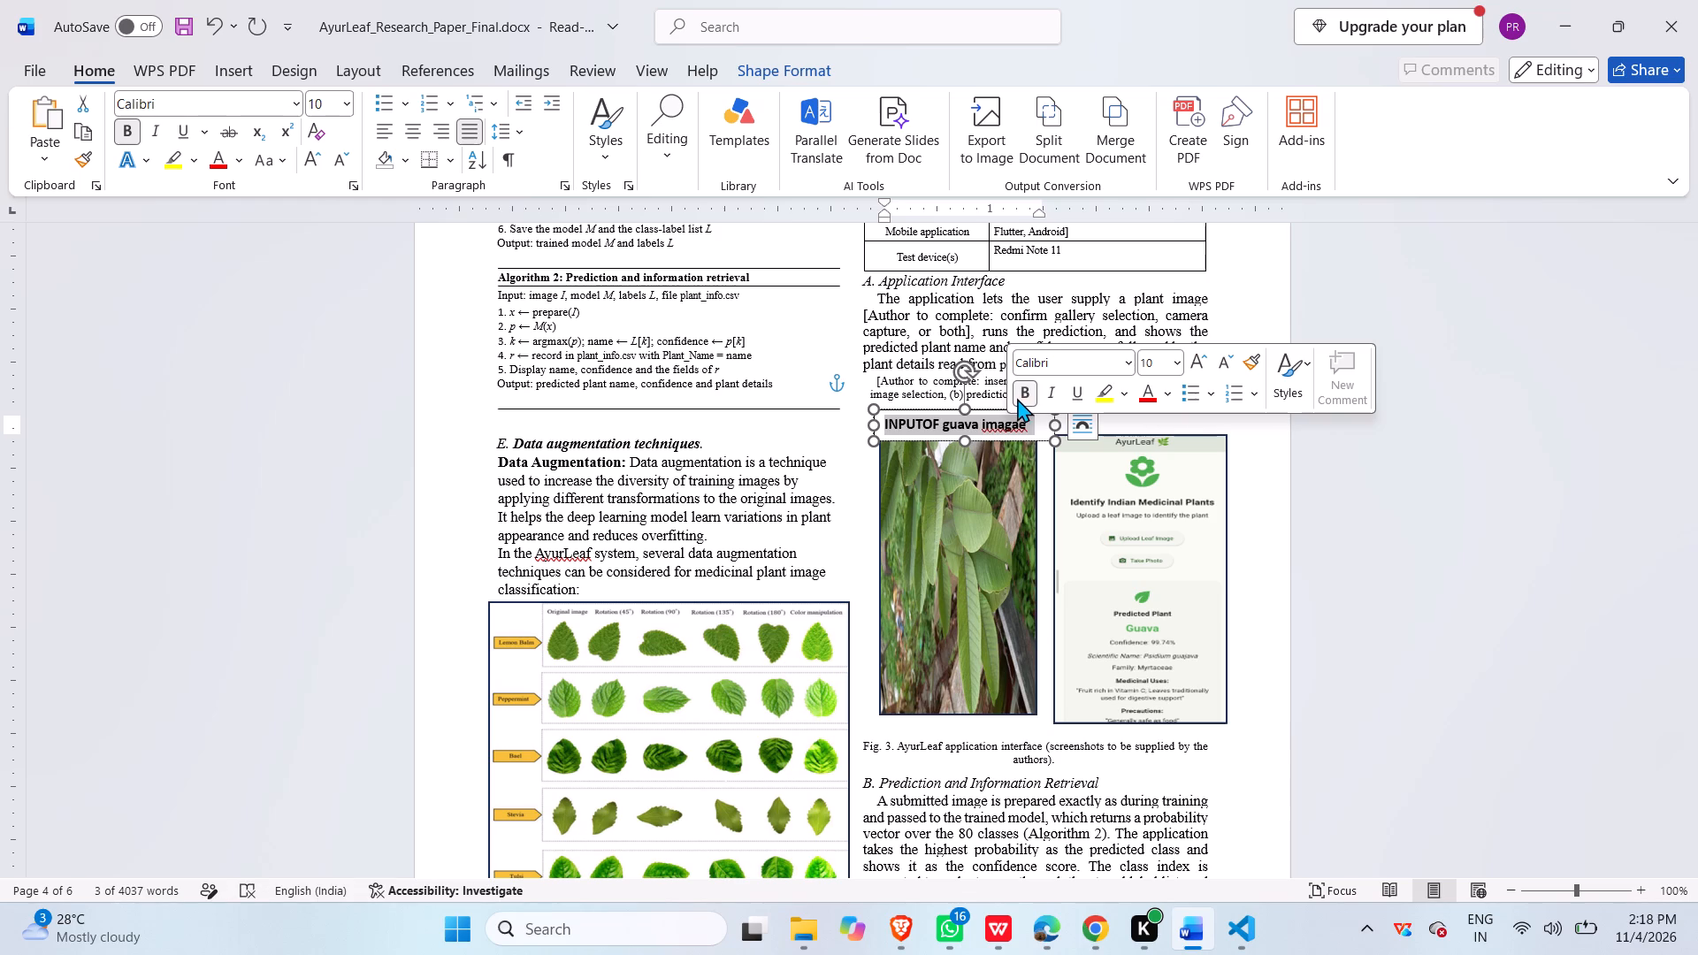
Correct the label above the leaf picture so it reads "Input OF Guava image".
left_click(924, 421)
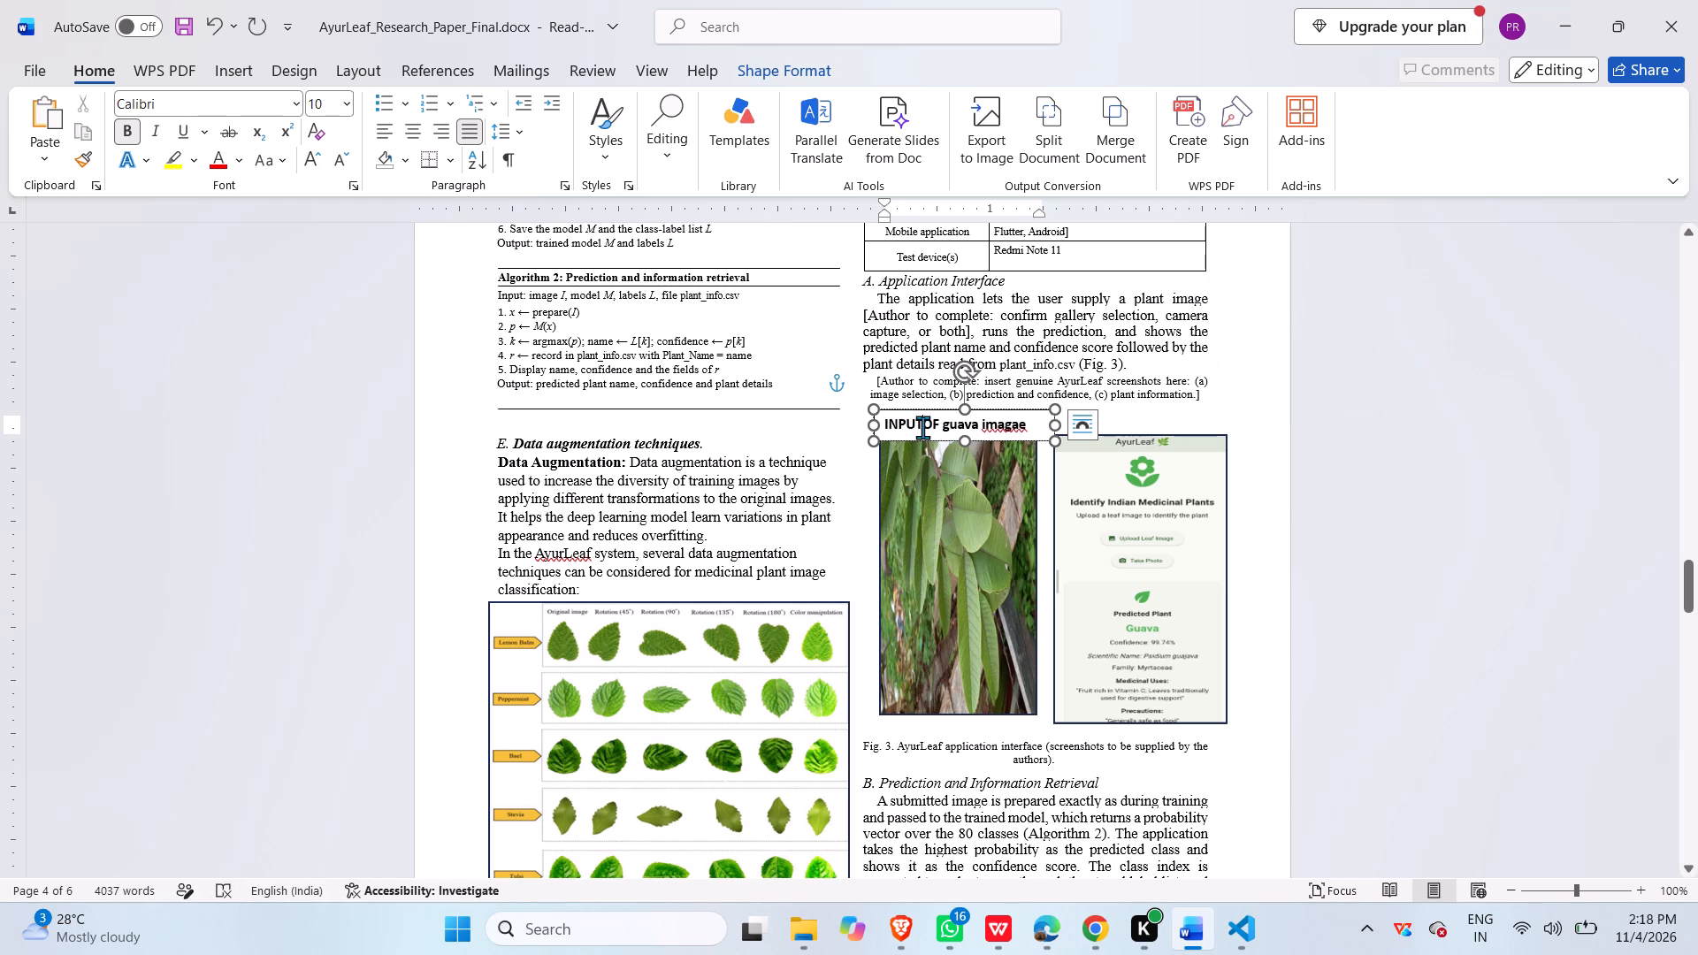
left_click_drag(922, 427, 884, 432)
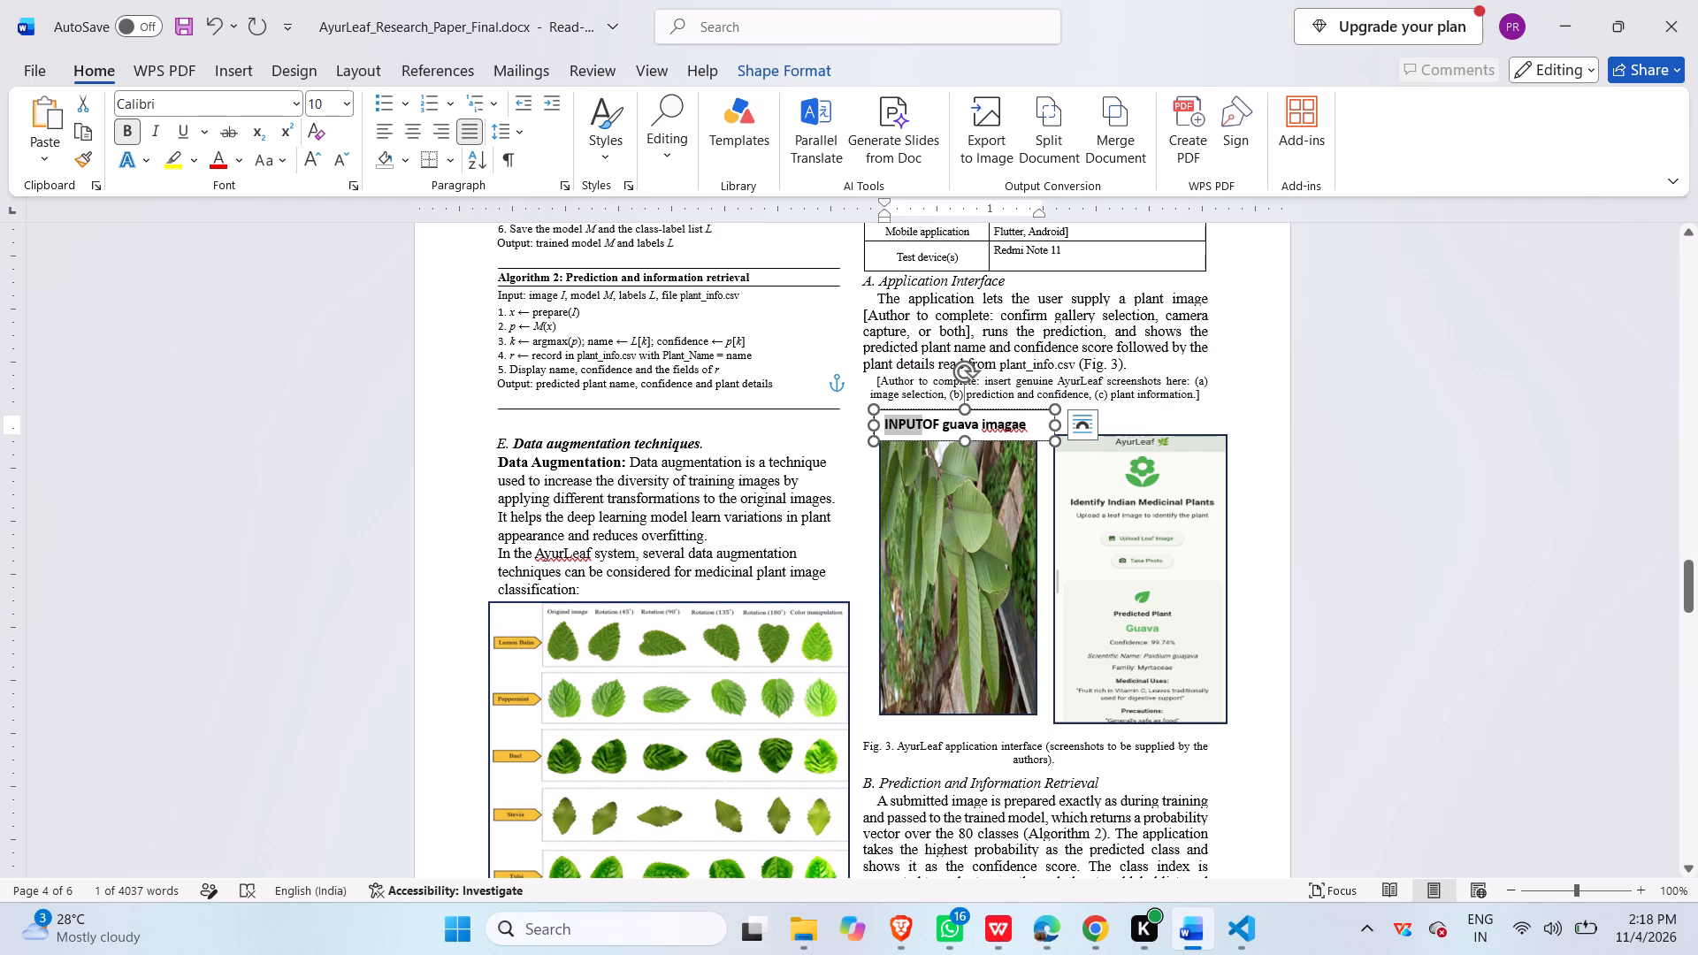
key("BackSpace")
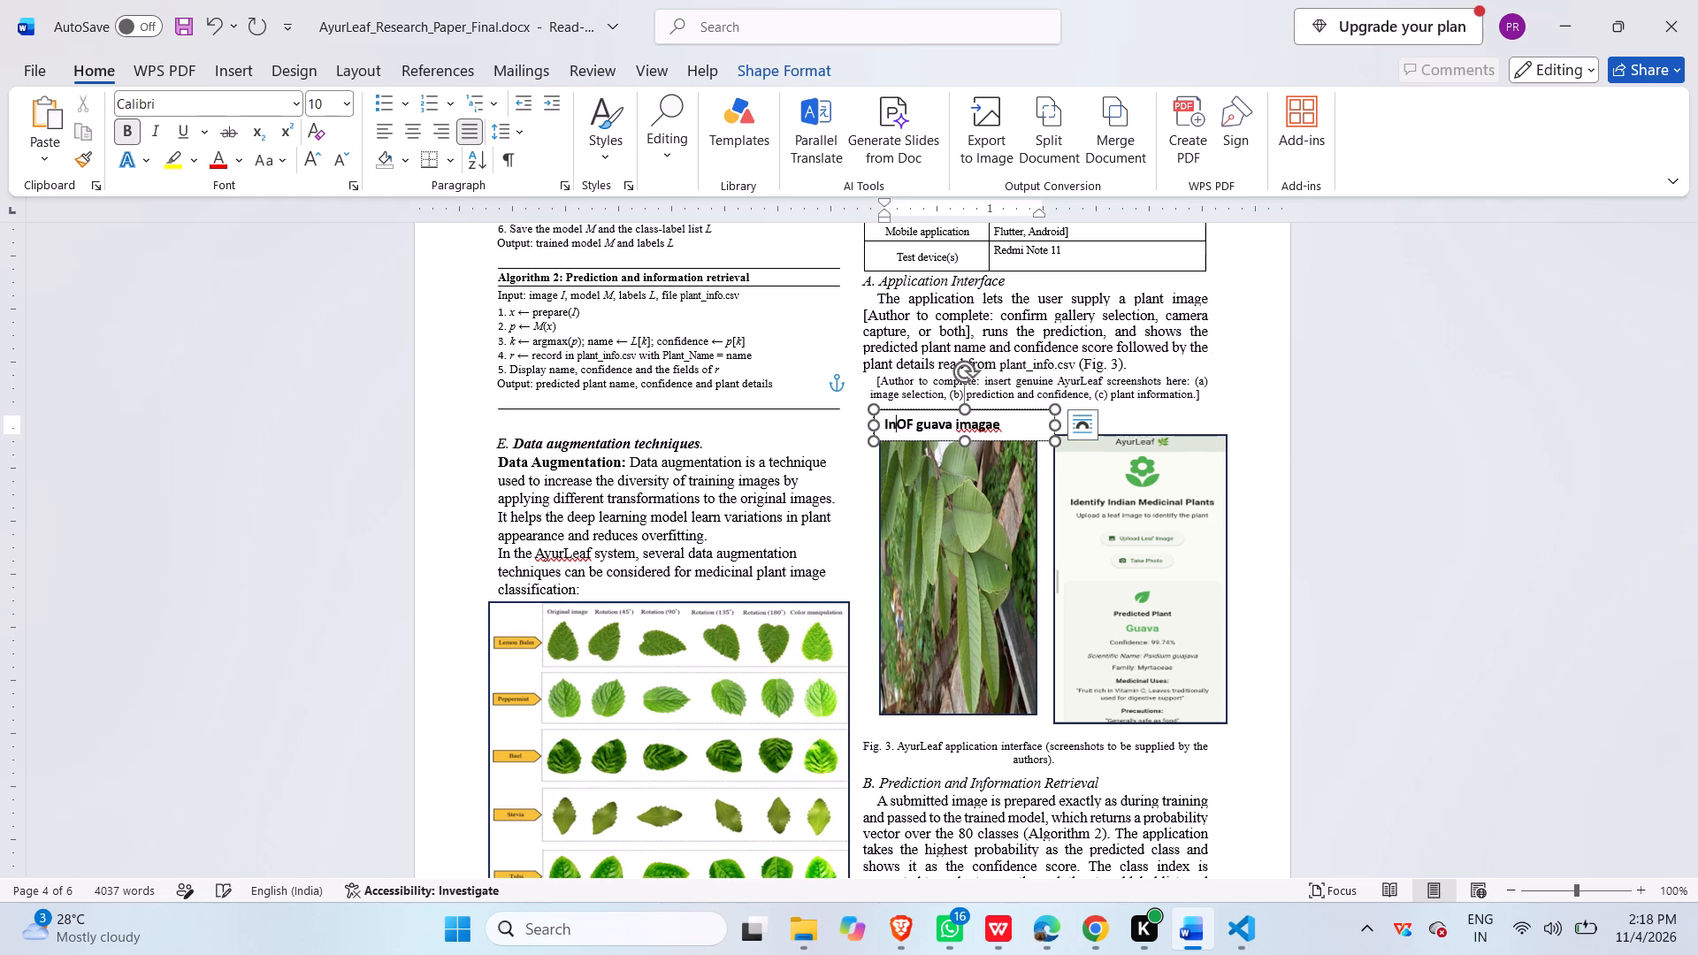
key("space")
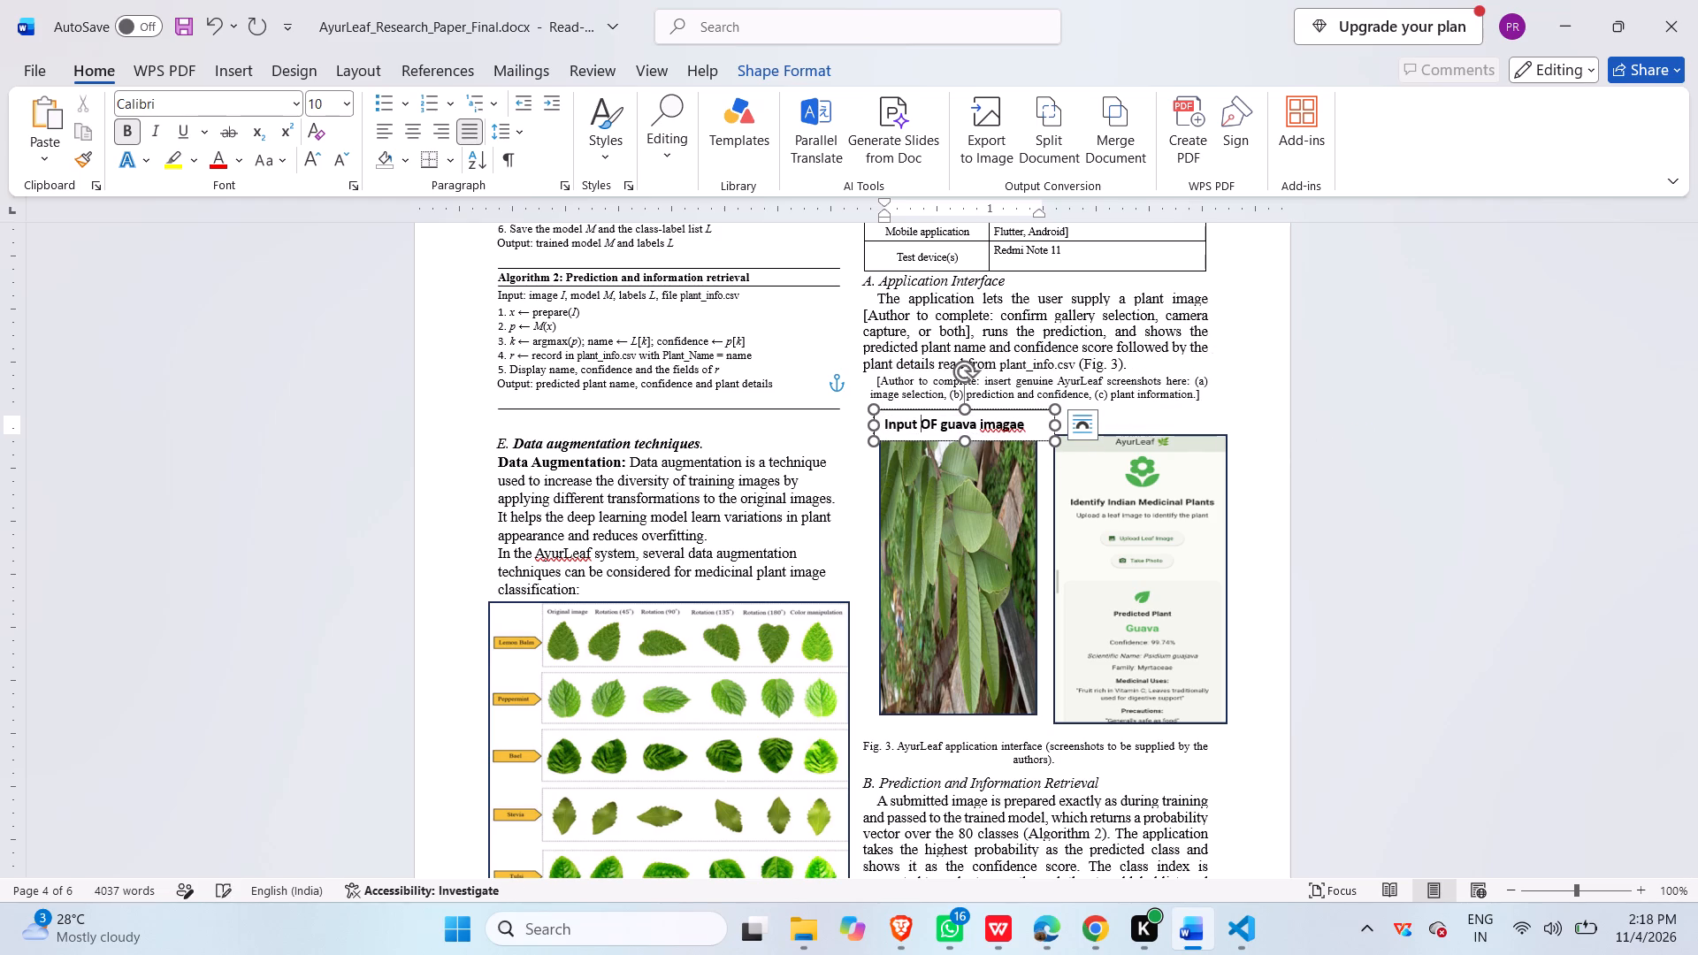
left_click(948, 433)
key("BackSpace")
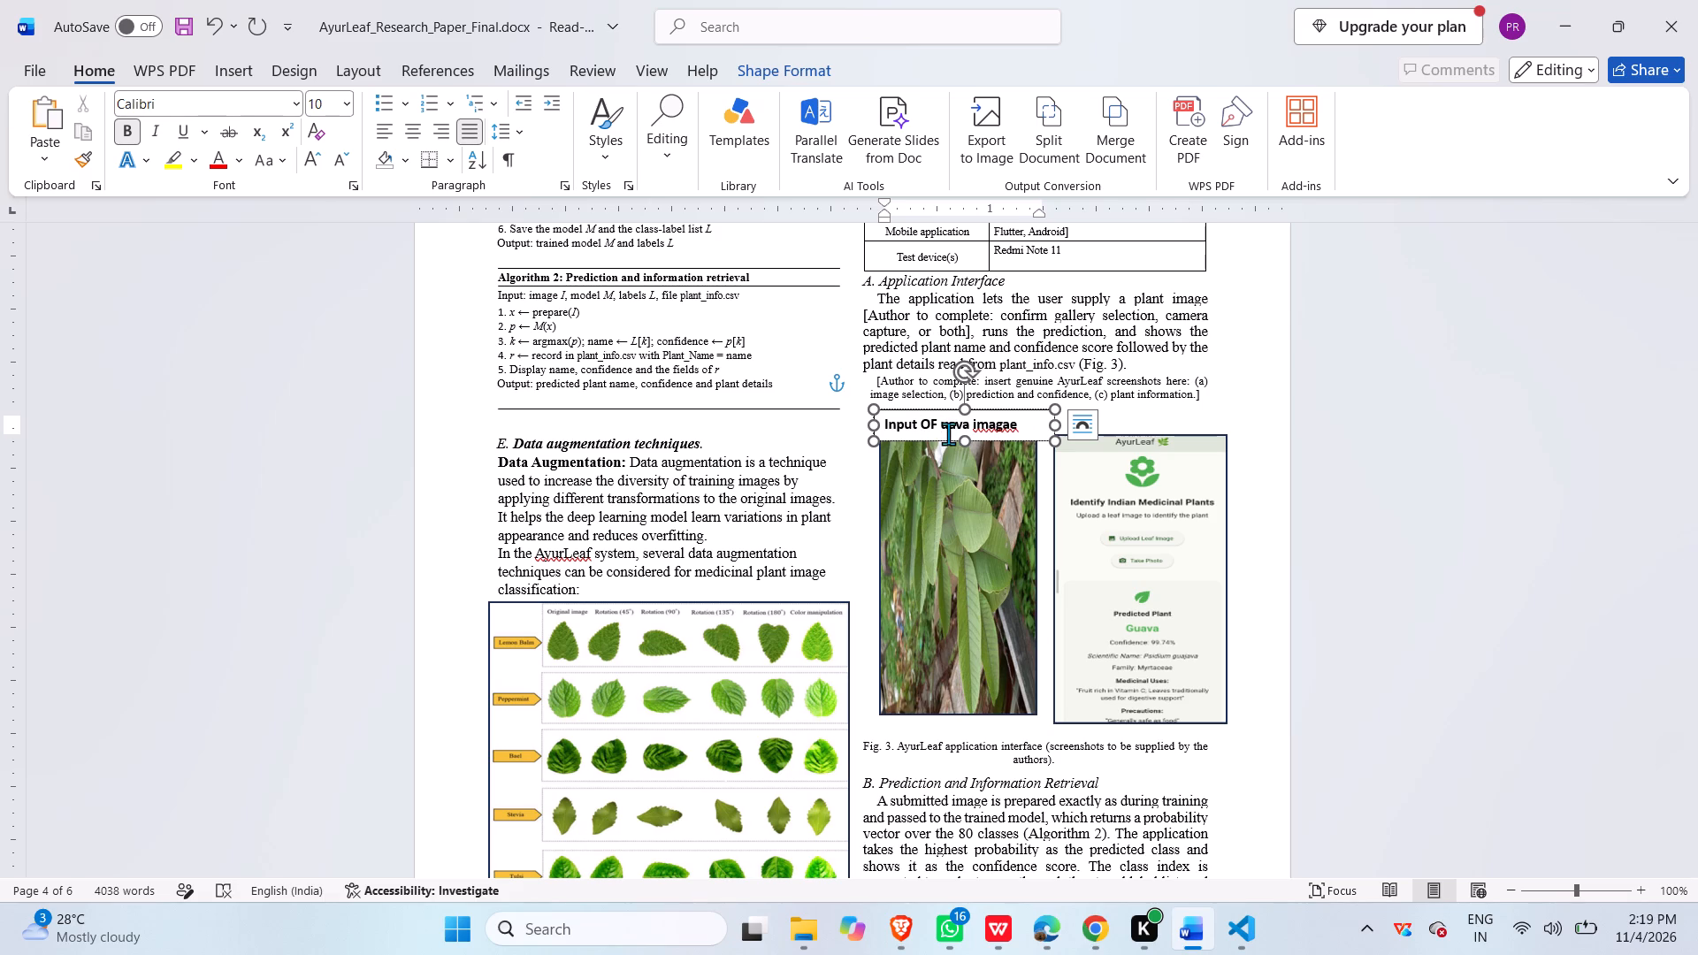
key("o")
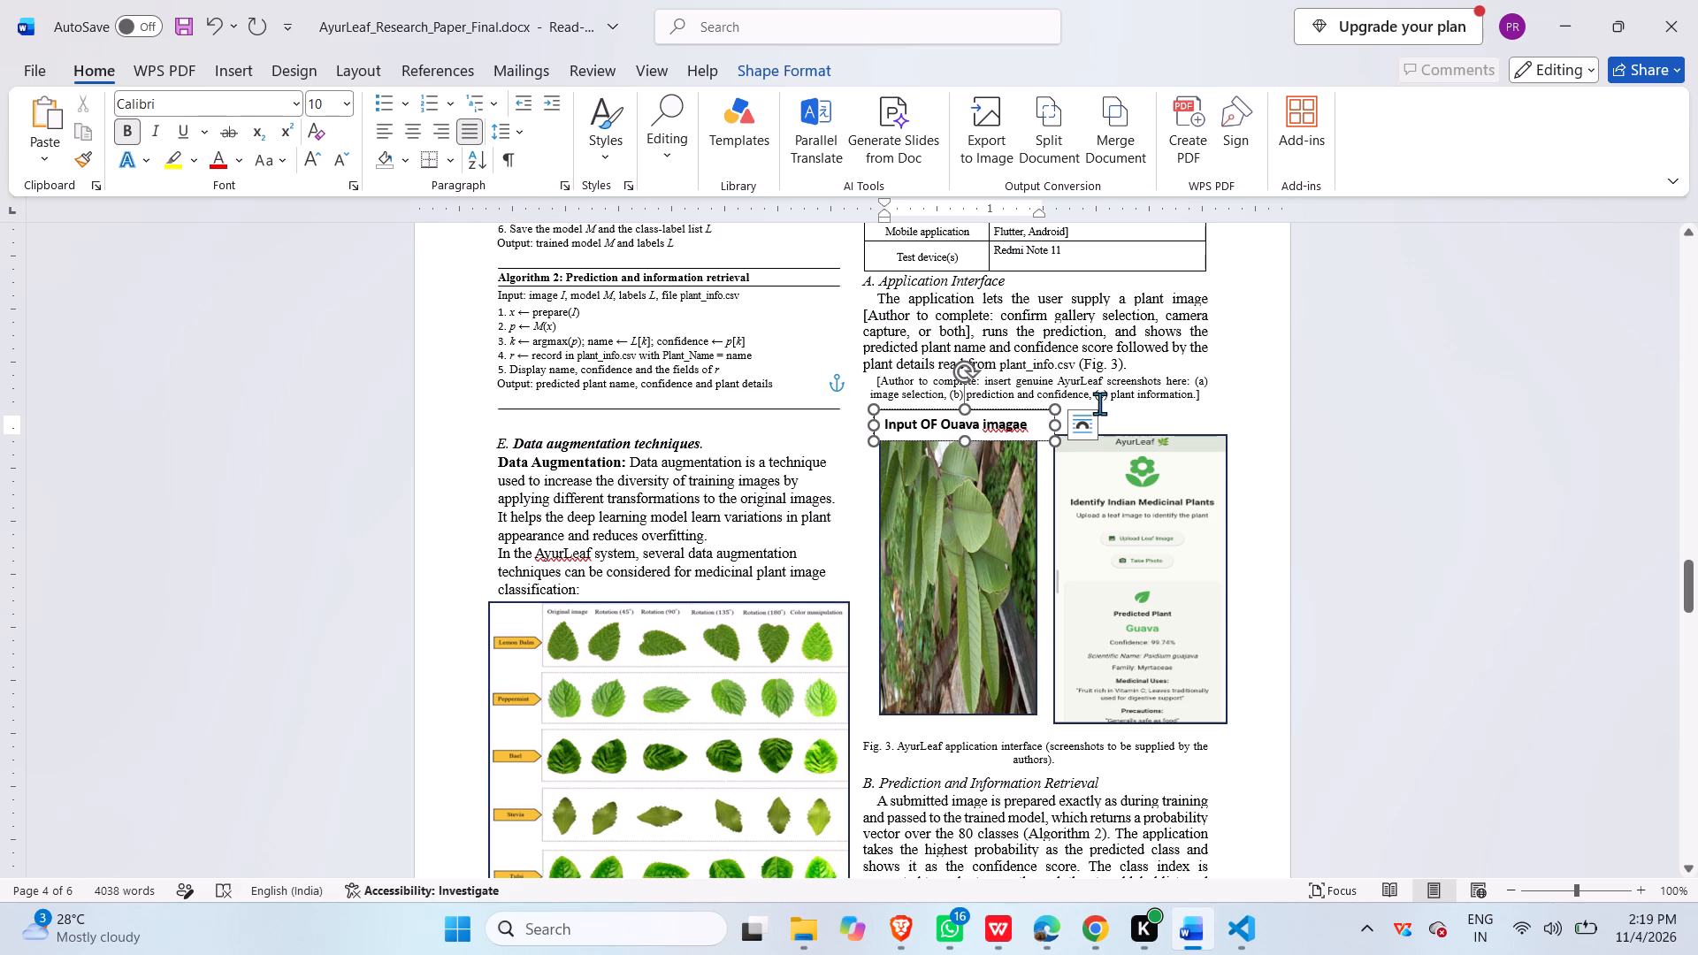
key("BackSpace")
left_click(1212, 417)
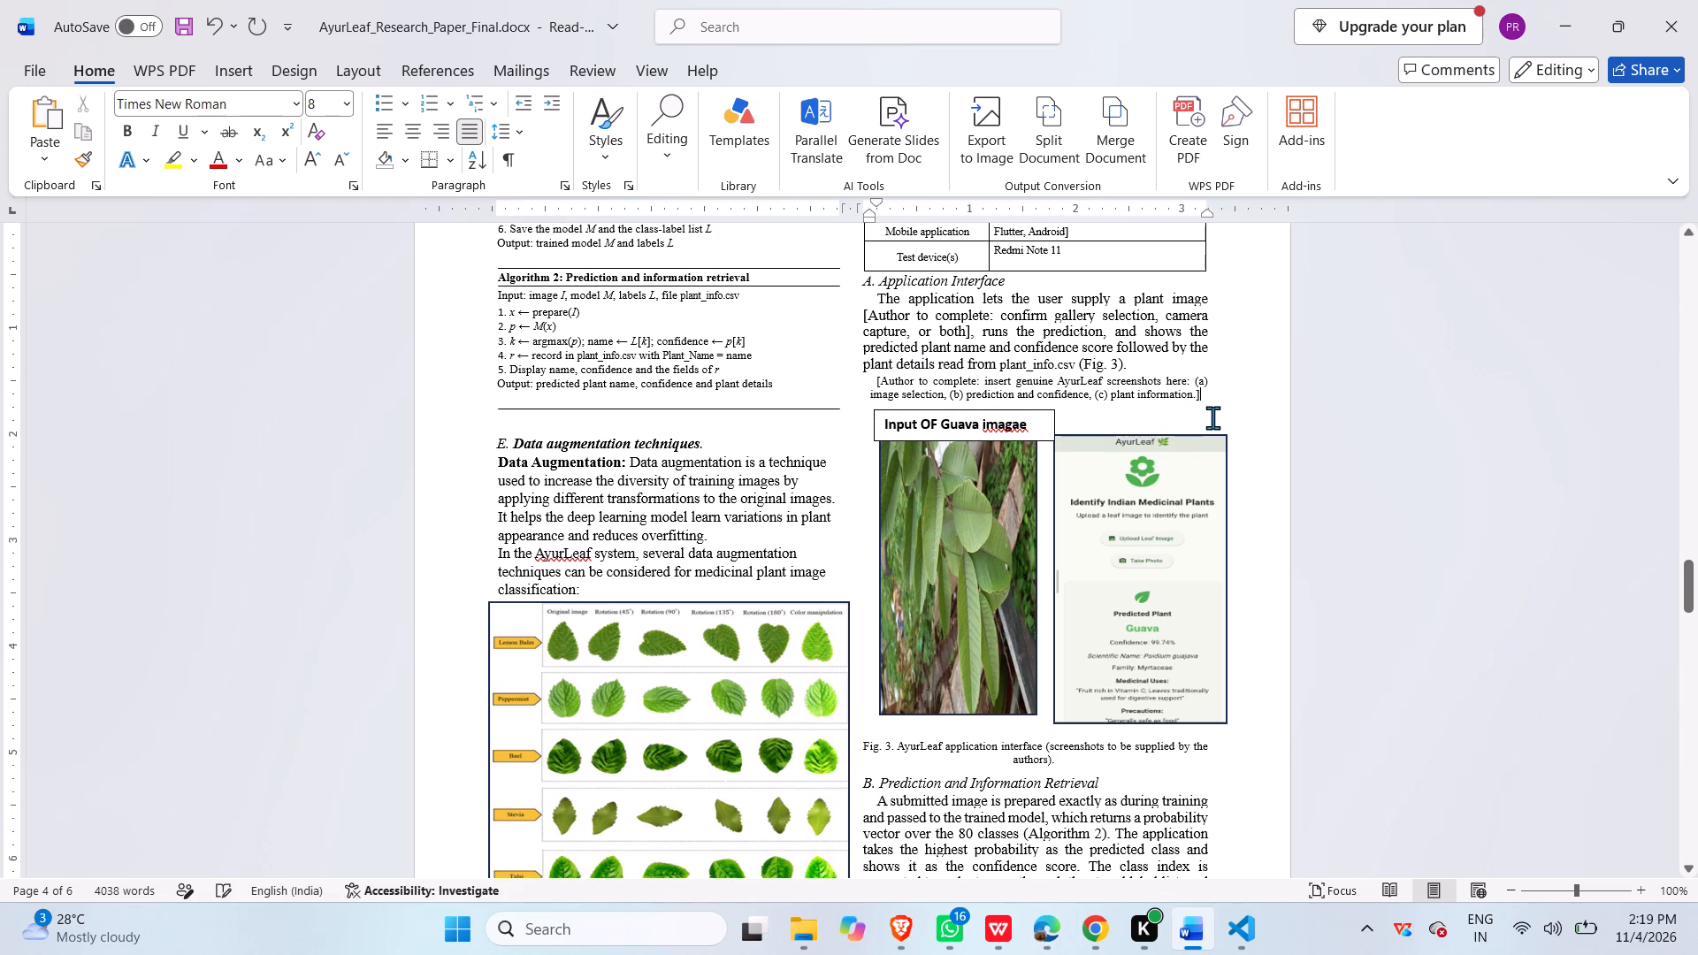
left_click(1026, 432)
key("BackSpace")
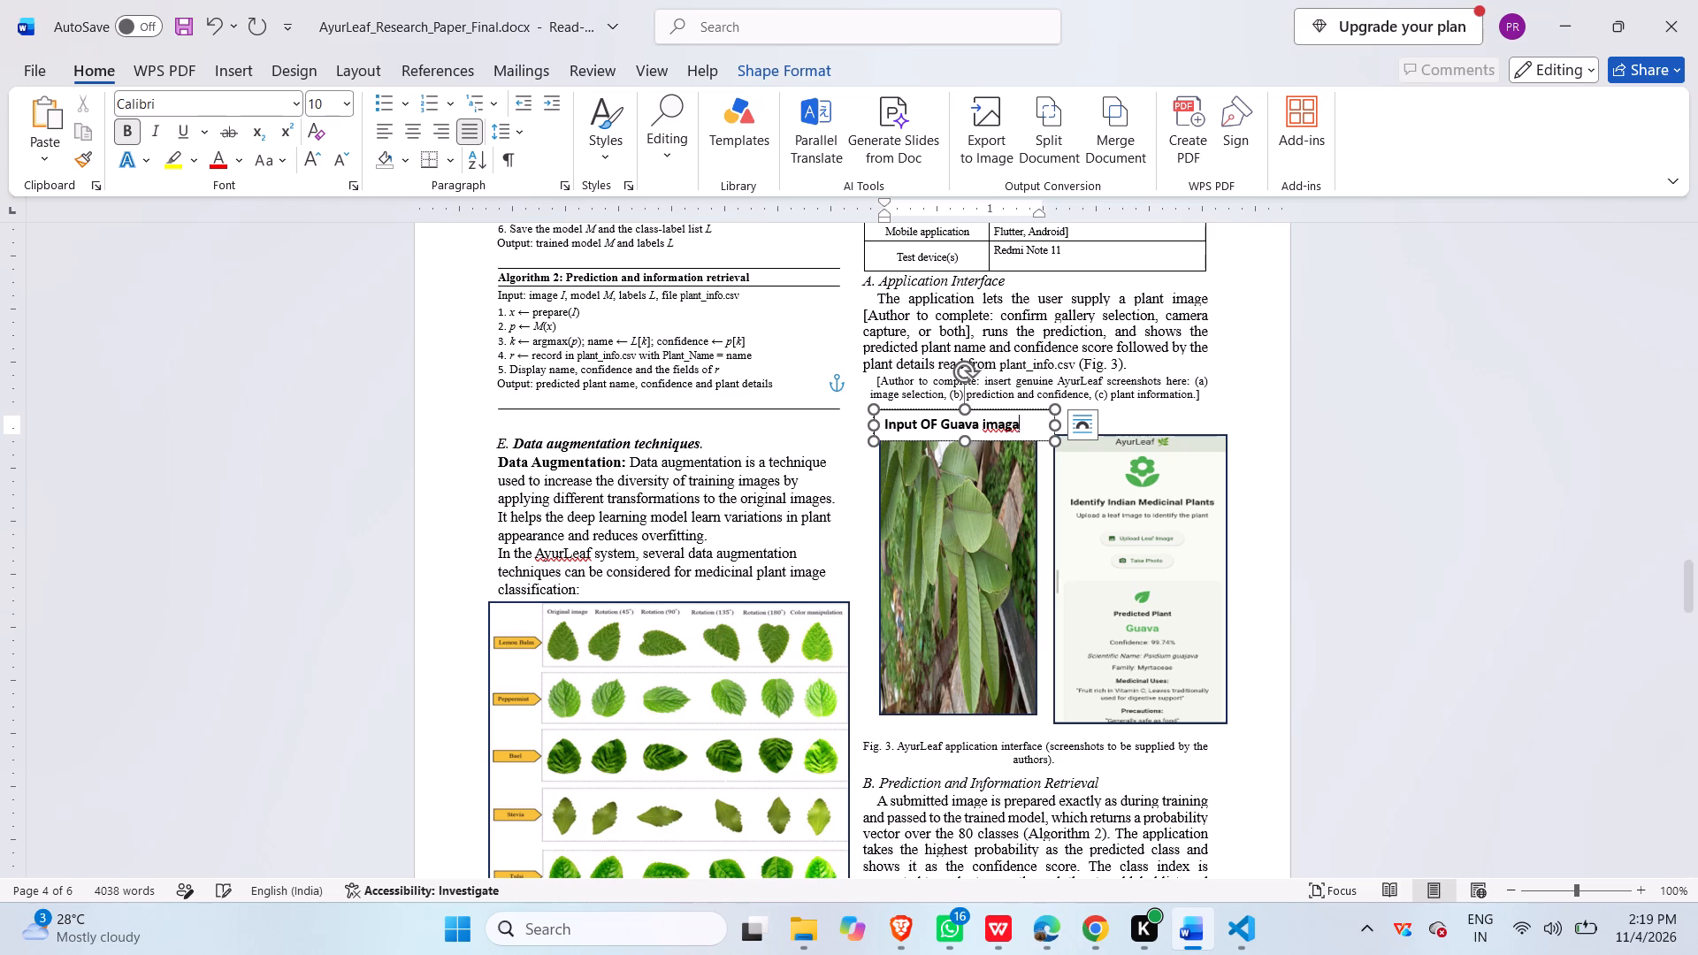
key("BackSpace")
key("e")
left_click(1129, 407)
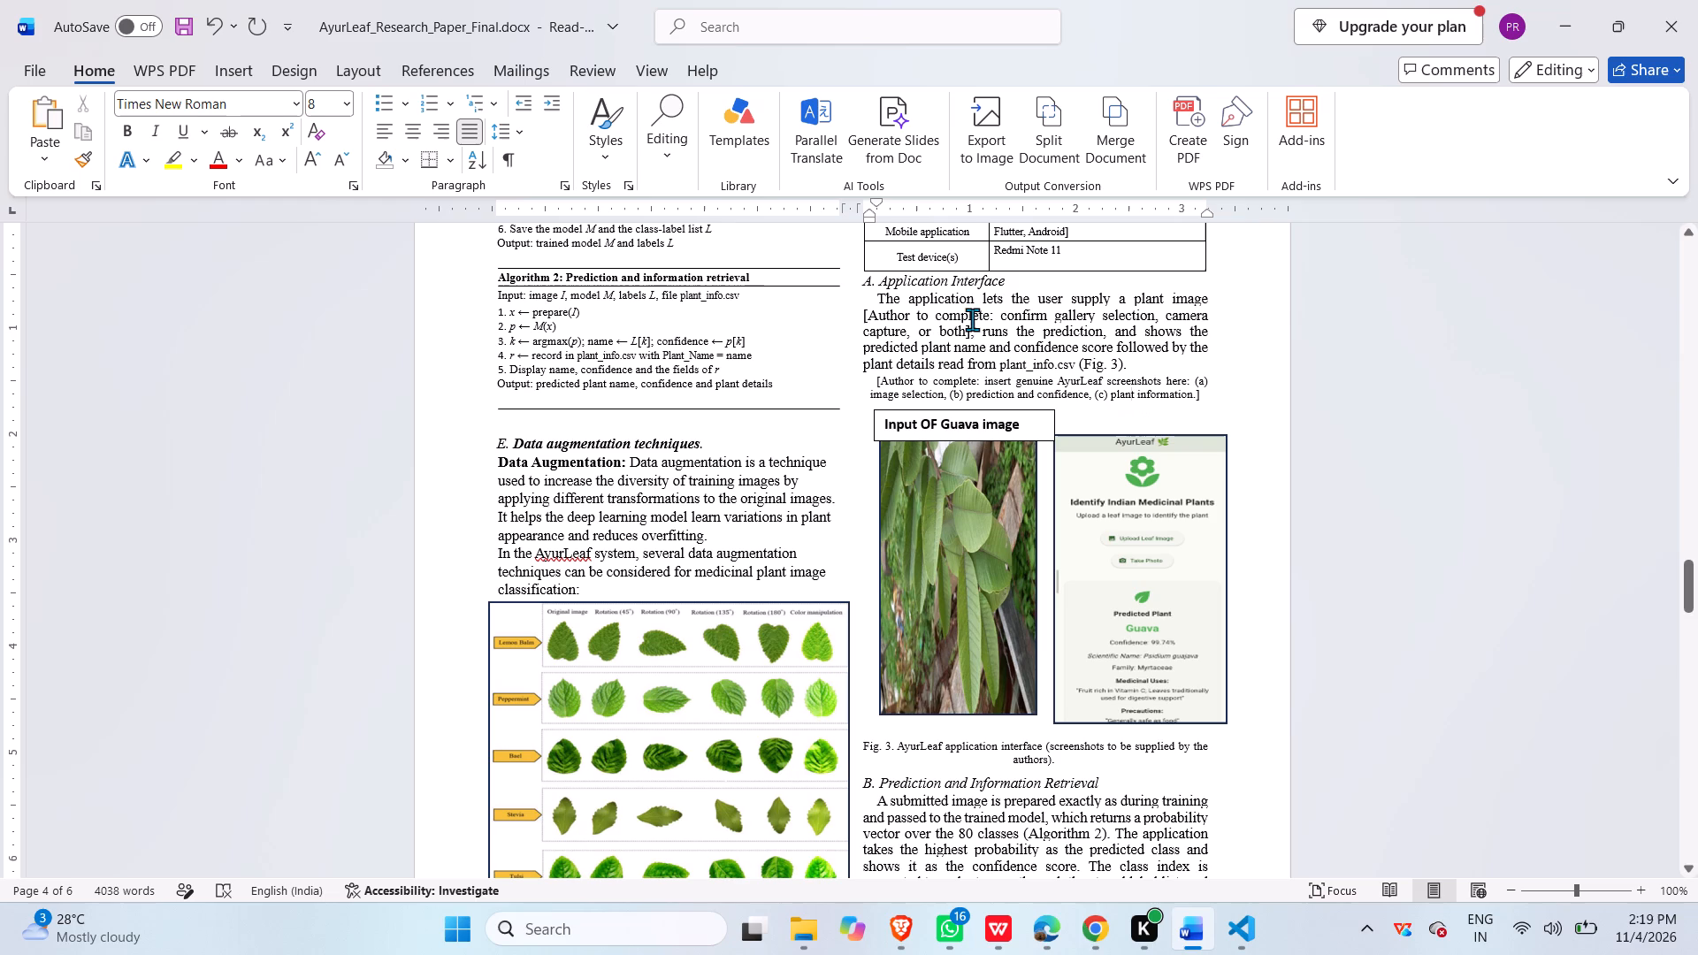
Draw a text box about 1.29" wide and 0.2" high above the app screenshot and enter "Output" in it.
left_click(233, 85)
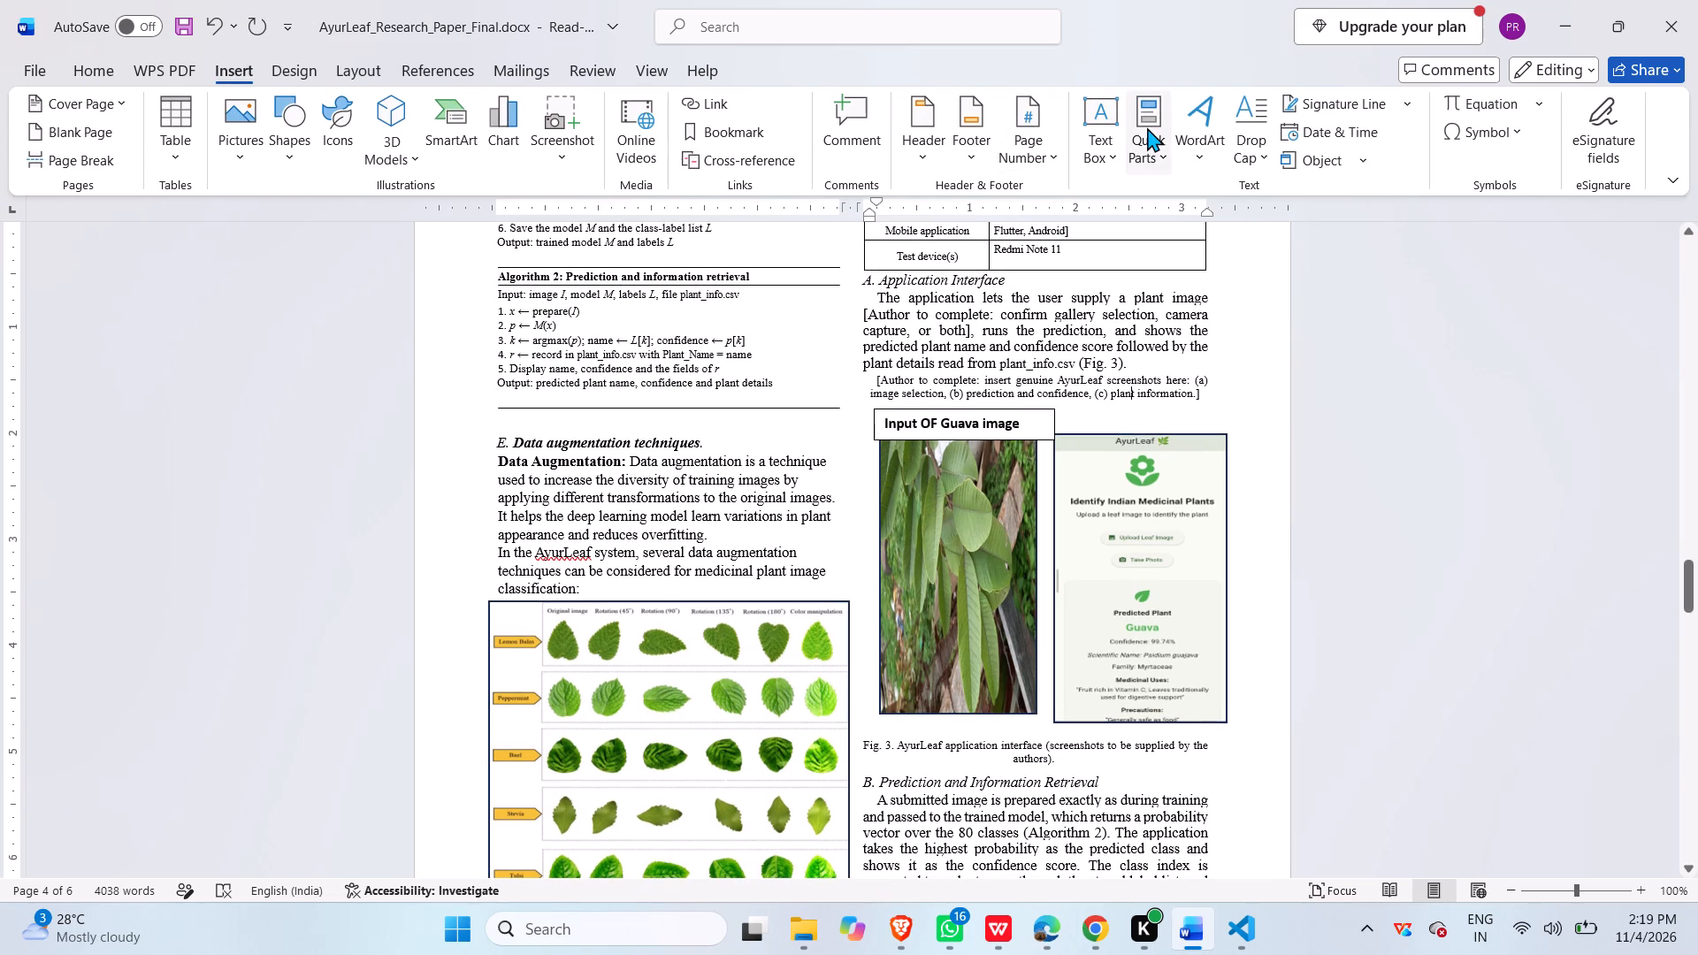
left_click(1107, 126)
left_click(1171, 663)
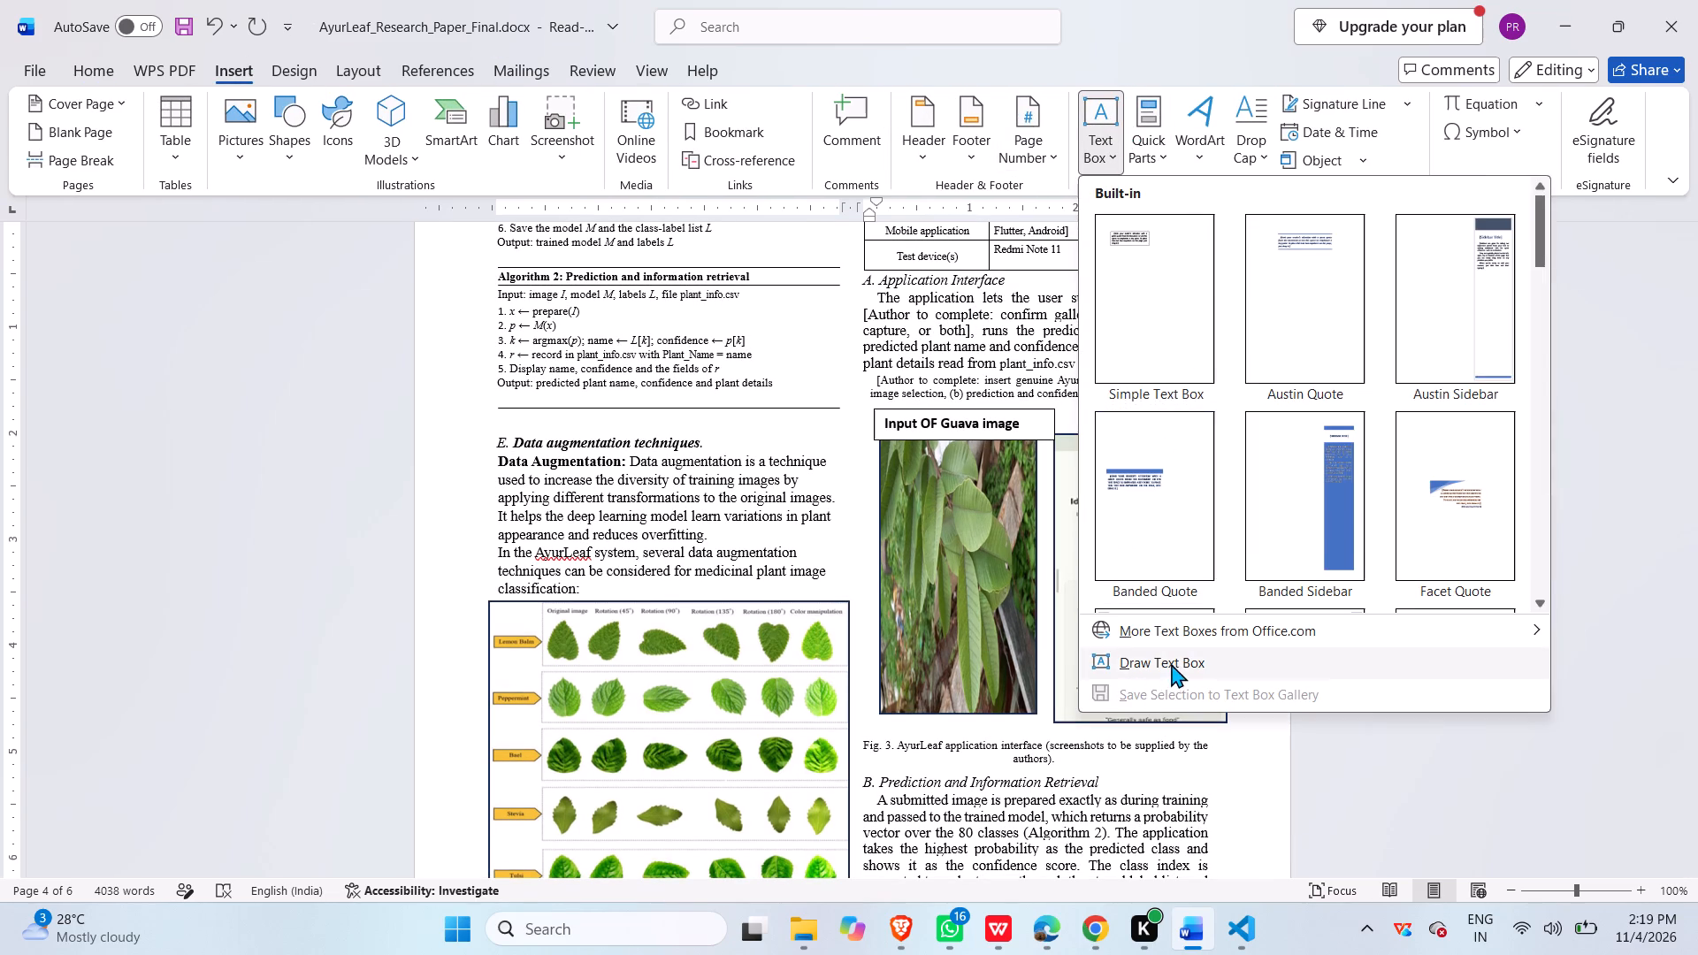
left_click_drag(1075, 410, 1097, 426)
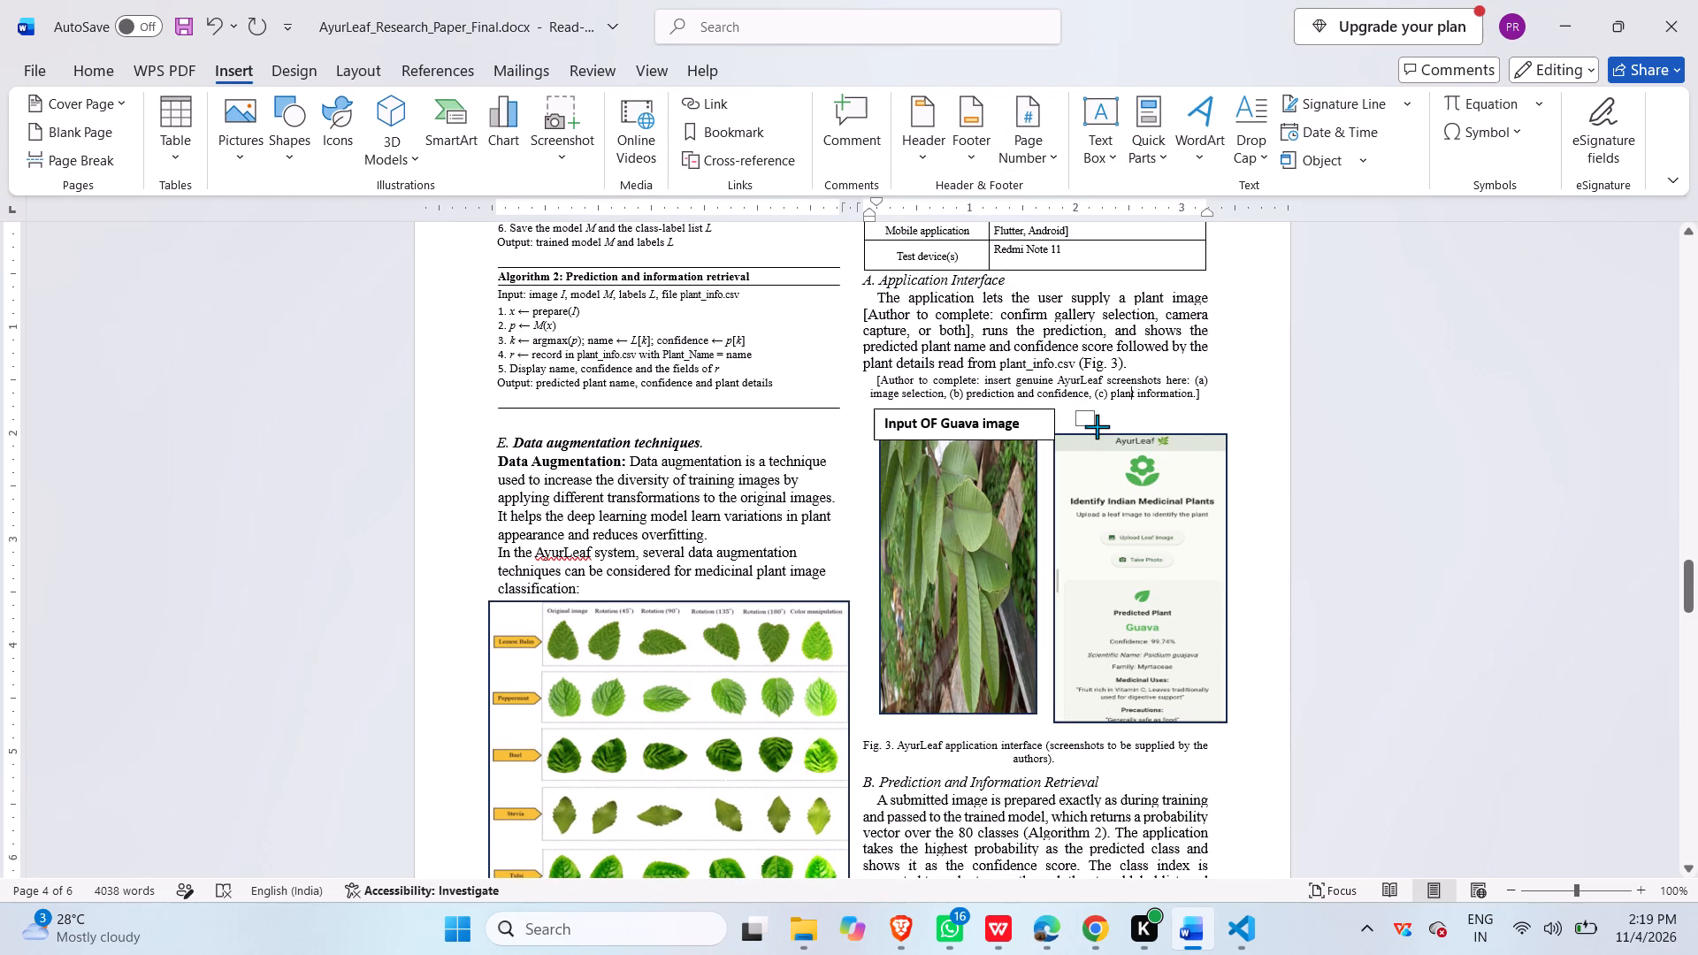
left_click_drag(1097, 426, 1212, 432)
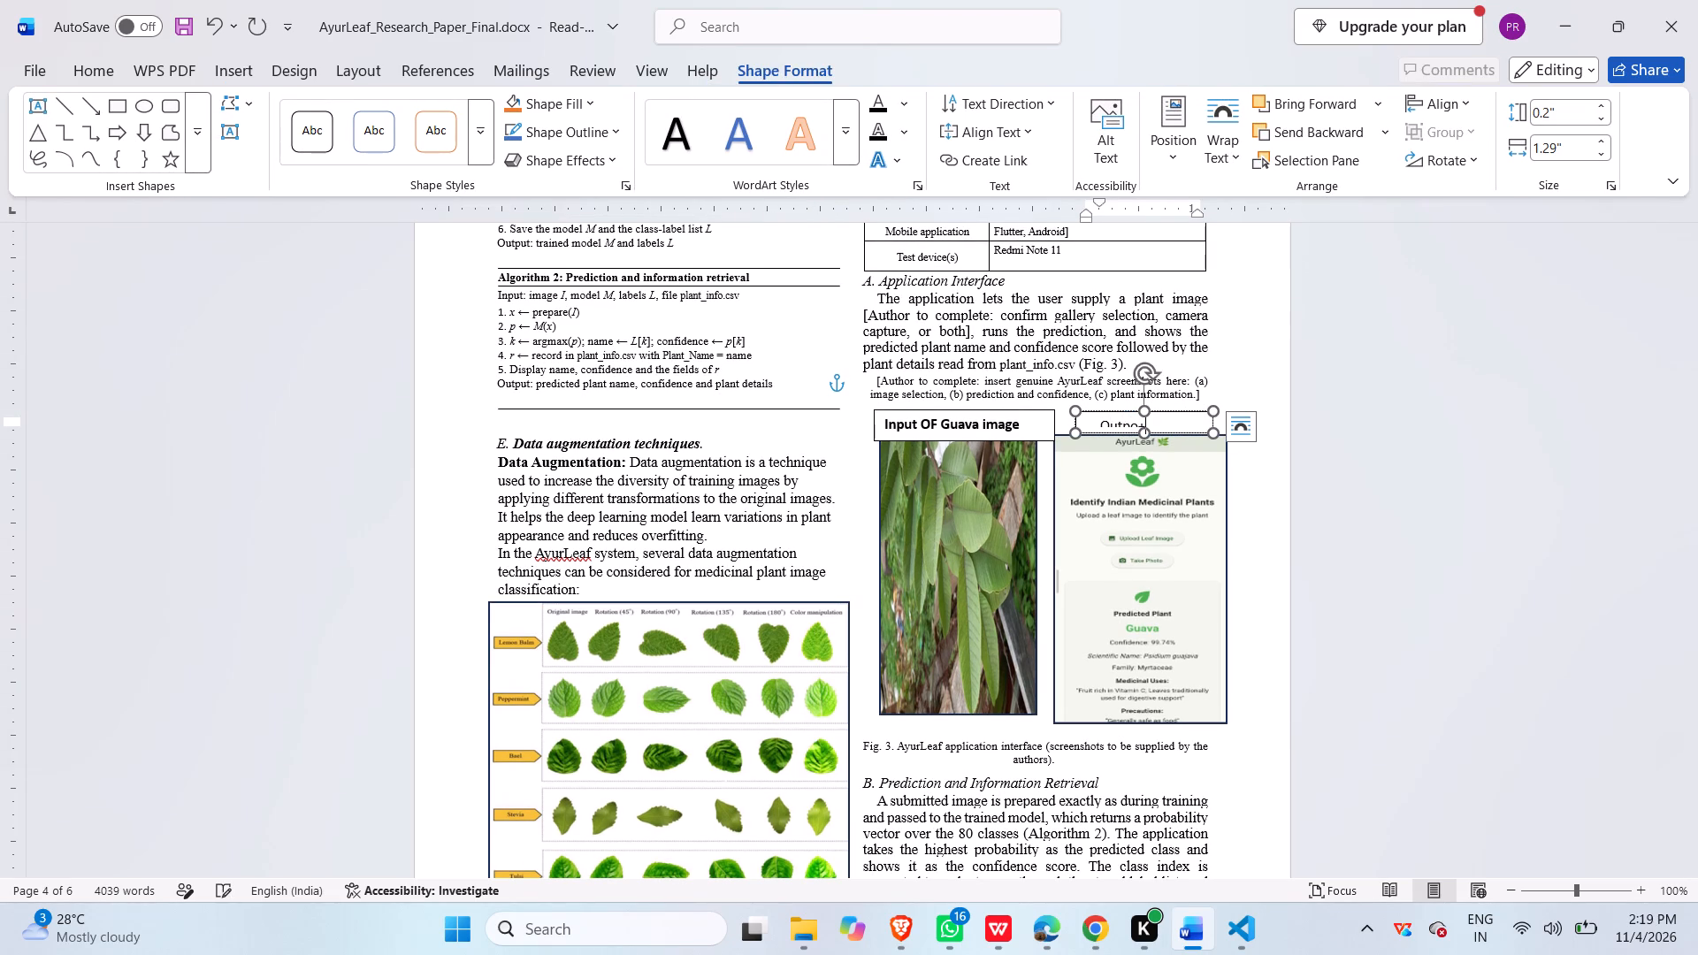
key("BackSpace")
key("BackSpace")
type("ut")
Enlarge the Output text box to about 0.27" high and 1.35" wide so its text fits.
left_click_drag(1075, 411, 1074, 394)
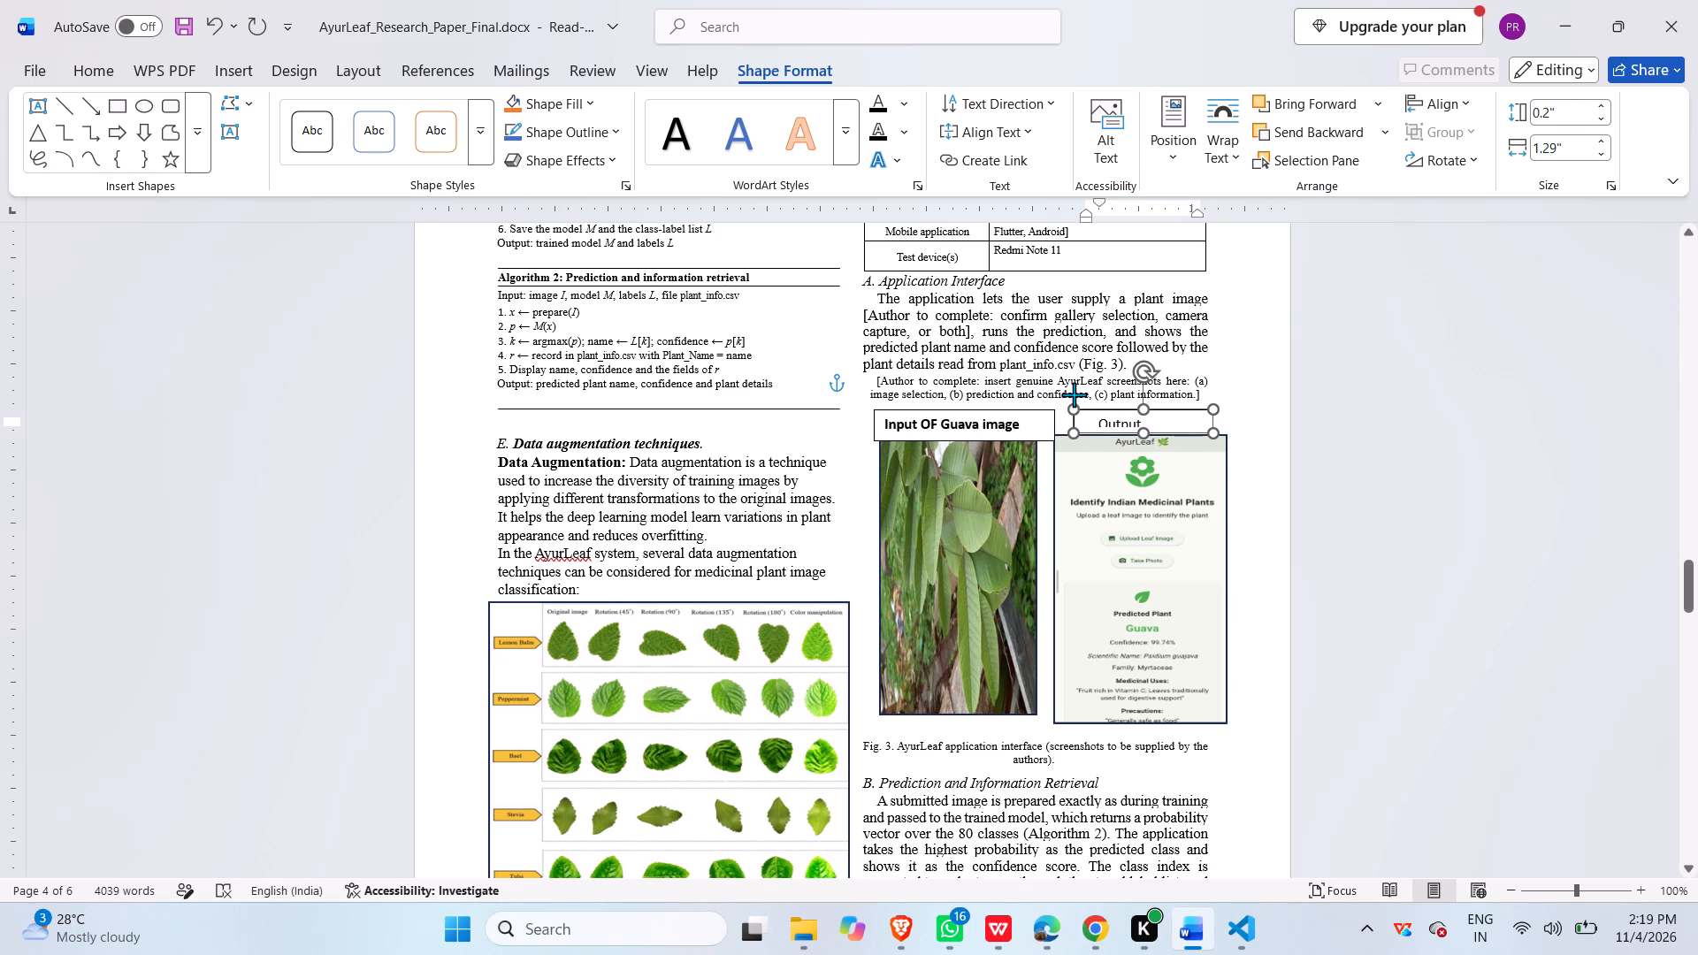
left_click_drag(1074, 394, 1074, 391)
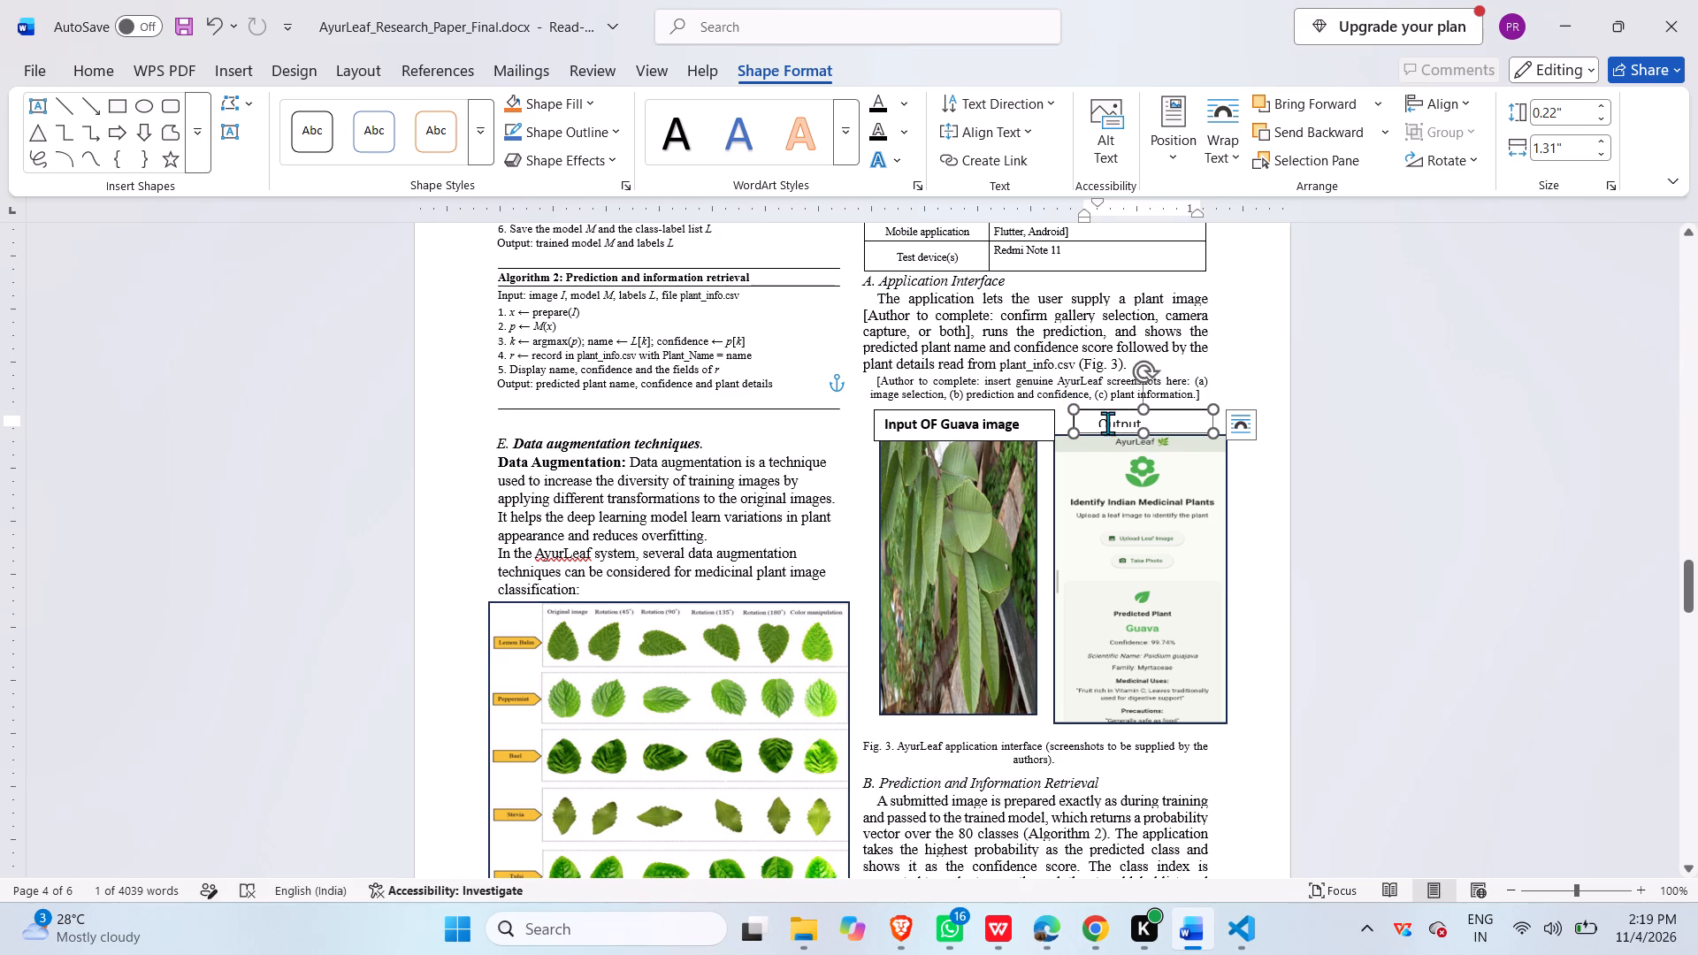
left_click(1075, 410)
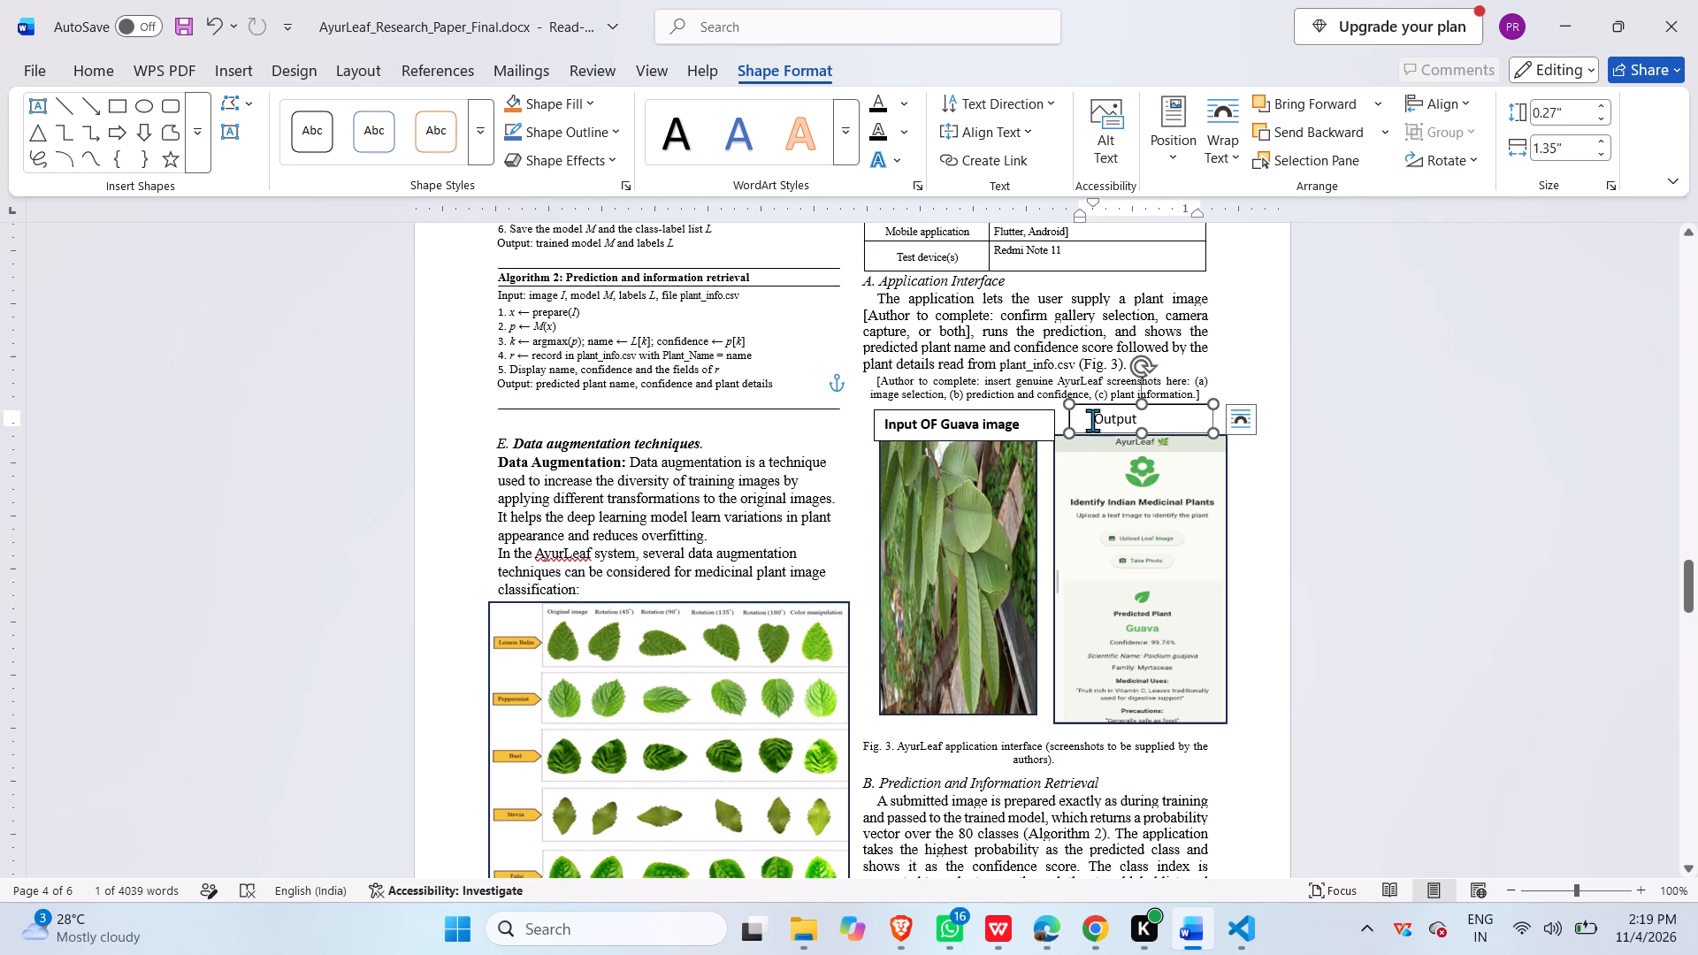
Make the Output label text bold and set its text box to no outline.
left_click_drag(1092, 416, 1146, 416)
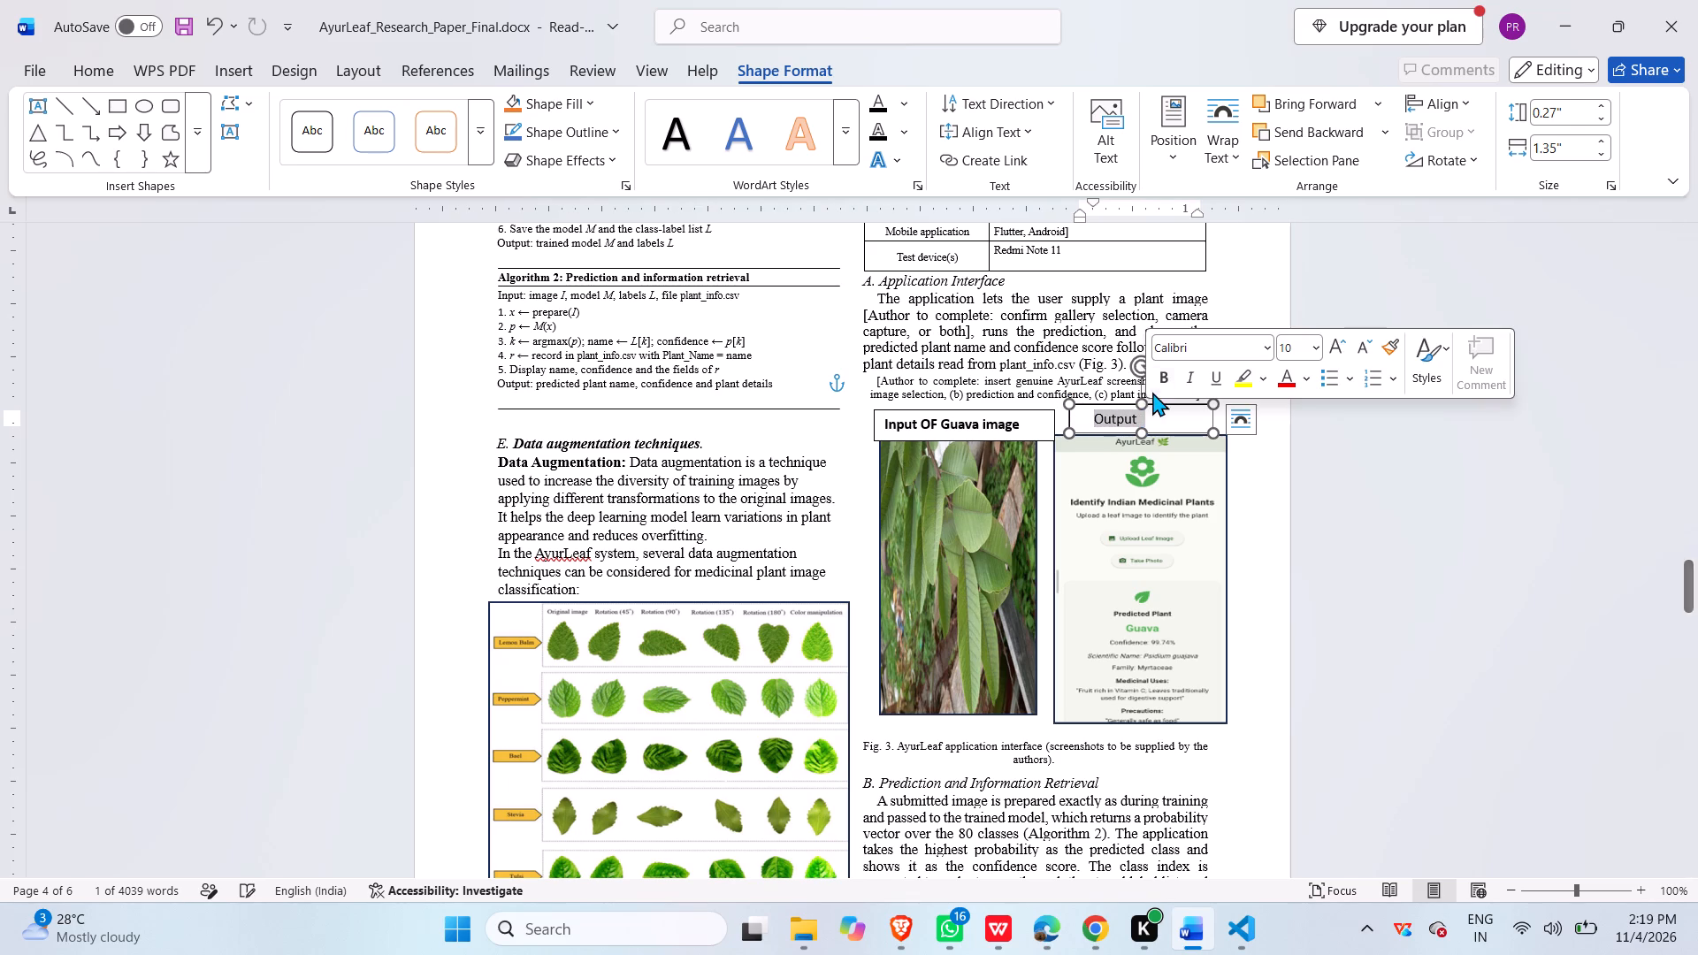
left_click(1159, 384)
left_click(1243, 294)
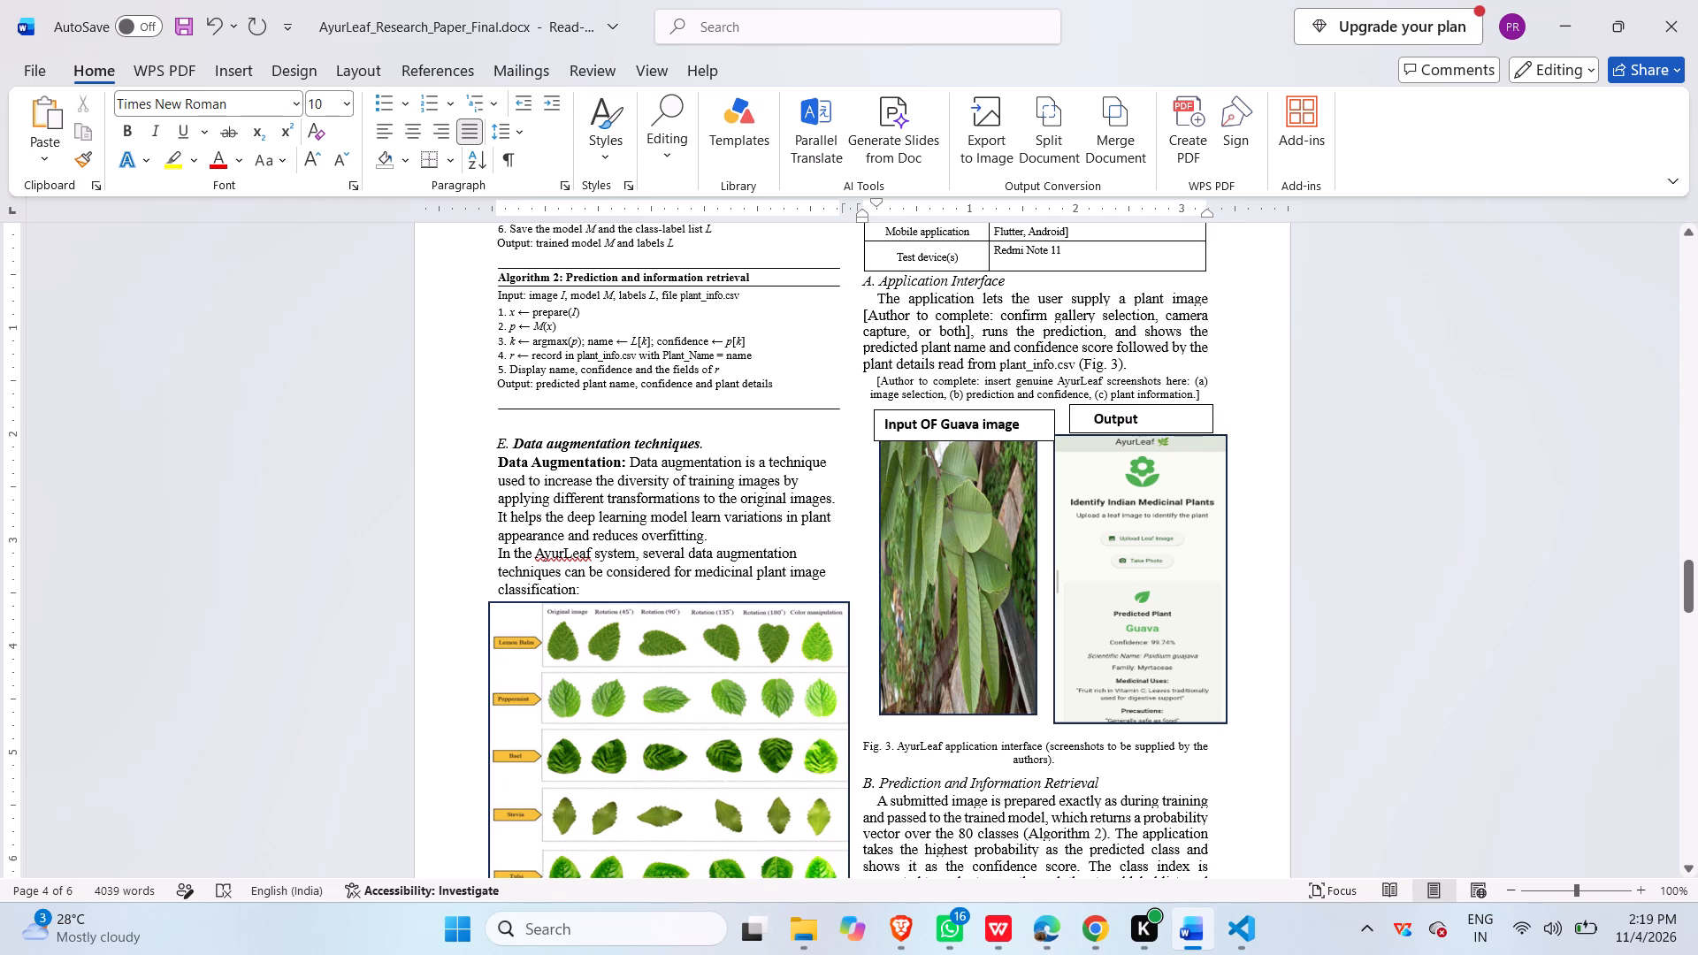
right_click(1213, 416)
left_click(1319, 235)
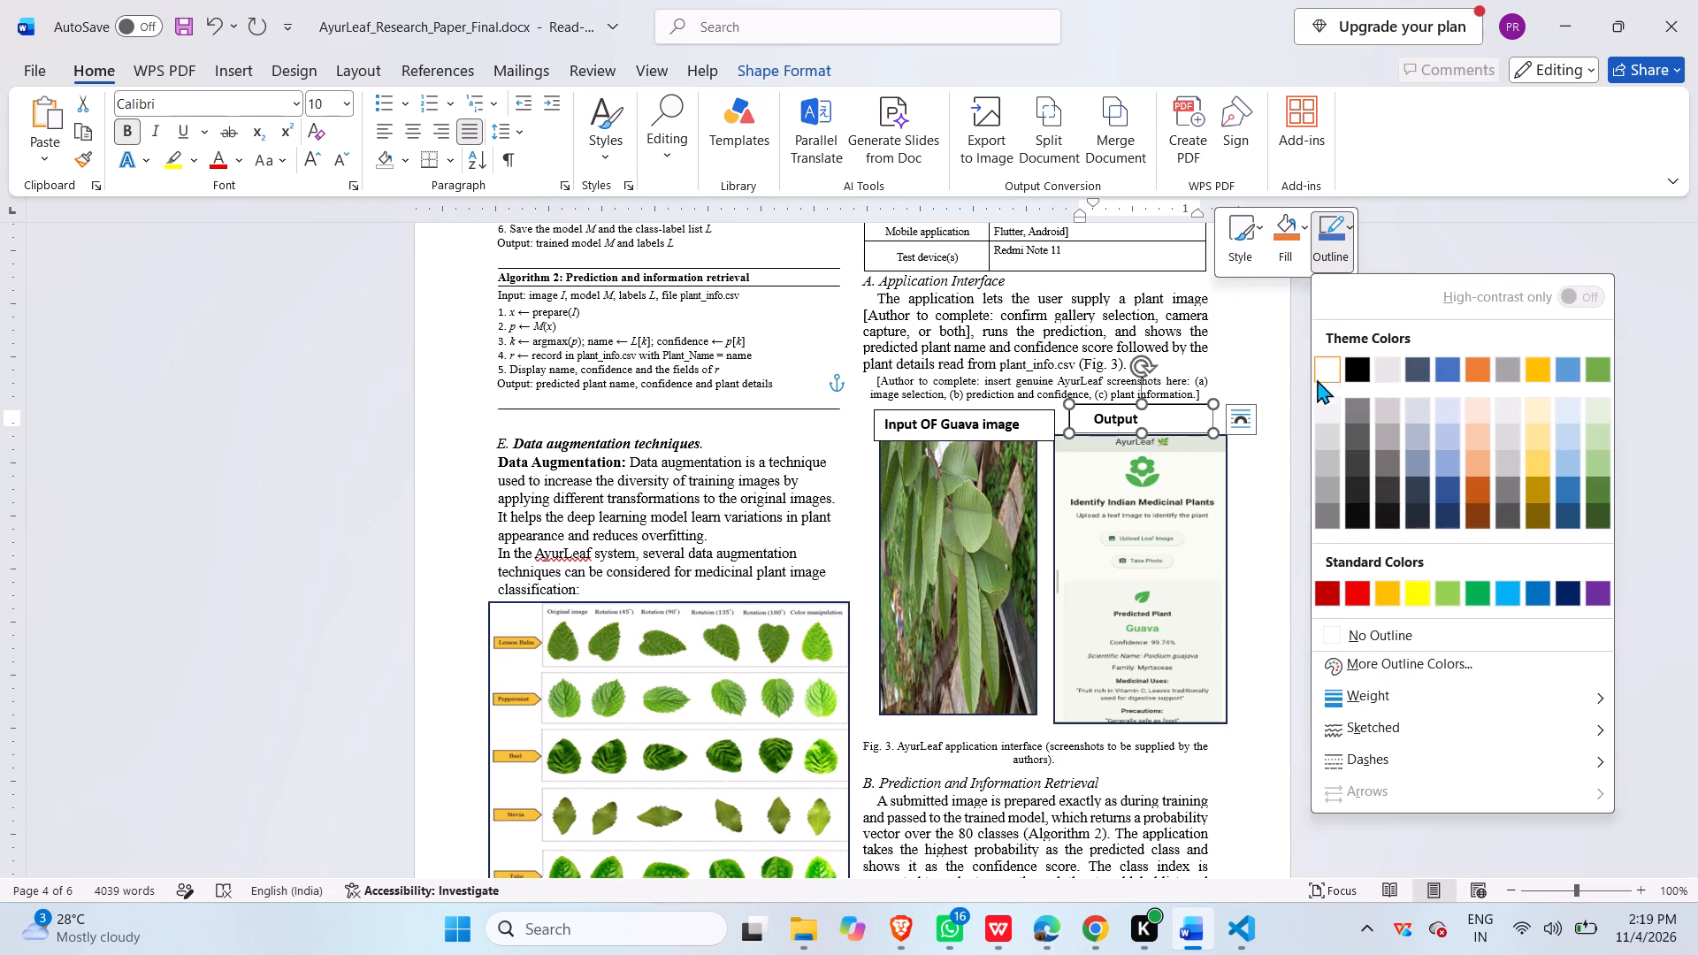
left_click(1379, 633)
left_click(1259, 363)
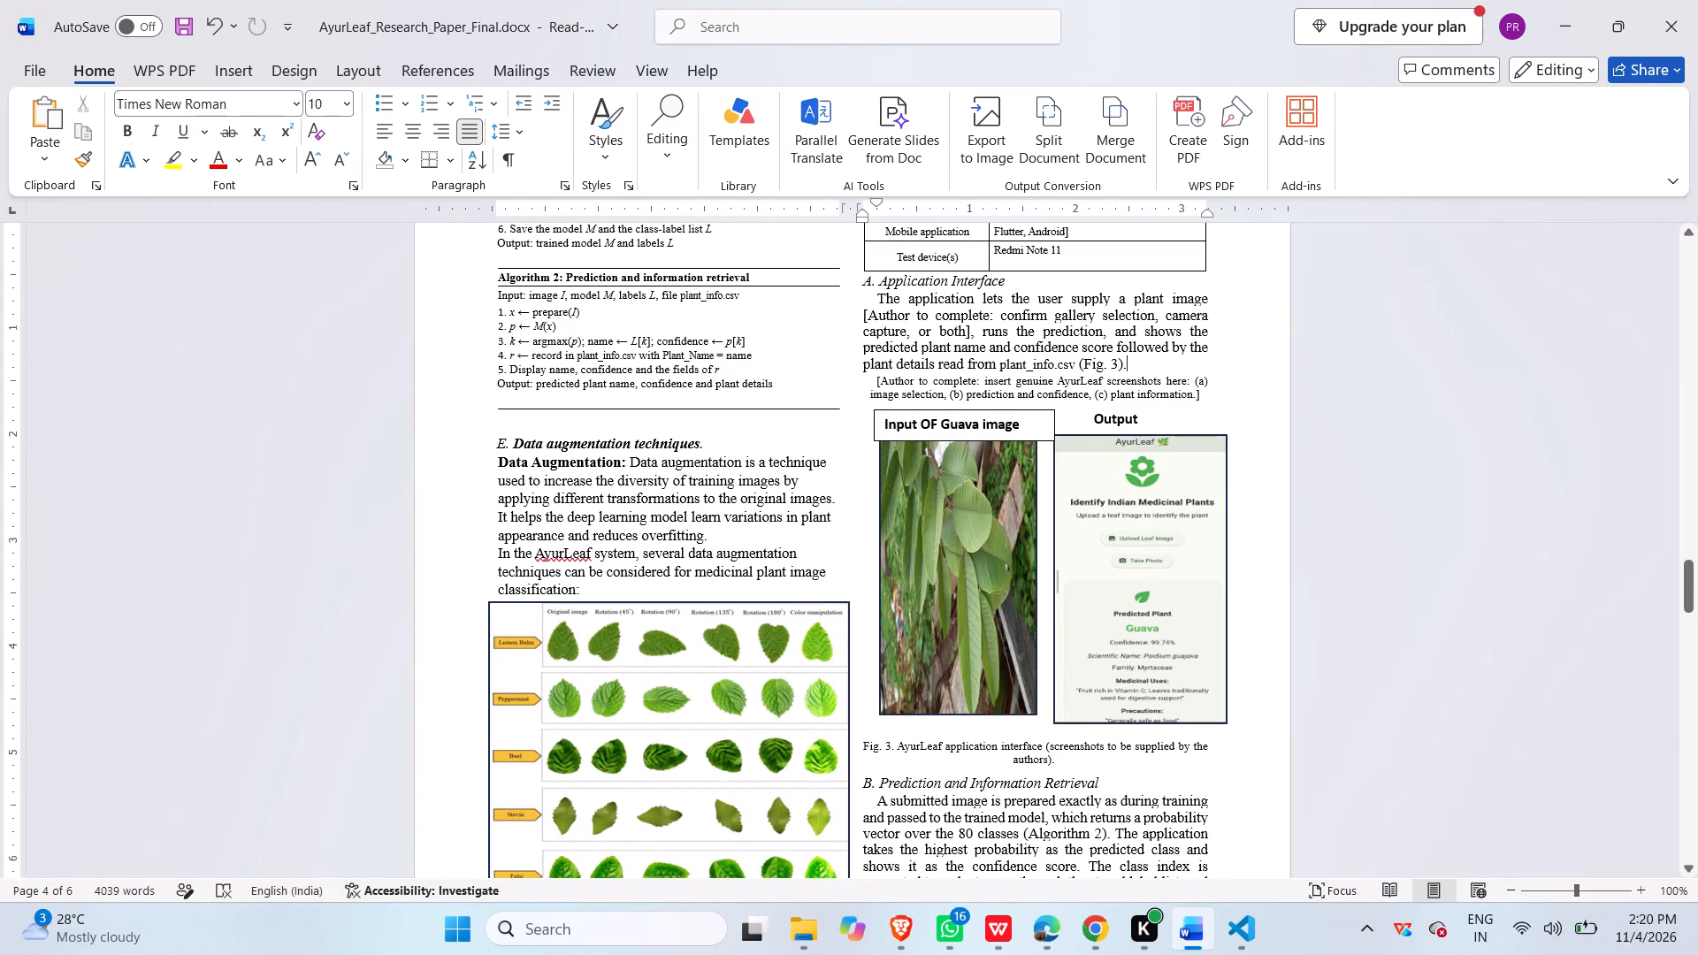
Review the layout of Fig. 3 and the sections and tables below it on page 4.
scroll(1082, 483, "down", 1)
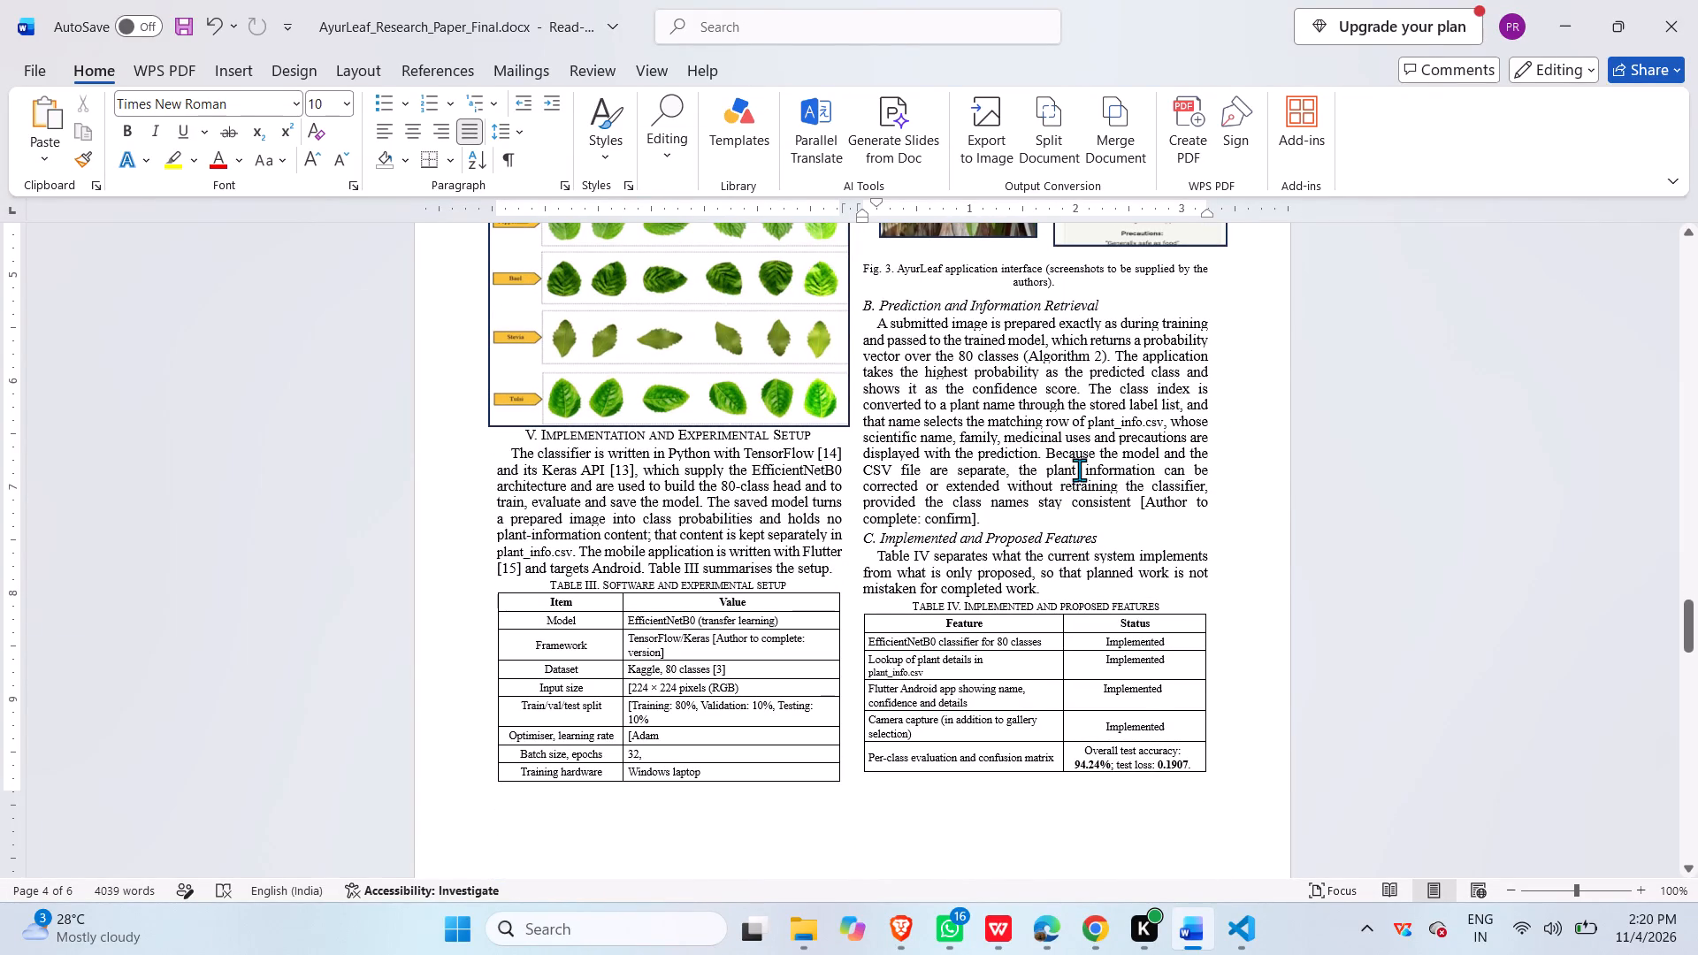
scroll(1079, 470, "up", 1)
scroll(1082, 464, "down", 1)
scroll(1087, 463, "up", 1)
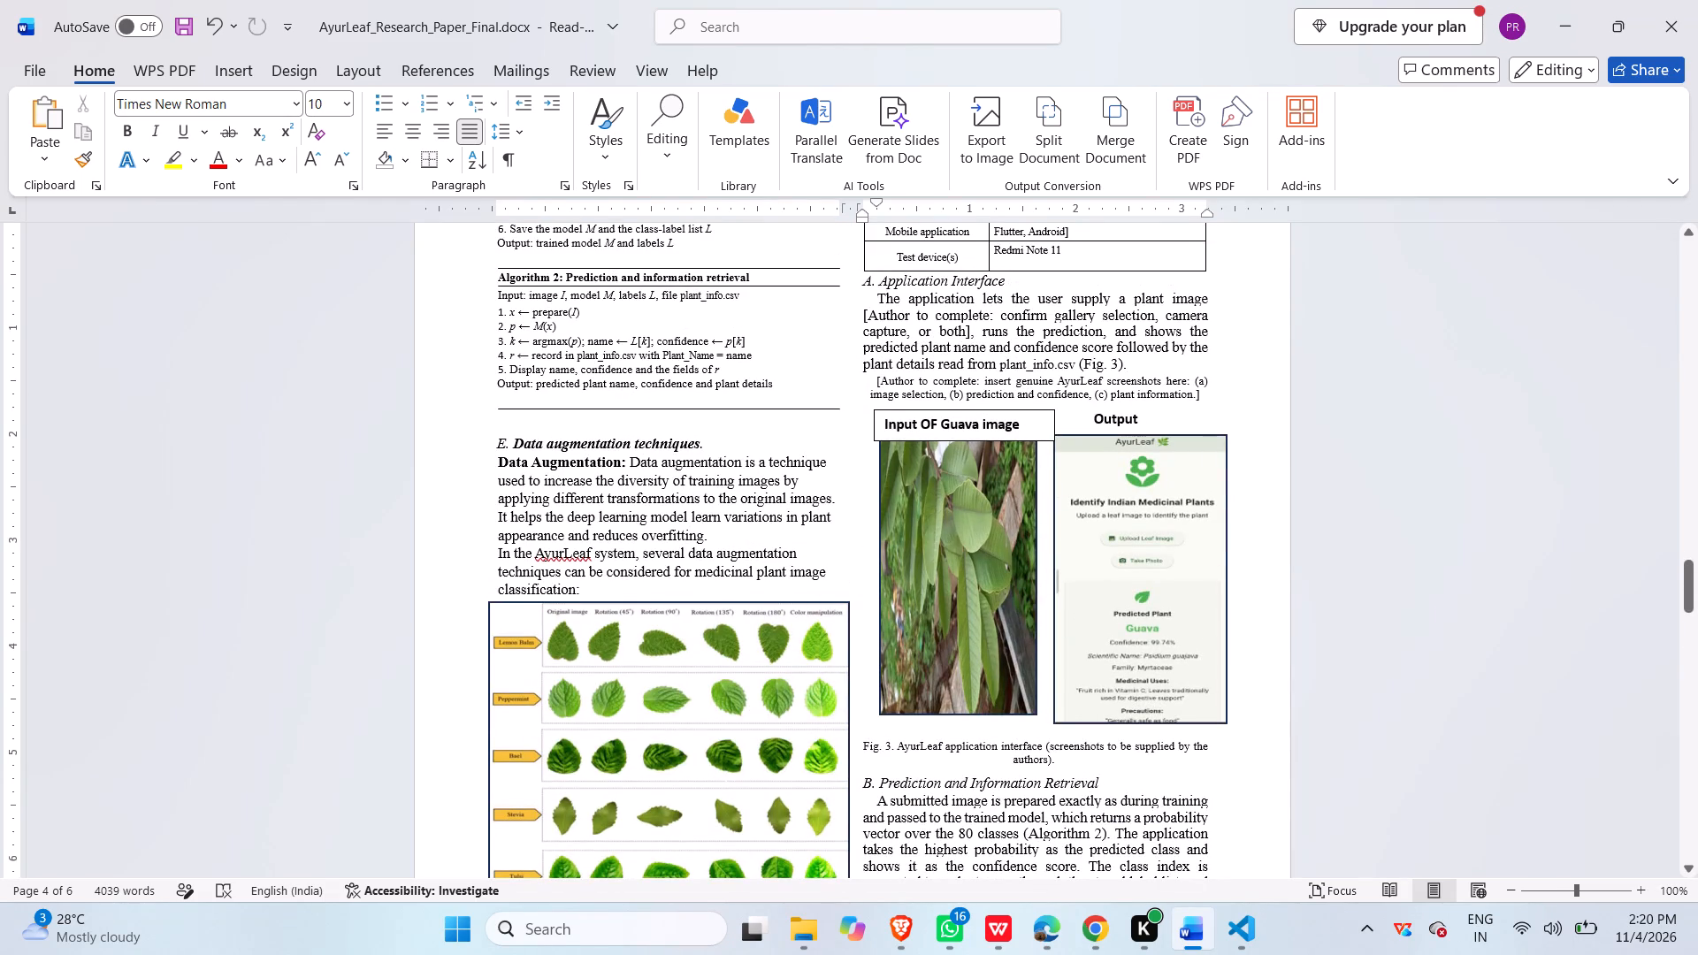
scroll(1088, 482, "down", 1)
scroll(1087, 485, "up", 1)
scroll(1089, 490, "down", 1)
scroll(1089, 491, "up", 1)
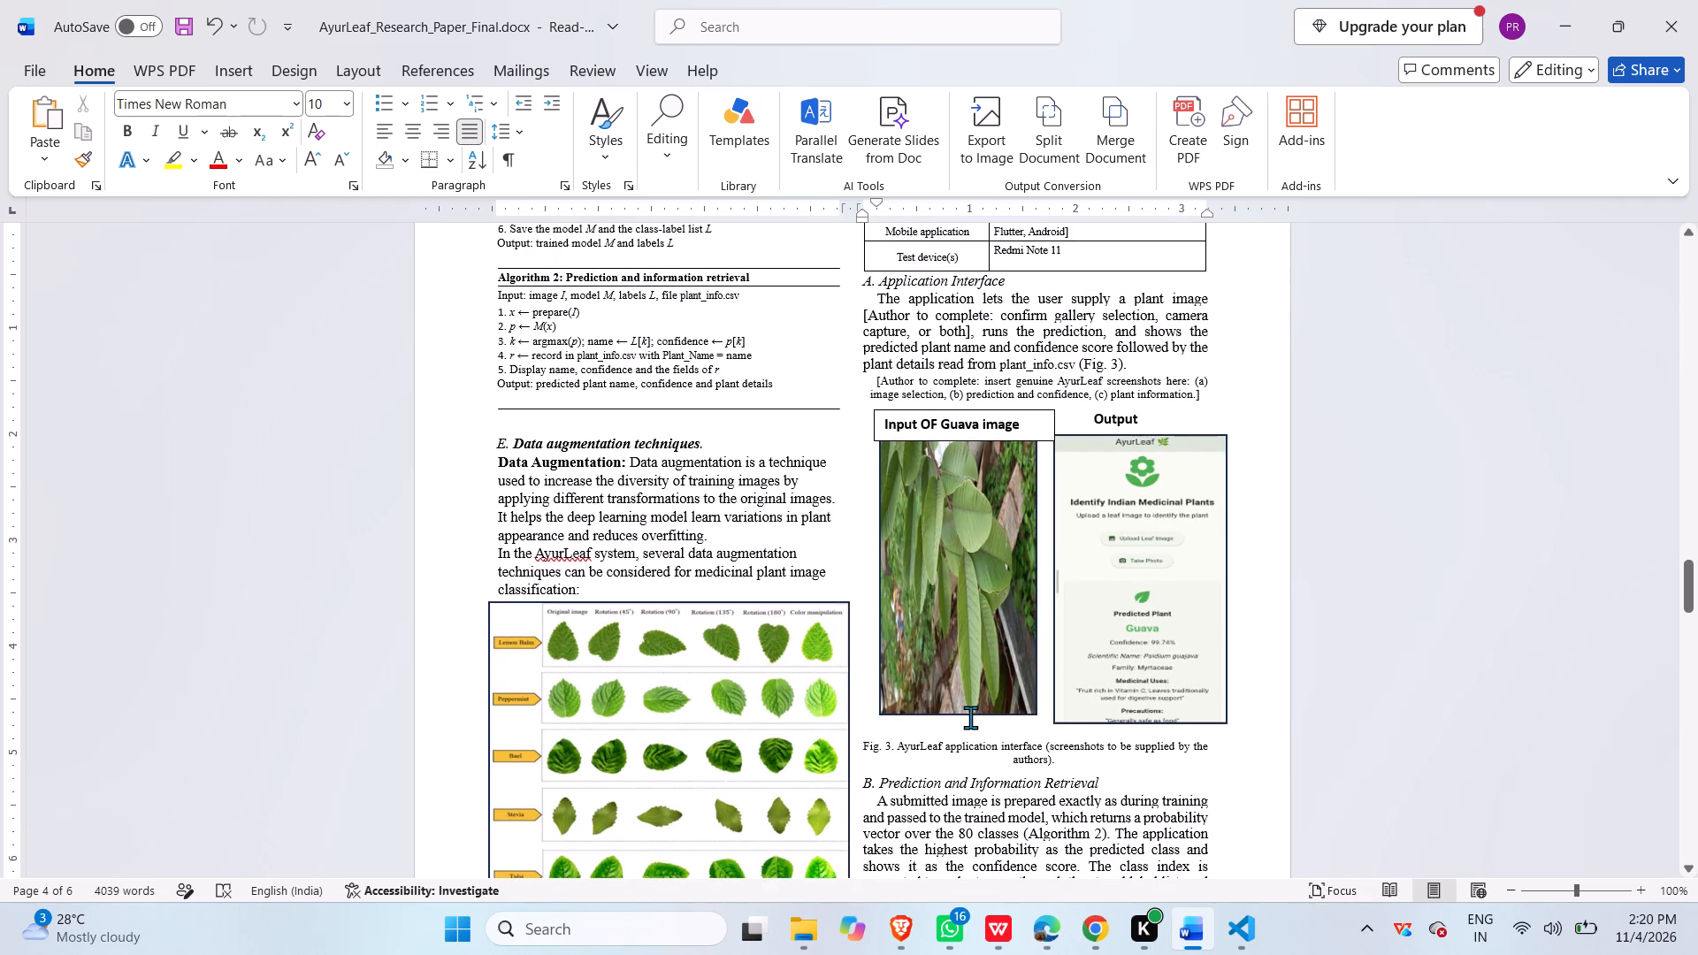
Shorten the guava leaf picture in Fig. 3 from its bottom edge to roughly half its height, keeping its width.
left_click(970, 717)
left_click_drag(970, 717, 964, 700)
left_click(968, 714)
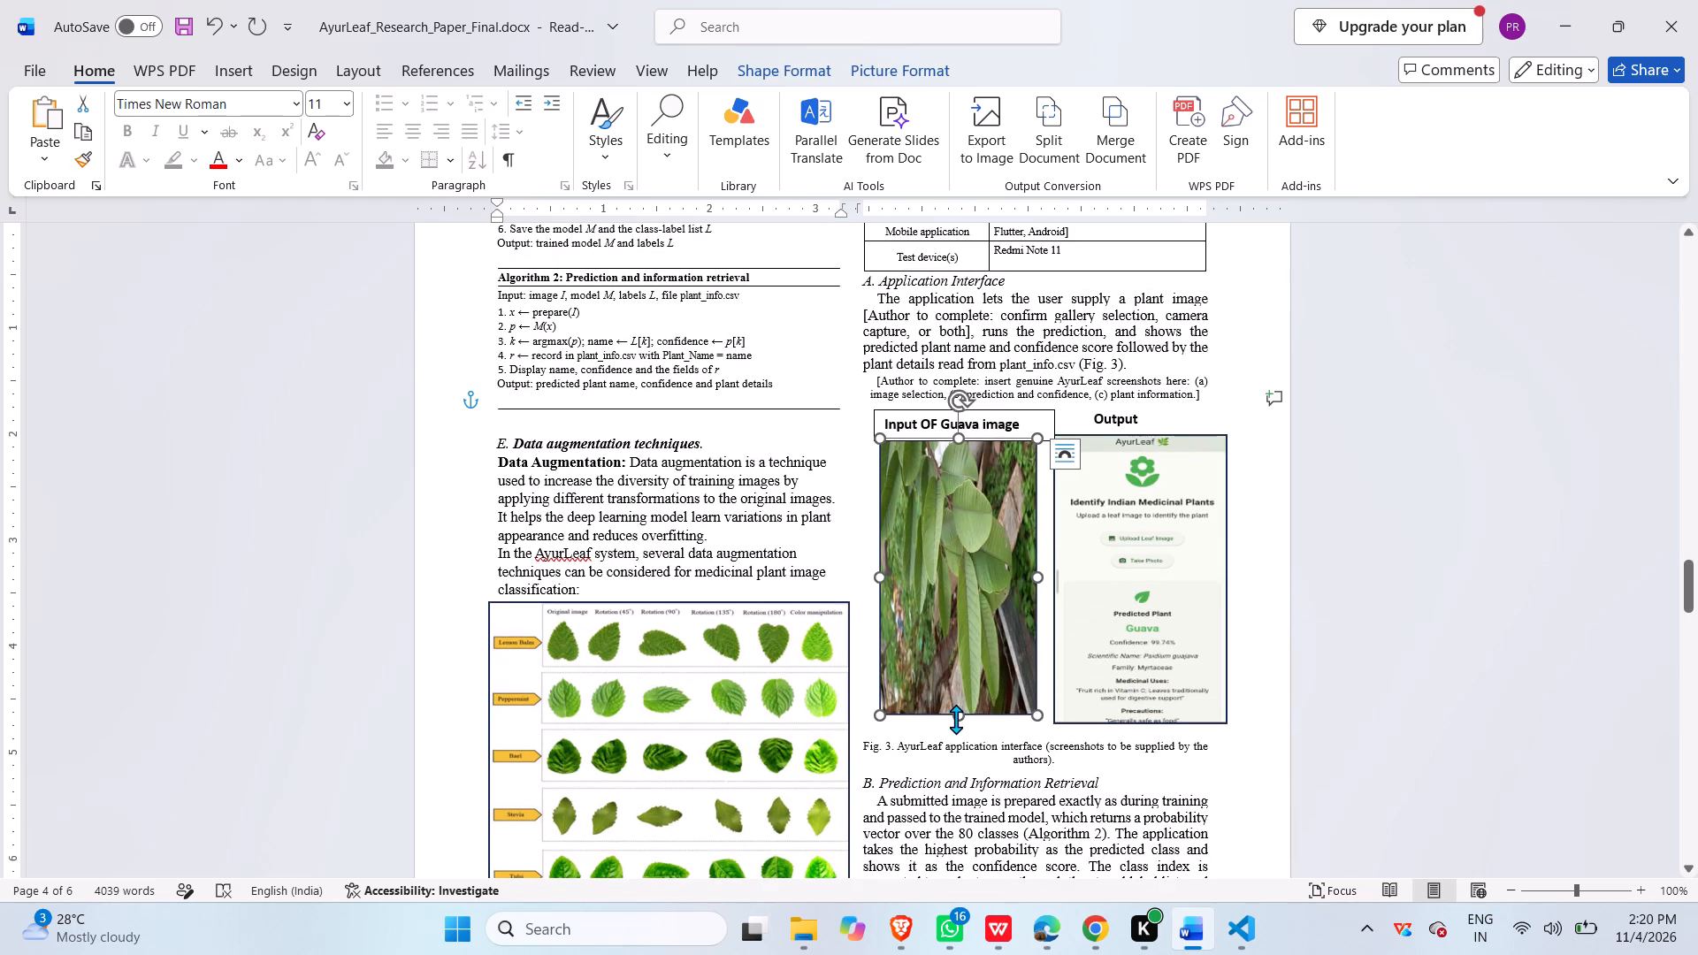
left_click_drag(956, 719, 957, 569)
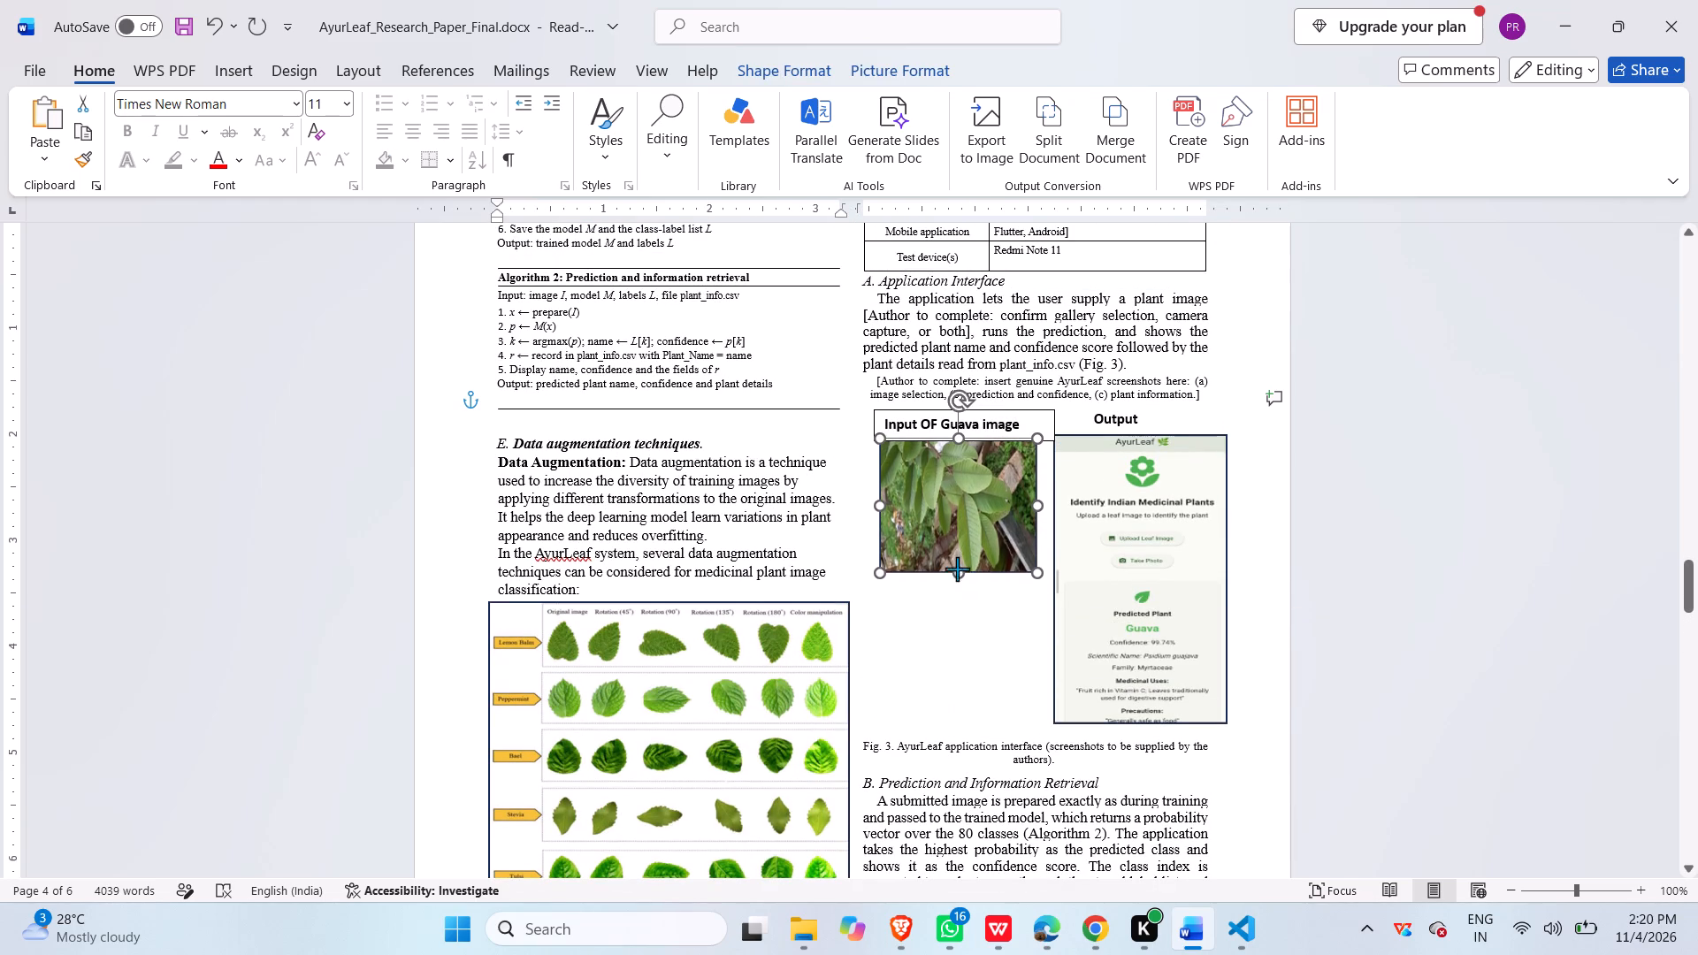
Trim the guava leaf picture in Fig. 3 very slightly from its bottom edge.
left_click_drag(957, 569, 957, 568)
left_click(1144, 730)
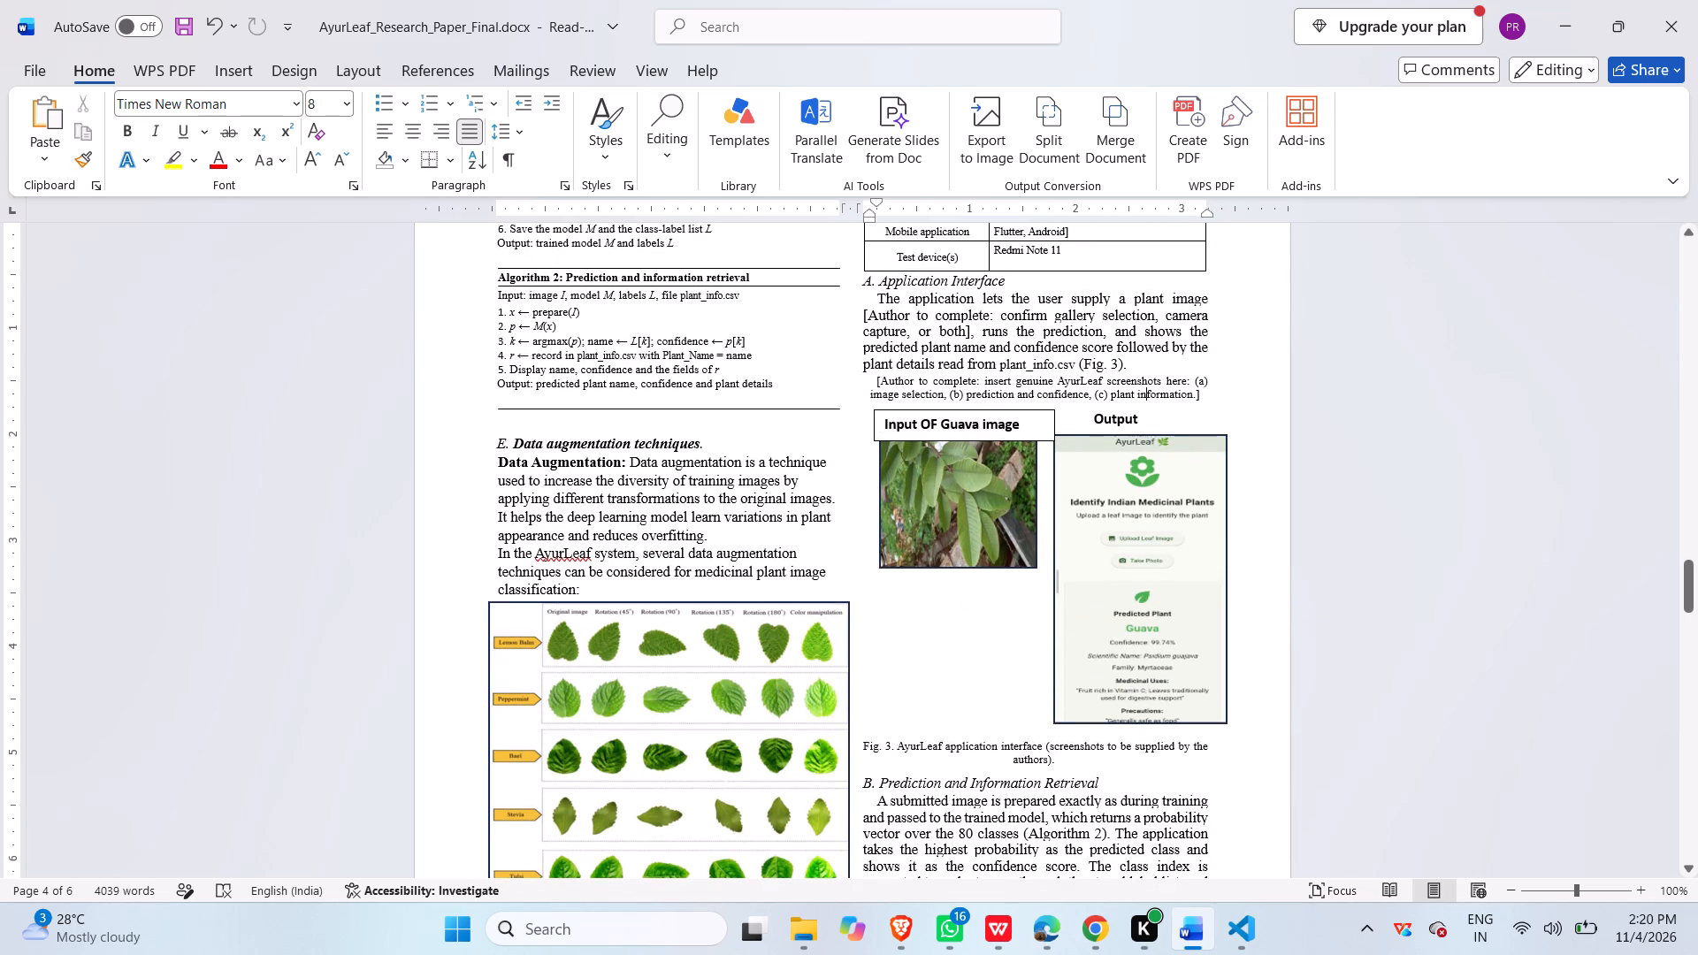
Shorten the Output app screenshot in Fig. 3 from its bottom edge to roughly five-sixths of its height, keeping its width.
left_click(1144, 724)
left_click_drag(1143, 721, 1136, 577)
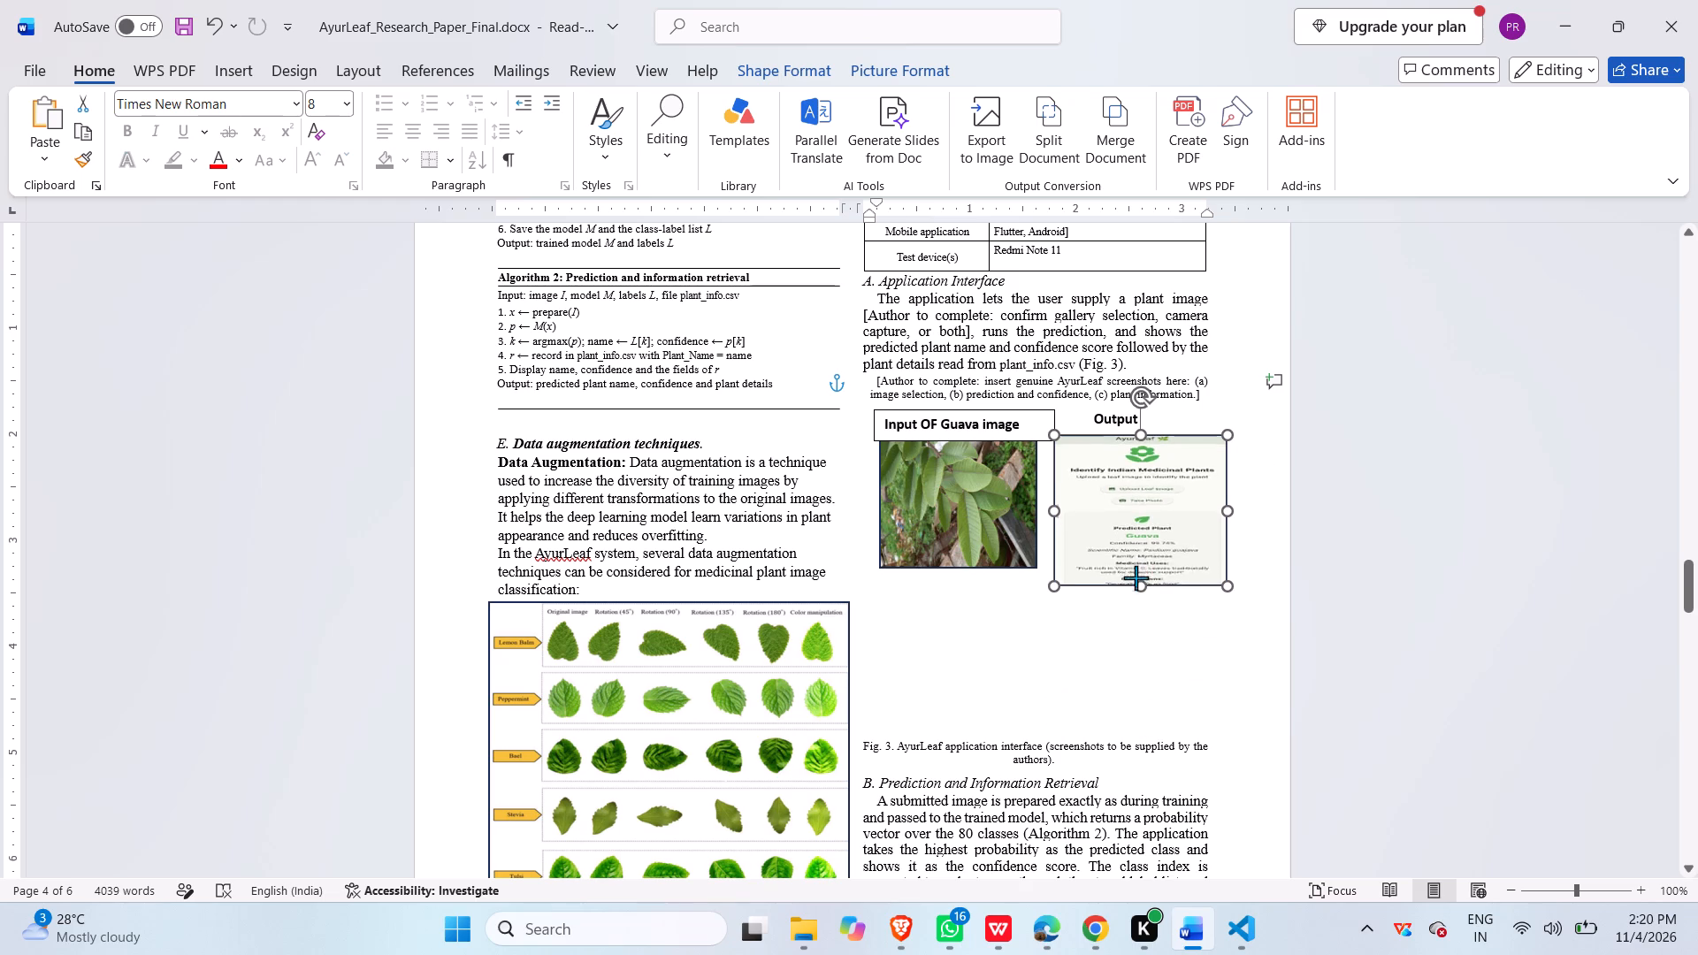
left_click_drag(1136, 577, 1152, 625)
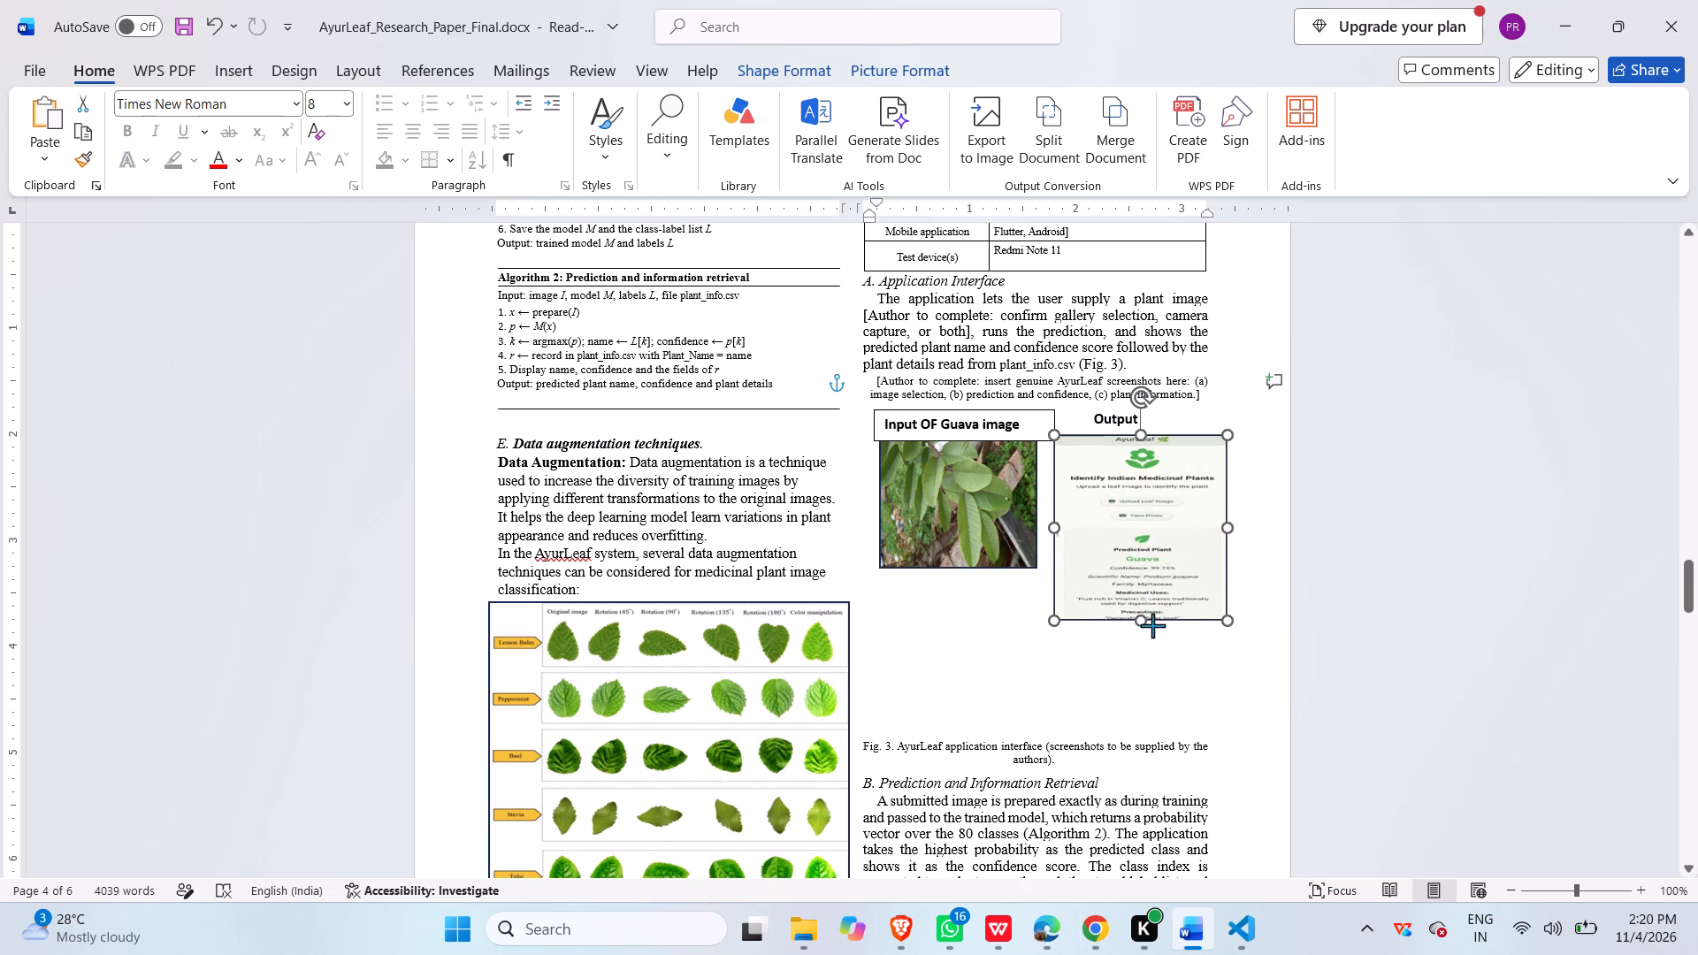
left_click_drag(1152, 625, 1163, 698)
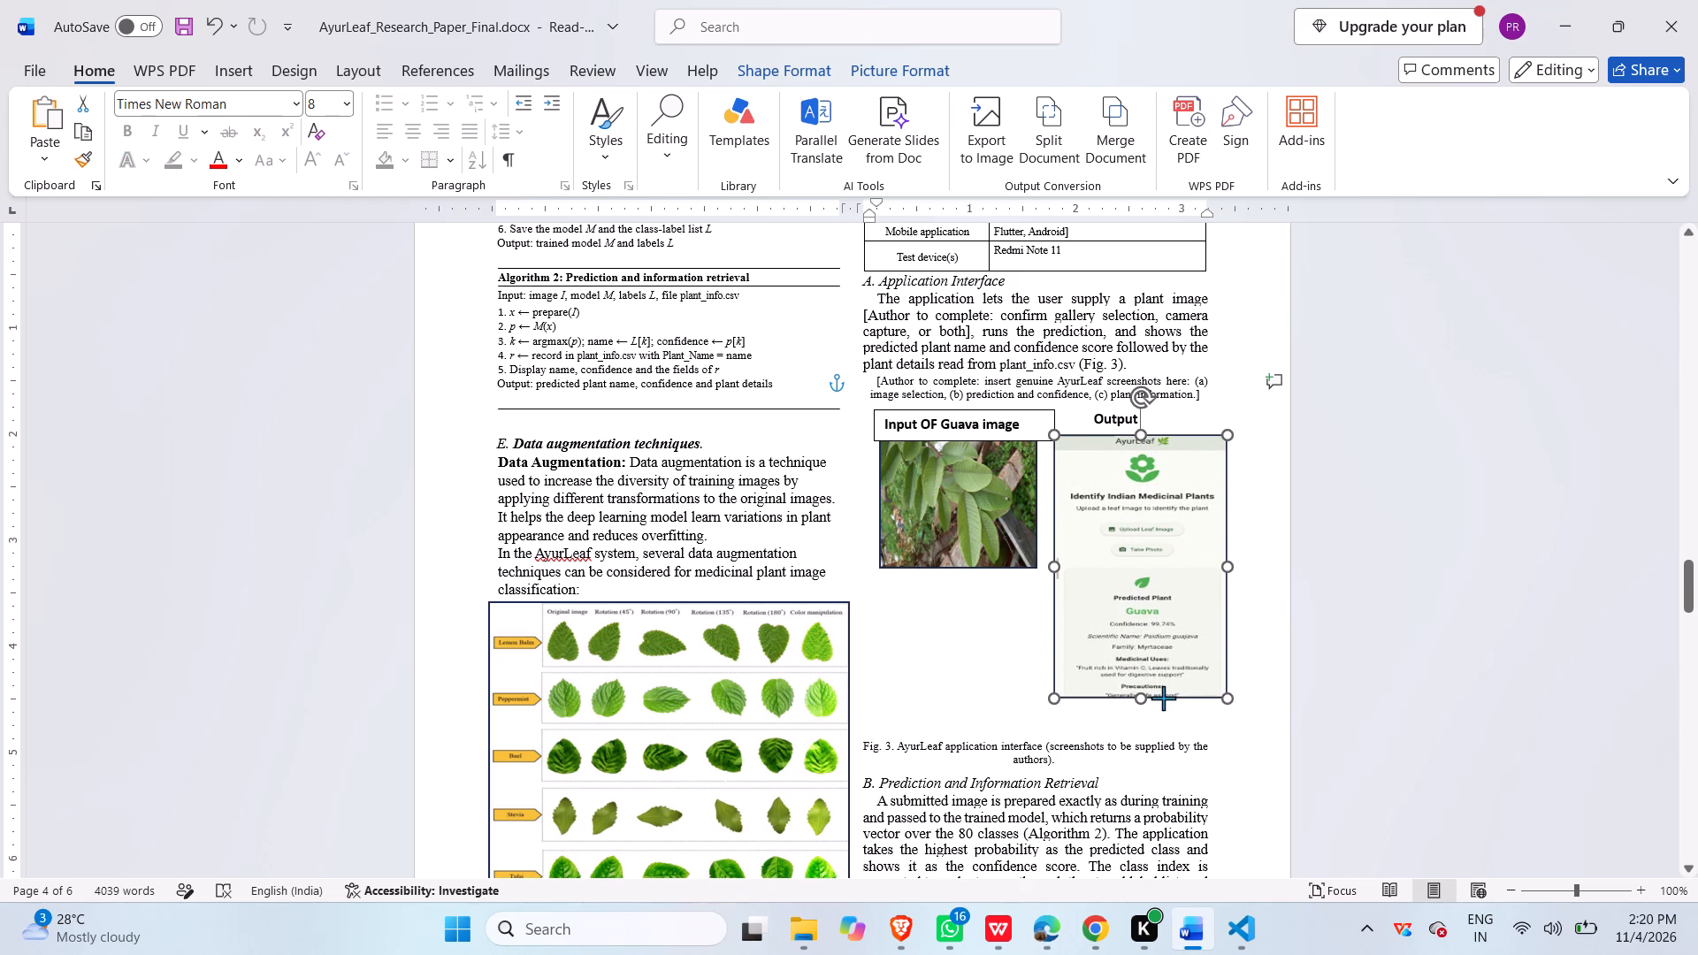
left_click_drag(1163, 698, 1160, 676)
Stretch the guava leaf picture's bottom edge down until it lines up with the bottom of the Output app screenshot.
left_click(950, 589)
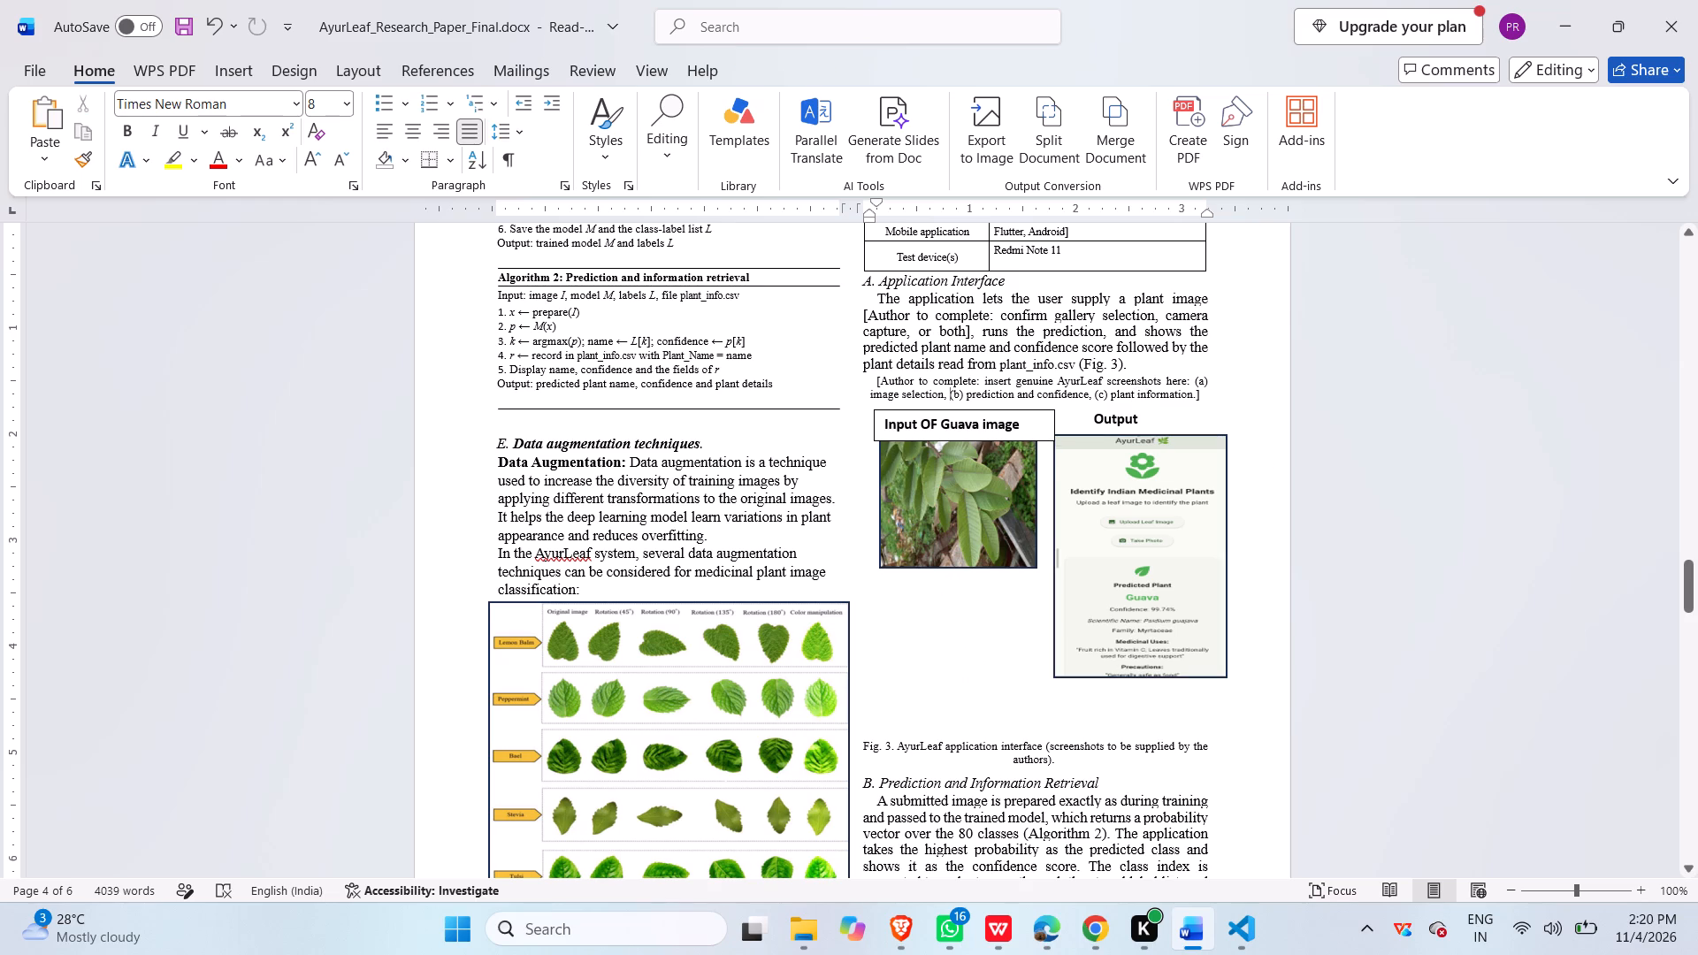
left_click(965, 565)
left_click_drag(961, 564, 959, 668)
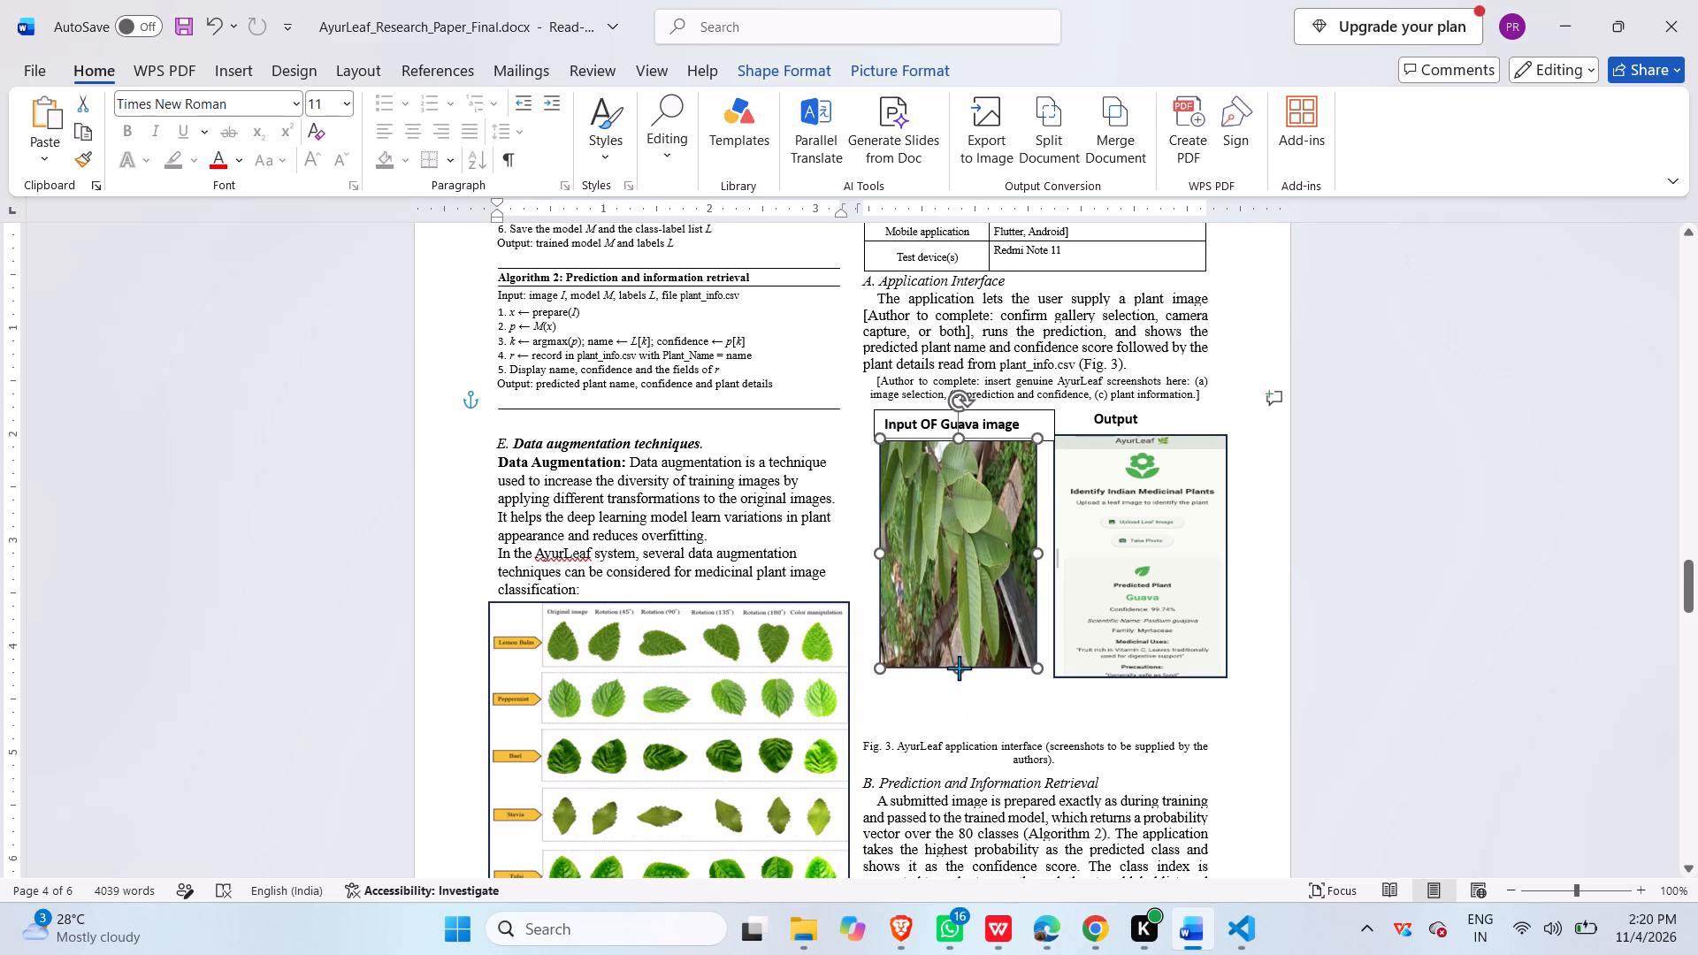
left_click_drag(959, 668, 962, 678)
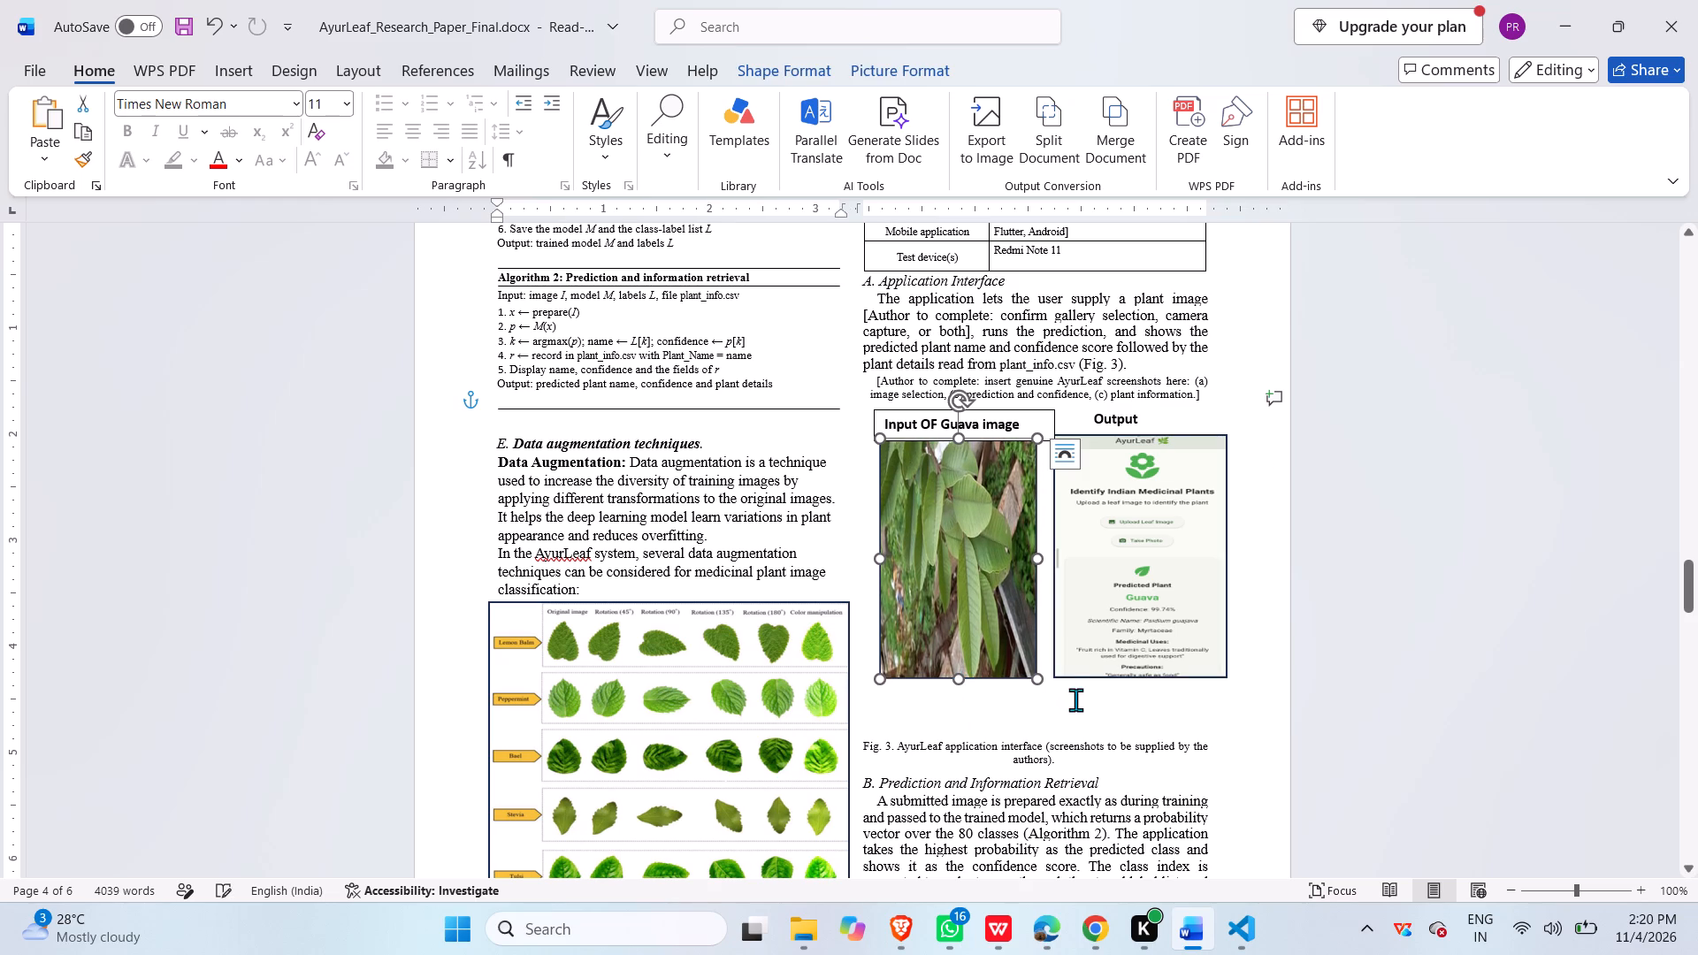
left_click(1075, 701)
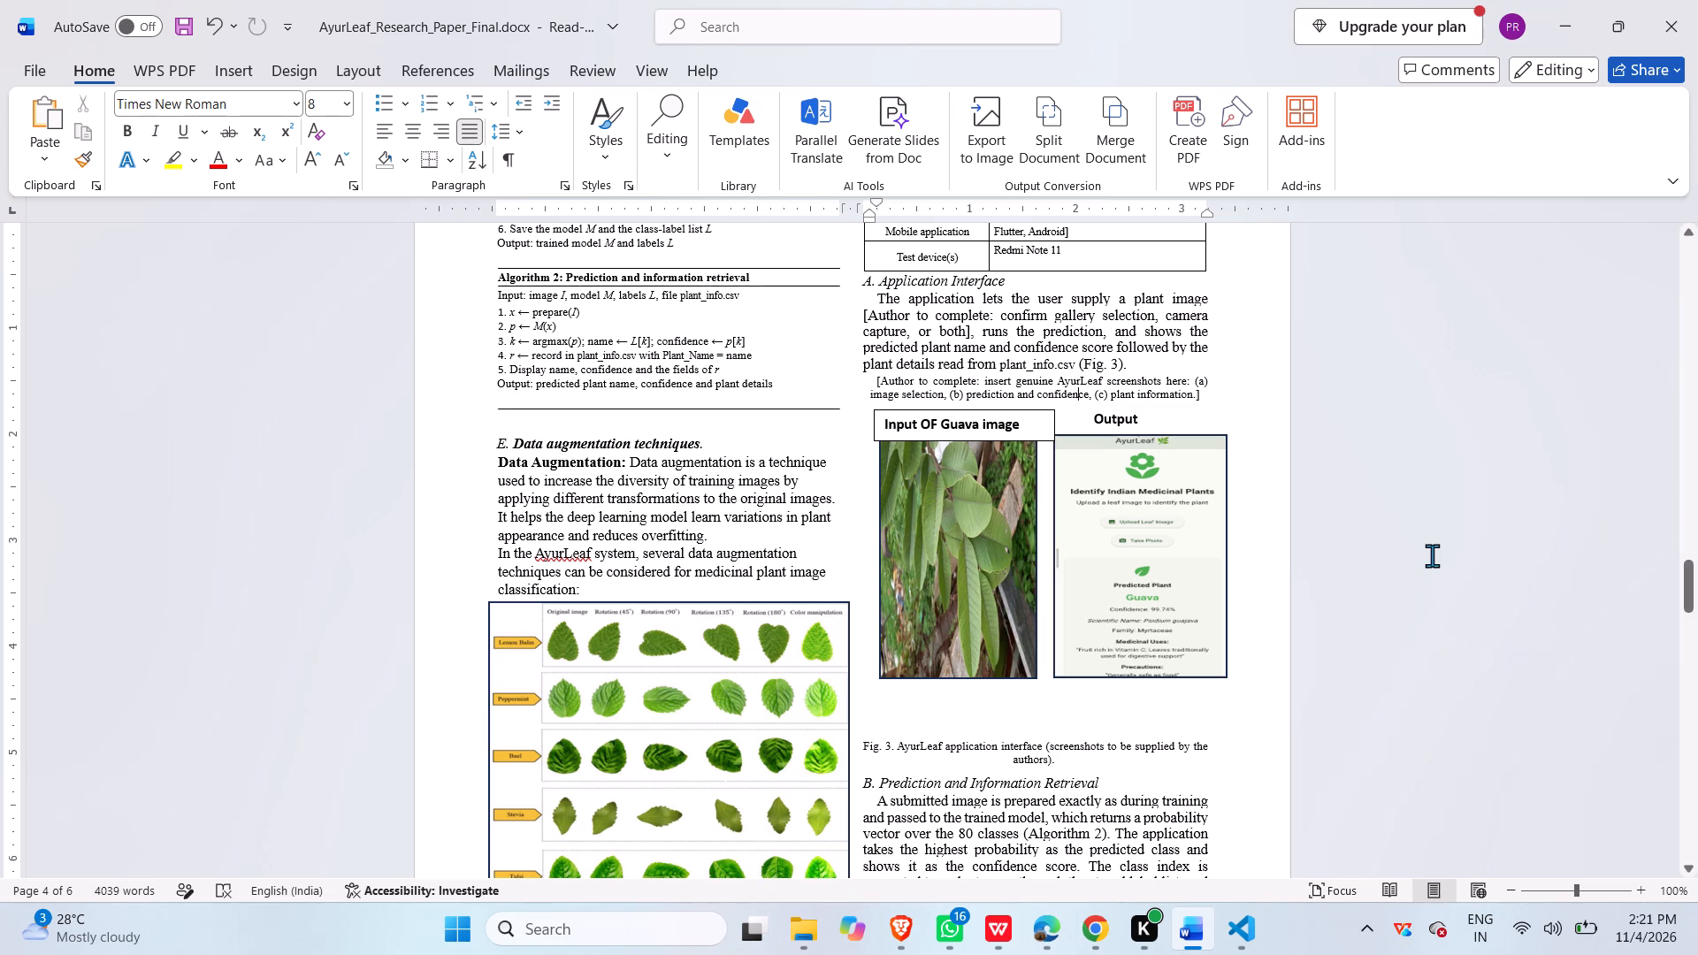
Insert five blank lines directly before the Fig. 3 caption to push it further below the pictures.
scroll(893, 587, "down", 1)
scroll(891, 584, "up", 1)
scroll(891, 585, "down", 1)
scroll(891, 585, "up", 1)
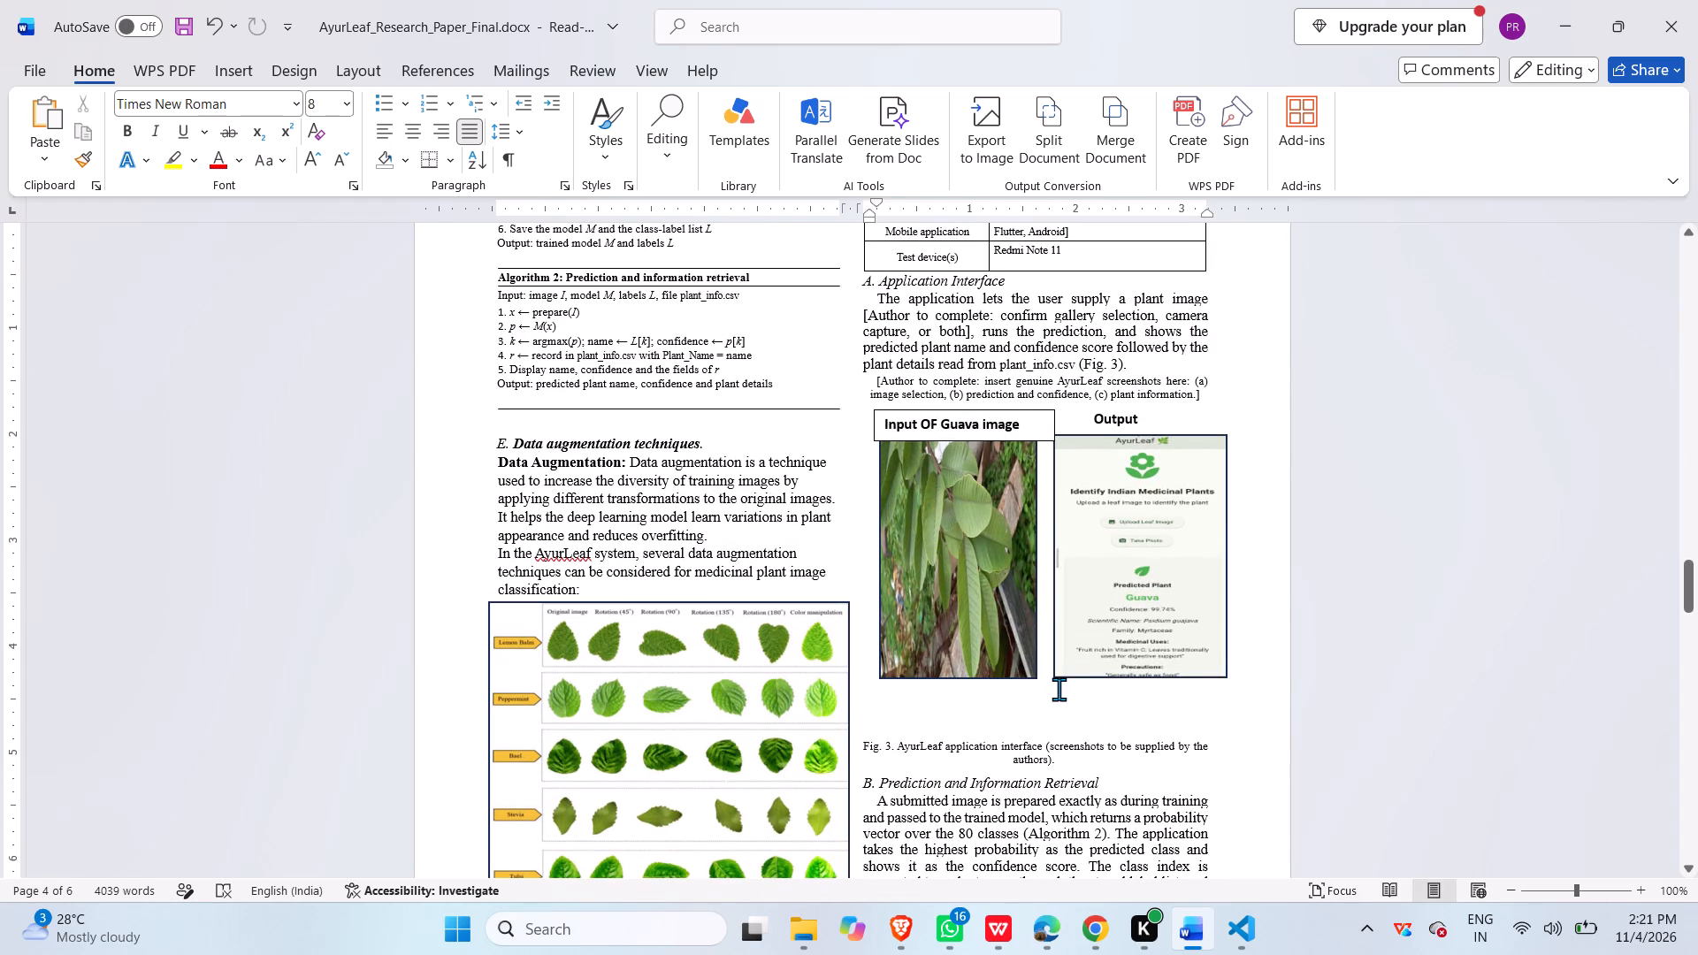
left_click(1051, 695)
left_click(950, 699)
left_click(921, 711)
left_click(867, 754)
left_click(866, 747)
key("Return")
key("Return")
key("Return")
key("Return")
key("Return")
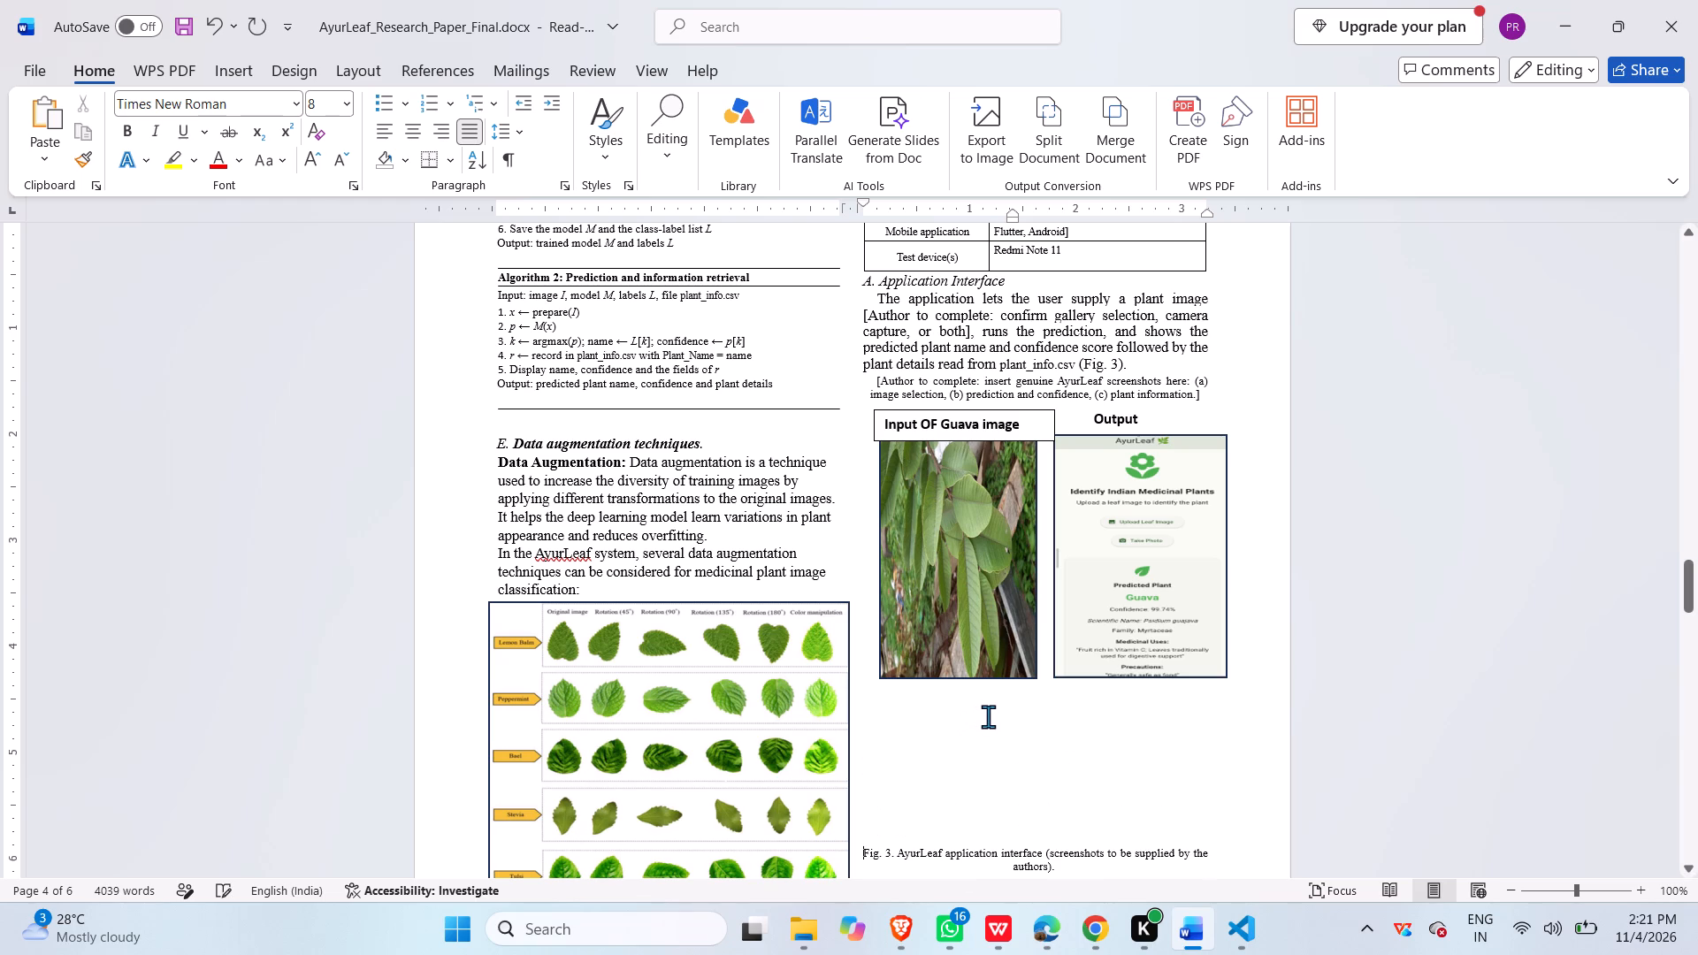
Insert nine more blank lines before the Fig. 3 caption, moving it and the following sections further down the column.
scroll(995, 638, "down", 1)
scroll(995, 637, "left", 1)
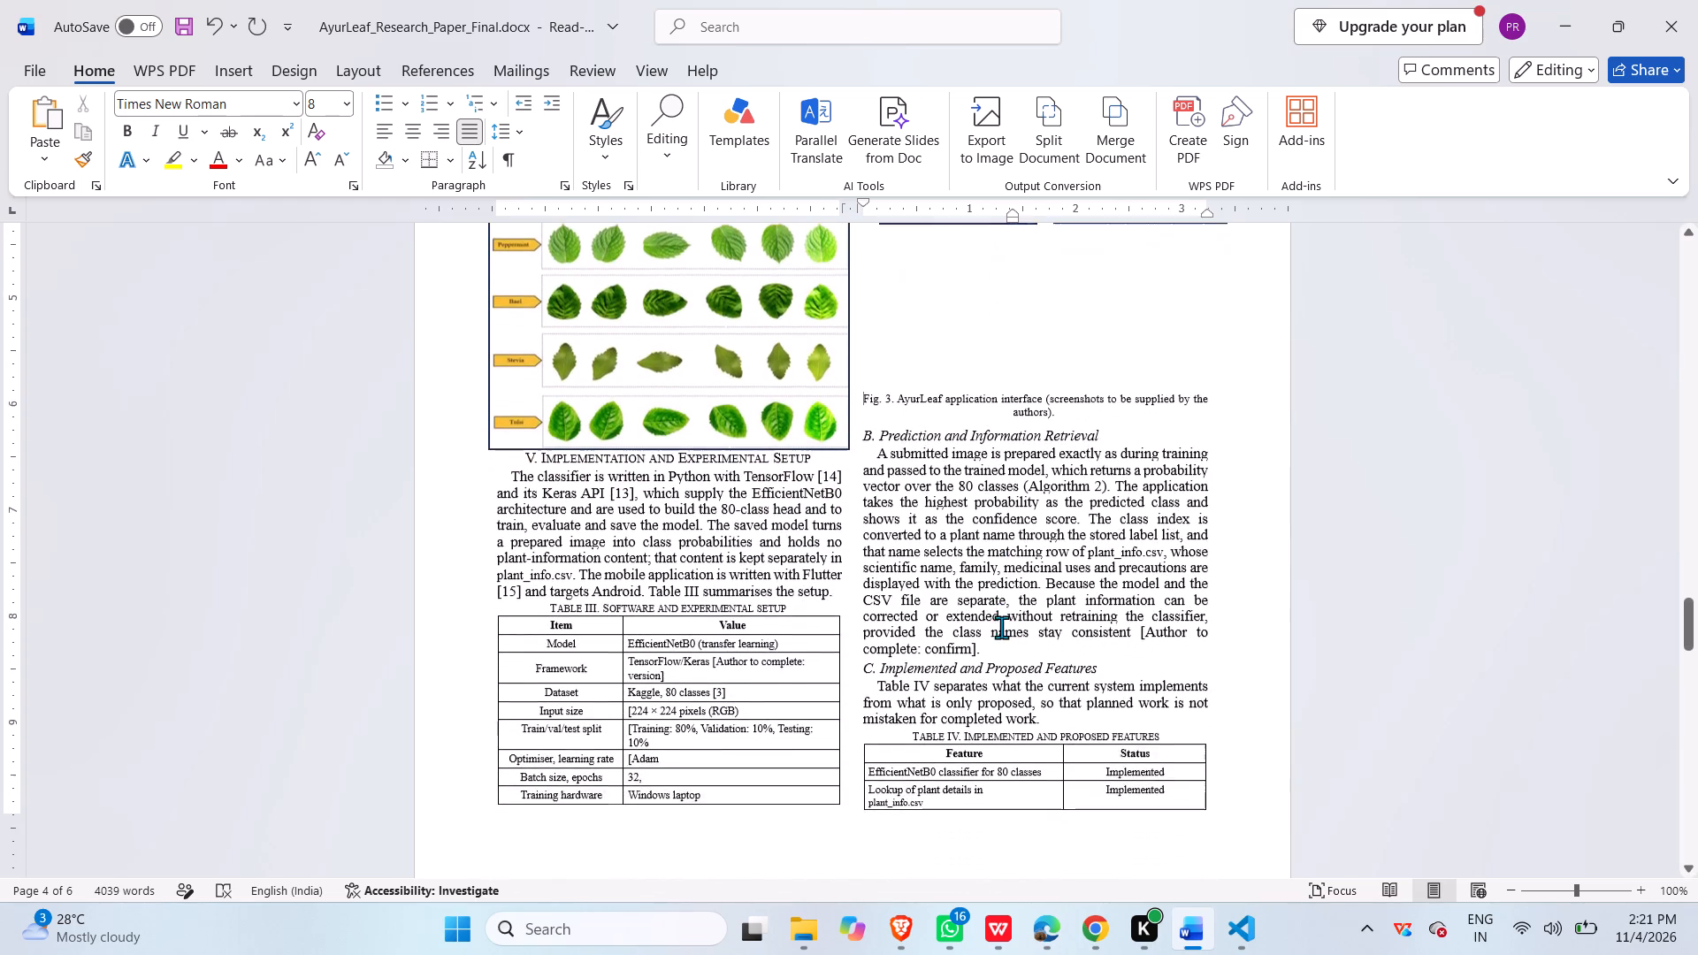
scroll(1001, 627, "left", 1)
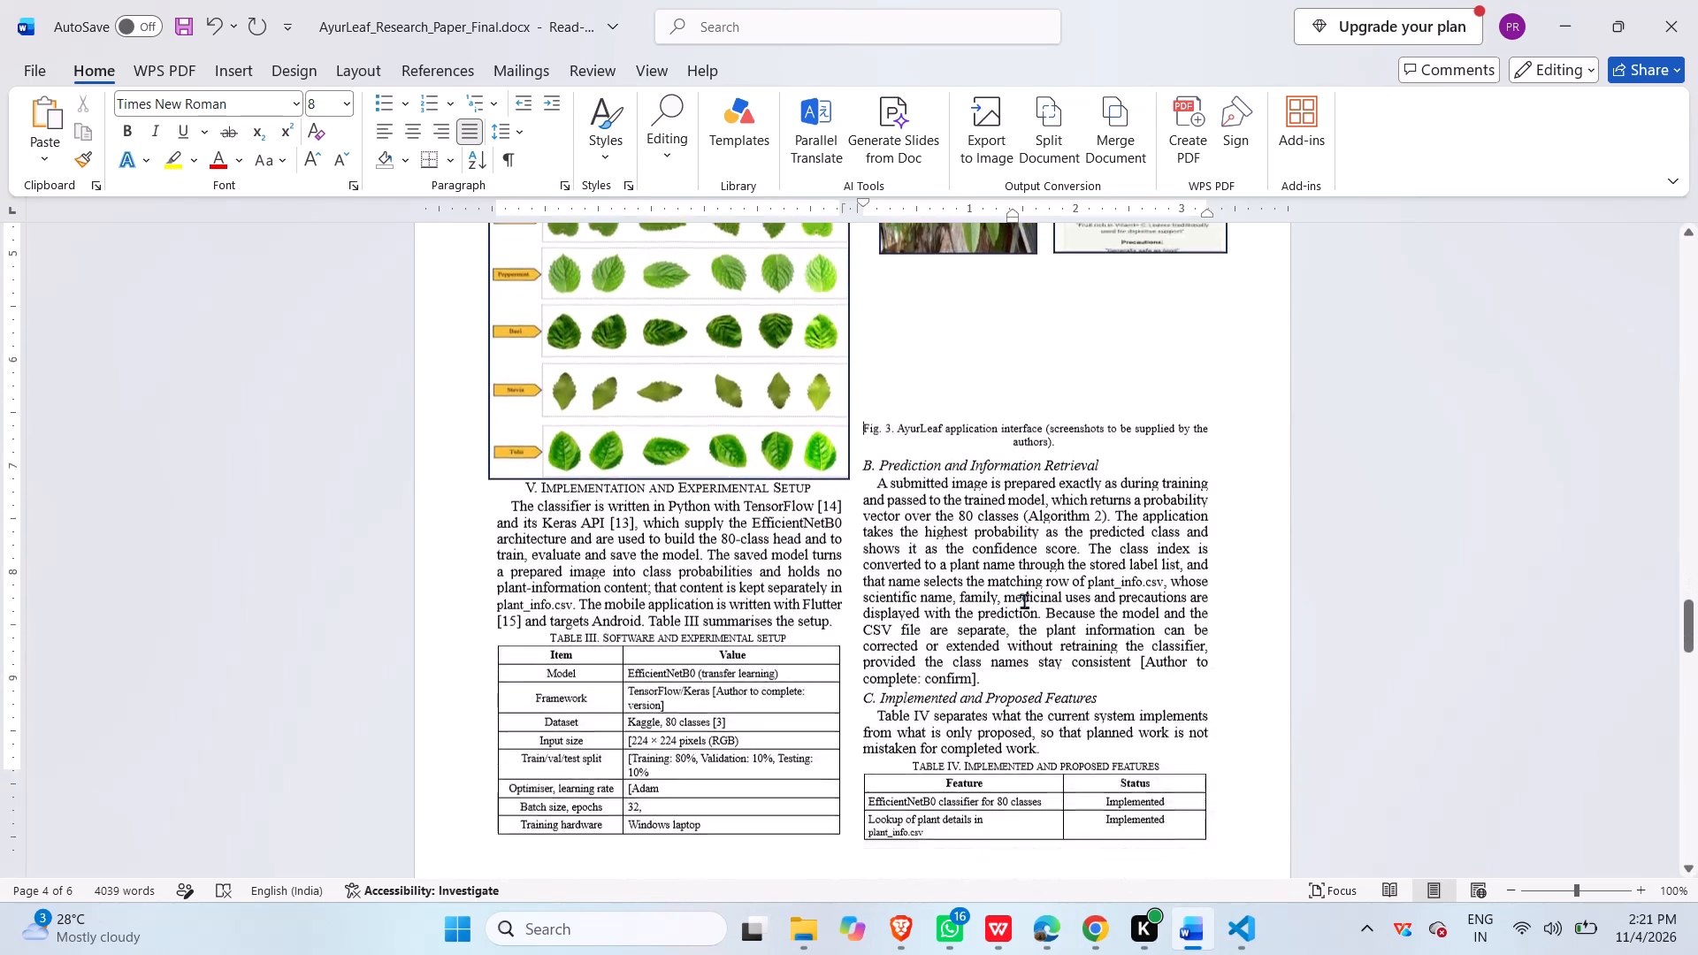
scroll(1024, 600, "left", 2)
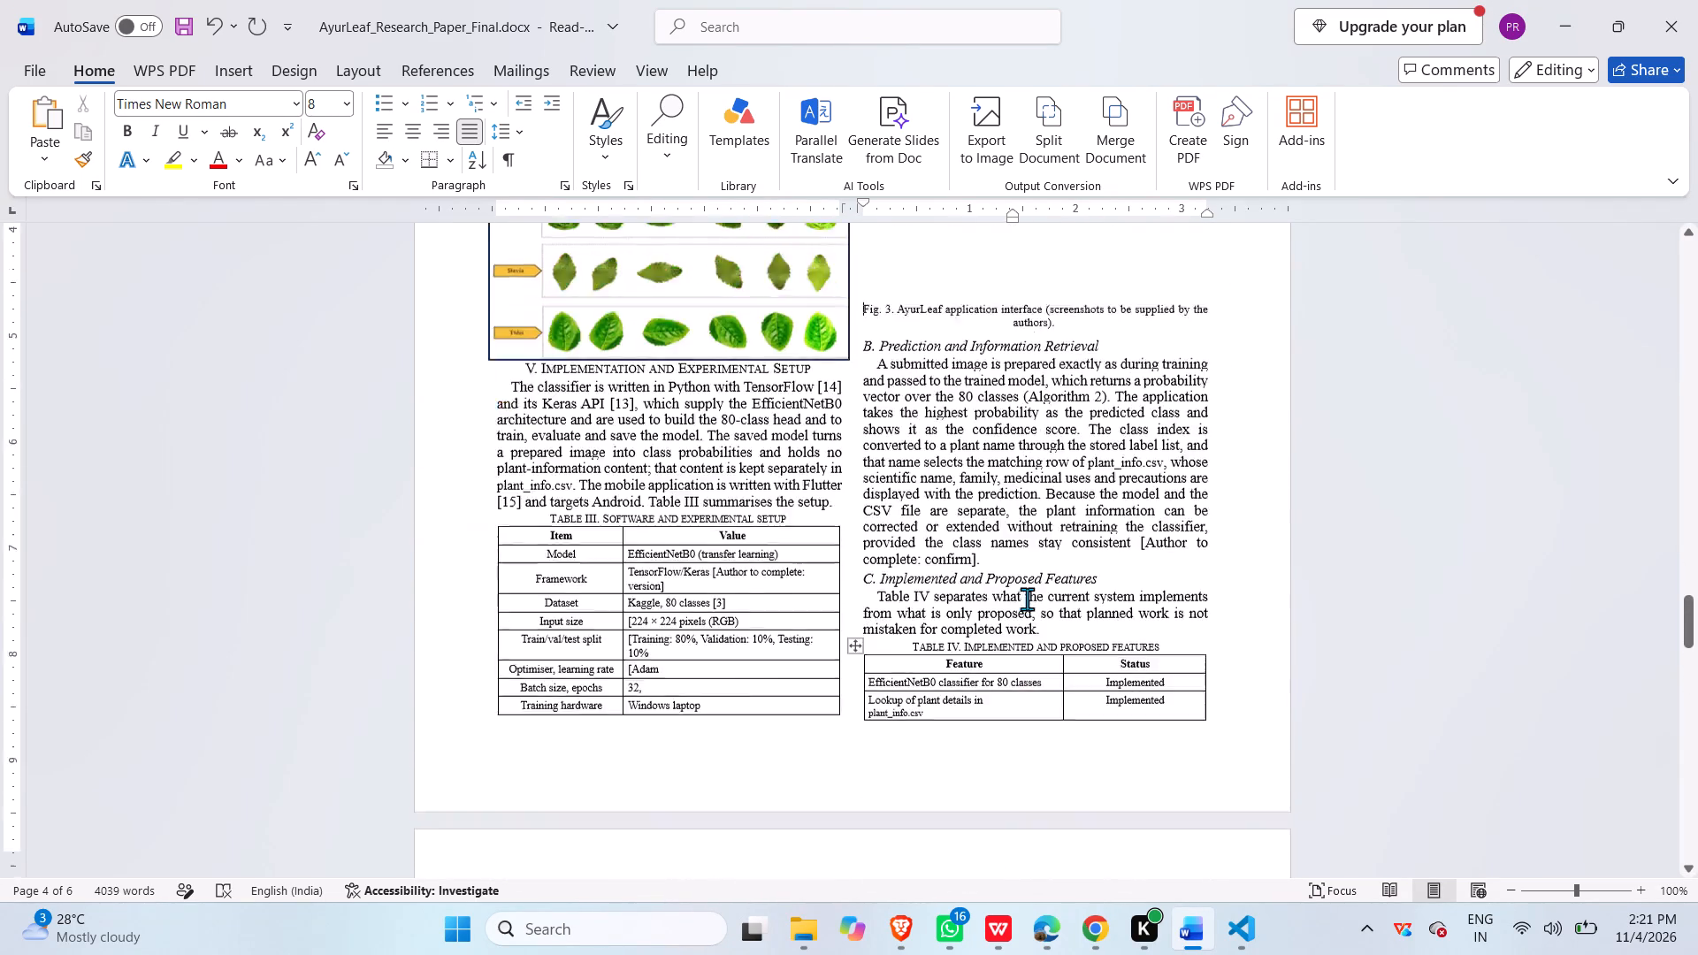
scroll(1027, 599, "left", 1)
scroll(935, 593, "left", 1)
key("Return")
key("Return")
key("Return")
key("Return")
key("Return")
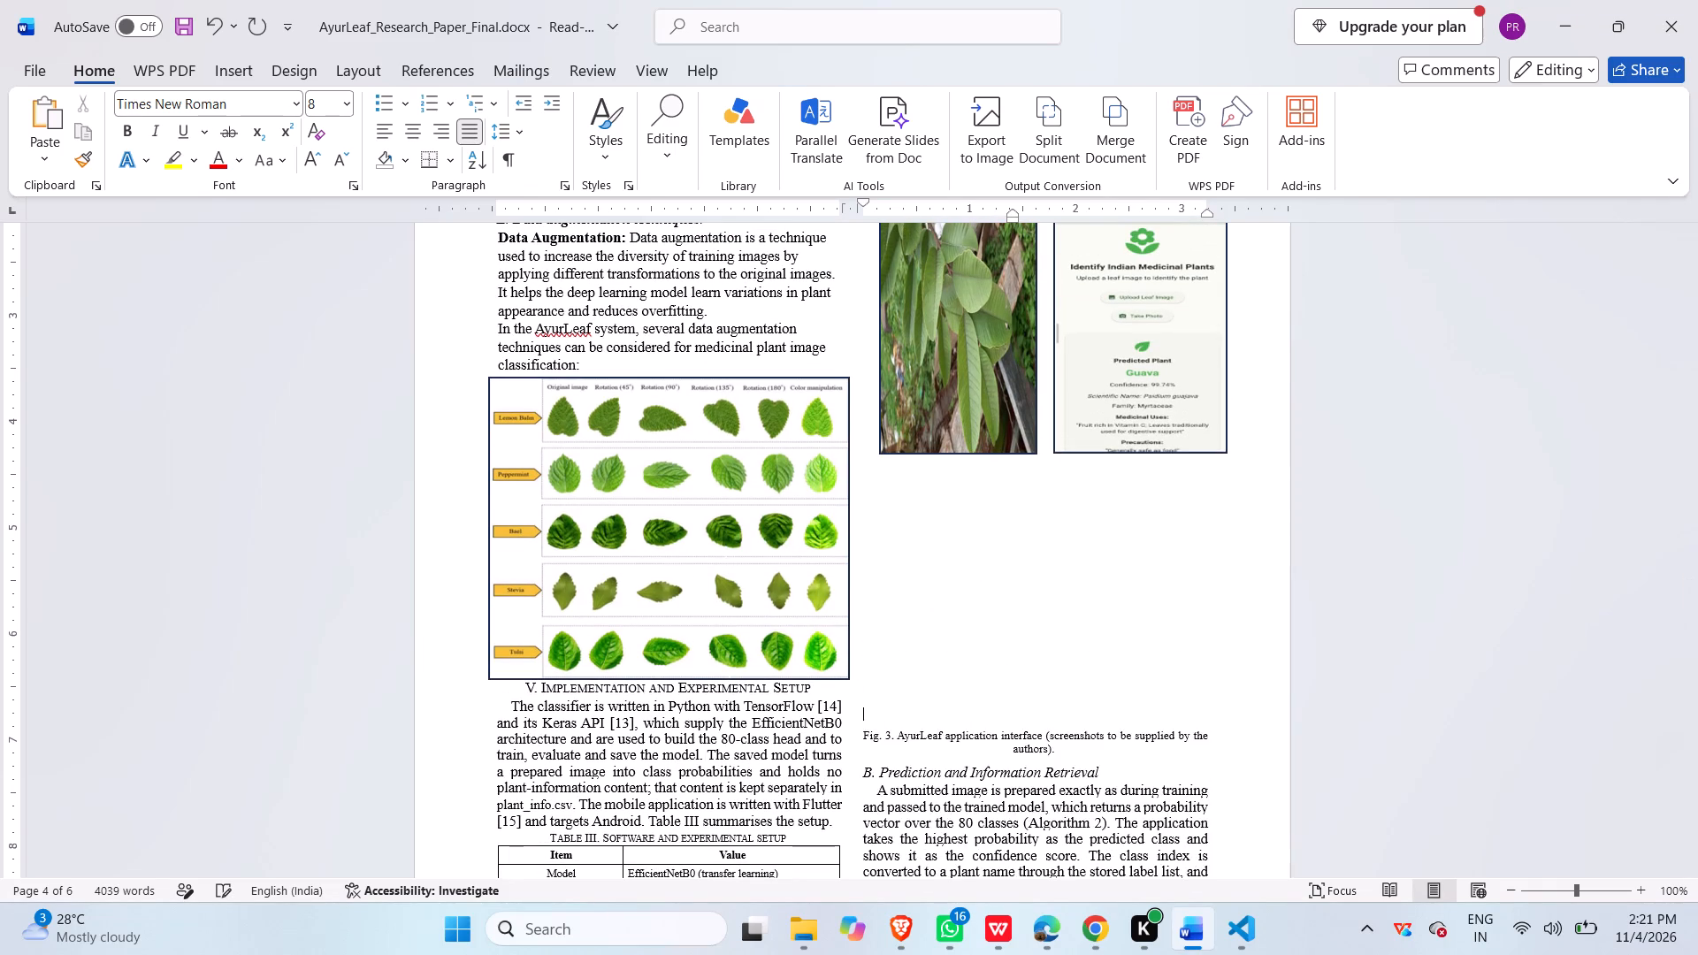
key("Return")
key("Return")
key("Return")
key("Return")
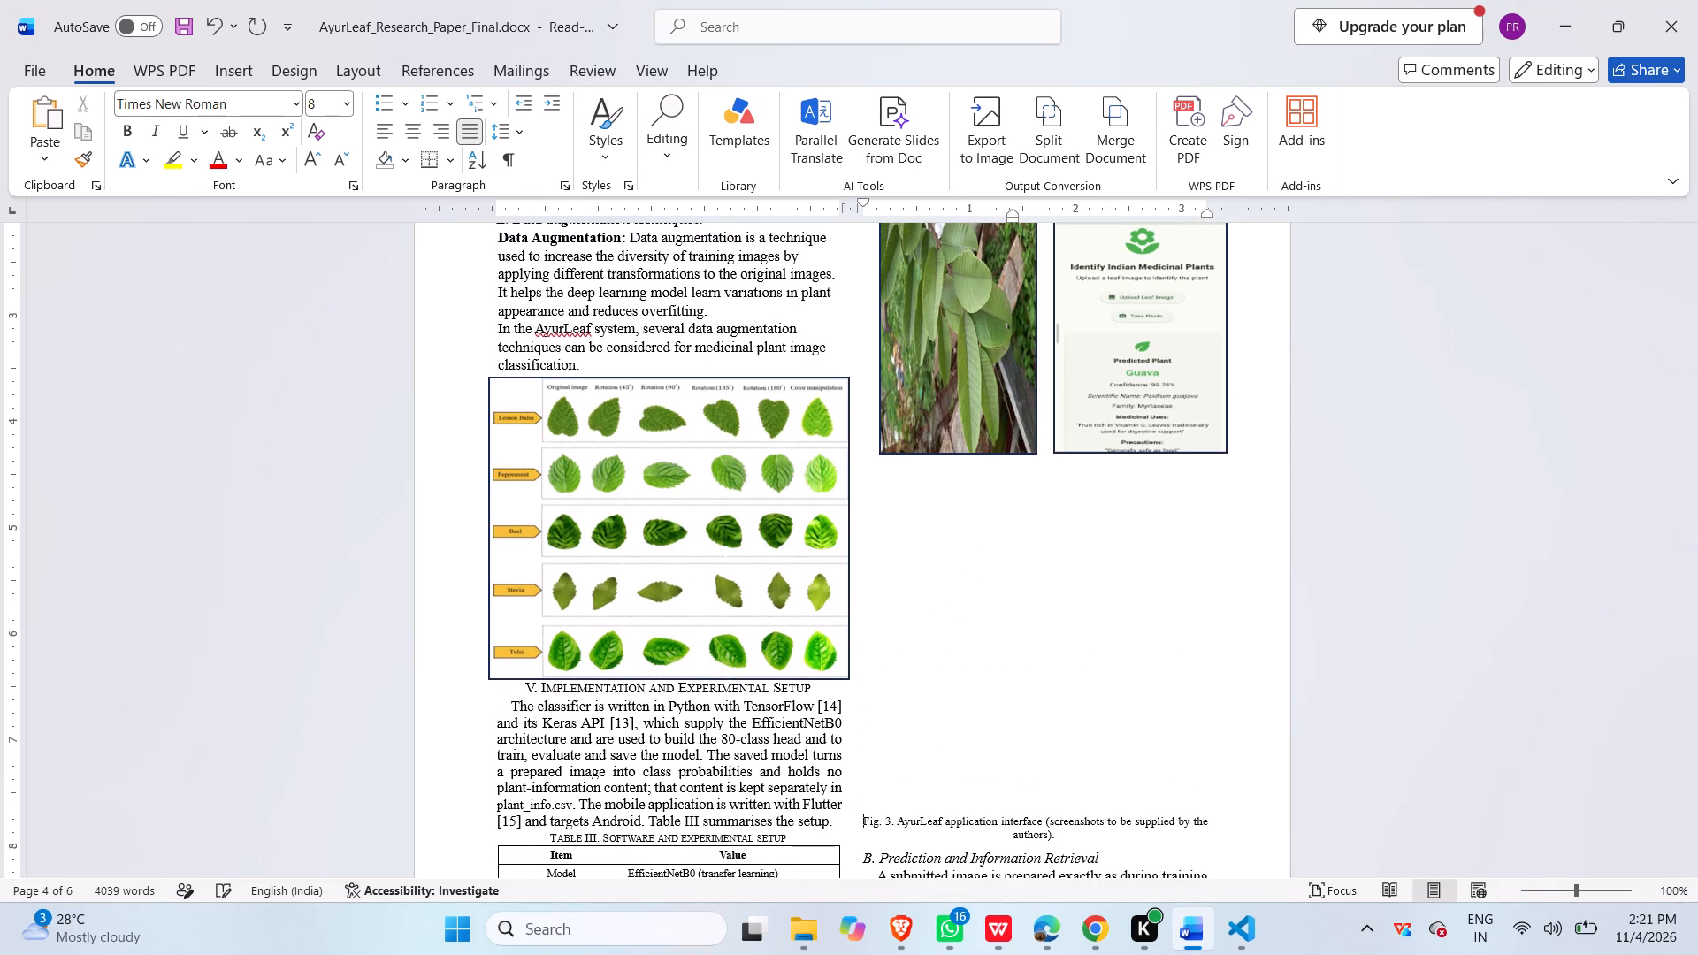
Delete the Mobile application and Test device(s) table rows with the "A. Application Interface" heading on page 4, and remove the following paragraph's first-line indent.
scroll(951, 593, "up", 1)
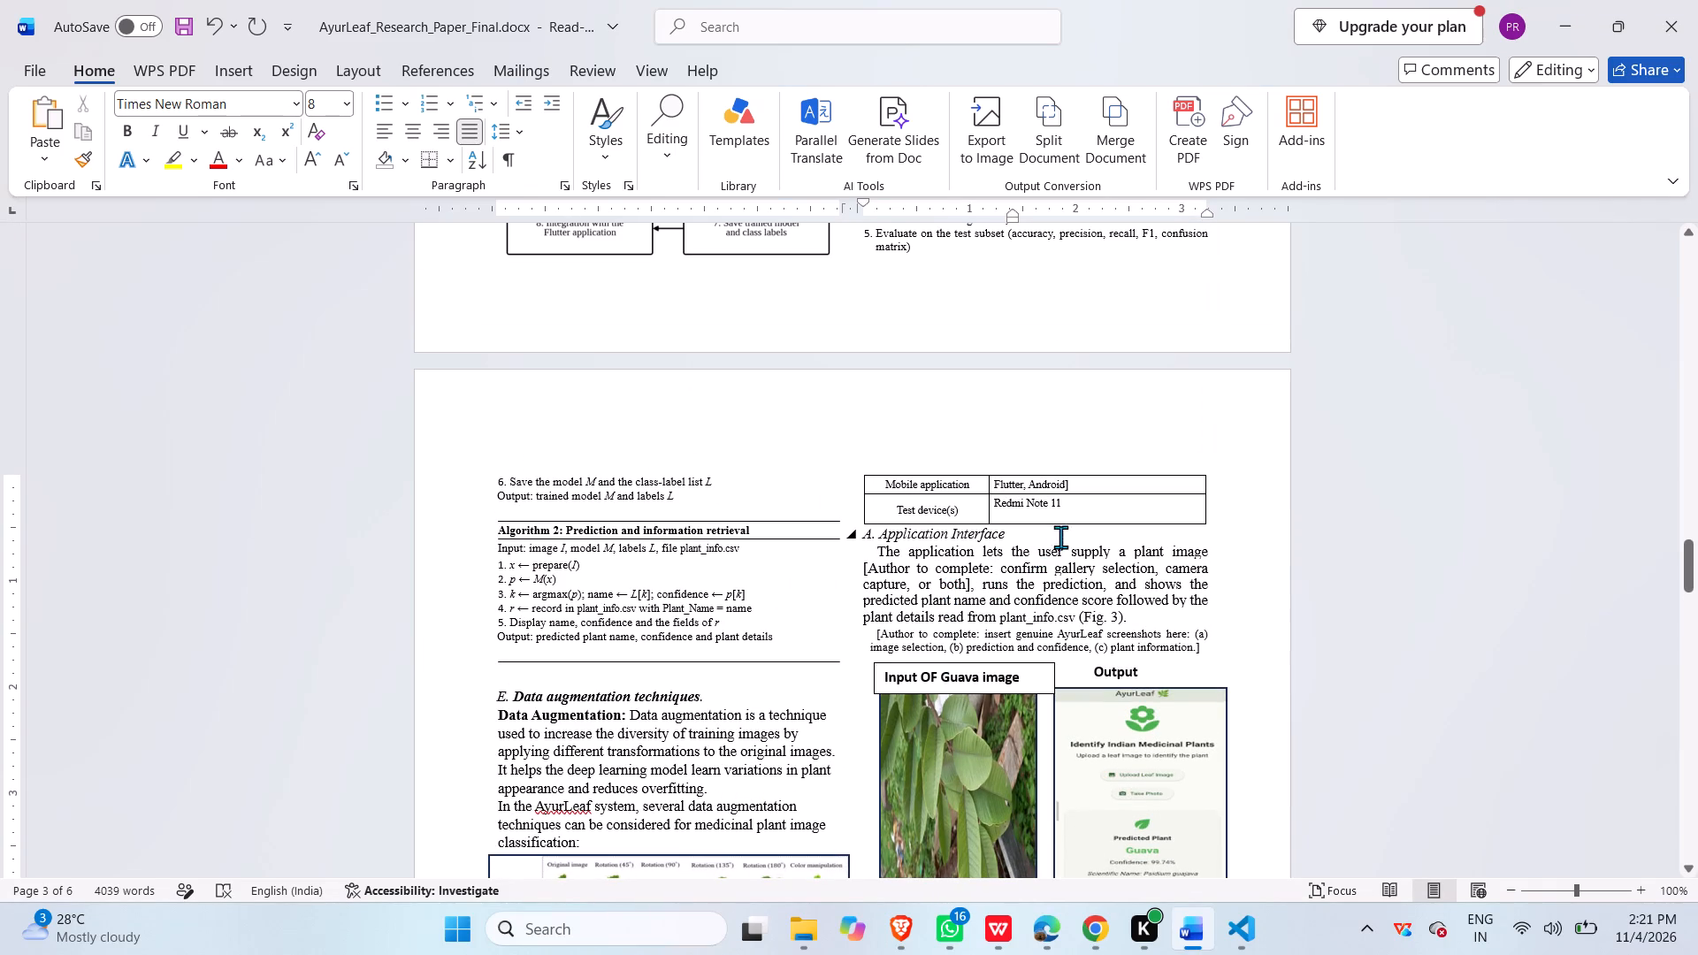
scroll(1123, 528, "down", 2)
scroll(1123, 528, "up", 1)
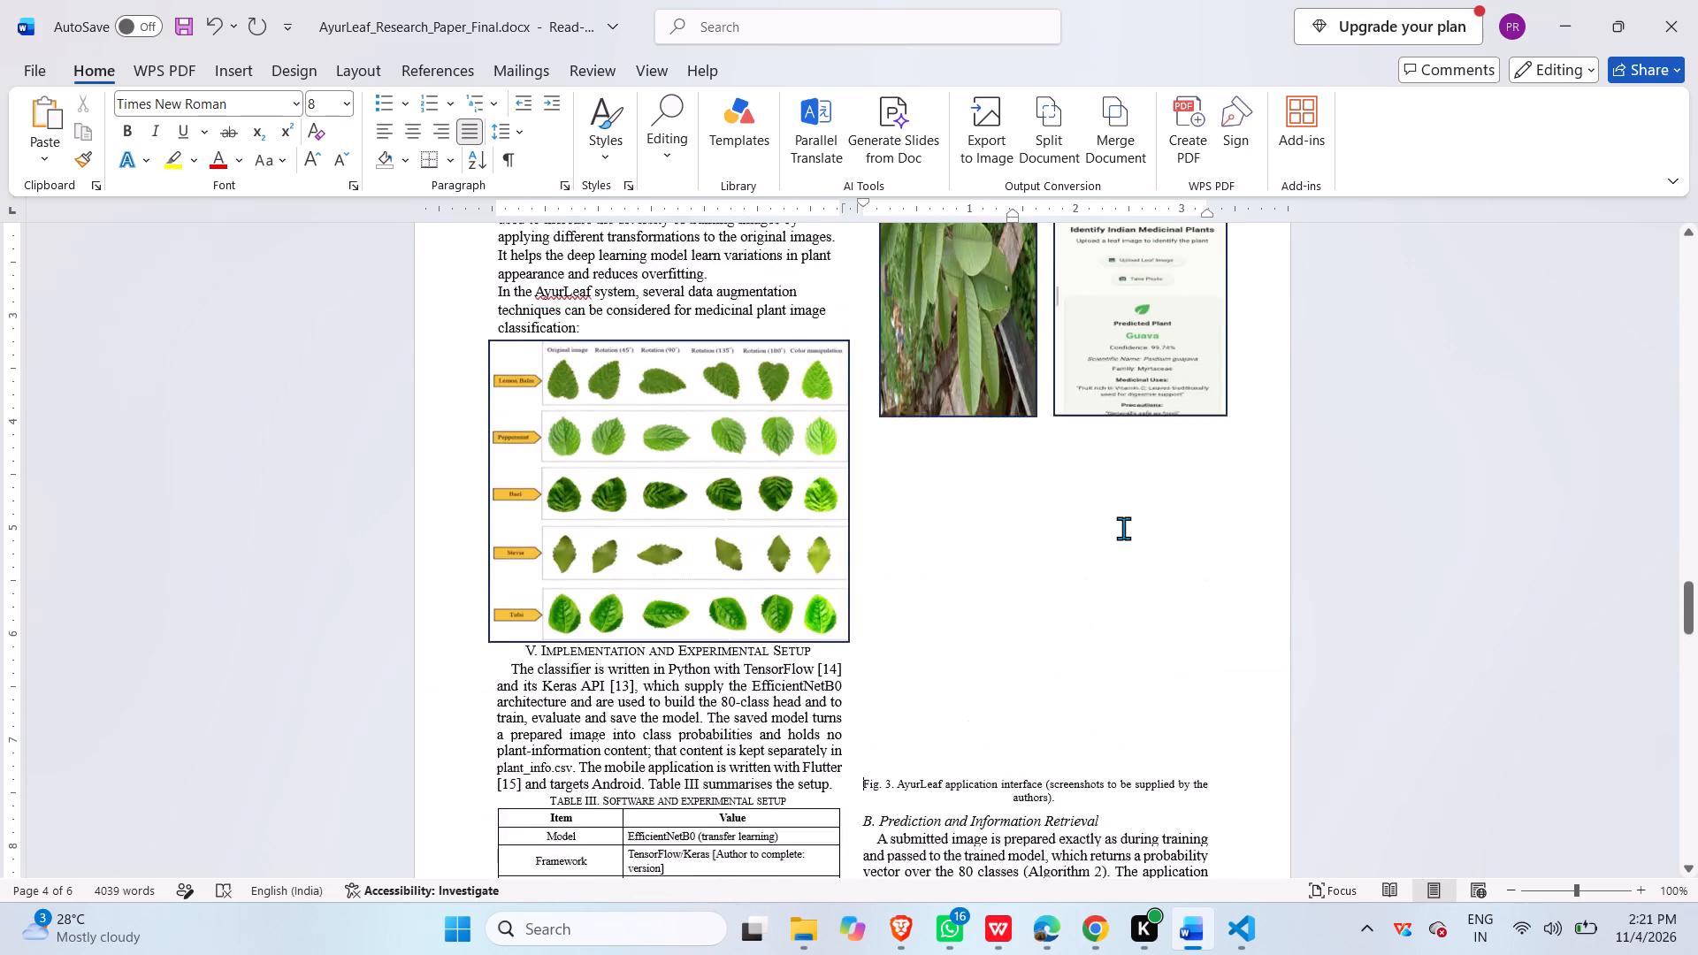
scroll(1123, 528, "up", 1)
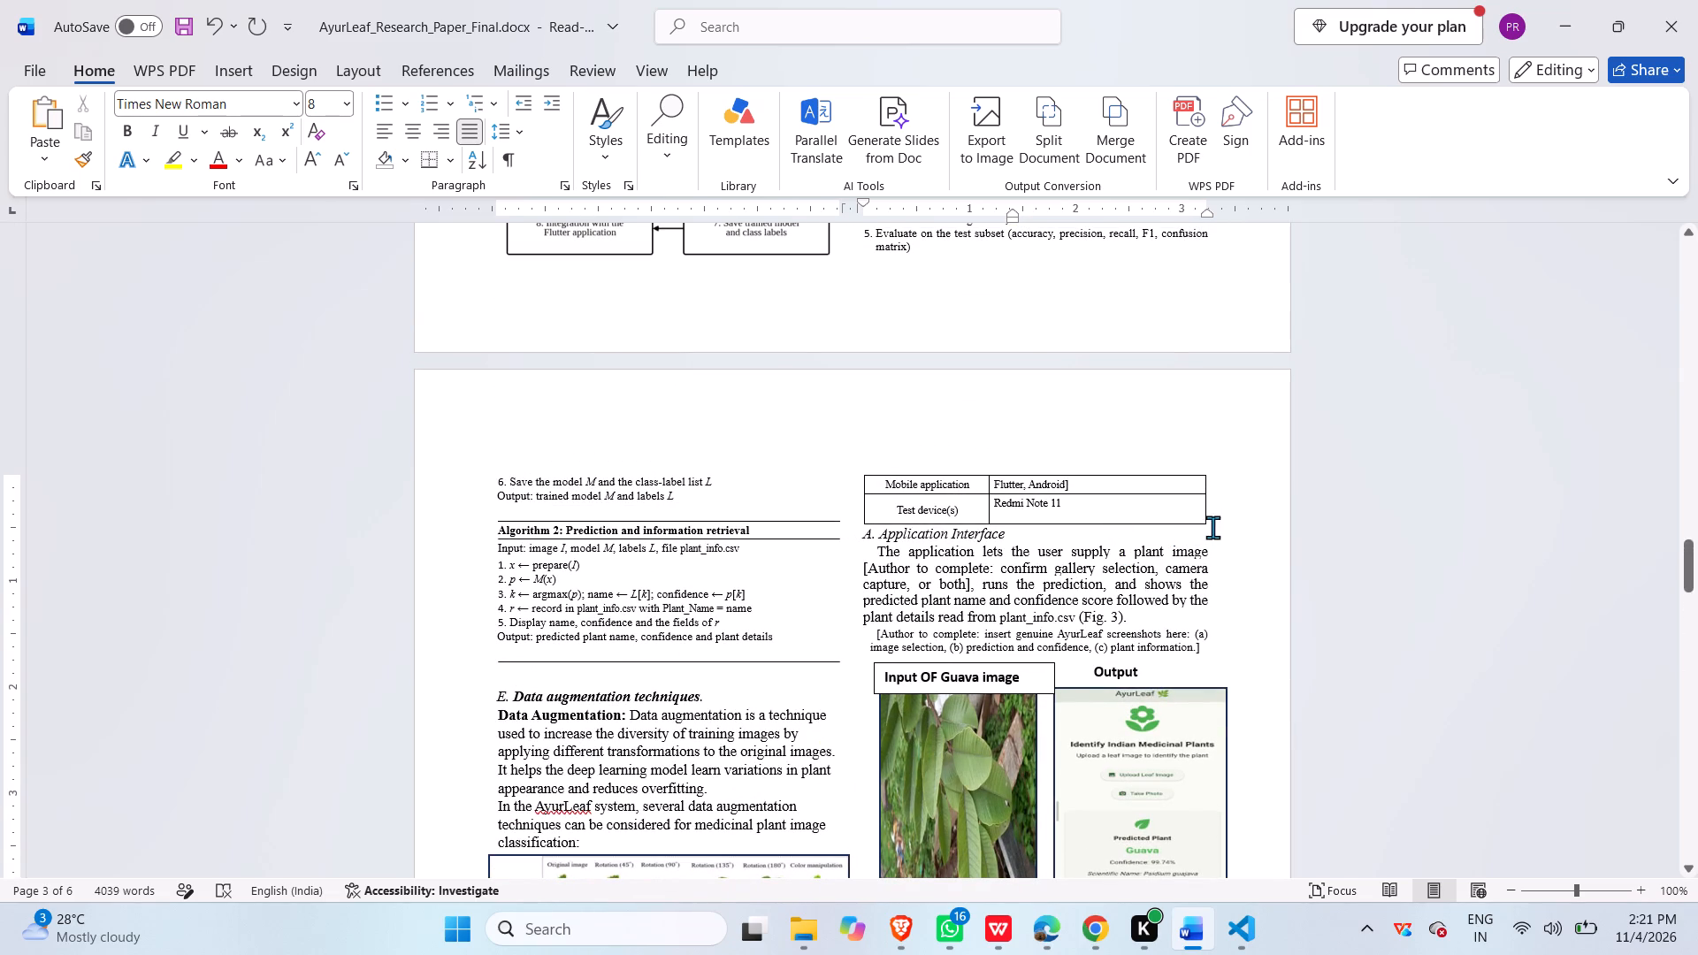
left_click_drag(1212, 527, 881, 491)
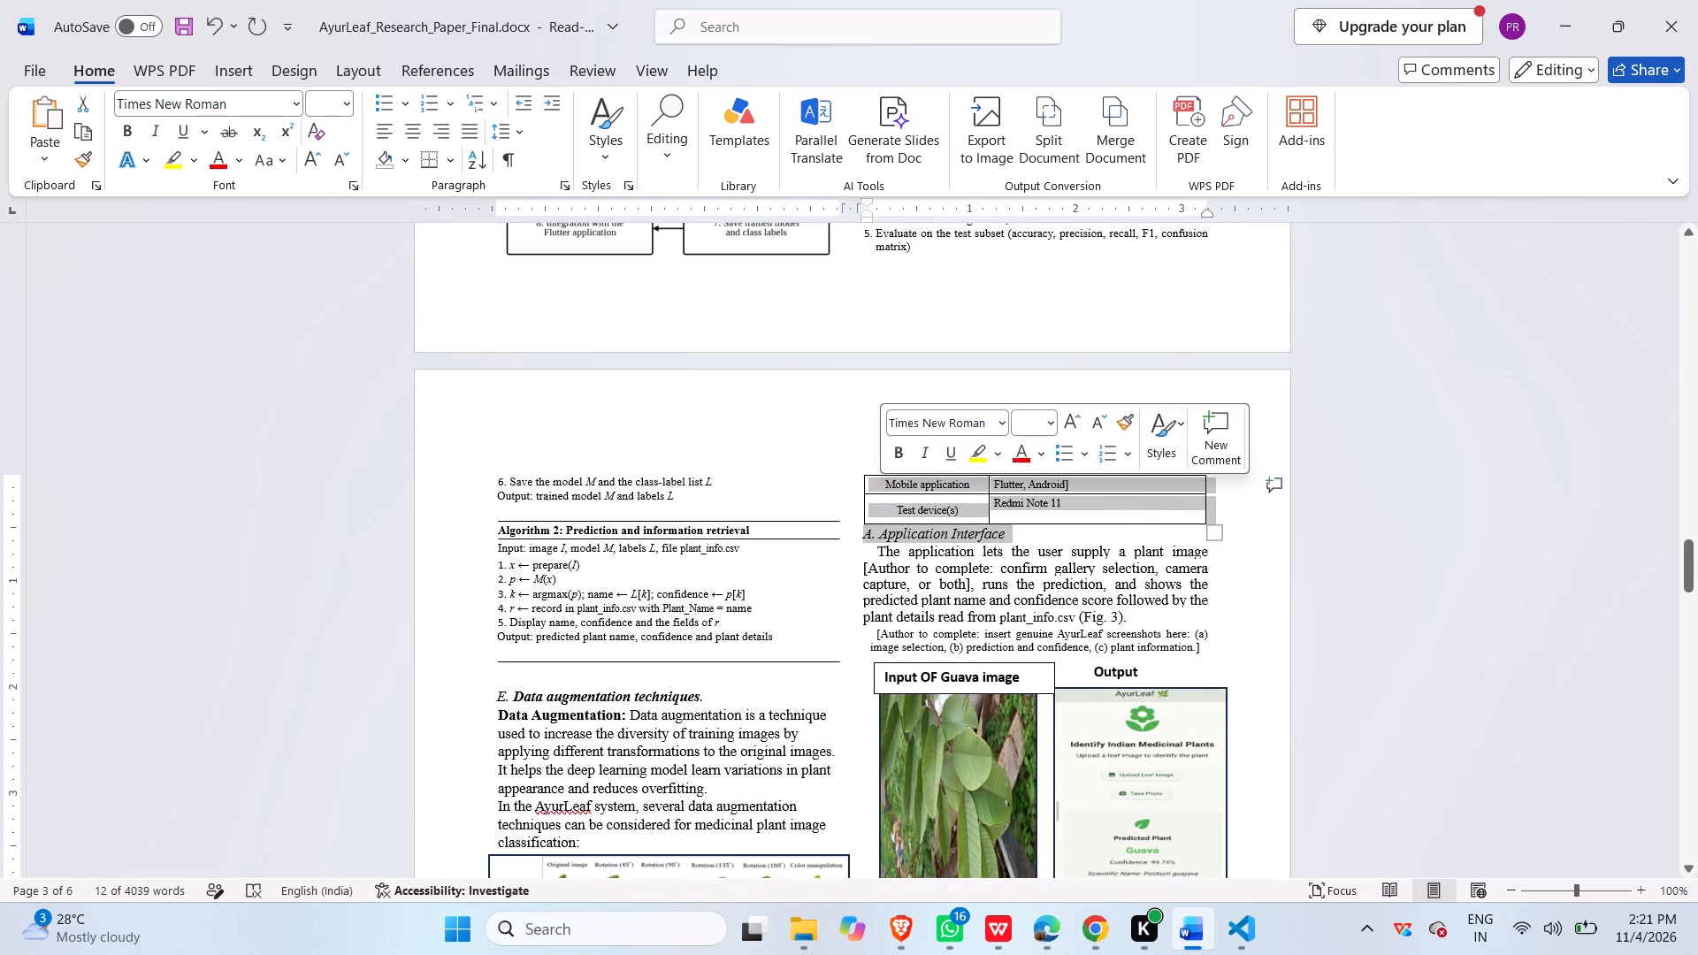
key("BackSpace")
key("BackSpace")
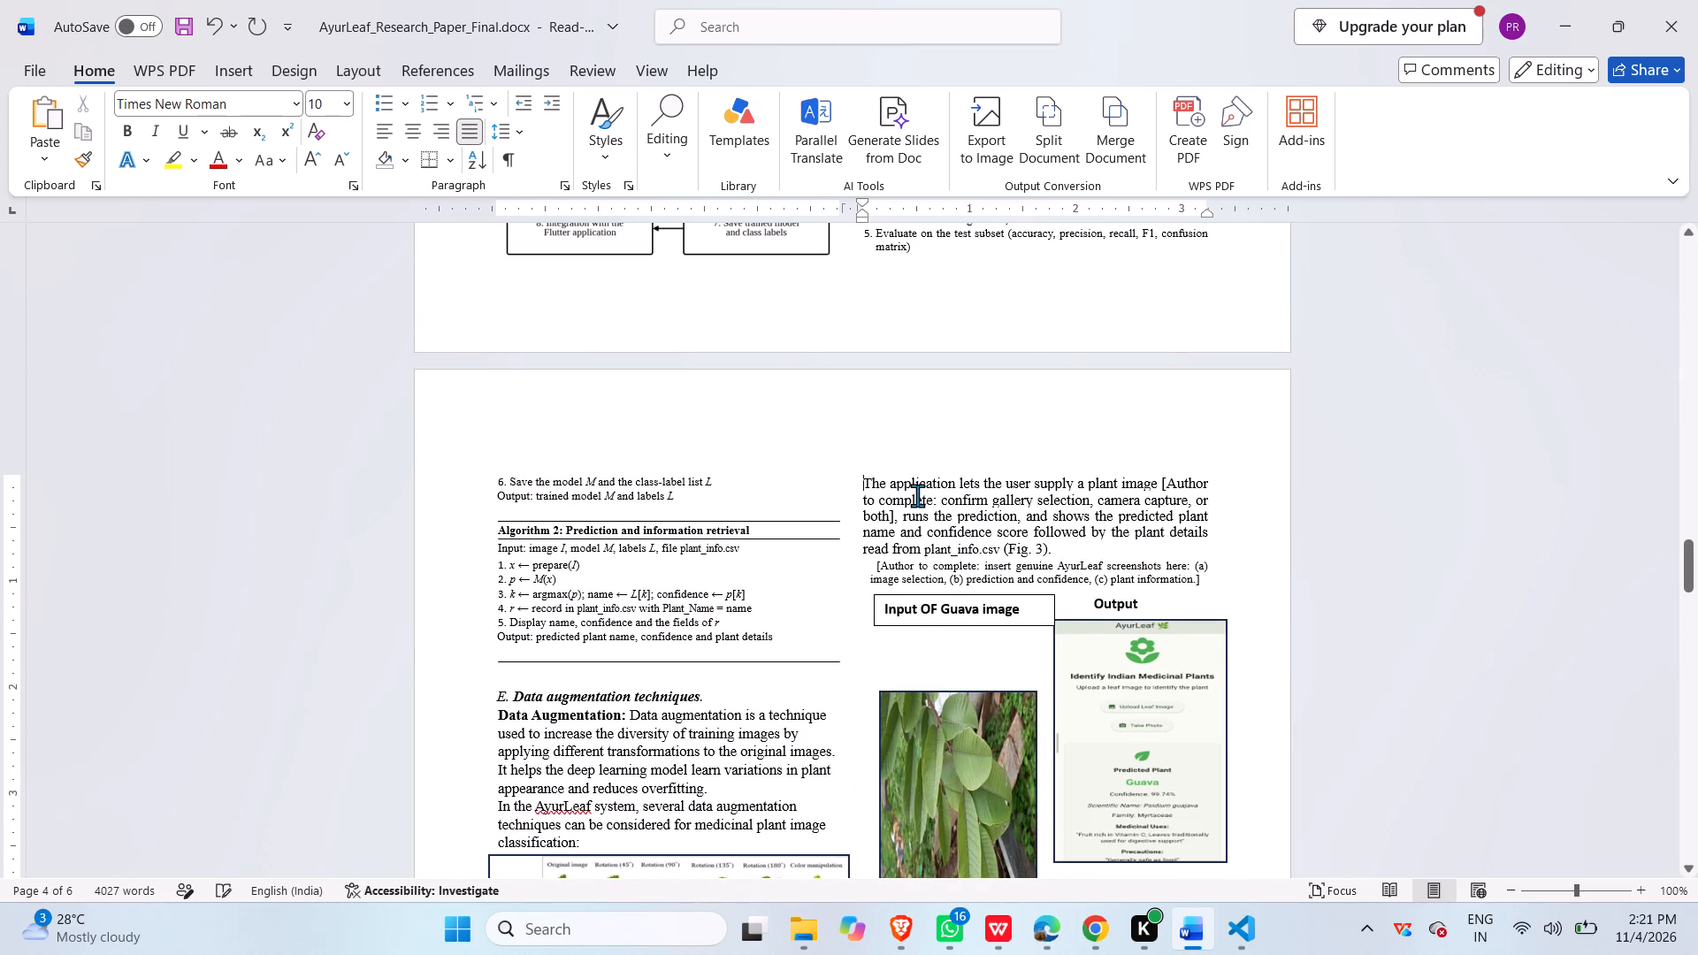
key("BackSpace")
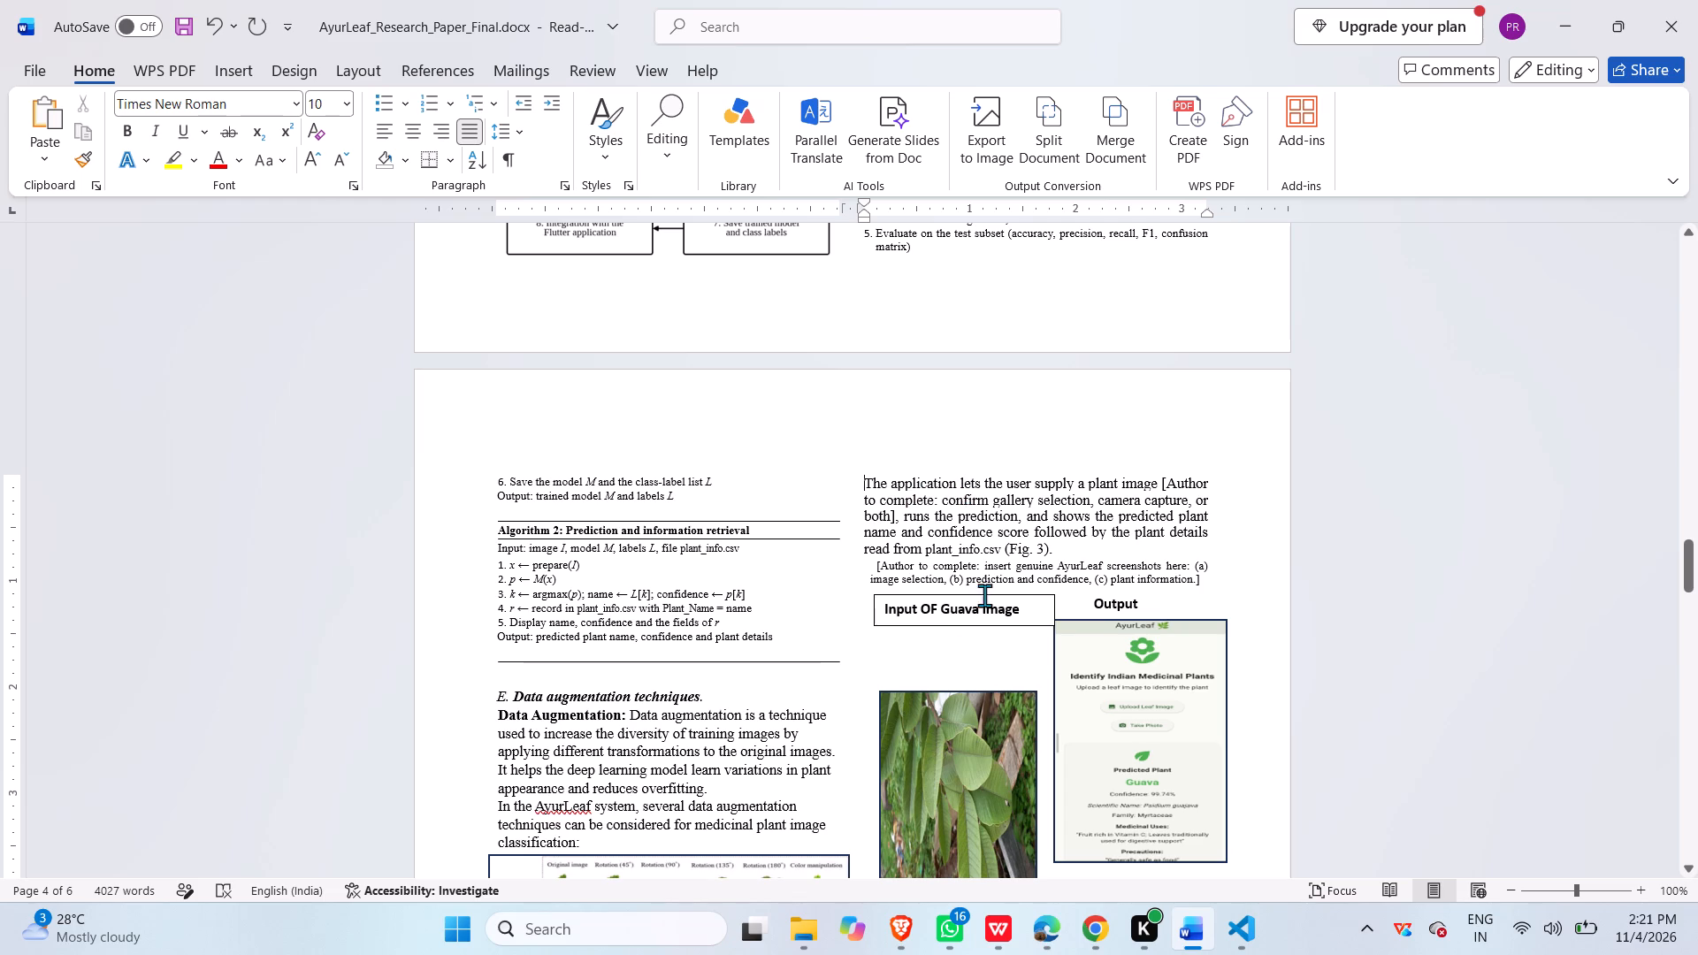
Stretch the guava leaf picture's top edge up to just below the "Input OF Guava image" label.
left_click(931, 690)
left_click(931, 694)
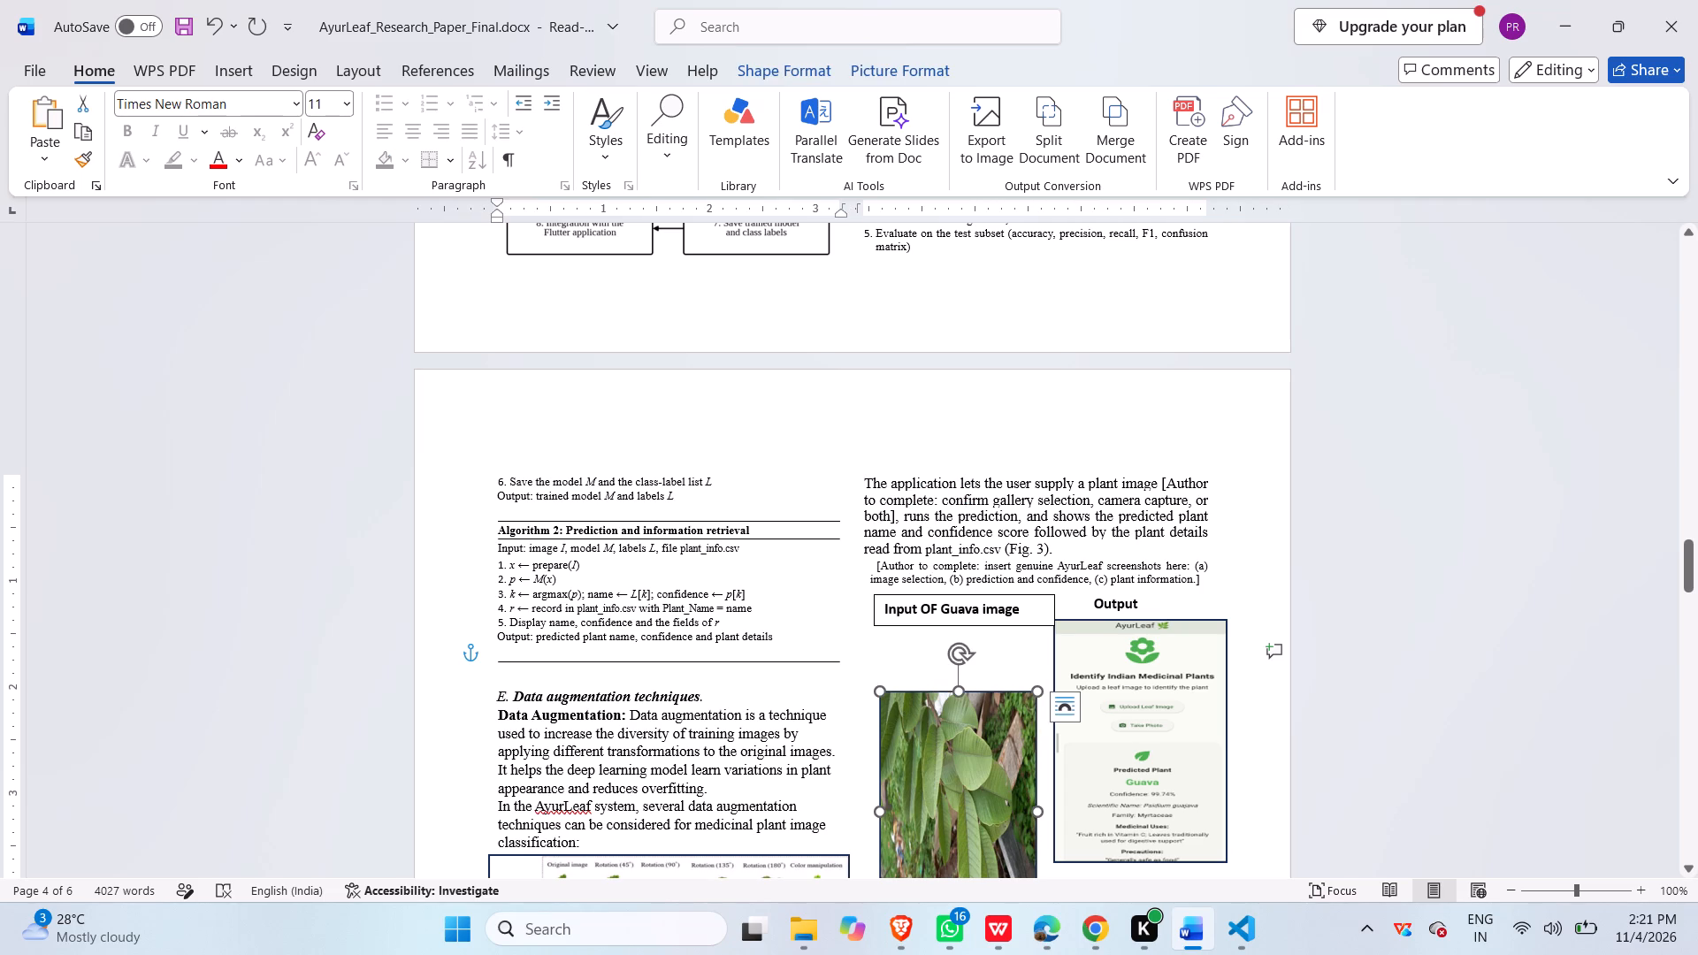
left_click_drag(957, 693, 968, 623)
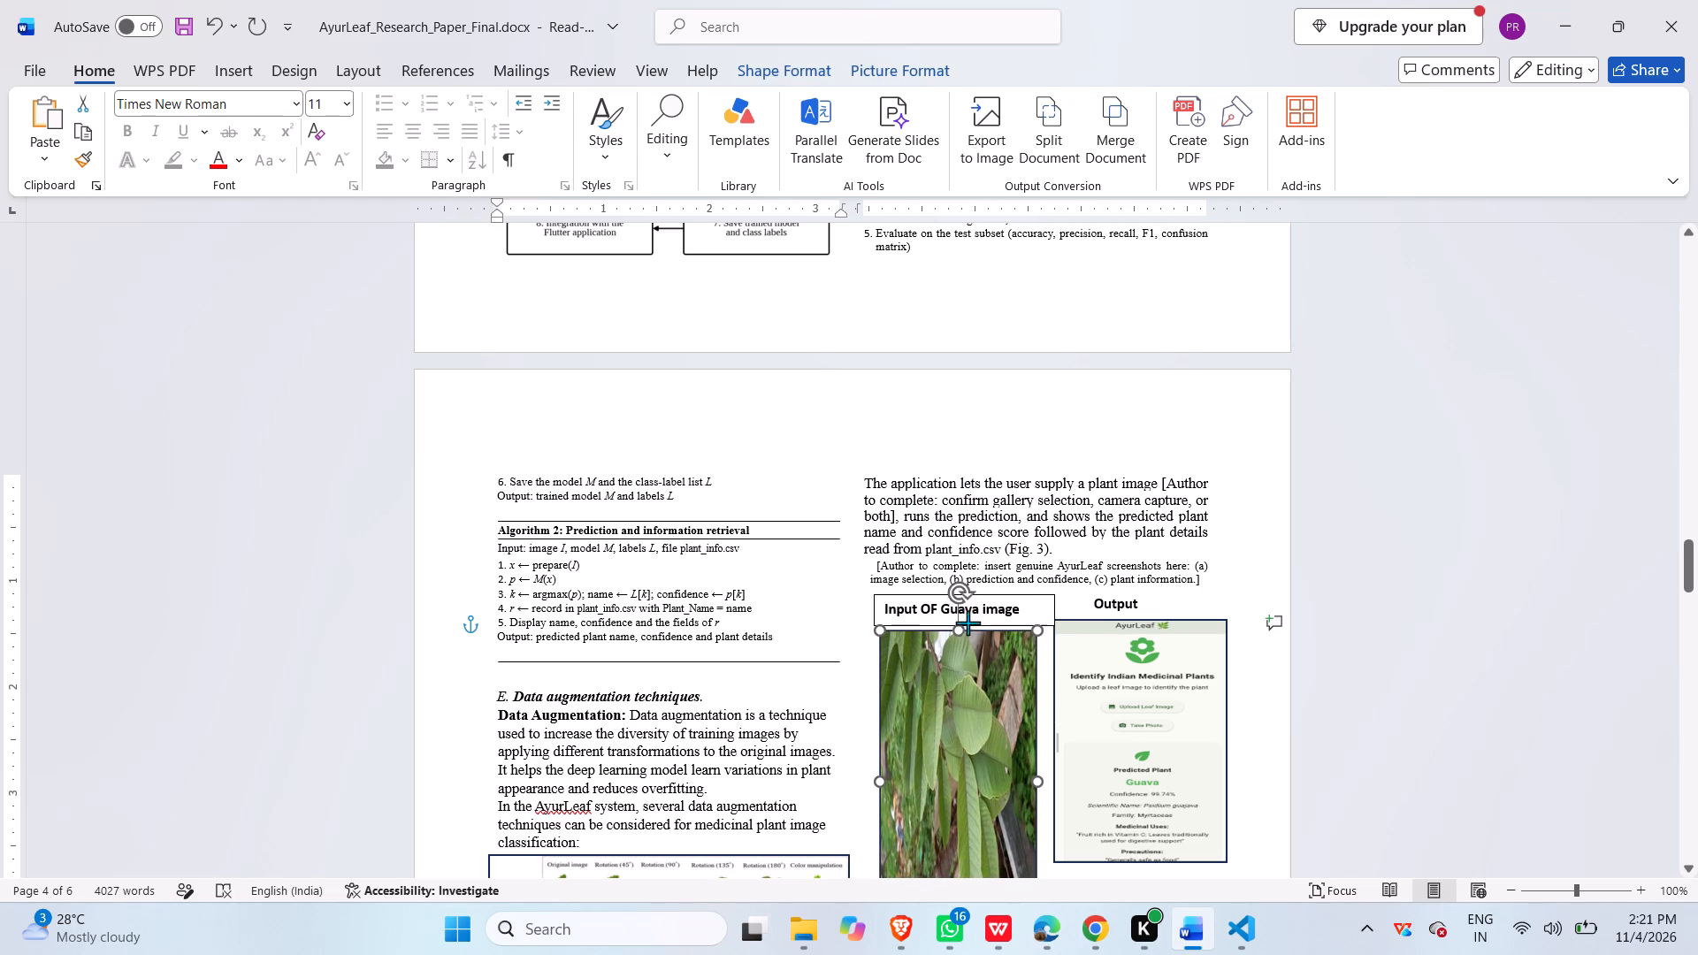
Shorten the guava leaf picture by raising its bottom edge until it lines up with the bottom of the adjacent Output screenshot.
left_click_drag(968, 623, 970, 614)
scroll(981, 644, "down", 1)
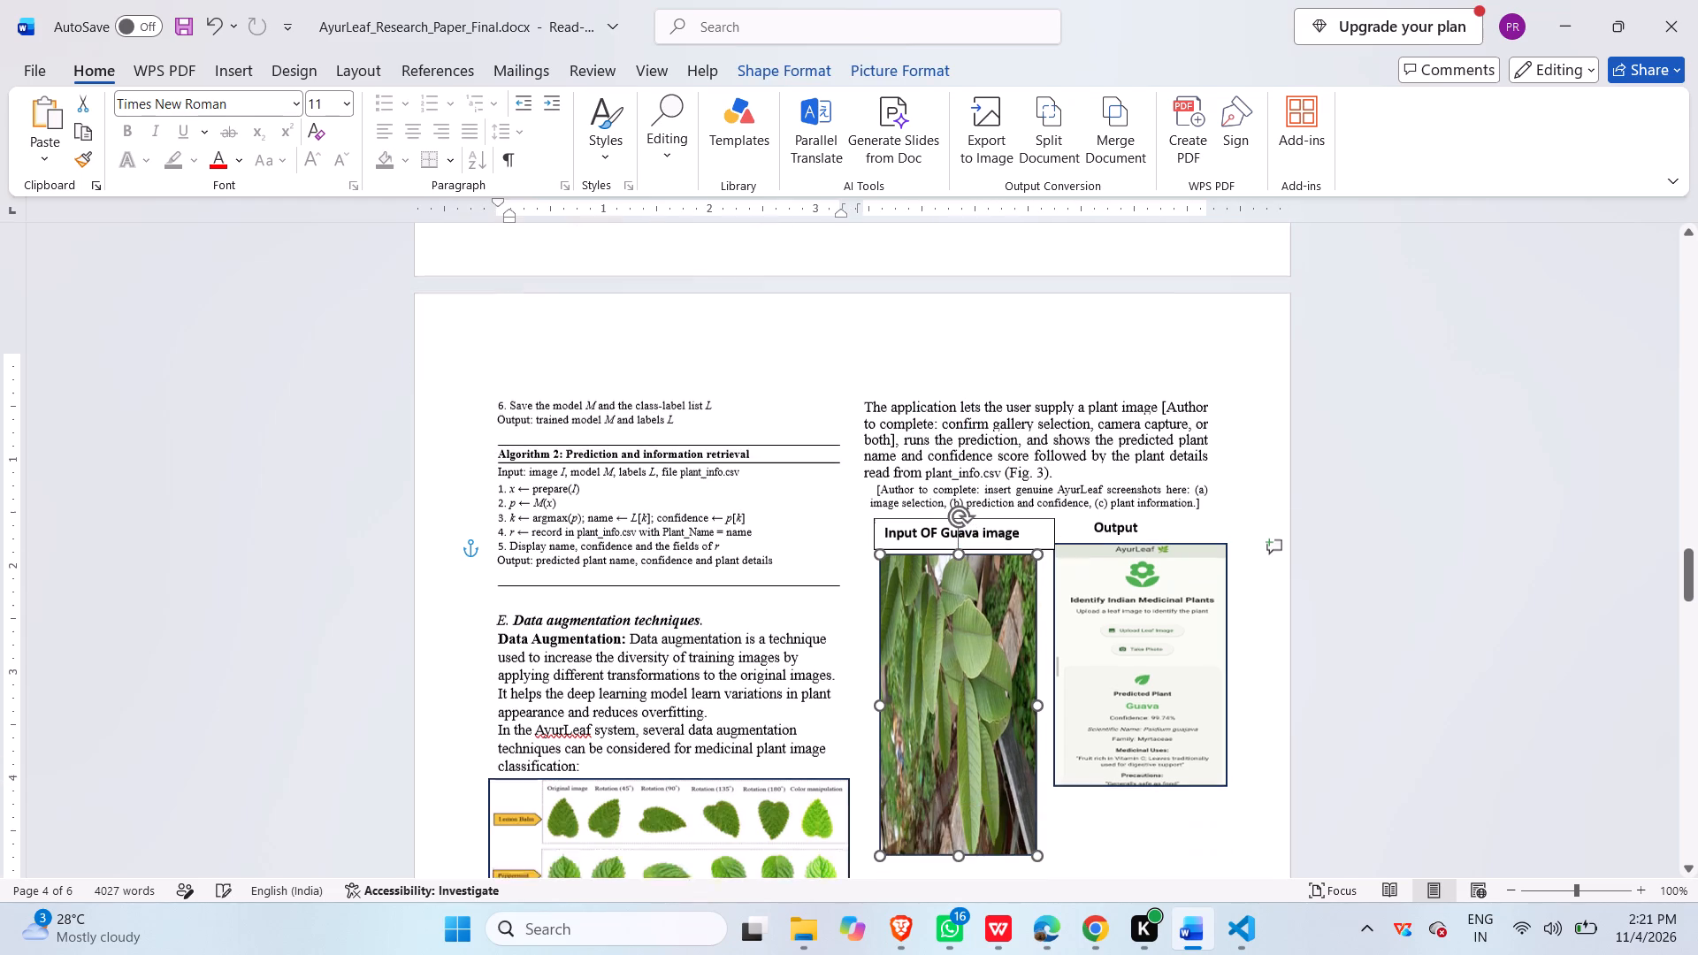
scroll(982, 649, "down", 2)
left_click_drag(957, 656, 967, 623)
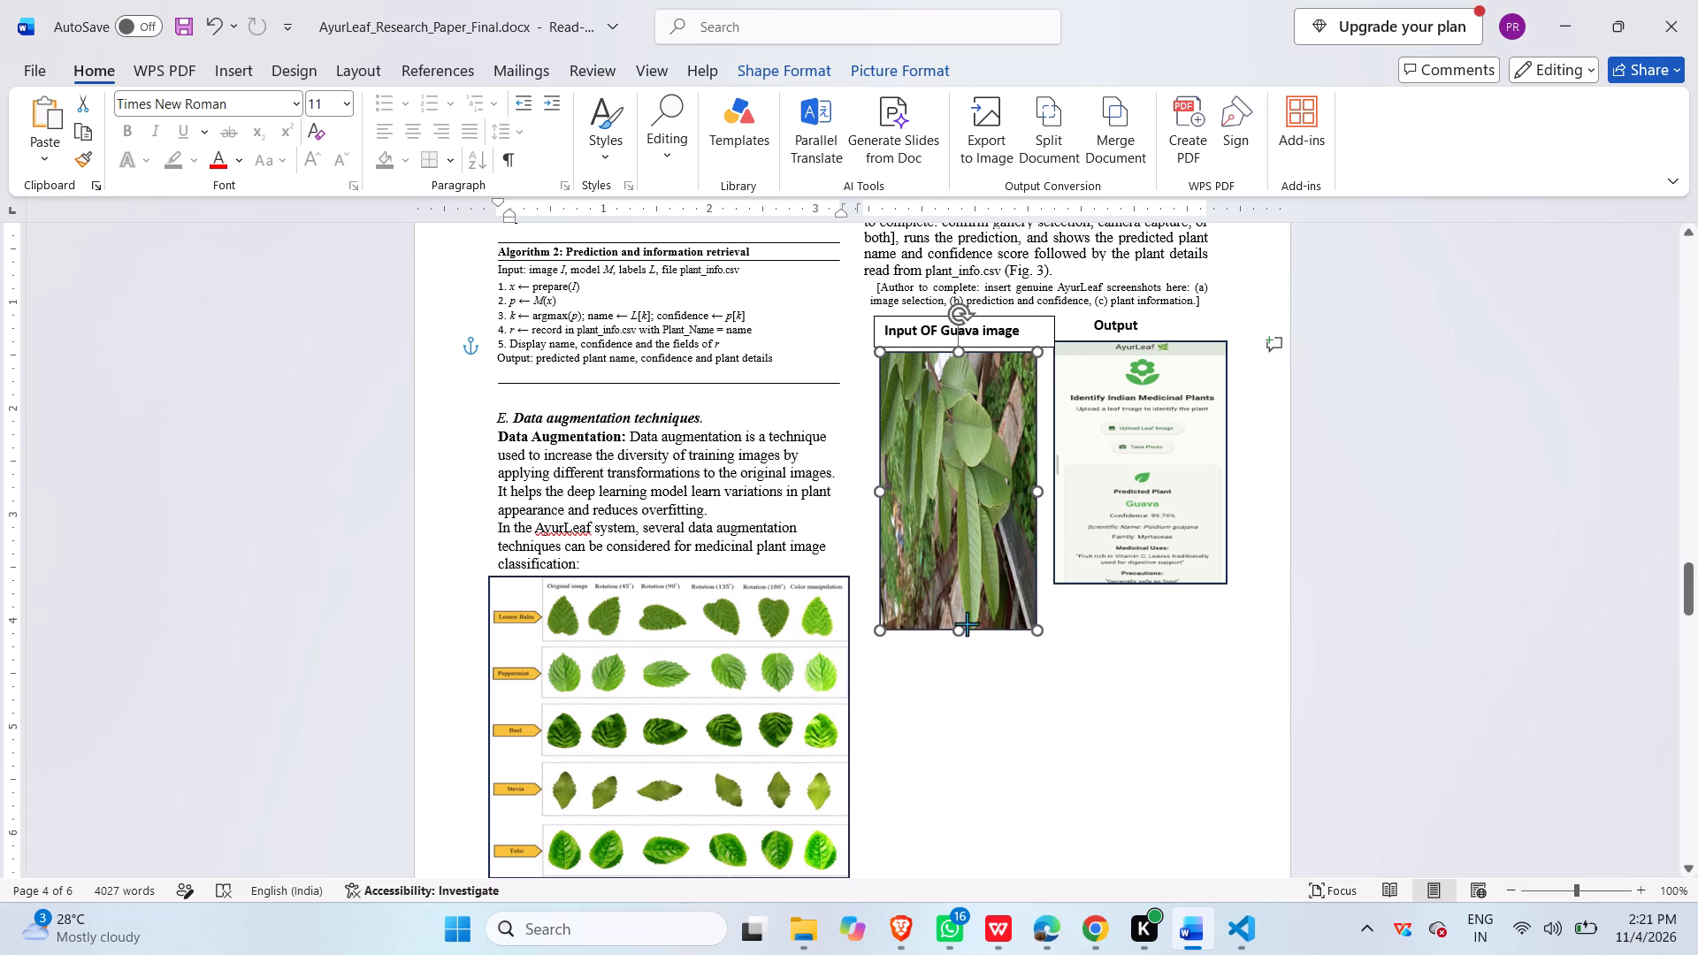
left_click_drag(967, 623, 987, 579)
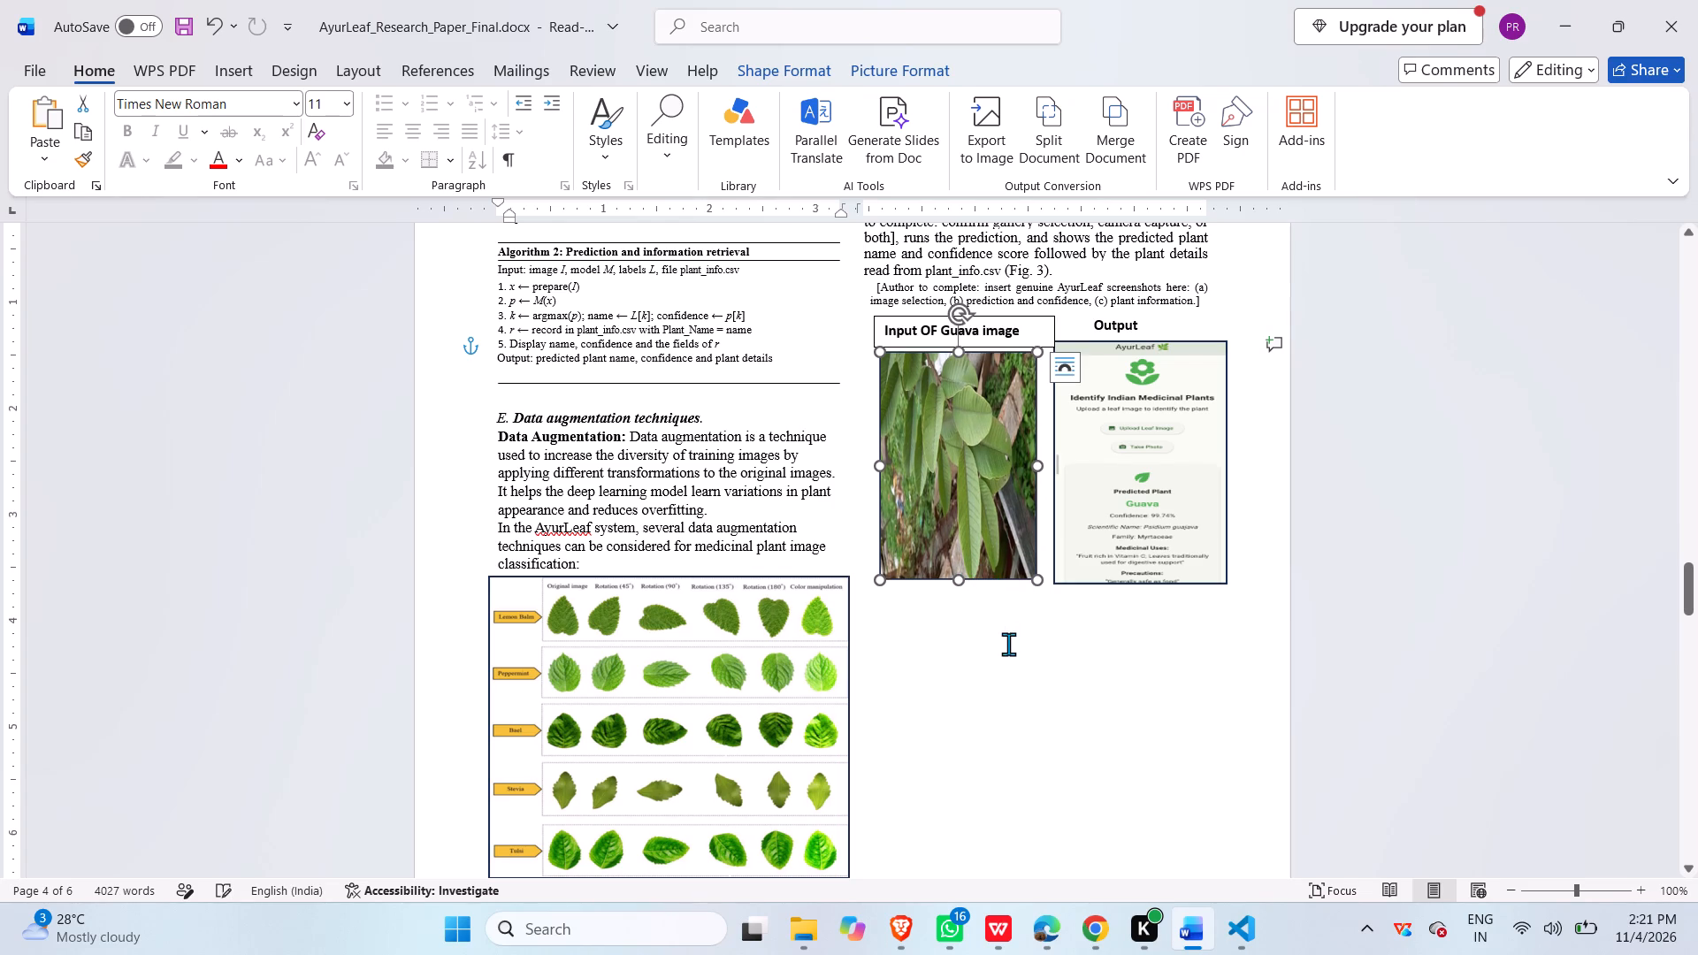
left_click(1007, 648)
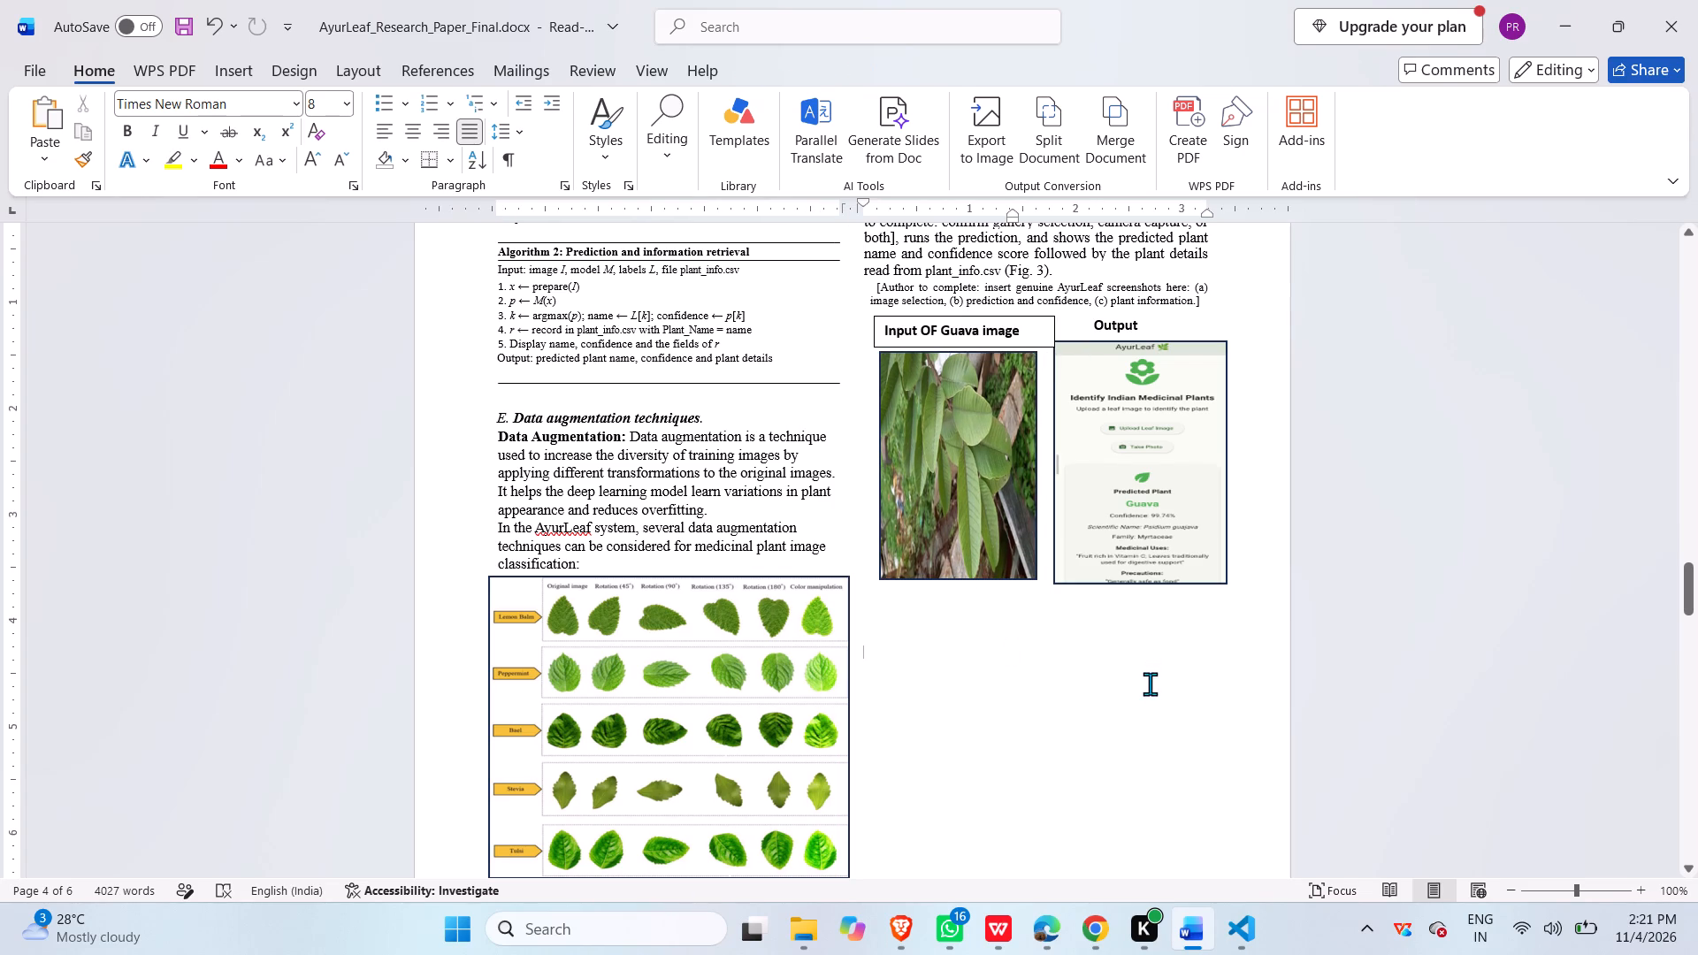
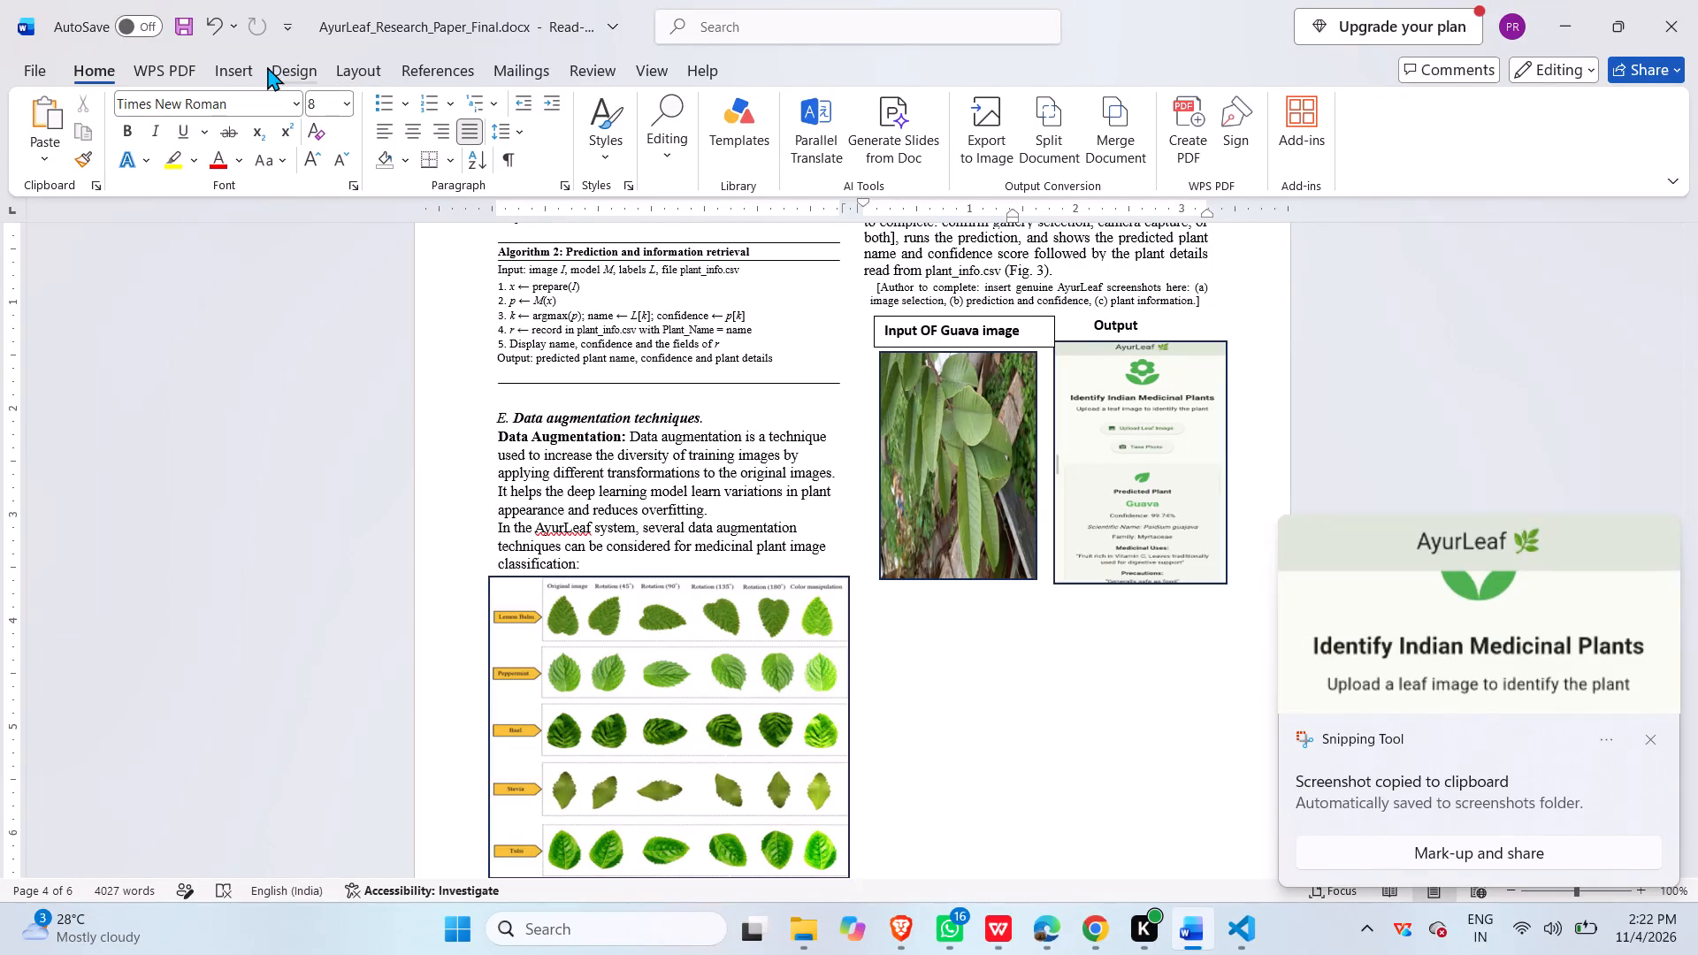
Draw a rectangle about 2.22" high and 1.61" wide below the guava output picture on page 4.
left_click(233, 74)
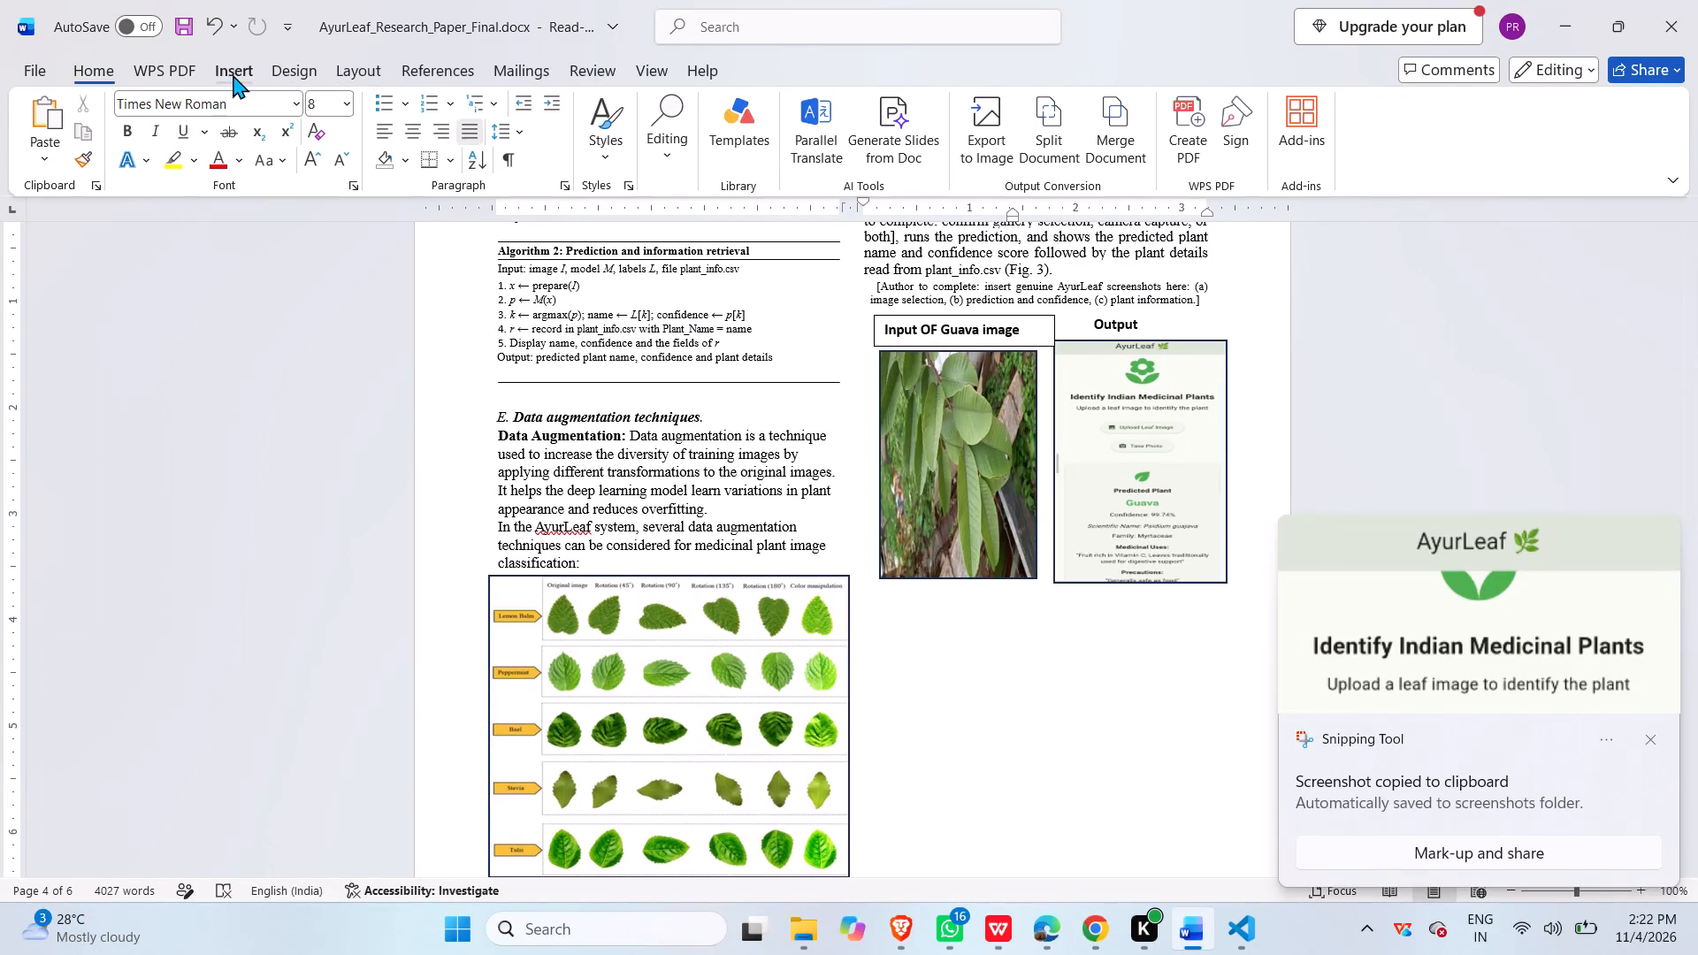
left_click(275, 111)
left_click(364, 229)
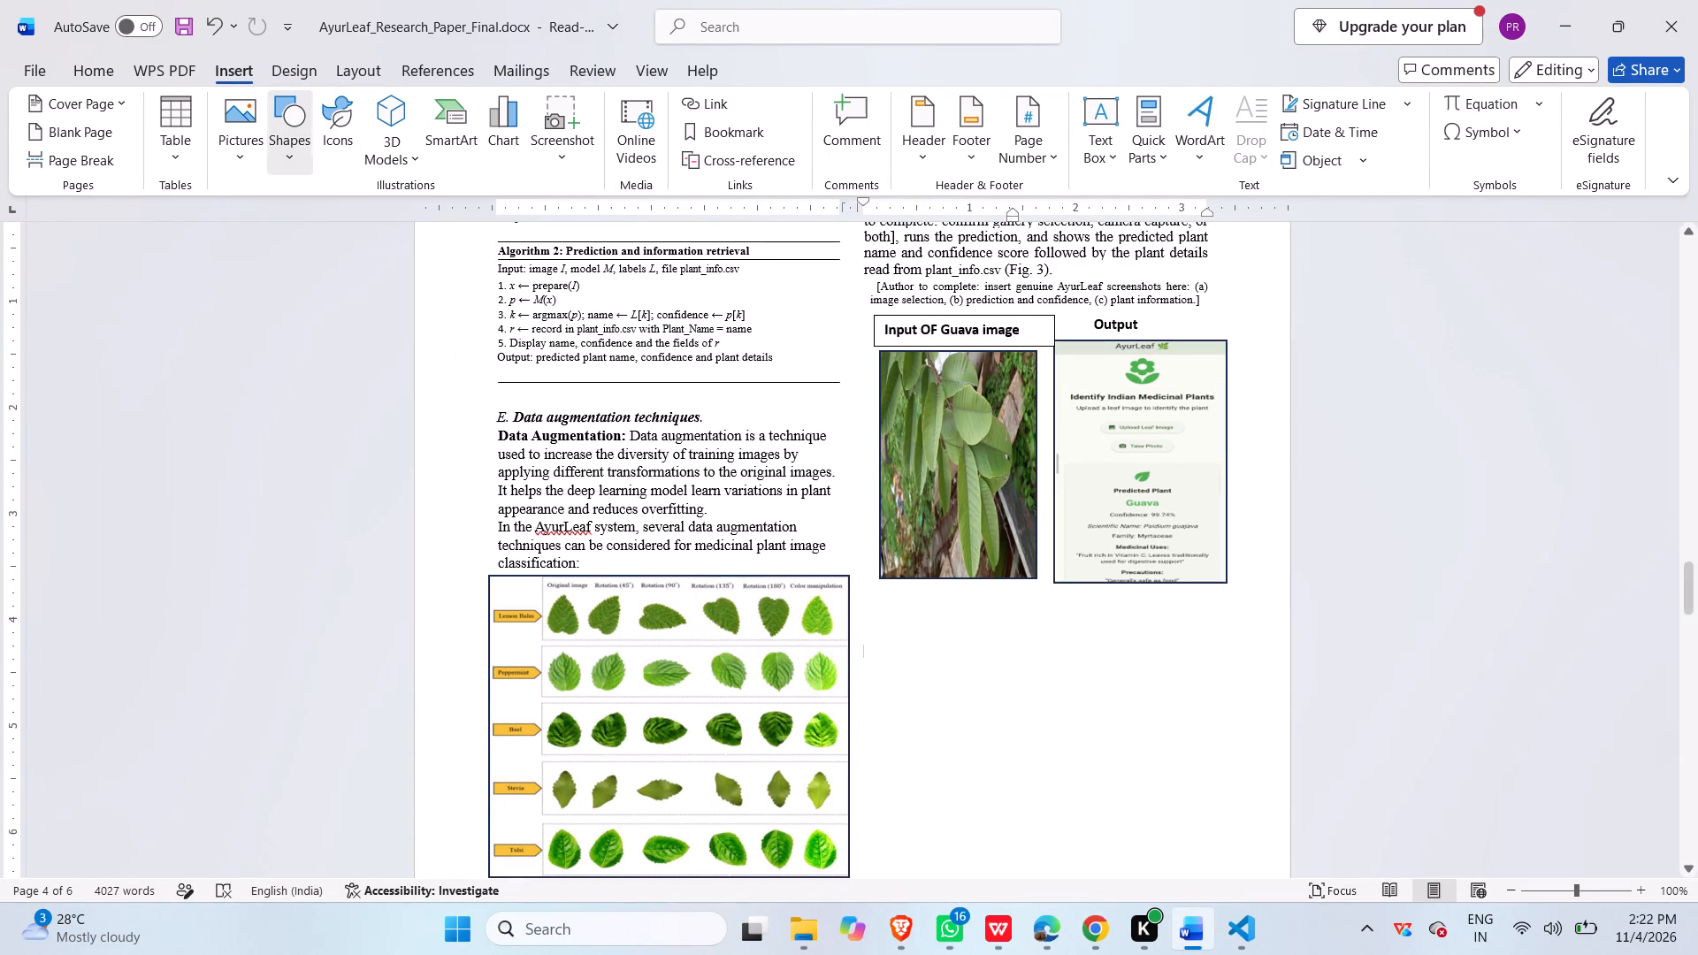
left_click_drag(1061, 617, 1230, 838)
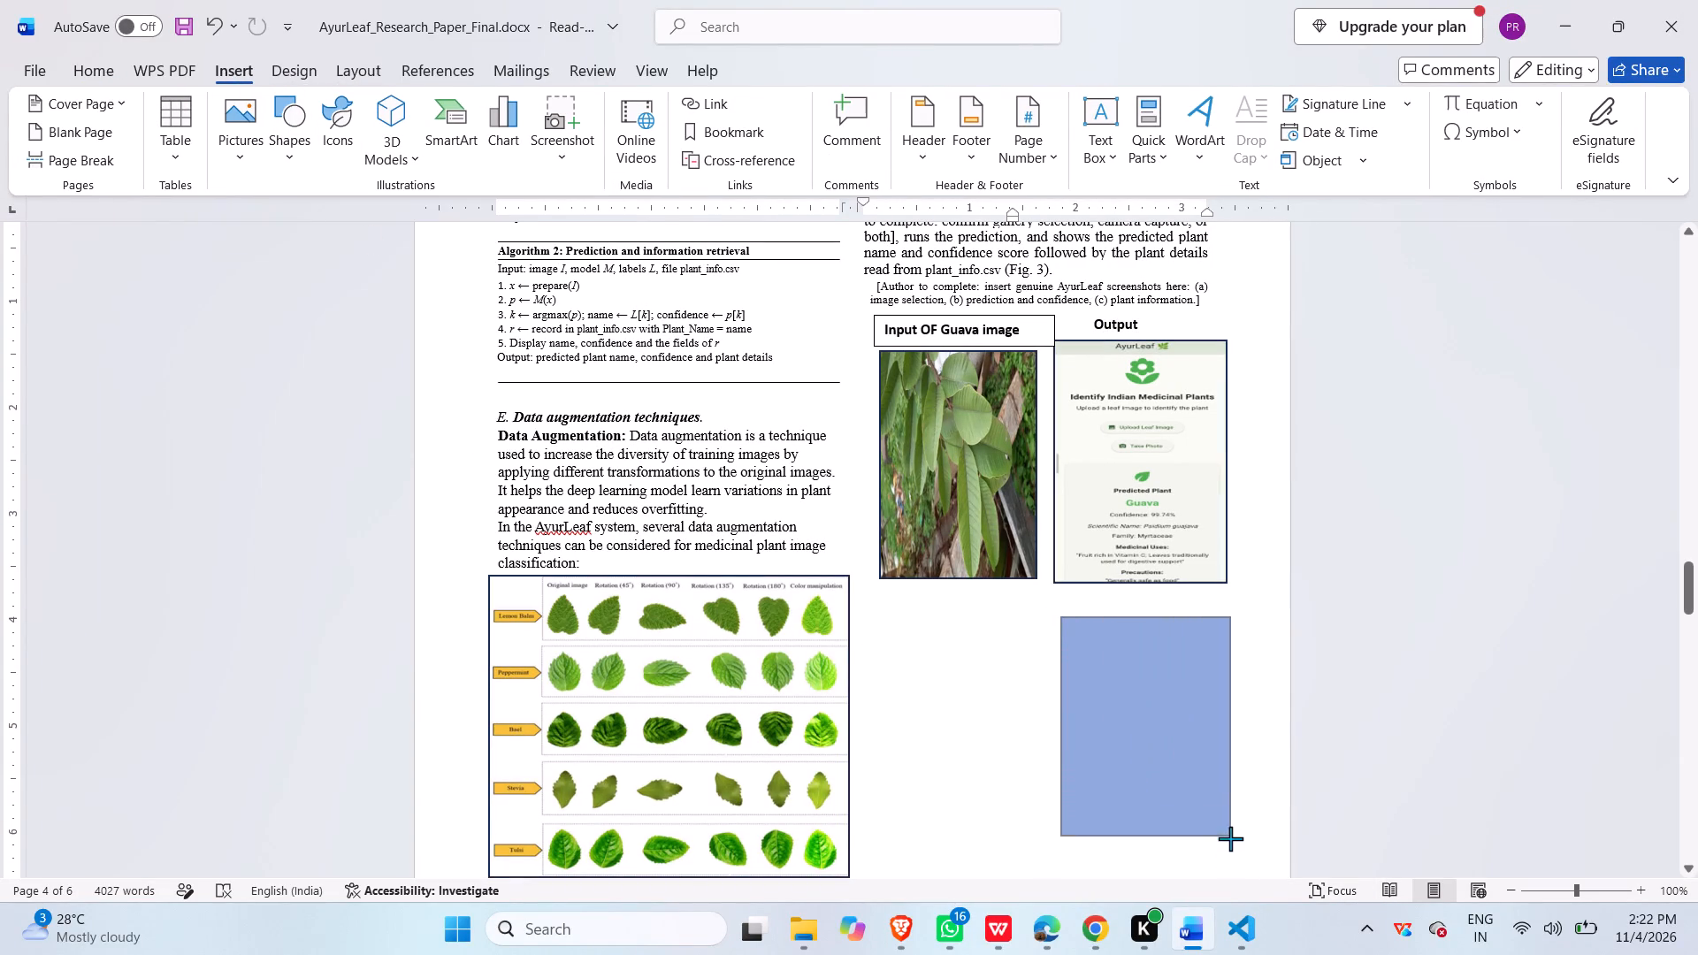
left_click_drag(1230, 838, 1232, 852)
Open the options for the new rectangle below the guava output picture.
right_click(1101, 667)
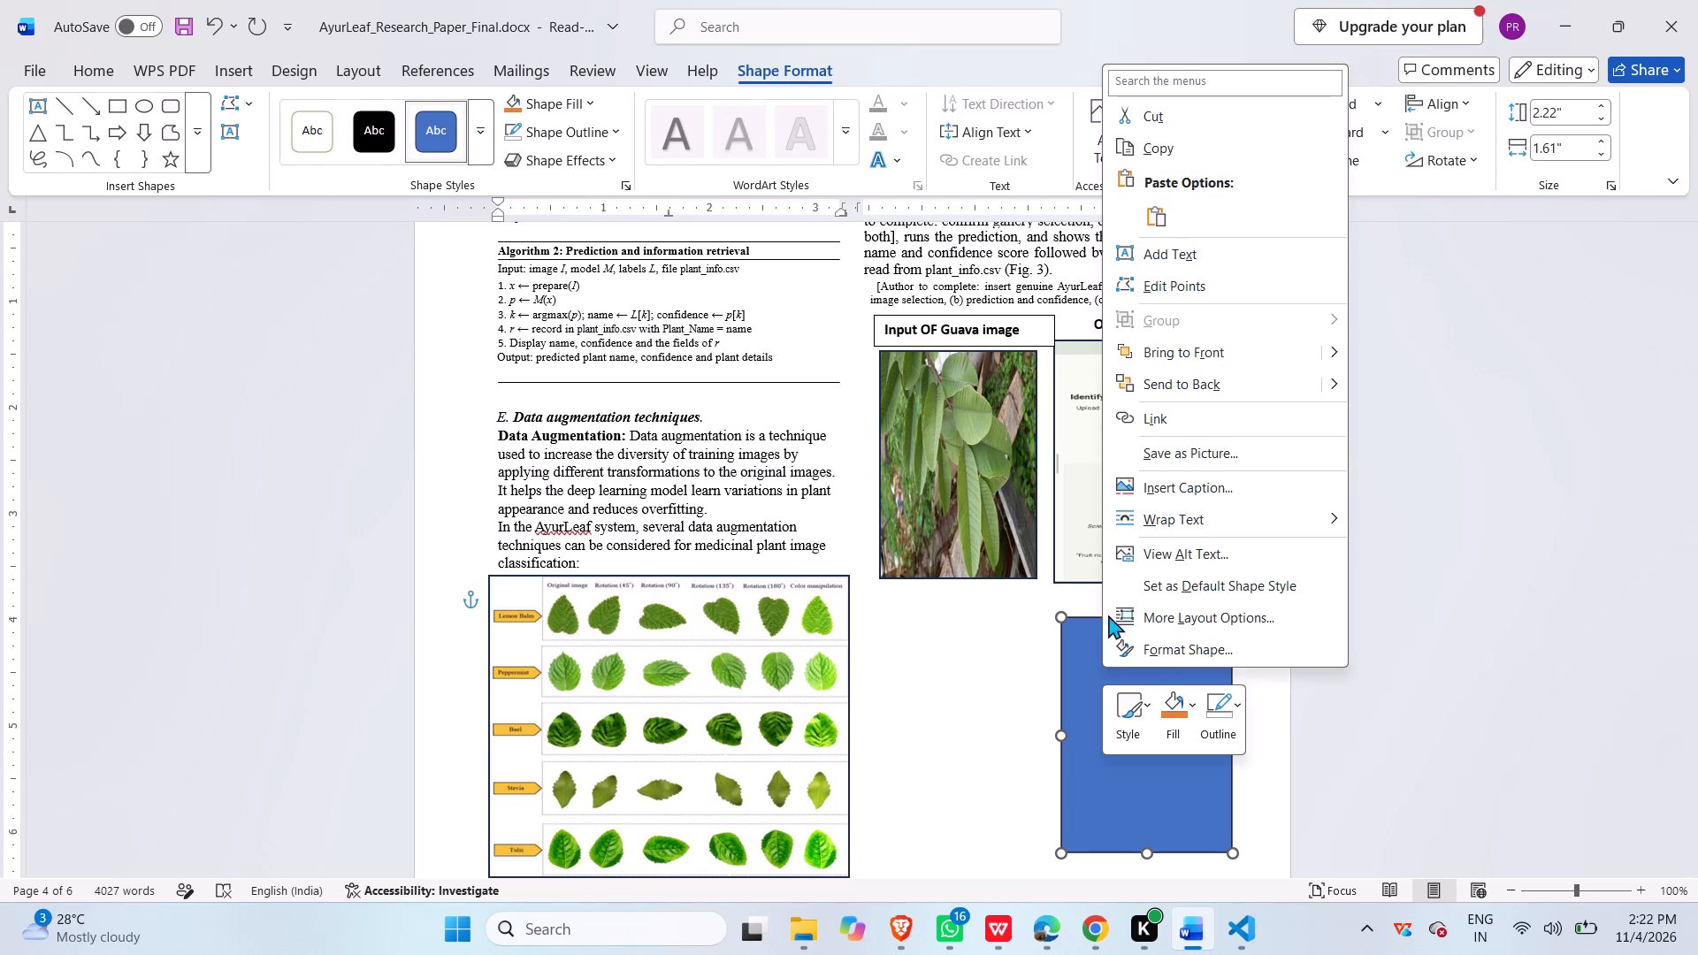
Fill the blue rectangle below the guava output screenshot with the picture Screenshot 2026-11-04 142229.png.
left_click(1171, 706)
left_click(1220, 611)
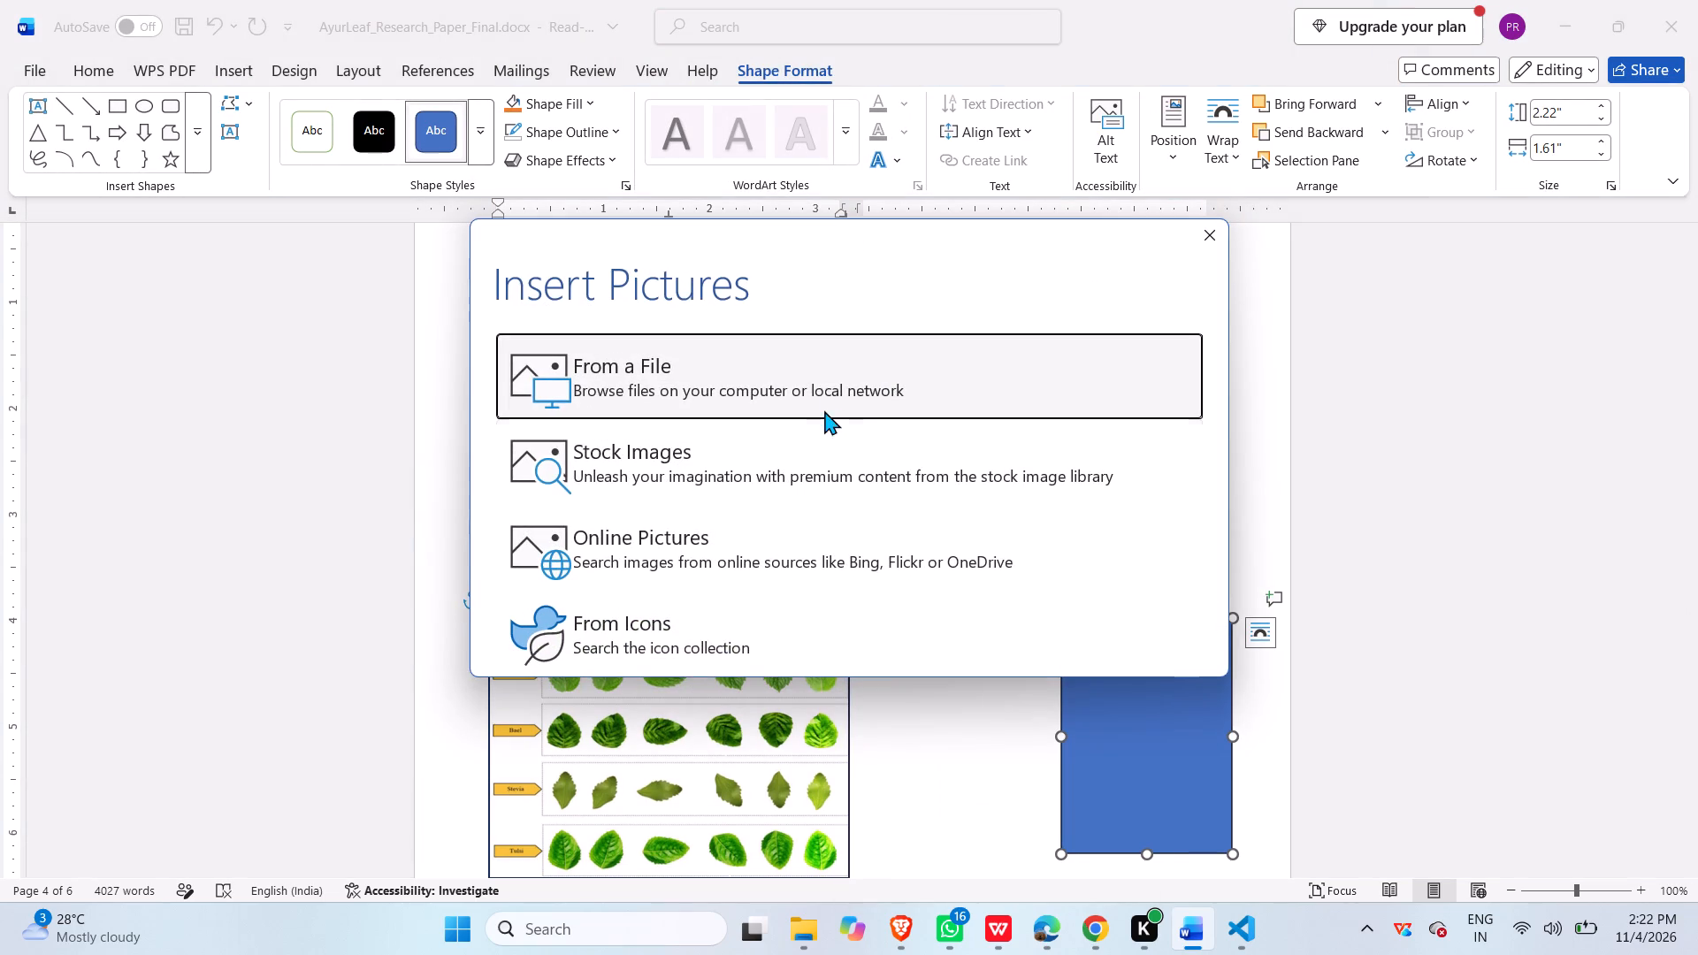
left_click(831, 369)
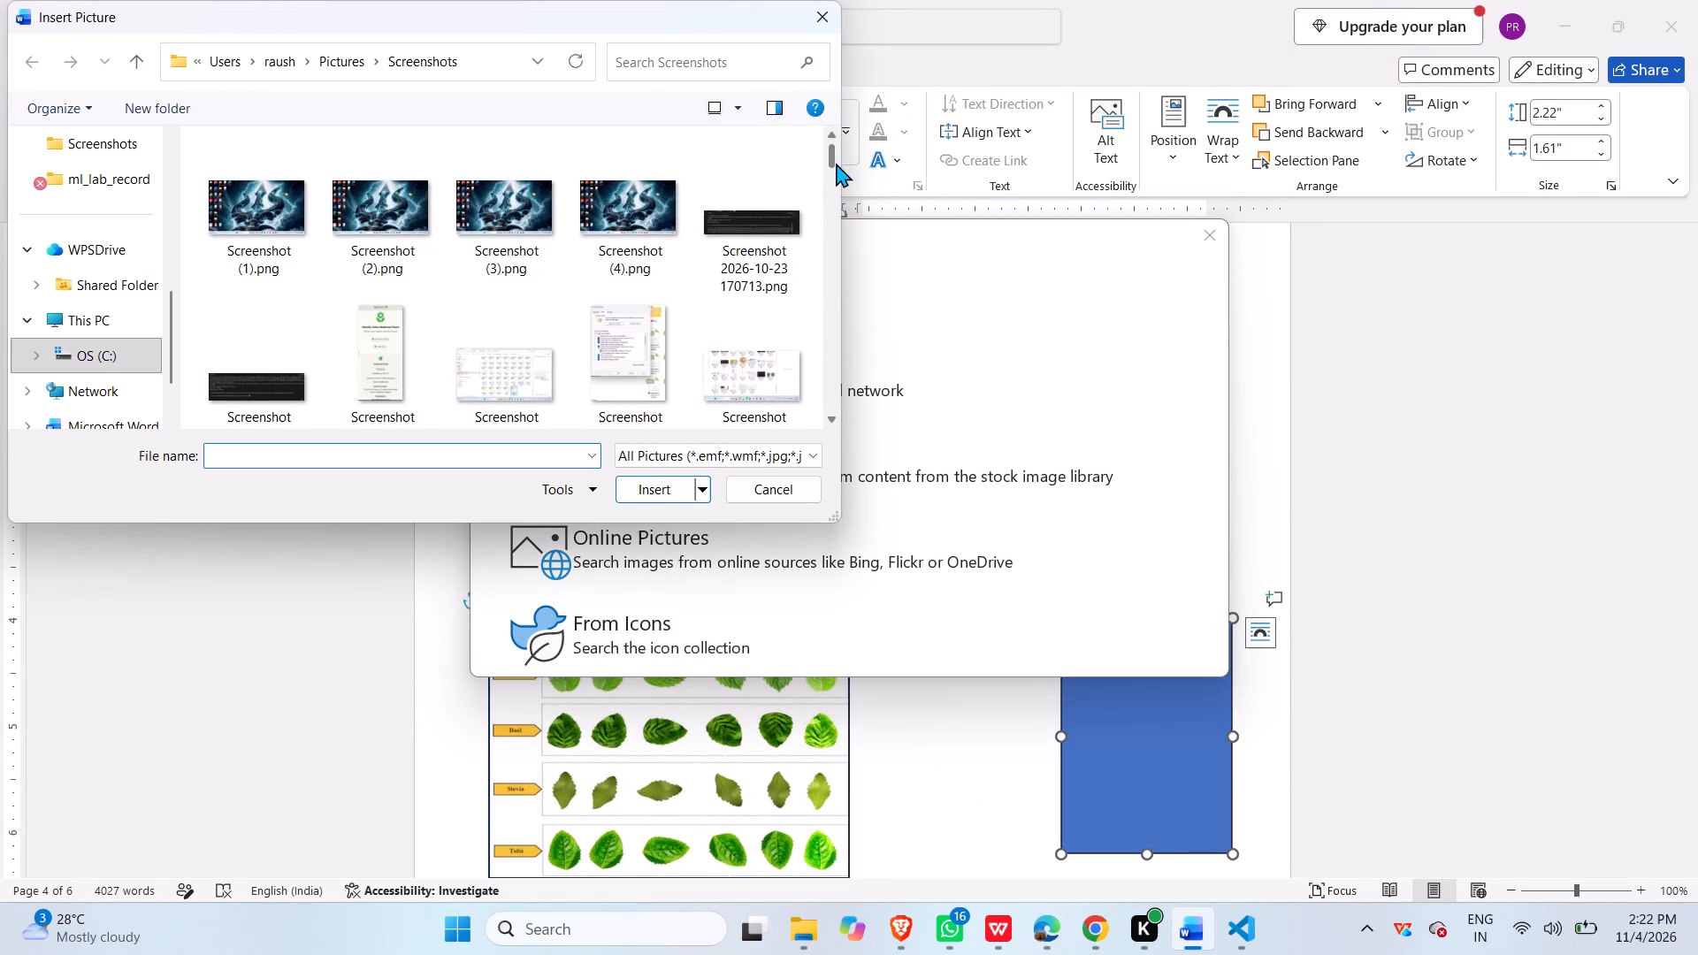
left_click_drag(832, 158, 810, 420)
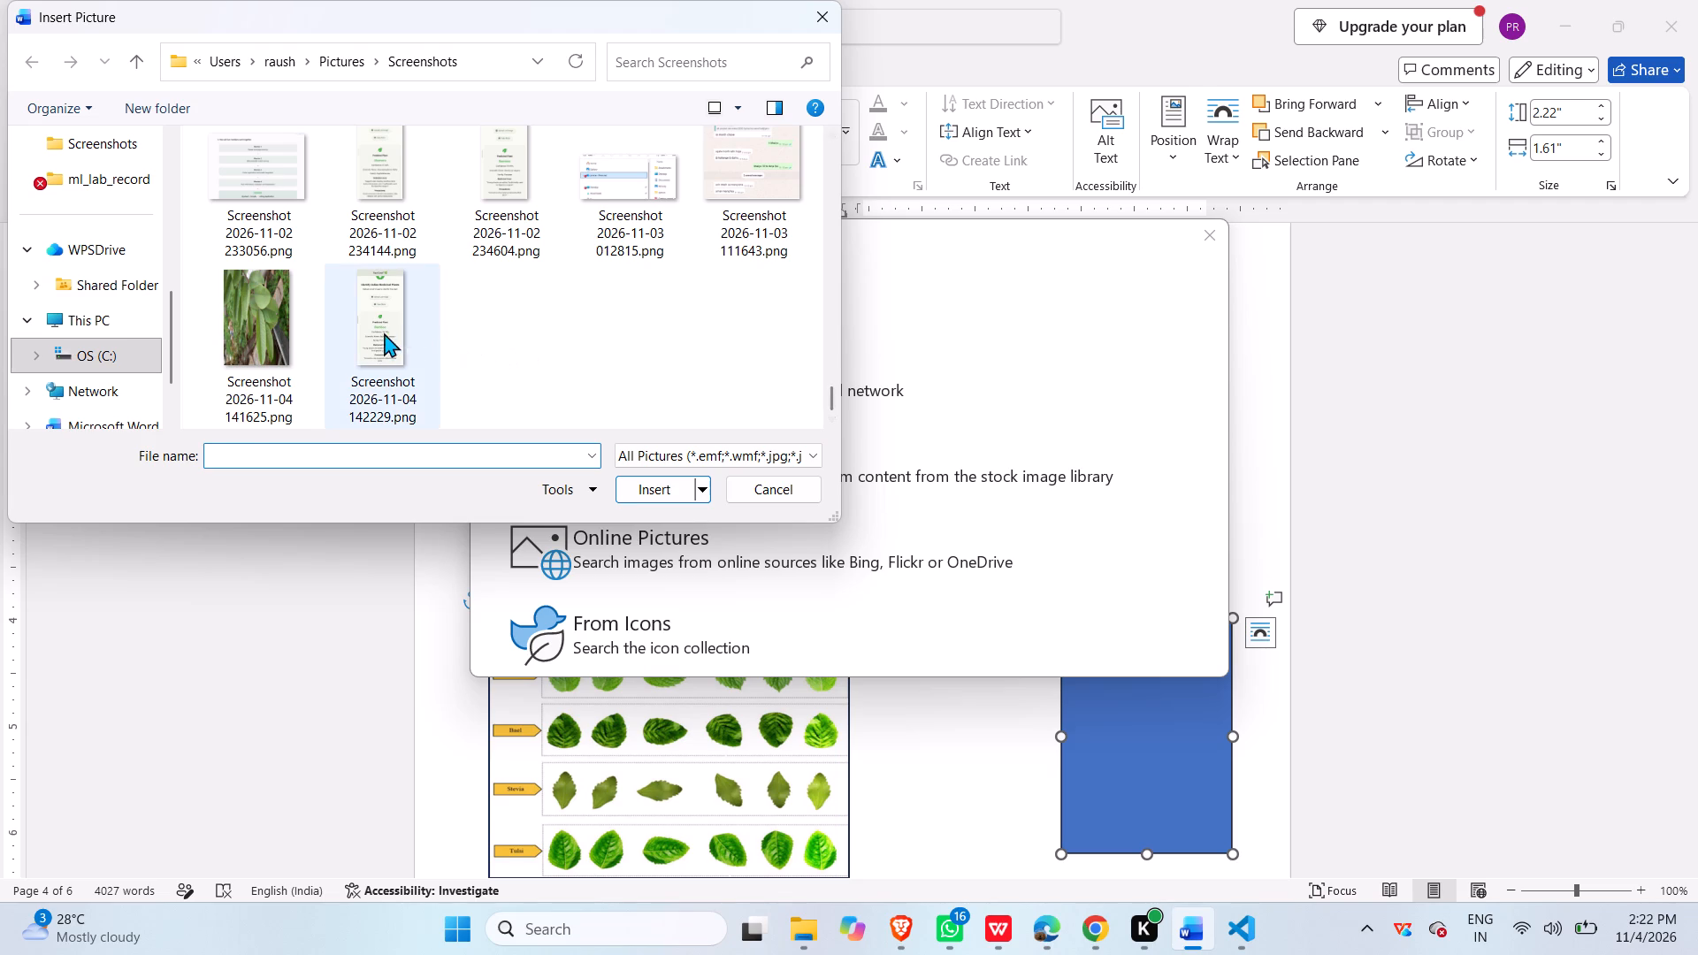
left_click(370, 333)
left_click(648, 484)
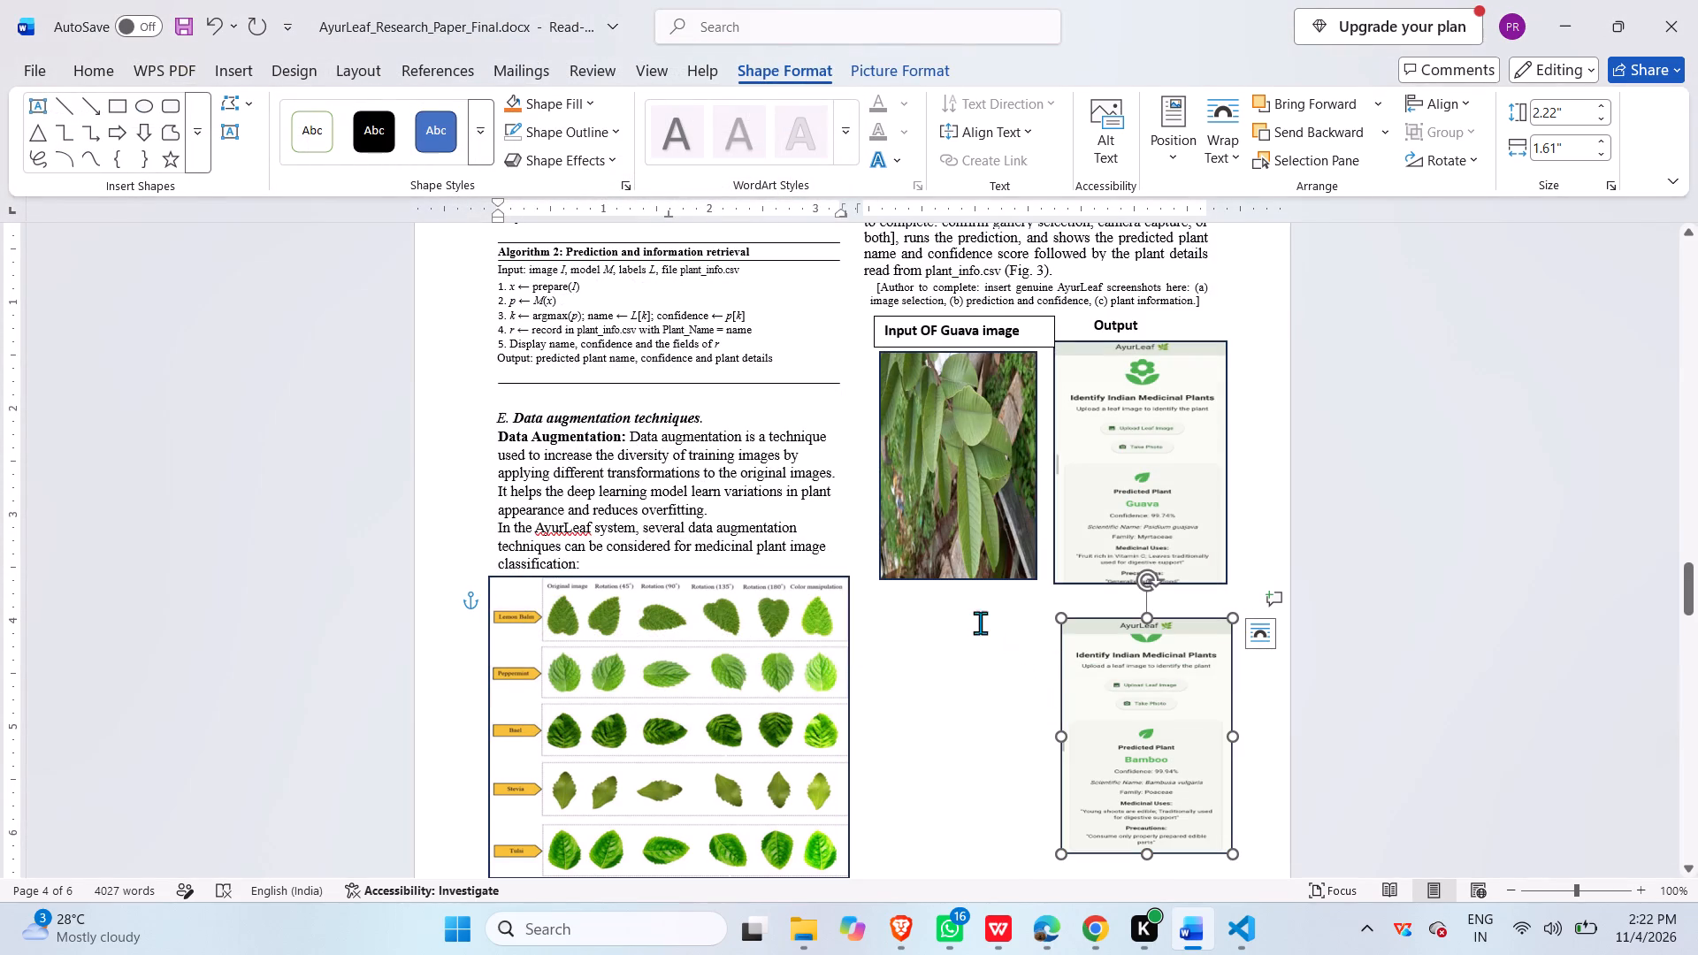
Draw a rectangle about 2.23" high and 1.52" wide below the guava leaf picture, beside the bamboo output screenshot.
left_click(248, 73)
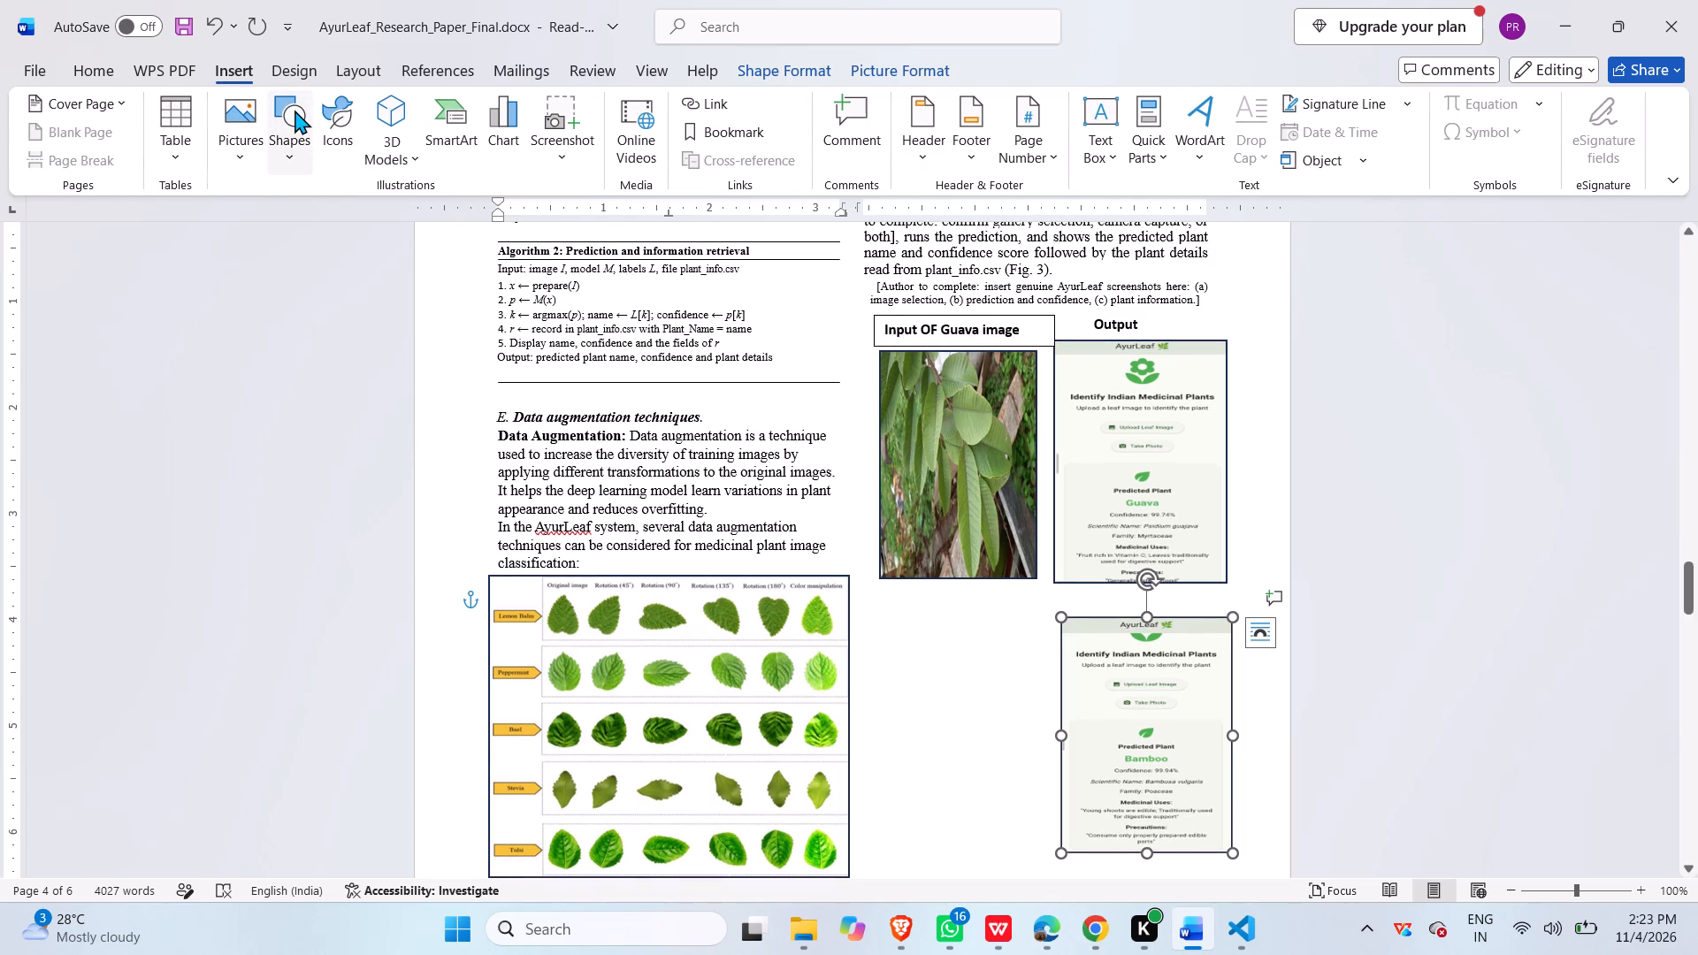
left_click(294, 110)
left_click(358, 220)
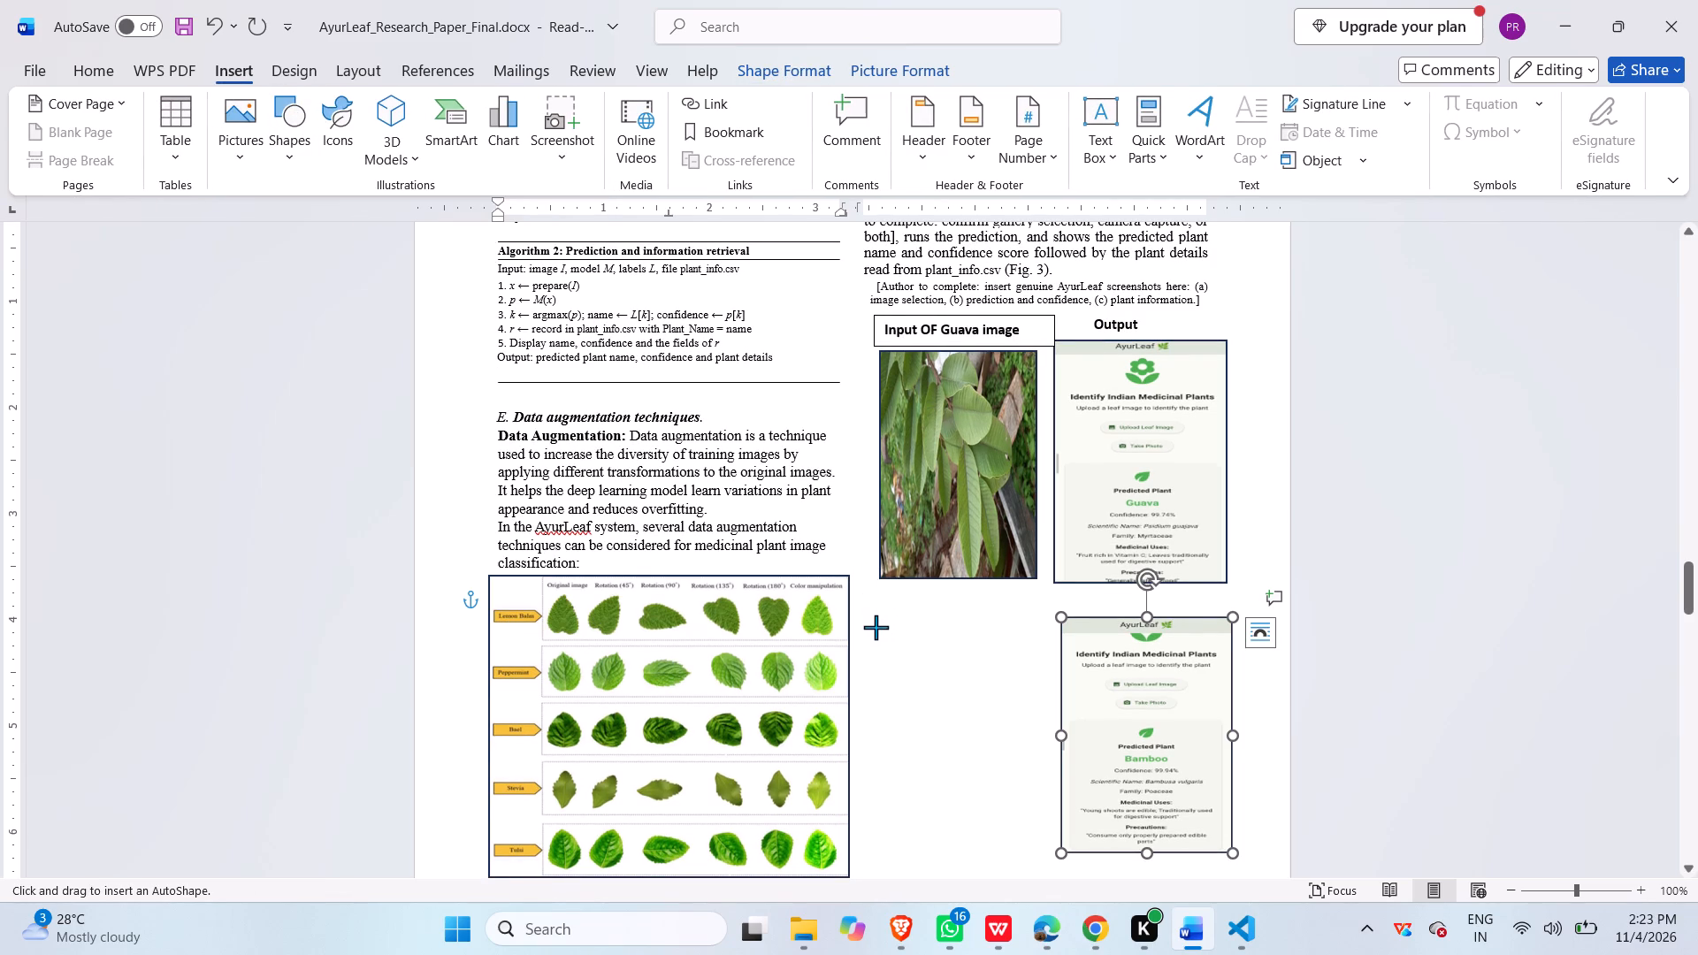
left_click_drag(876, 626, 1037, 862)
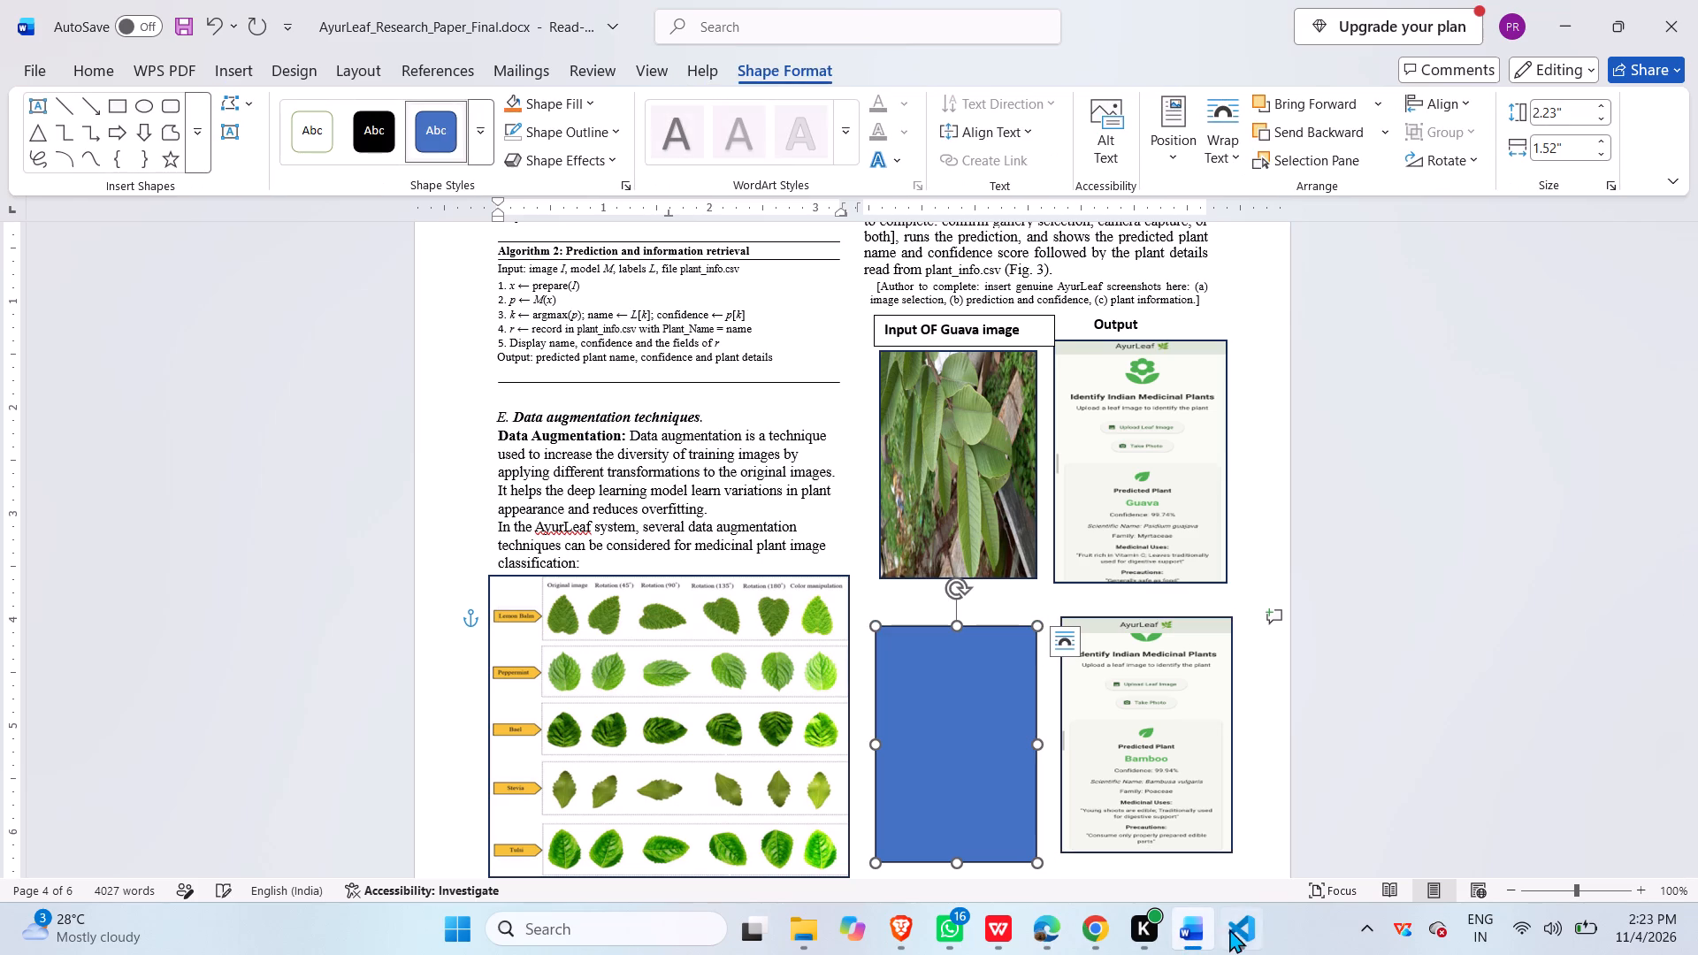
Switch to Visual Studio Code and examine the leaf photos in the dataset's raw Bamboo folder, settling on 1478.jpg.
left_click(1236, 927)
scroll(238, 304, "up", 4)
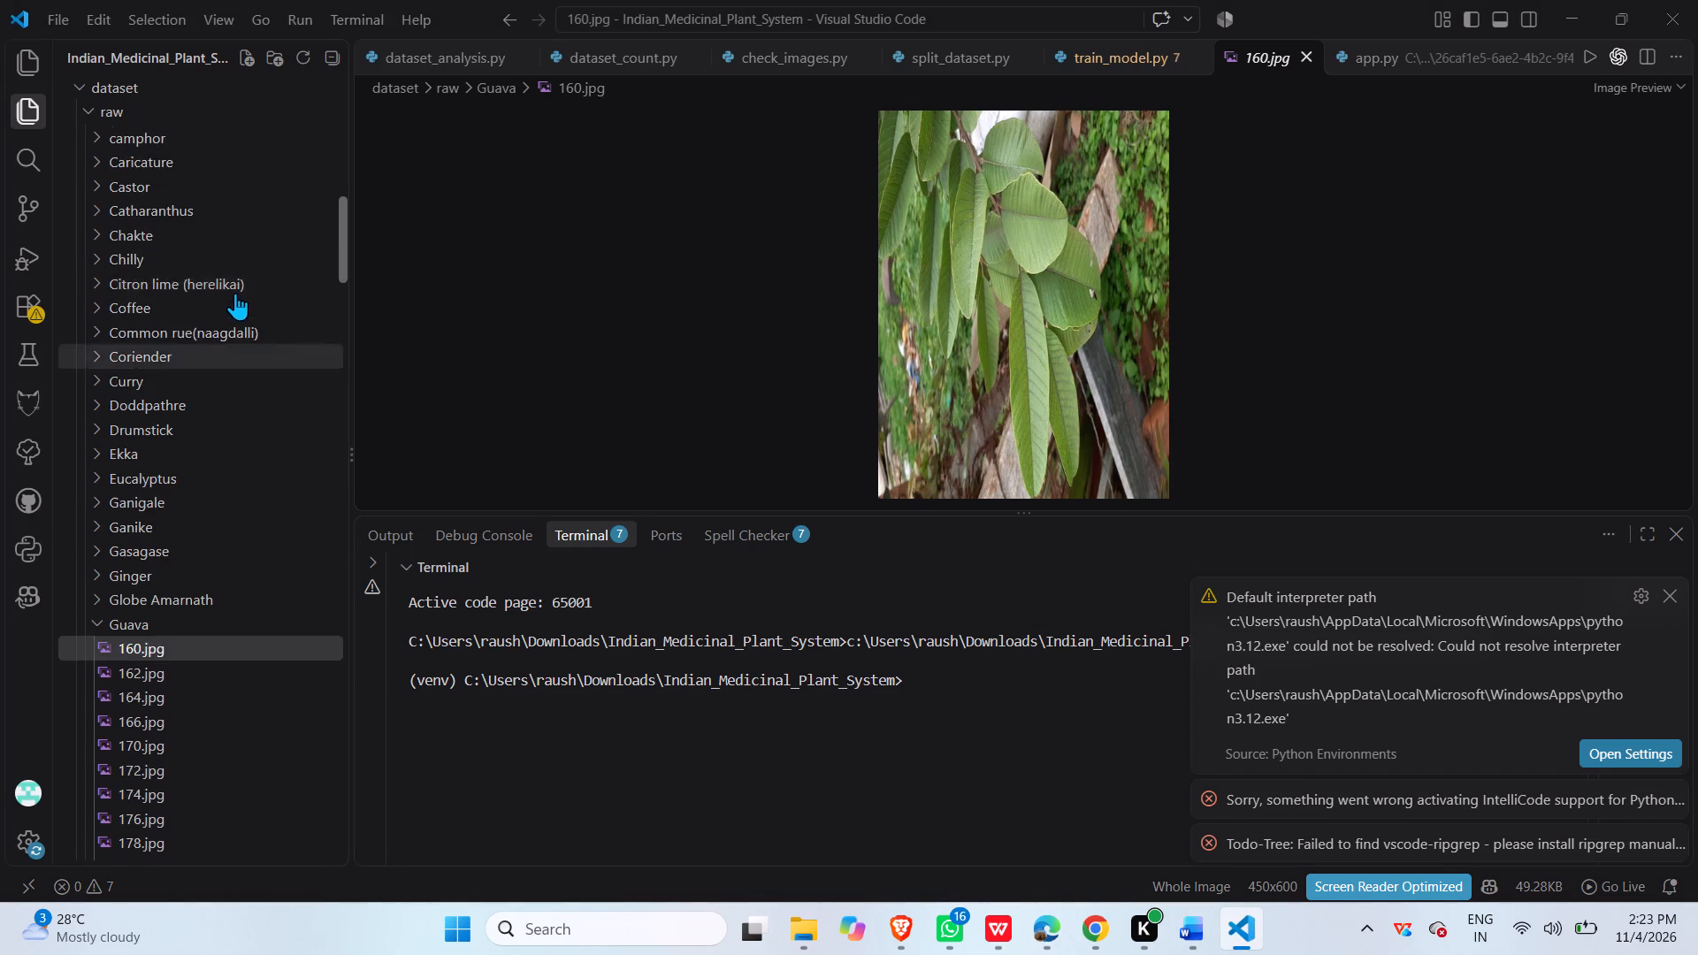
scroll(233, 289, "up", 2)
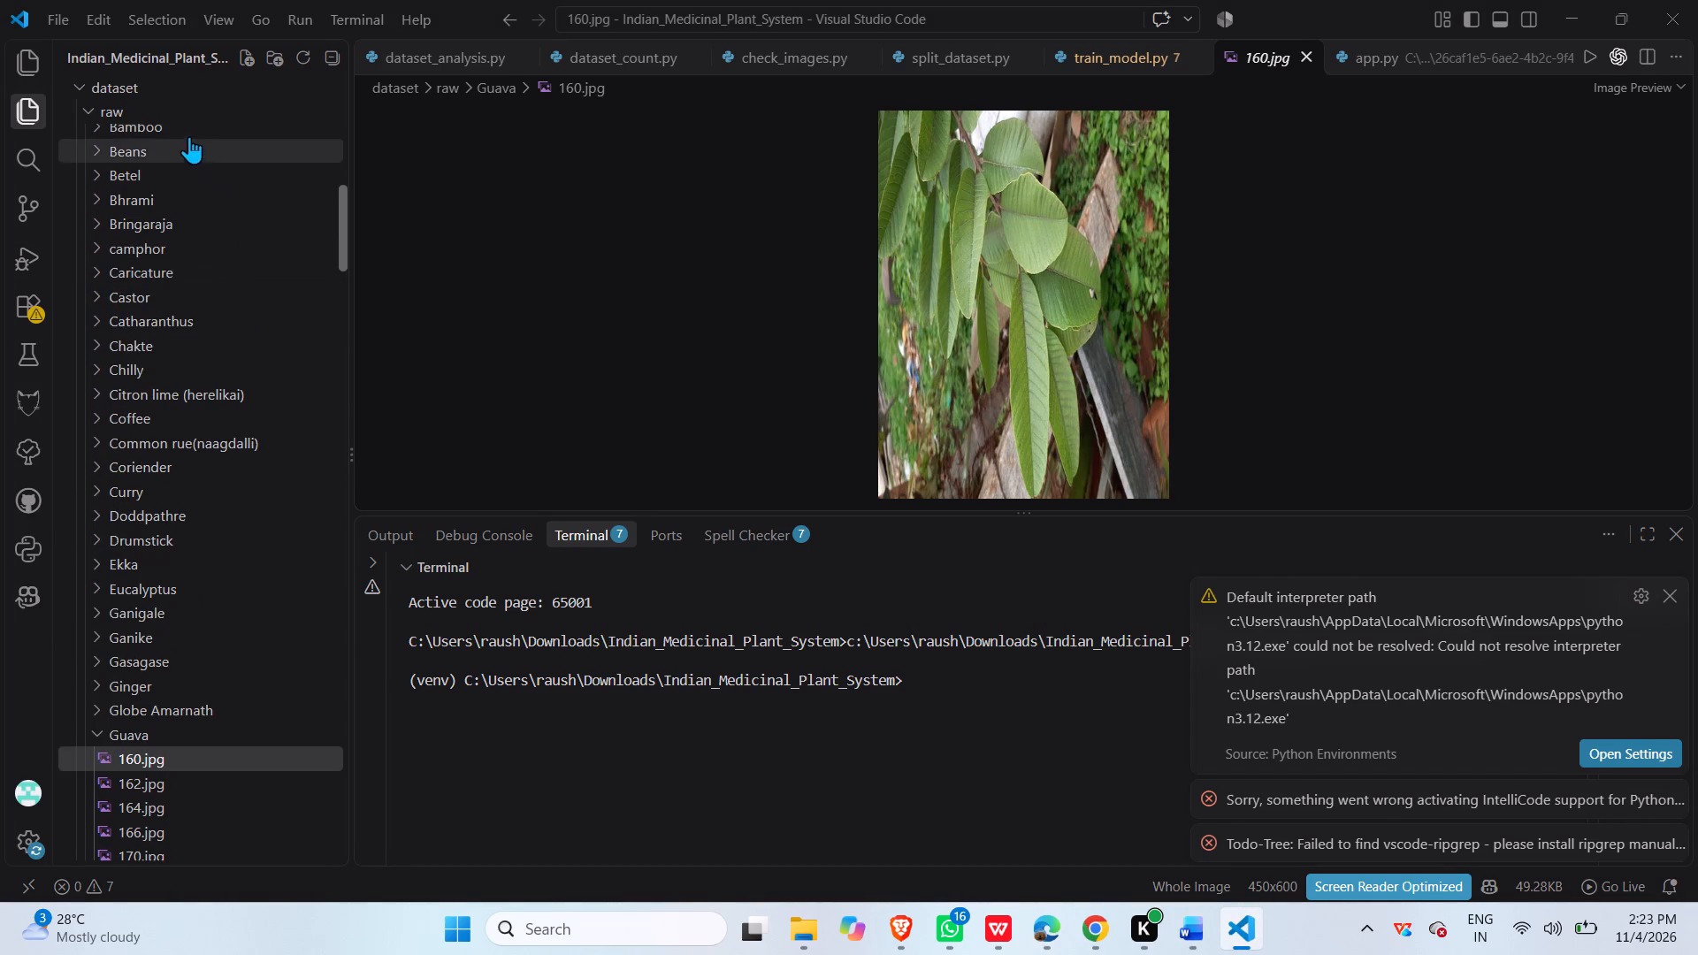
left_click(187, 133)
left_click(165, 182)
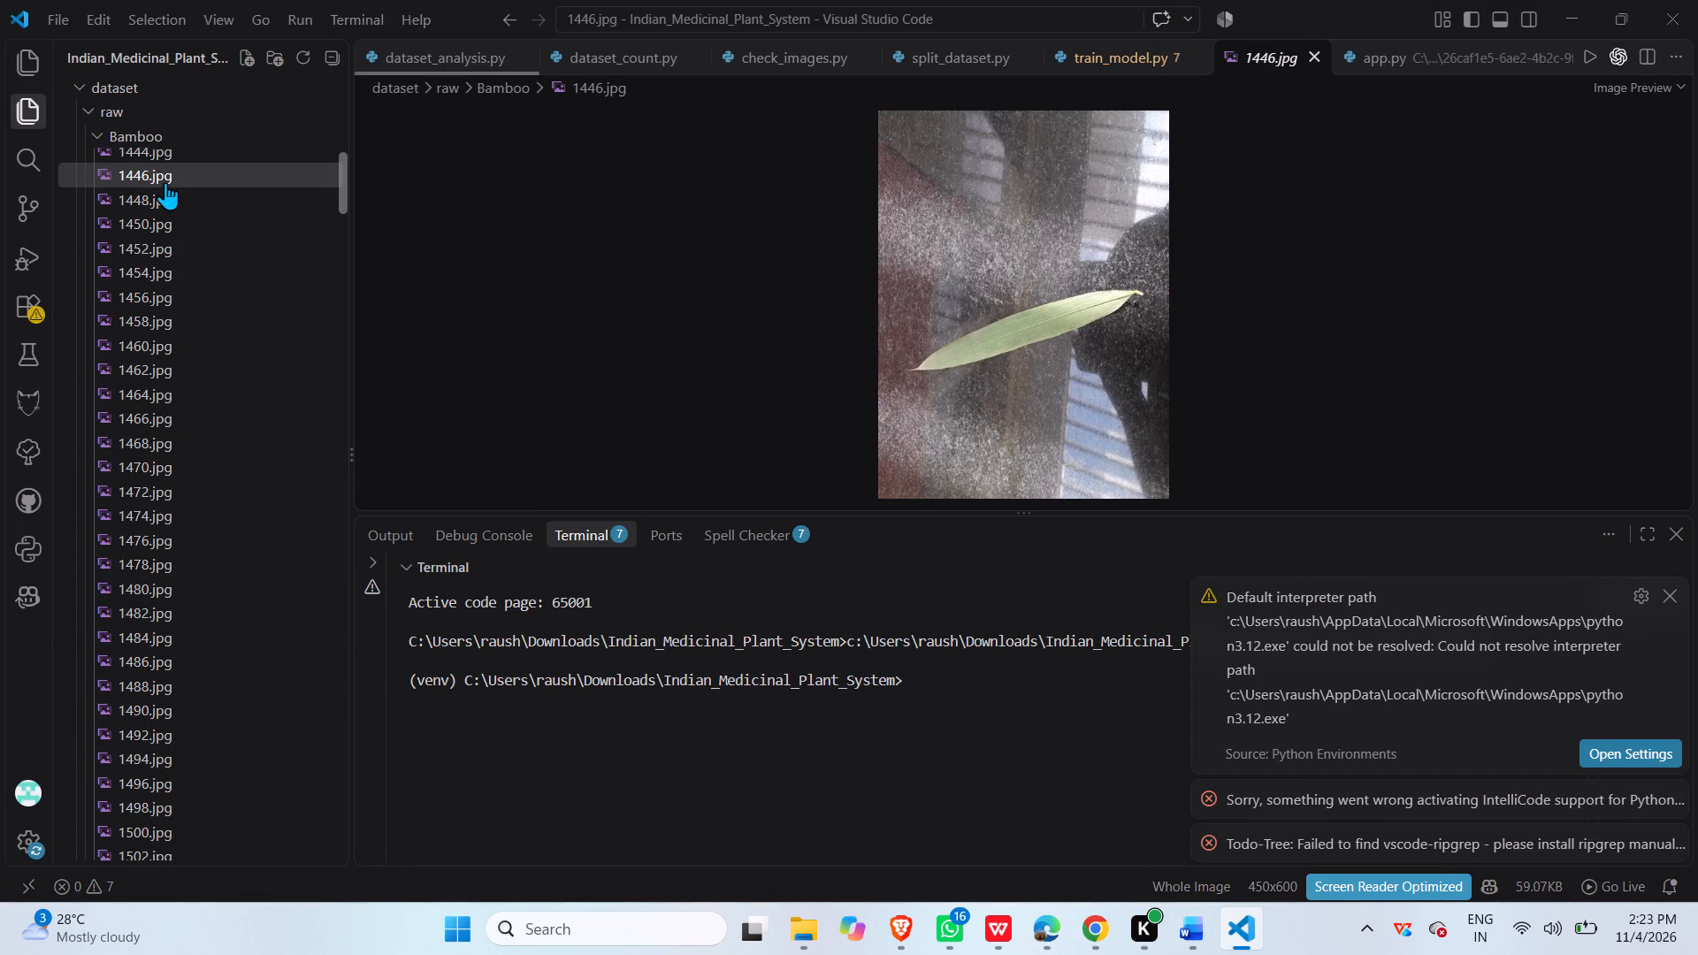
left_click(164, 202)
left_click(158, 225)
left_click(153, 253)
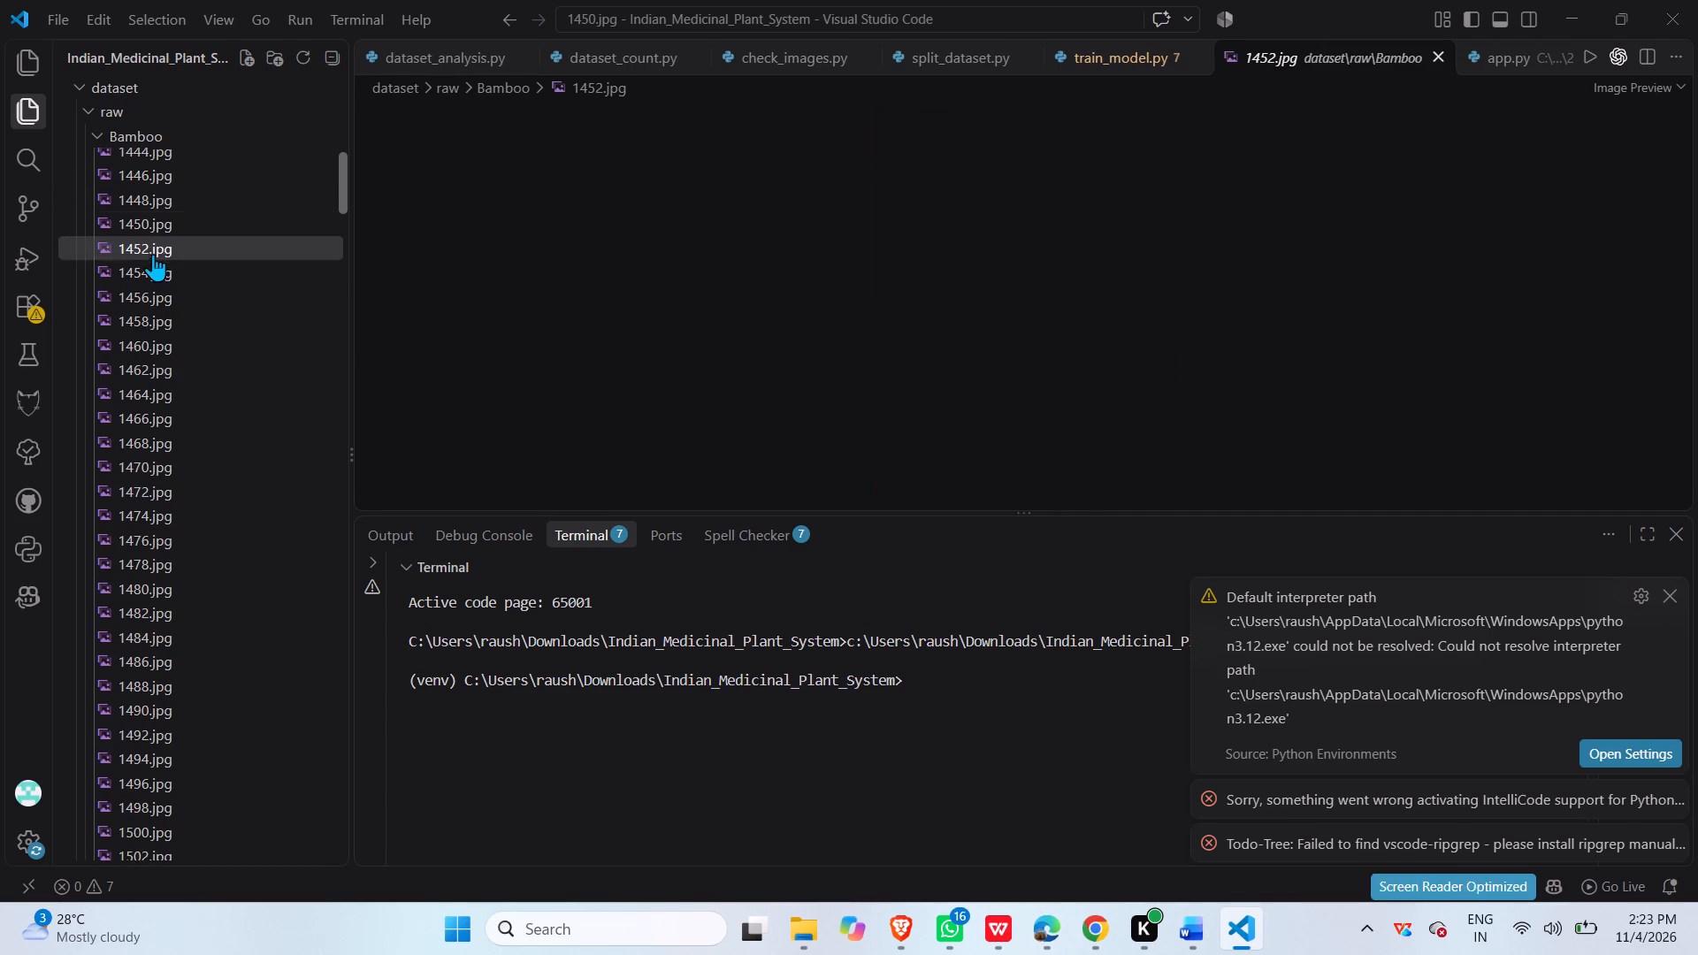
left_click(149, 272)
left_click(144, 302)
left_click(144, 317)
left_click(145, 353)
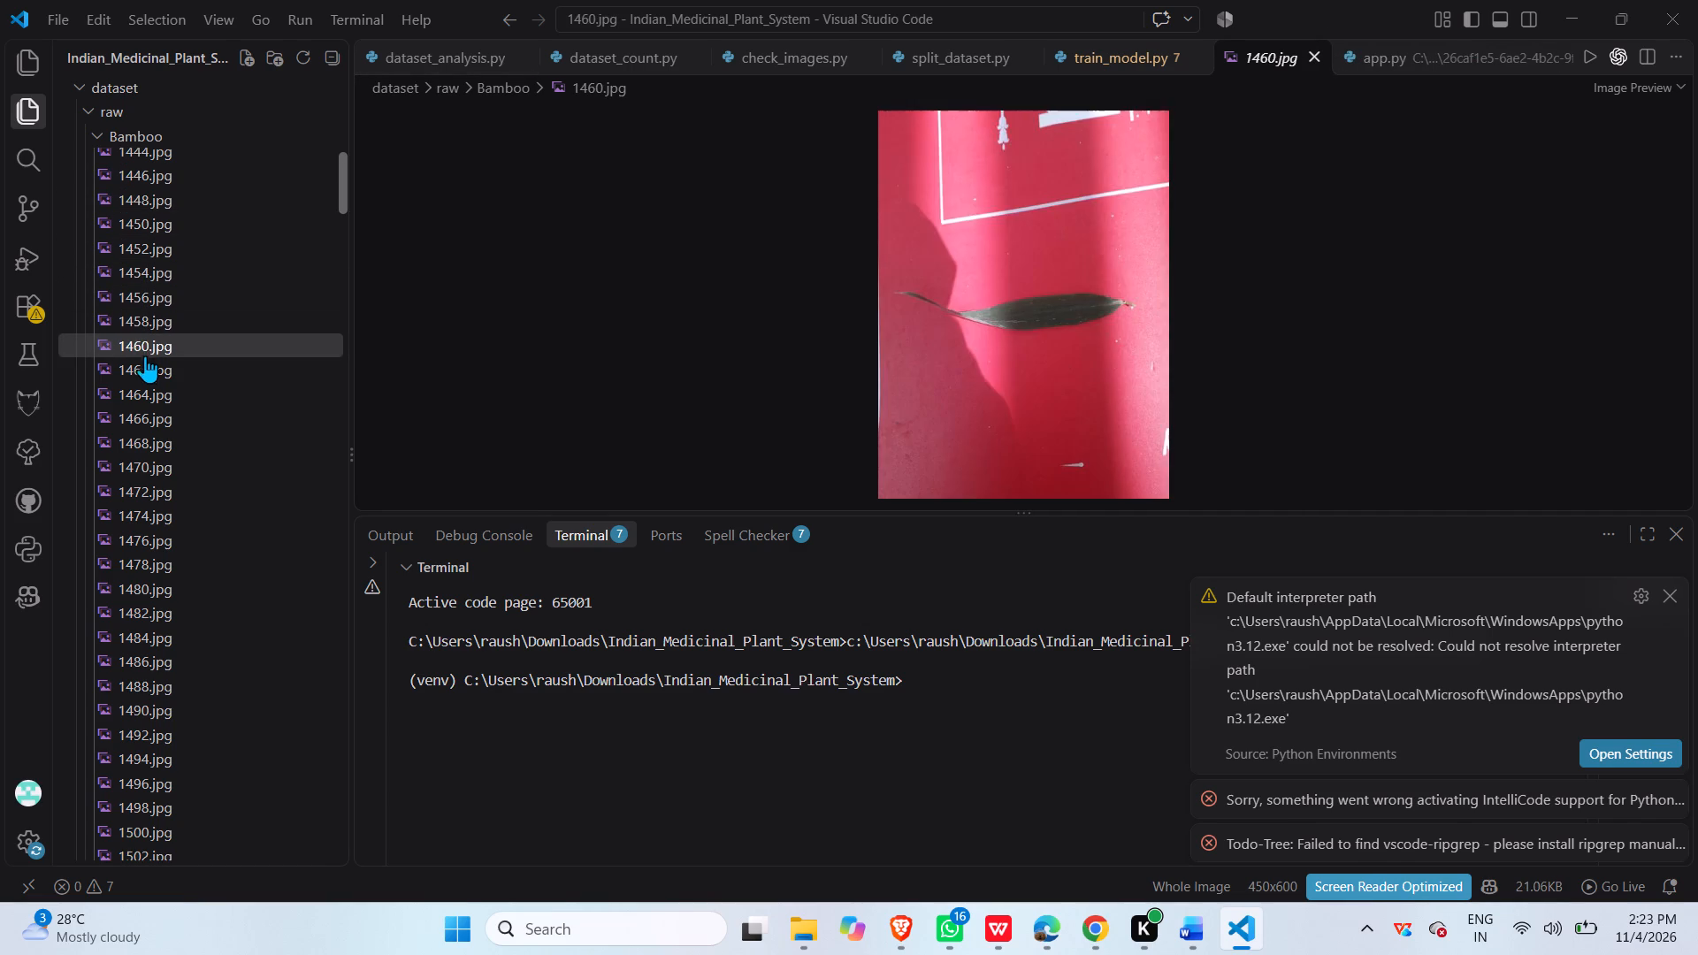
left_click_drag(145, 361, 146, 371)
left_click(142, 393)
left_click(138, 411)
left_click(136, 440)
left_click(139, 467)
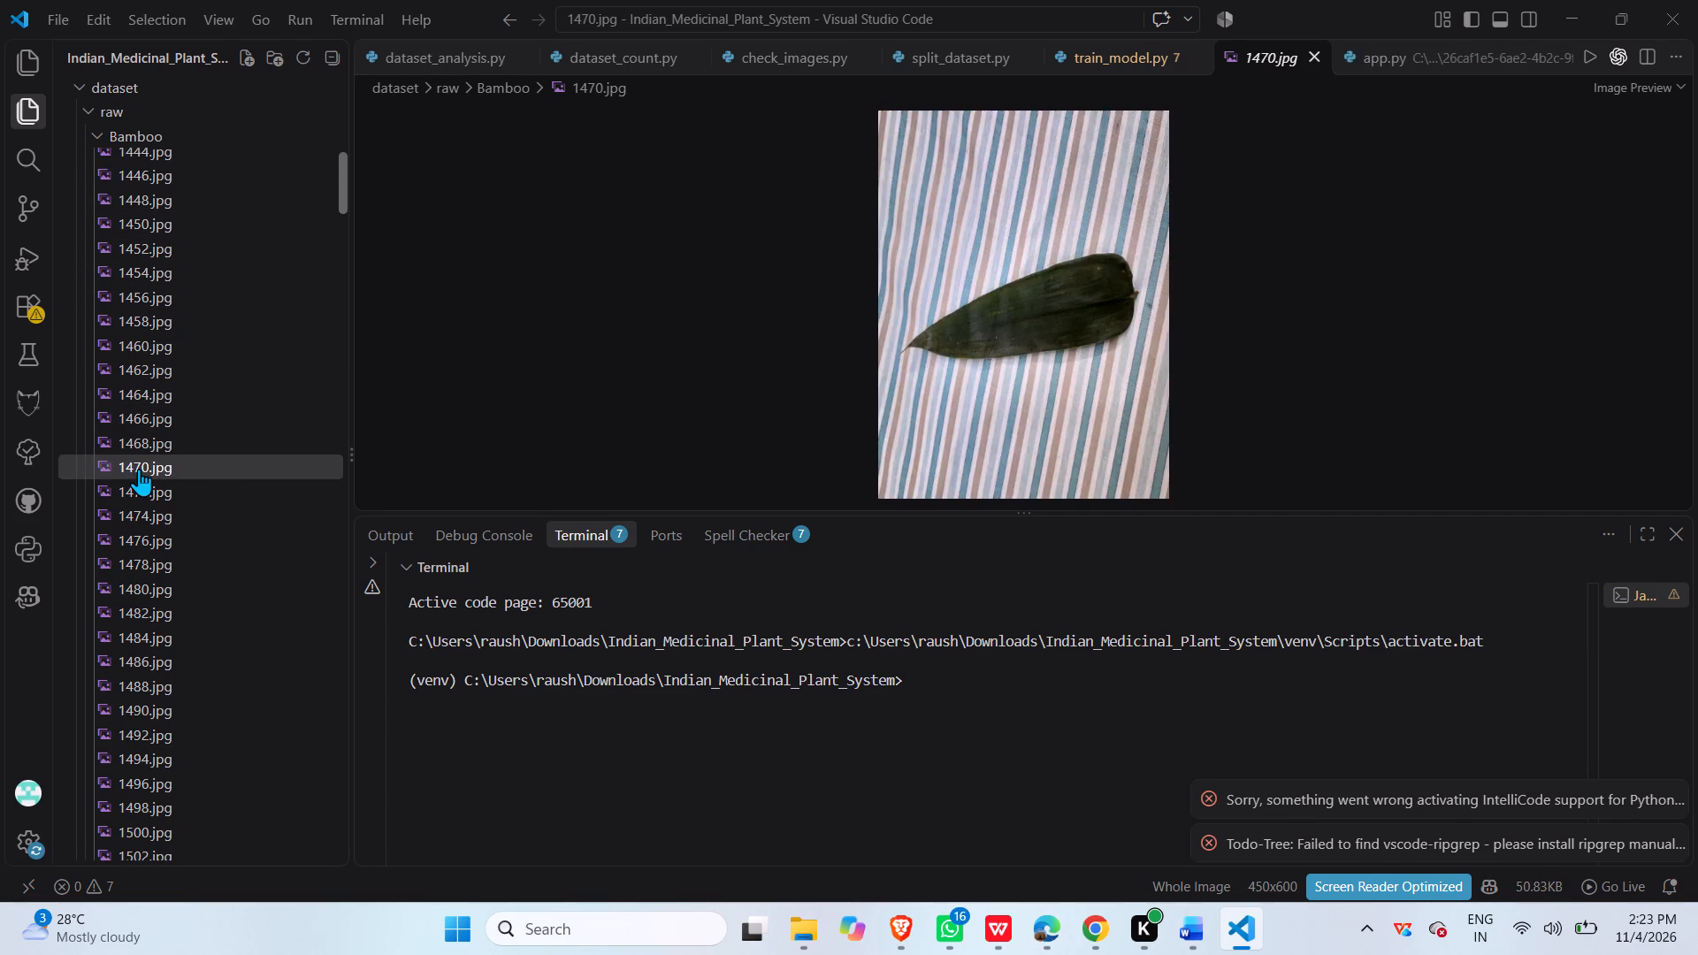
left_click(140, 492)
left_click(139, 527)
left_click(133, 568)
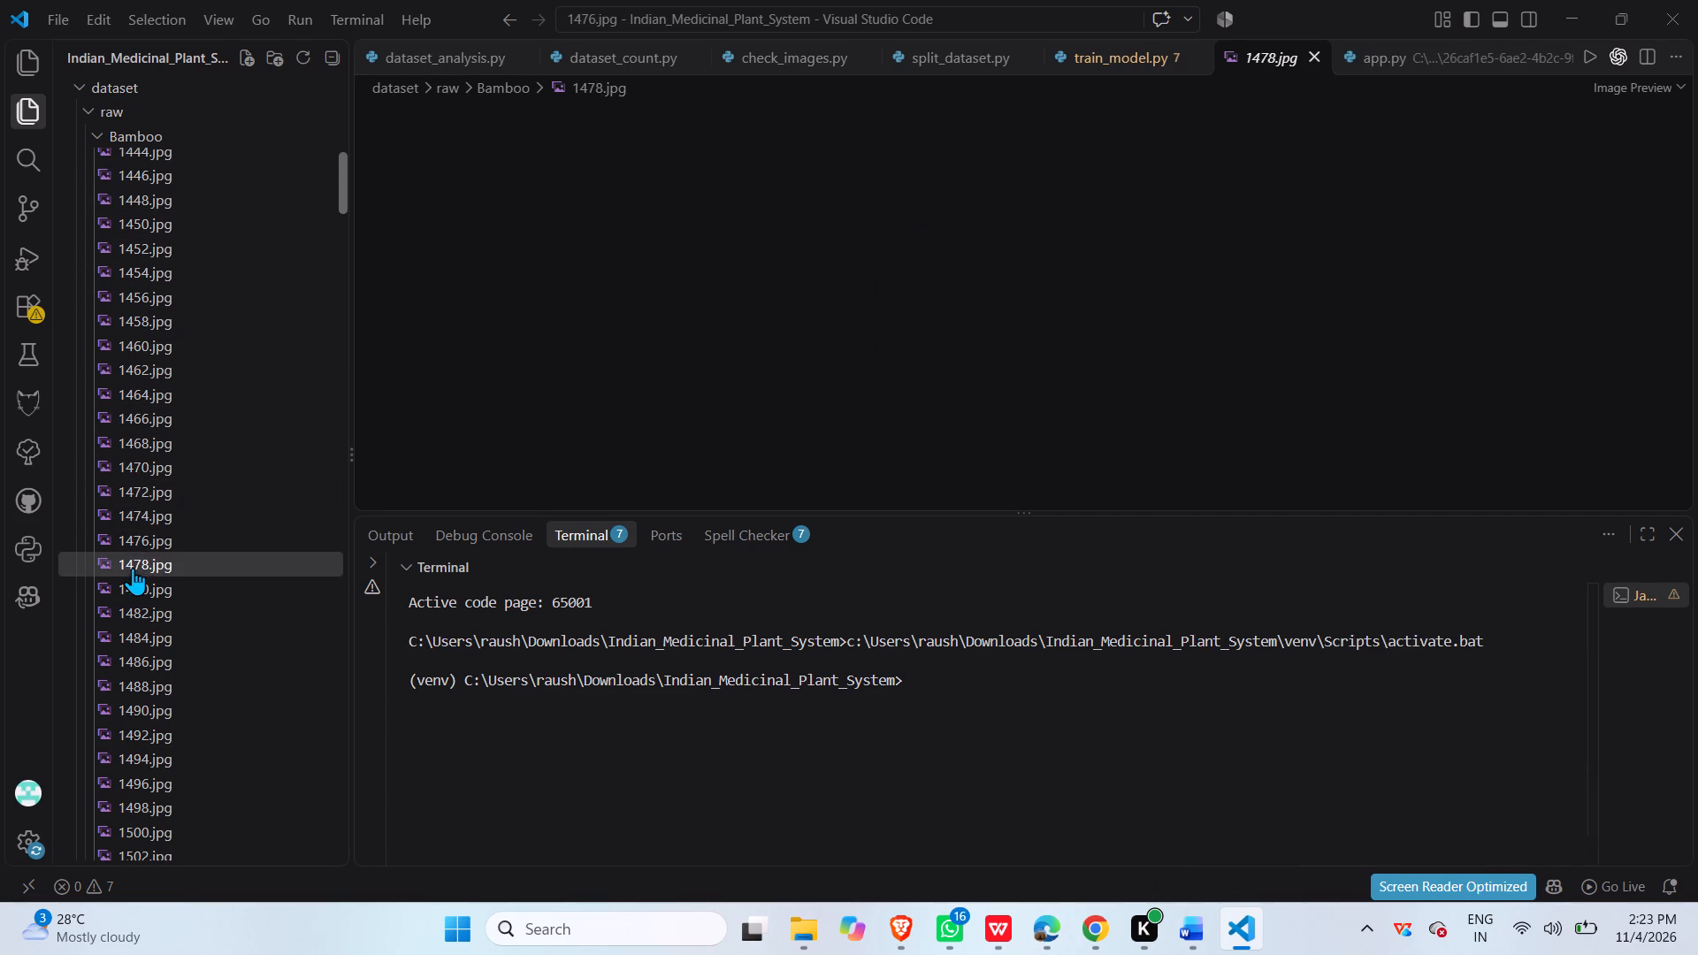
left_click(131, 600)
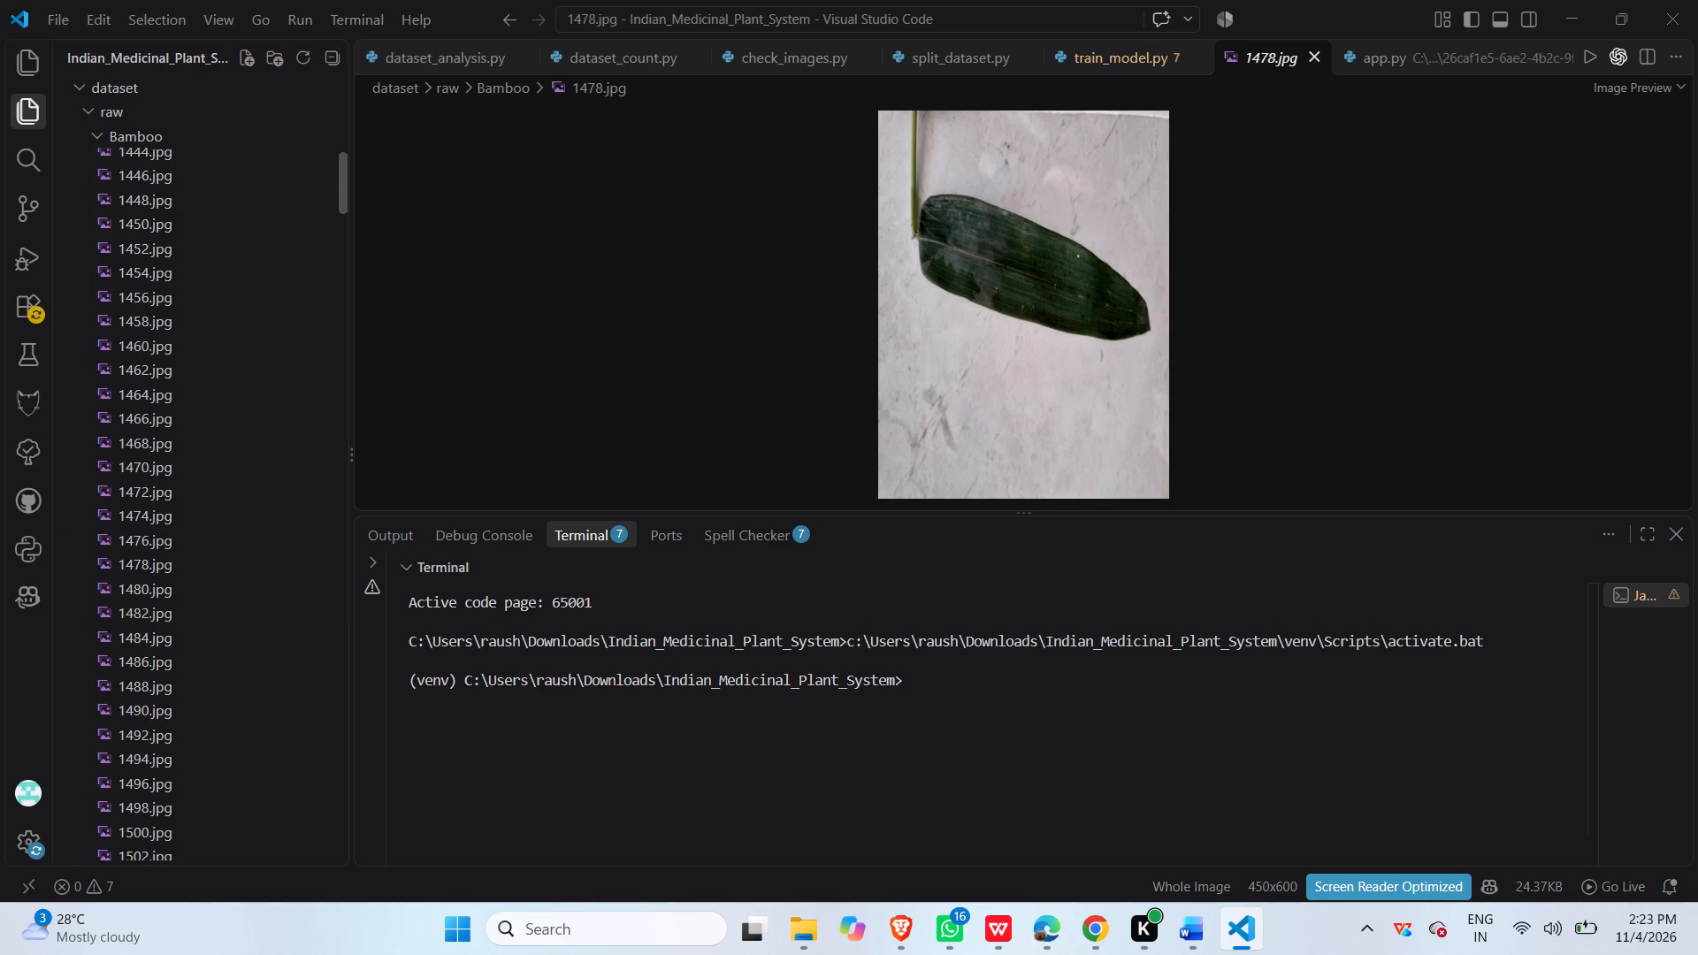
Capture a rectangular screen snip of the bamboo leaf in 1478.jpg, leaving out the empty lower part of the photo.
key("shift+super+s")
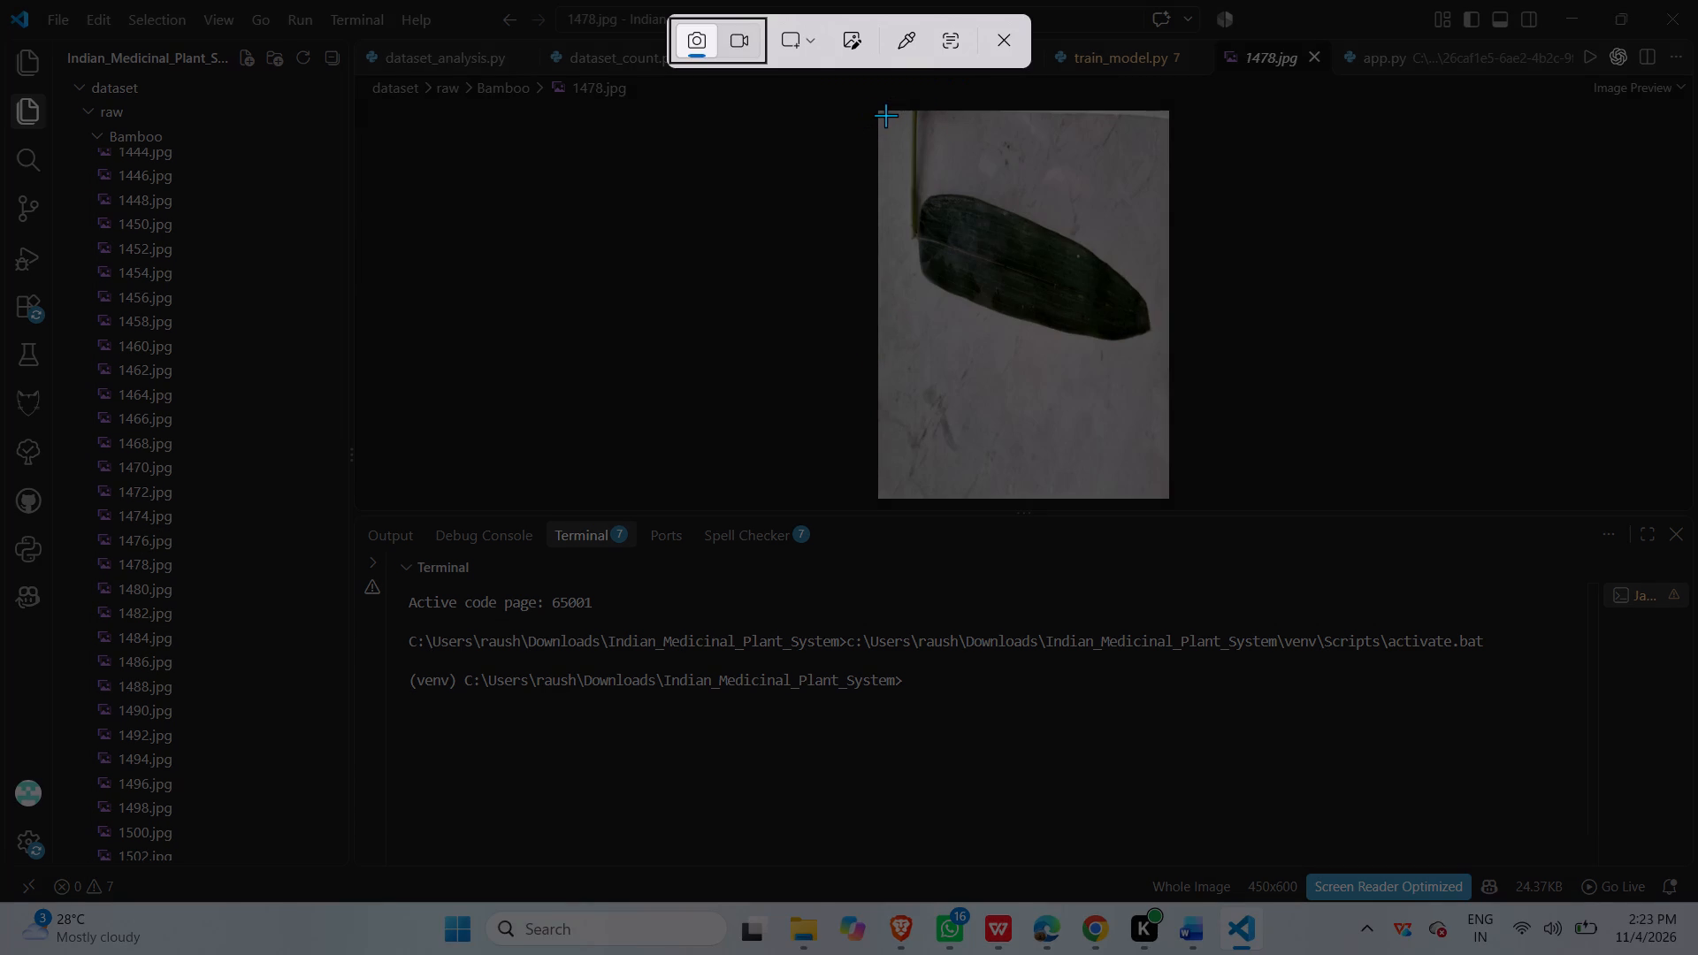
left_click_drag(884, 115, 1144, 405)
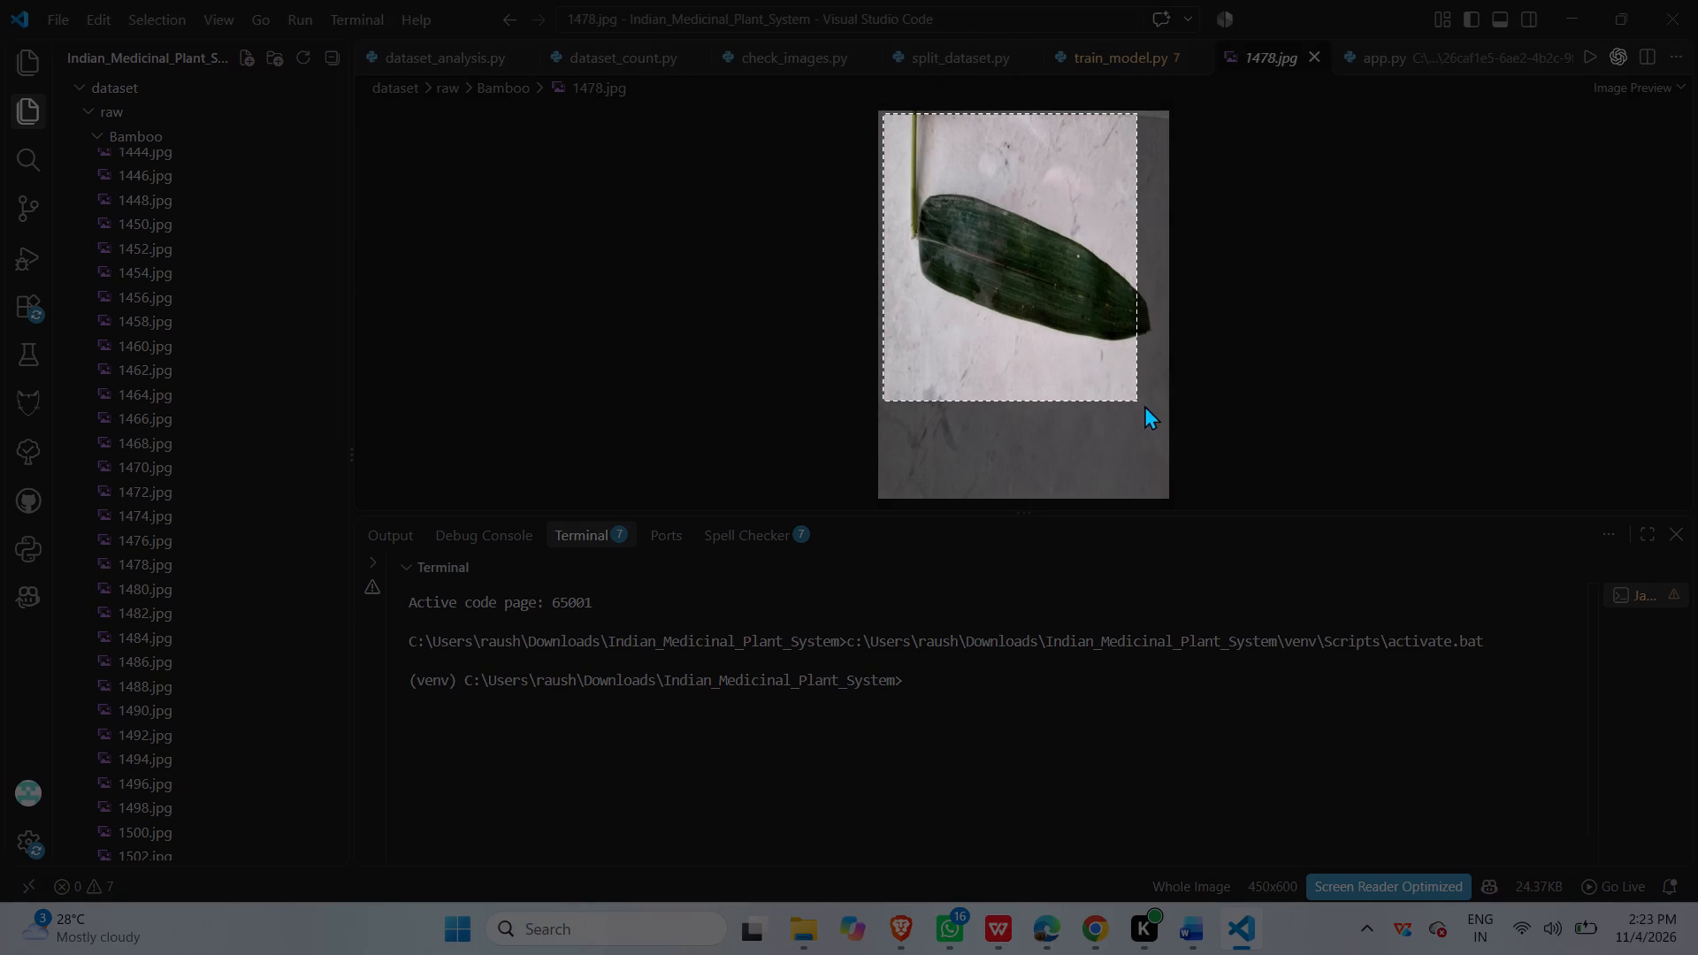
left_click_drag(1144, 405, 1151, 409)
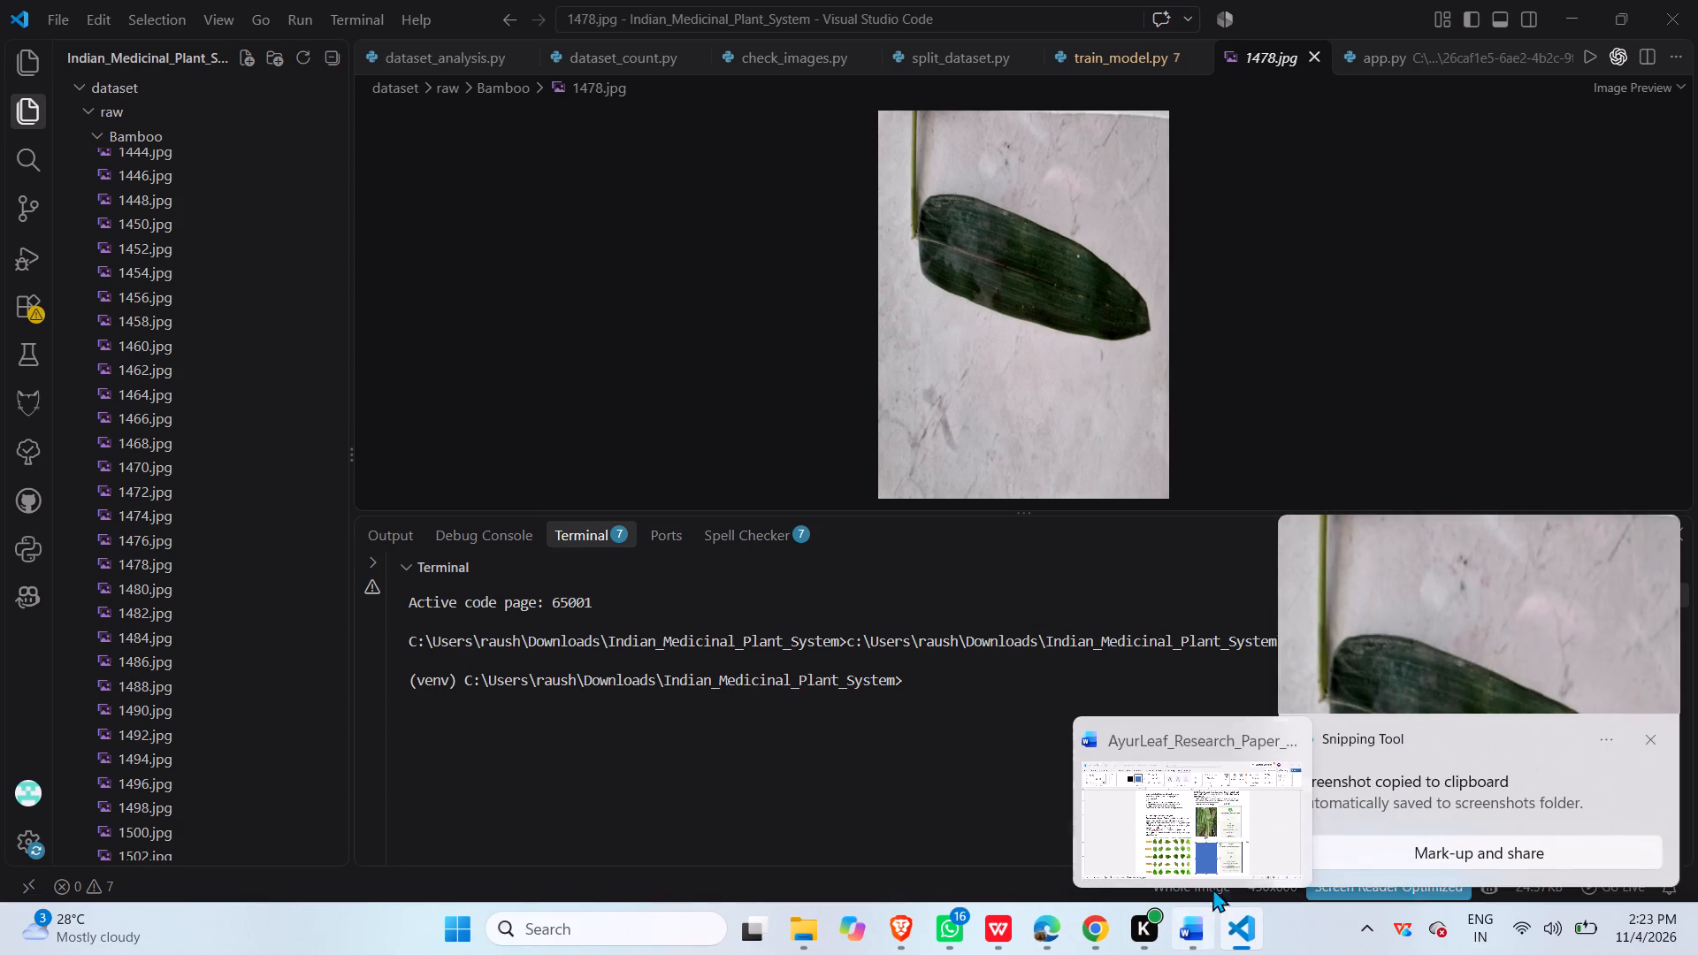
Return to Word and fill the new rectangle with the bamboo leaf picture Screenshot 2026-11-04 142335.png.
left_click(1224, 862)
left_click(593, 100)
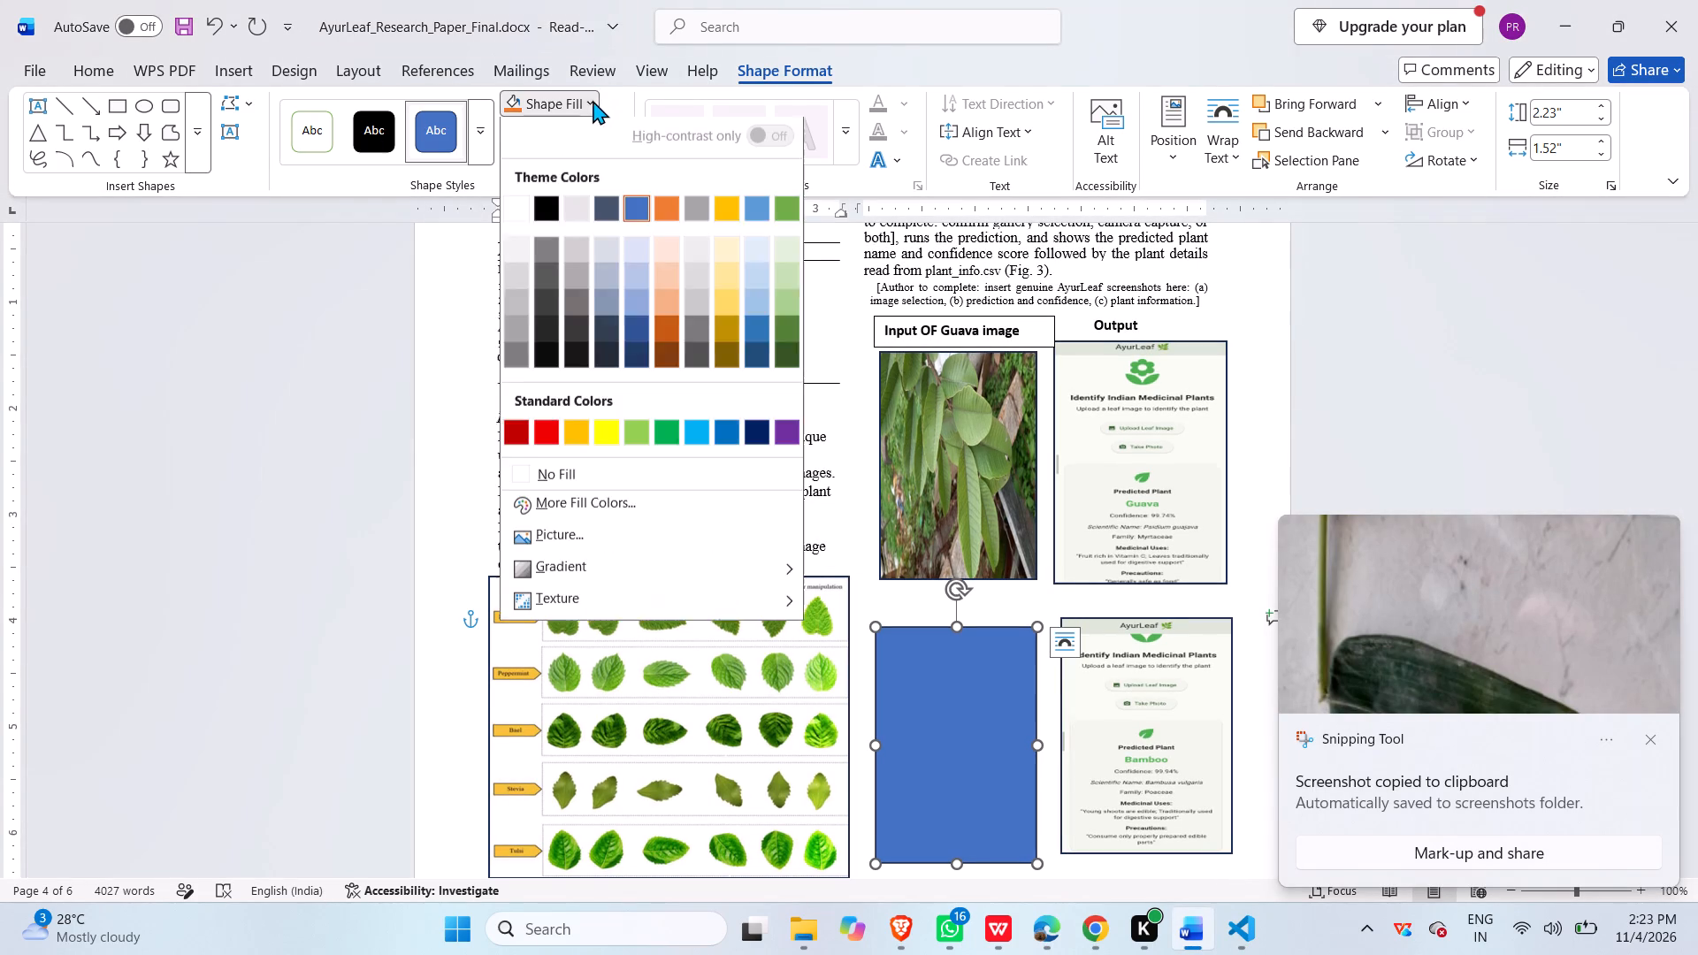
left_click(571, 536)
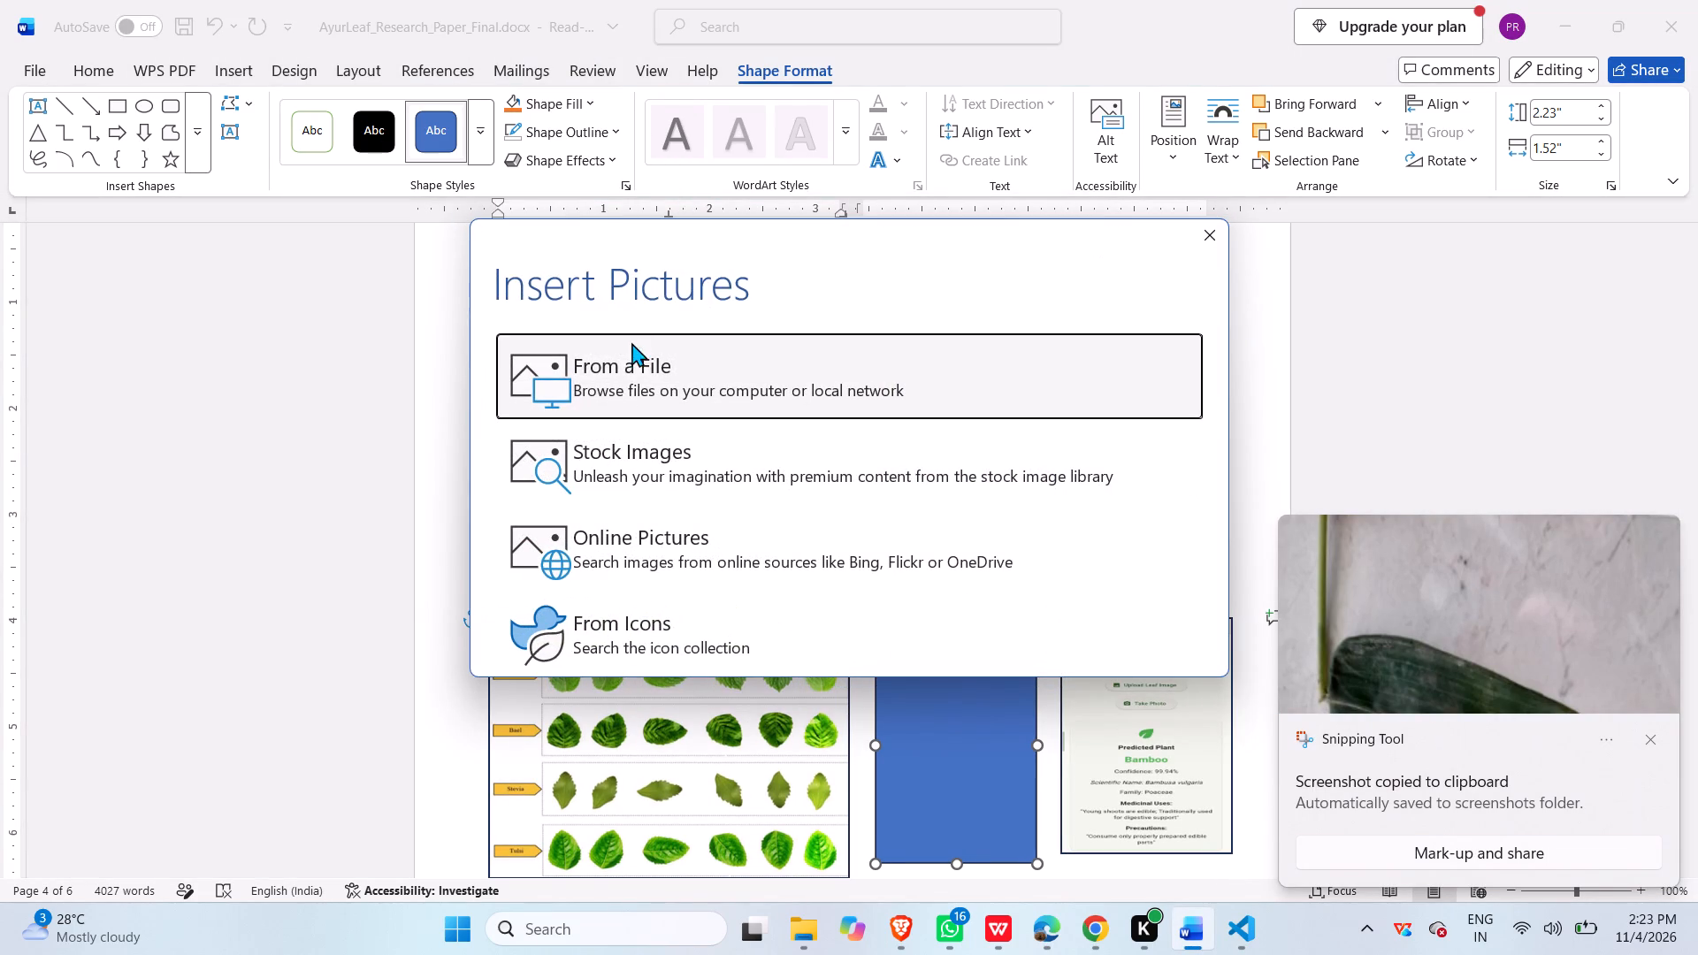
left_click(632, 374)
scroll(623, 244, "down", 12)
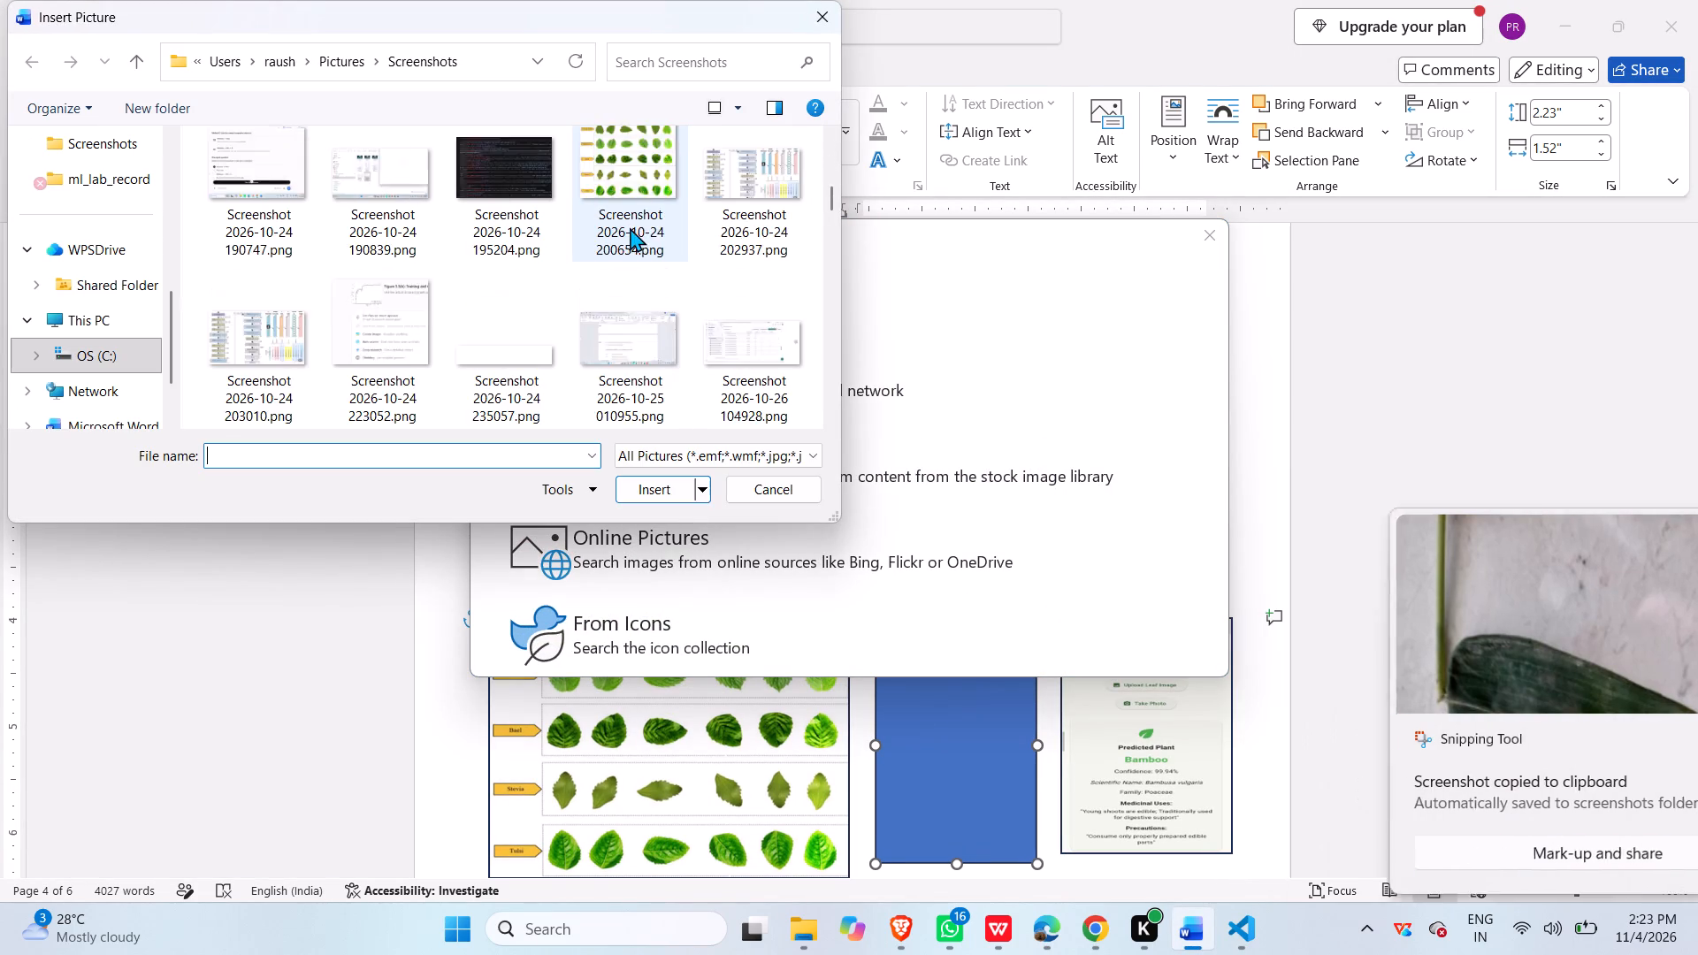
scroll(630, 227, "down", 4)
left_click_drag(833, 219, 822, 389)
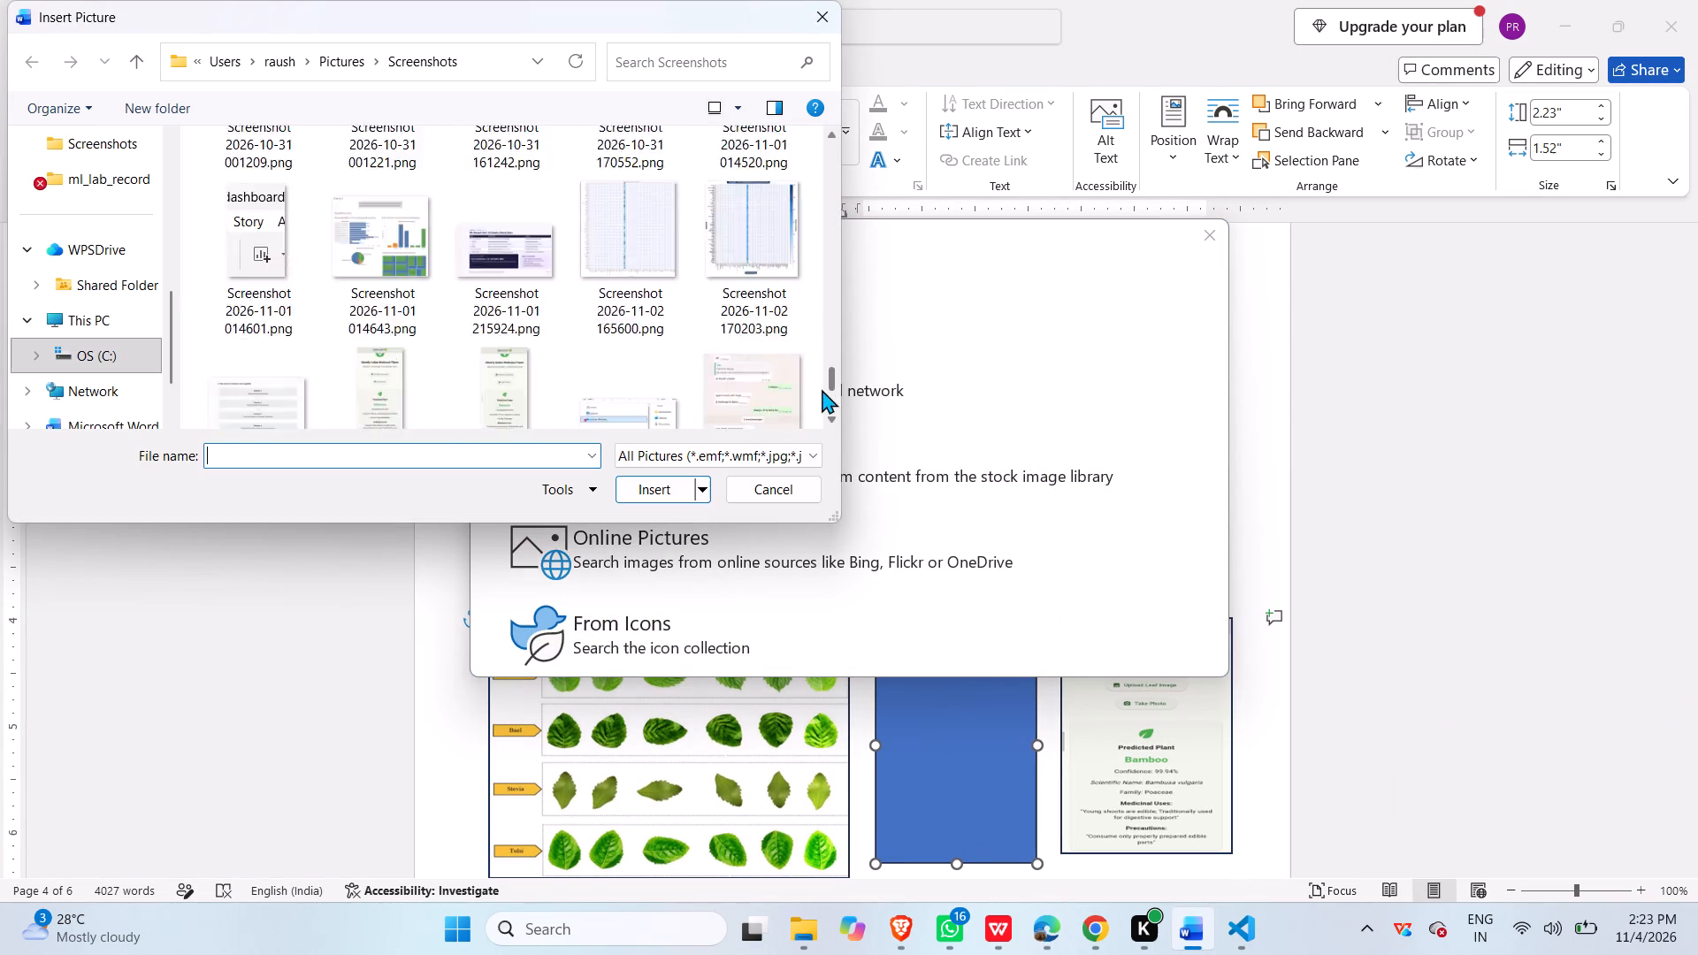
left_click_drag(822, 389, 830, 417)
left_click(540, 339)
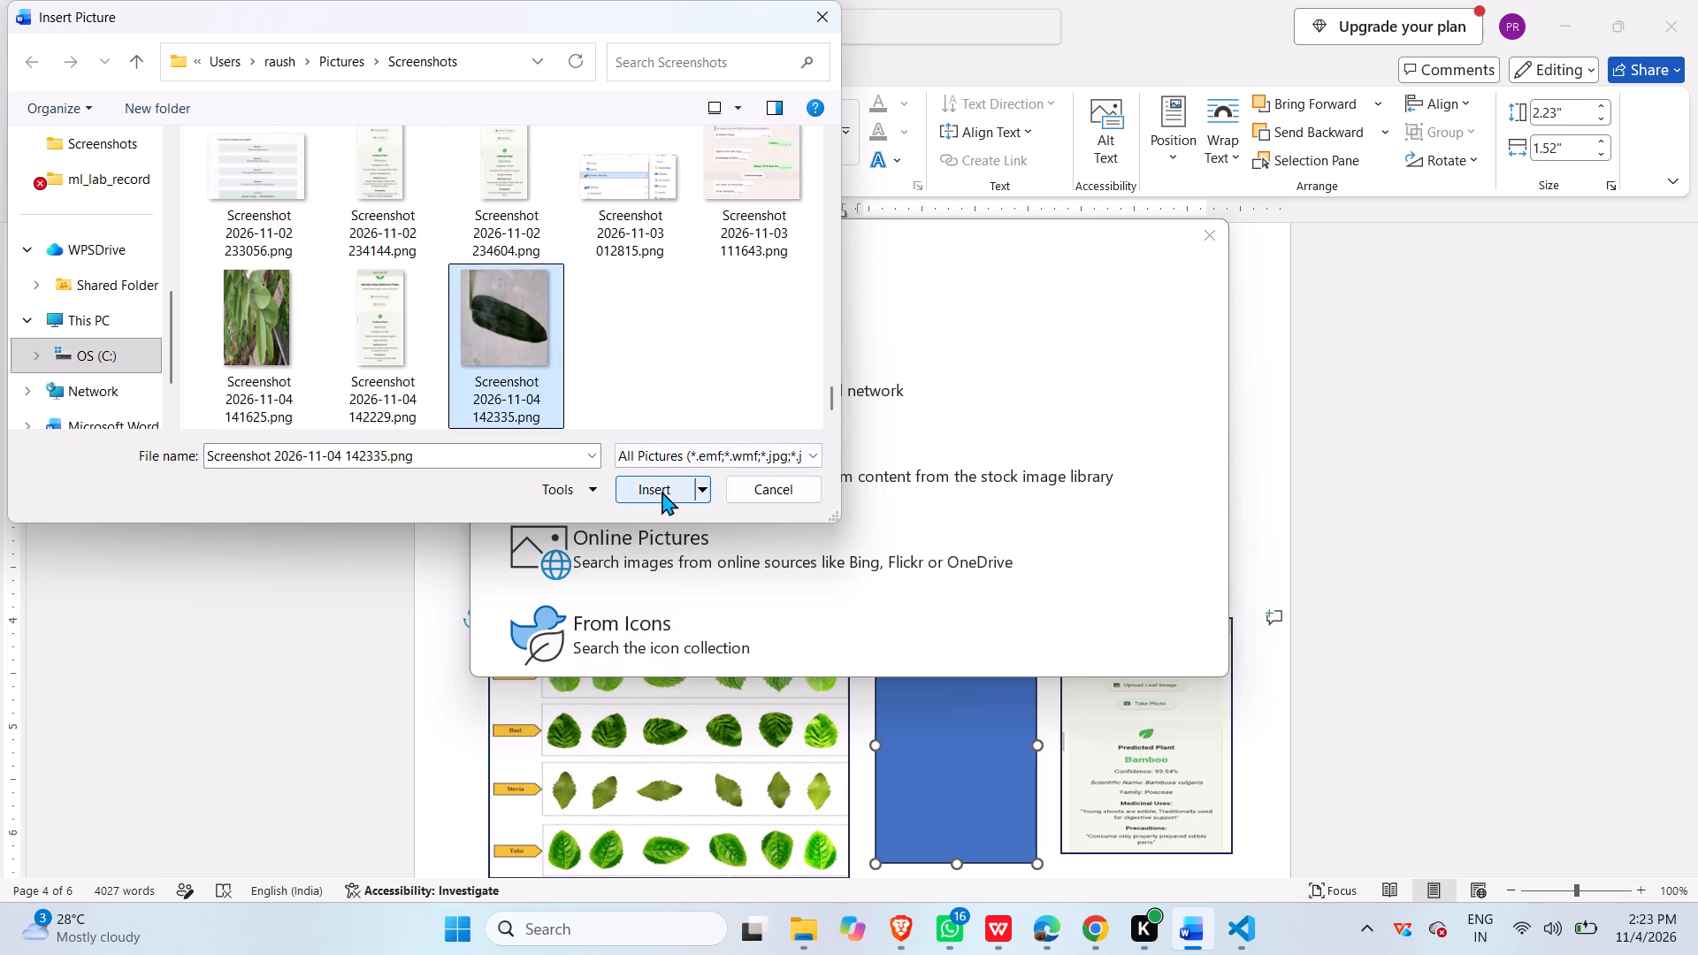
left_click(660, 485)
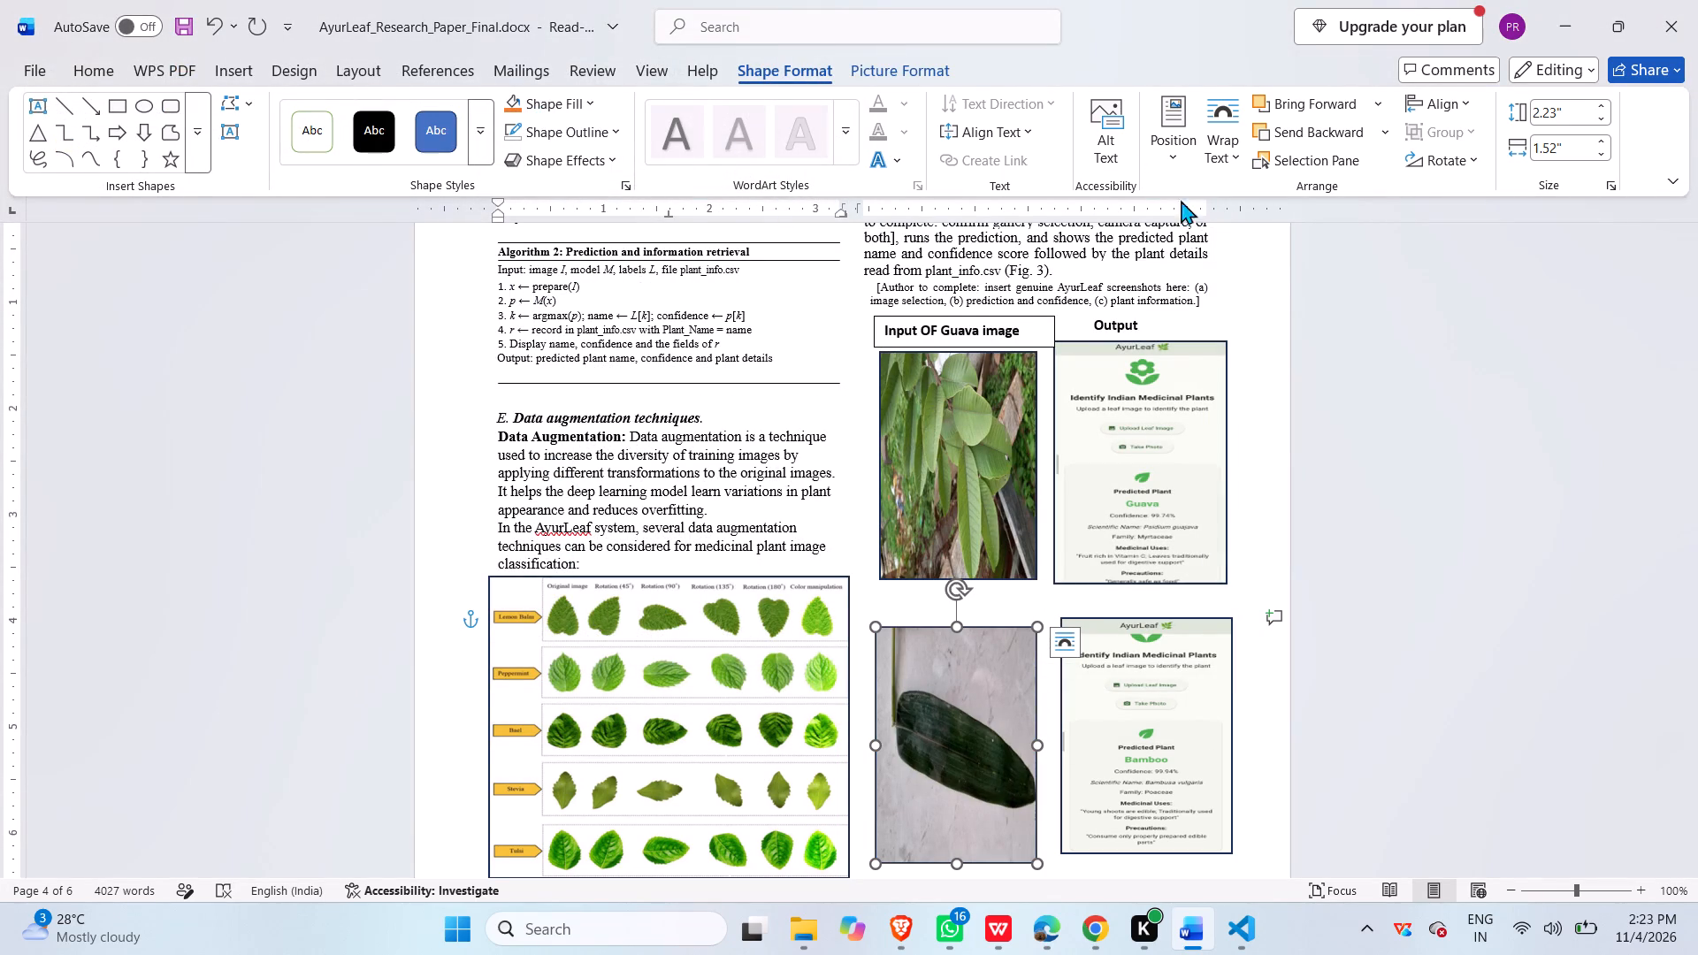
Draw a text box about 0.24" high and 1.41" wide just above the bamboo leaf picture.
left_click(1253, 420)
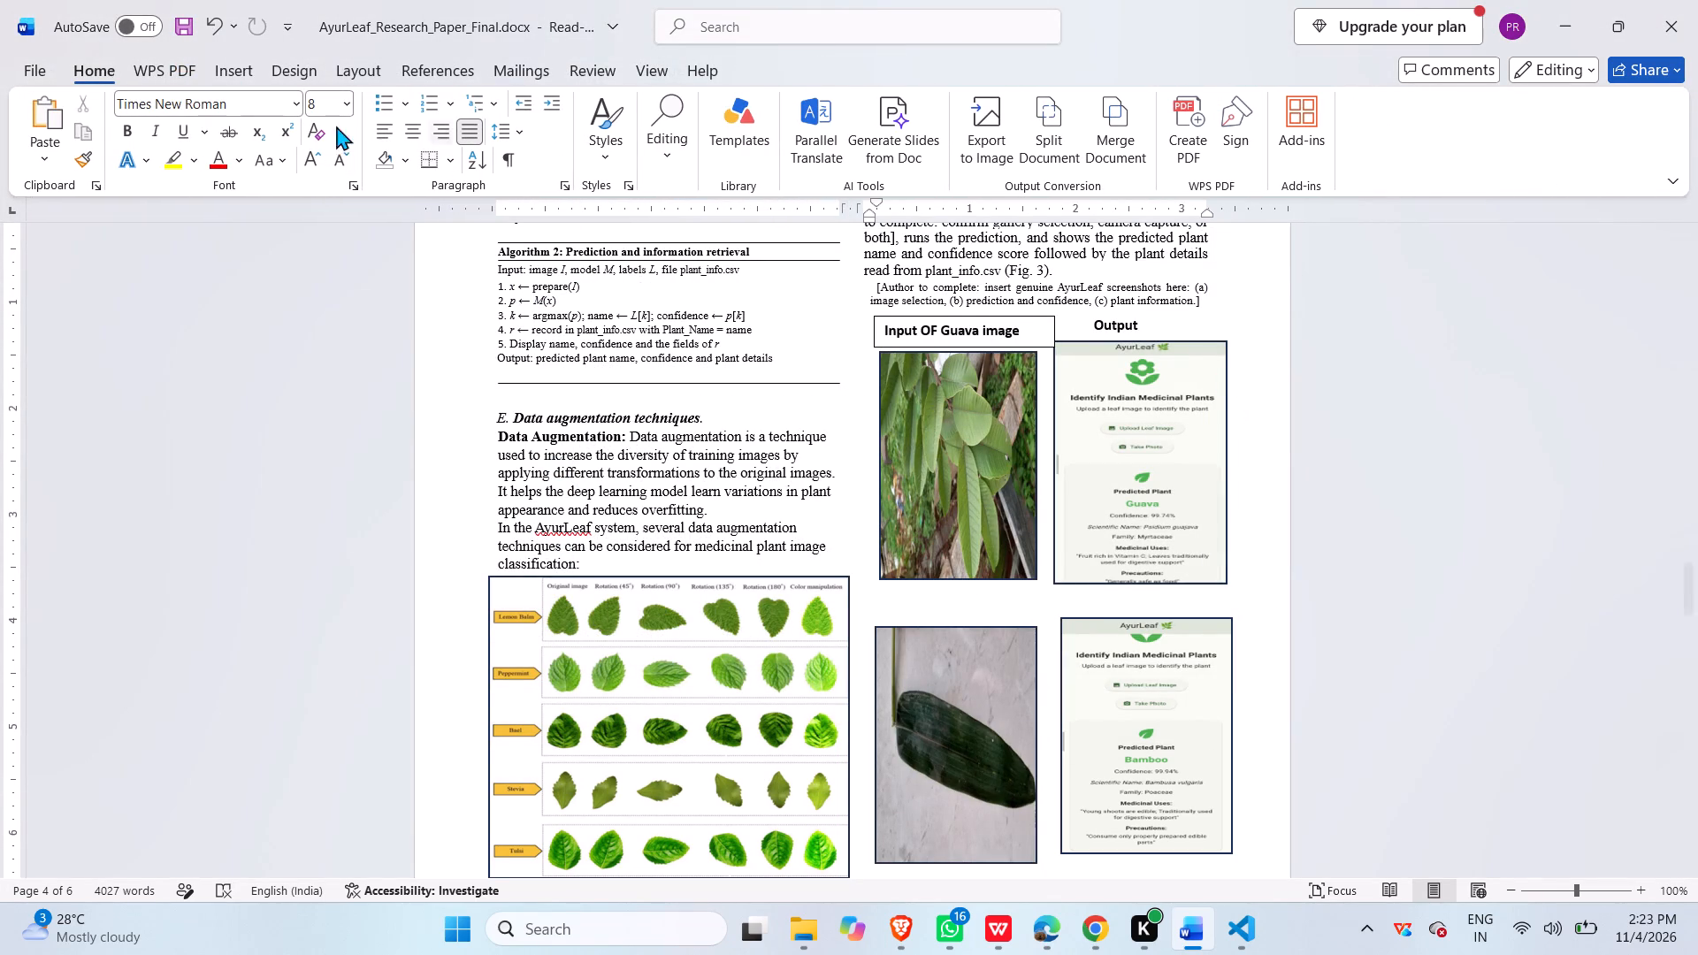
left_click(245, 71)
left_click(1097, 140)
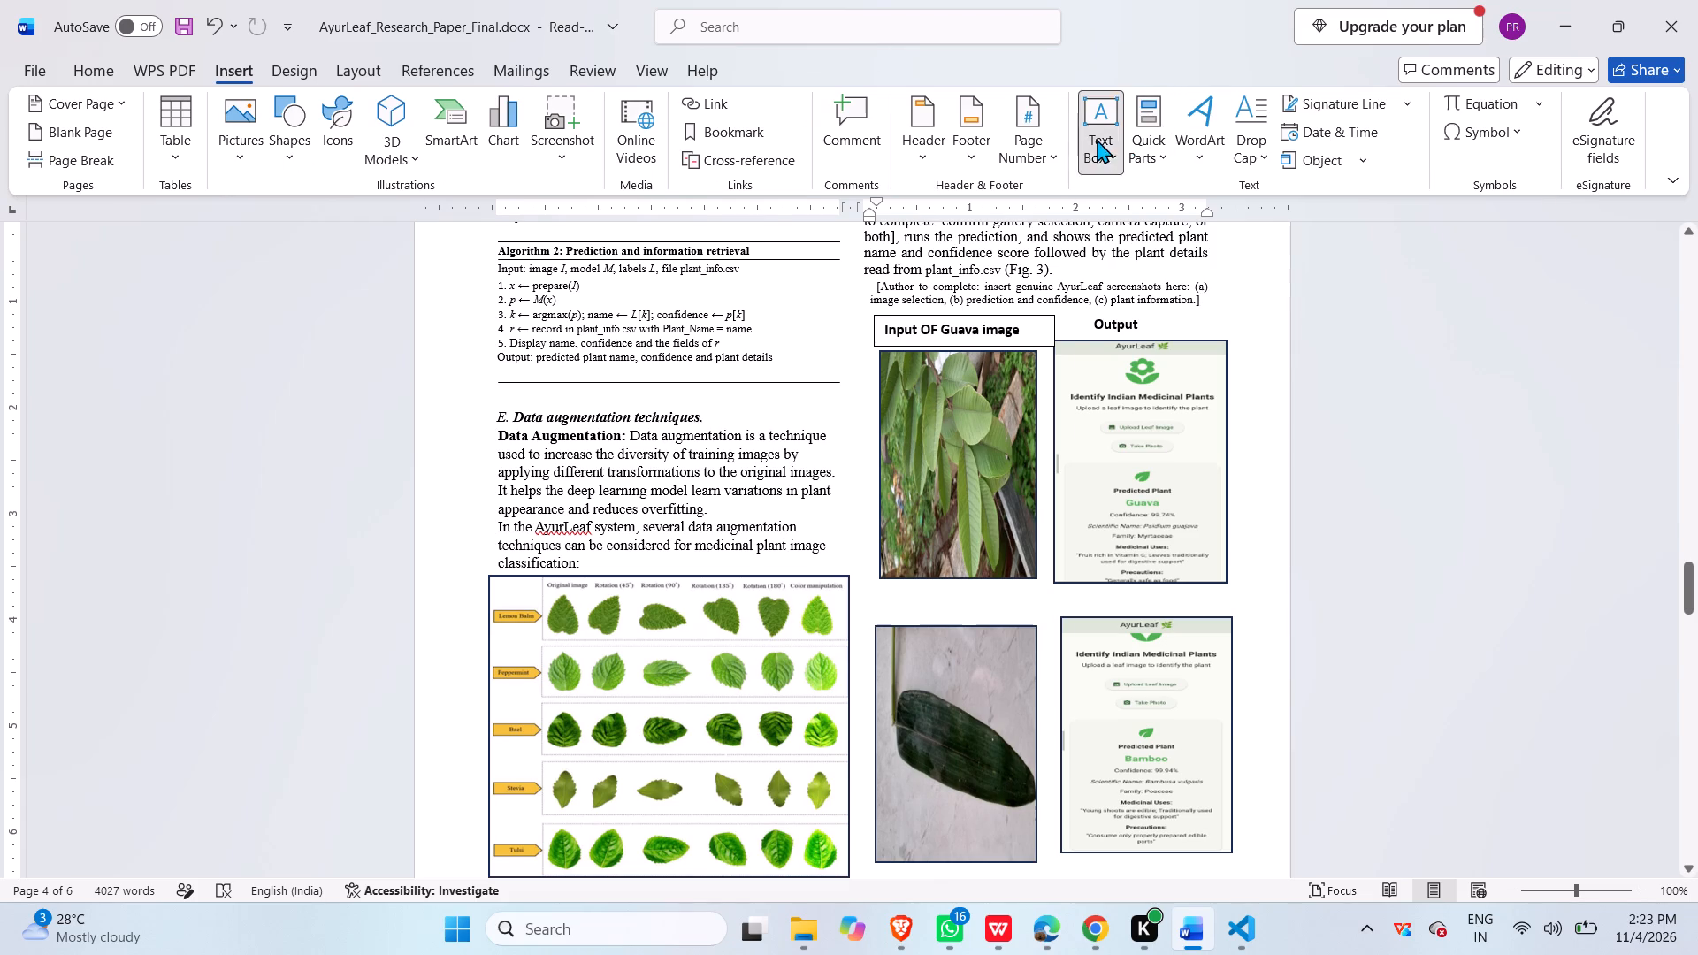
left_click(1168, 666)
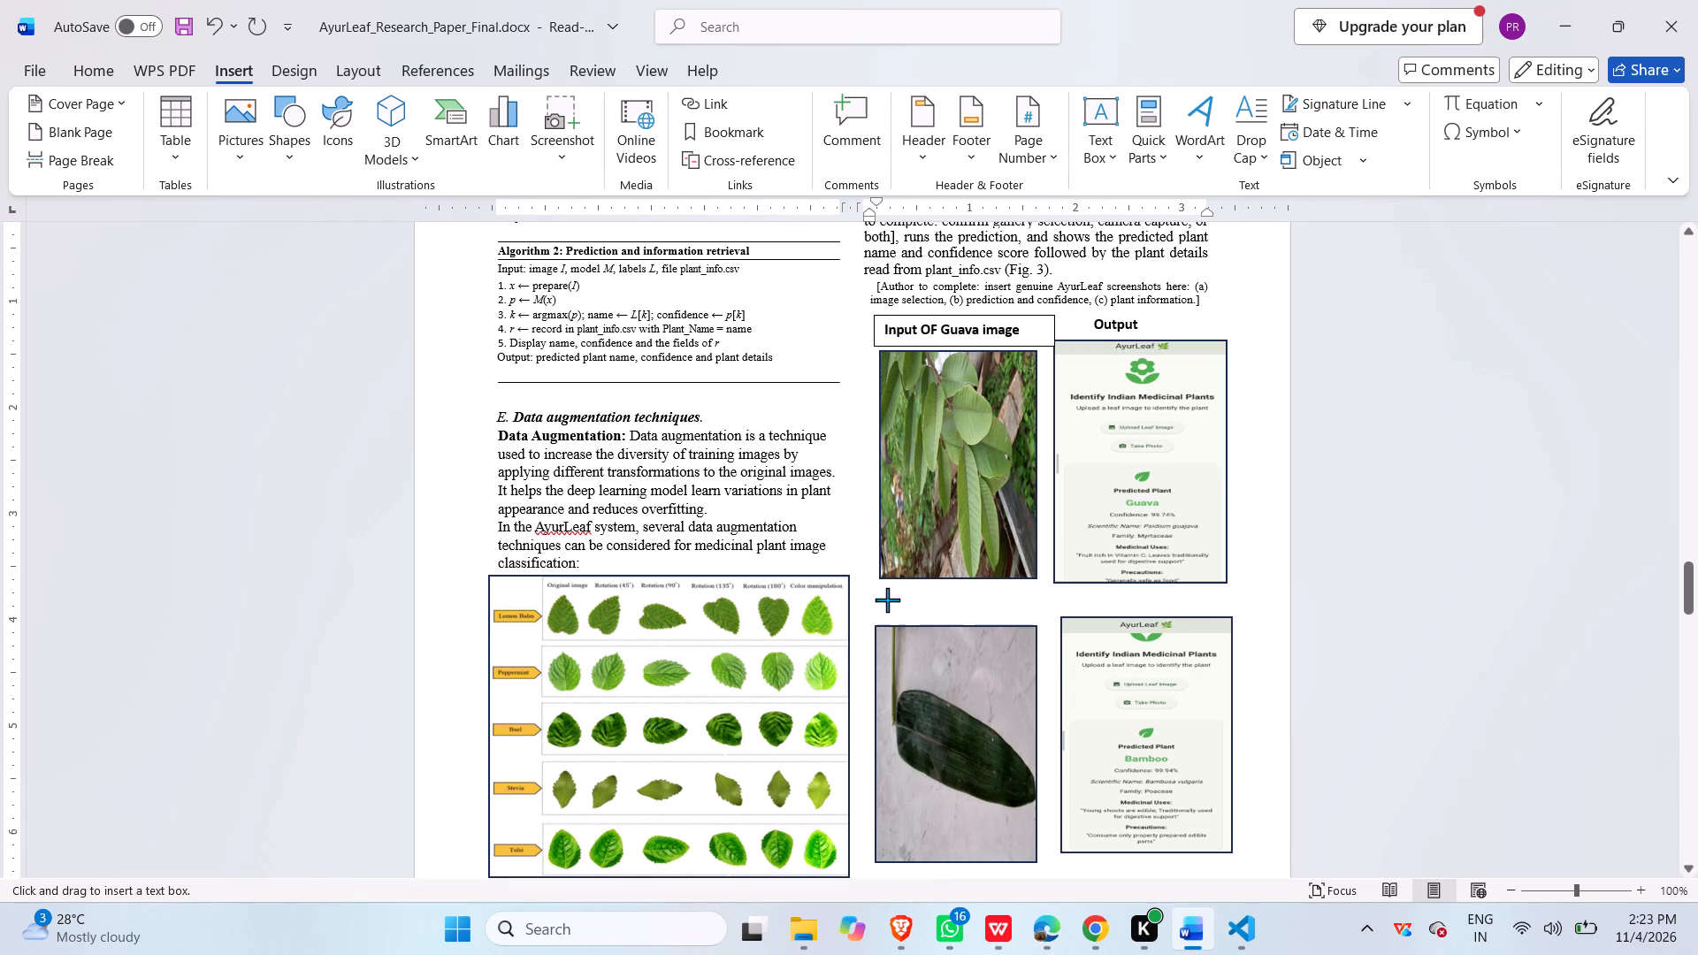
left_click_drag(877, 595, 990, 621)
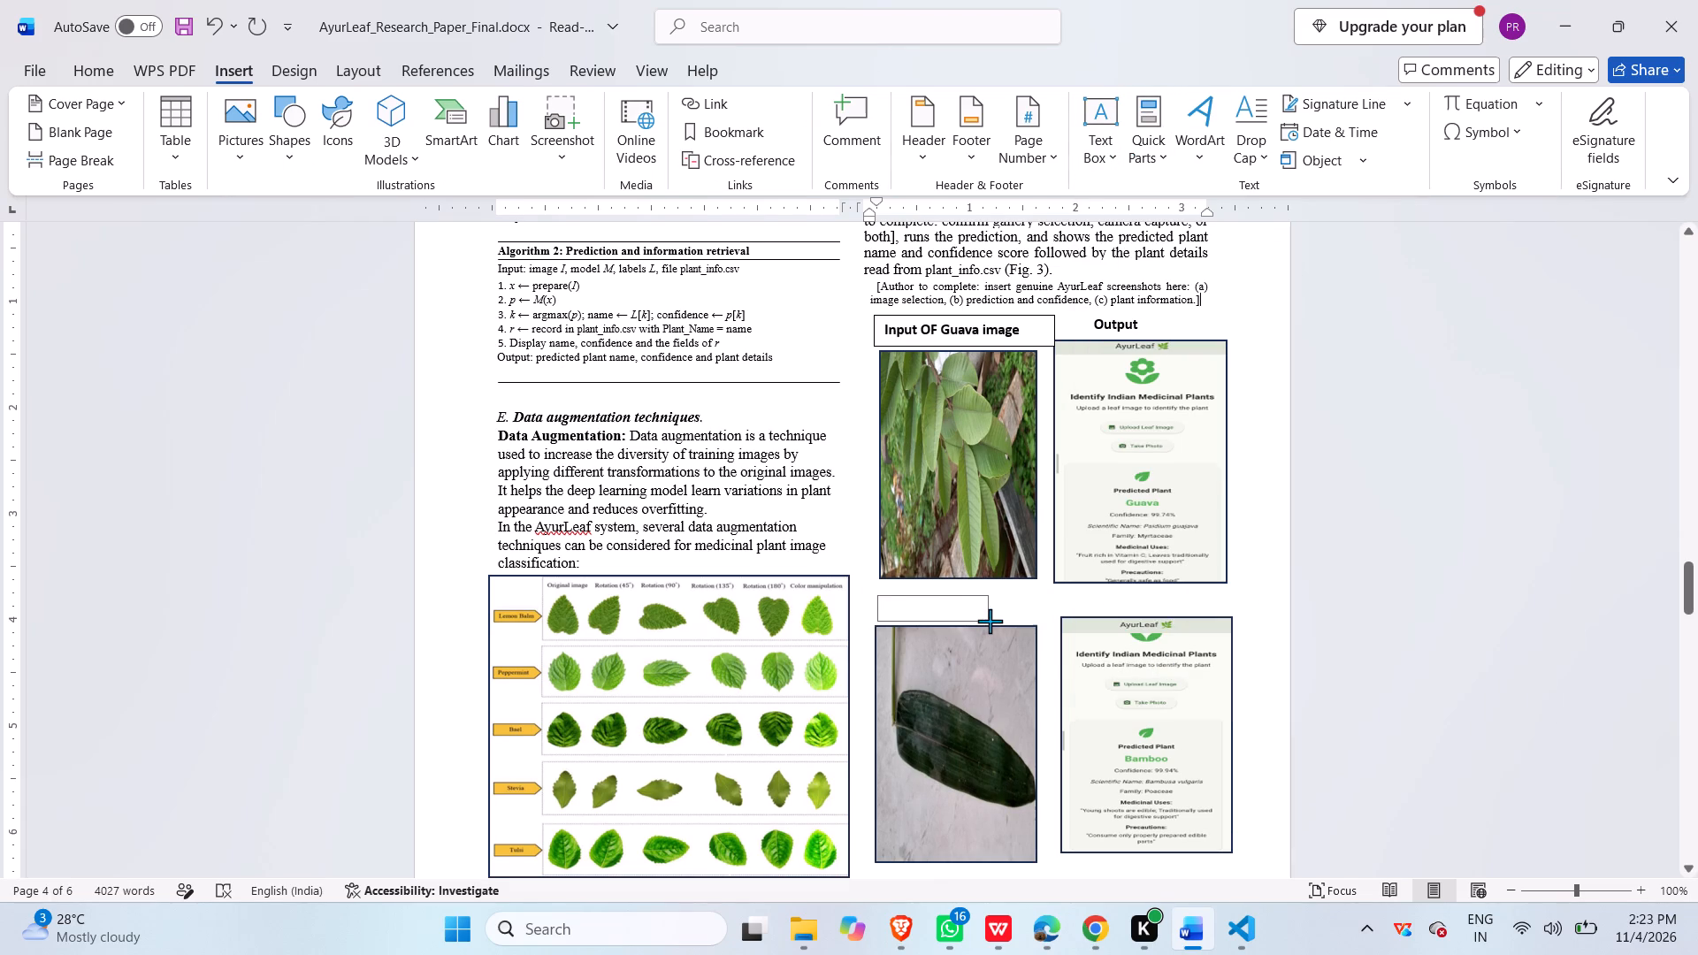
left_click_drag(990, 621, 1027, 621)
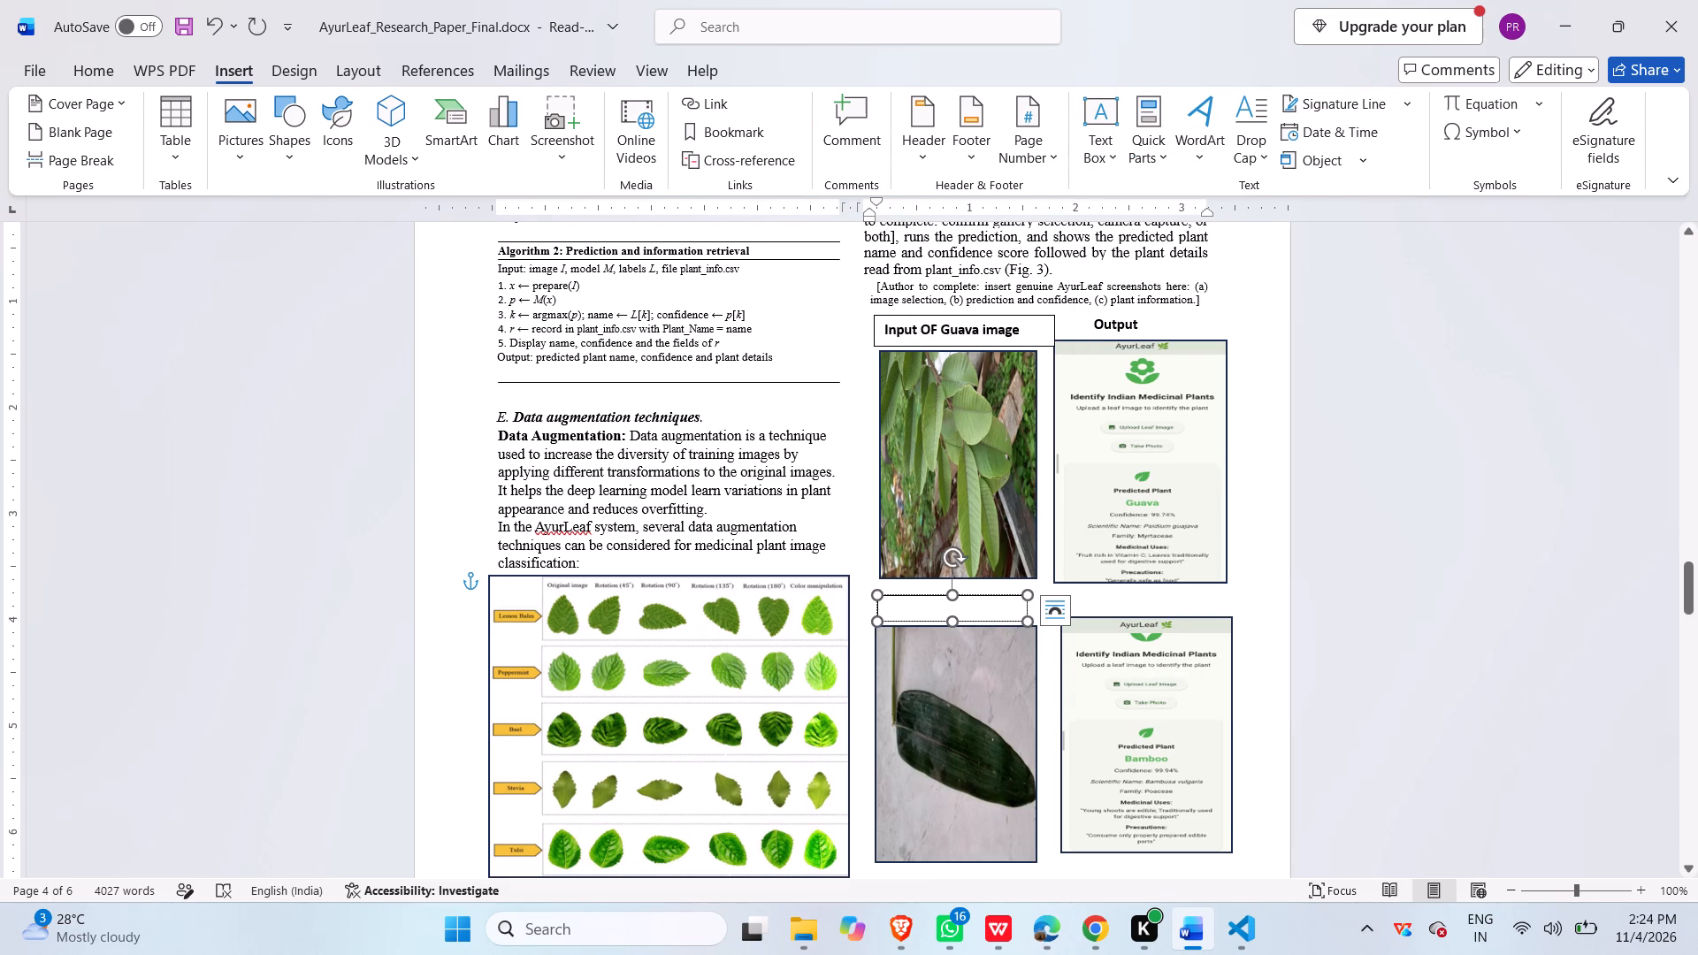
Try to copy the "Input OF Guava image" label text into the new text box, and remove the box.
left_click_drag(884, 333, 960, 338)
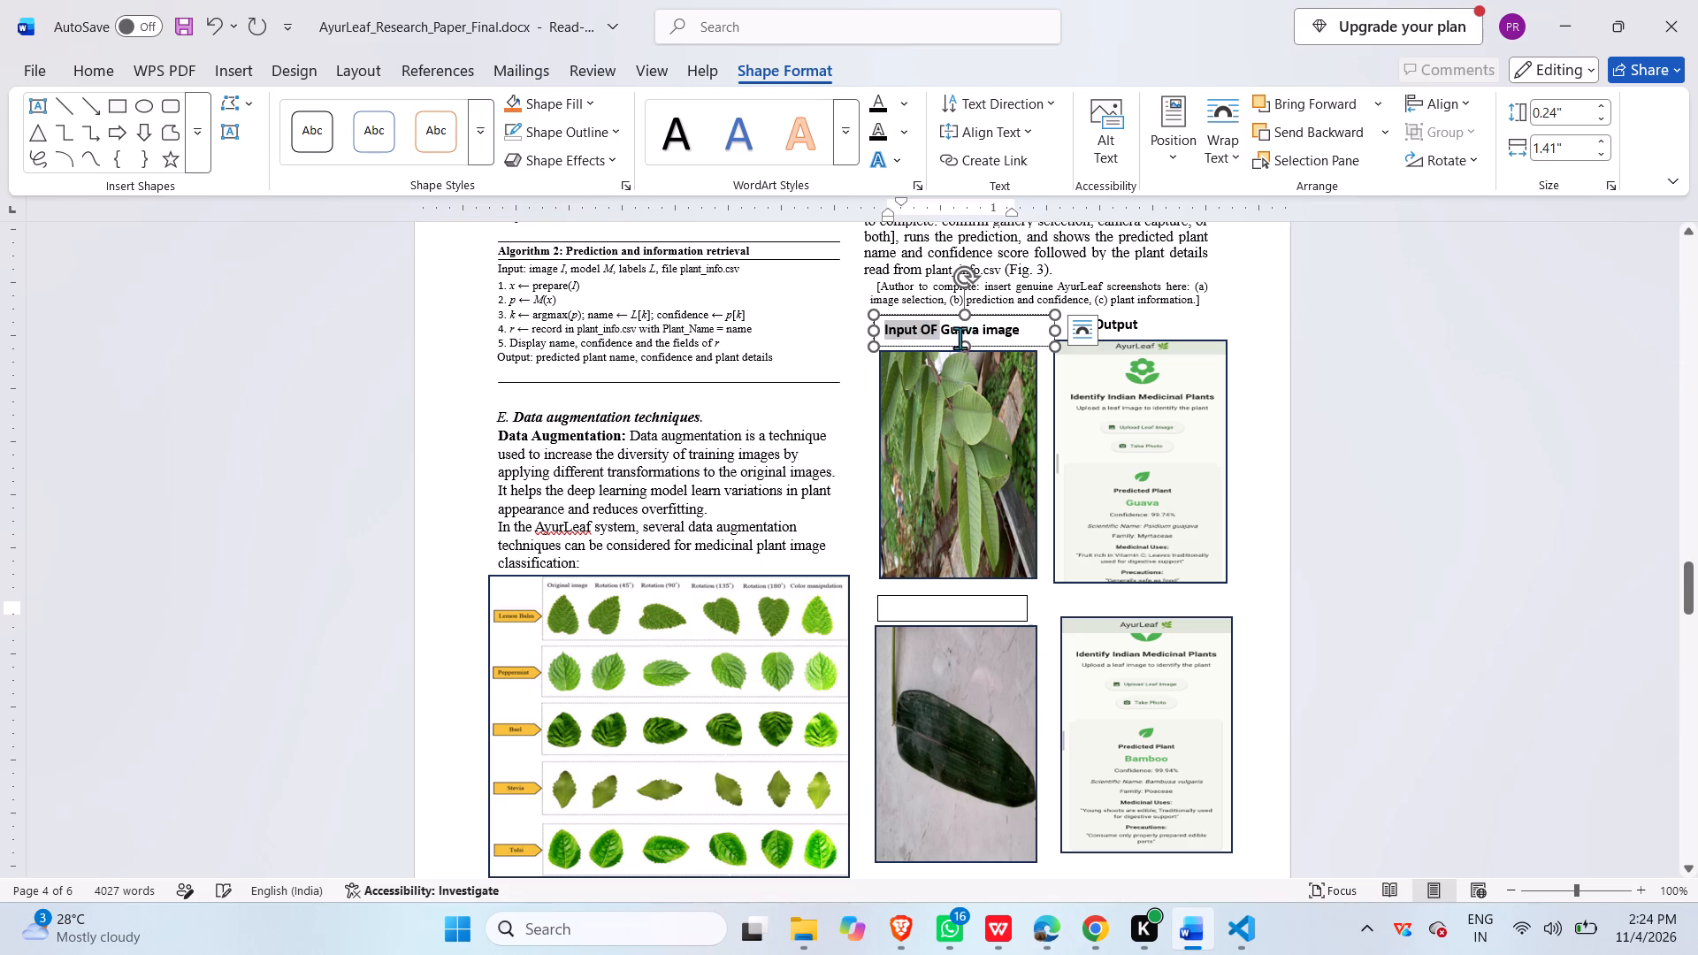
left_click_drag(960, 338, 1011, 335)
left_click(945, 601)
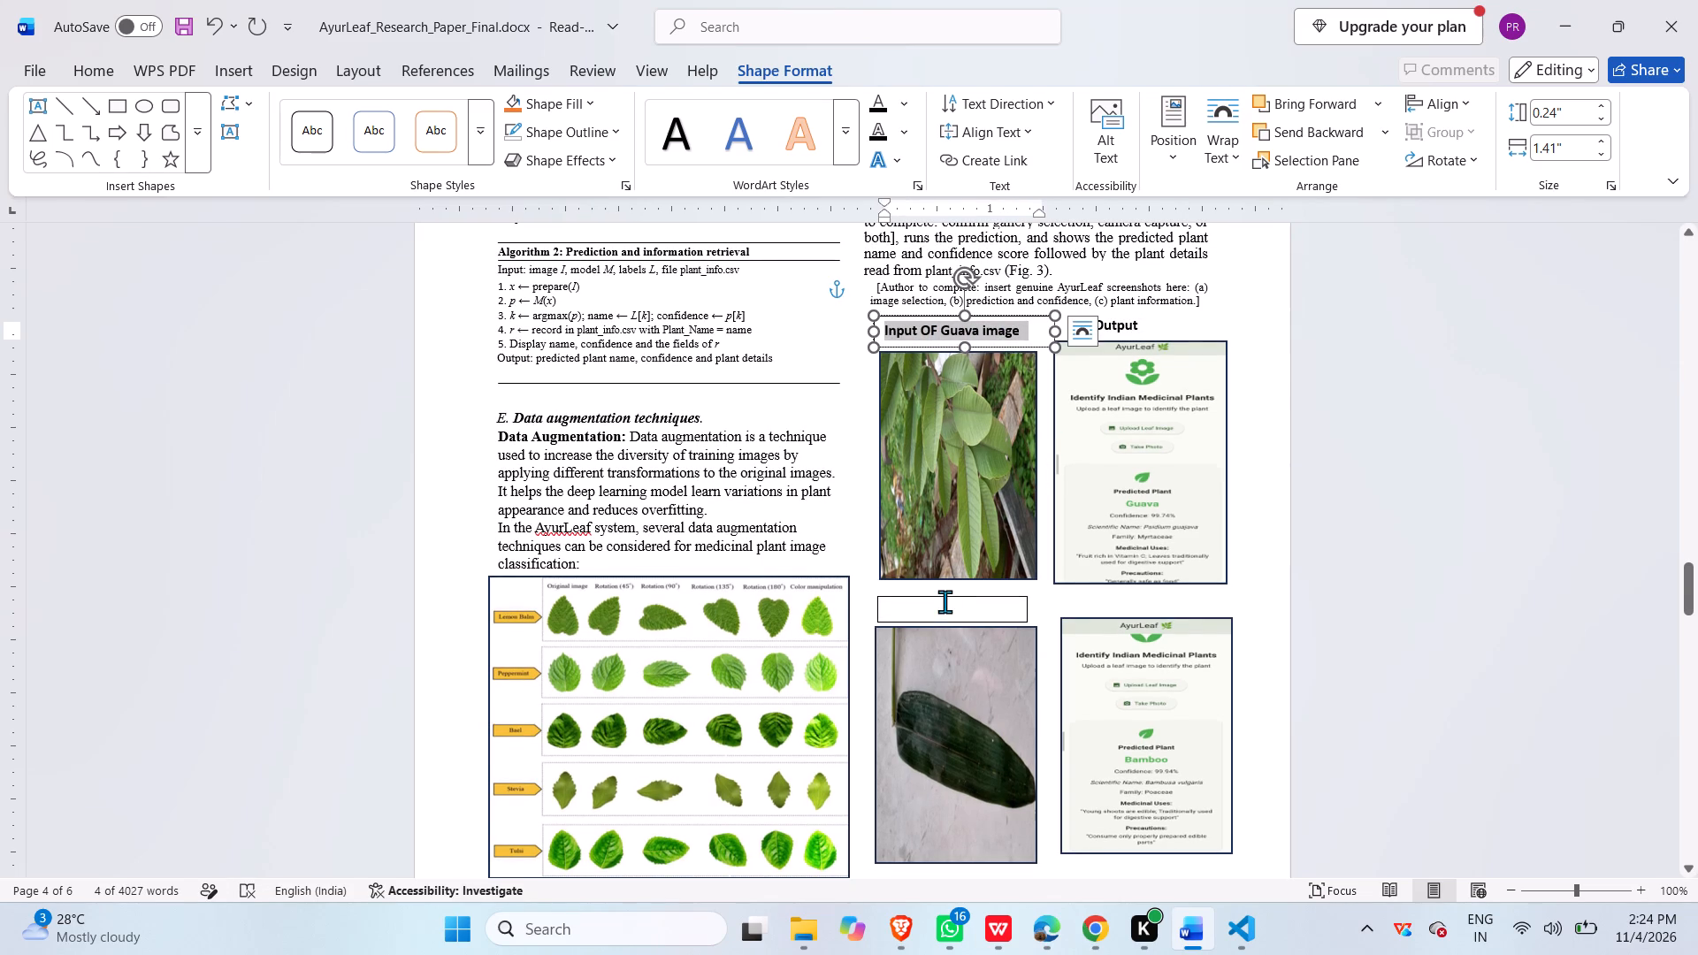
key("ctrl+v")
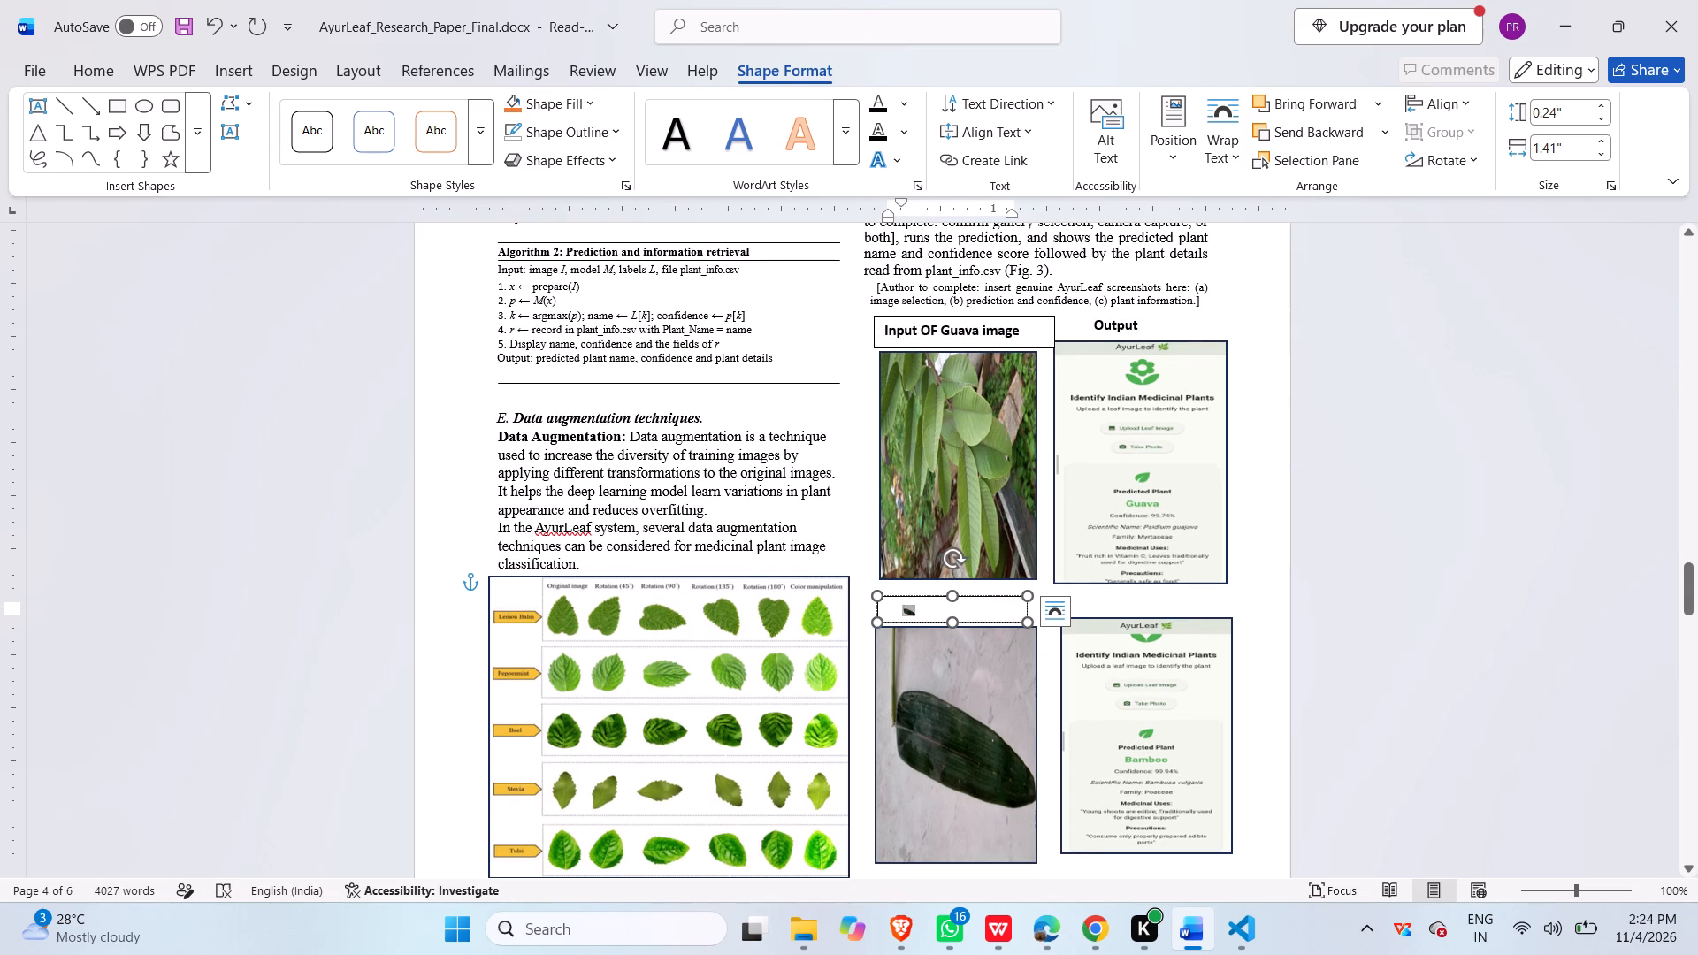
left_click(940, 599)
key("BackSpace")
Copy the "Input OF Guava image" label text into a new text box about 0.28" high and 1.44" wide above the bamboo leaf picture.
left_click_drag(1030, 332, 1013, 332)
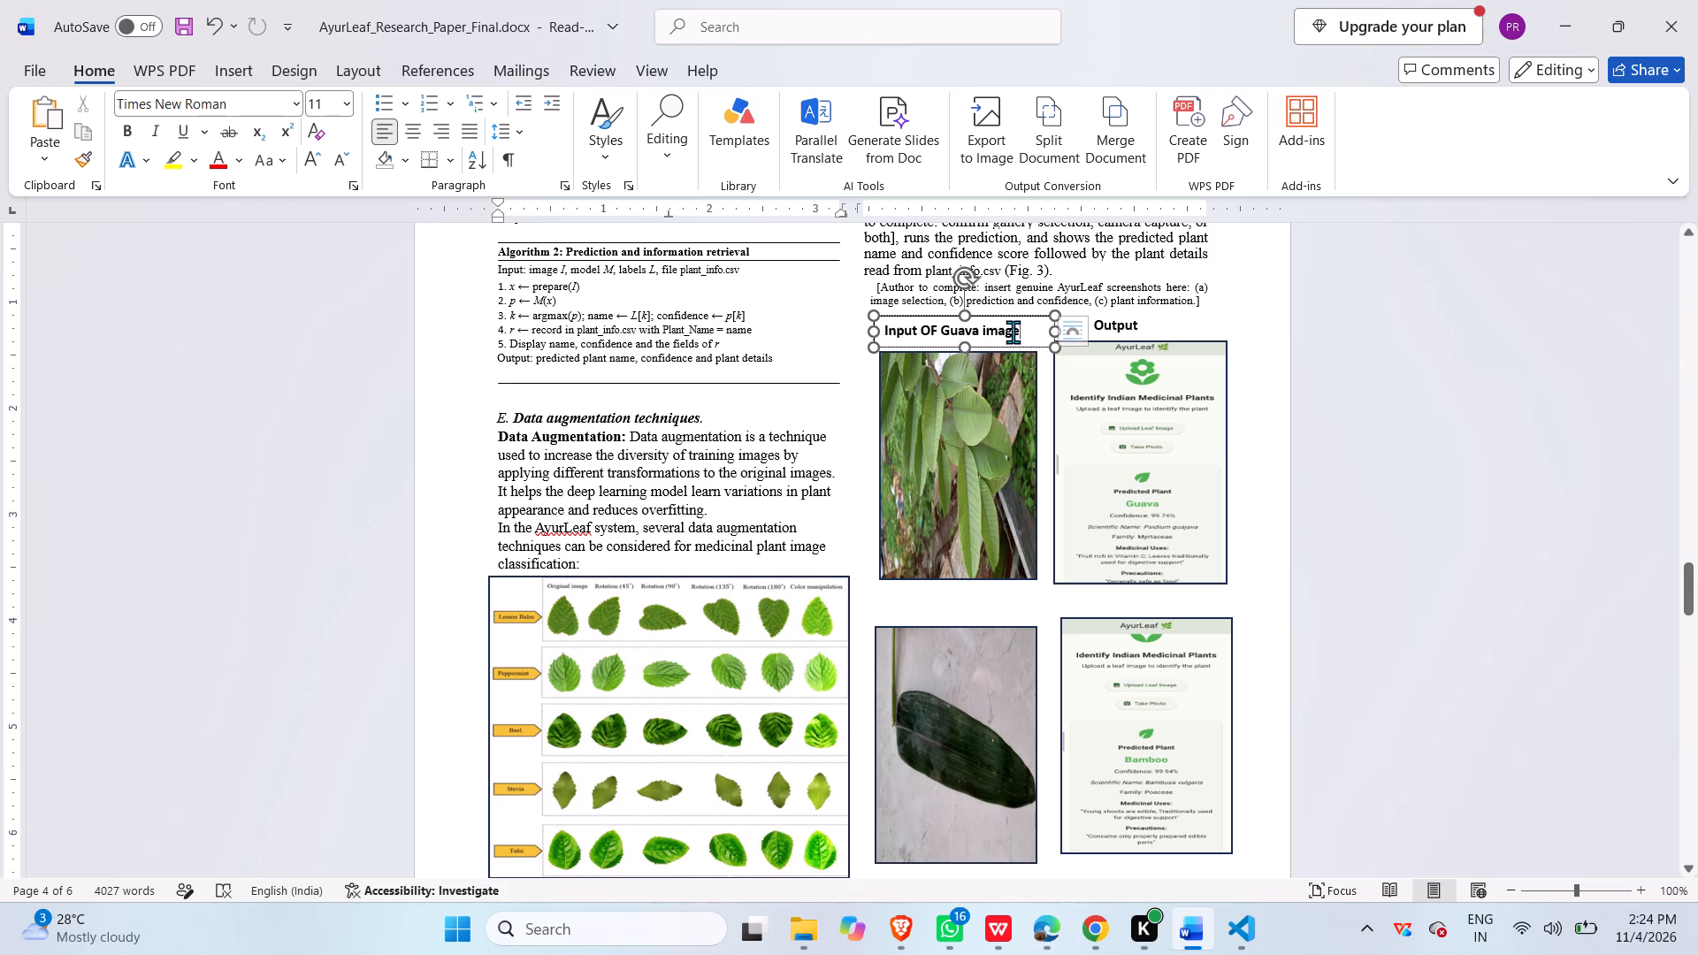
left_click_drag(1013, 332, 886, 324)
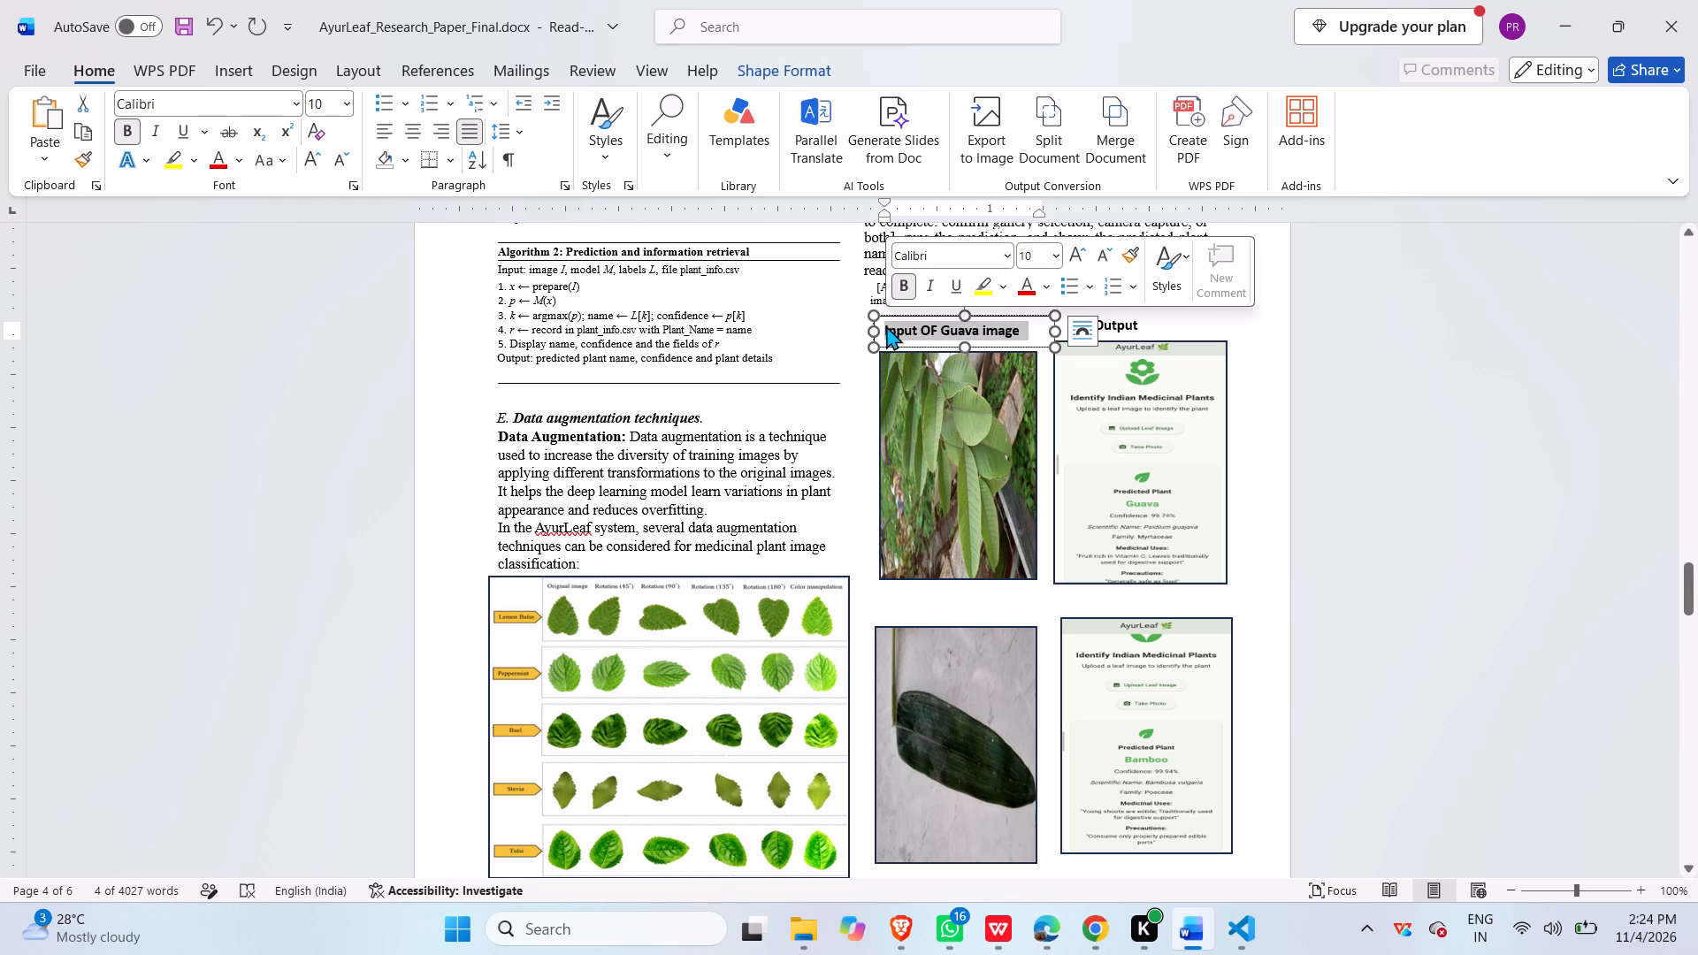
key("ctrl+c")
left_click(909, 614)
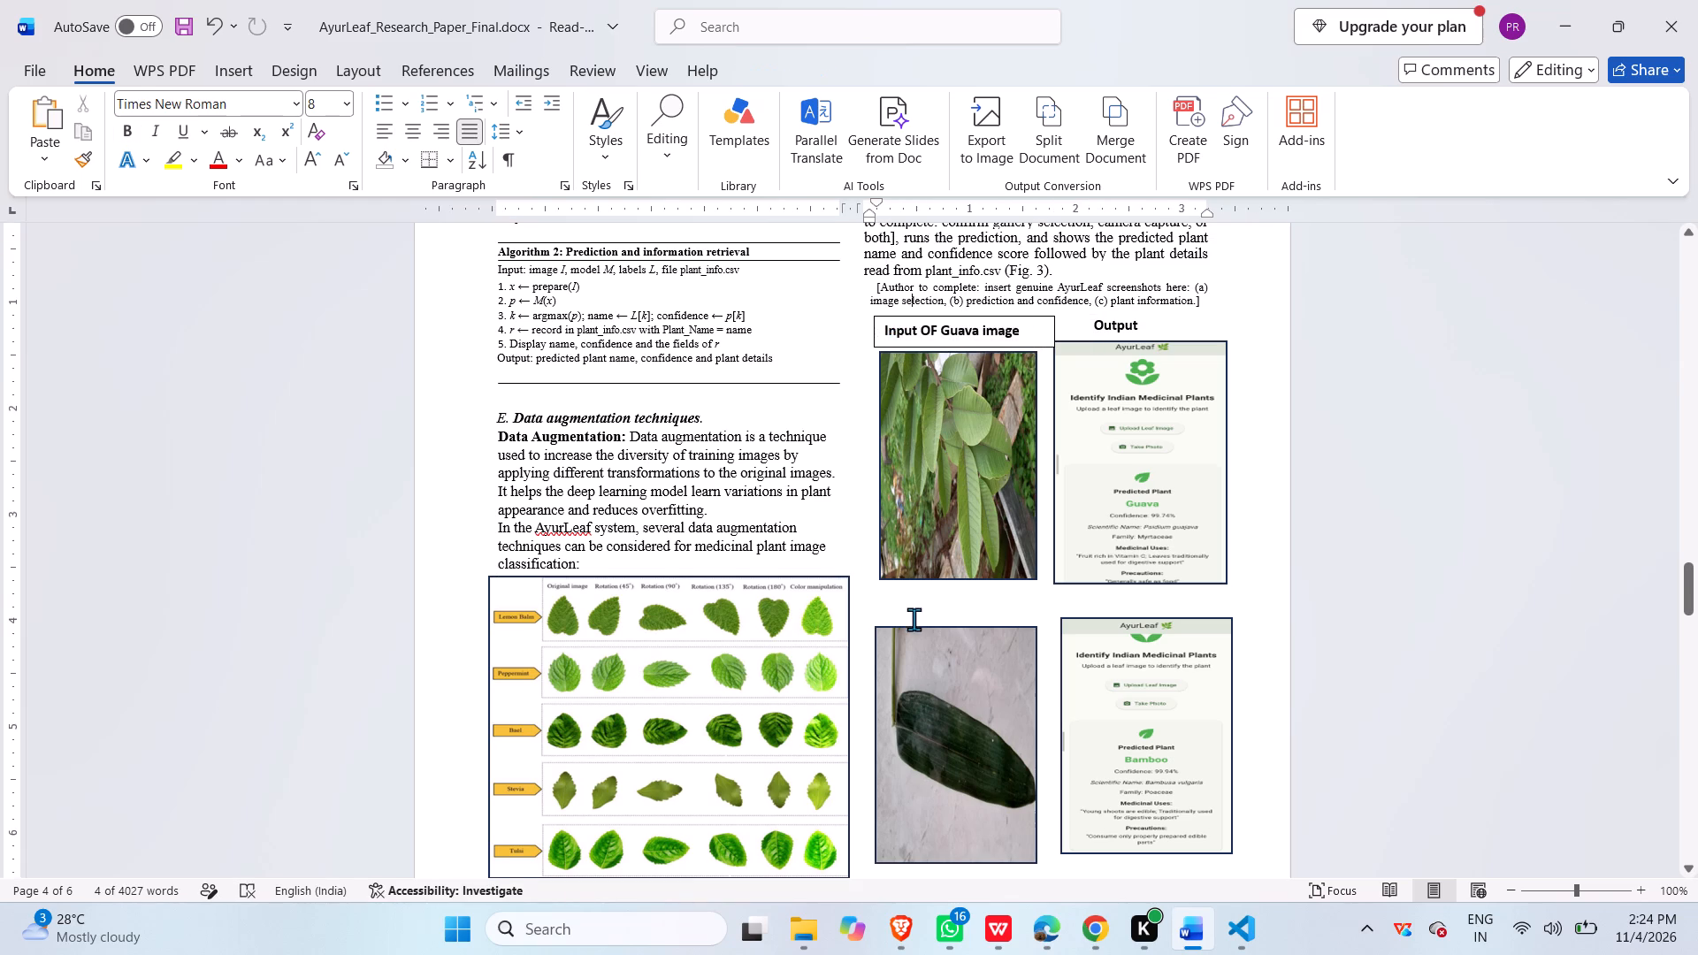
left_click_drag(914, 616, 914, 608)
left_click(916, 603)
left_click(228, 66)
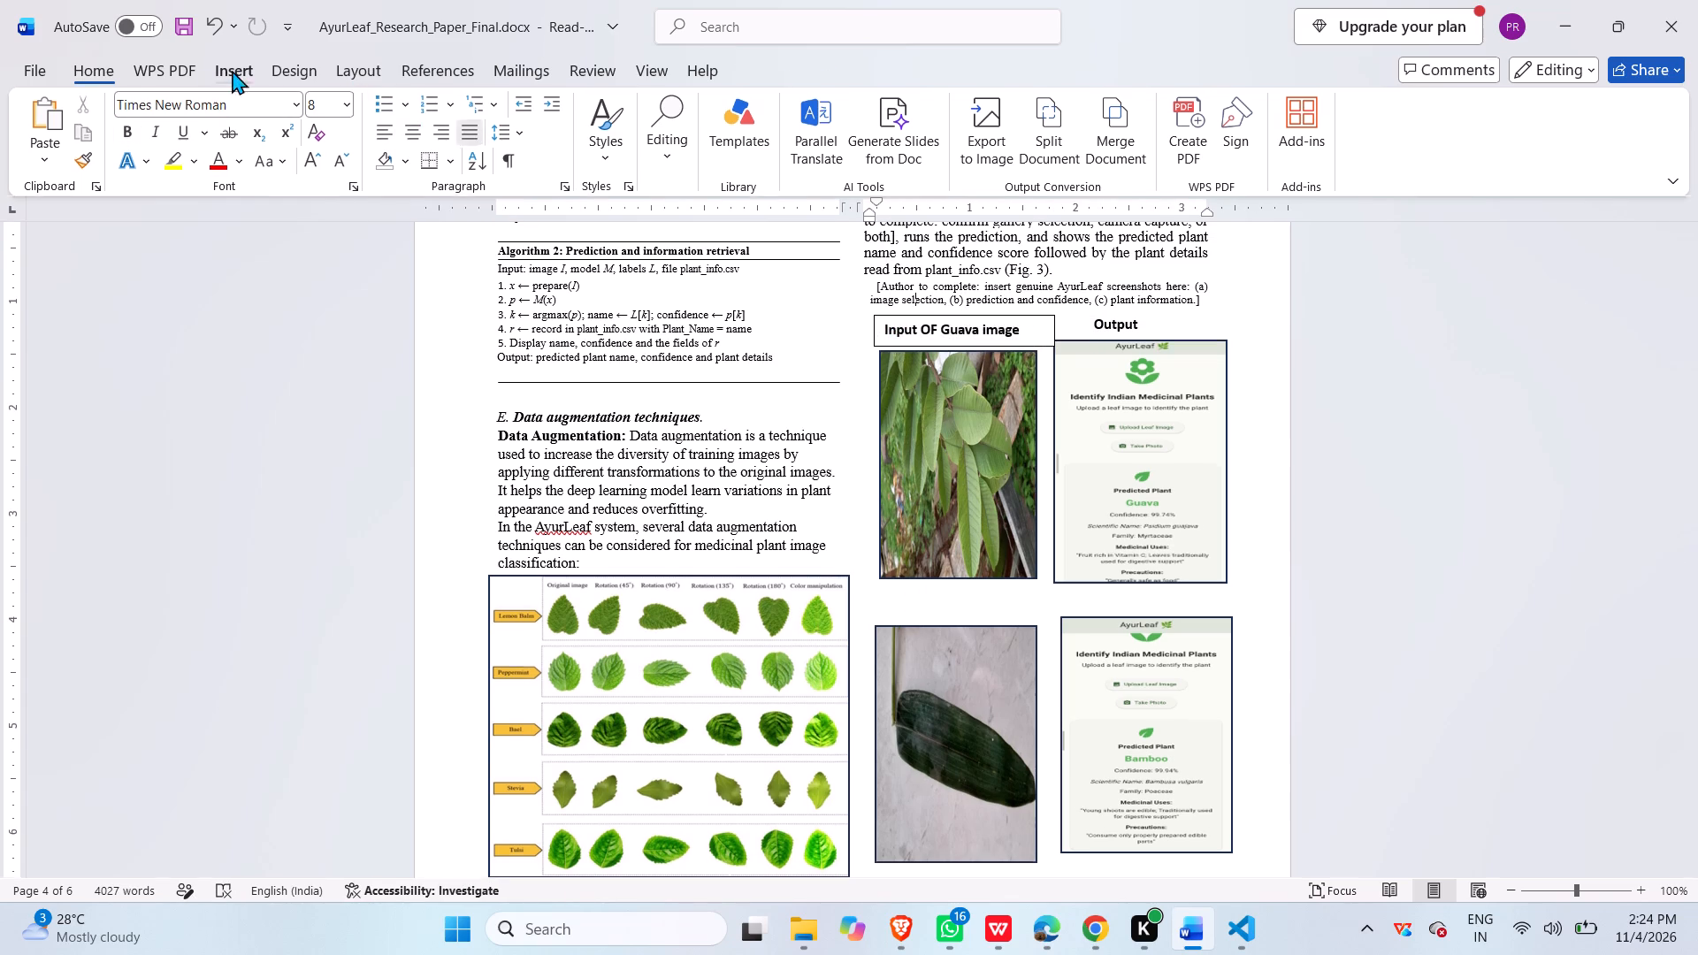
left_click(1096, 124)
left_click(1191, 660)
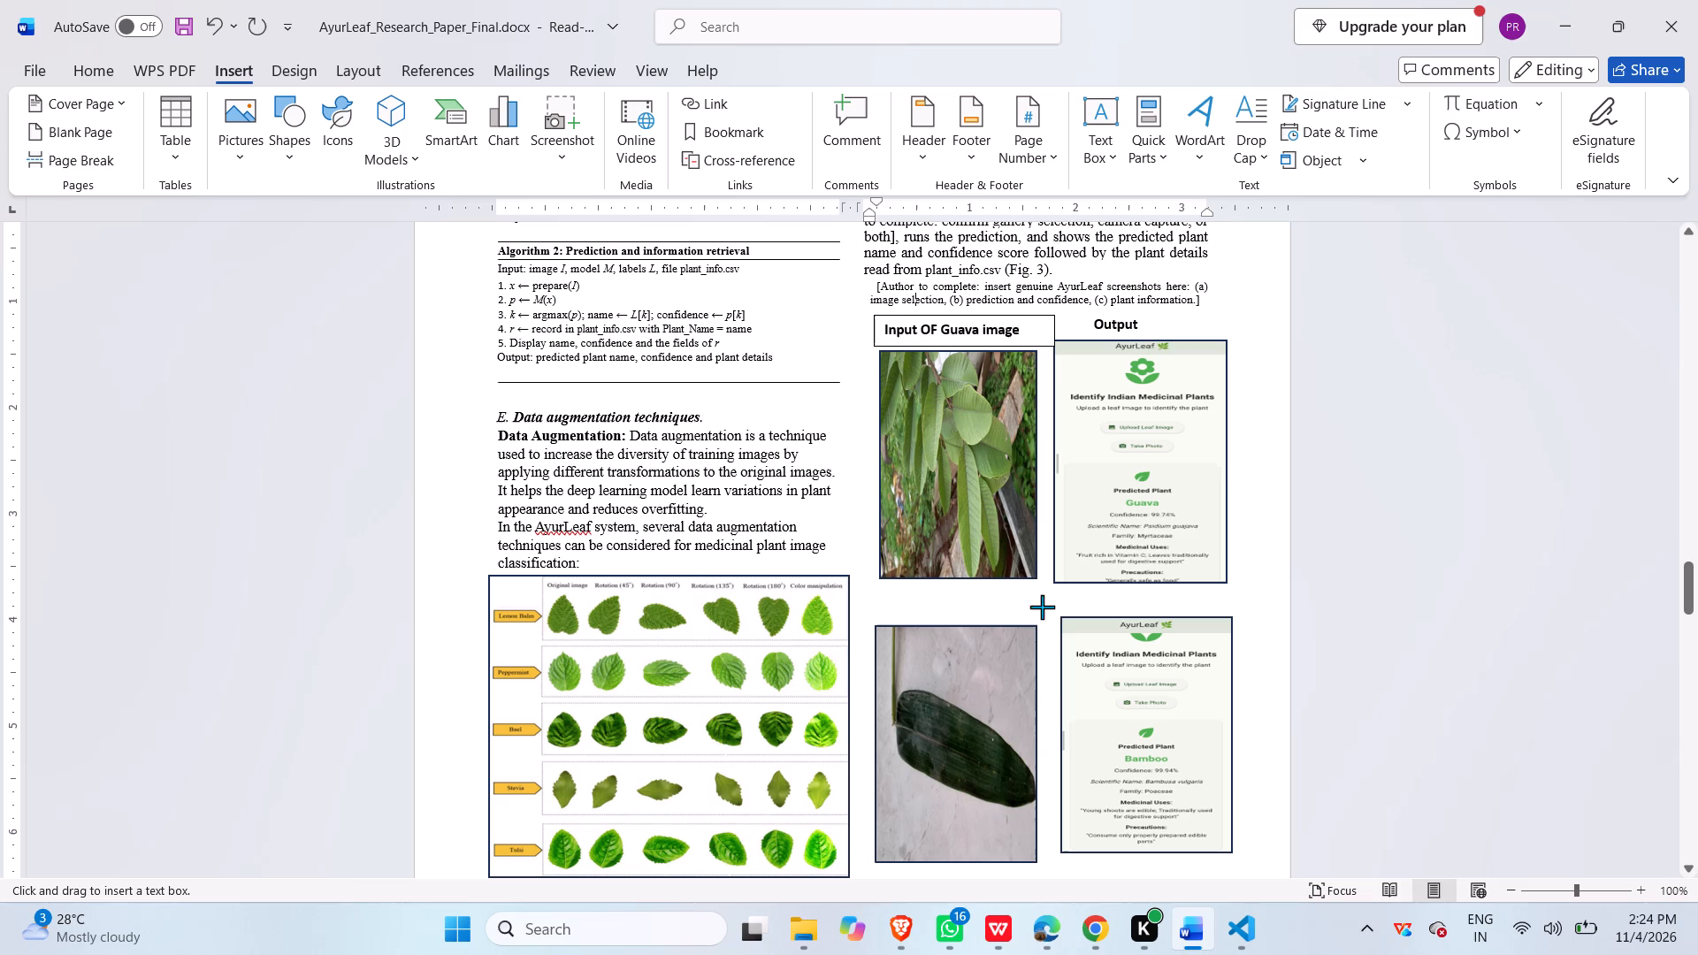
left_click_drag(882, 589, 1015, 622)
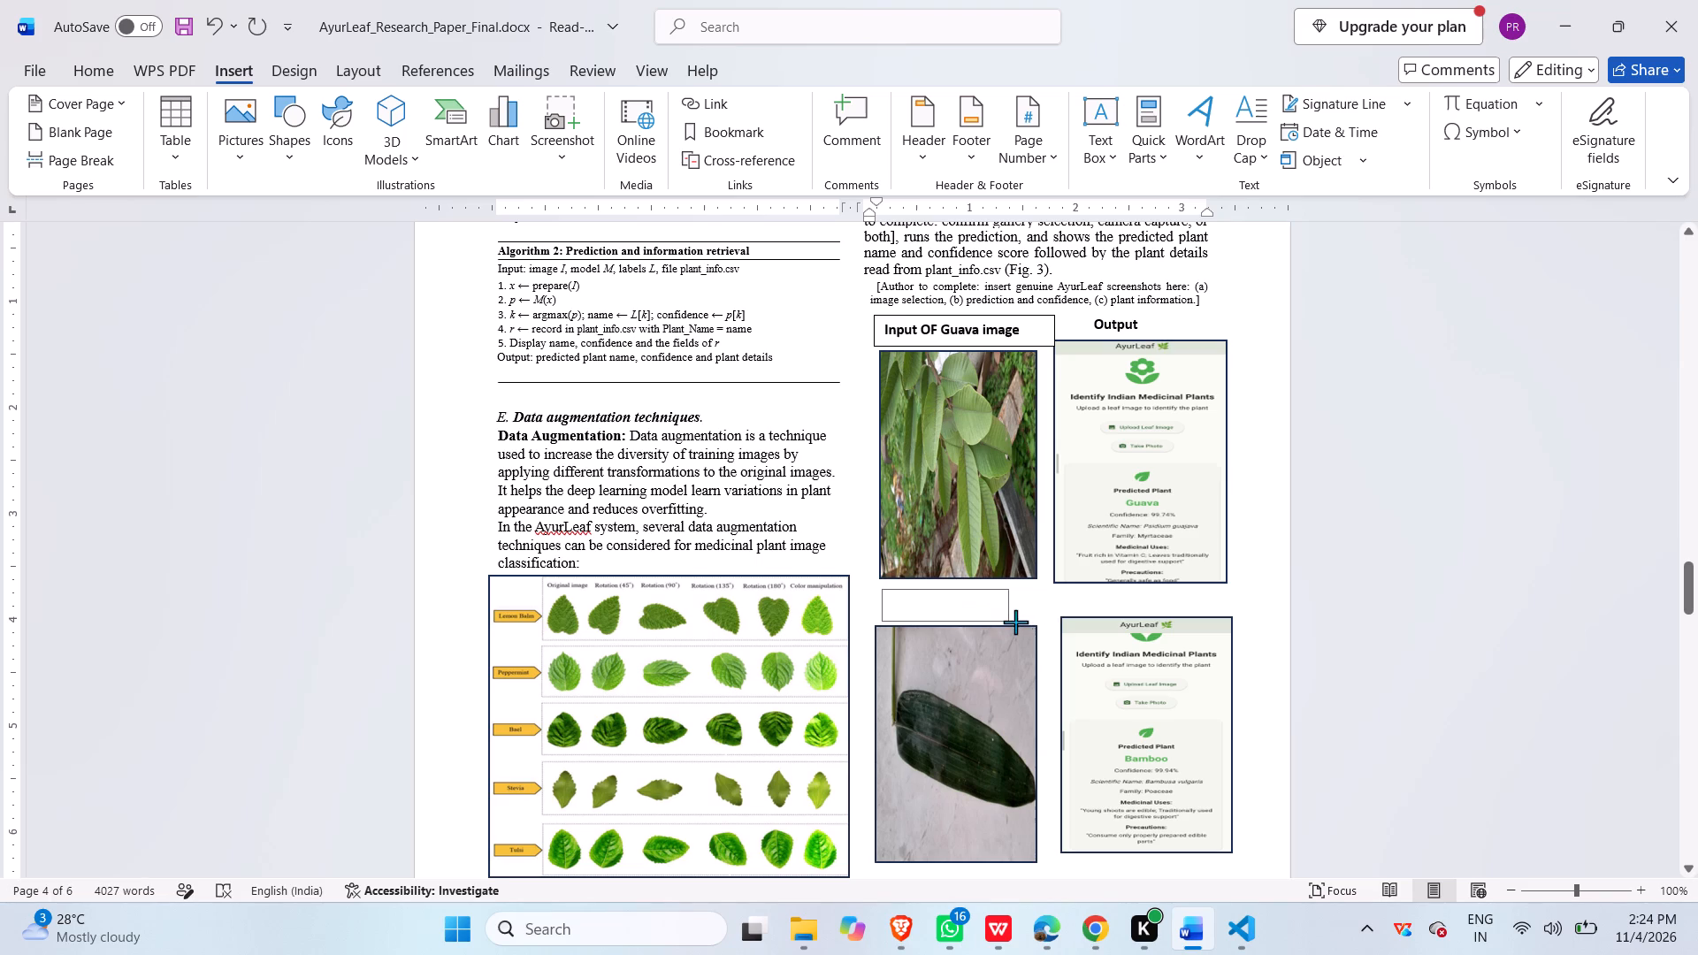
left_click_drag(1015, 622, 1035, 619)
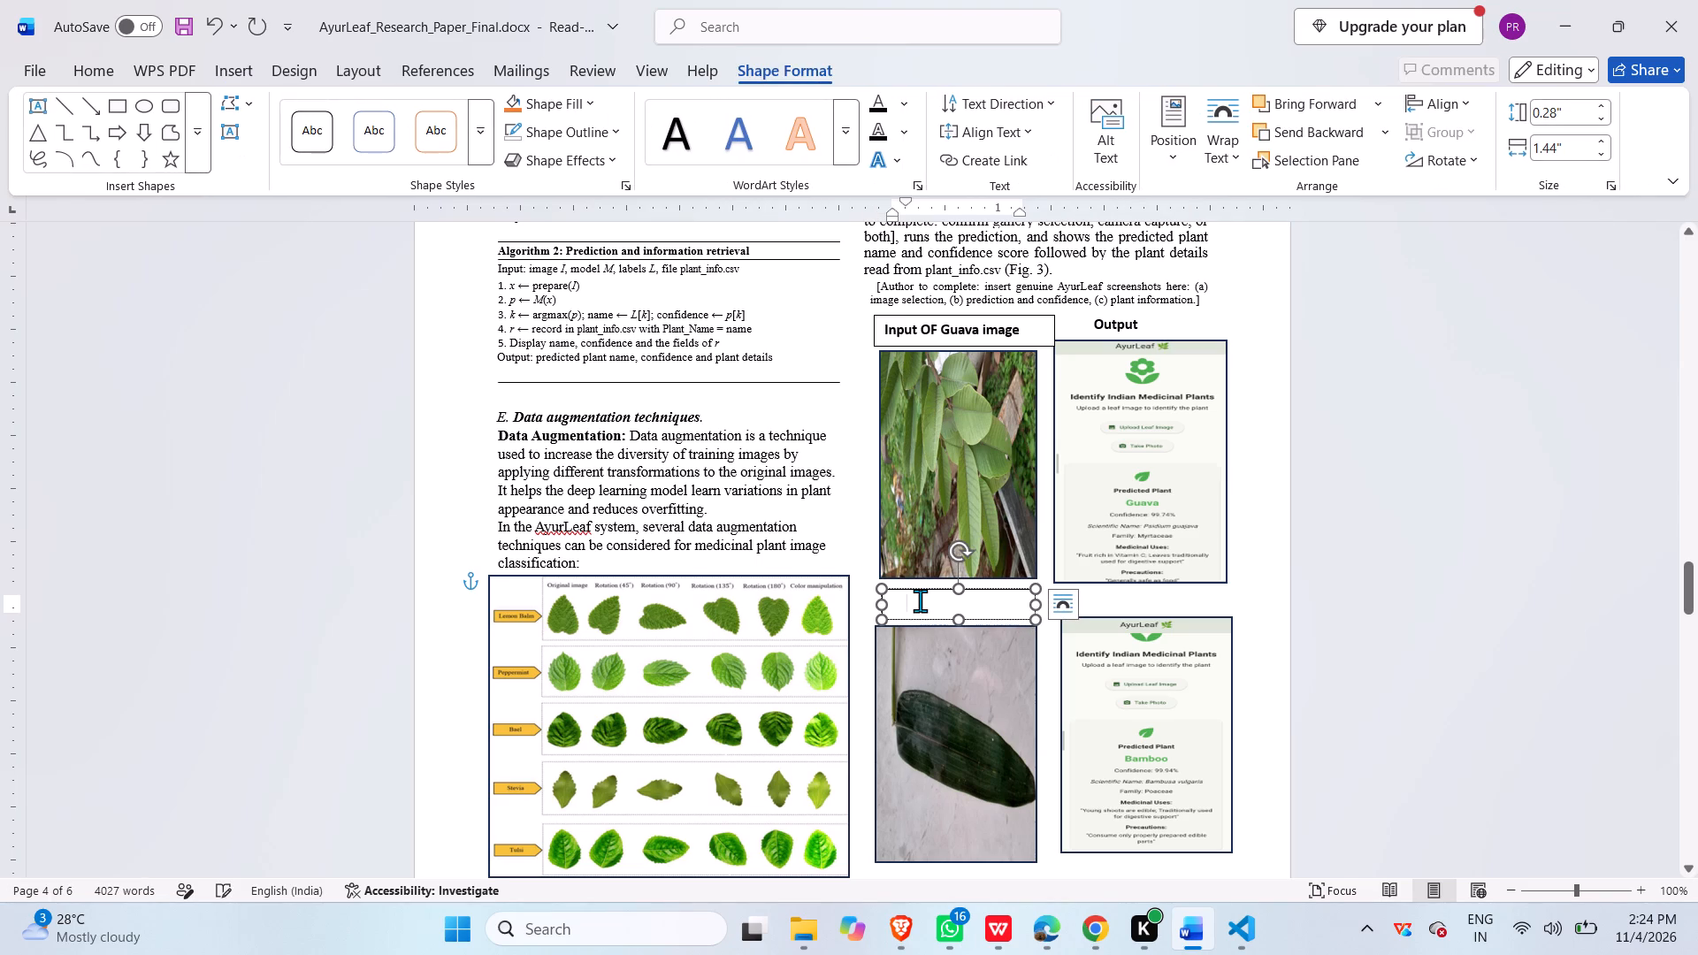
key("ctrl+v")
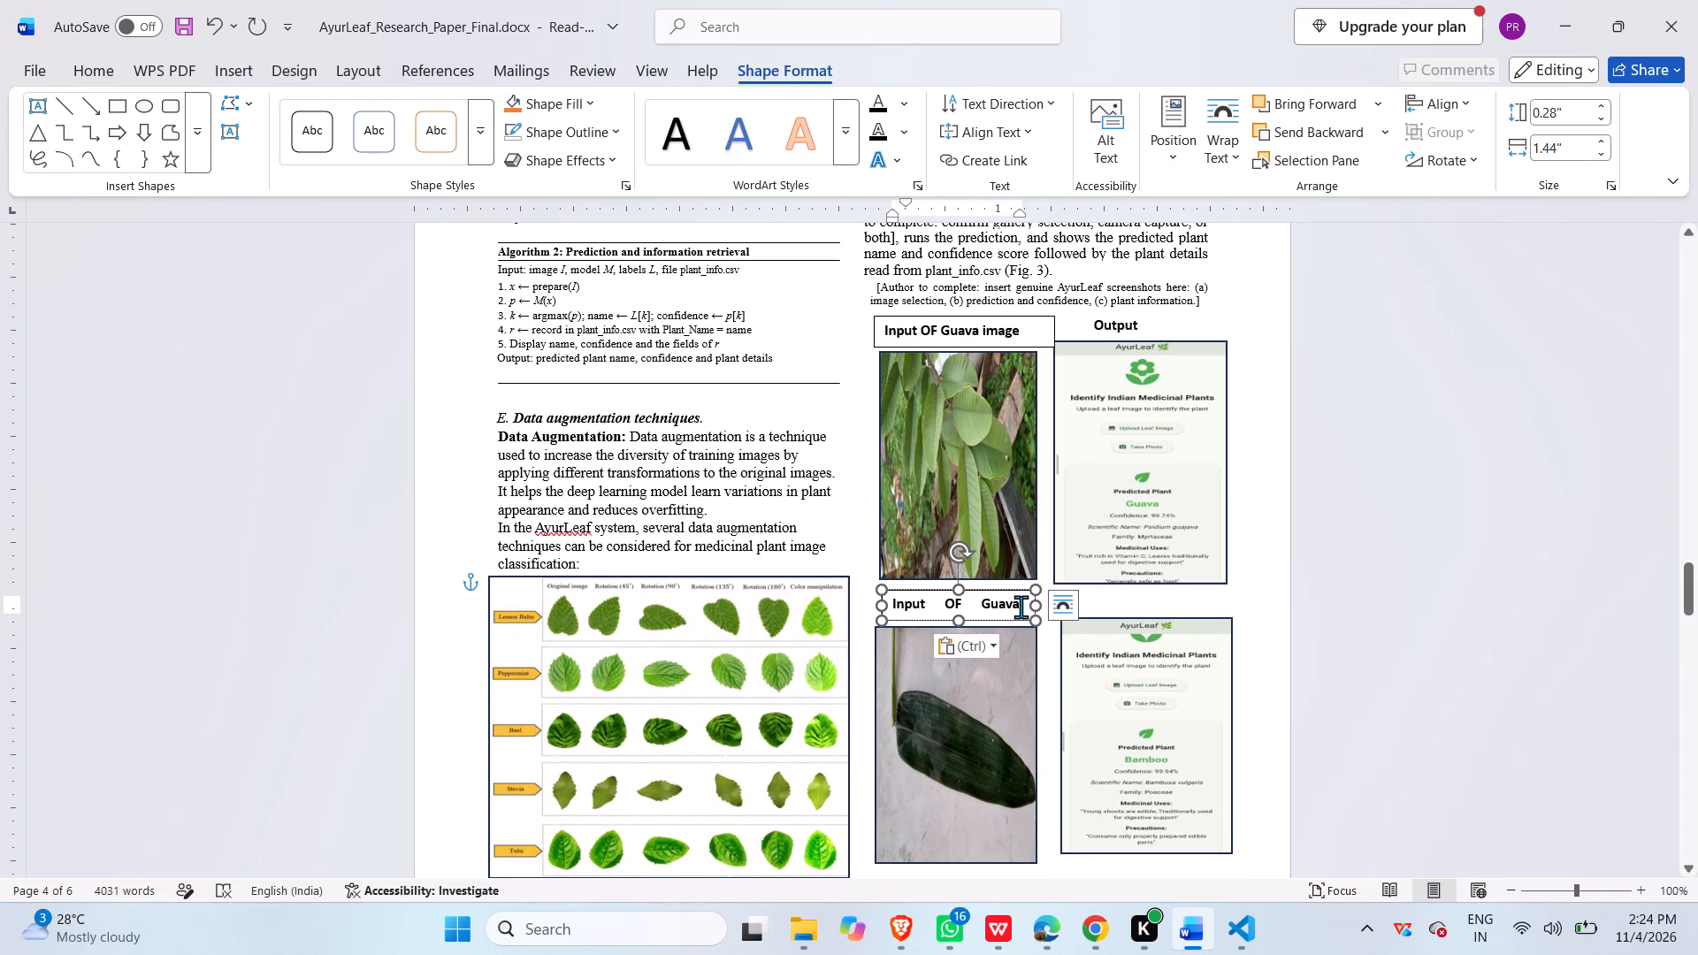
Replace "Guava" with "Bamboo" in the label text above the bamboo leaf picture.
left_click(1018, 604)
key("BackSpace")
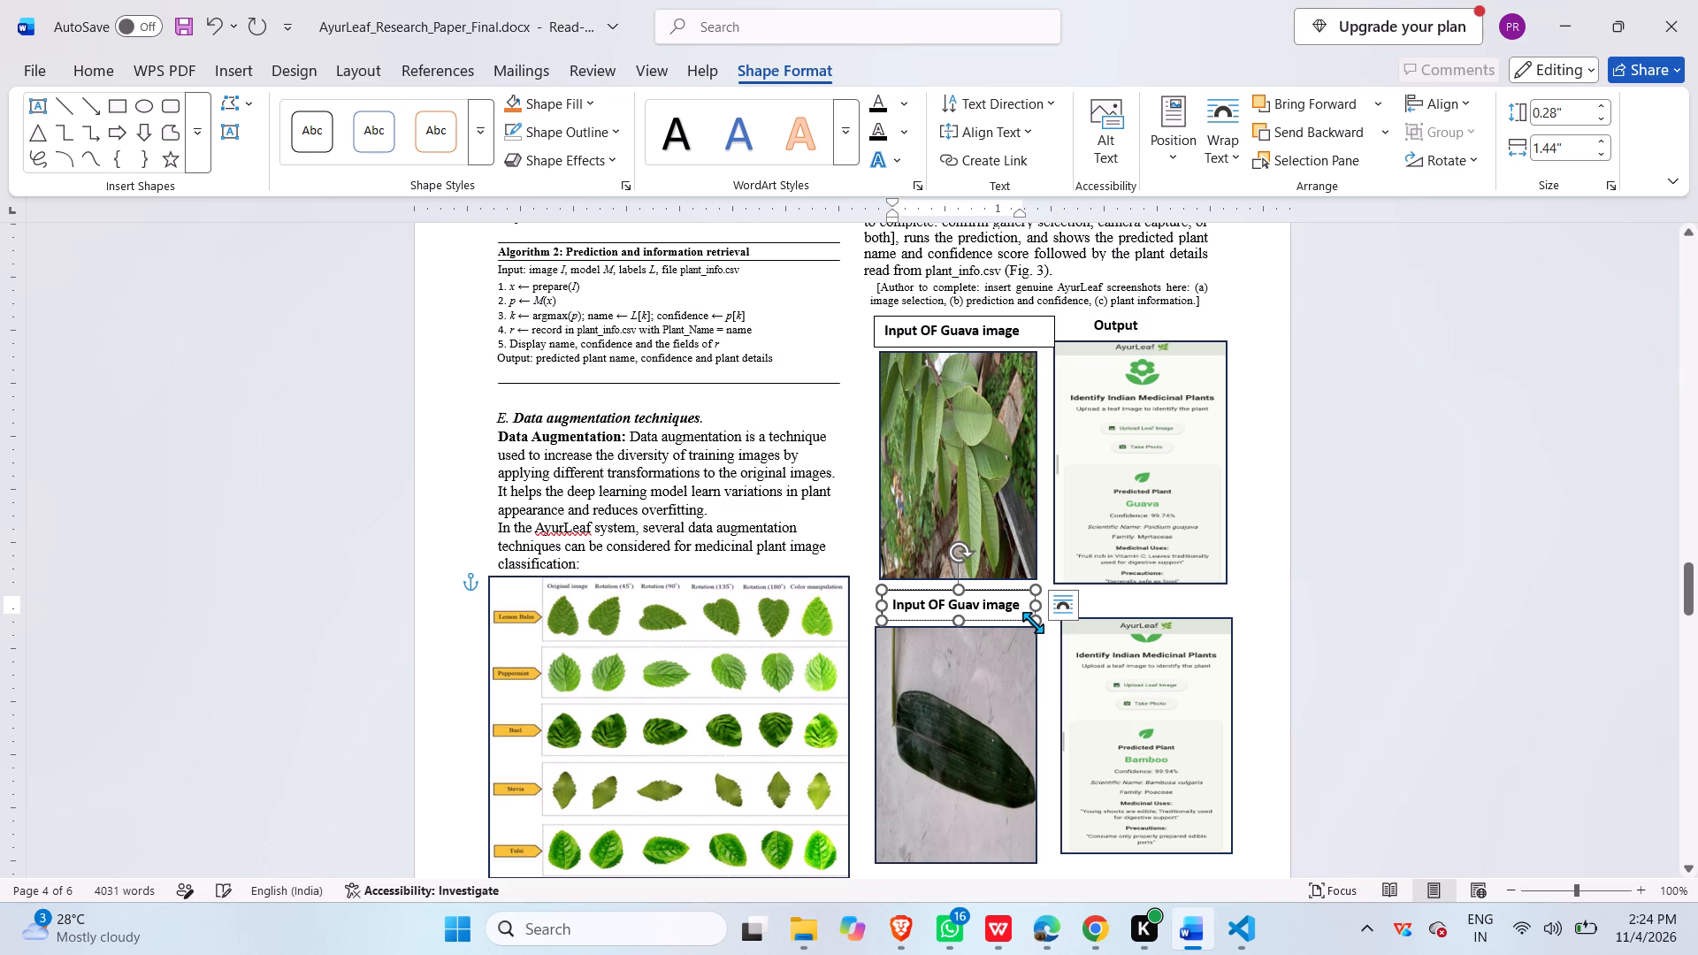
key("BackSpace")
key("BackSpace")
key("BackSpace")
key("BackSpace")
key("b")
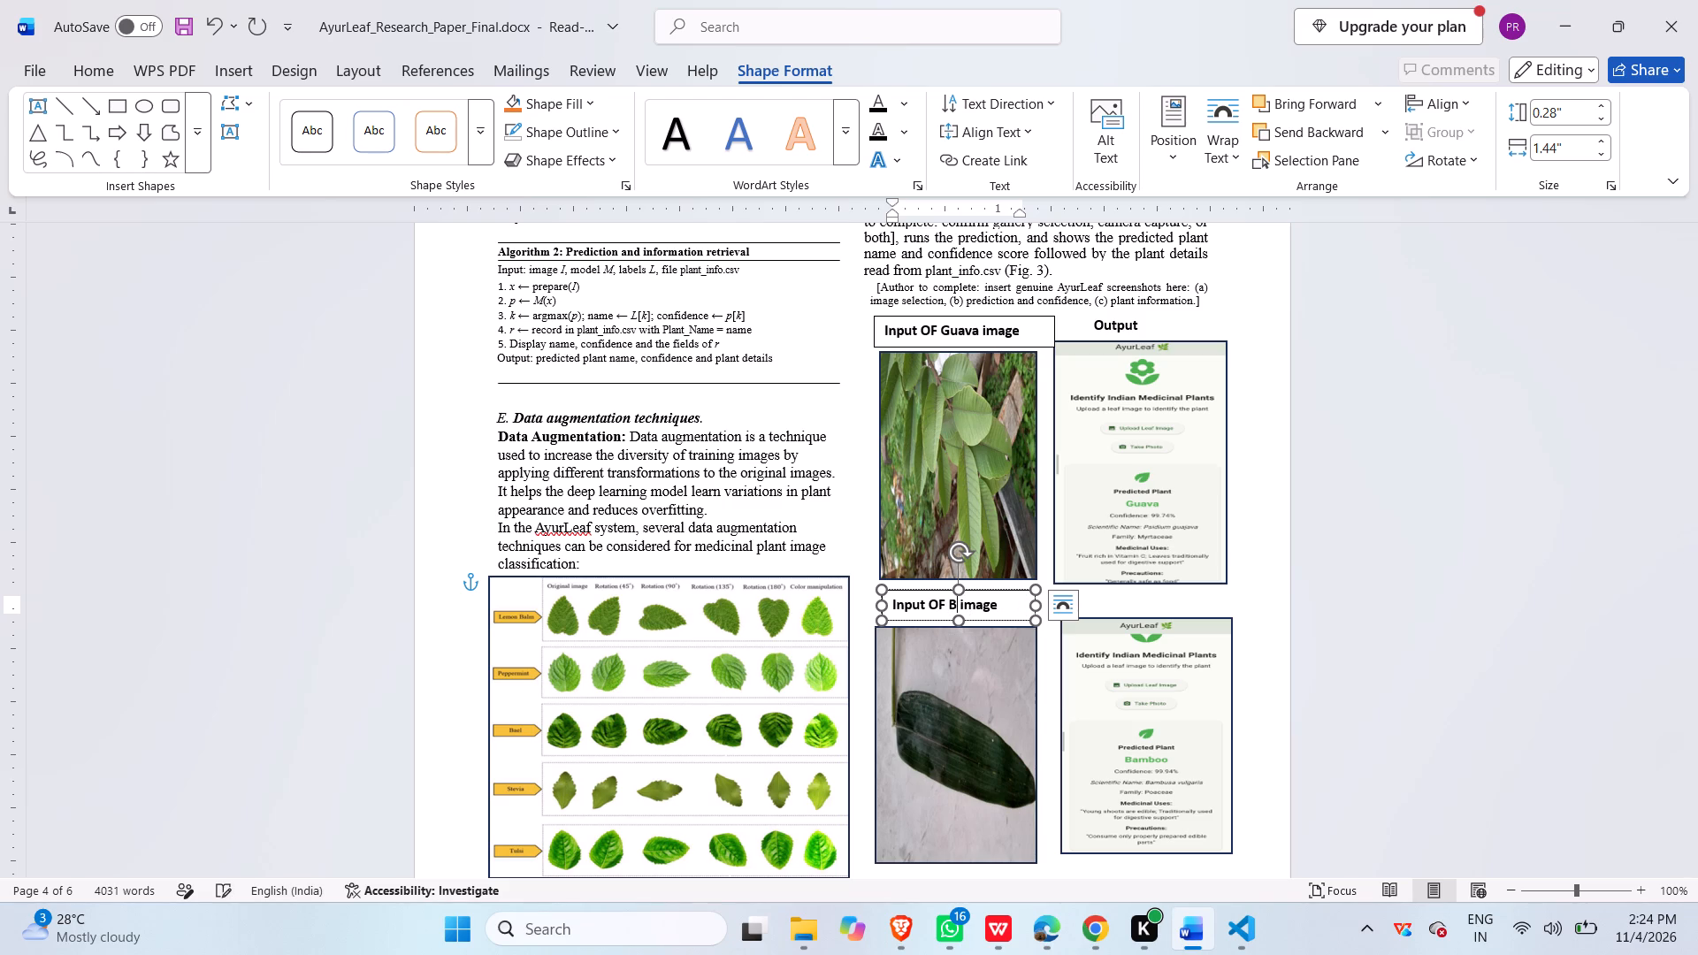
type("amb")
type("oo")
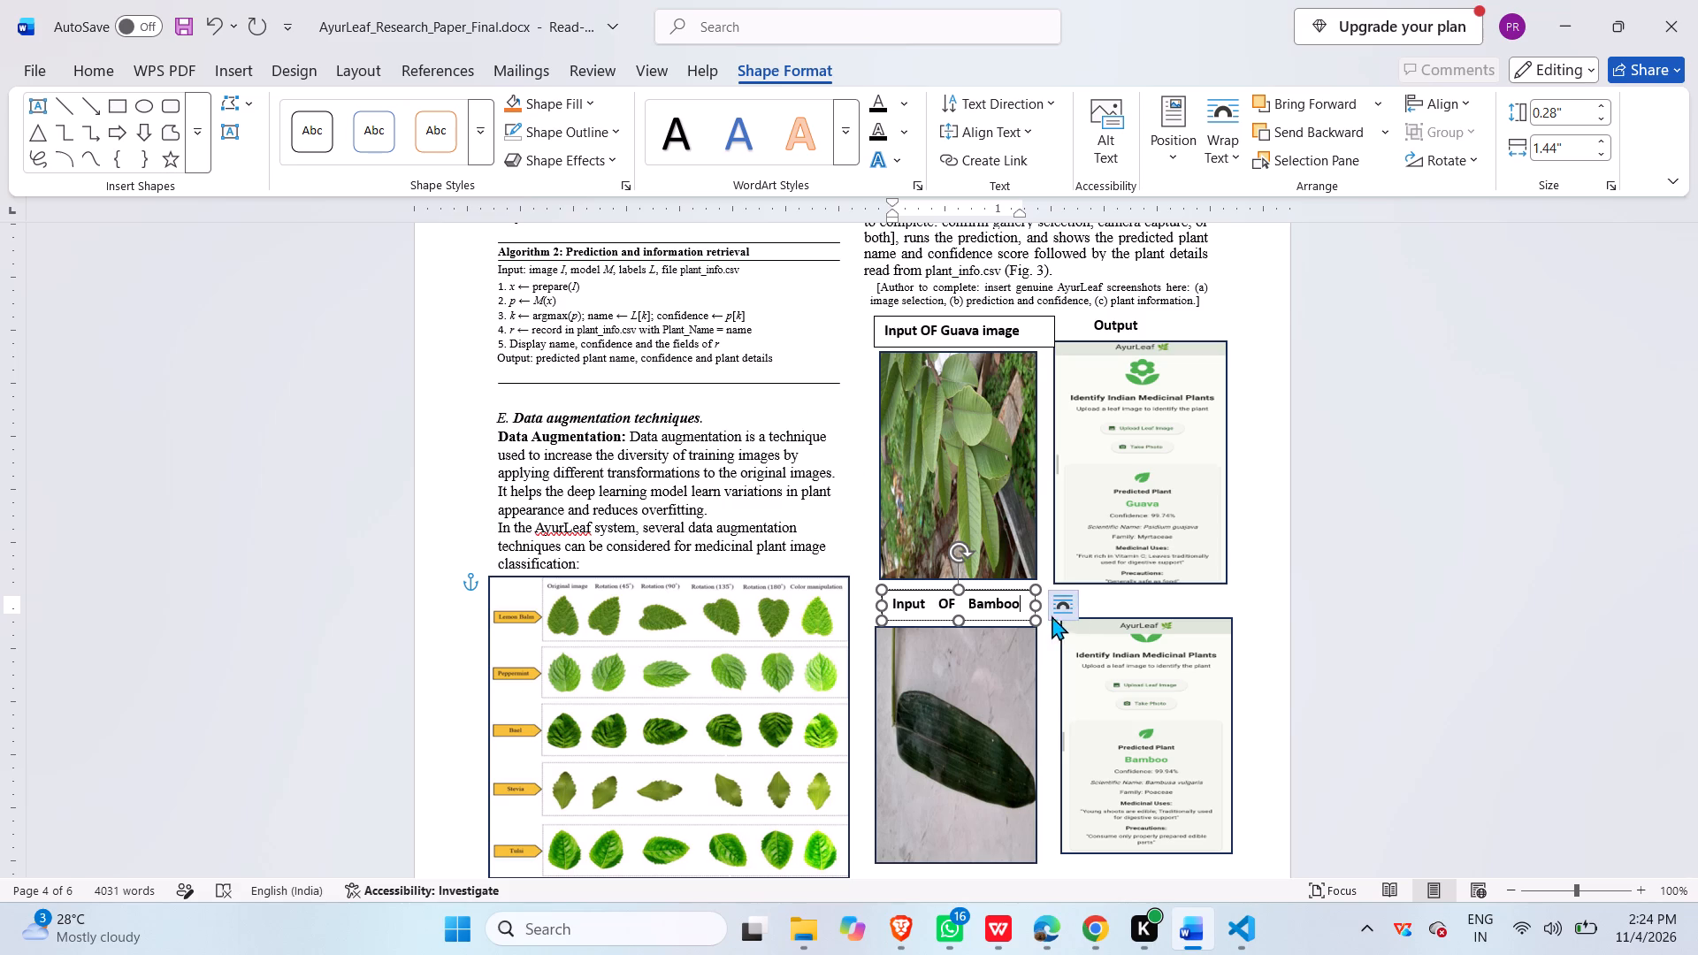
Widen the bamboo label's text box on both sides to about 1.78" so its text fits on one line.
left_click_drag(1039, 603, 1059, 604)
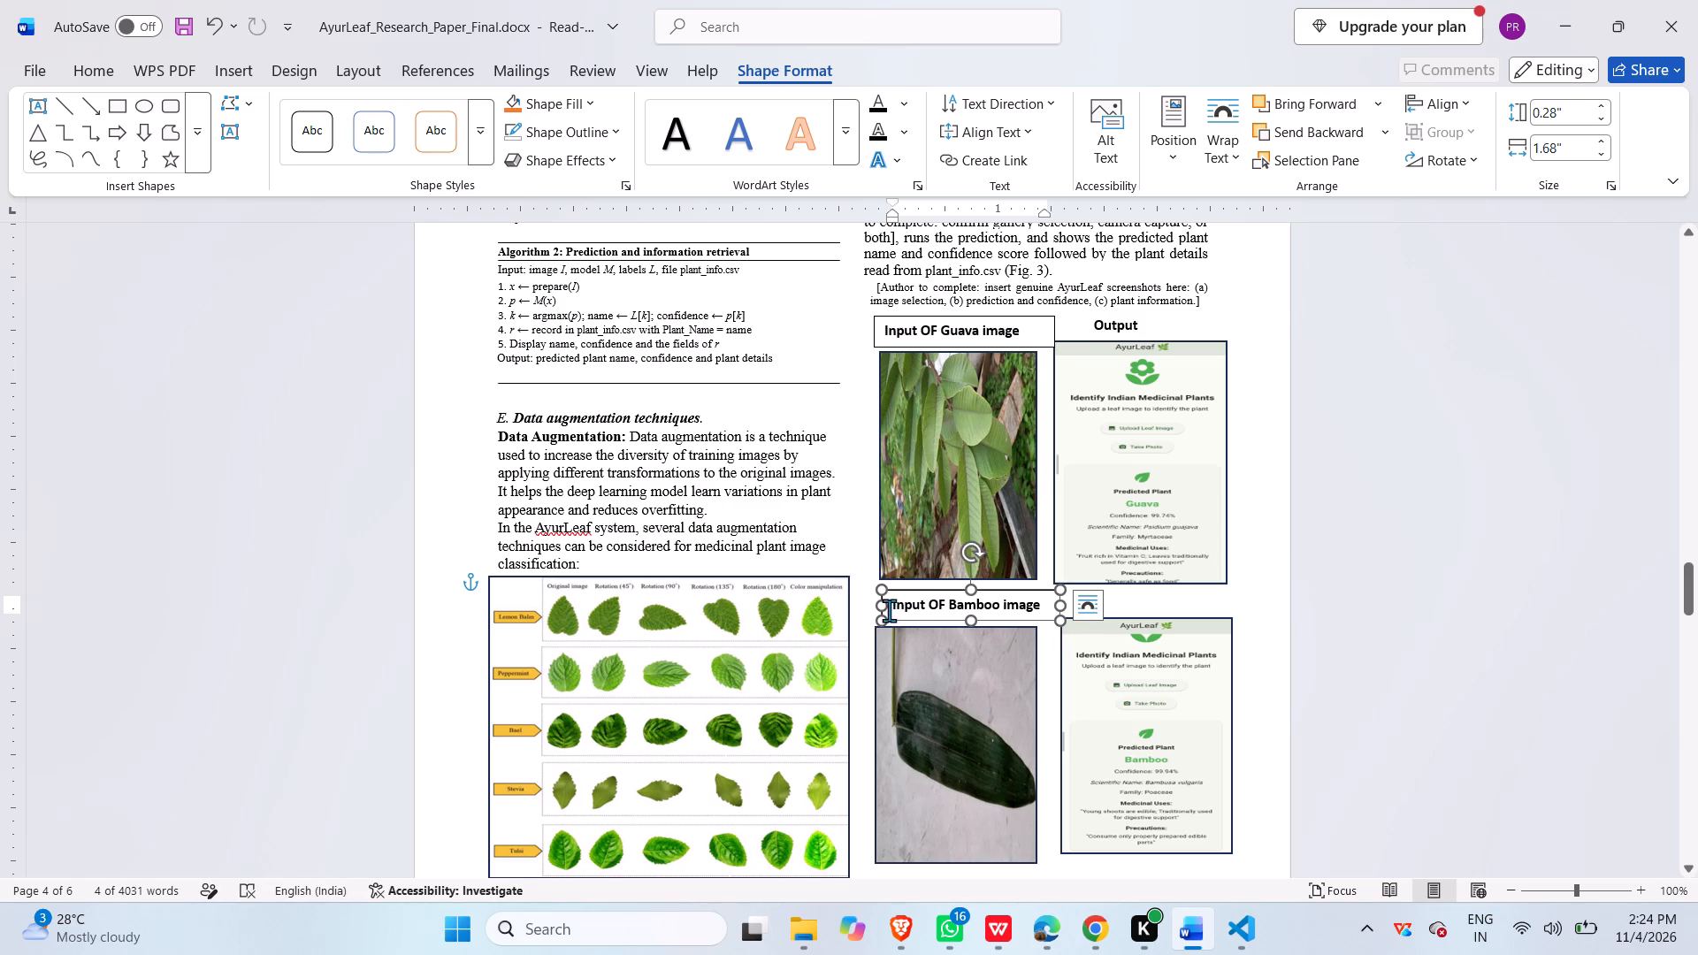
left_click_drag(884, 607, 871, 606)
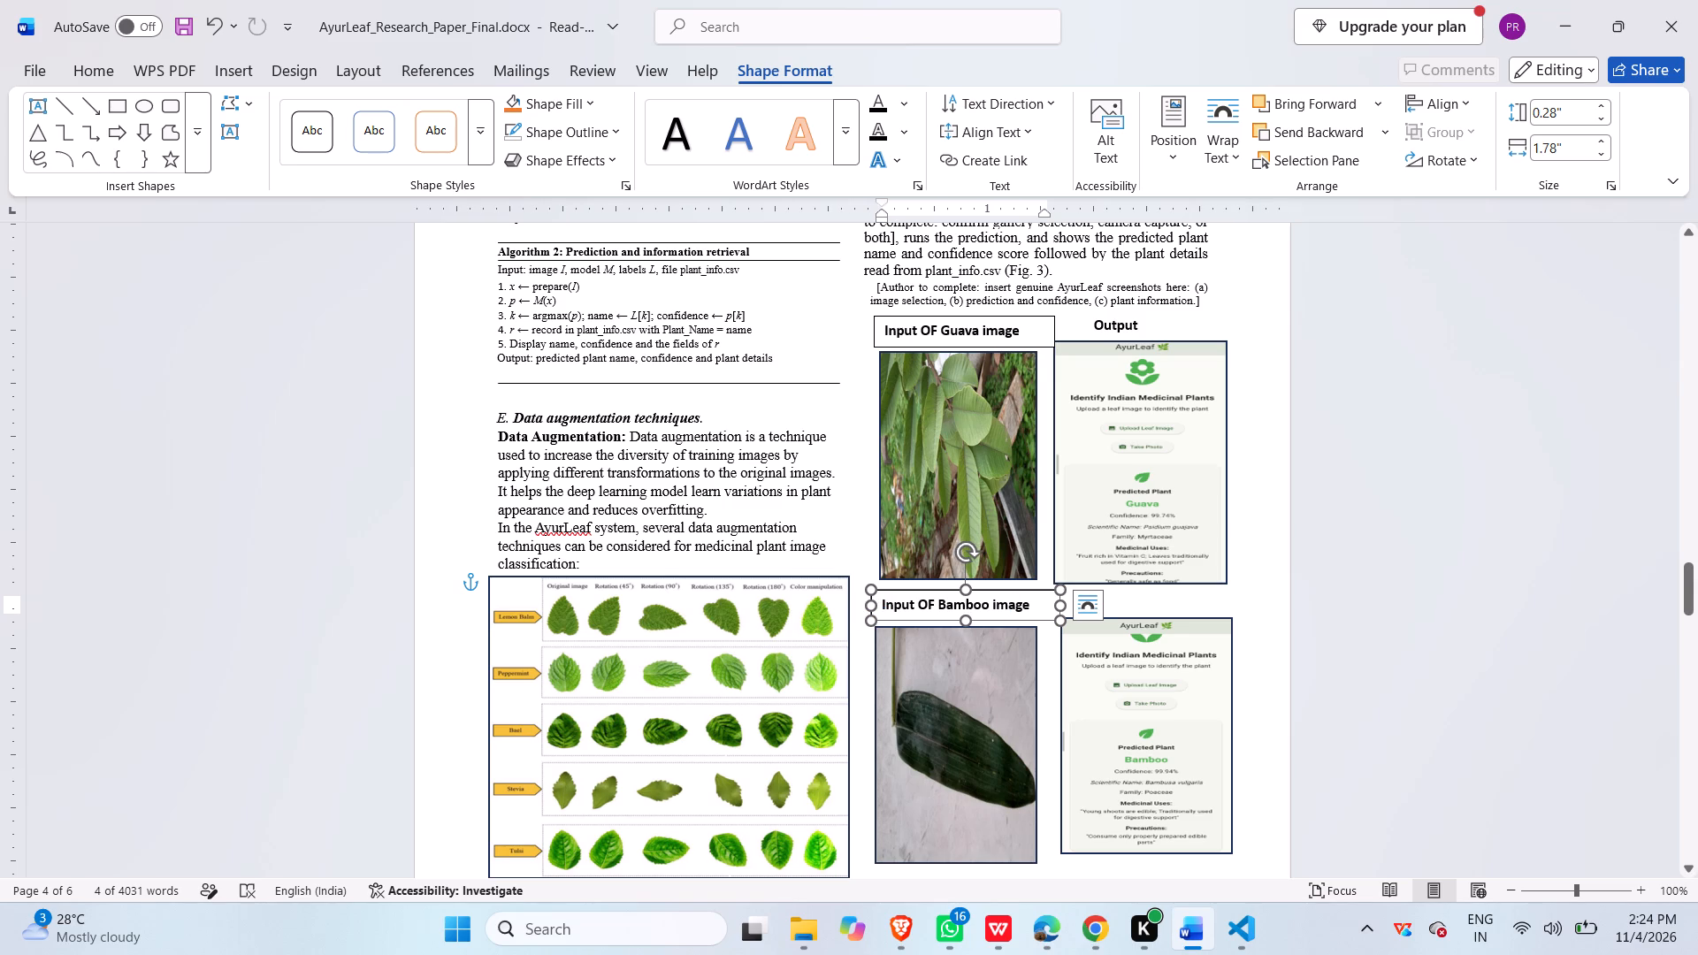
left_click(1044, 643)
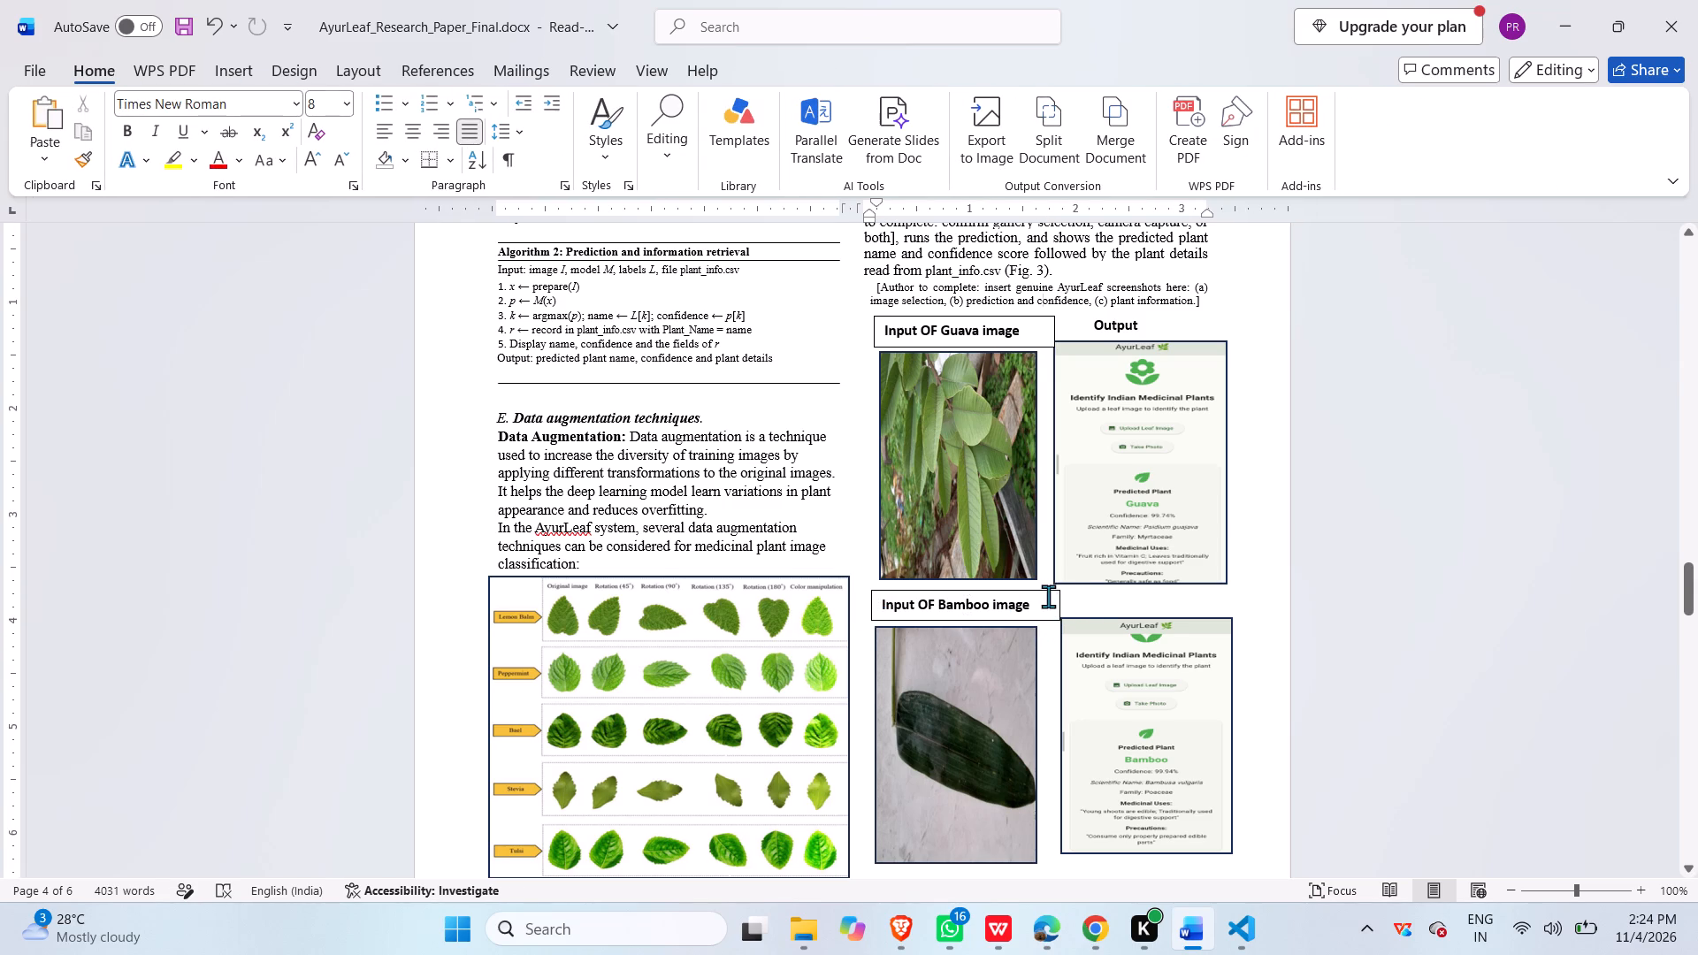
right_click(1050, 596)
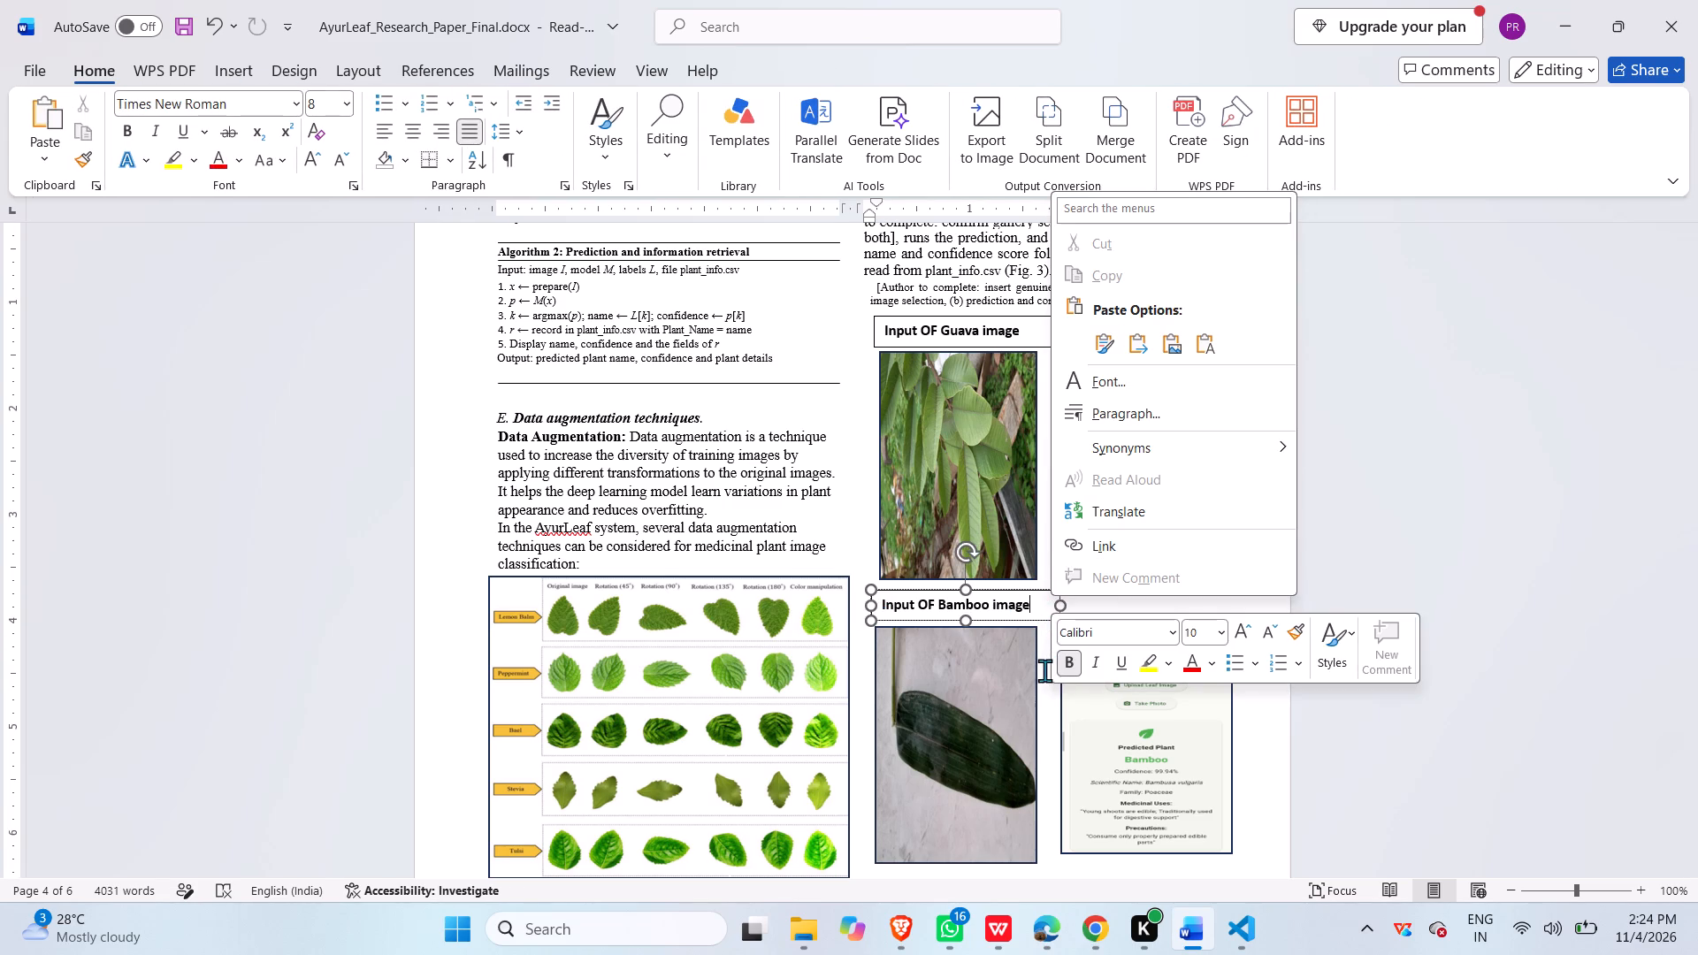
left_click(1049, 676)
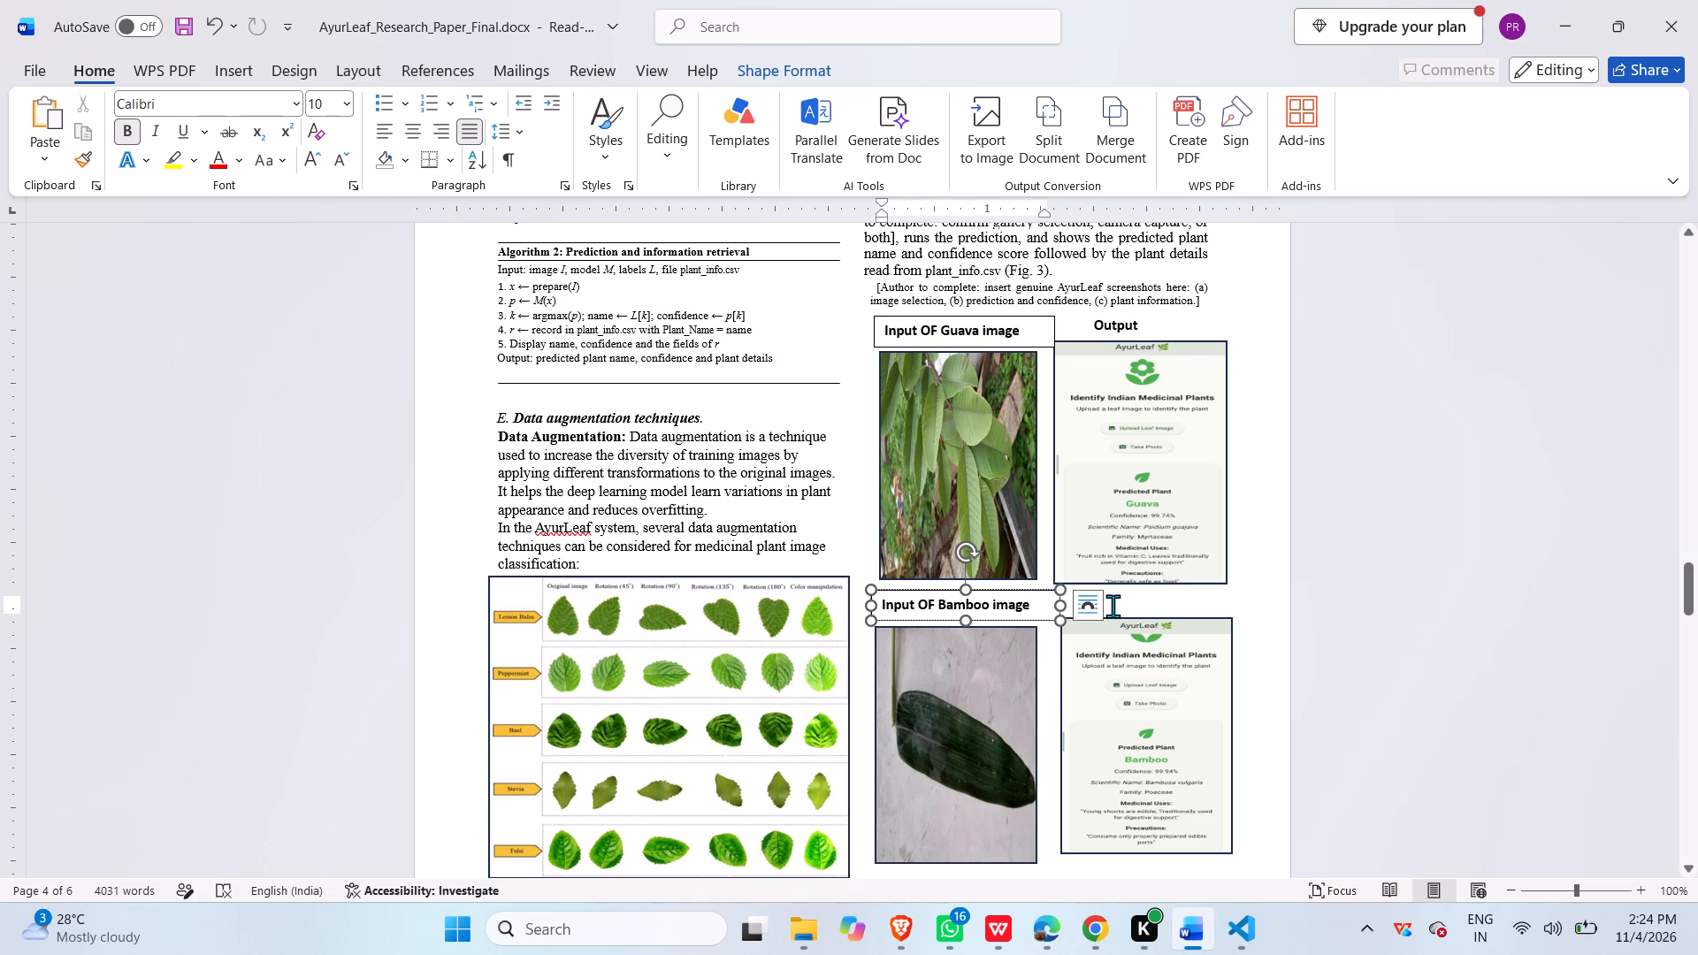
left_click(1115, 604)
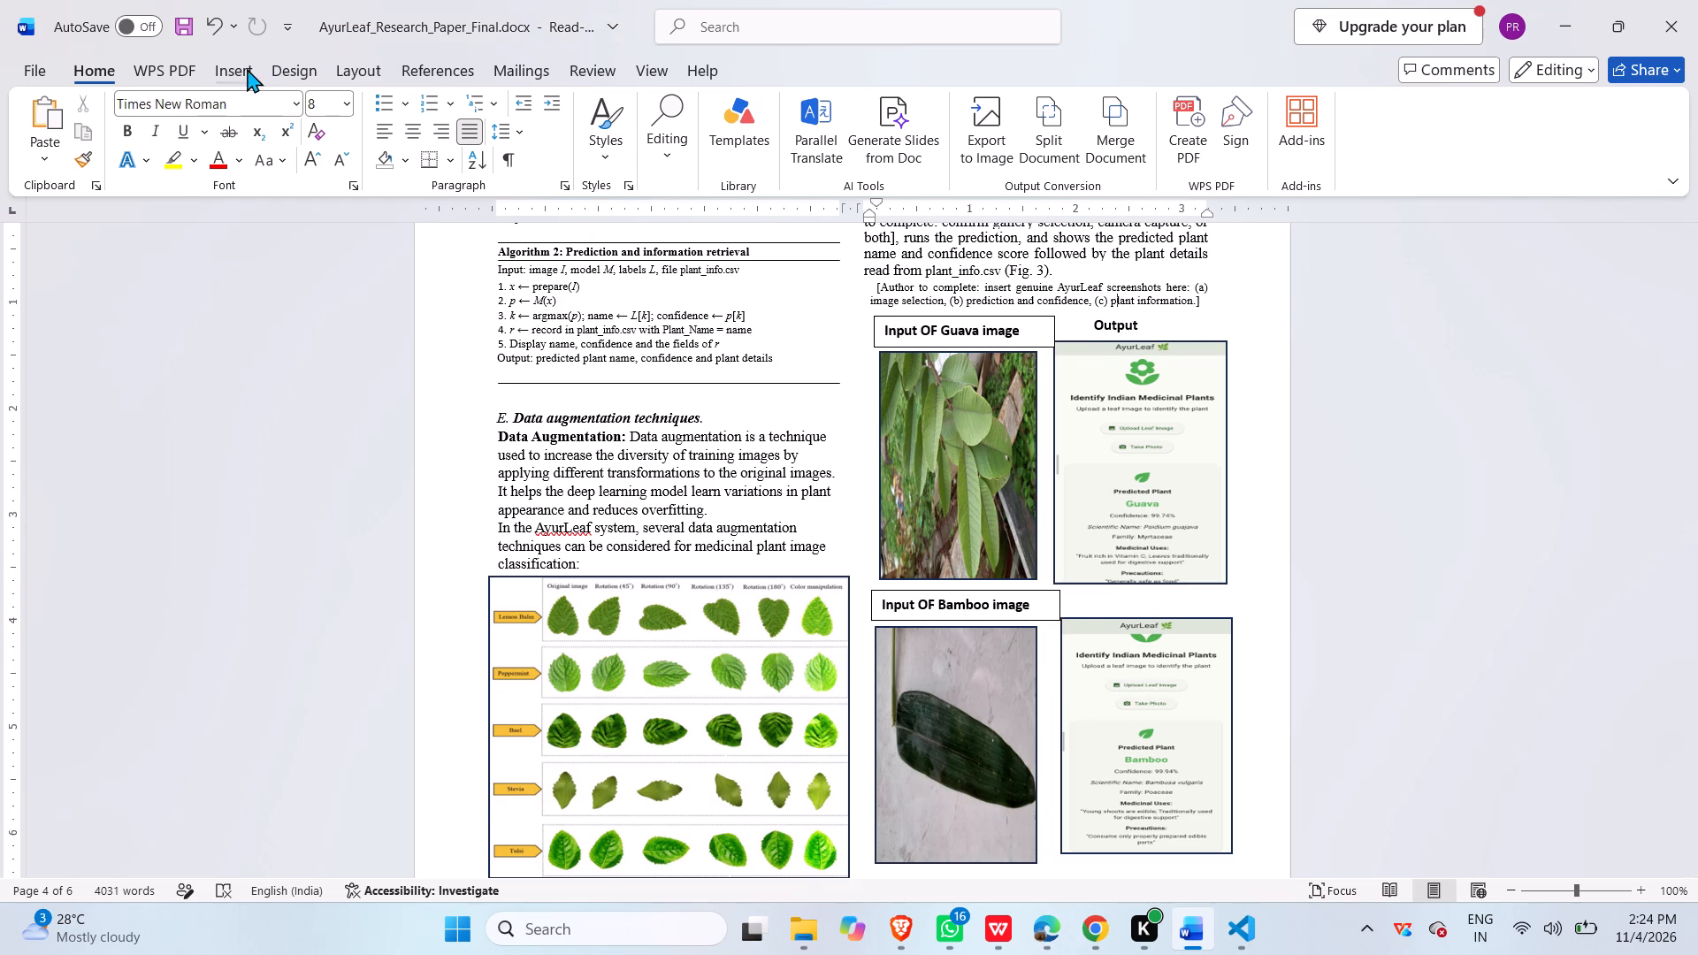
Add a text box reading "Output" above the bamboo output screenshot, about 1.29" wide and 0.29" high.
left_click(247, 67)
left_click(1112, 122)
left_click(1208, 662)
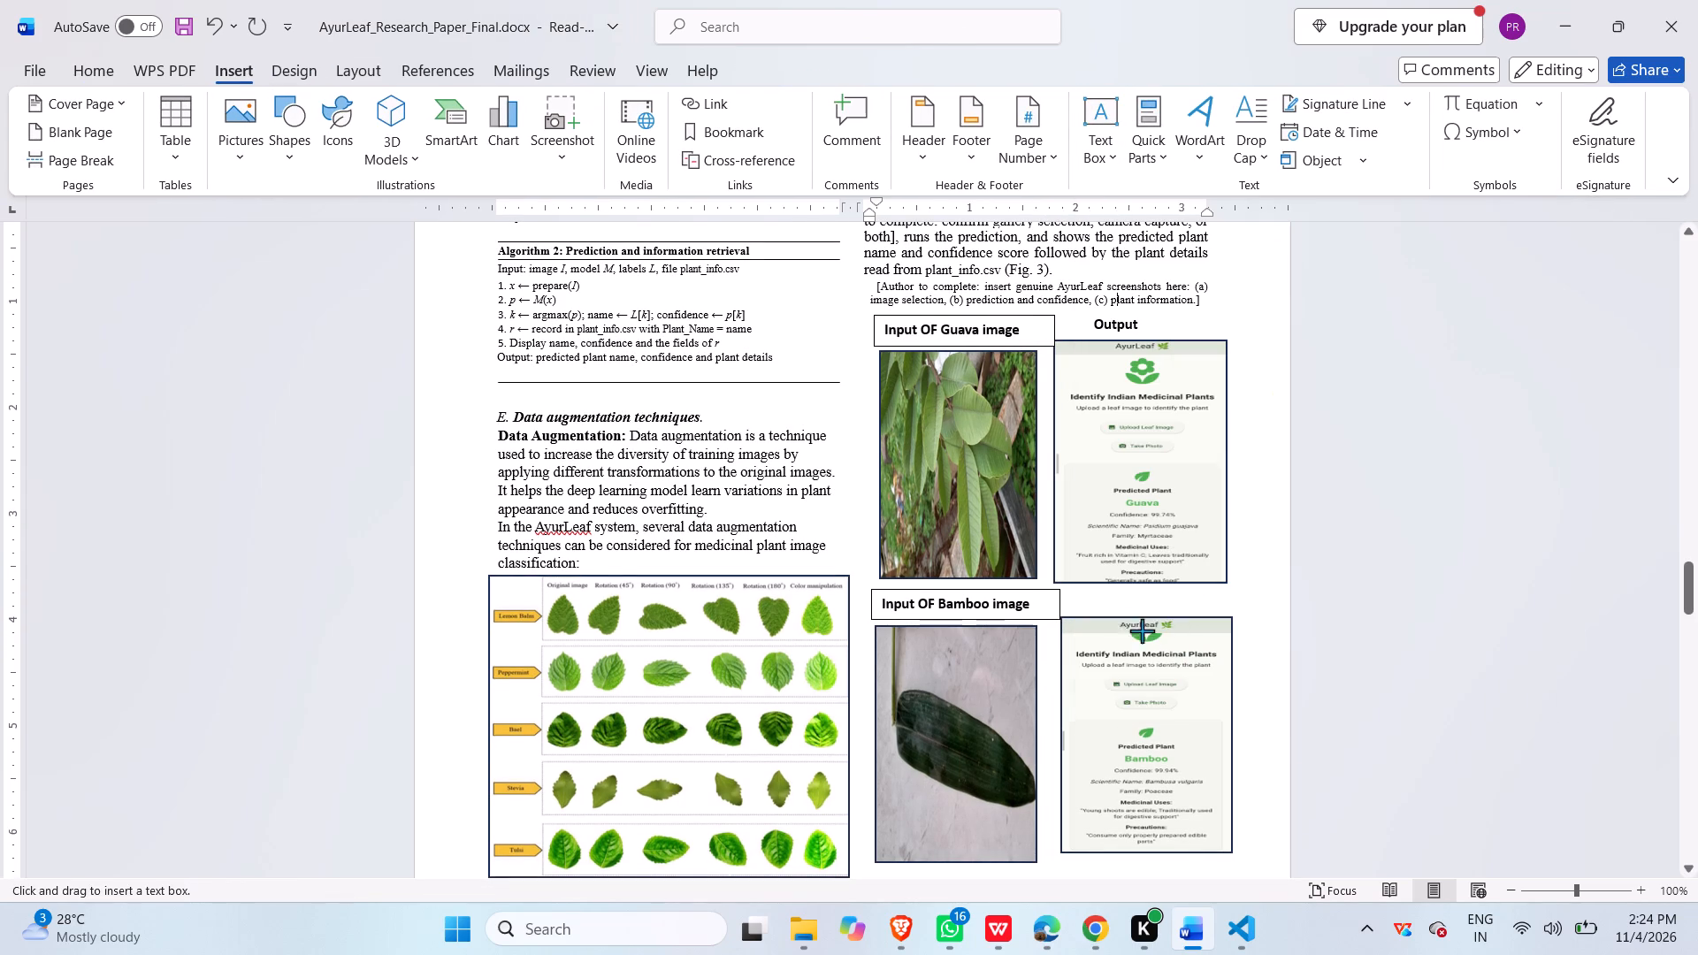
left_click_drag(1076, 590, 1162, 615)
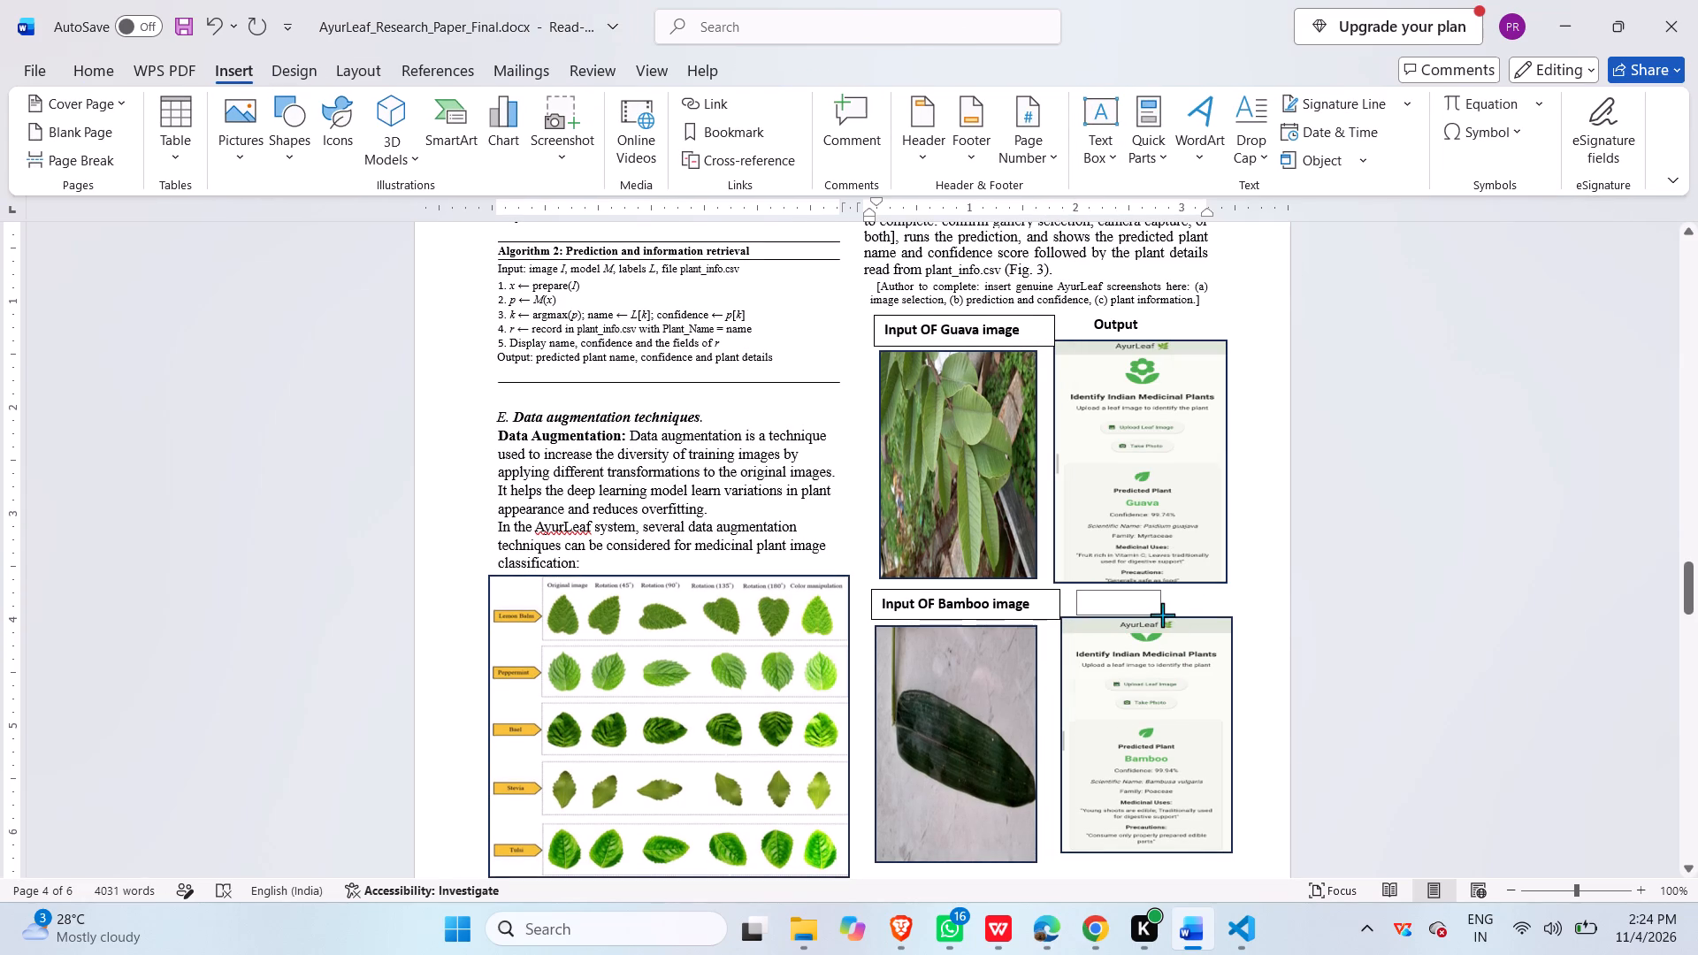
left_click_drag(1162, 615, 1211, 613)
left_click_drag(1211, 613, 1213, 611)
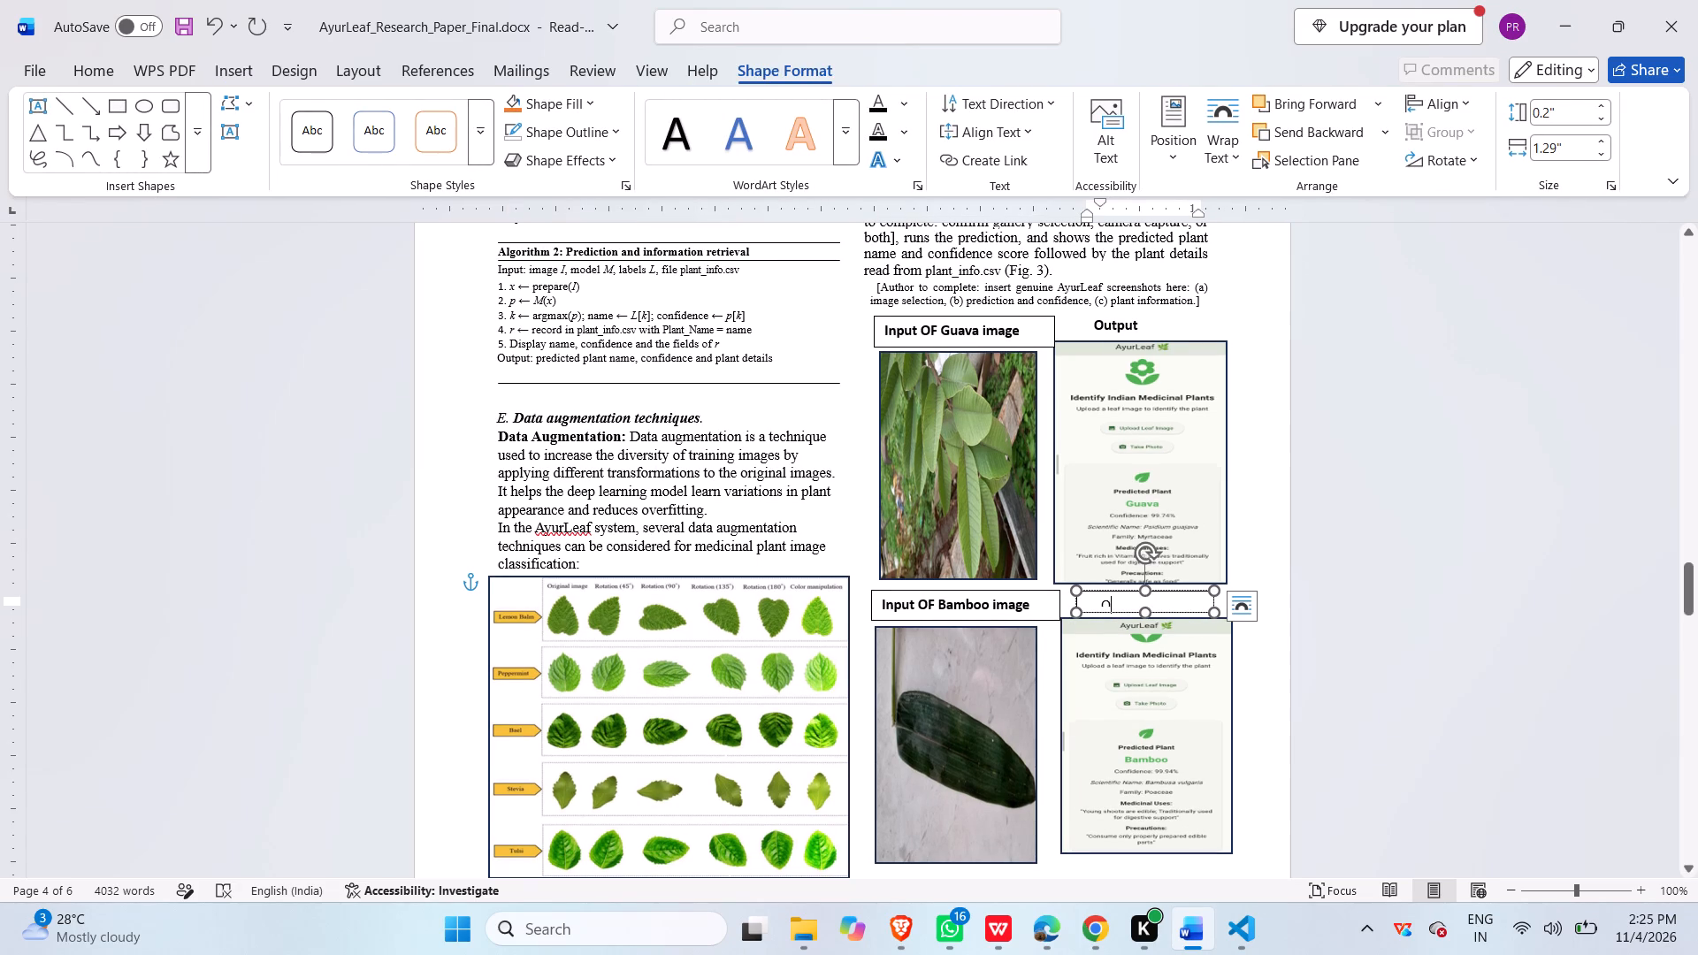
type("utput")
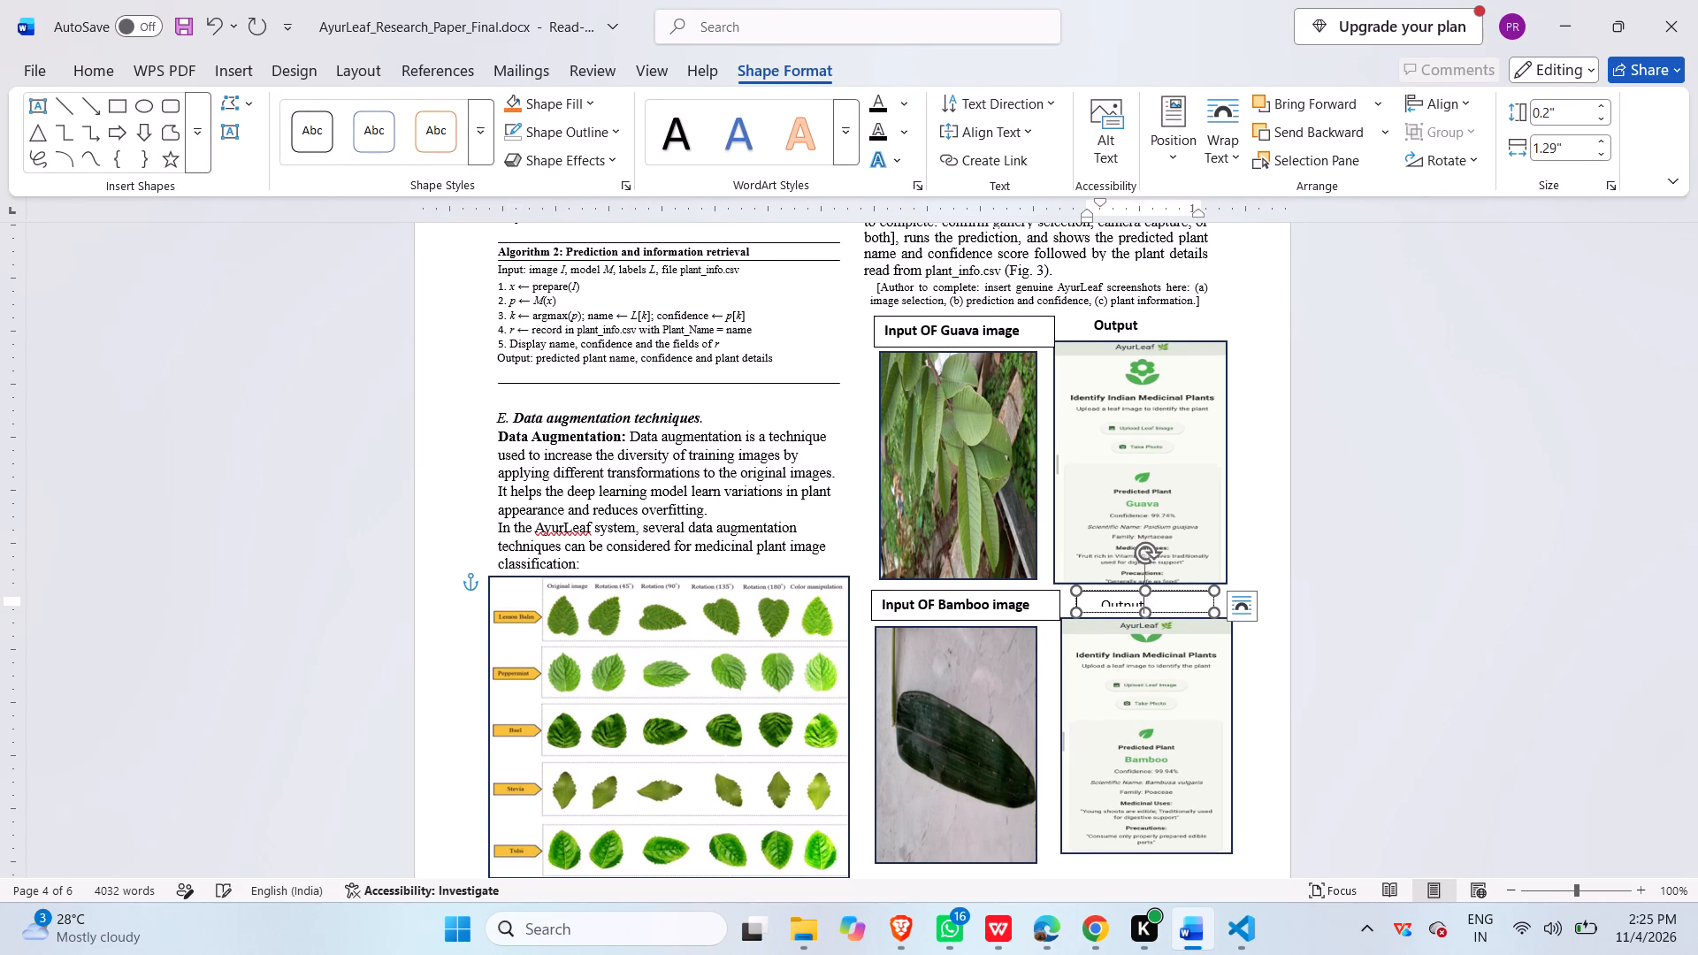
left_click(1146, 616)
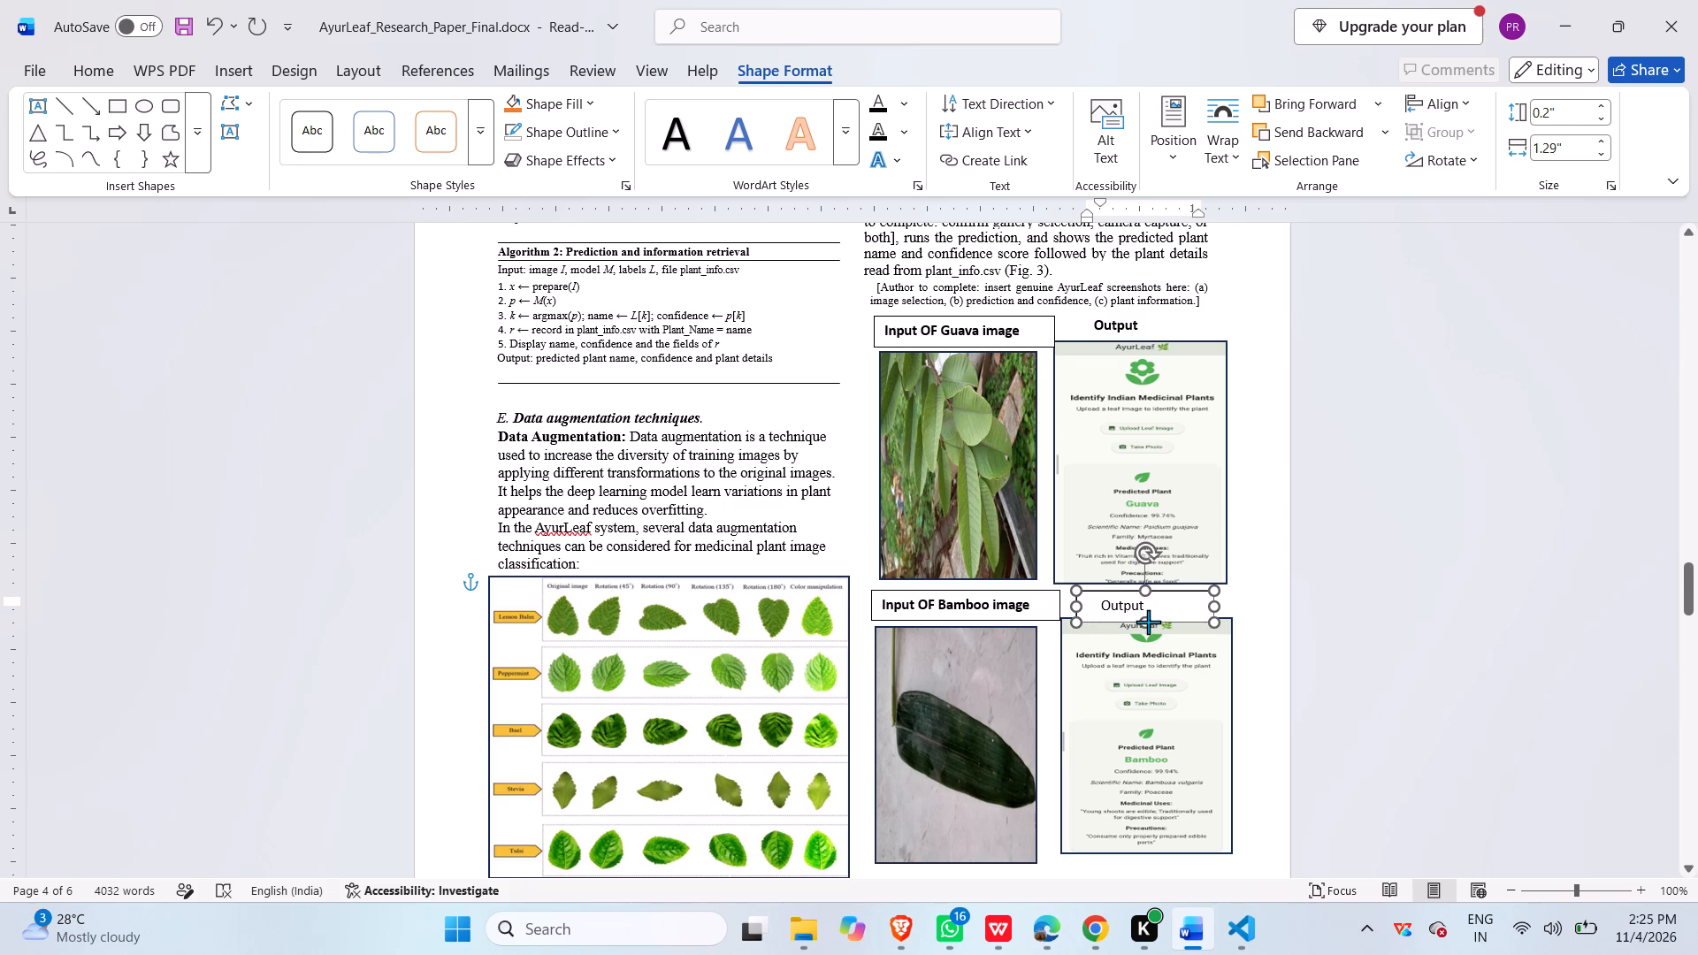
Make the "Output" text above the bamboo output screenshot bold.
left_click_drag(1098, 607, 1150, 612)
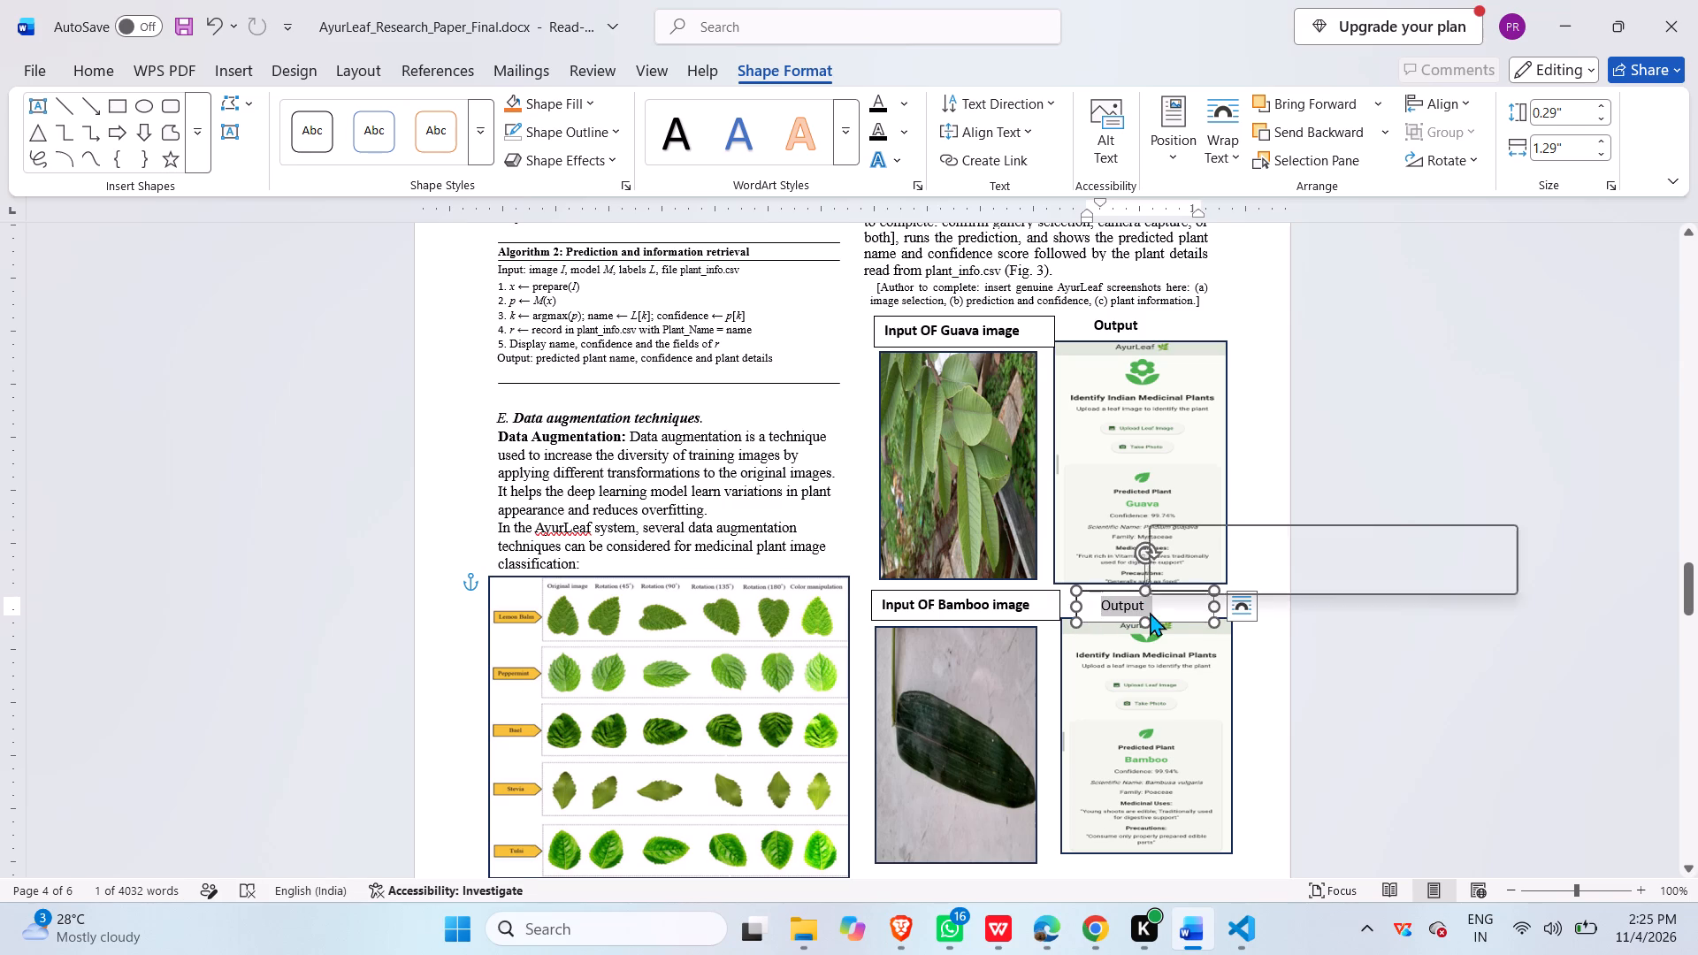
left_click(1165, 579)
left_click(1242, 477)
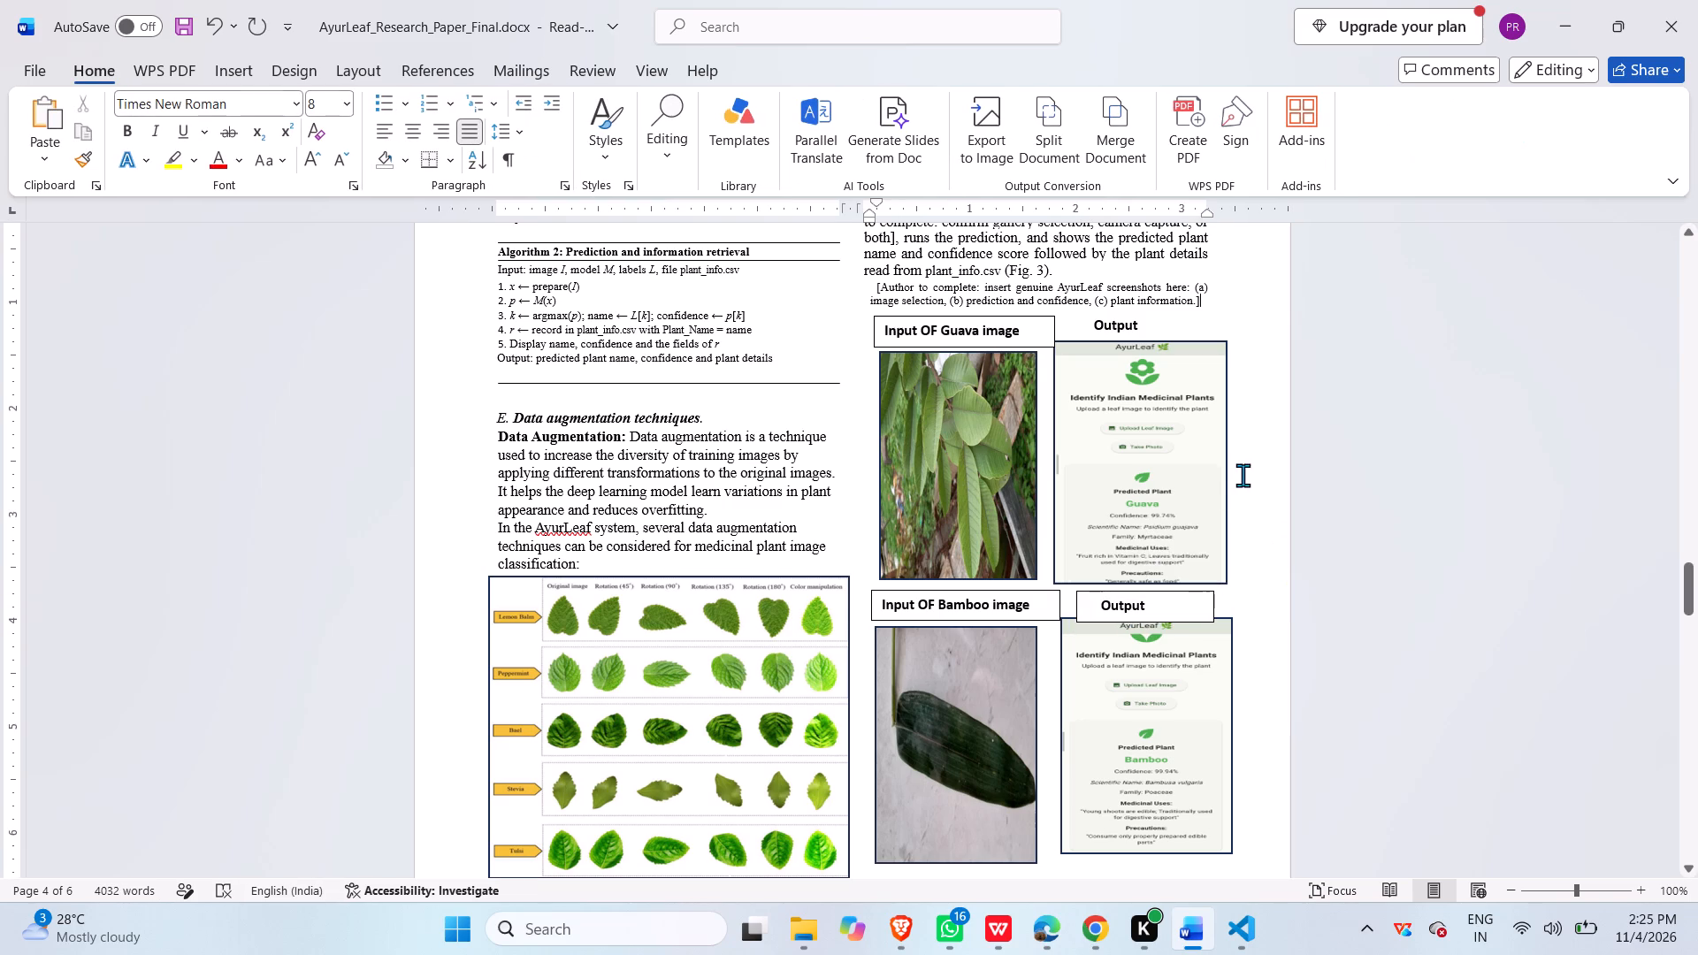
Remove the outline from the "Output" text box above the bamboo output screenshot.
right_click(1215, 601)
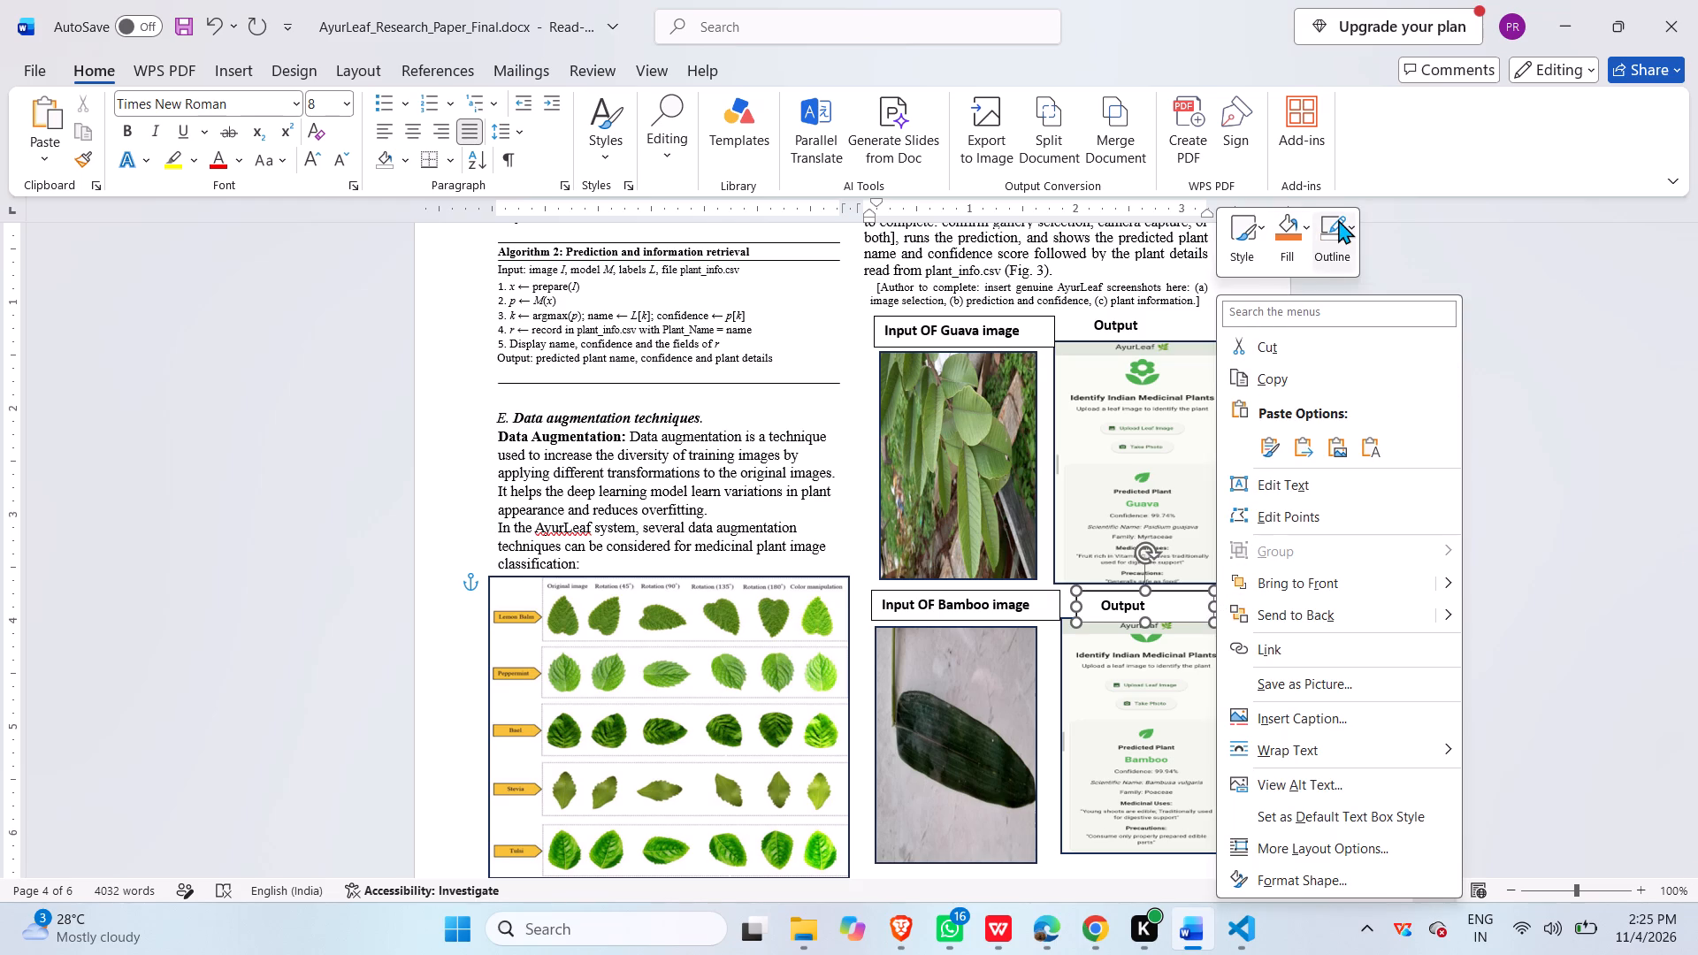
left_click(1339, 219)
left_click(1343, 631)
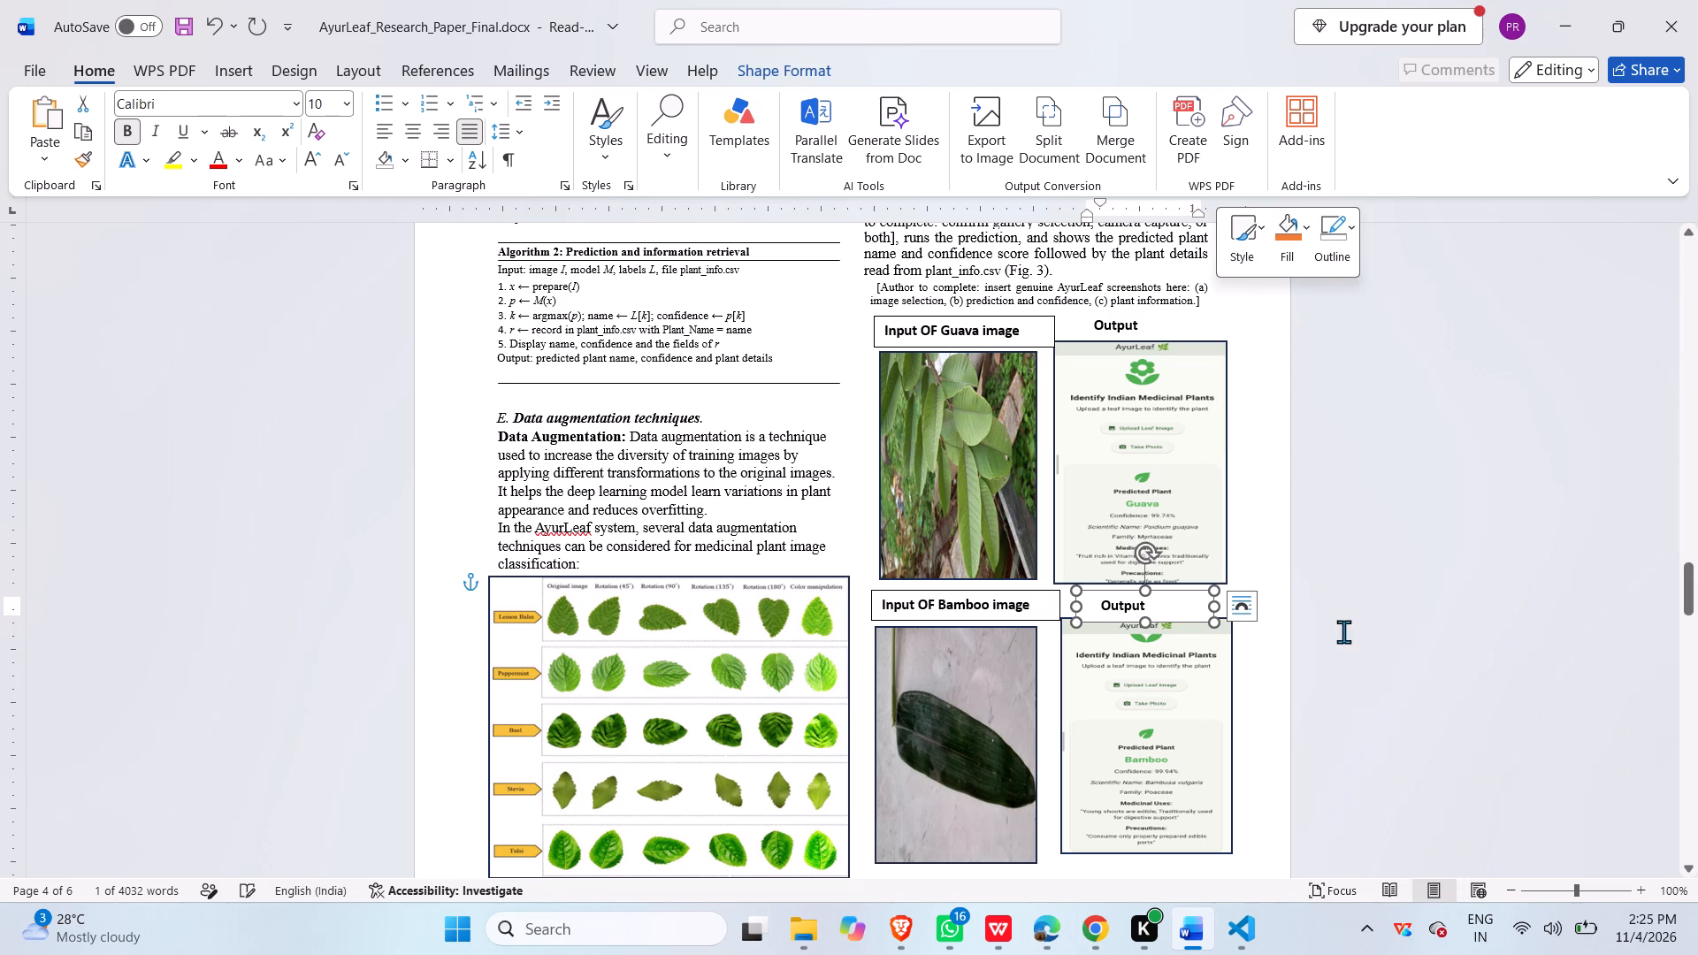
left_click(1268, 527)
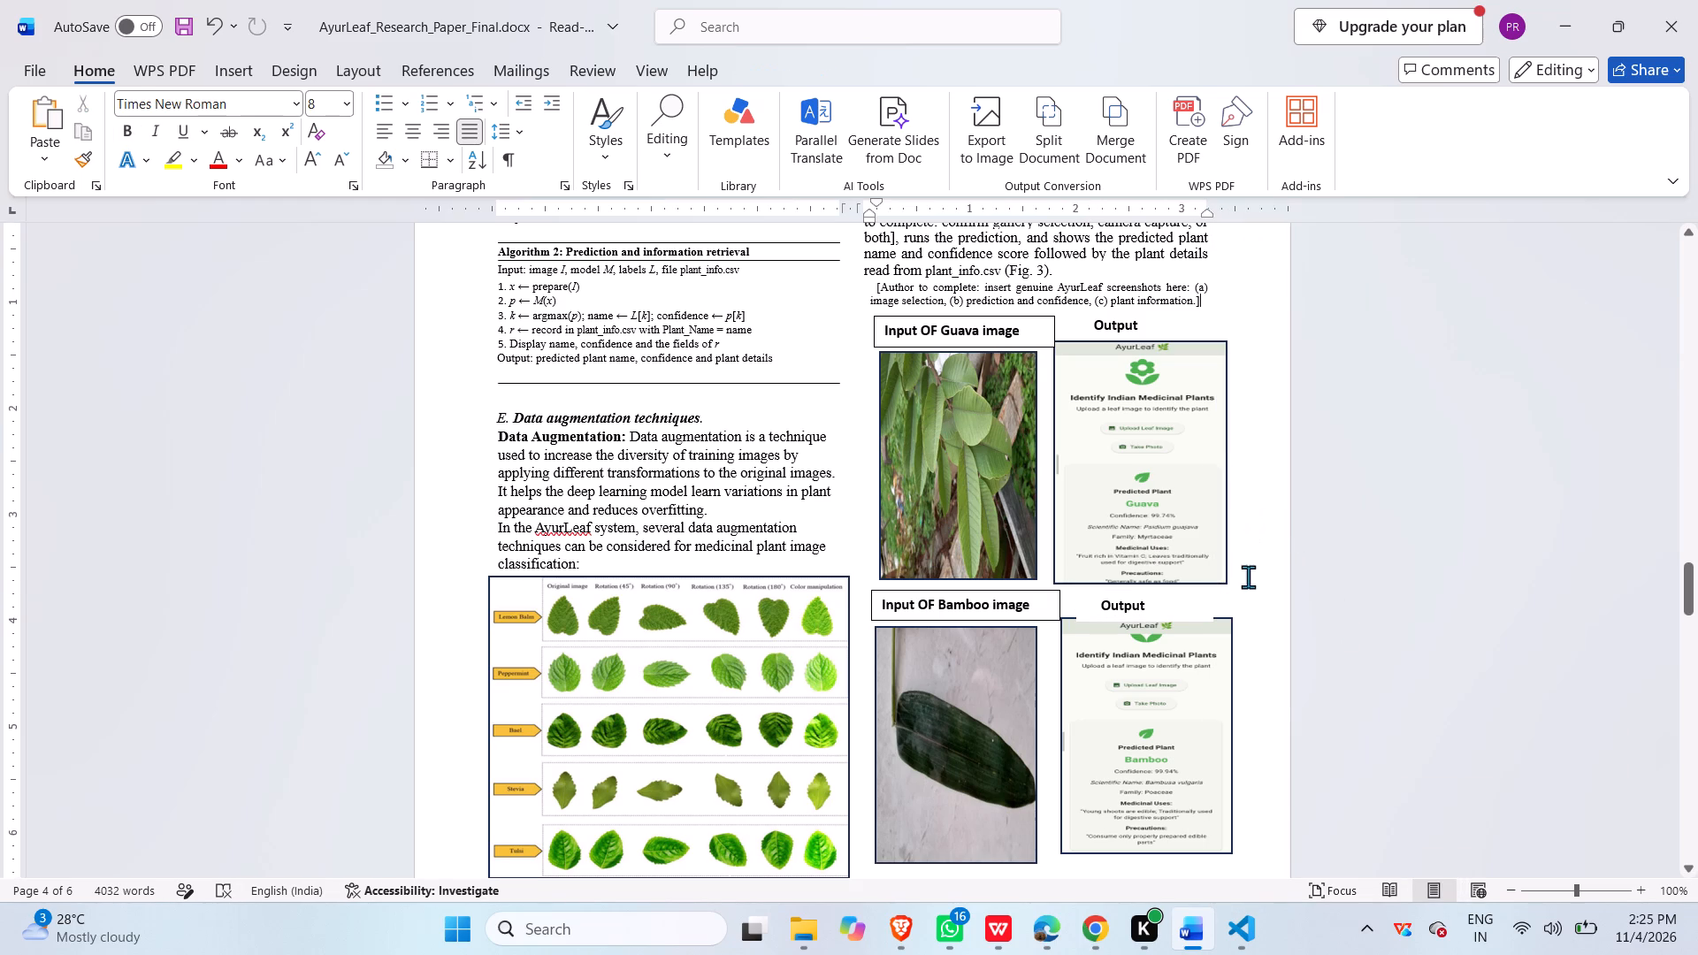
Slightly reduce the height of the bamboo "Output" text box from its bottom edge to uncover the screenshot's top border.
left_click(1212, 613)
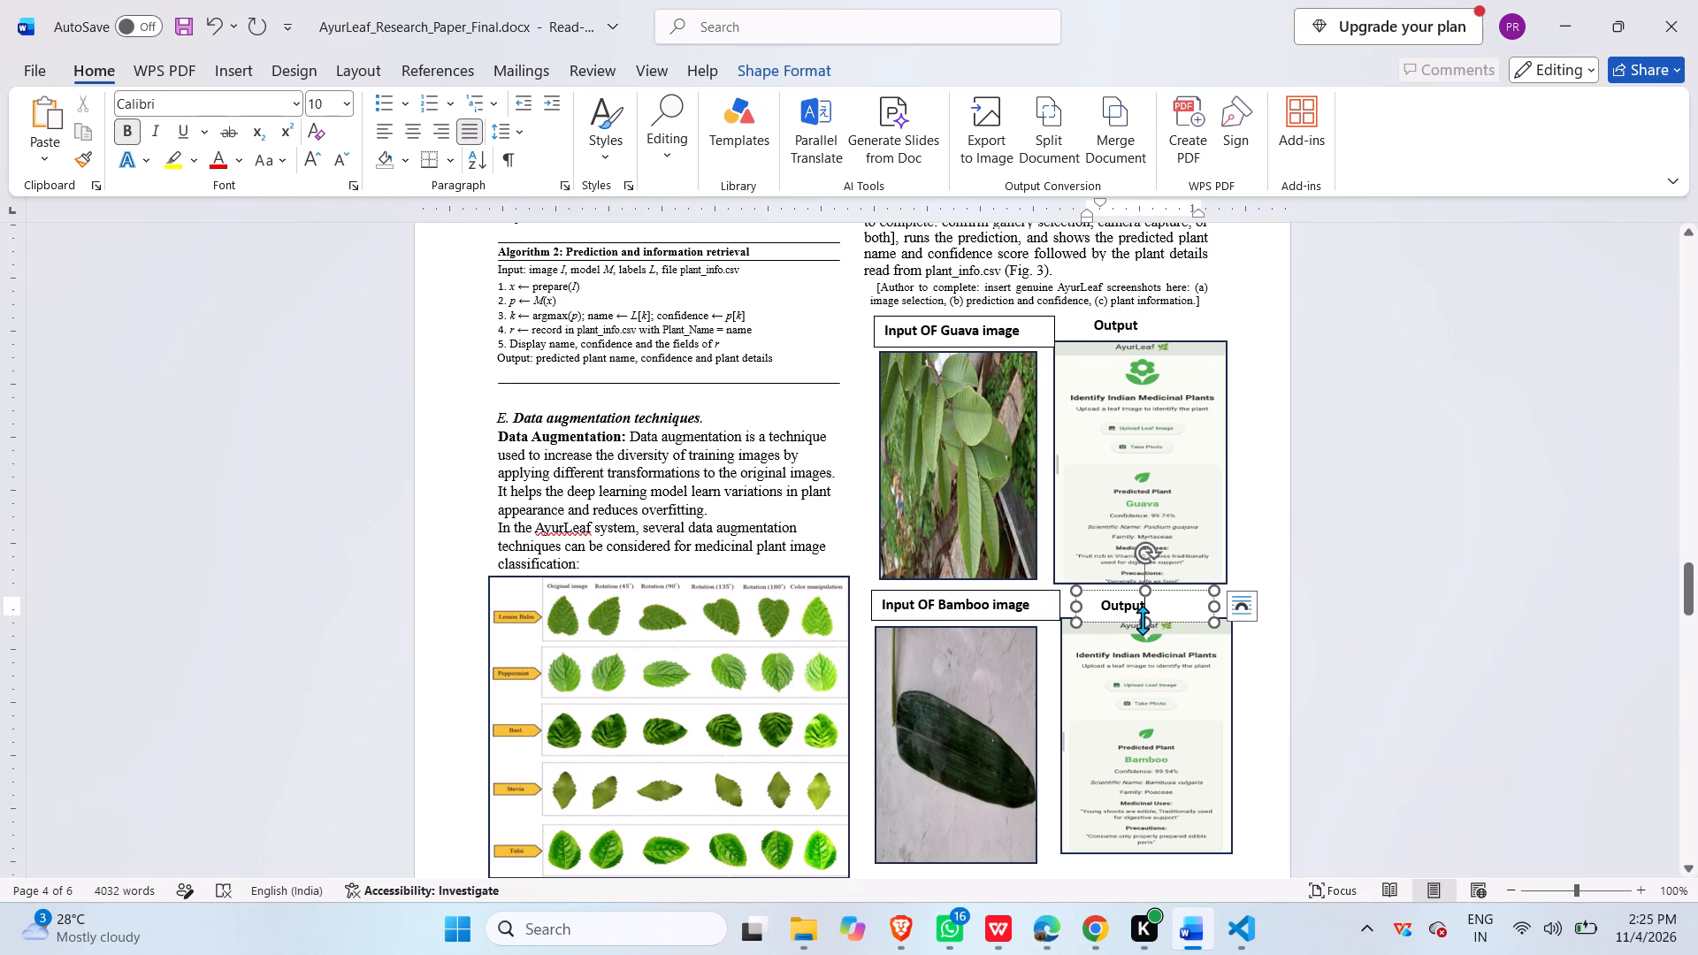
left_click(1143, 623)
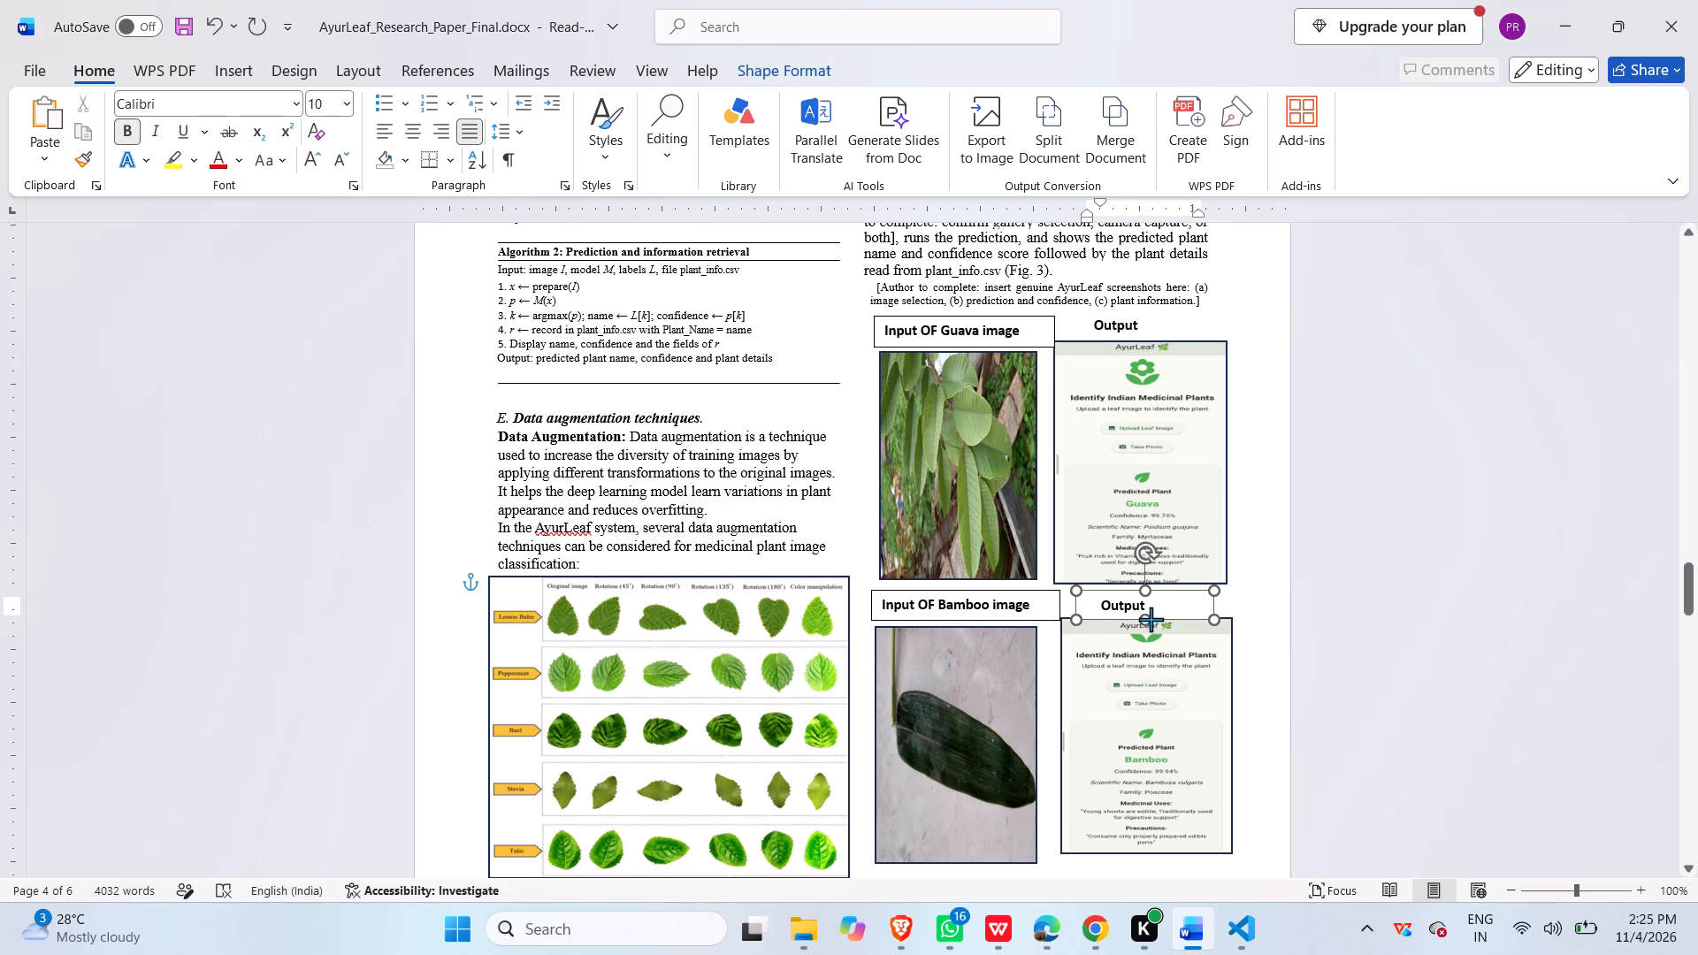
left_click(1237, 561)
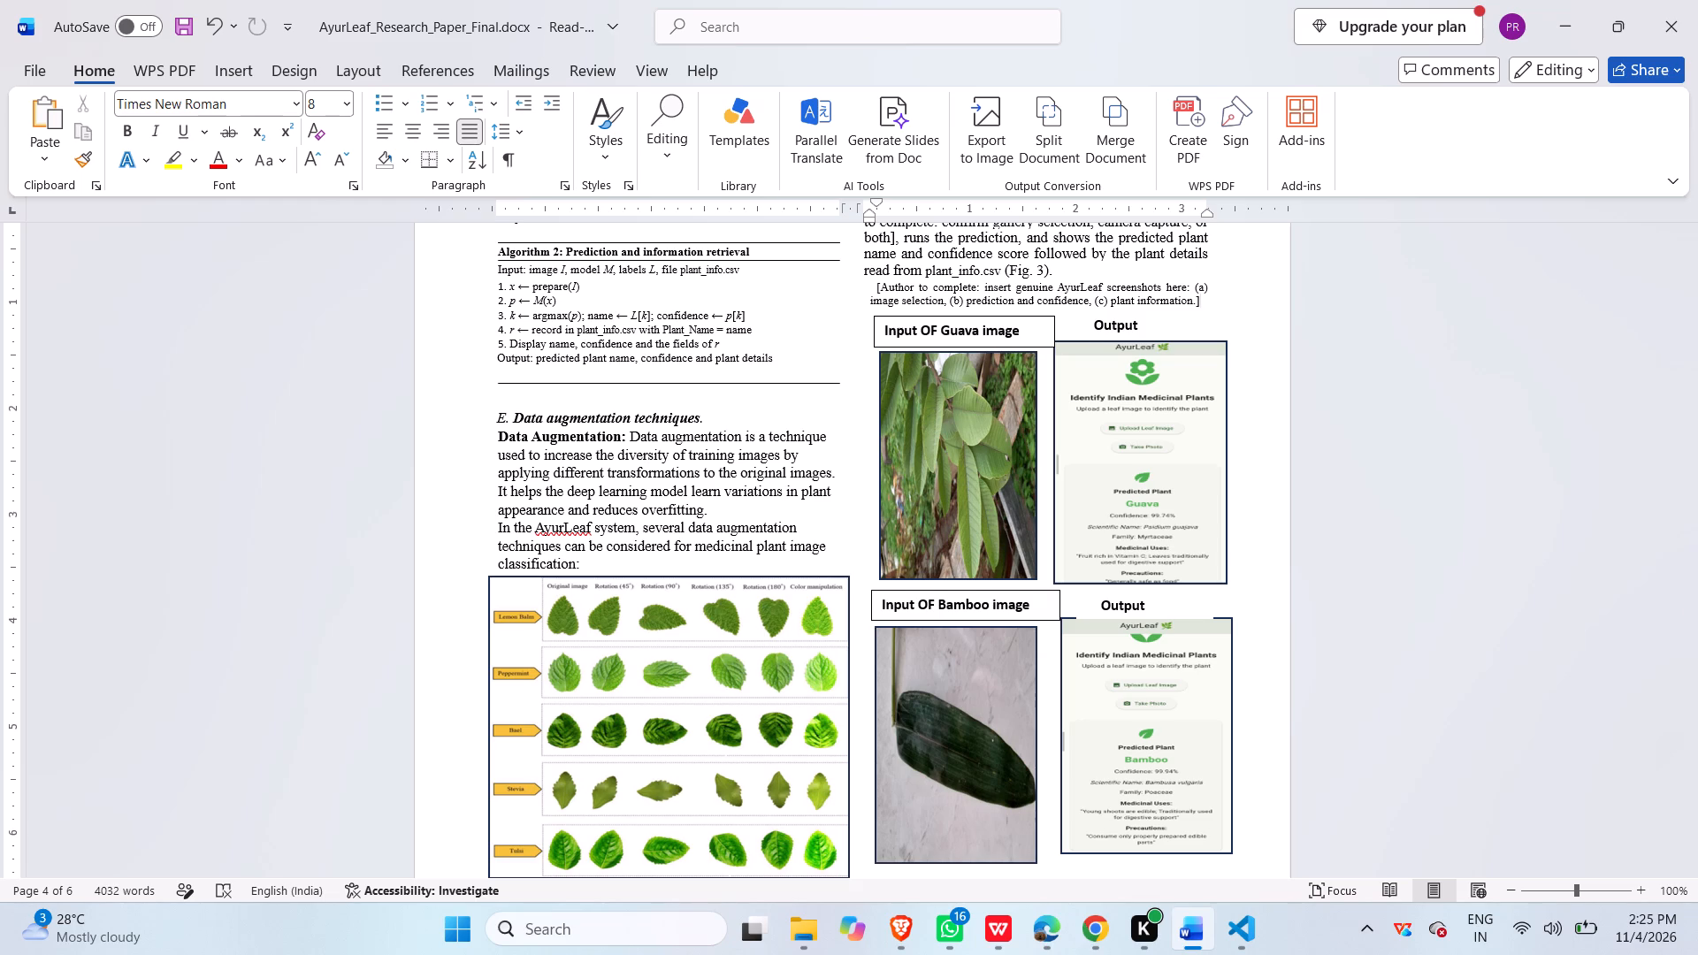
Review the paper's layout from Fig. 3 on page 4 through the results and discussion on page 5.
scroll(1226, 567, "down", 4)
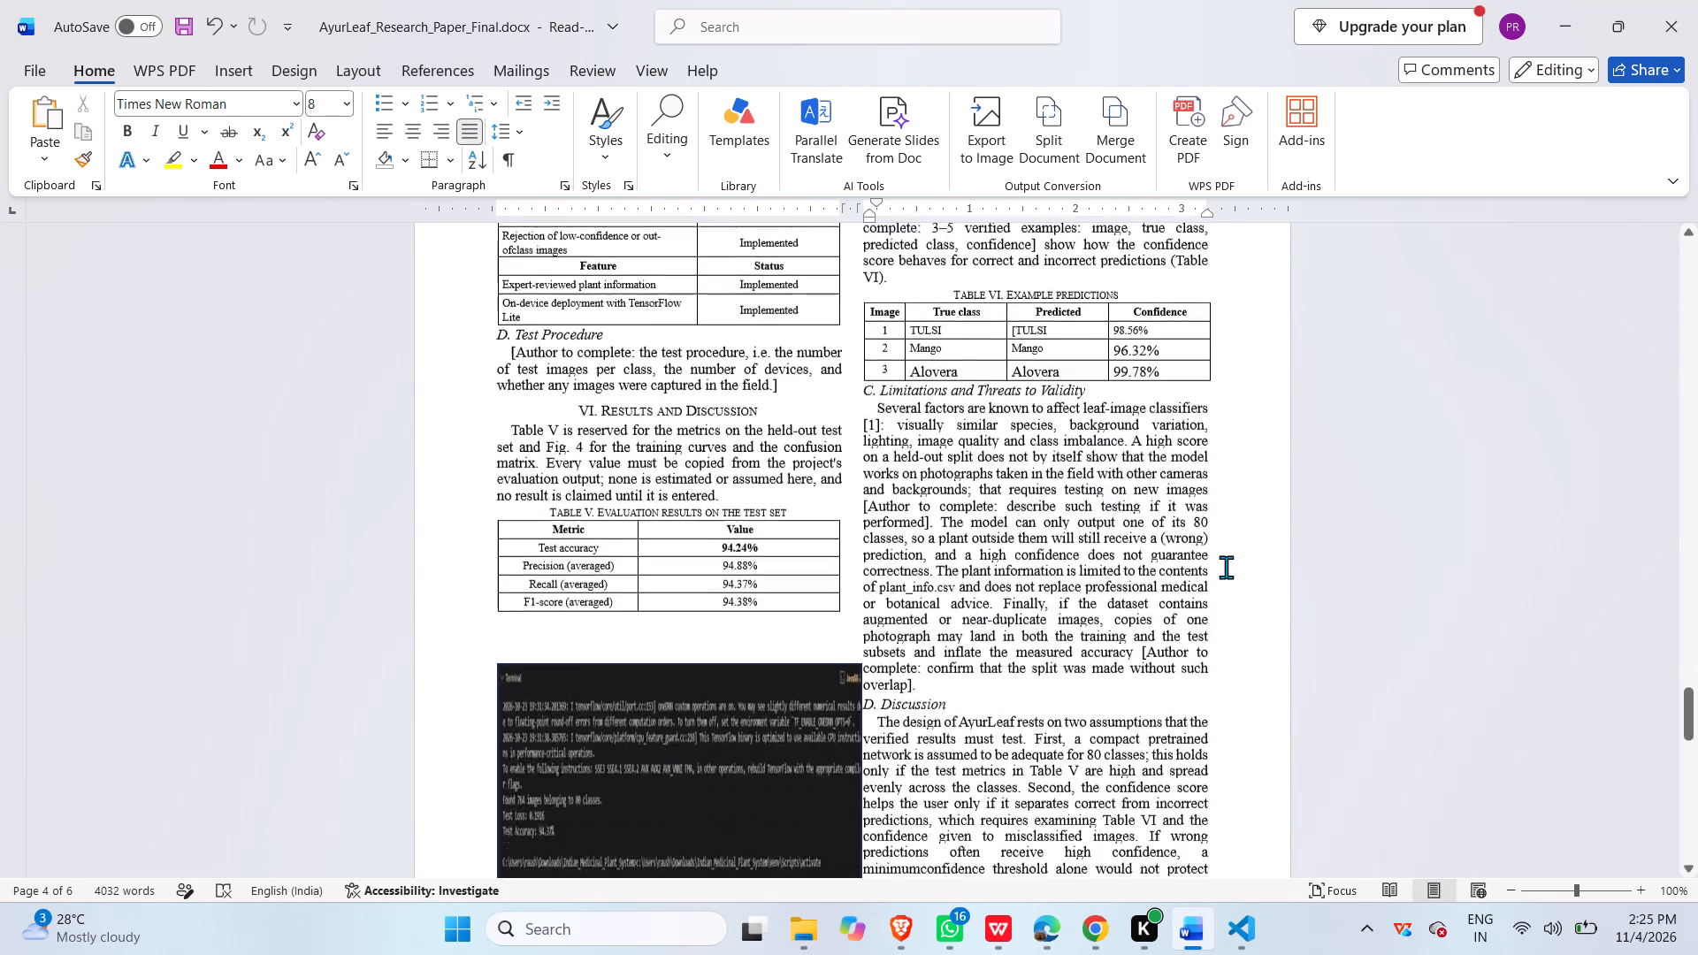
scroll(1226, 567, "down", 2)
scroll(1226, 567, "up", 1)
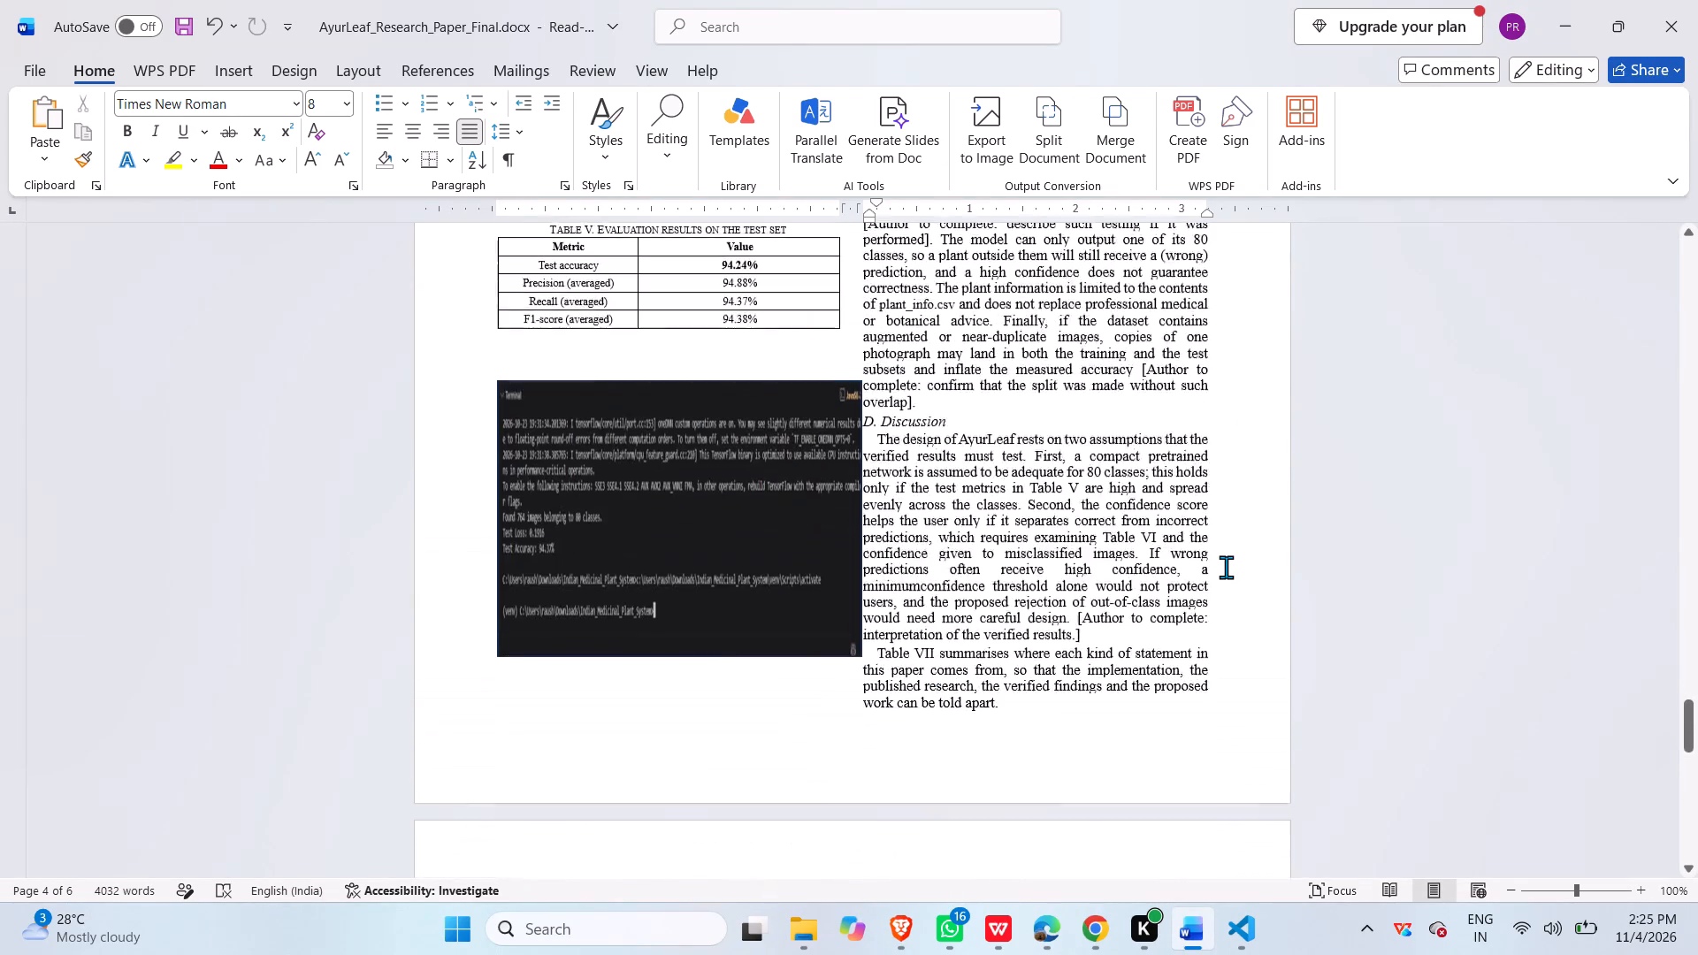
scroll(1226, 567, "up", 3)
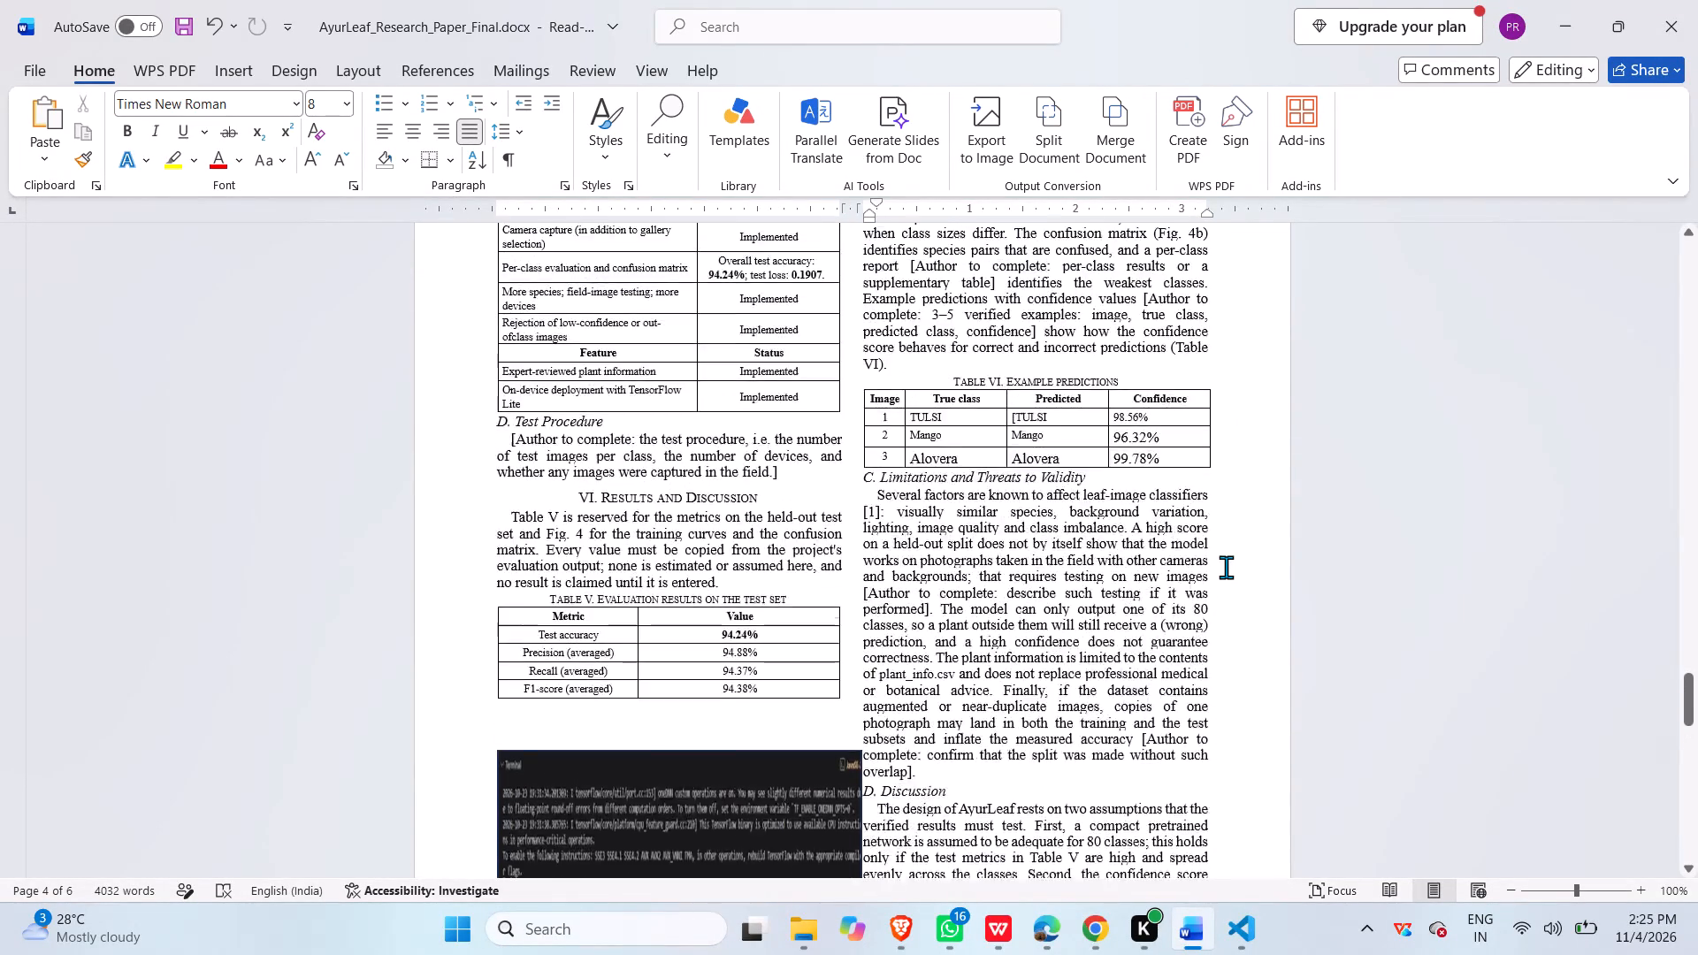
scroll(1226, 567, "up", 2)
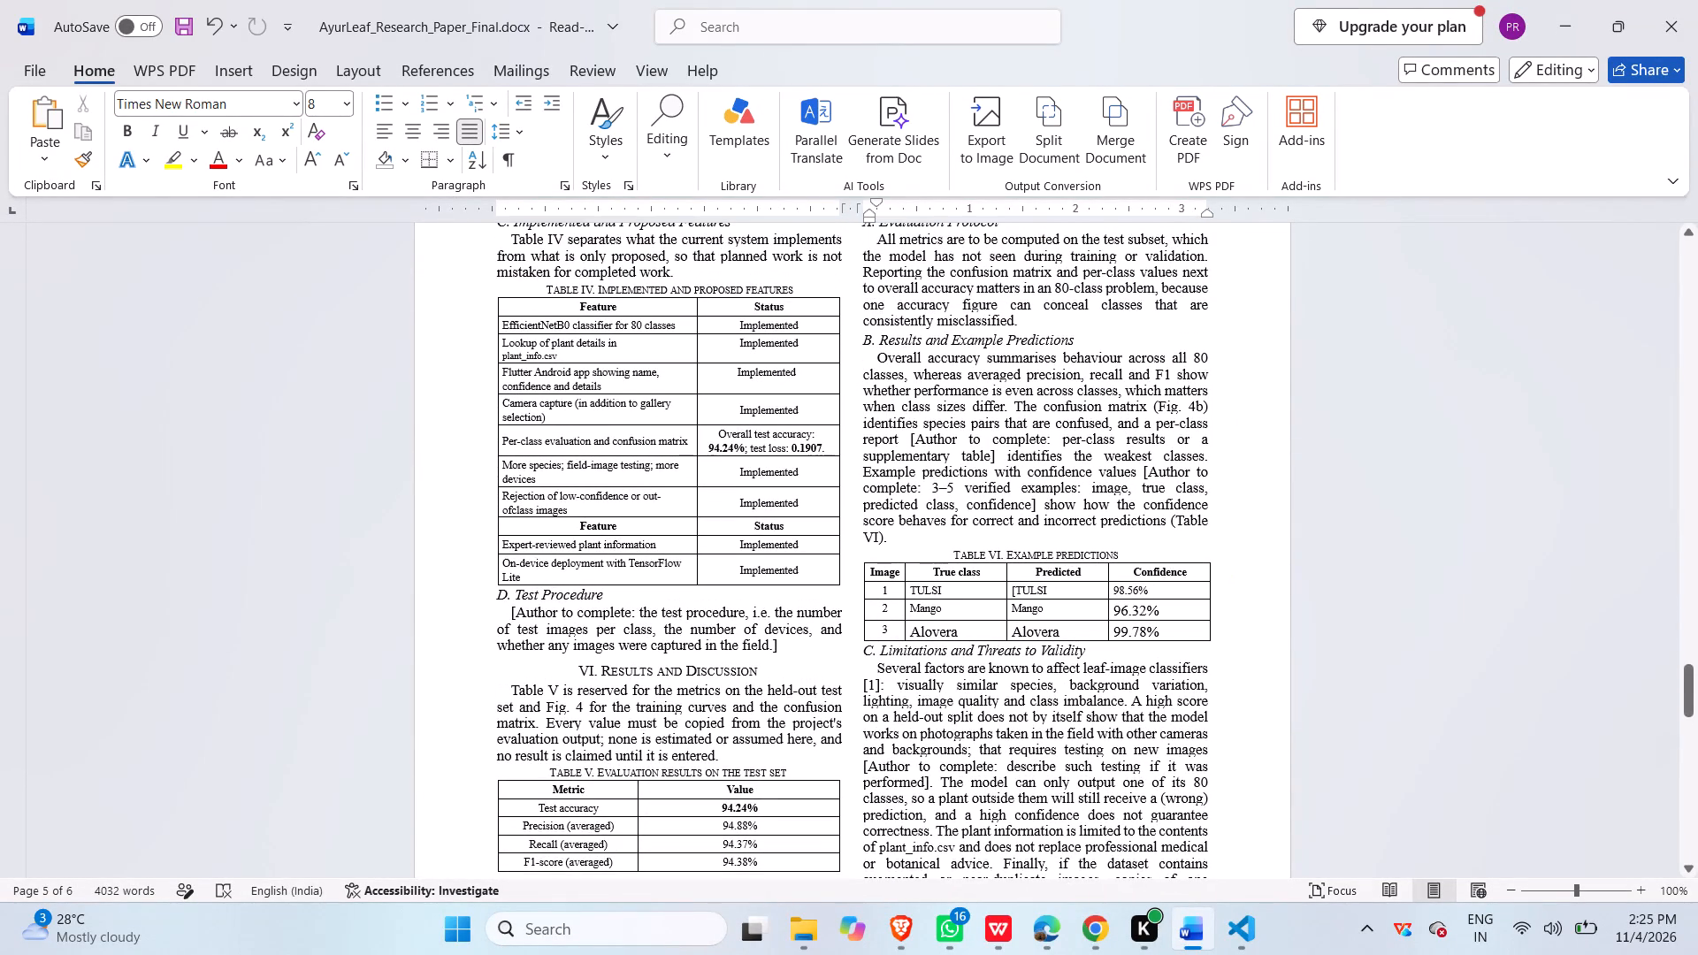
scroll(1226, 567, "up", 2)
left_click(1226, 567)
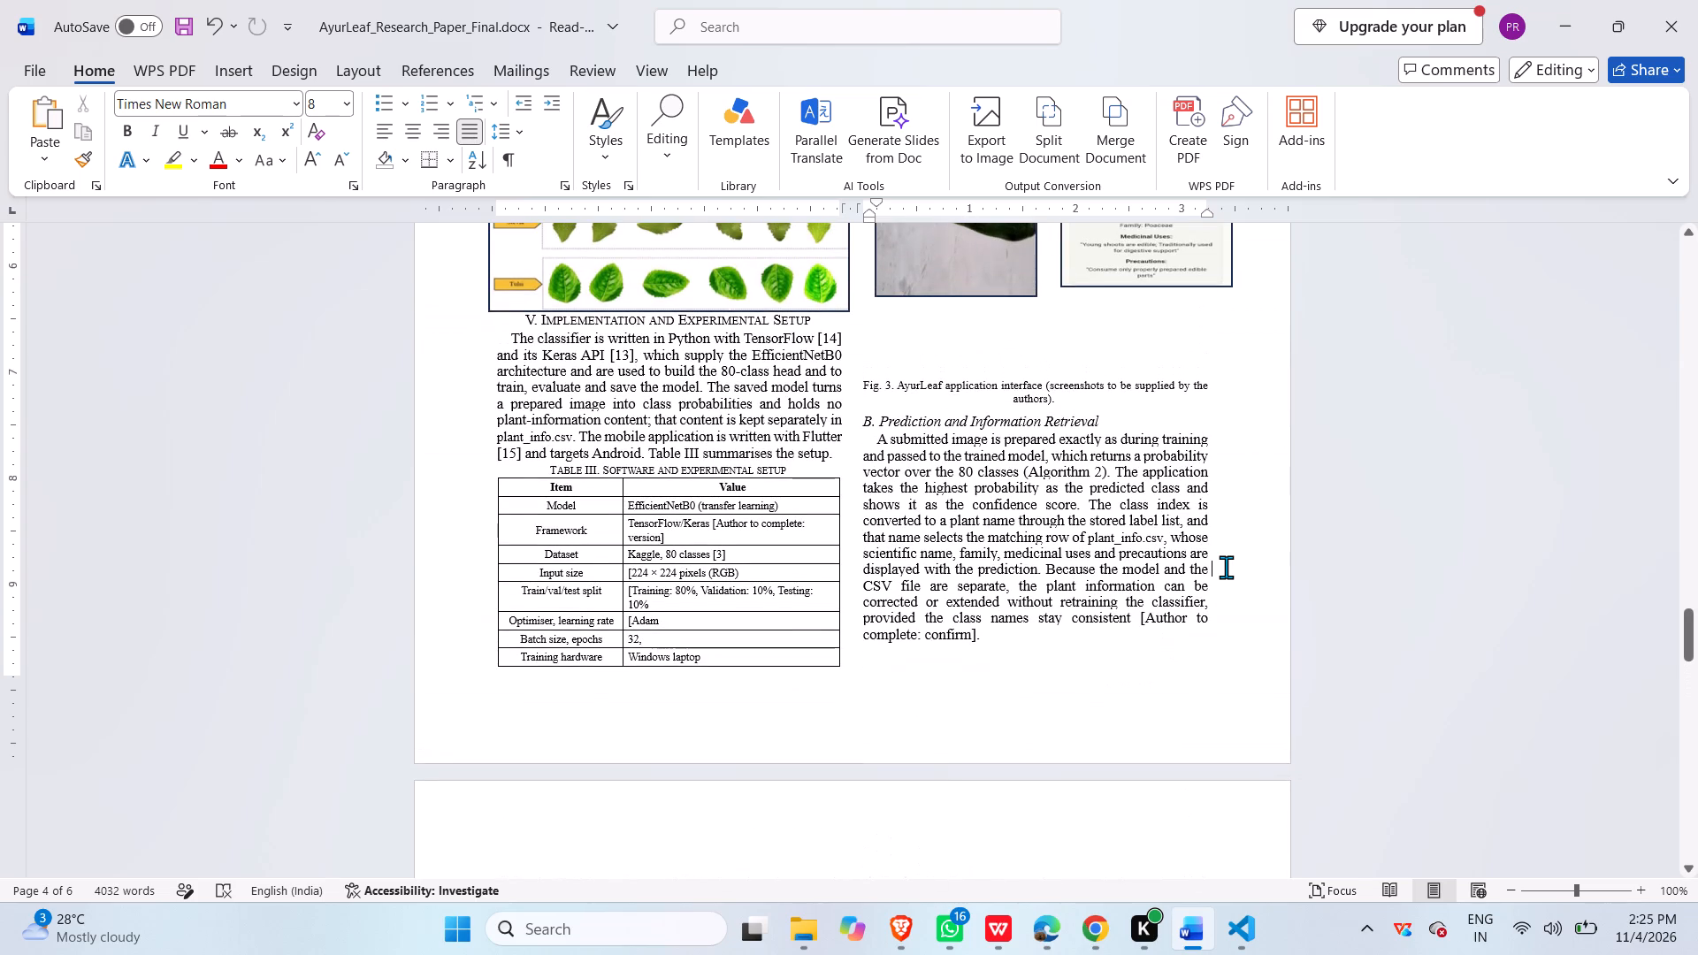
scroll(1226, 567, "up", 1)
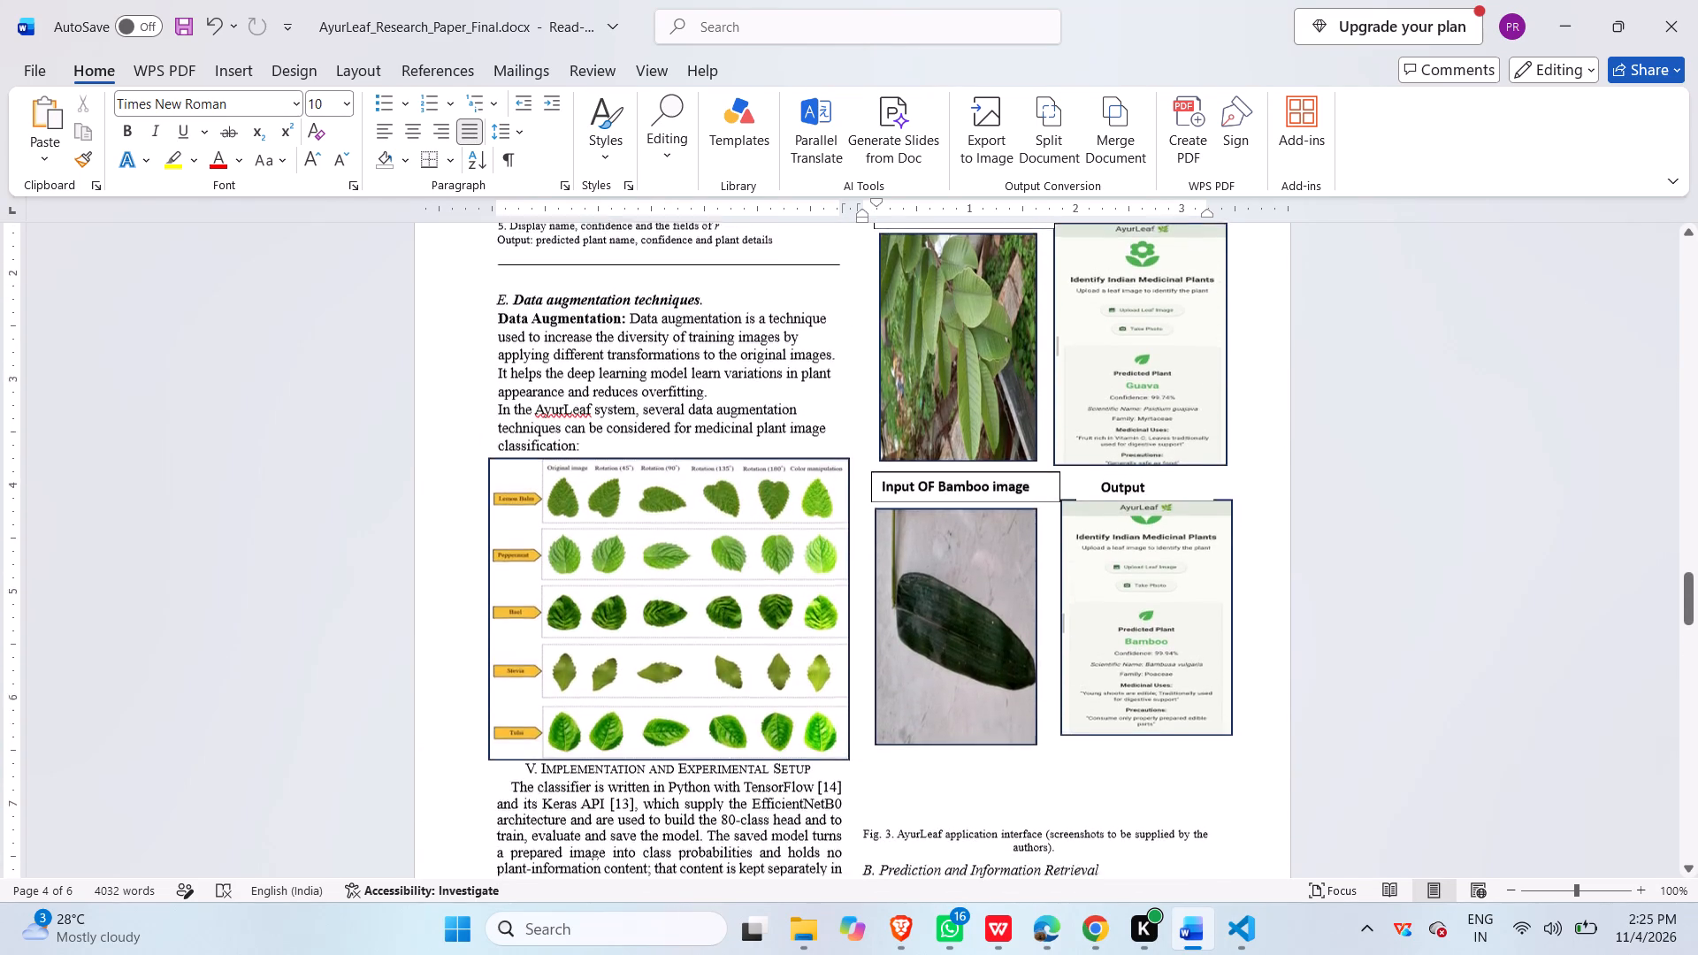
scroll(1226, 567, "up", 1)
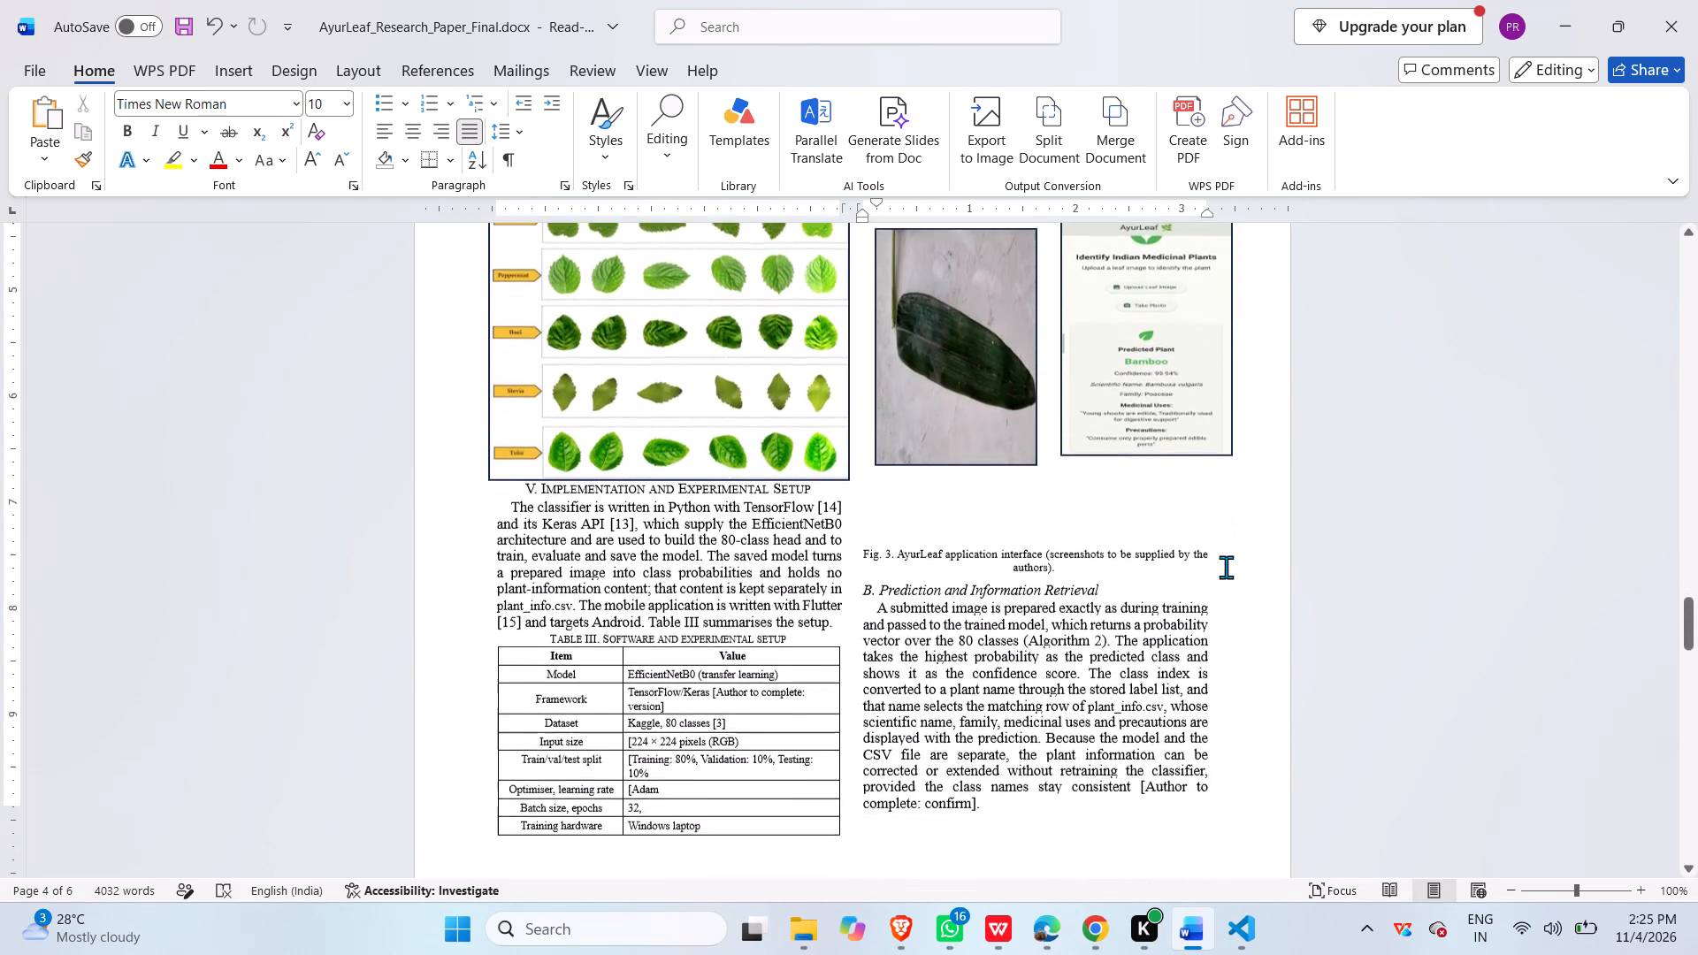
Insert eleven blank lines between the bamboo pictures and the Fig. 3 caption on page 4 to make room for more pictures.
scroll(1226, 567, "down", 1)
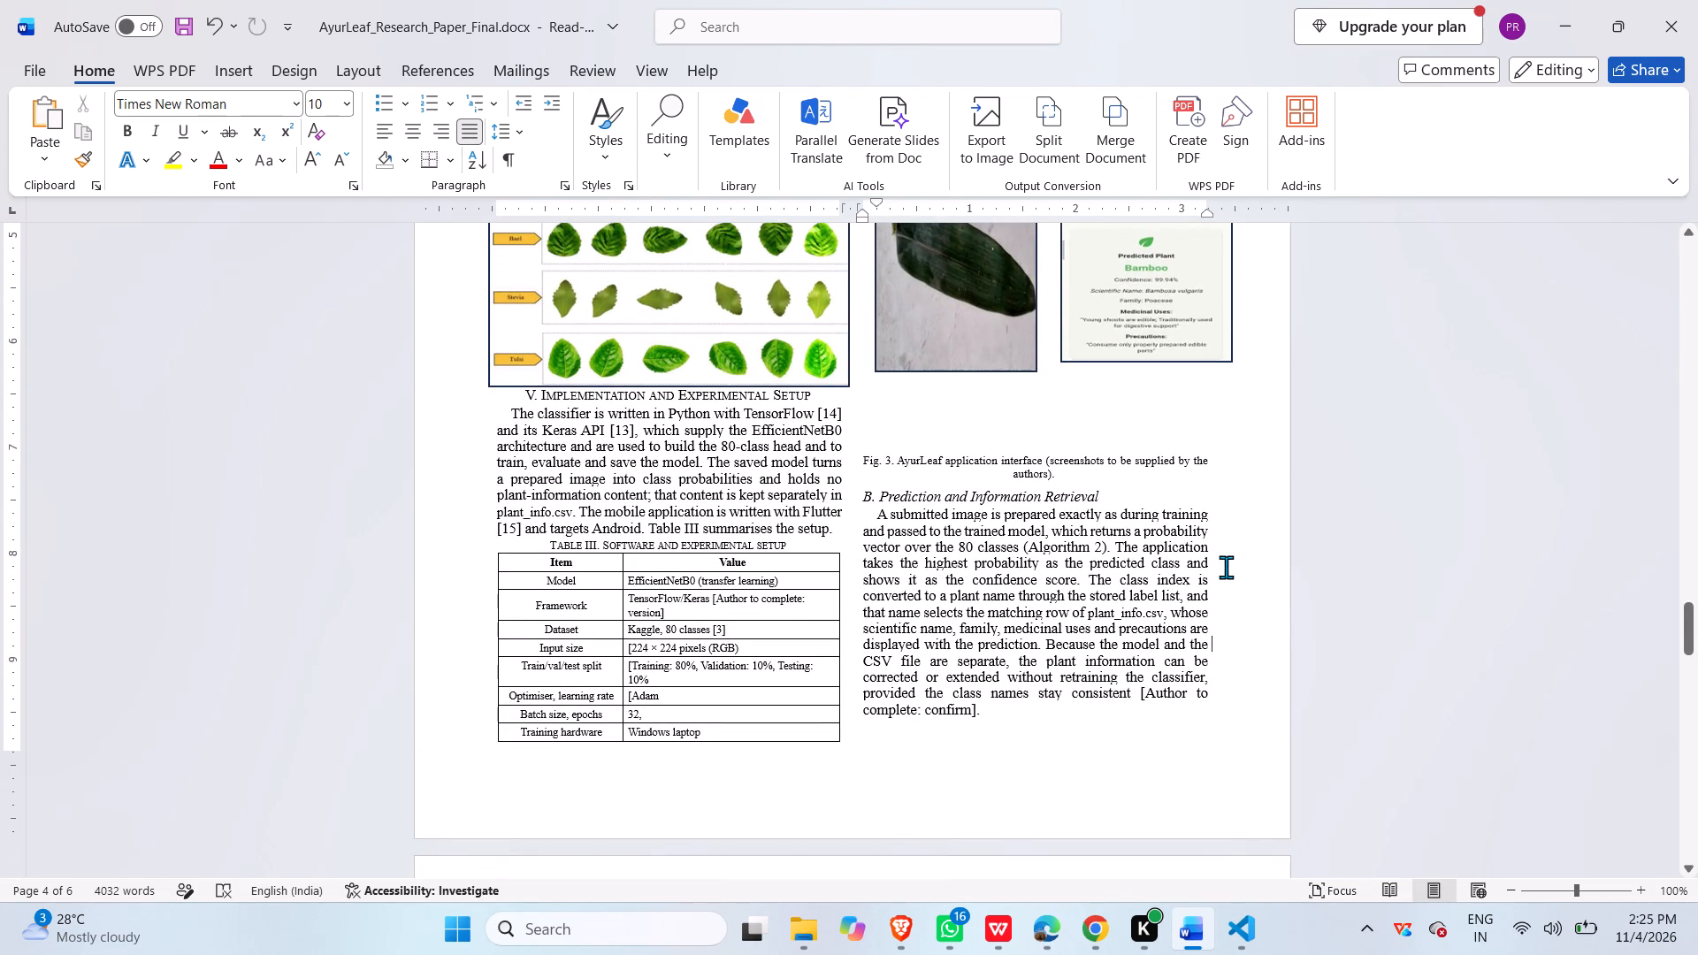
scroll(1226, 567, "down", 1)
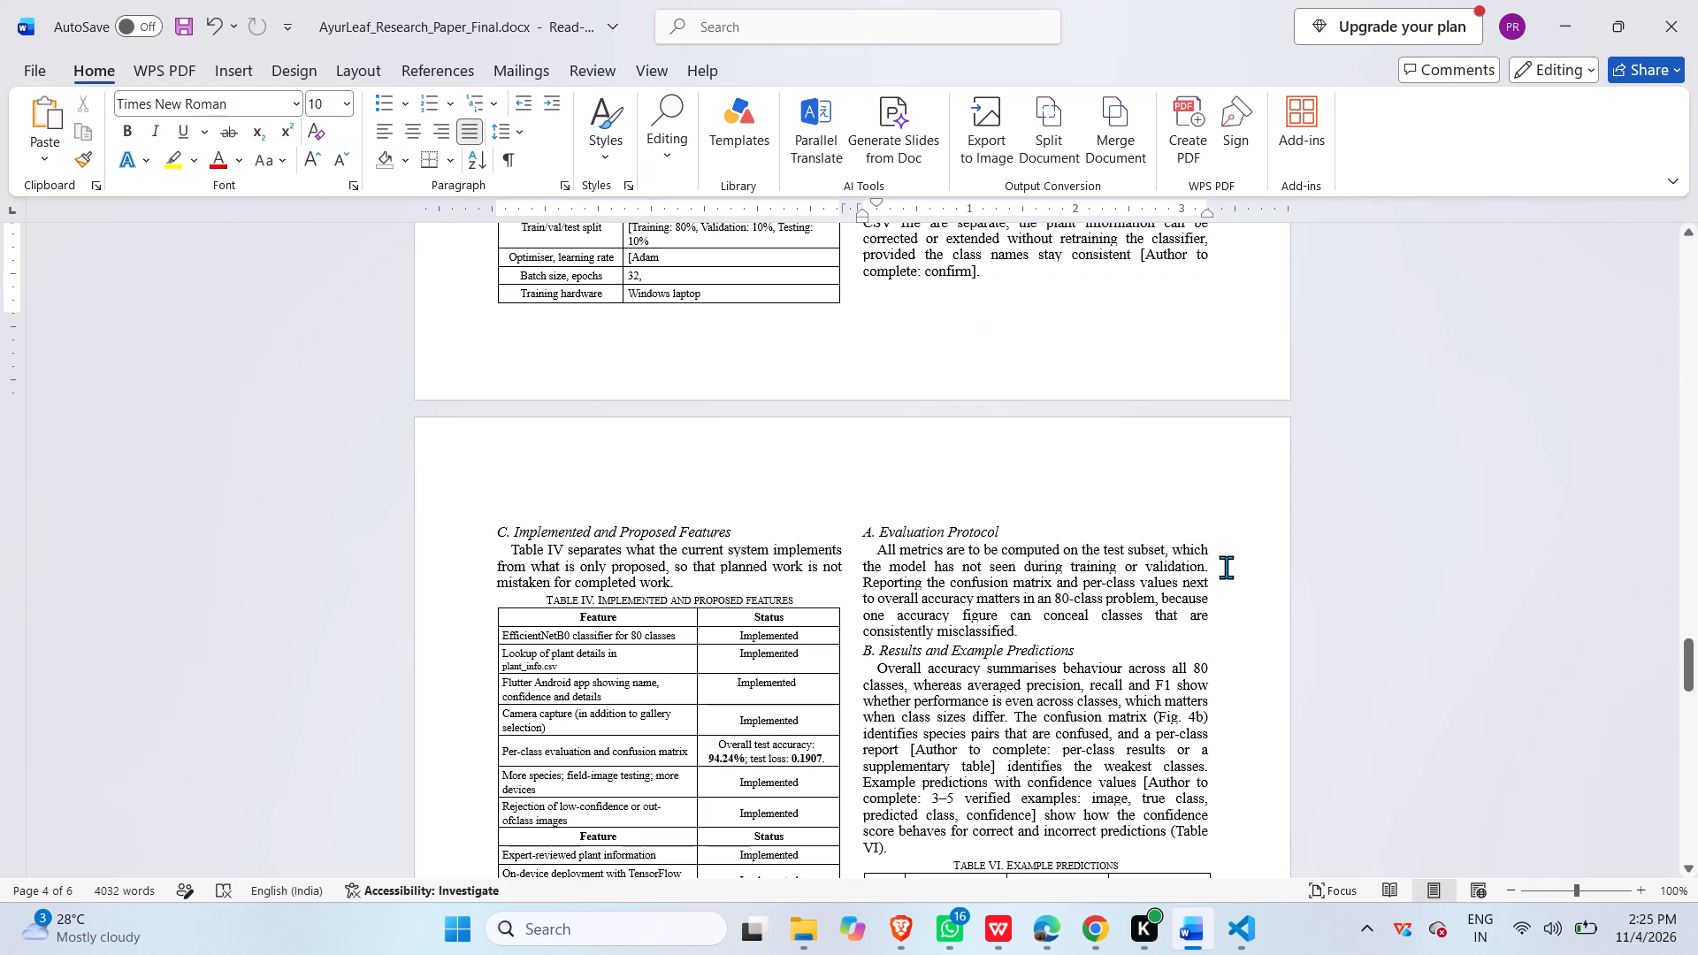
scroll(1226, 567, "down", 1)
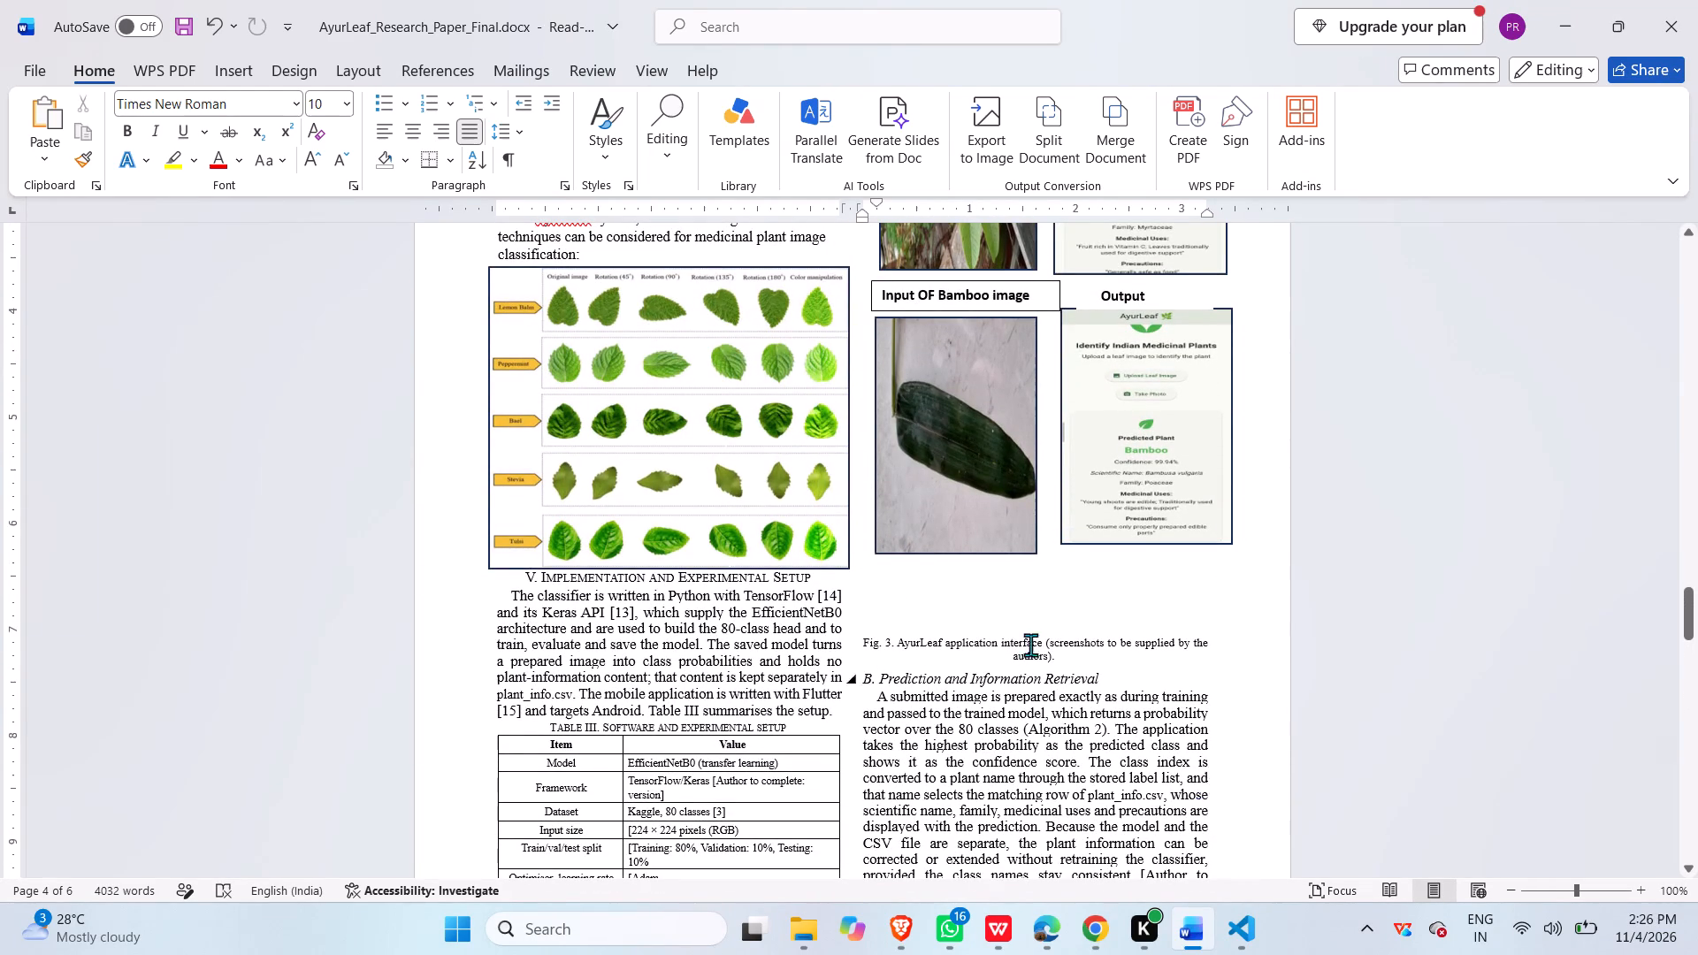
left_click(961, 598)
key("Return")
key("Return")
key("Return")
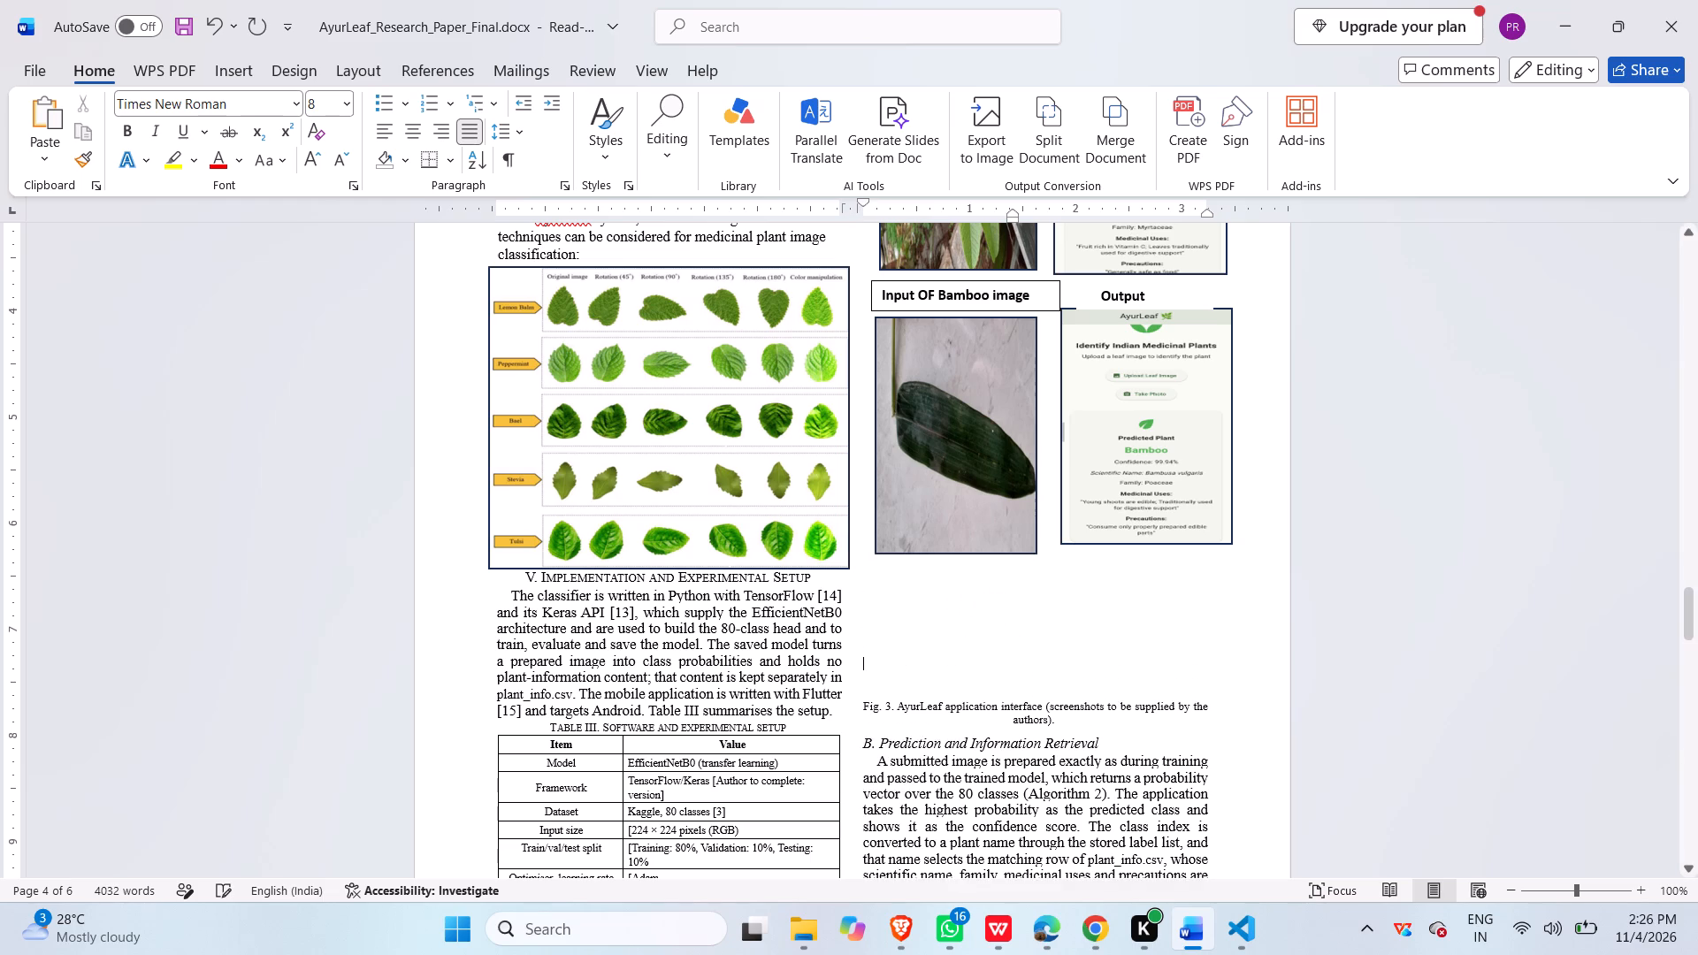
key("Return")
key("Return")
key("Return")
key("Return")
key("Return")
key("Return")
key("Return")
key("Return")
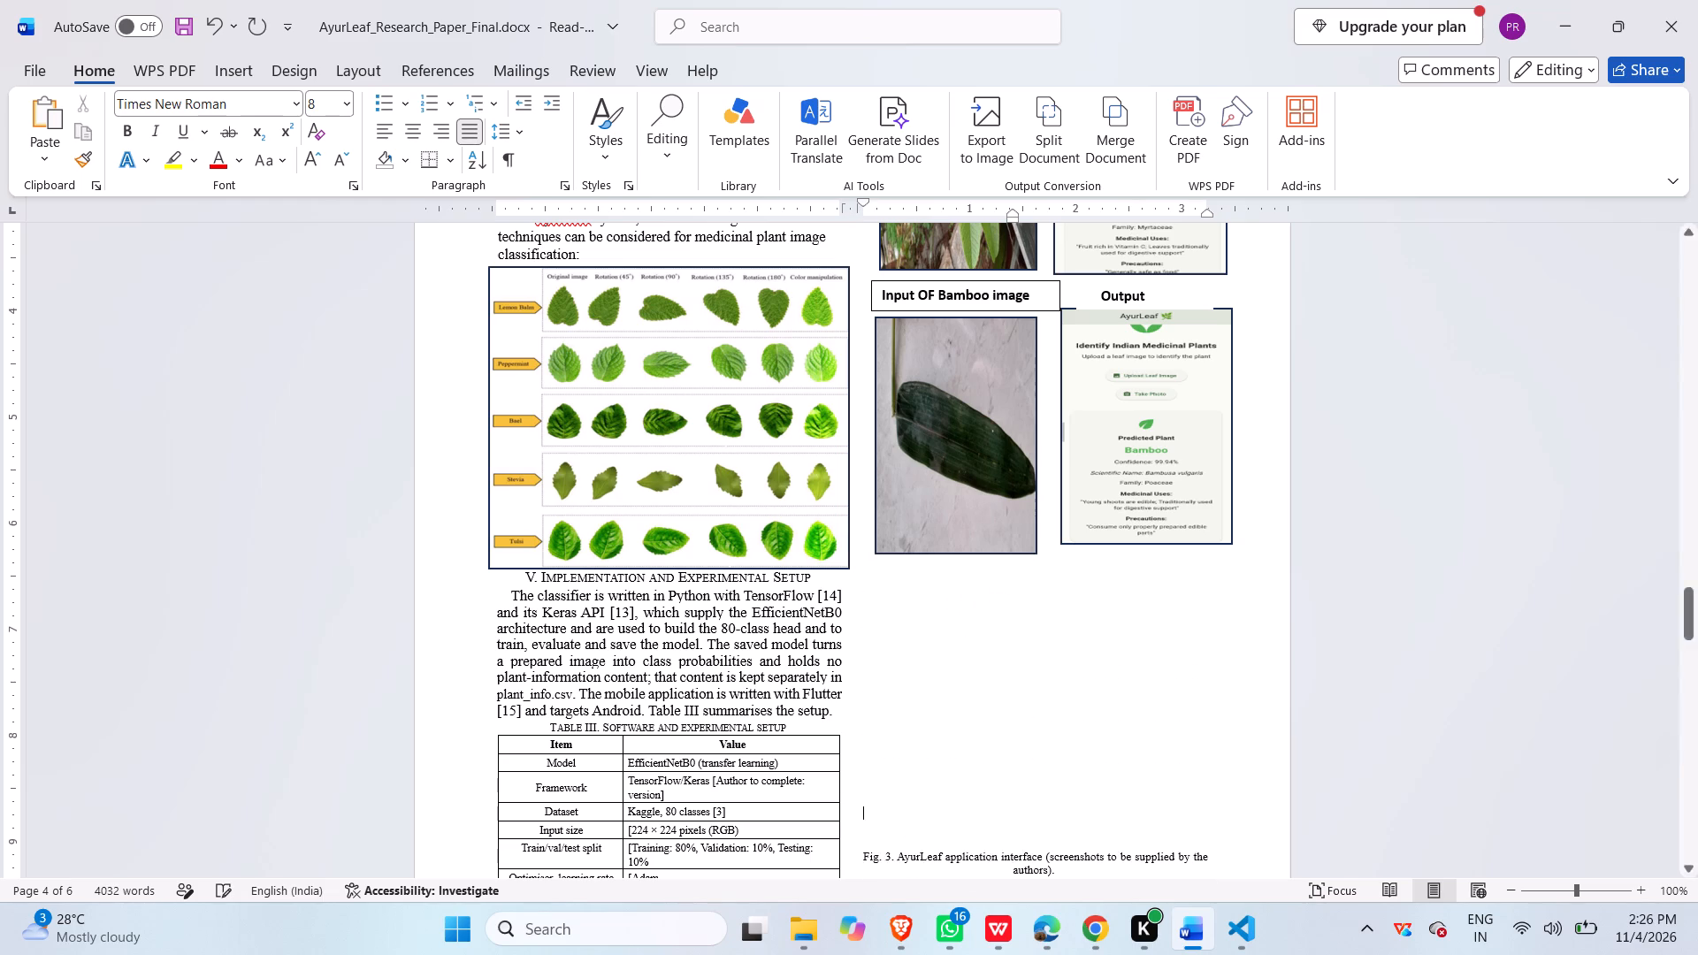
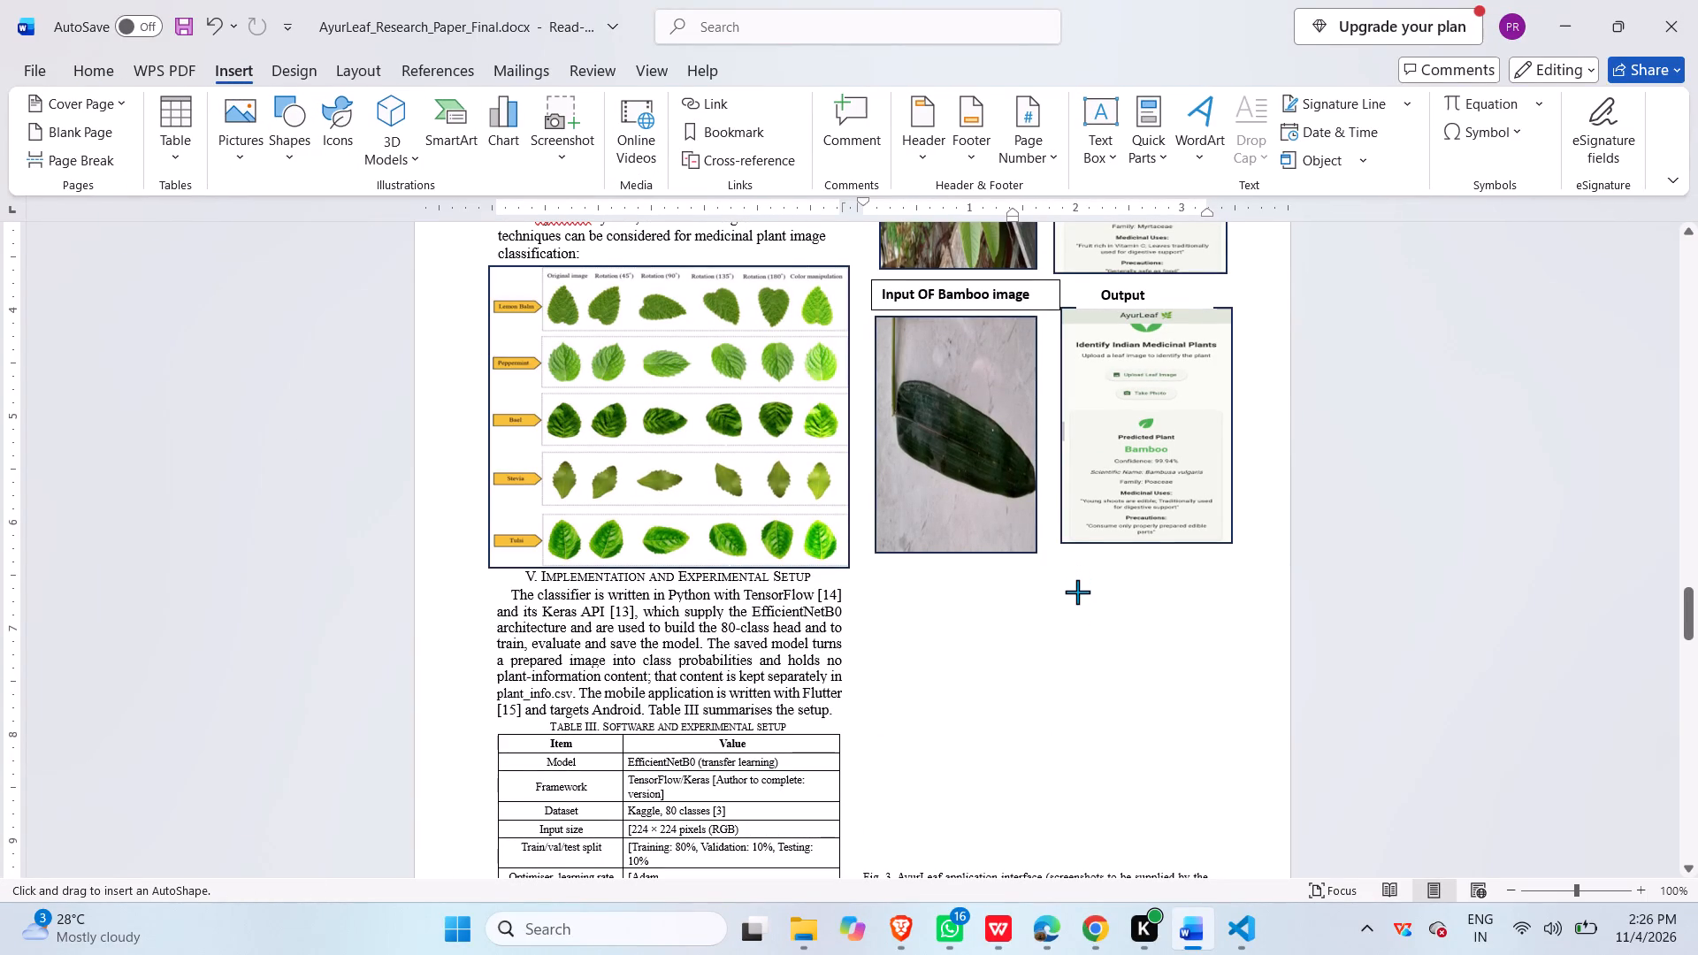
left_click_drag(1076, 592, 1245, 806)
scroll(1244, 799, "down", 1)
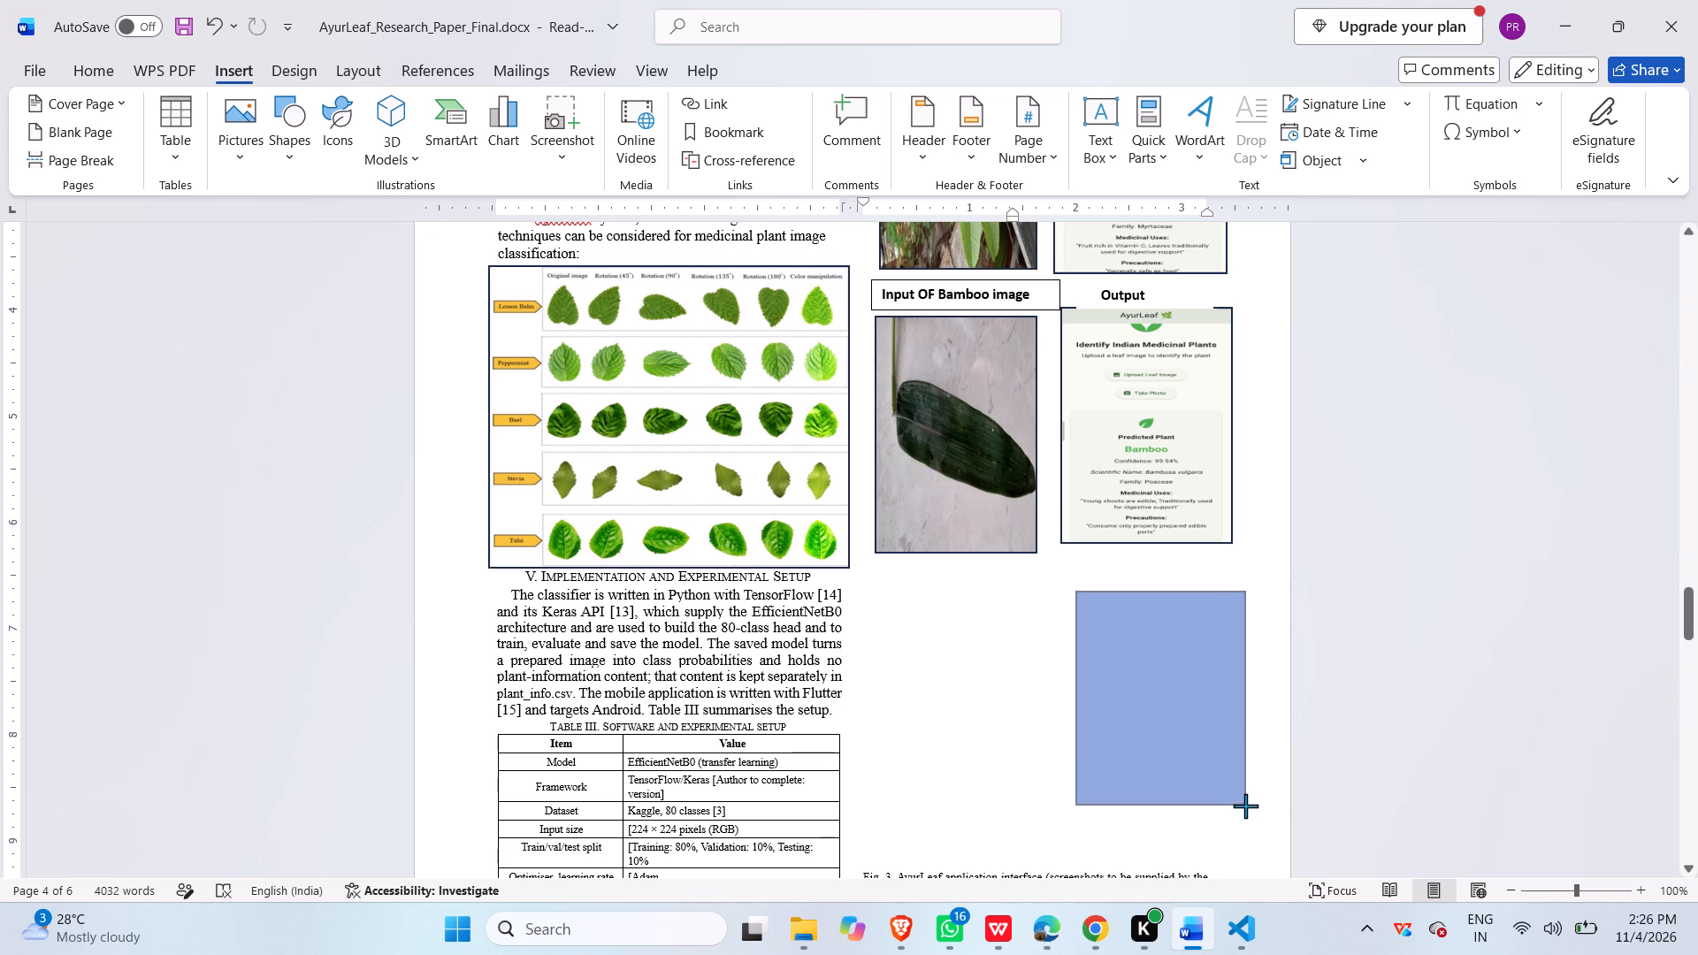
left_click_drag(1245, 806, 1245, 806)
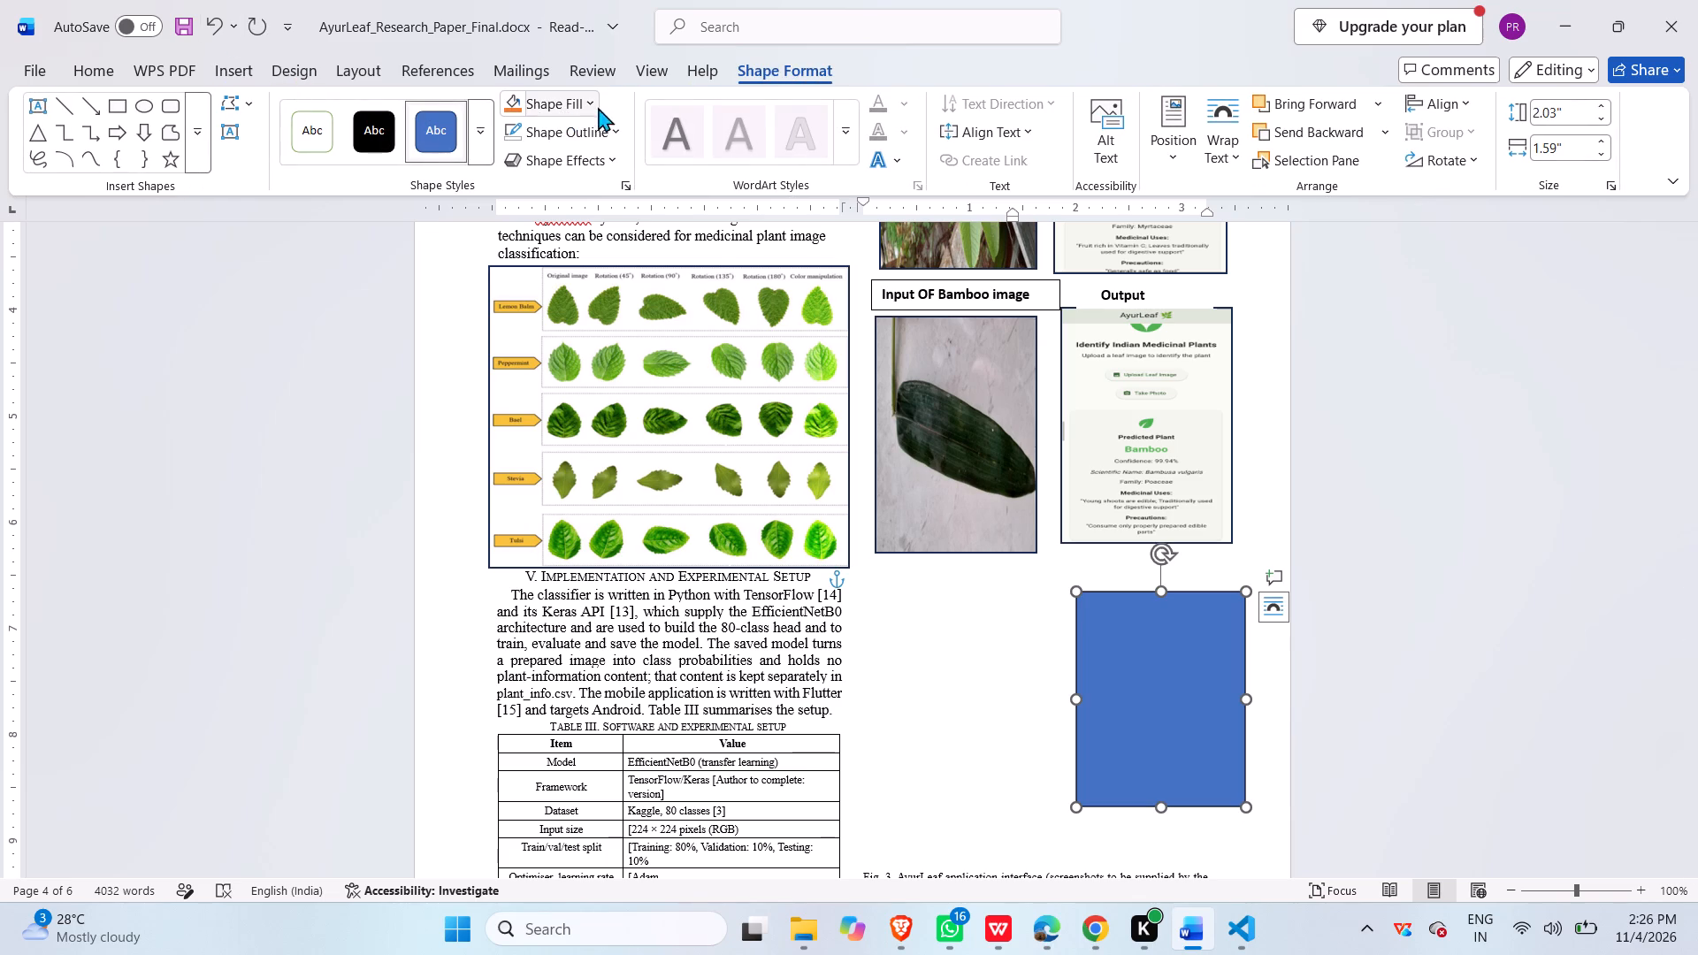
Open the fill options for the new rectangle below the bamboo output screenshot.
left_click(596, 102)
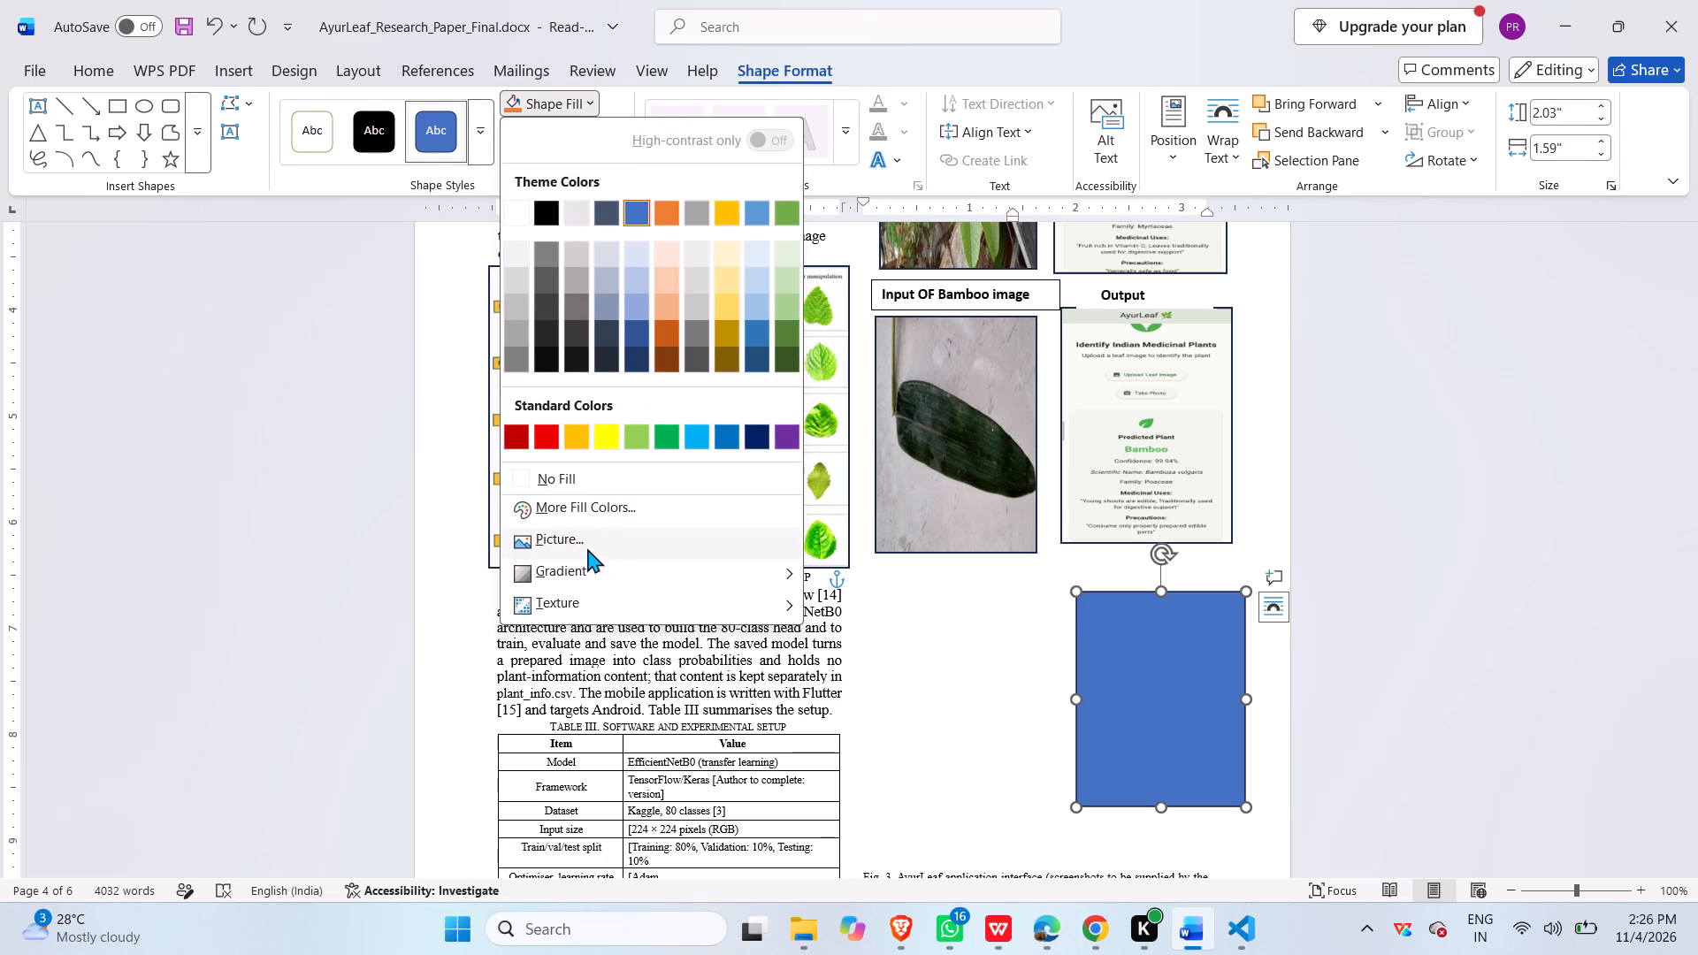
Fill the blue rectangle below the bamboo output screenshot with the picture file Screenshot 2026-11-04 142636.png.
left_click(585, 546)
left_click(671, 370)
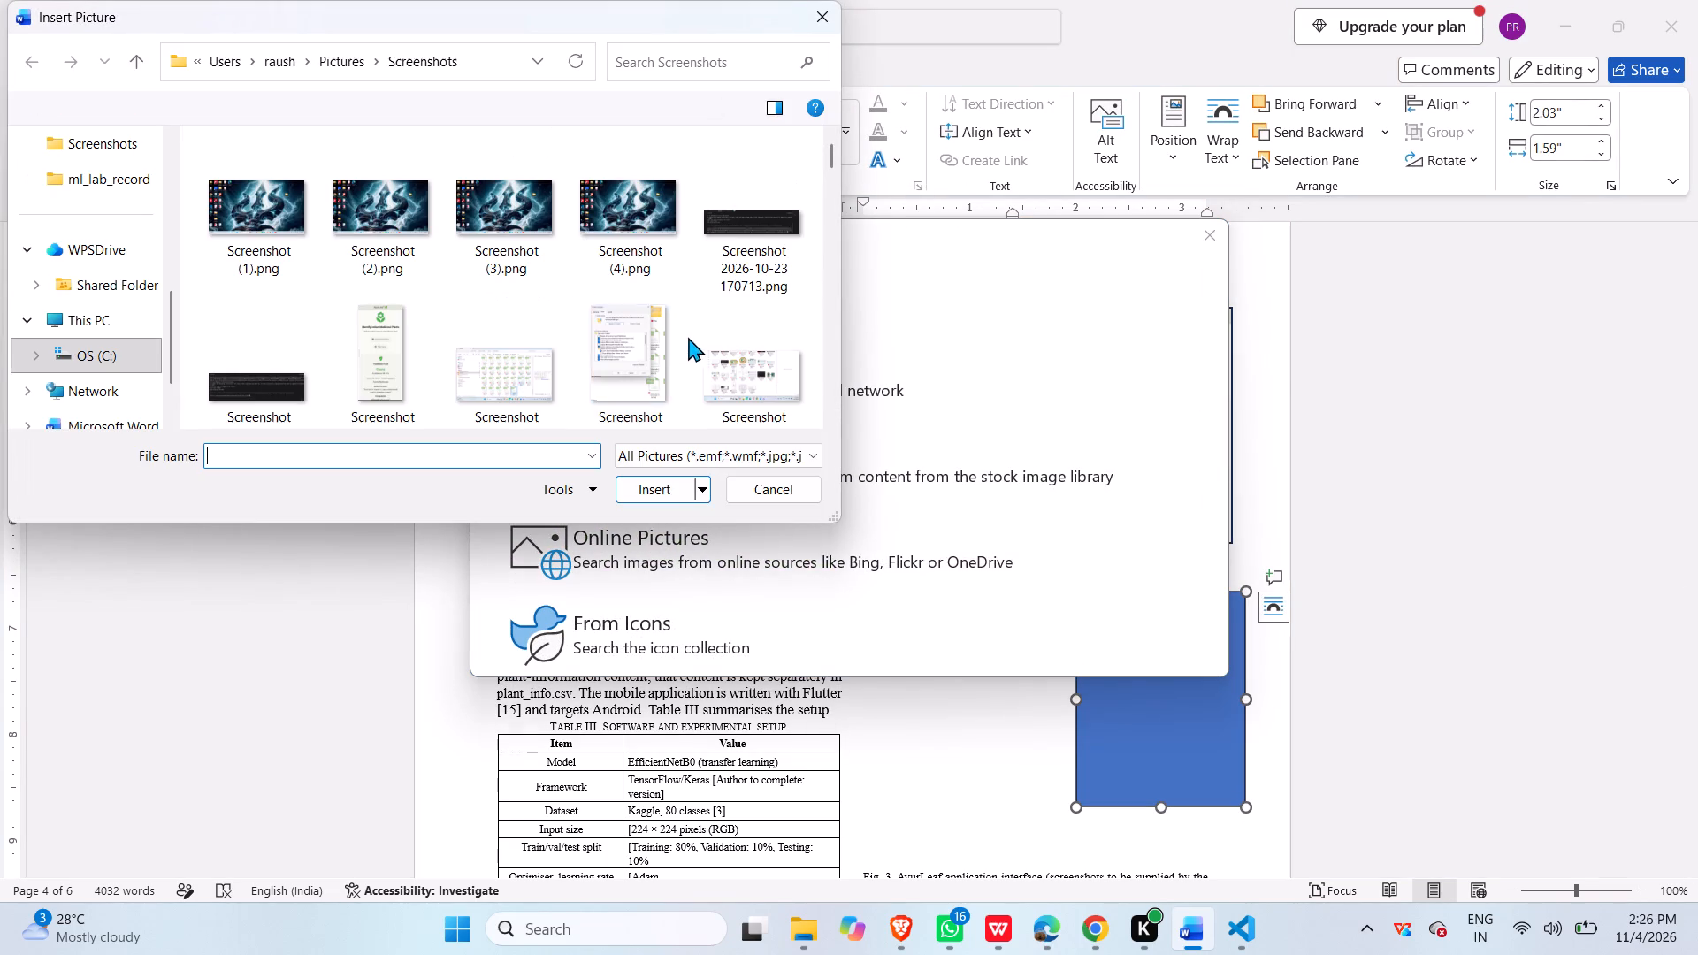
left_click_drag(835, 164, 834, 309)
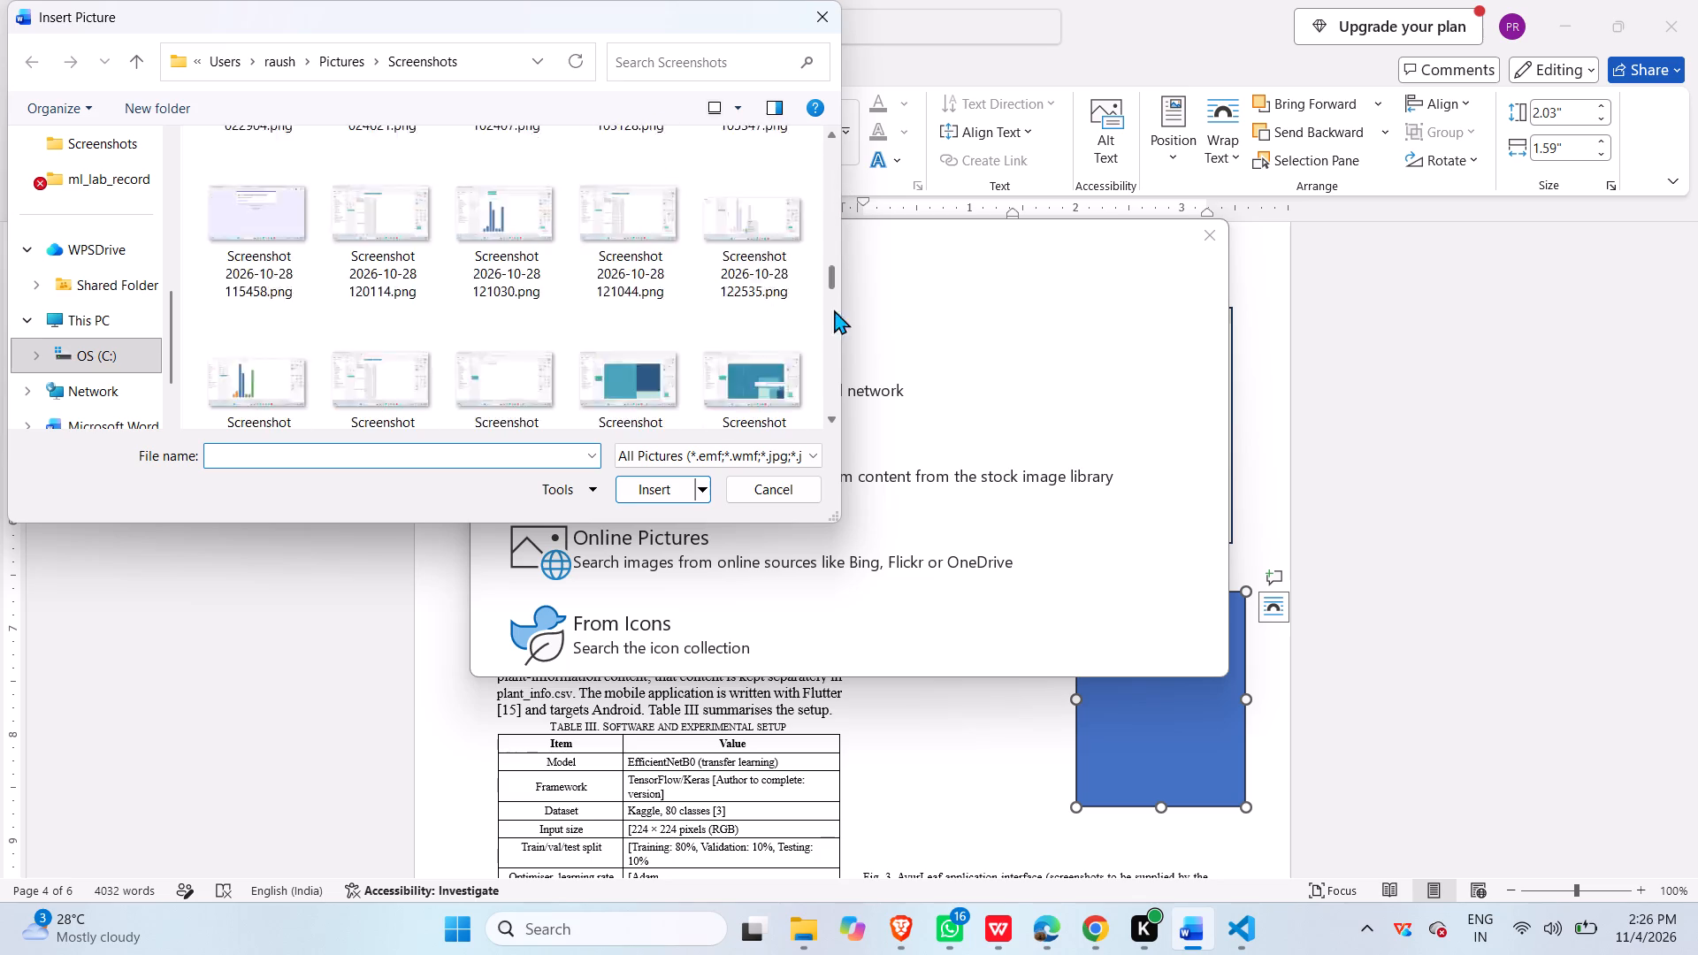
left_click_drag(834, 309, 829, 409)
left_click(634, 317)
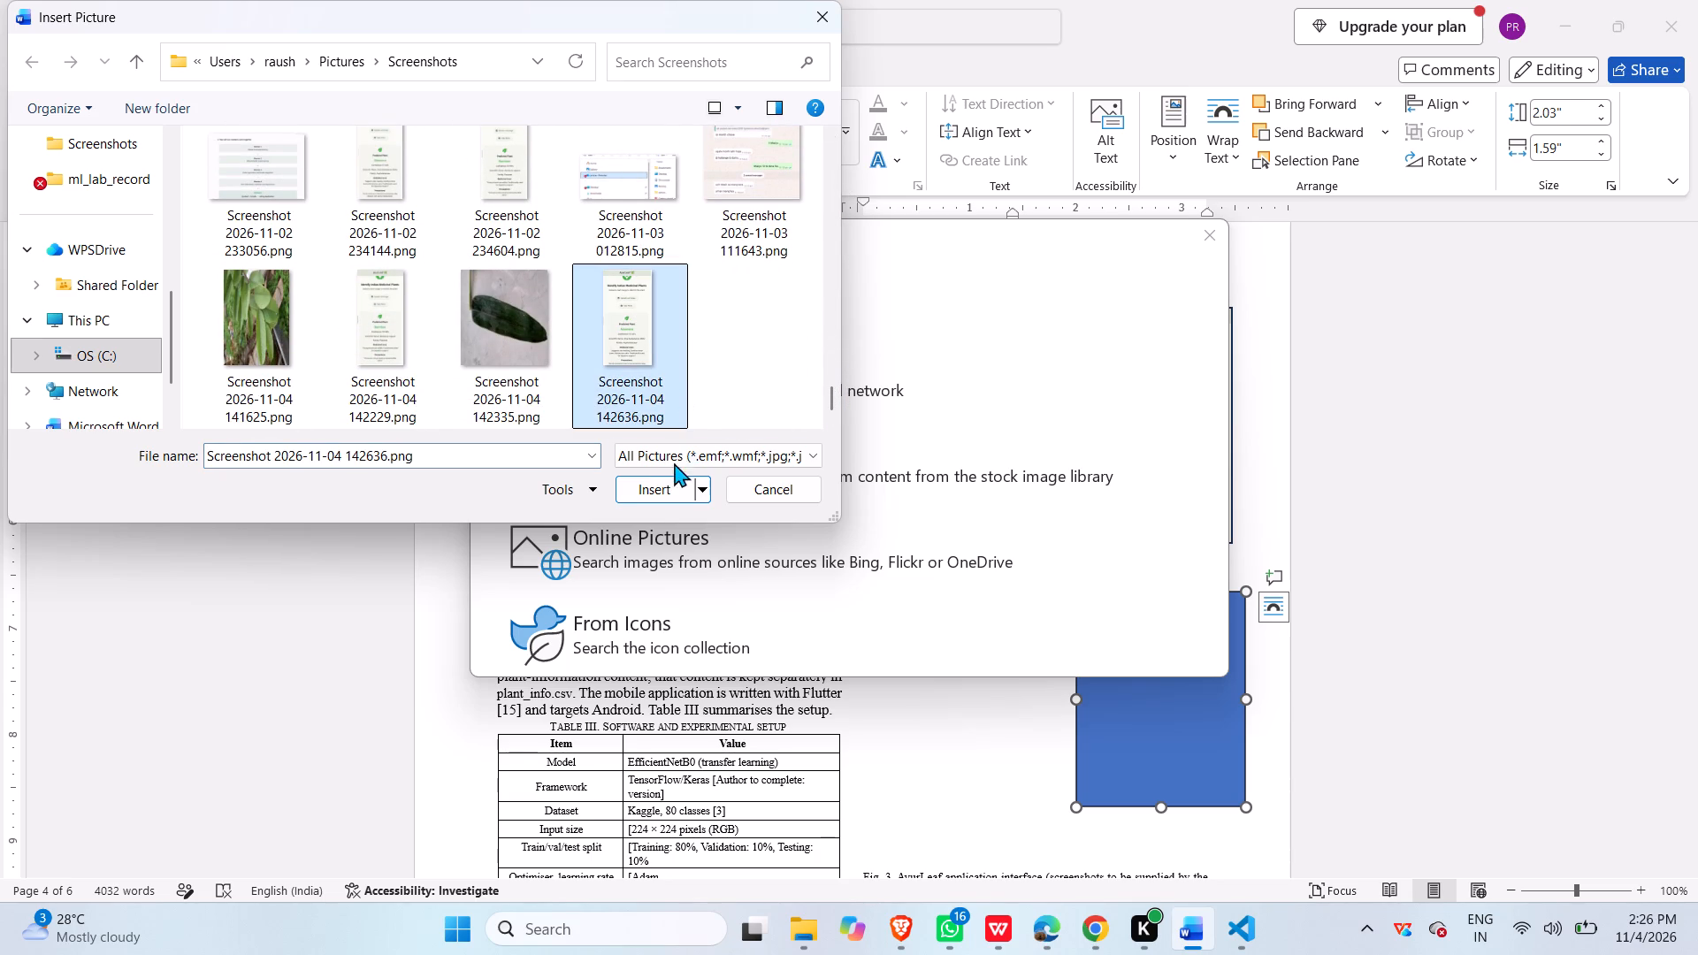
left_click(654, 492)
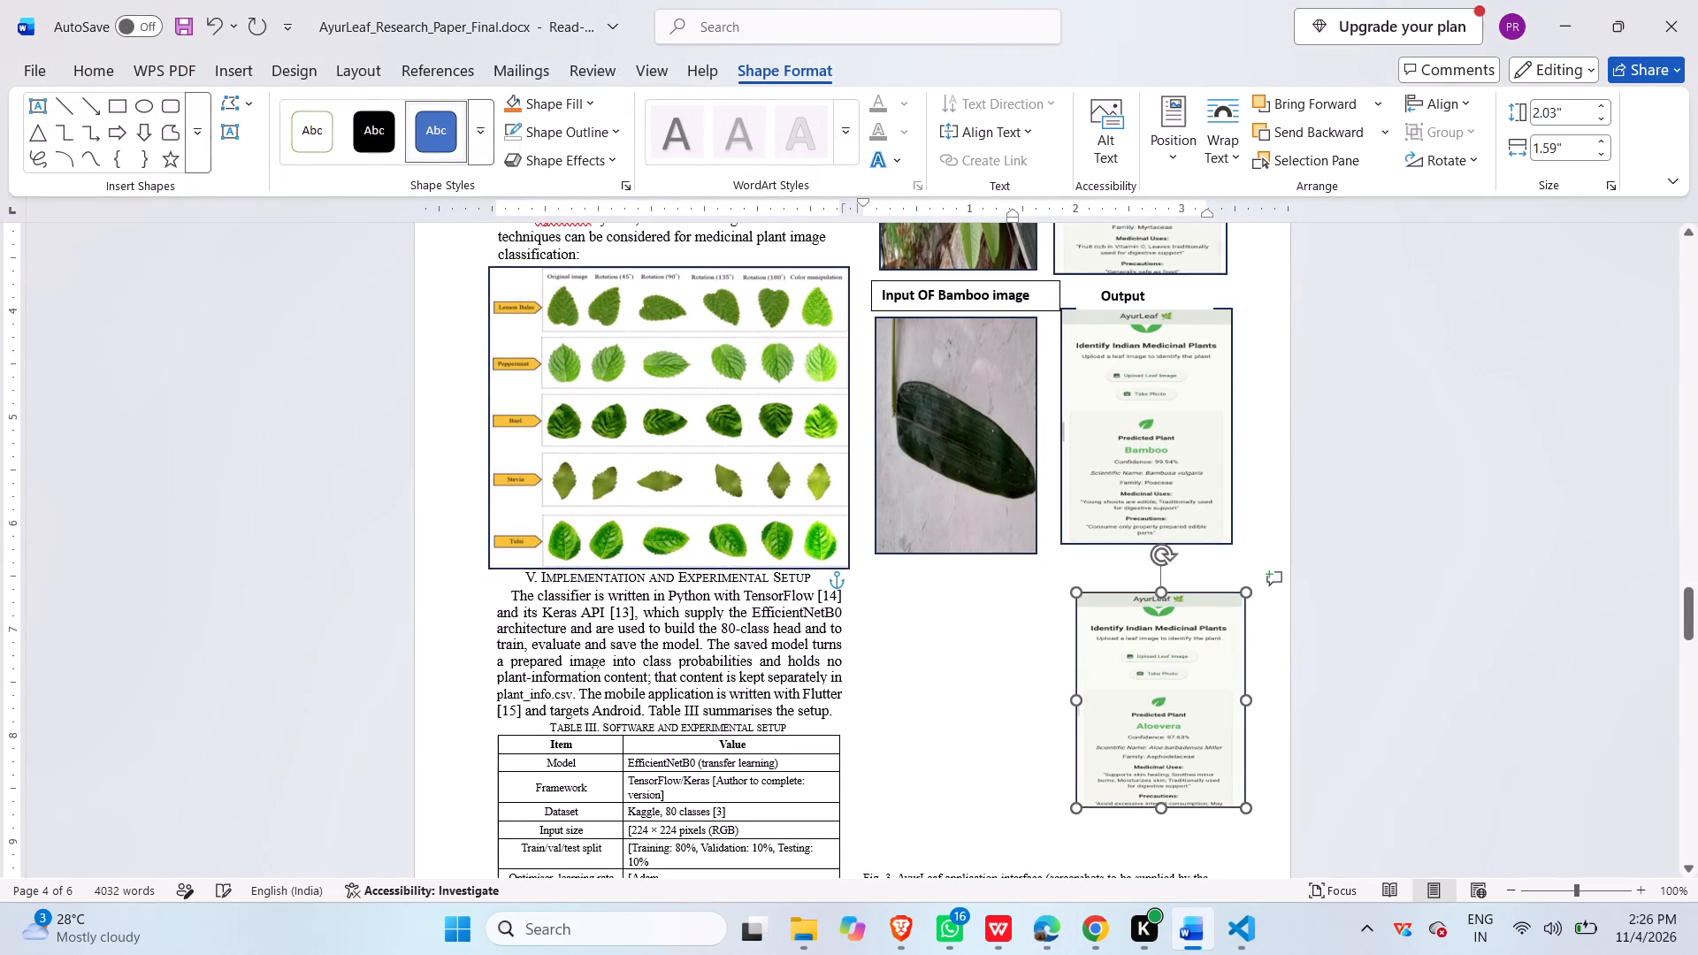
left_click(237, 67)
left_click(1098, 109)
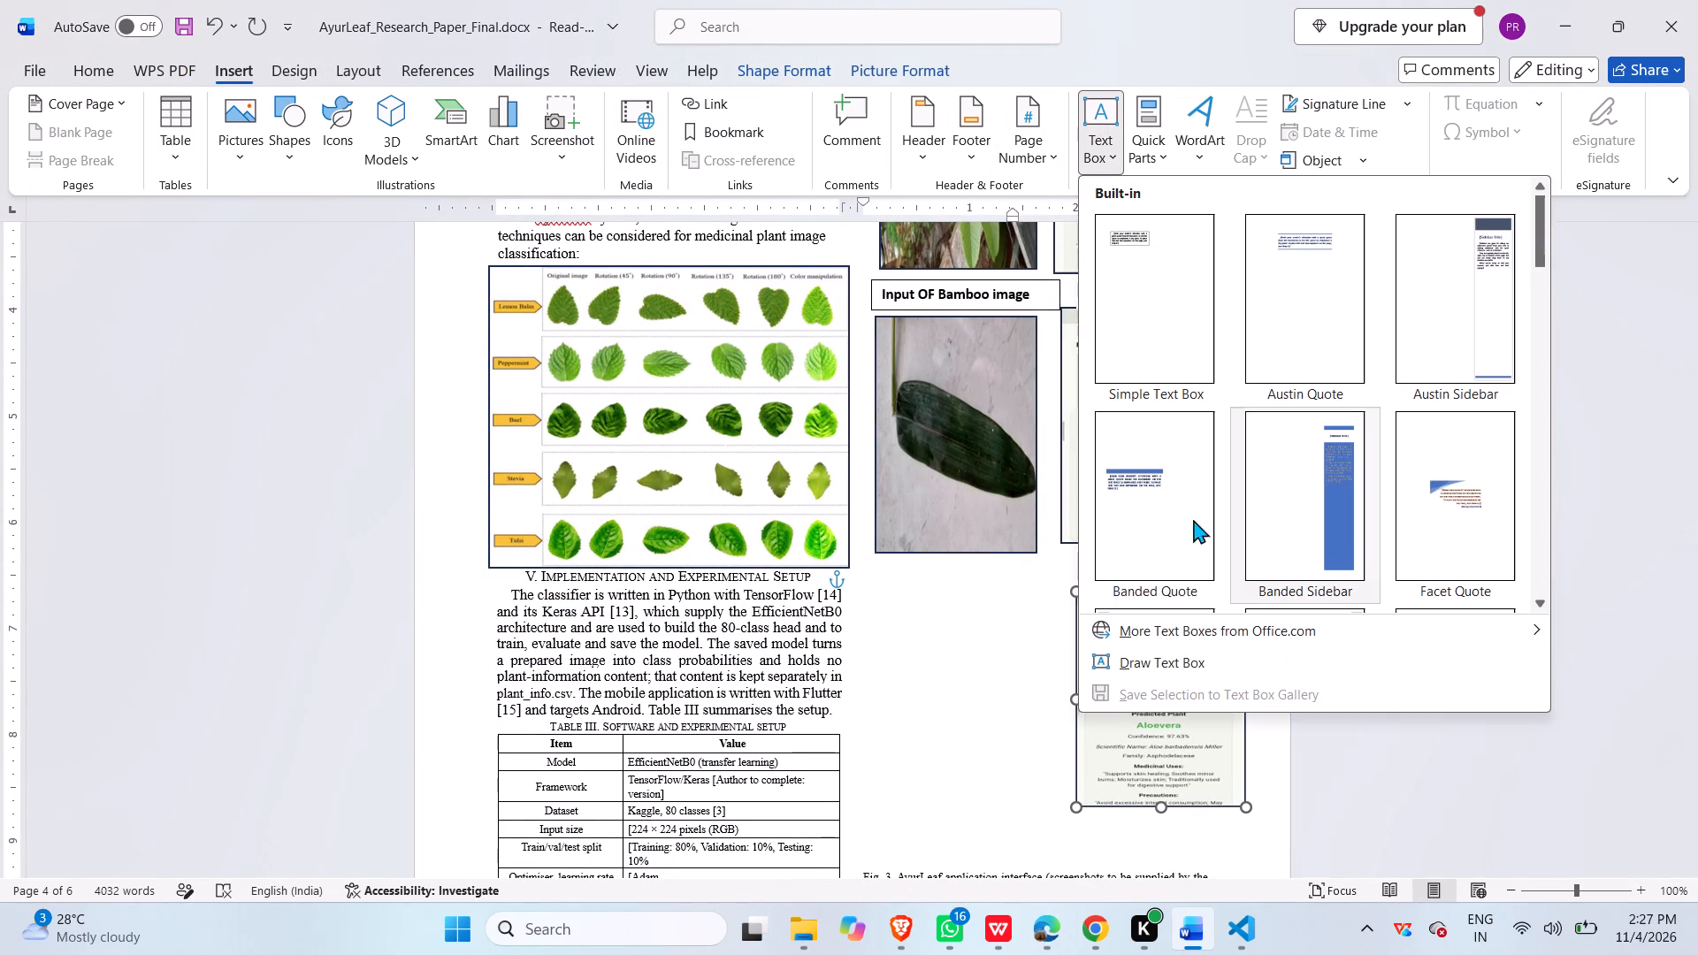
left_click(294, 117)
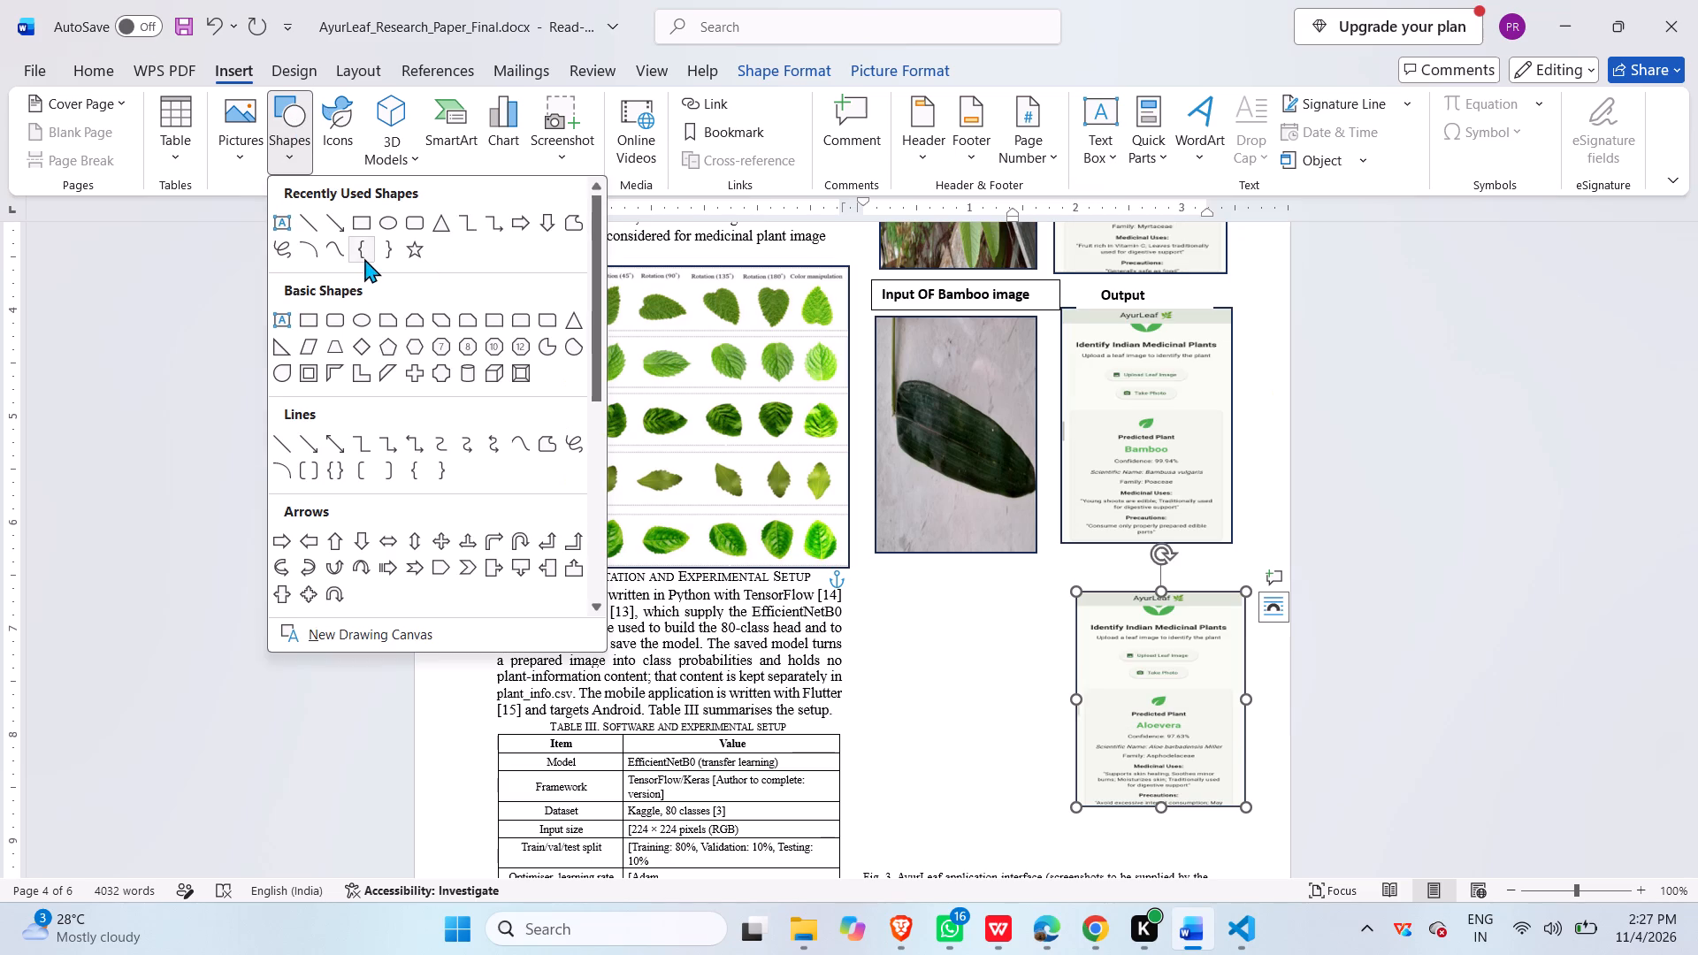
left_click(369, 225)
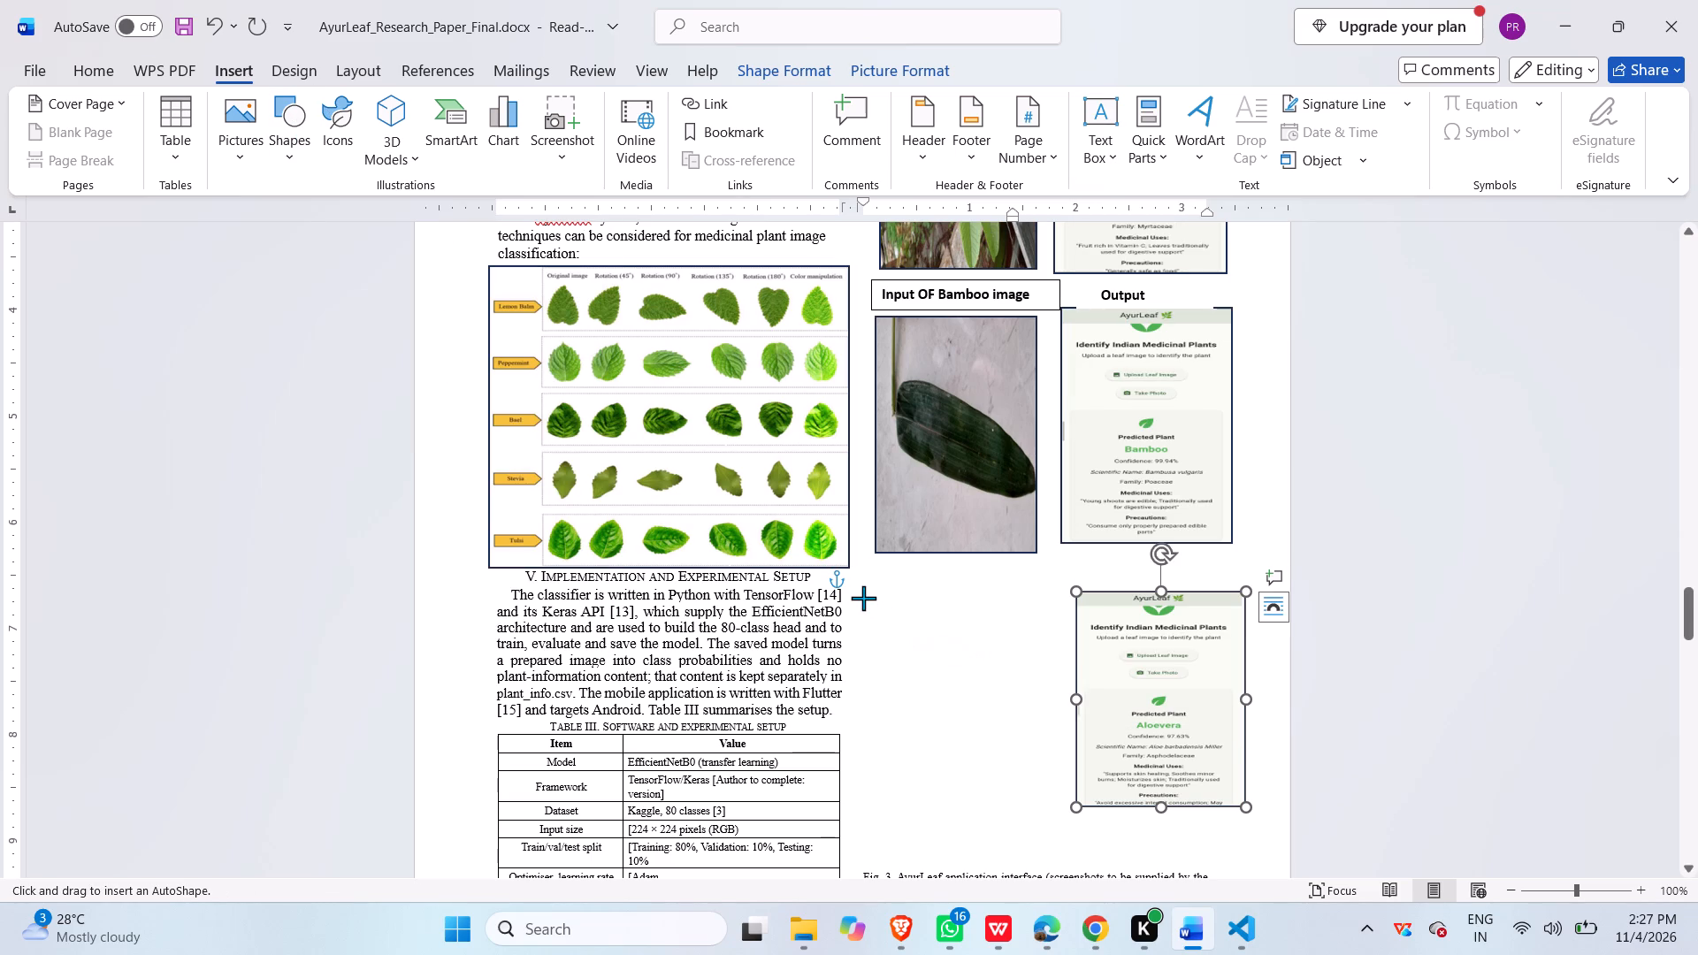
left_click_drag(884, 596, 1014, 741)
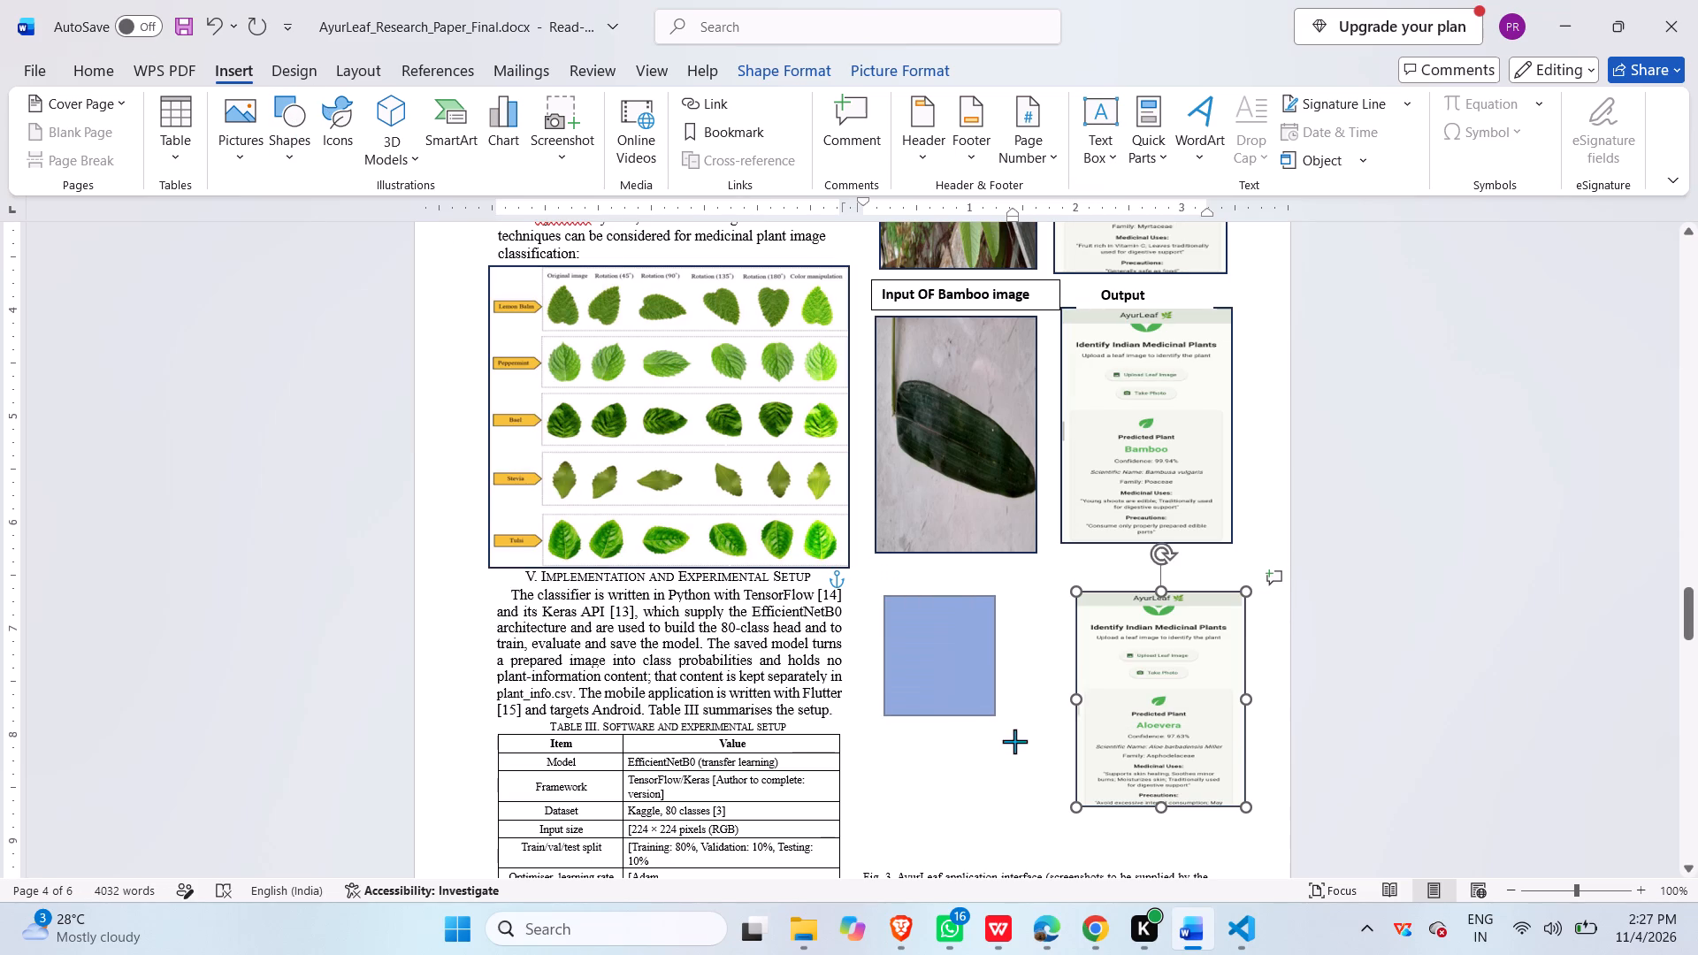
left_click_drag(1014, 741, 1058, 811)
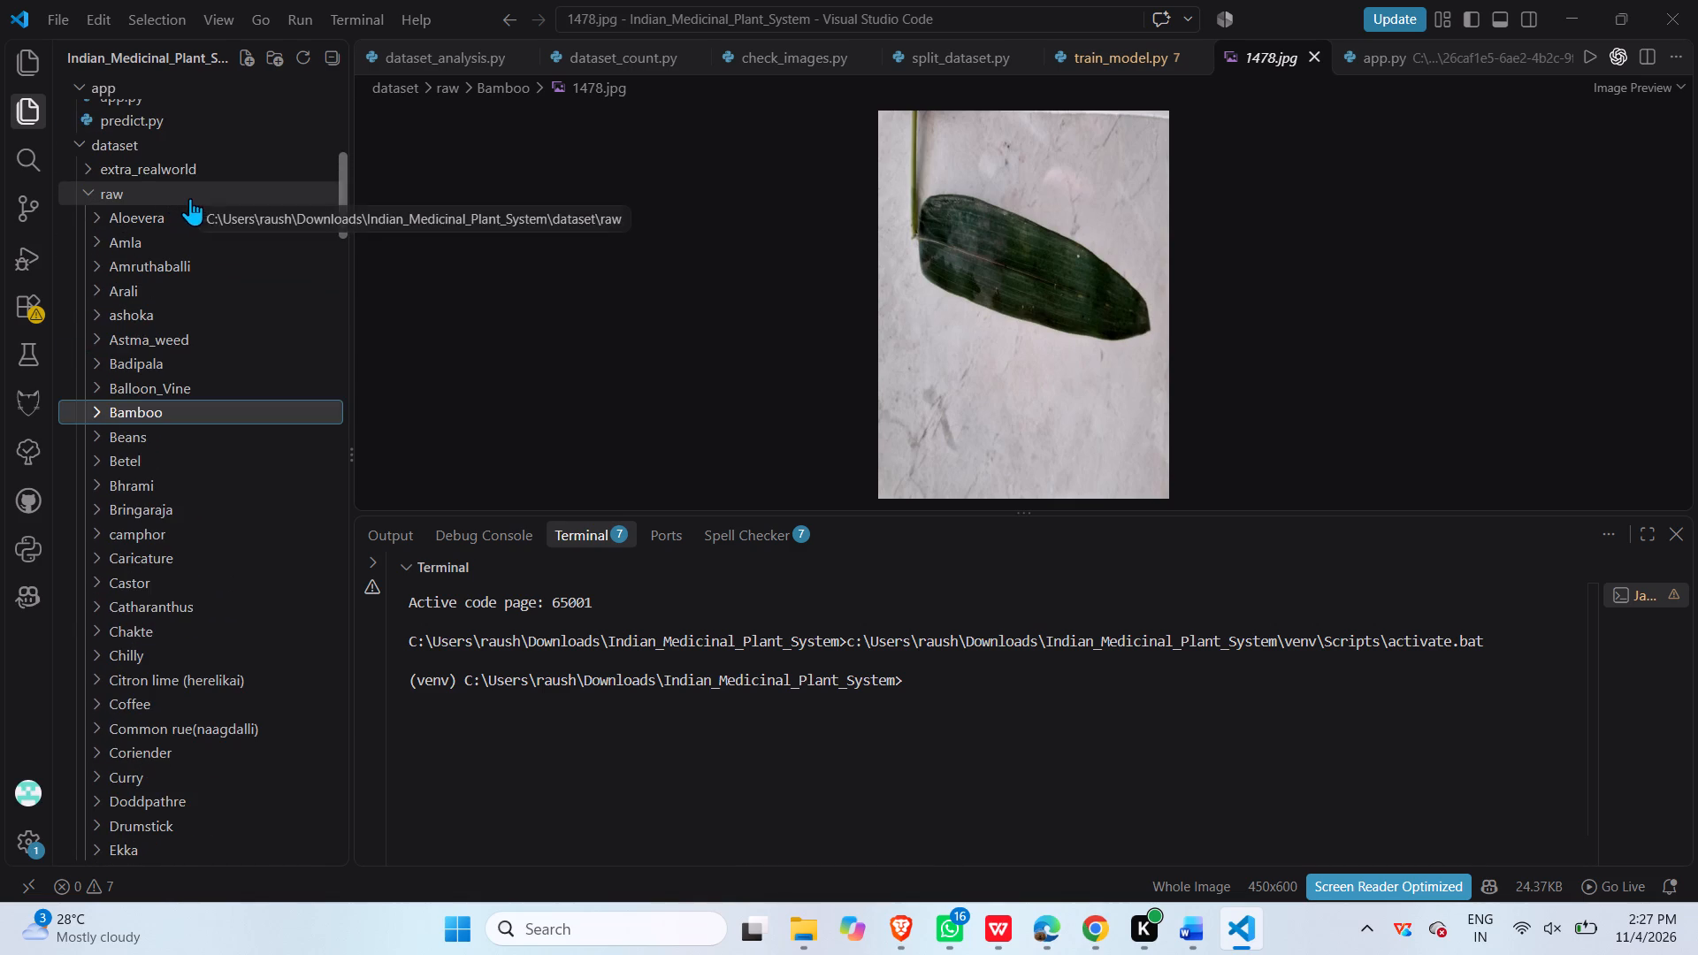
scroll(208, 225, "up", 4)
scroll(210, 208, "down", 1)
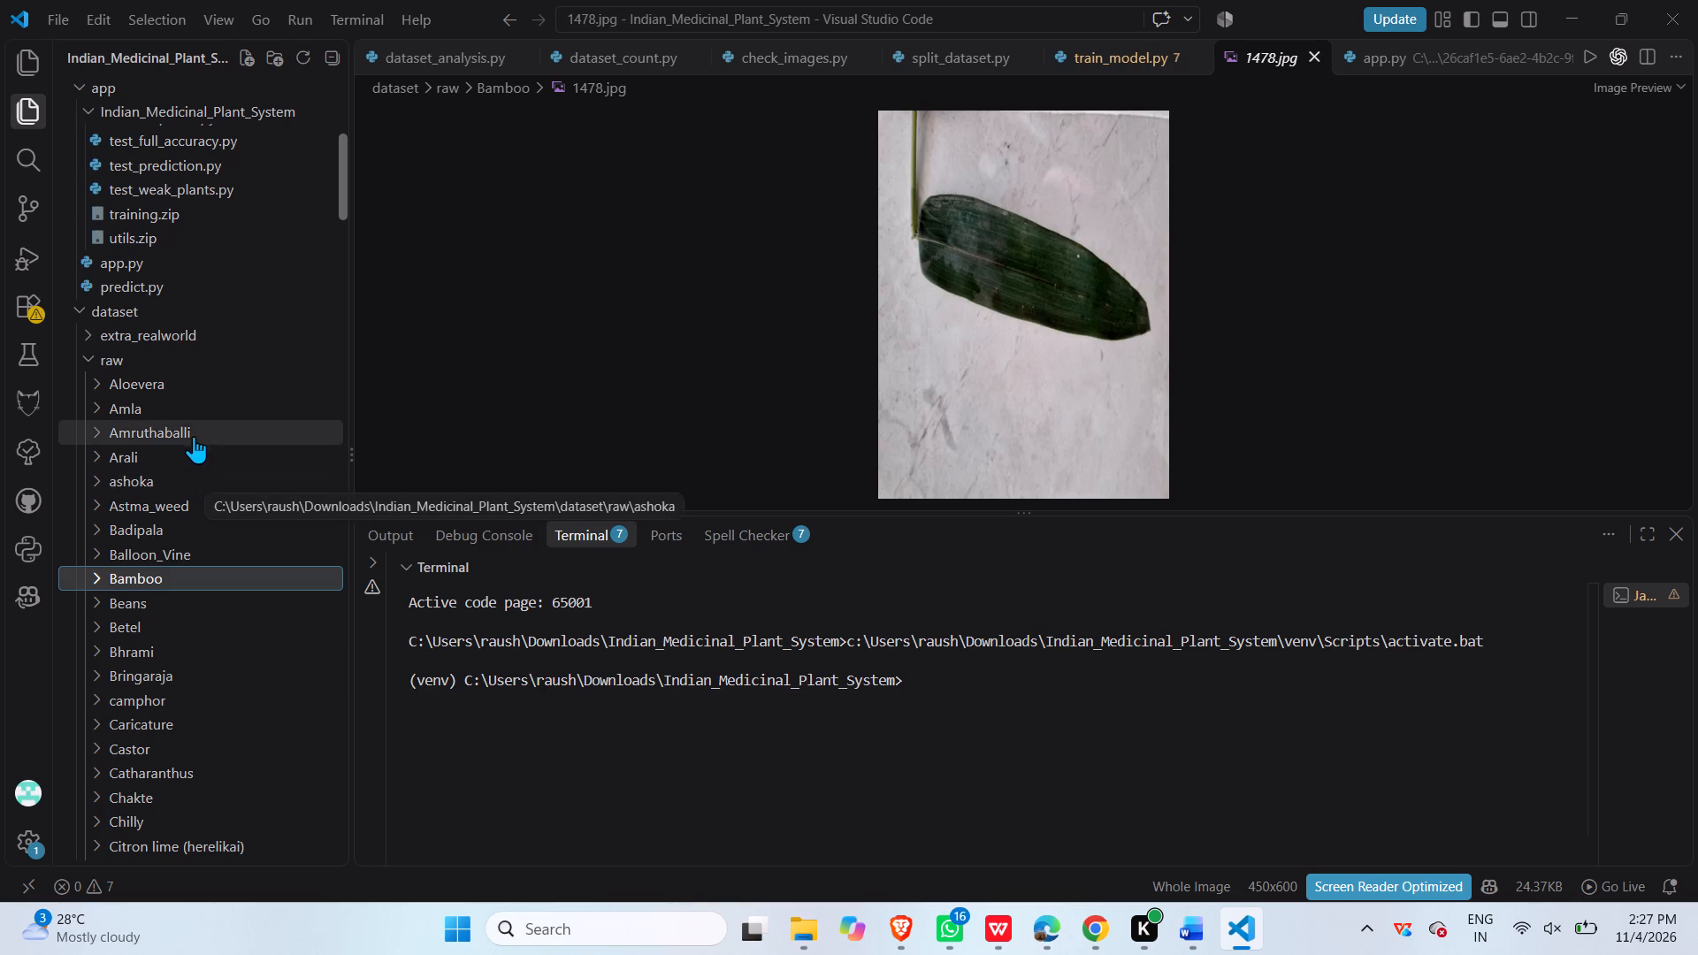
left_click(182, 385)
left_click(164, 416)
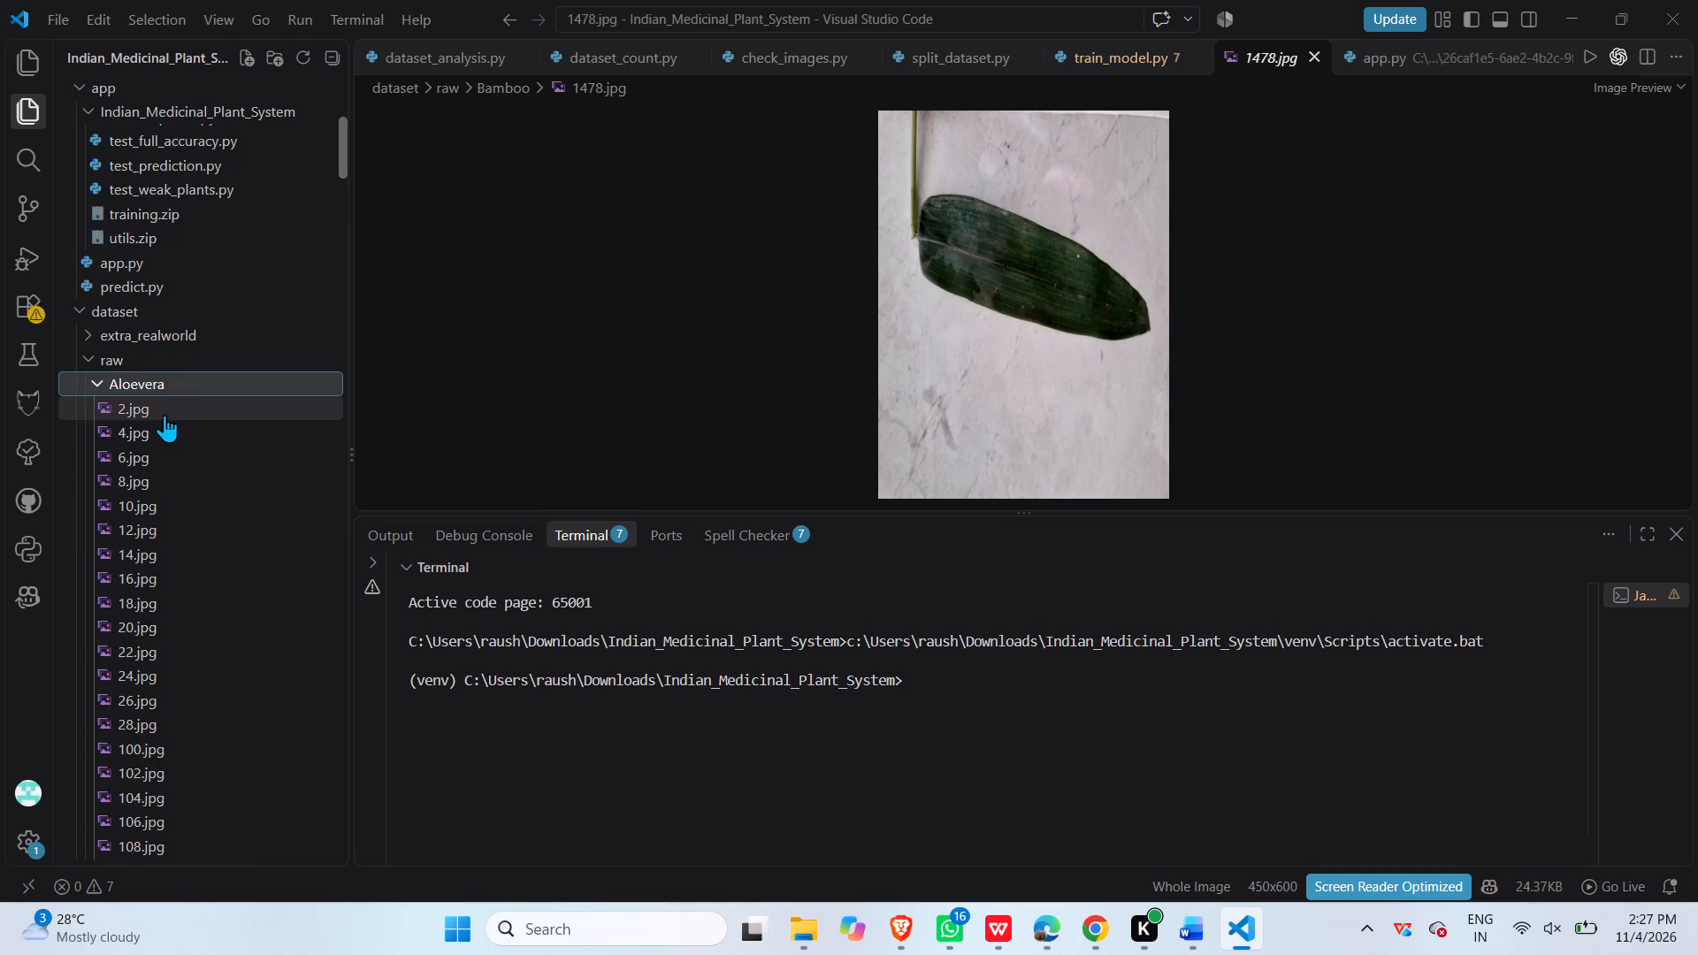
left_click(150, 469)
left_click(138, 480)
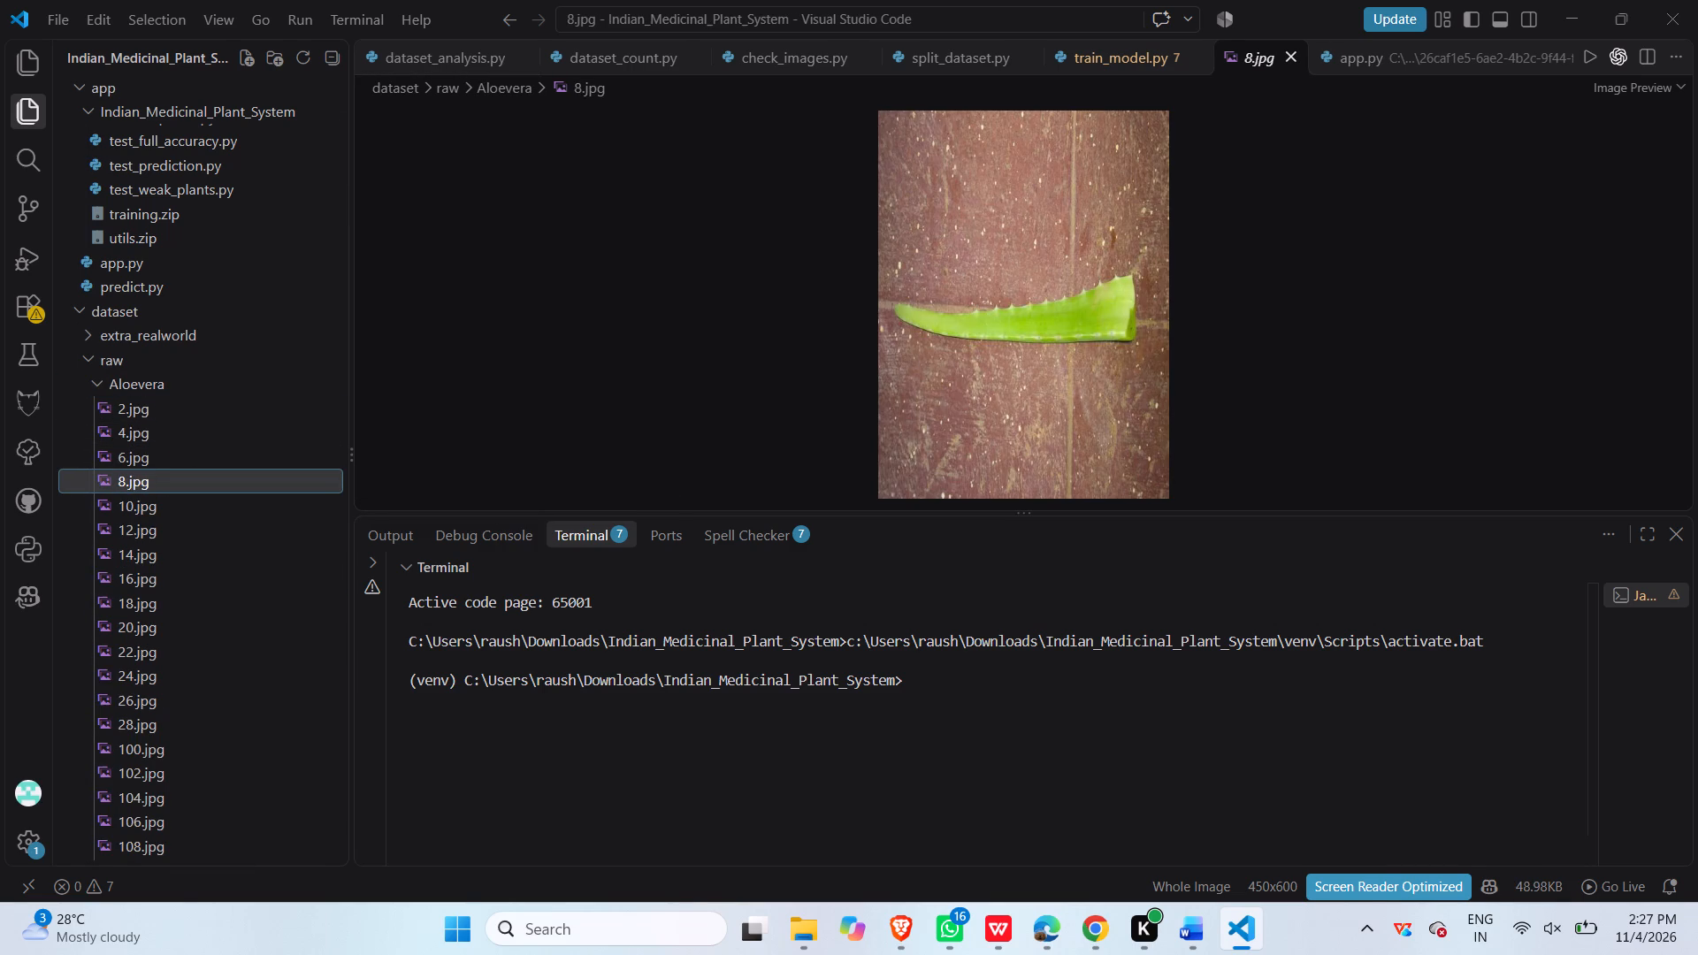
Capture a screenshot of the area around the aloe vera leaf in the 8.jpg preview.
key("shift+super+s")
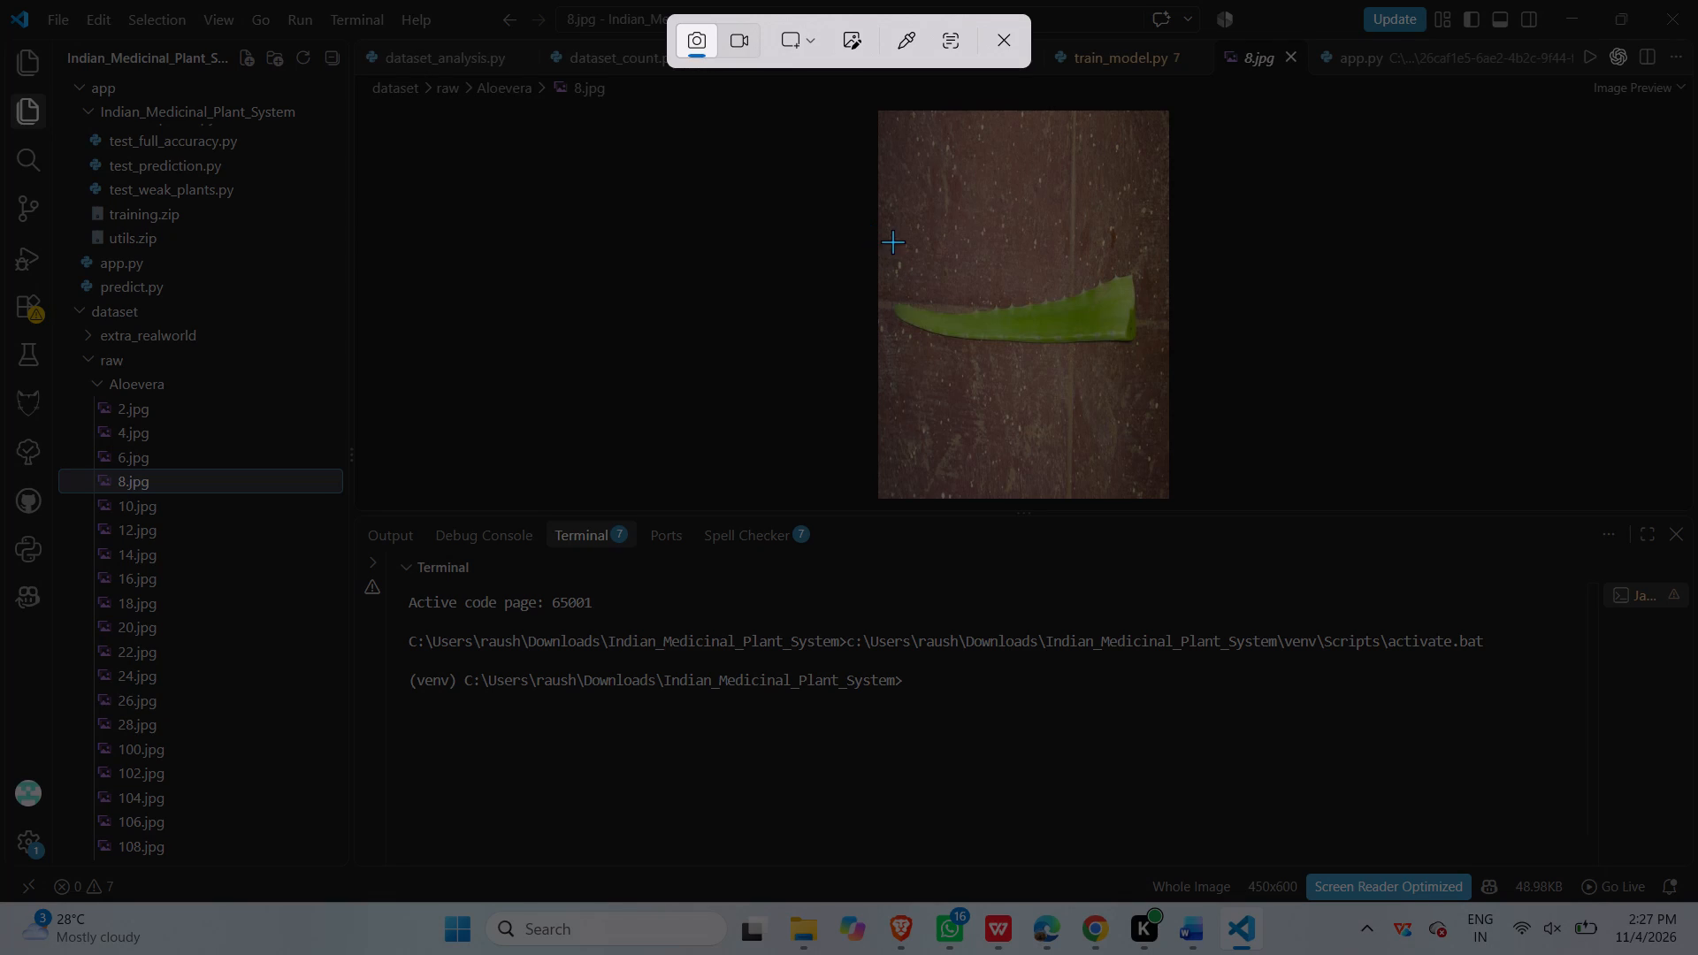
left_click_drag(890, 233, 1153, 428)
Return to Word and fill the blue rectangle beside the Aloevera output with Screenshot 2026-11-04 142740.png.
left_click(1200, 932)
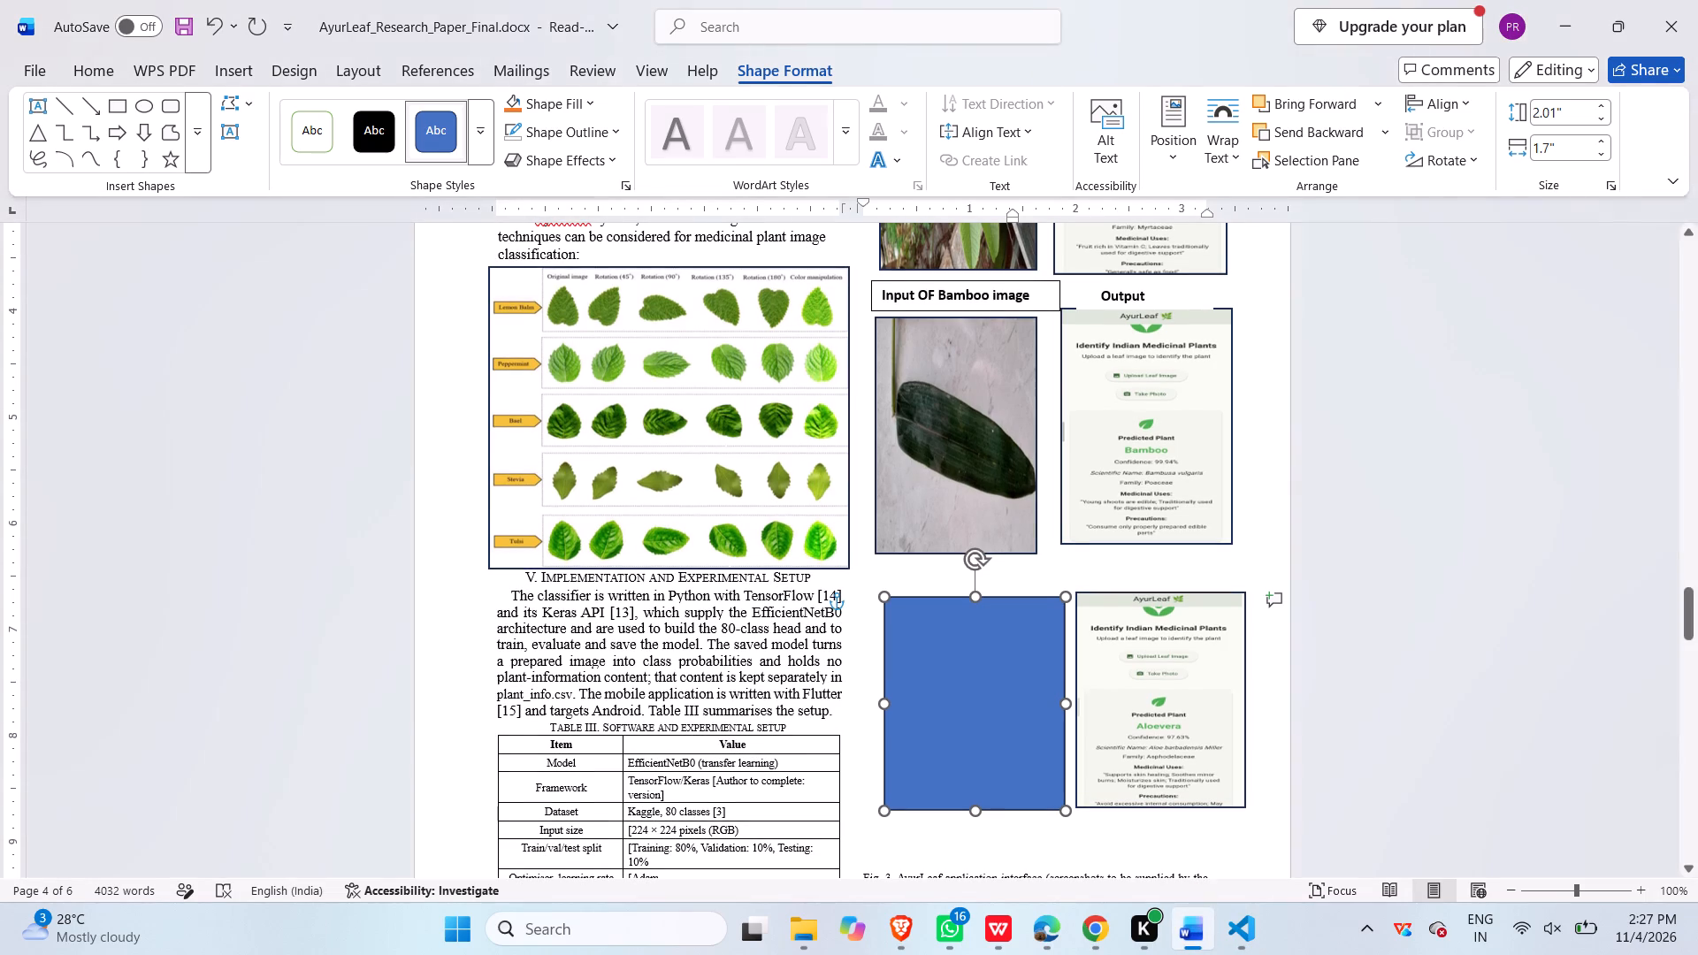
left_click(600, 106)
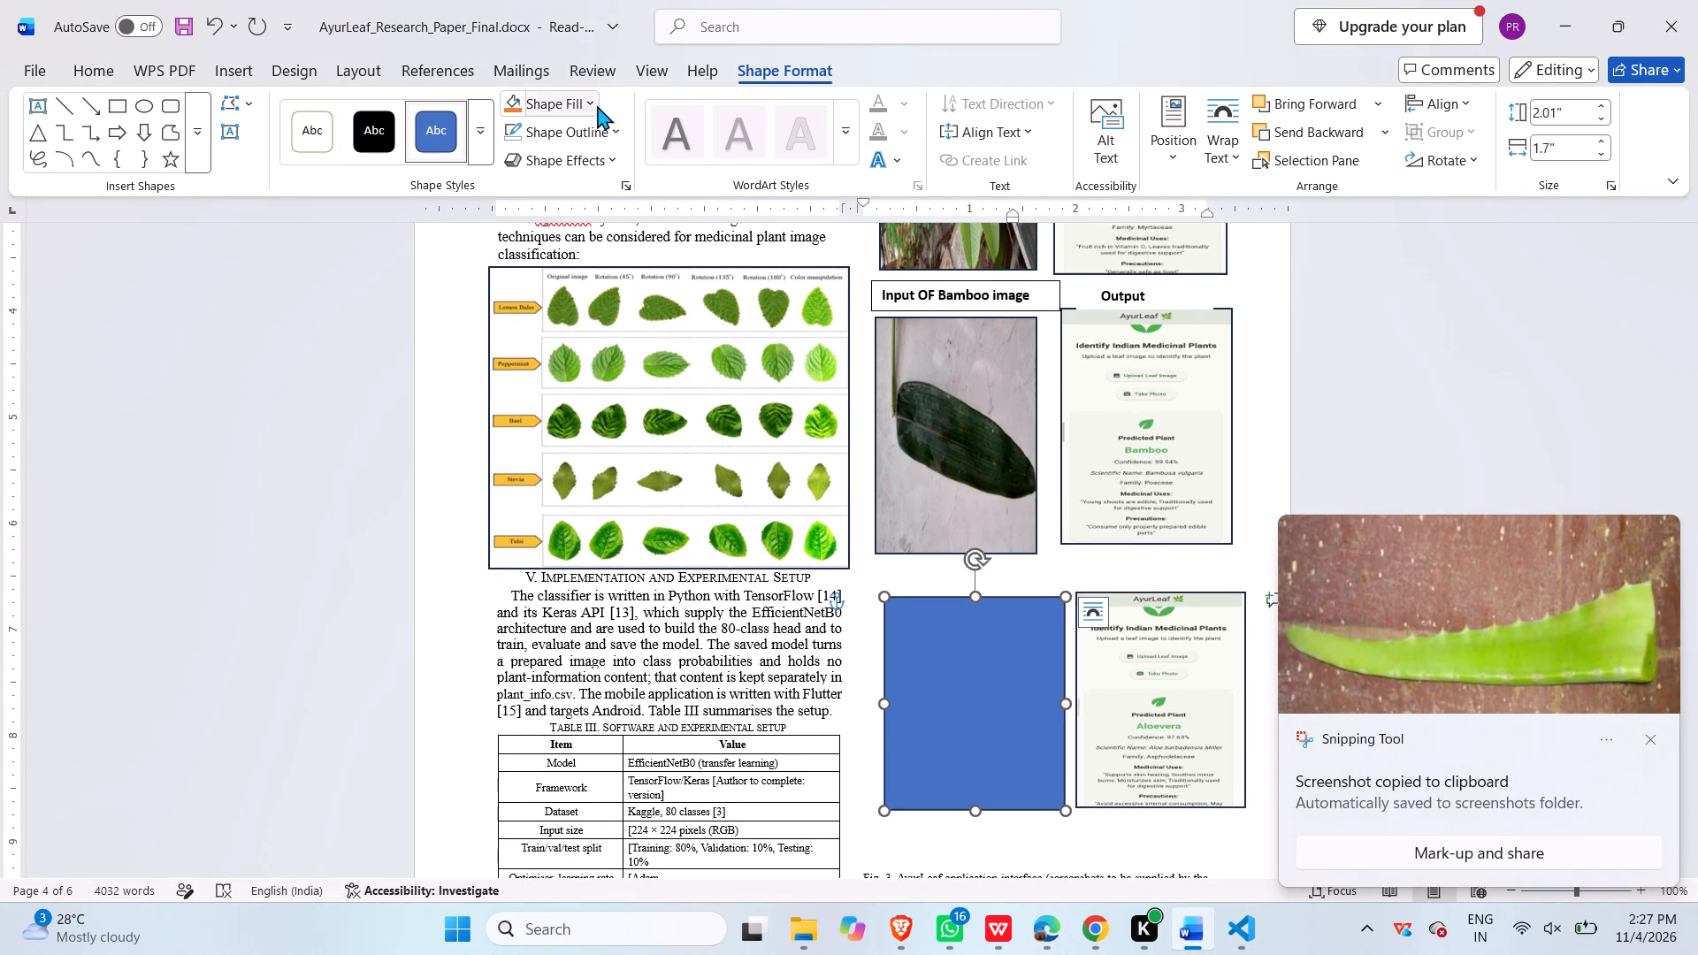
left_click(593, 99)
left_click(572, 538)
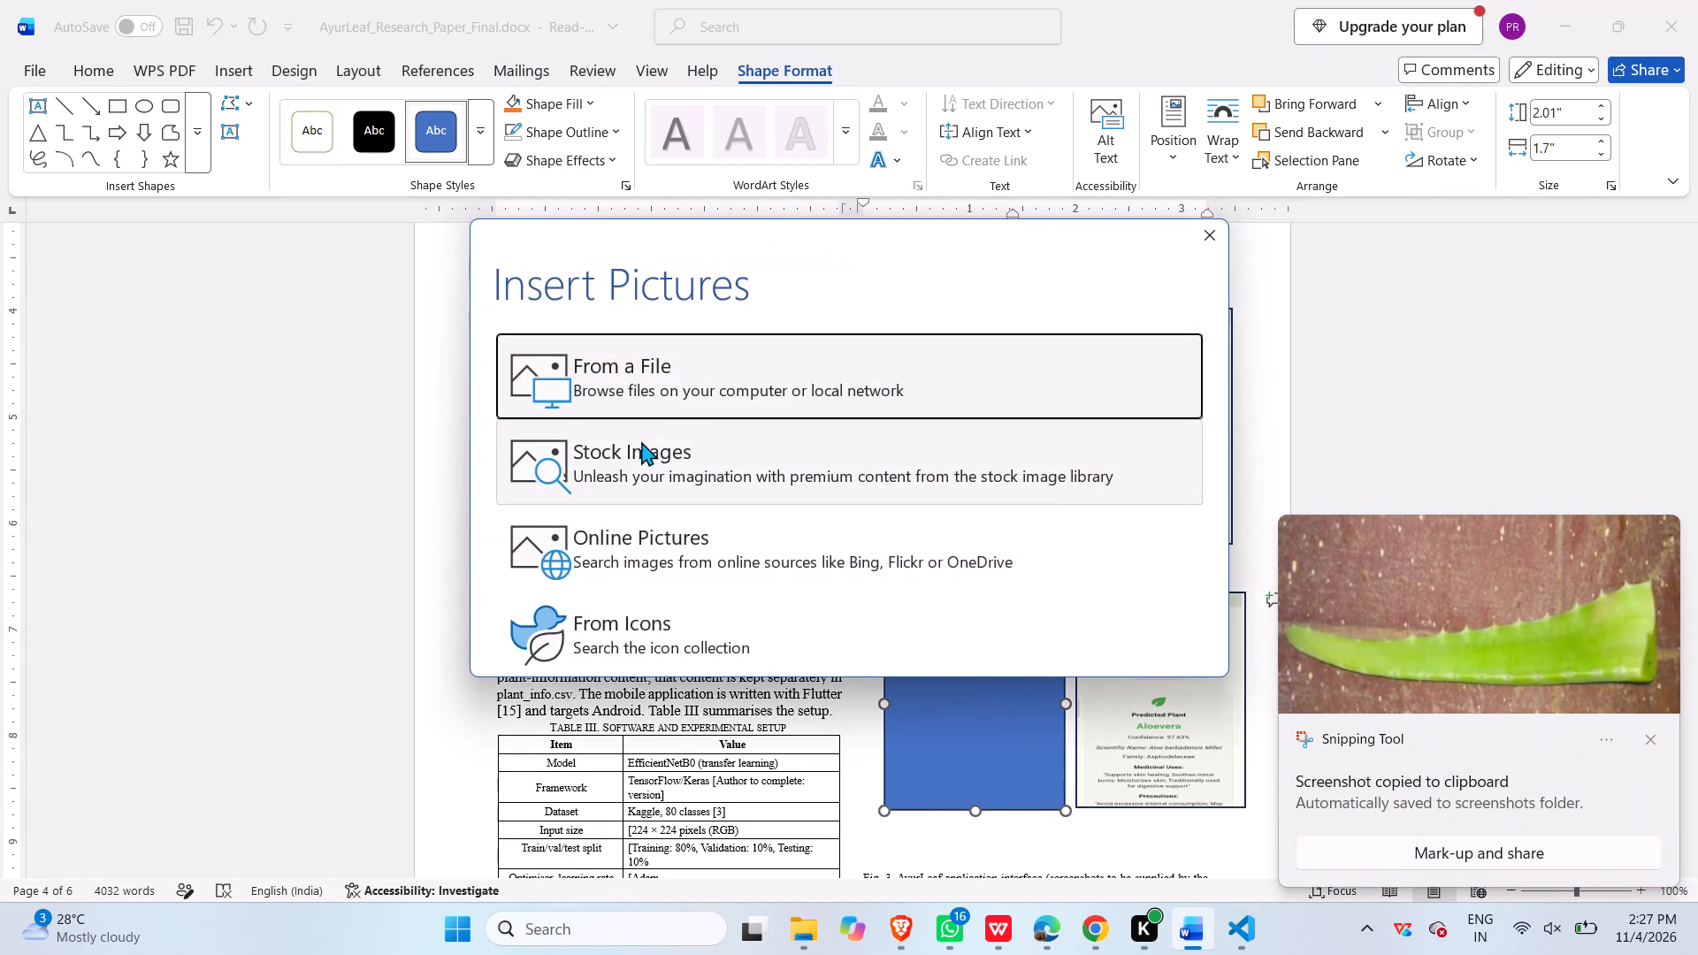
left_click(686, 384)
scroll(654, 222, "down", 7)
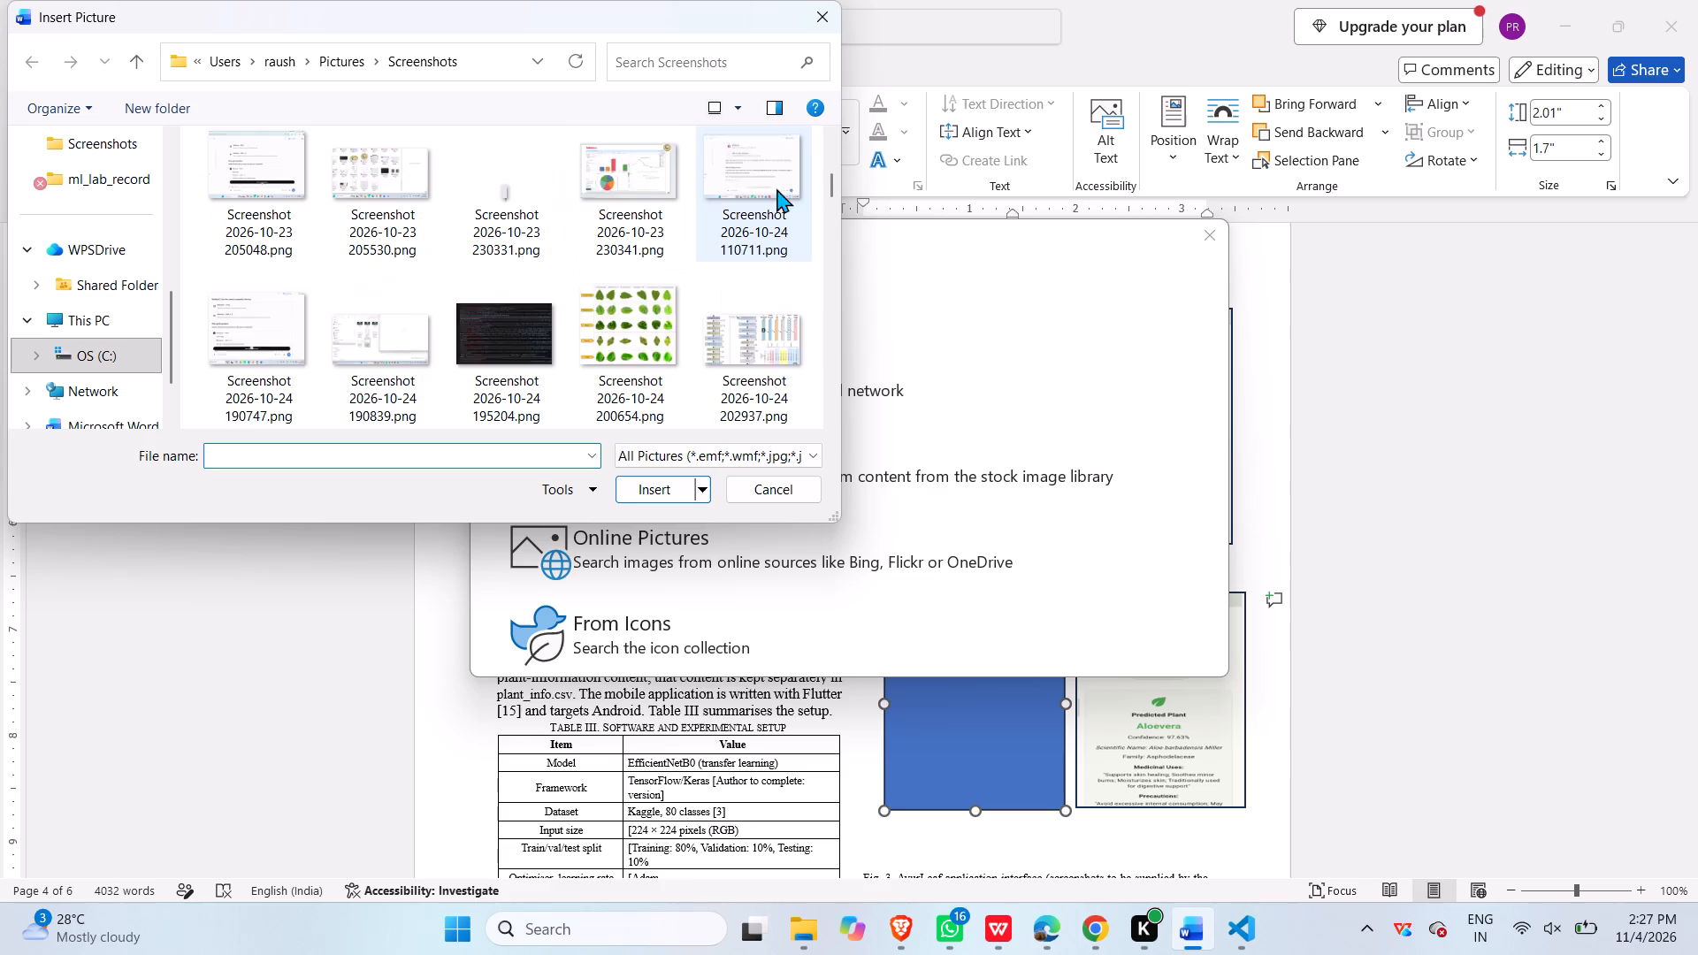
scroll(776, 188, "down", 2)
left_click_drag(827, 202, 829, 250)
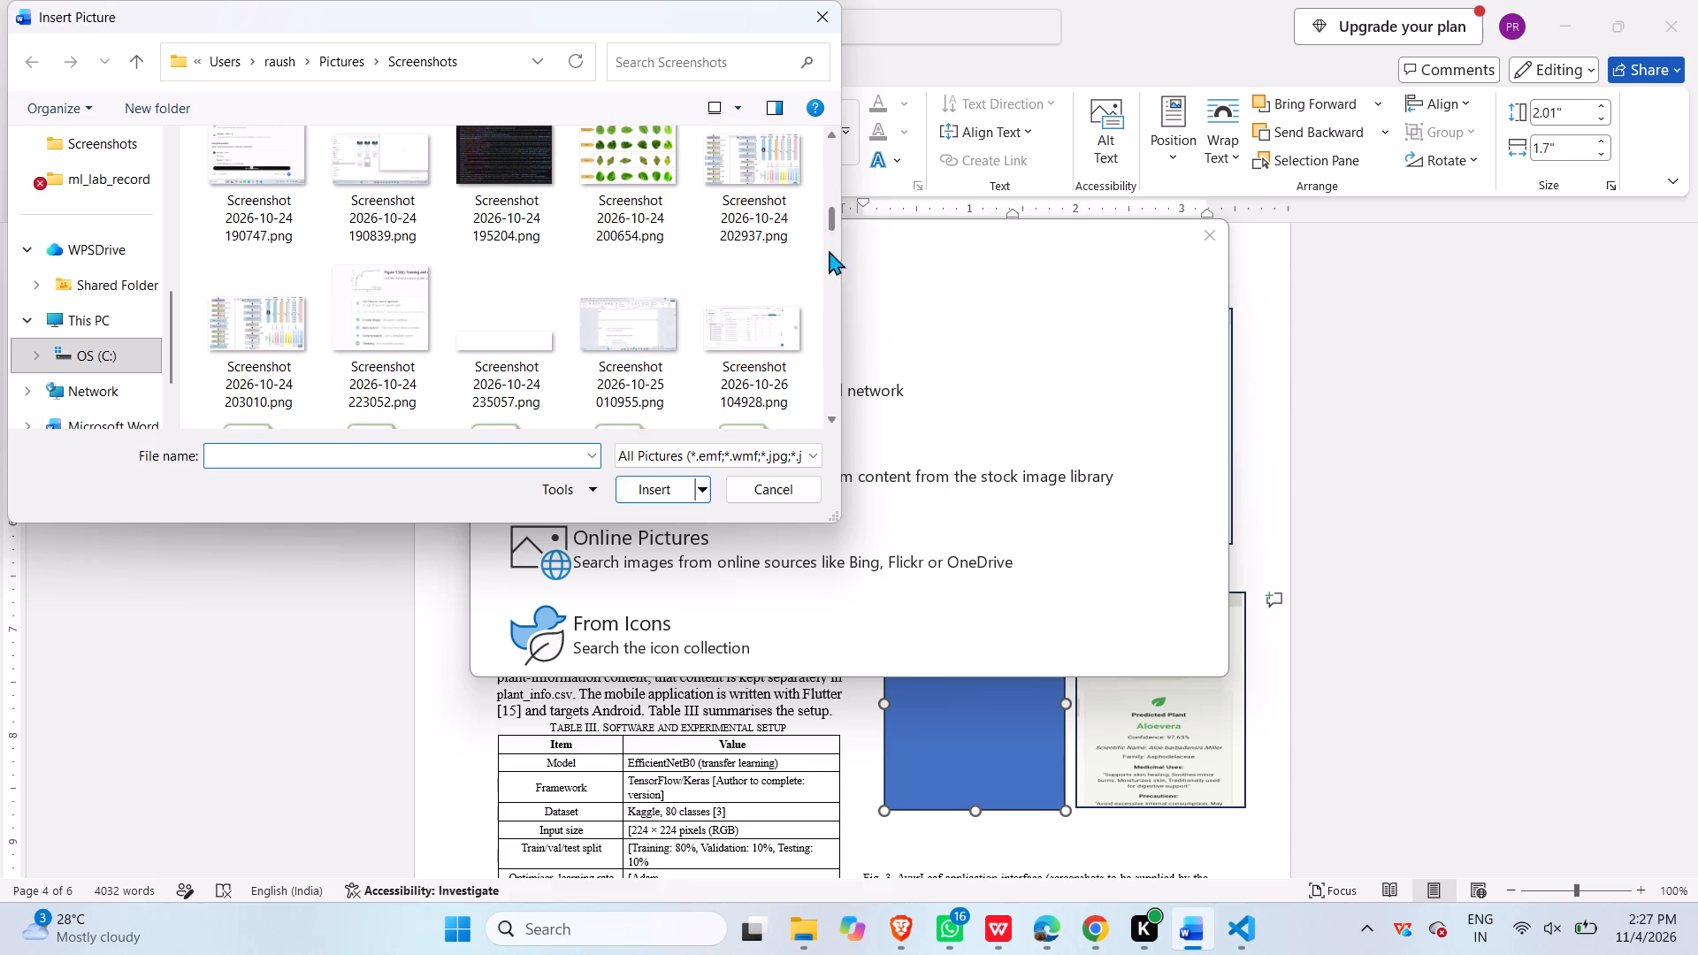
left_click_drag(829, 250, 805, 433)
left_click(765, 371)
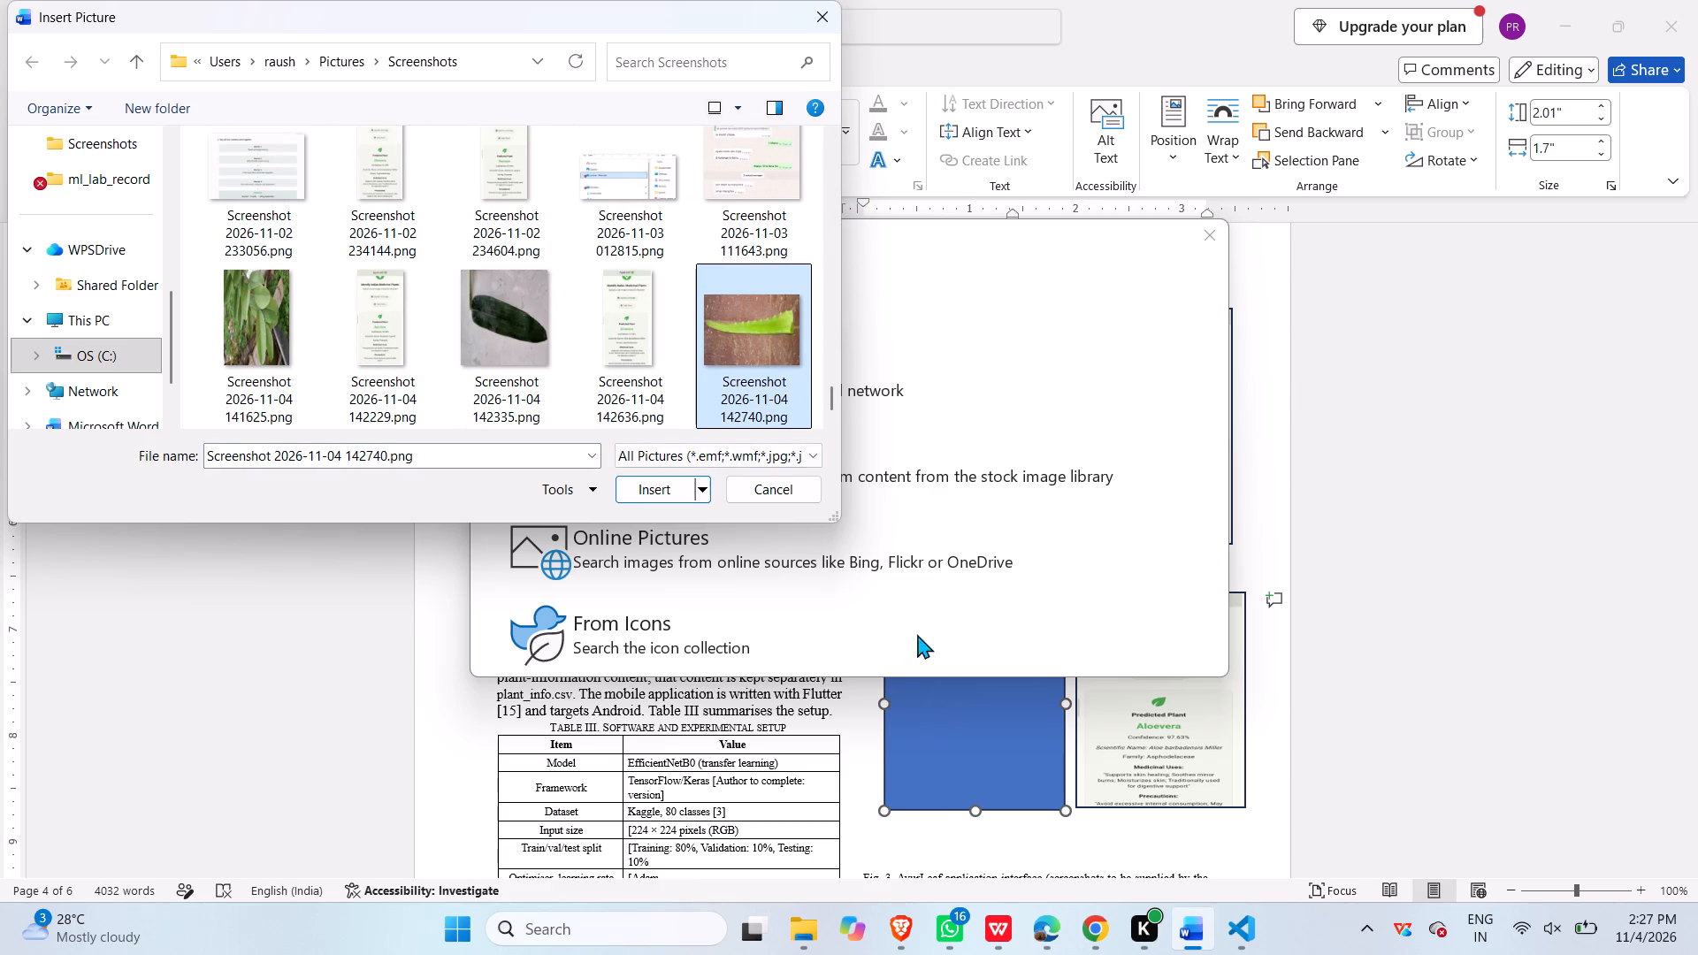
left_click(661, 491)
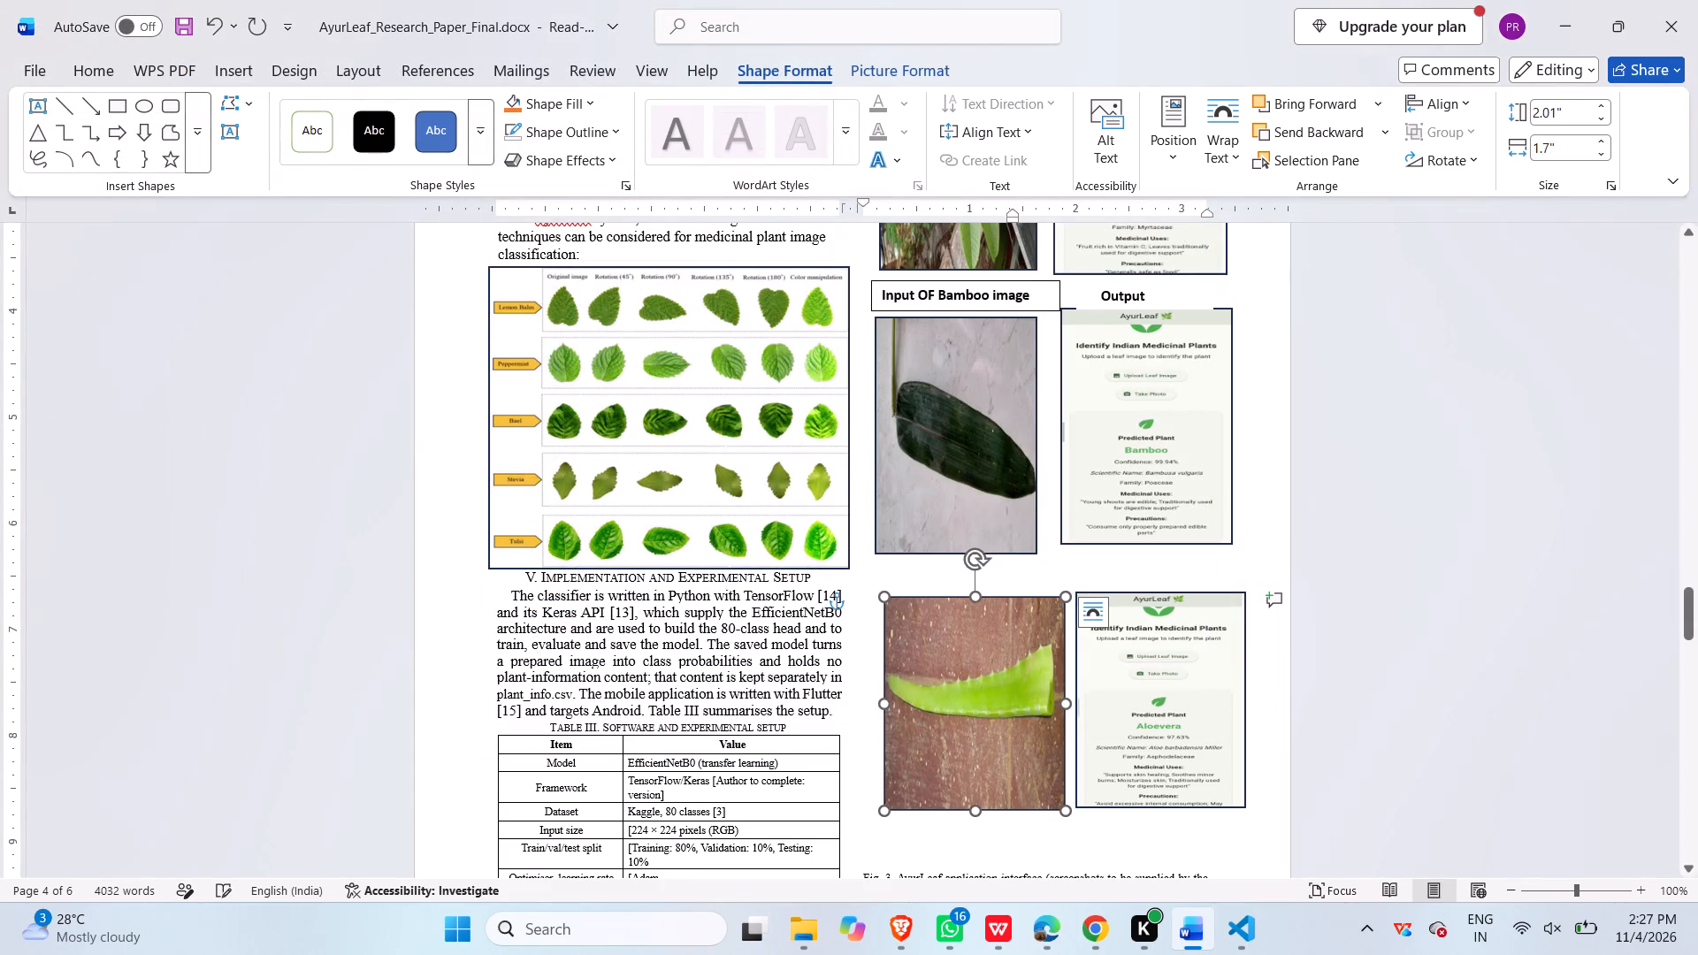
left_click(1218, 572)
Draw a text box about 0.31" high and 1.45" wide directly above the aloe vera leaf picture.
scroll(1229, 549, "up", 1)
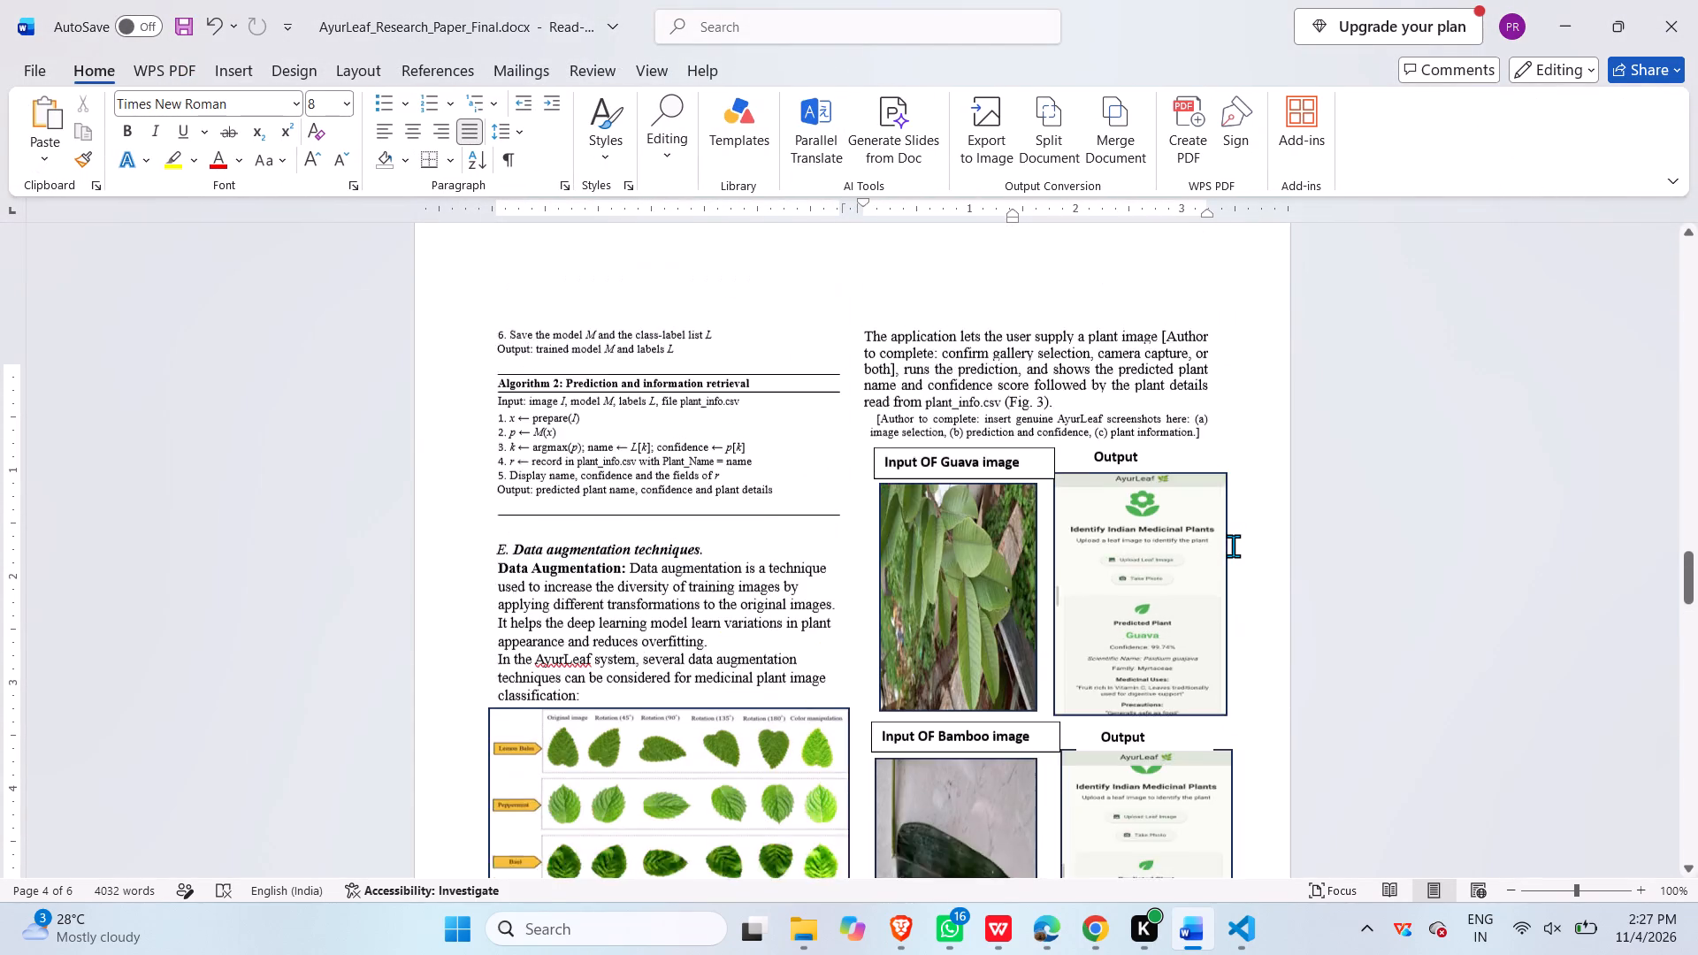
scroll(1234, 546, "down", 1)
scroll(1153, 411, "up", 1)
scroll(1151, 378, "down", 1)
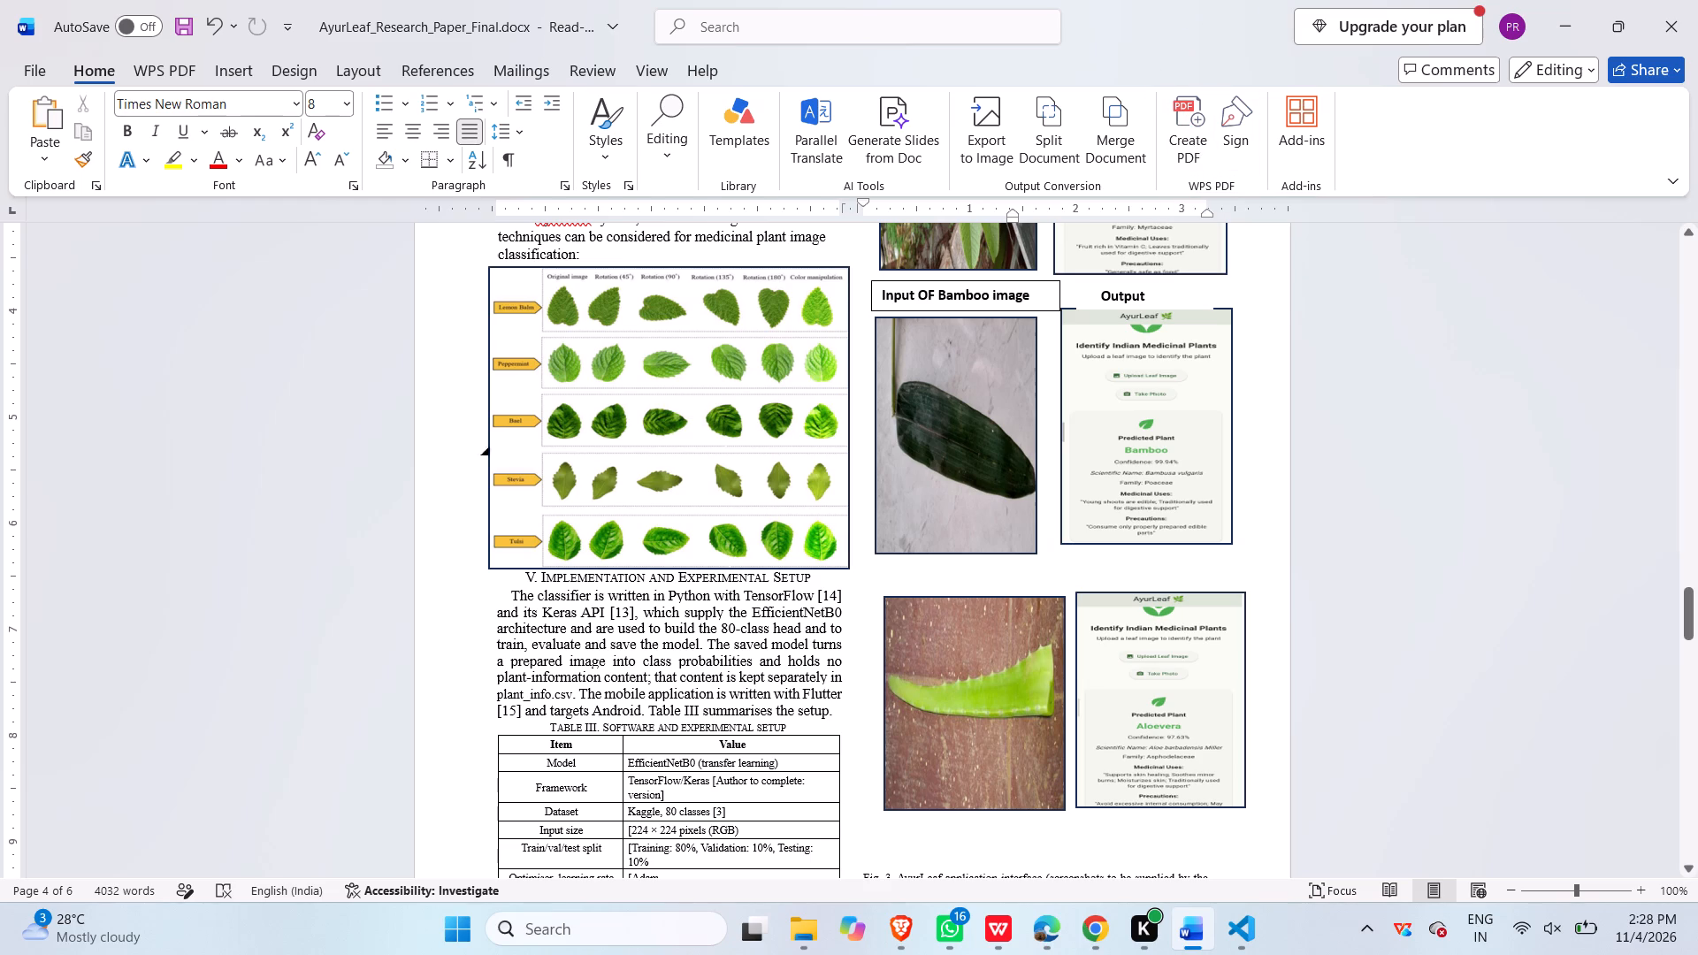
left_click(220, 72)
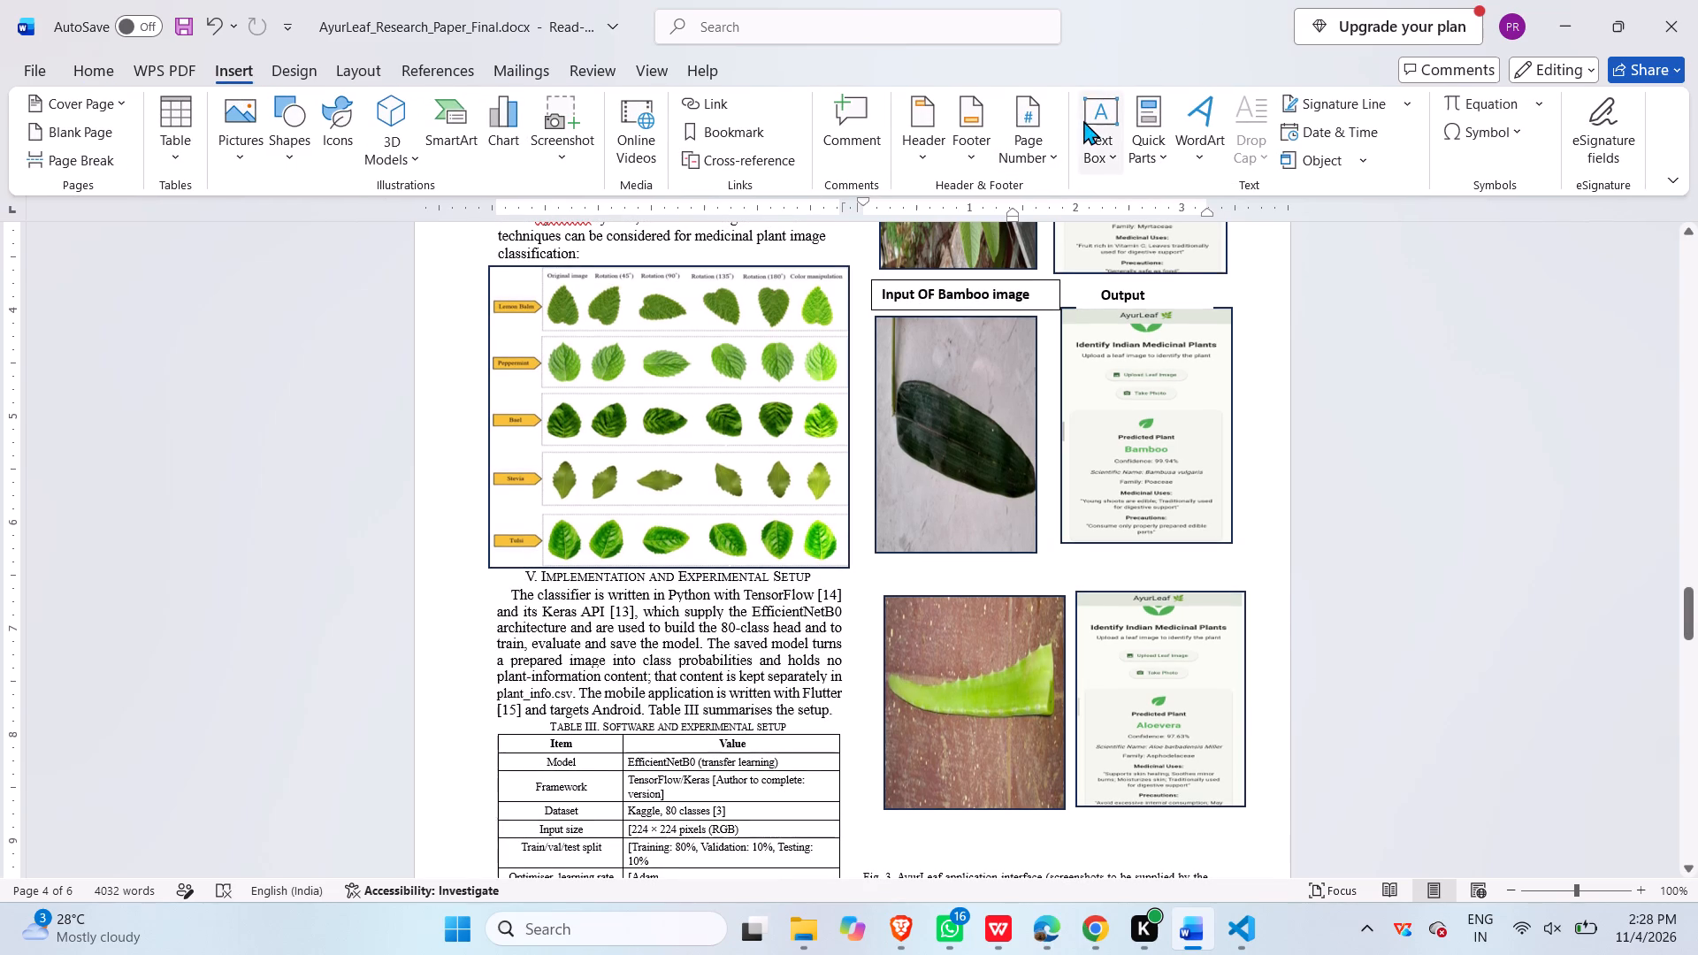
left_click(1095, 120)
left_click(1136, 656)
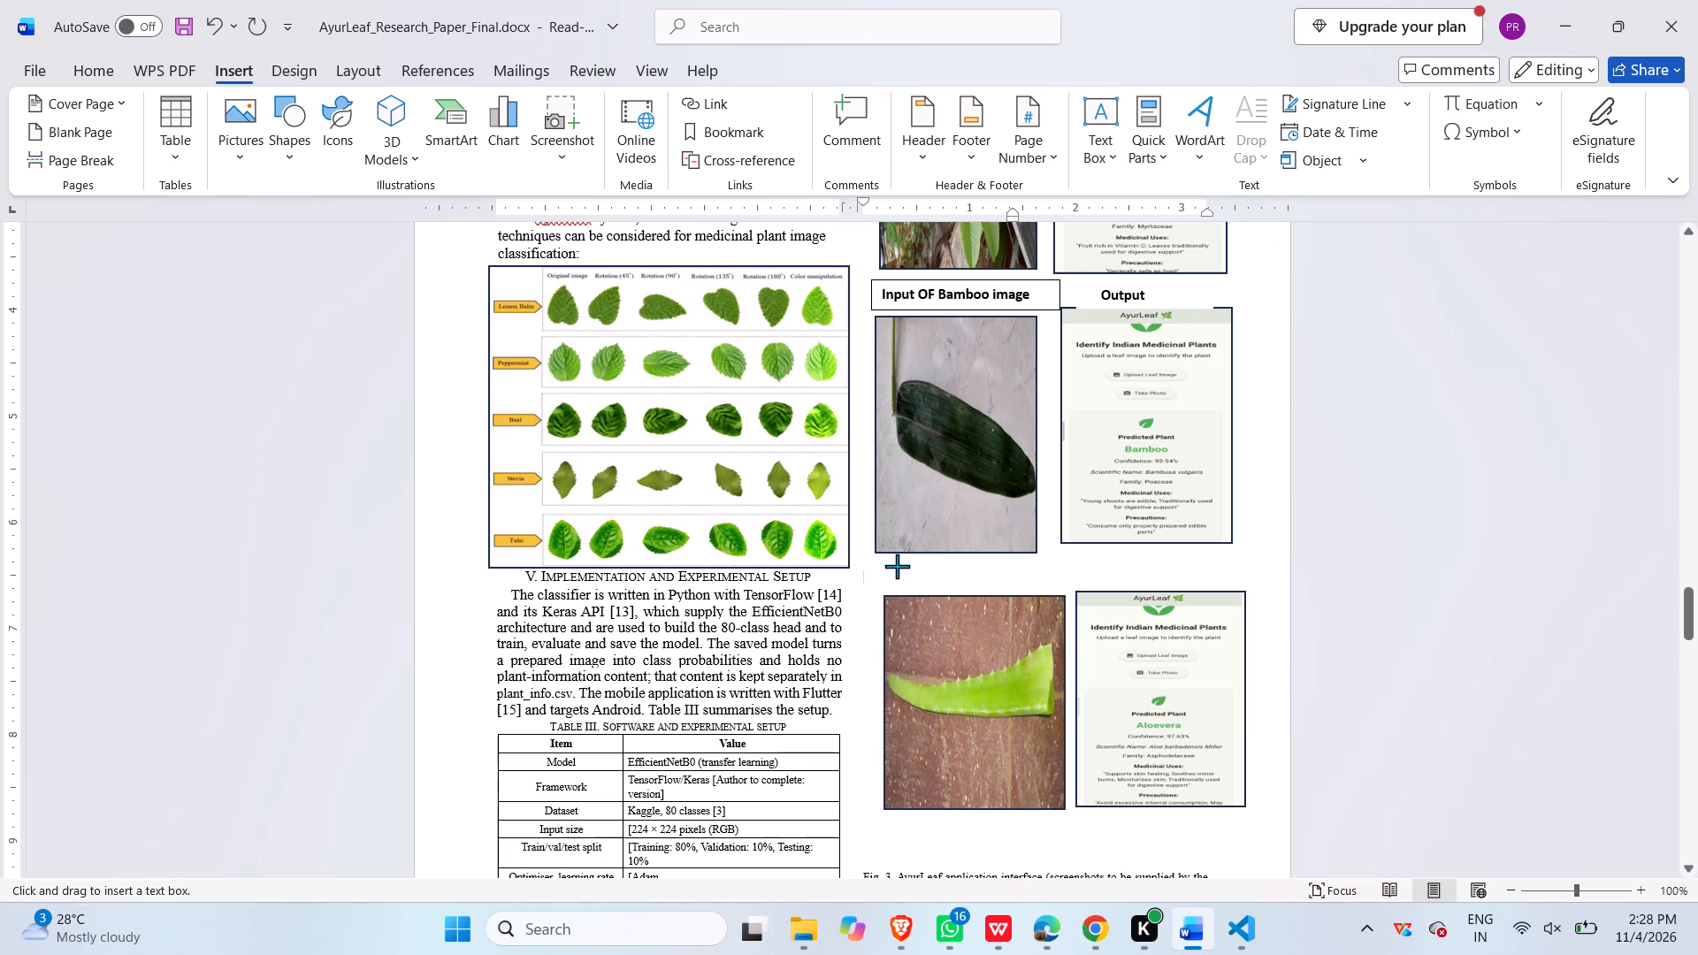
left_click_drag(882, 558, 1023, 589)
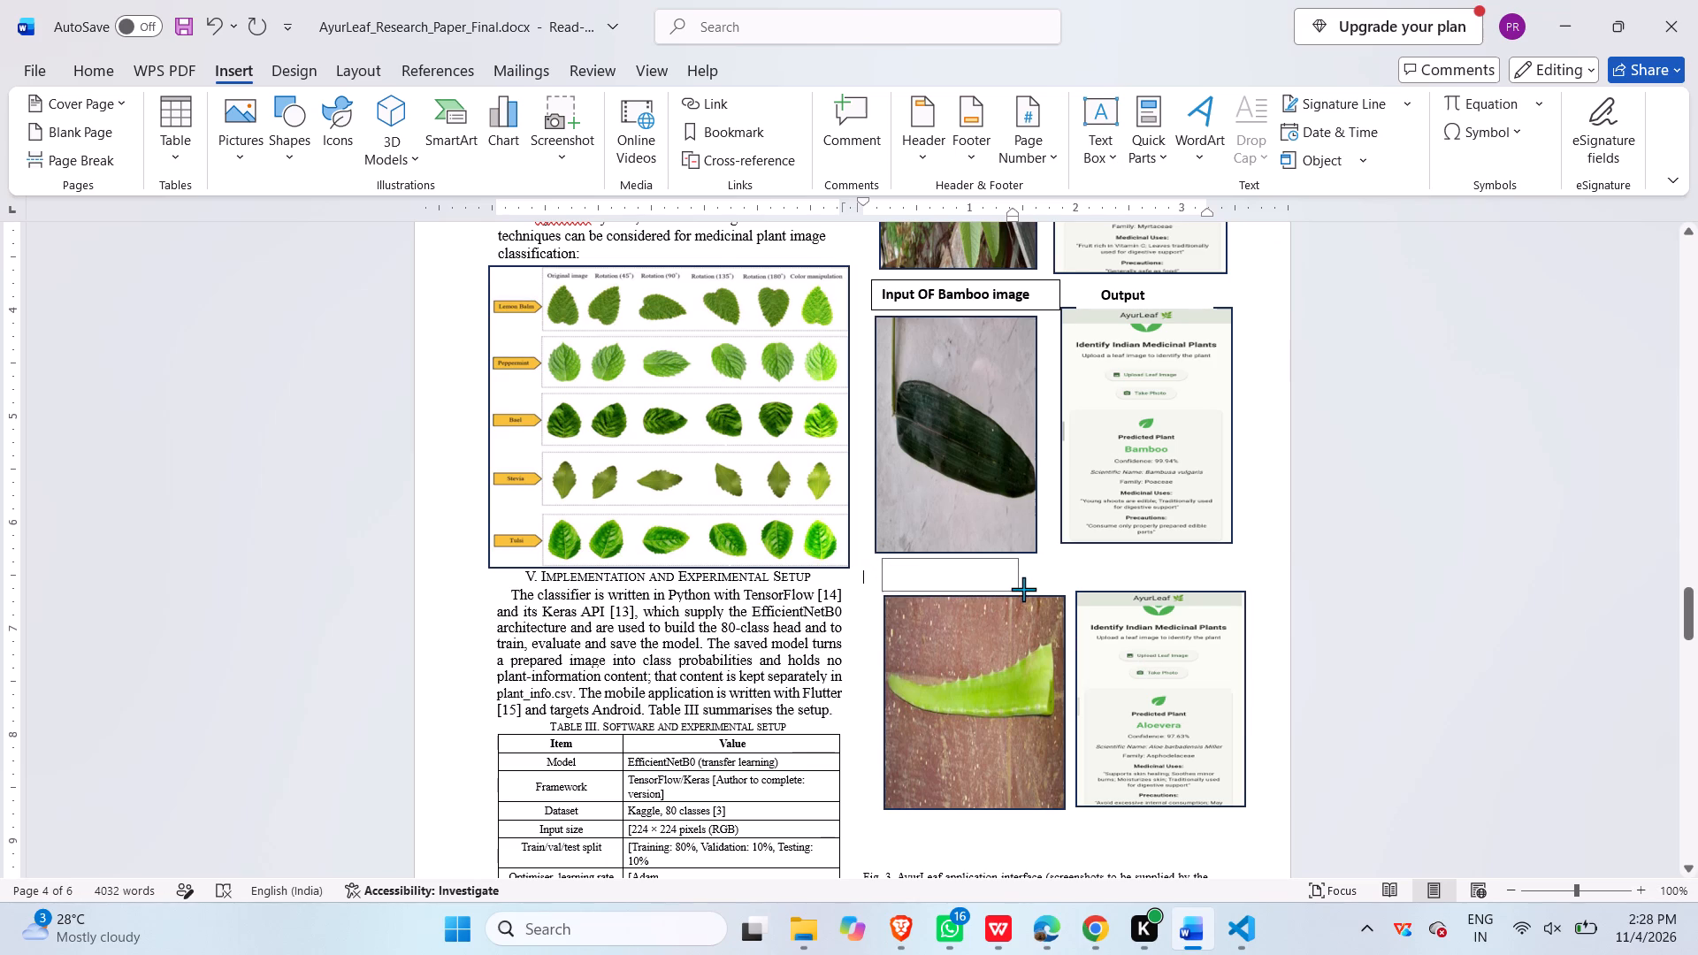
left_click_drag(1023, 589, 1036, 591)
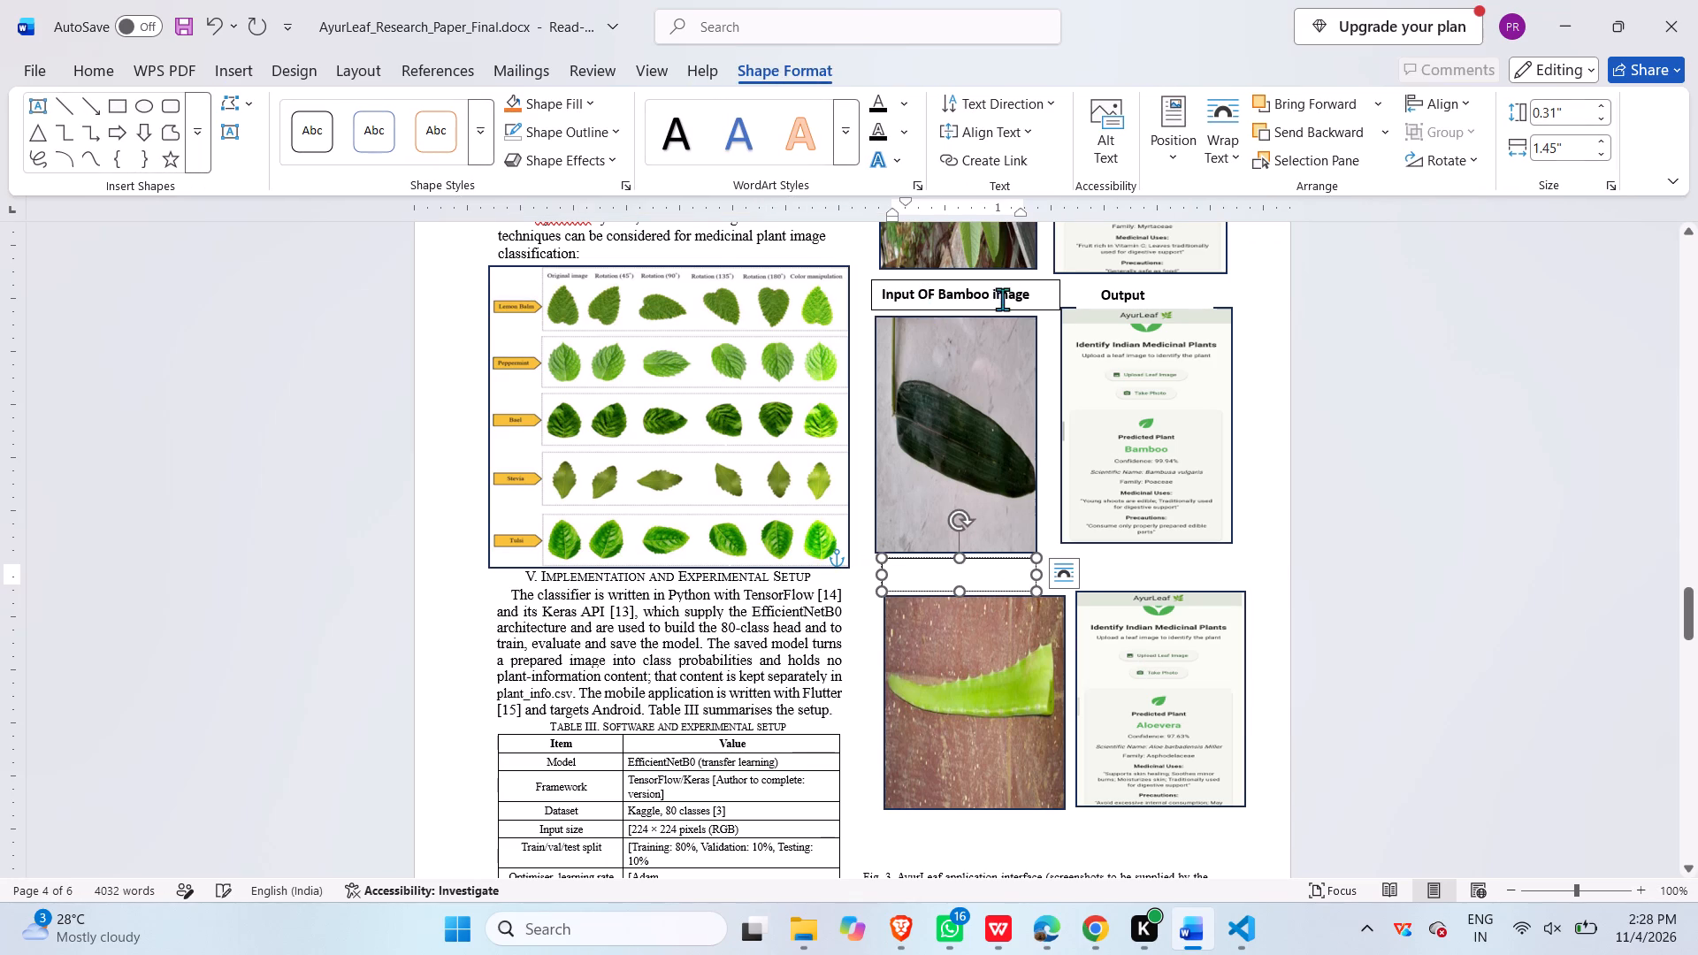
Copy the "Input OF Bamboo image" label text into the new text box above the aloe vera leaf picture.
left_click_drag(1029, 294, 887, 281)
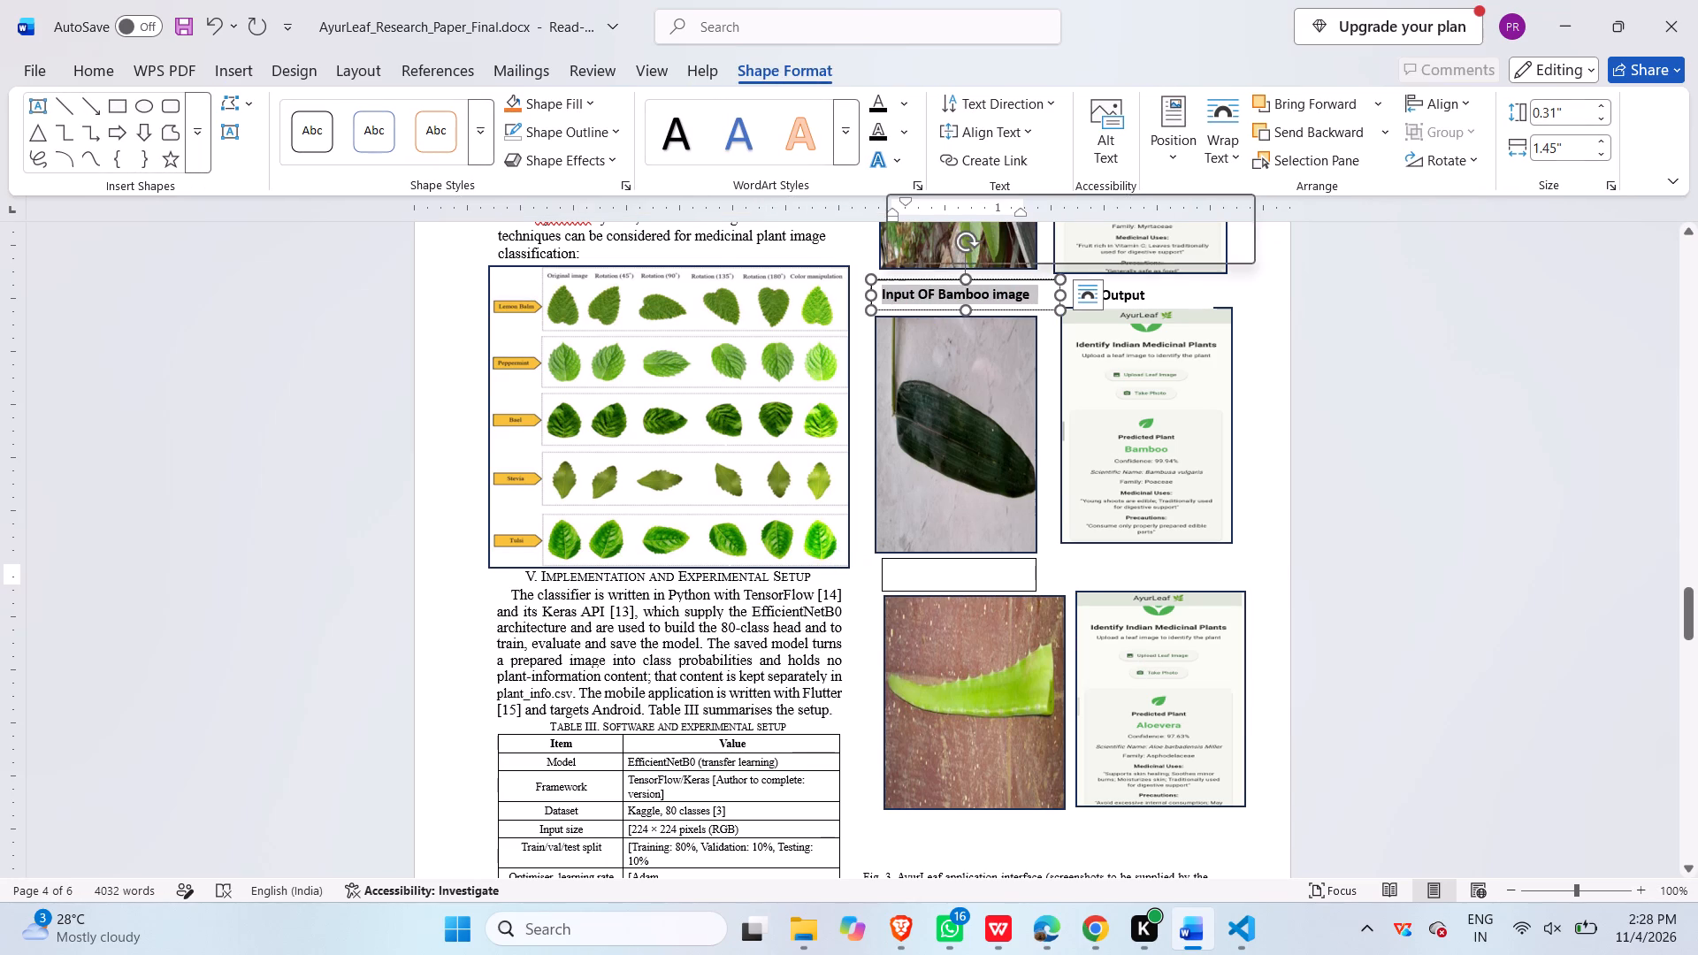
key("ctrl+c")
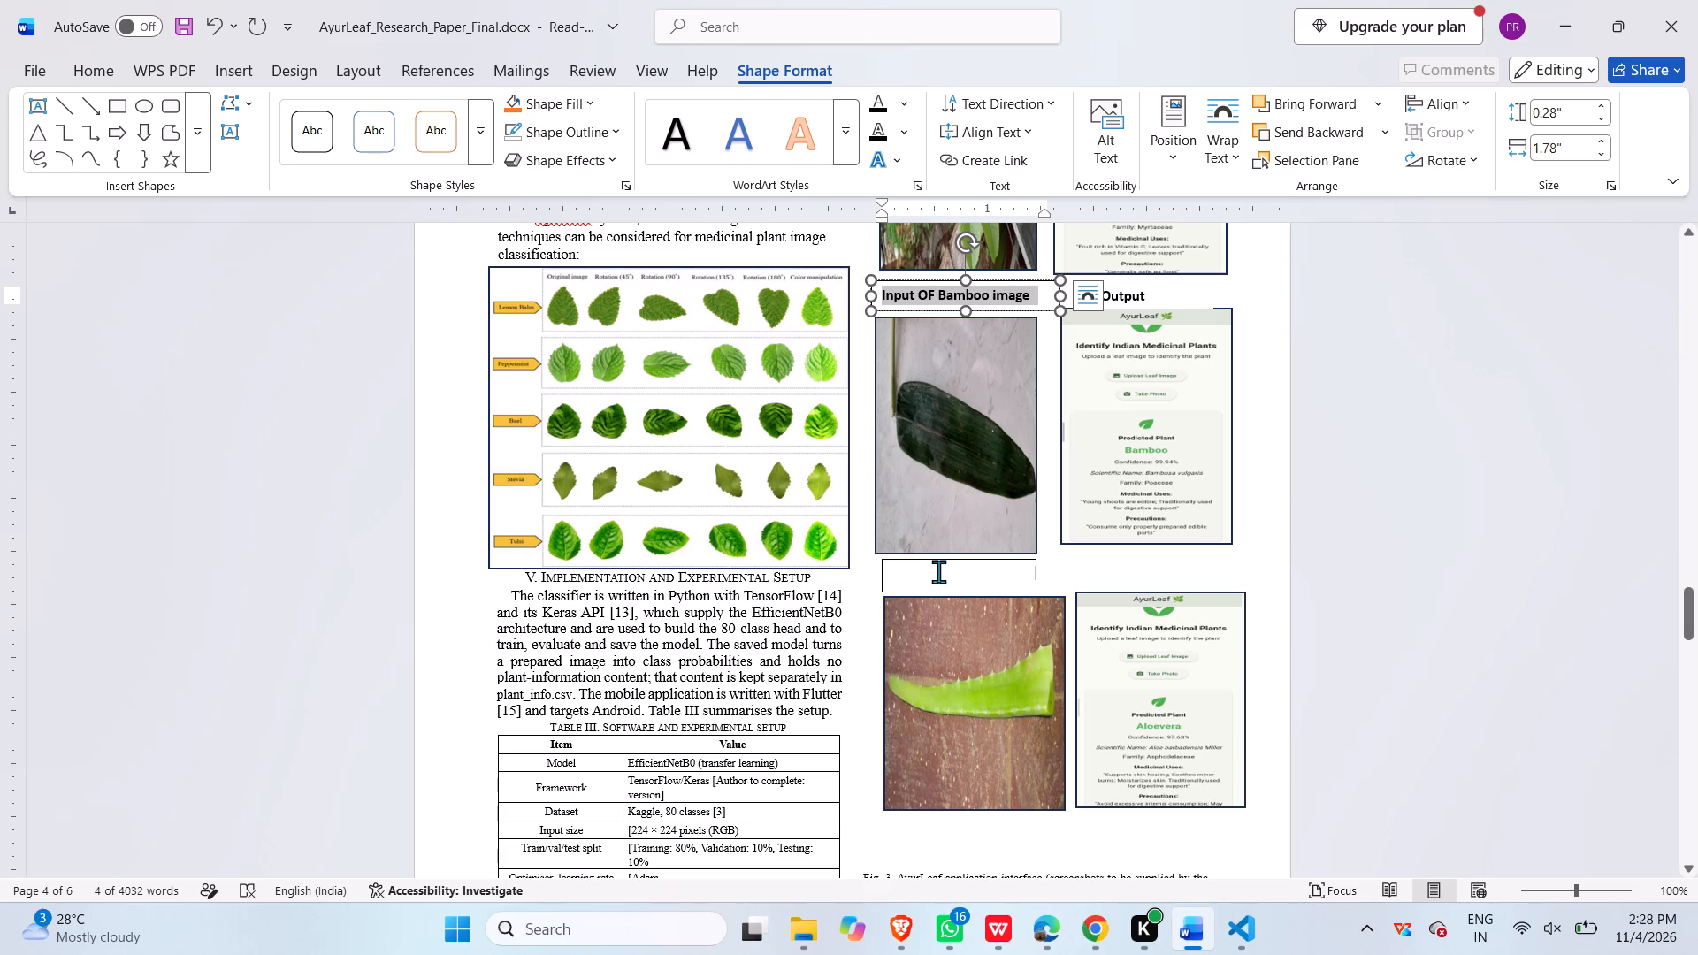
left_click(936, 577)
key("ctrl+v")
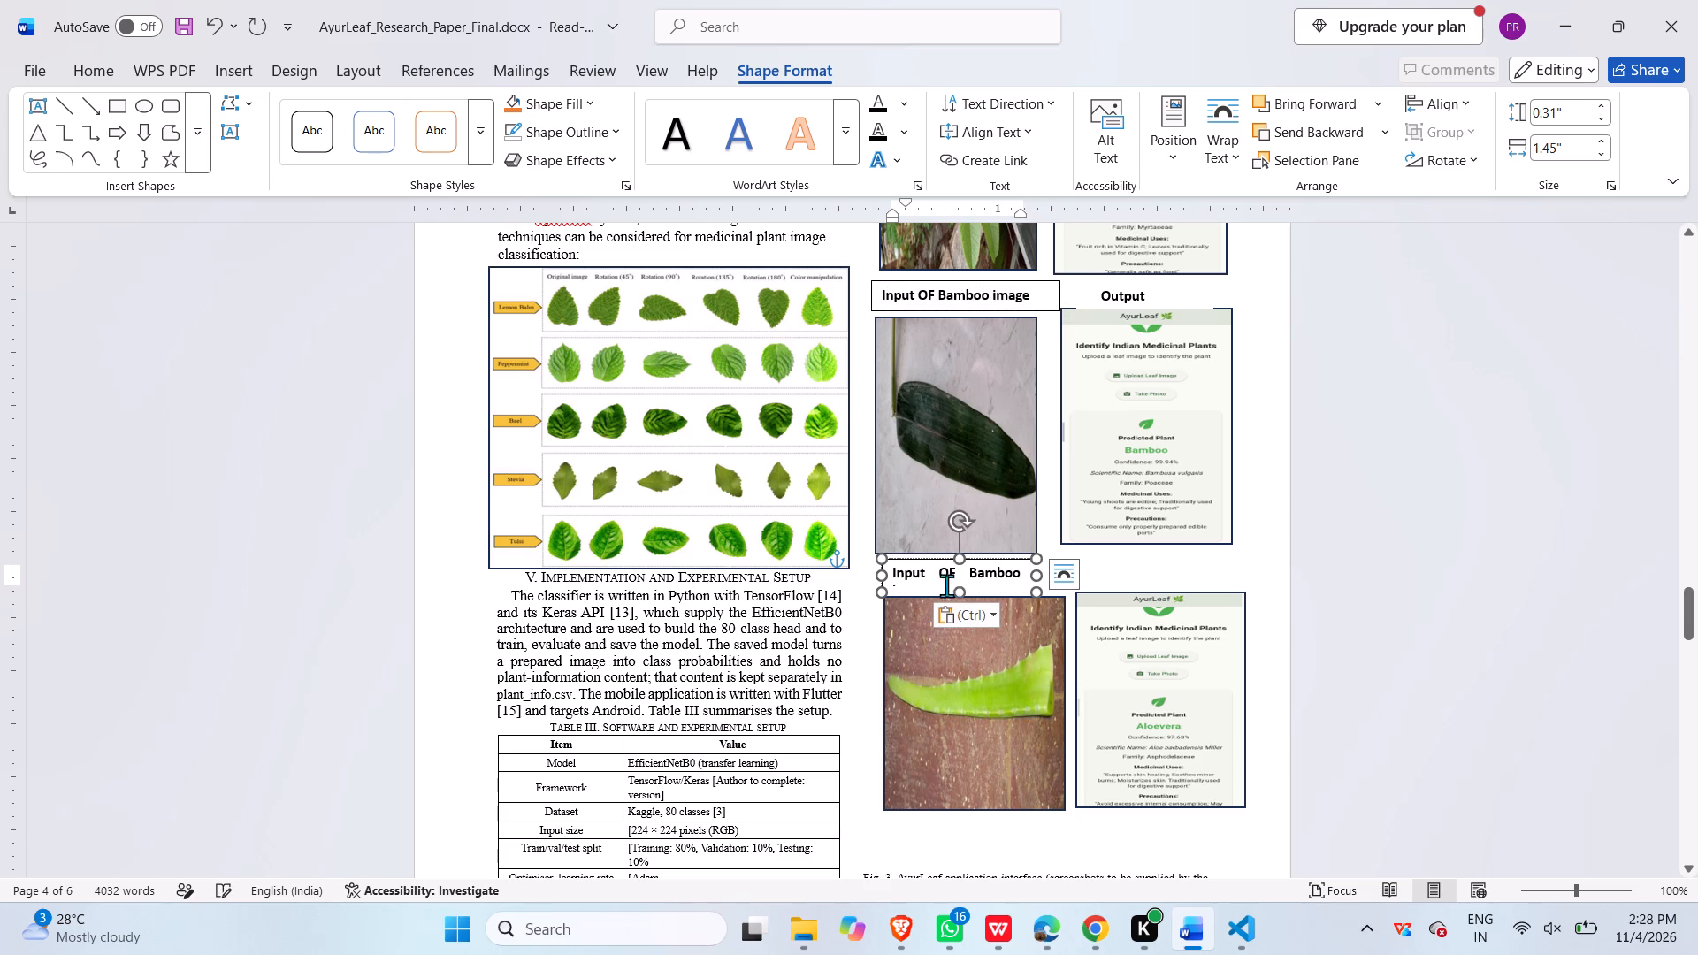
Replace "Bamboo" with "Alovera" in the label above the aloe vera leaf picture and widen its text box to about 1.61".
left_click(1022, 574)
key("BackSpace")
key("BackSpace")
key("BackSpace")
key("BackSpace")
key("BackSpace")
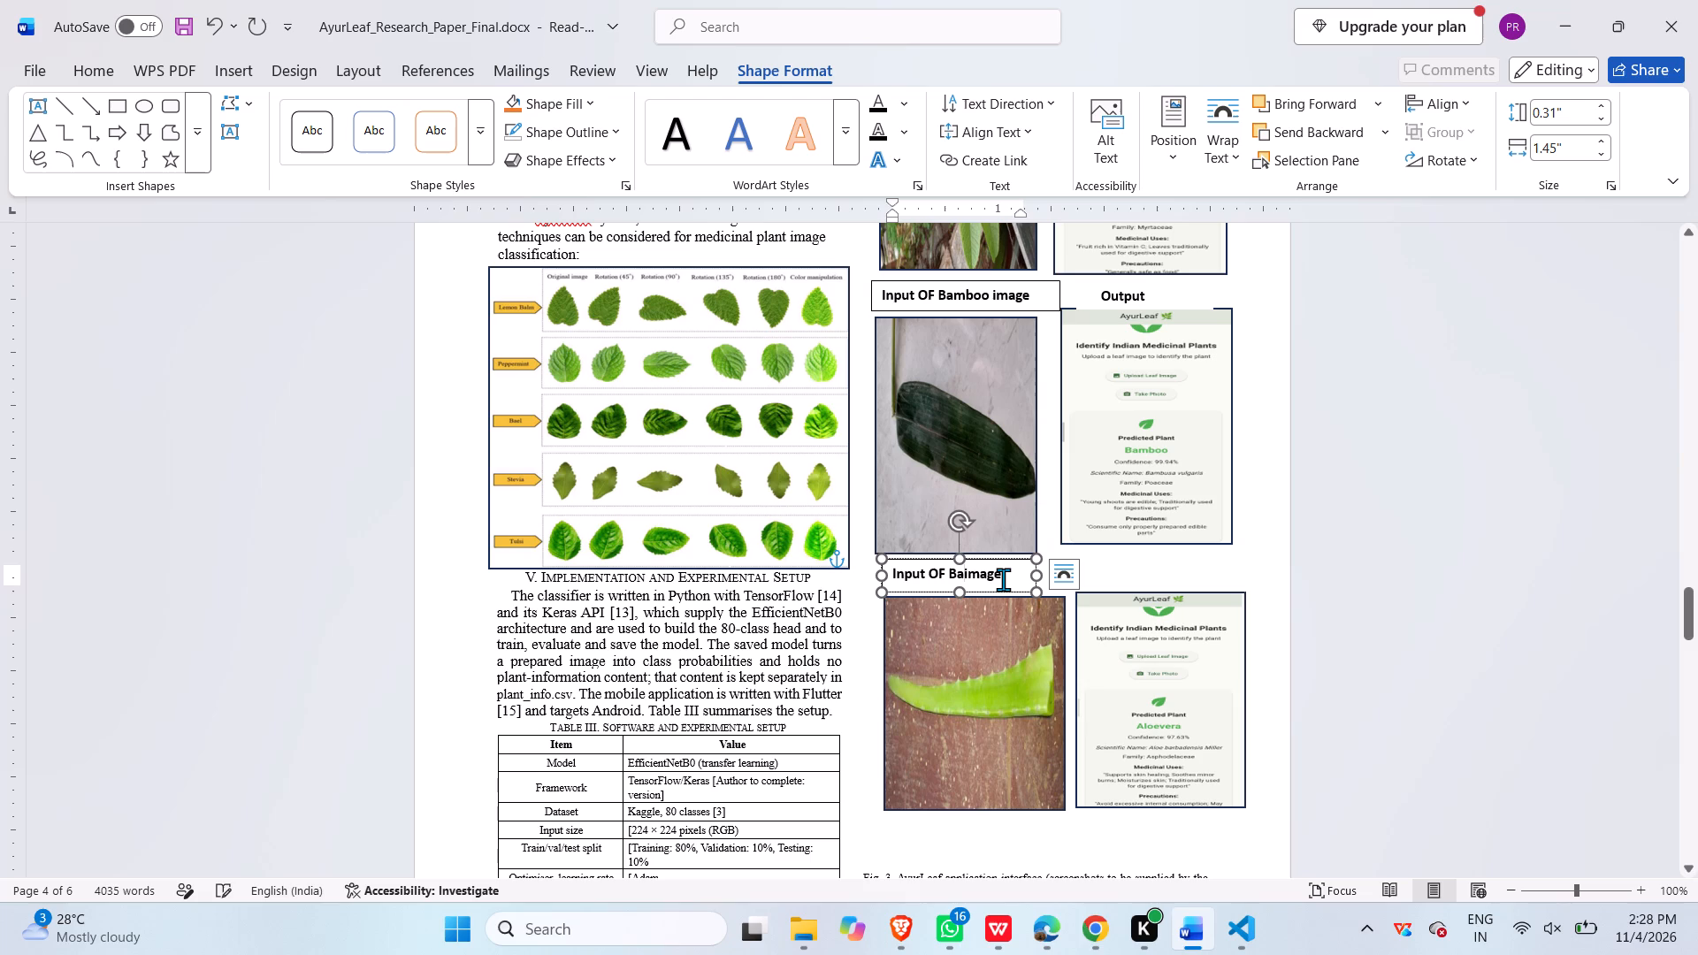
key("BackSpace")
key("BackSpace")
type("lovera")
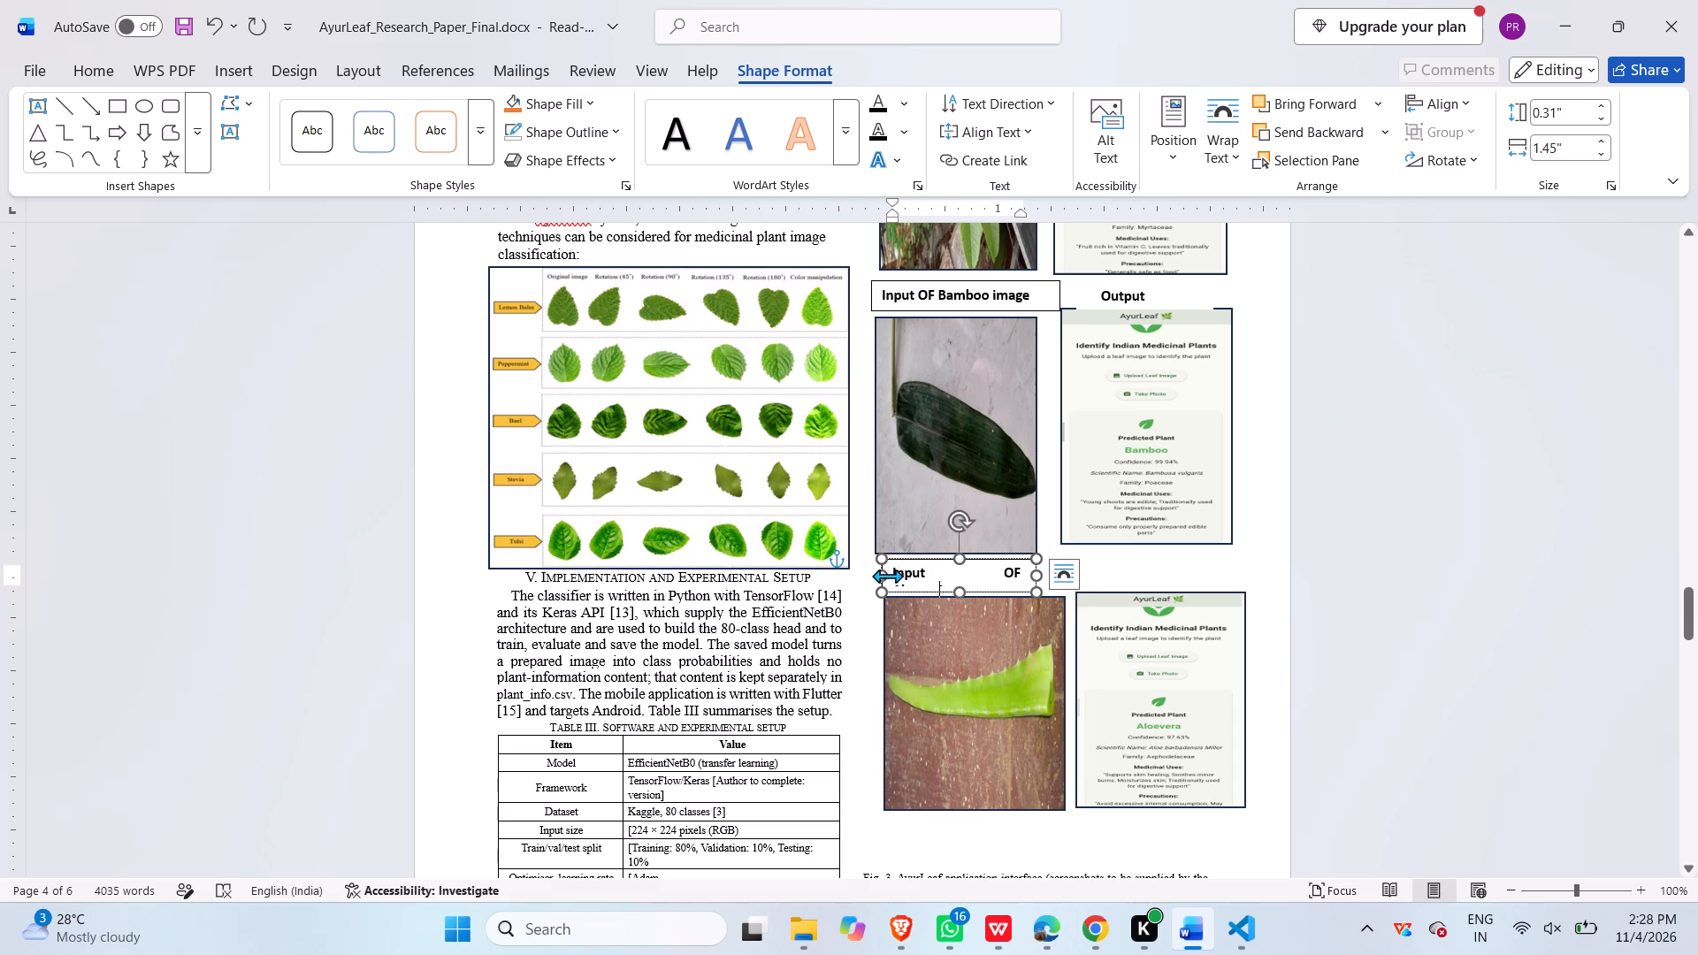
left_click_drag(878, 579, 863, 577)
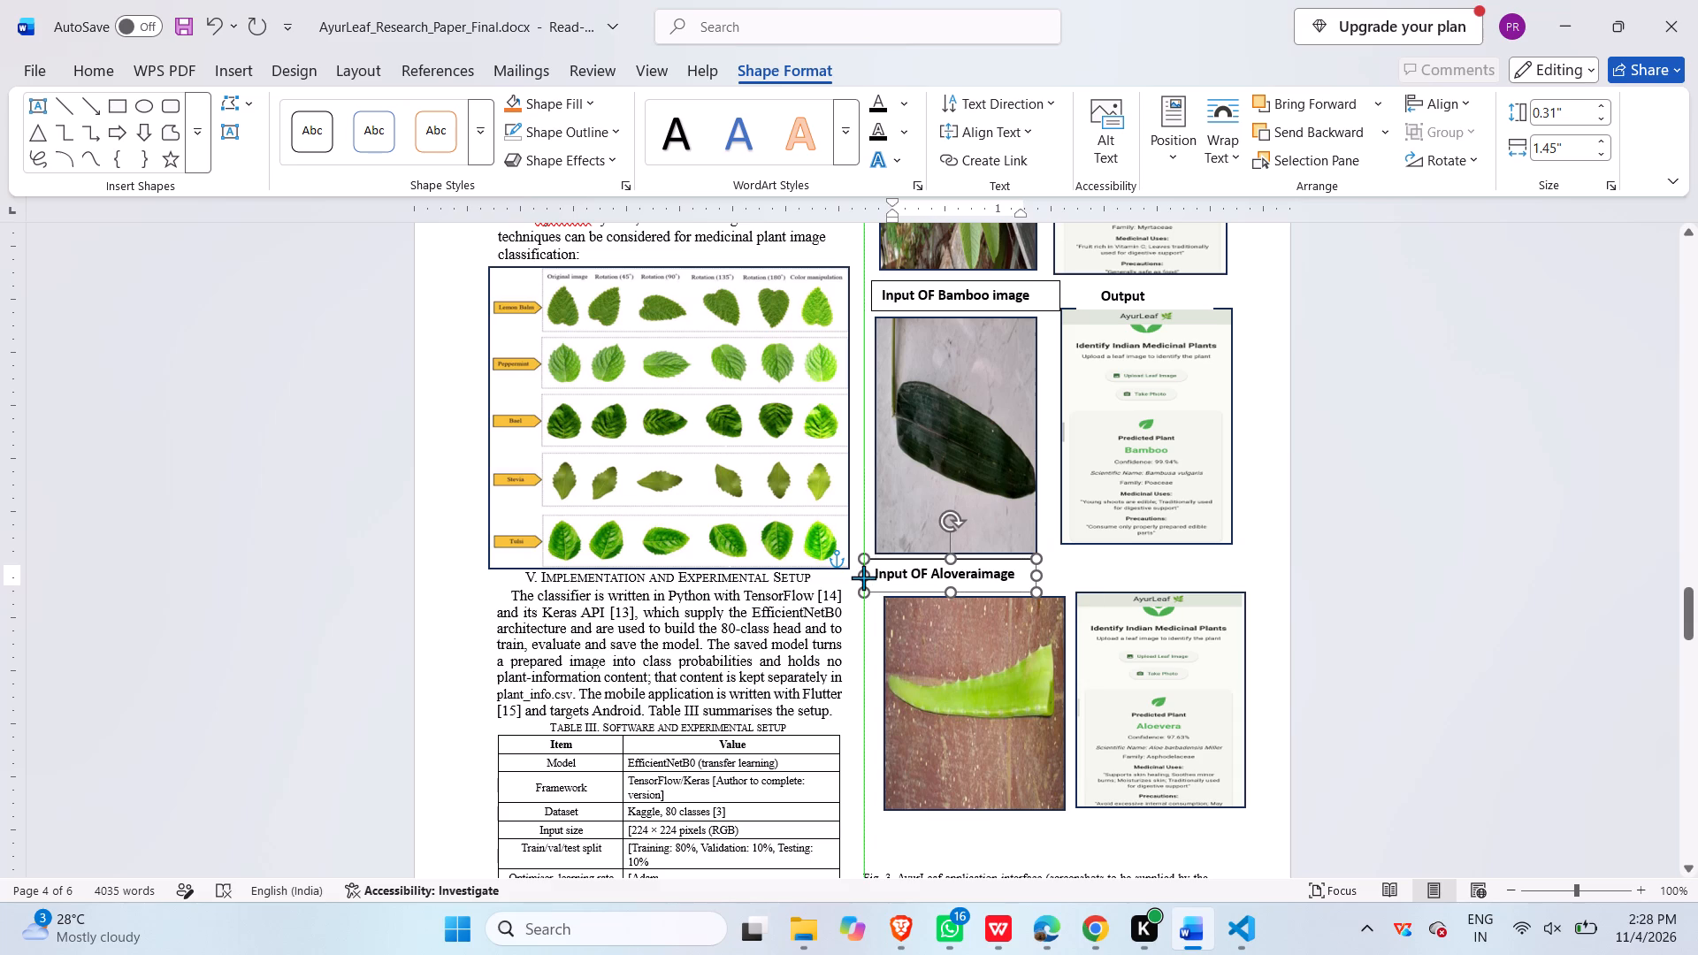
left_click_drag(863, 577, 865, 575)
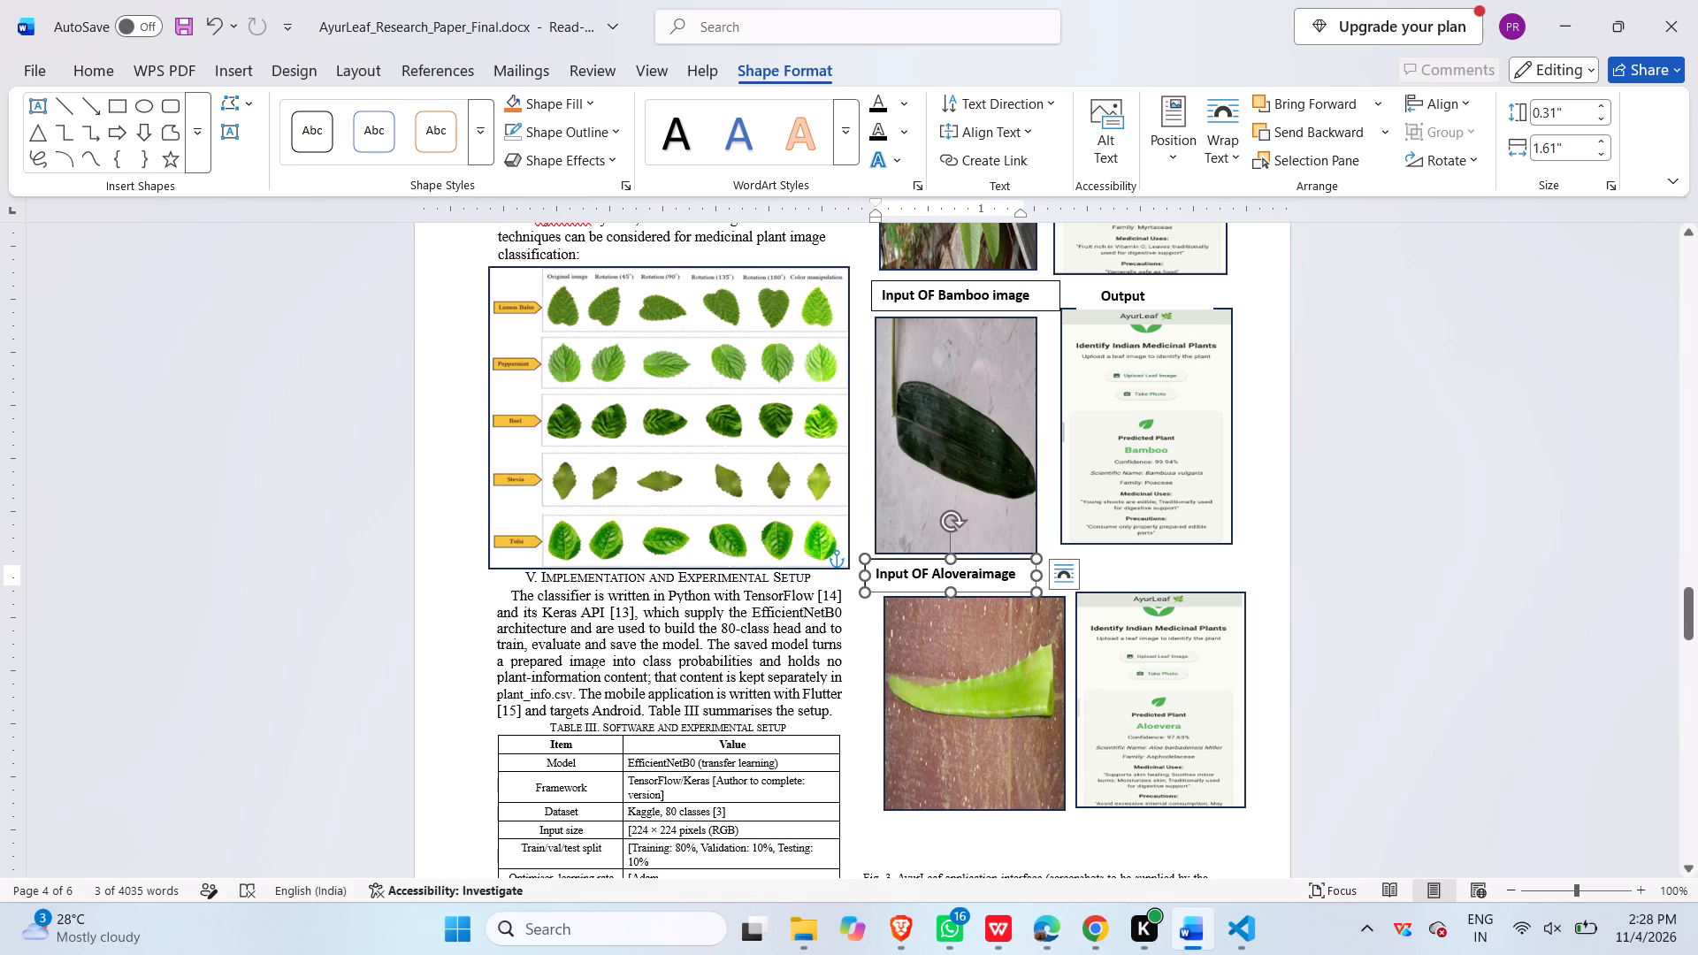
Correct the aloe vera label to read "Input OF Aloevera image" and widen its text box to about 1.69".
left_click(977, 577)
key("space")
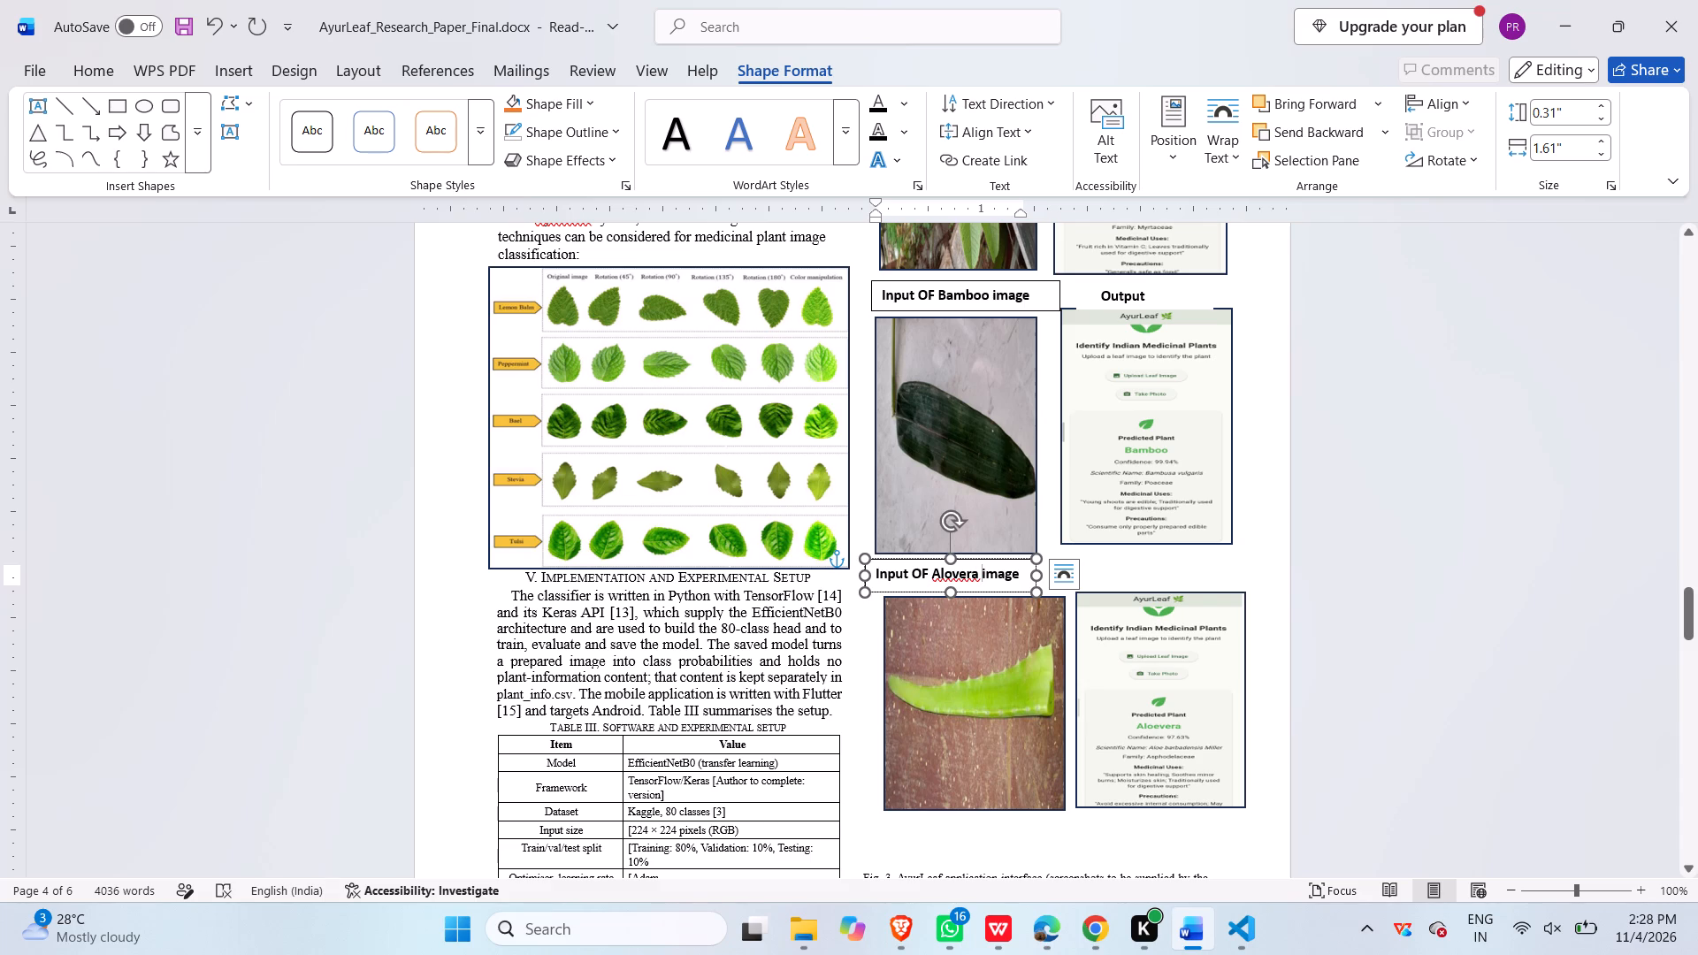
left_click(950, 576)
key("e")
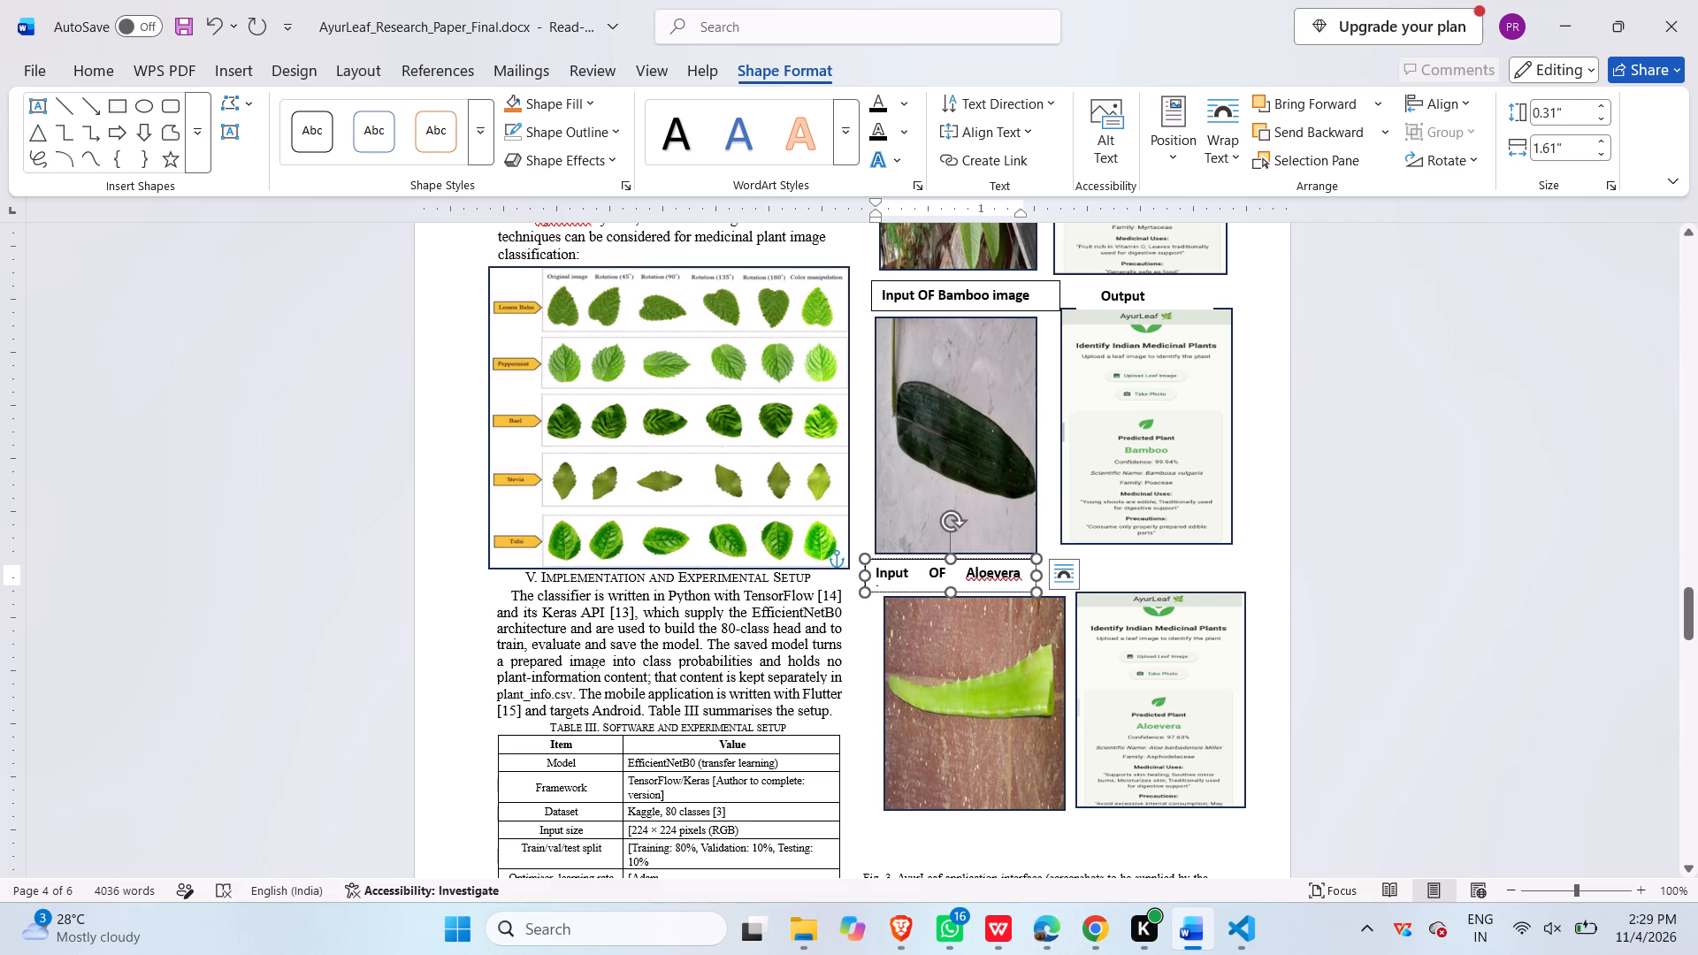
left_click(964, 574)
left_click_drag(1032, 572, 1045, 572)
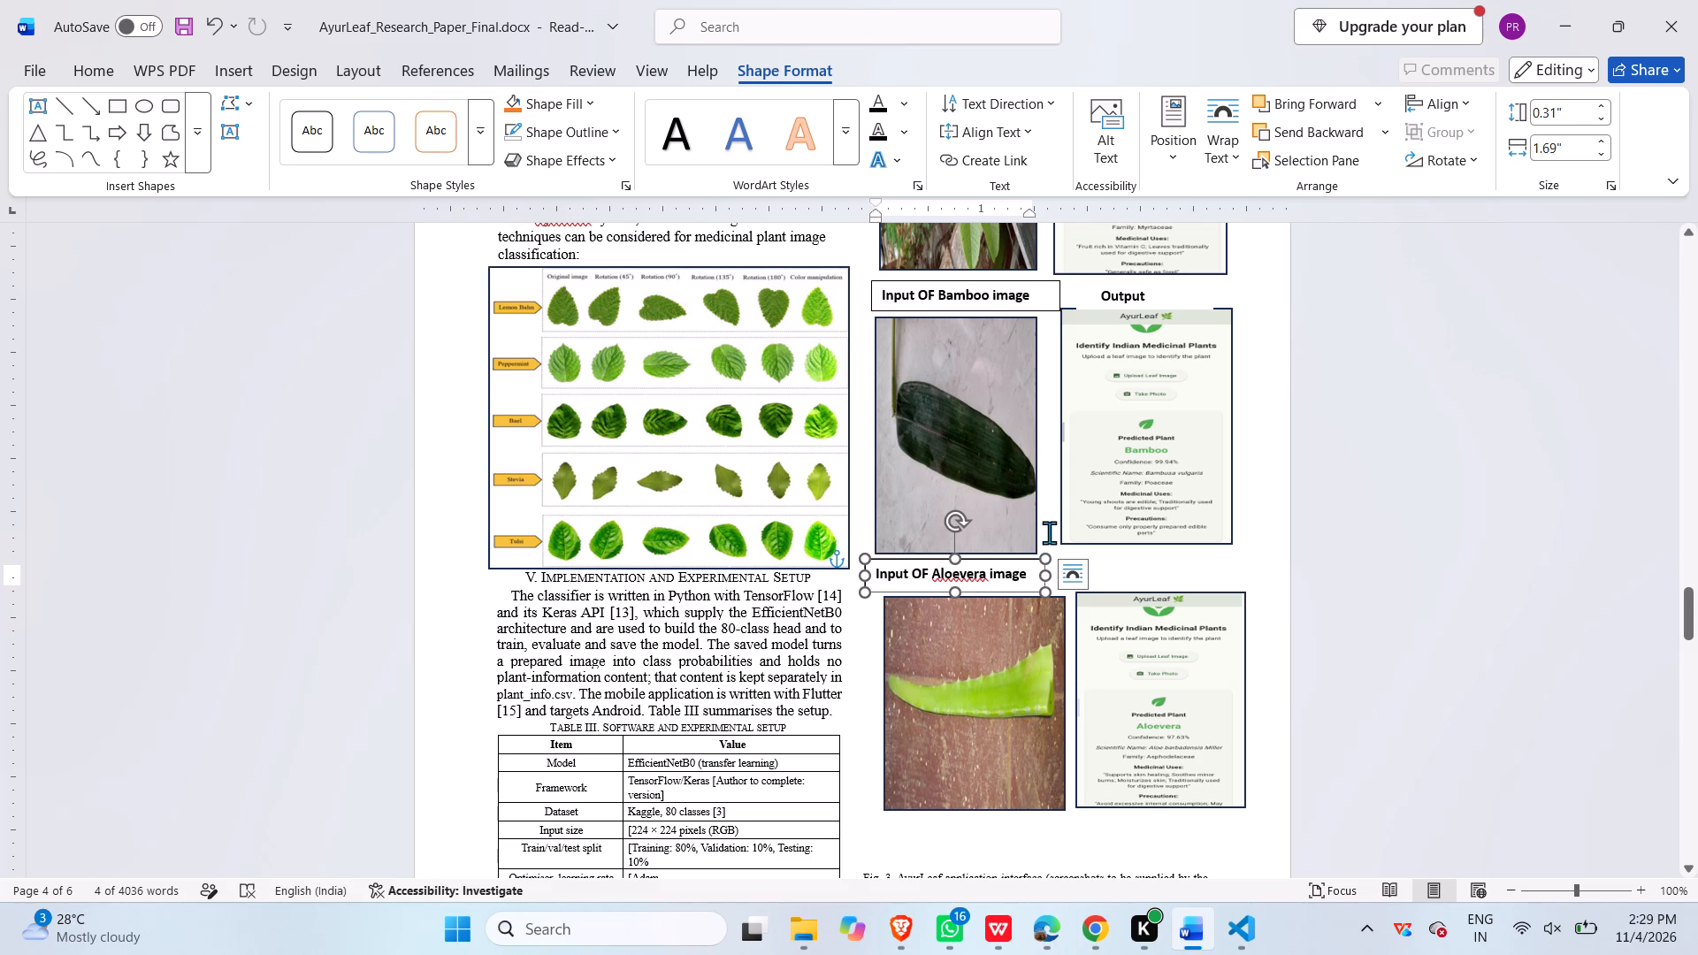
left_click(1049, 531)
scroll(1049, 532, "up", 1)
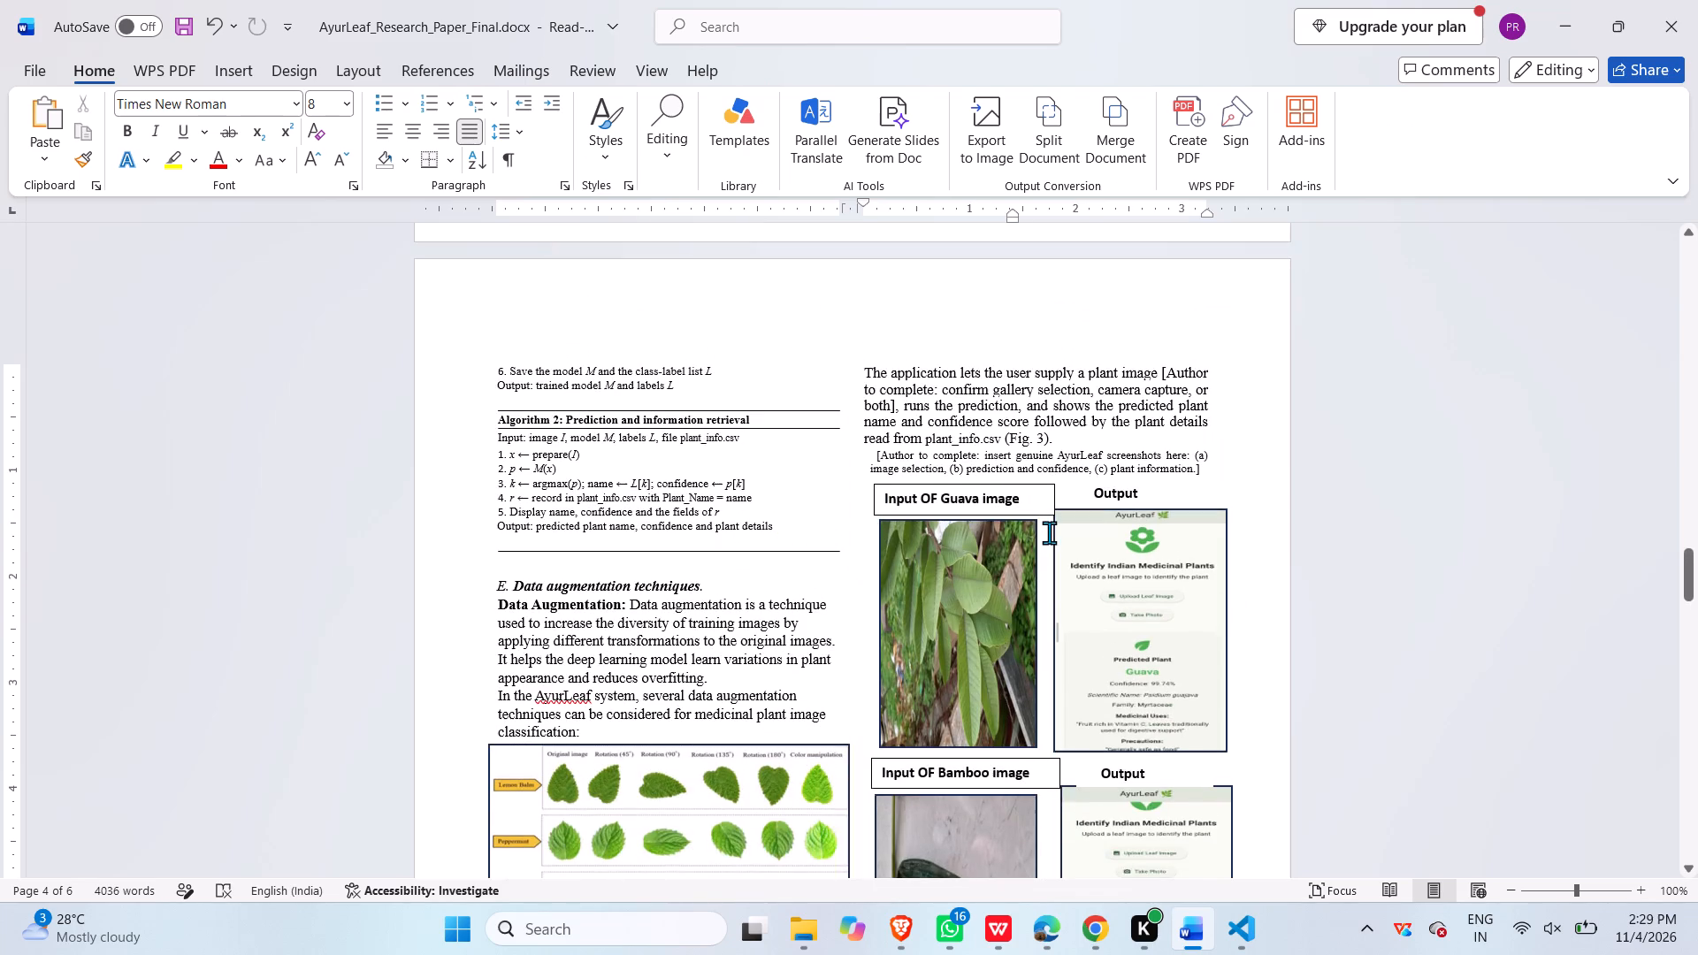
scroll(1049, 532, "down", 1)
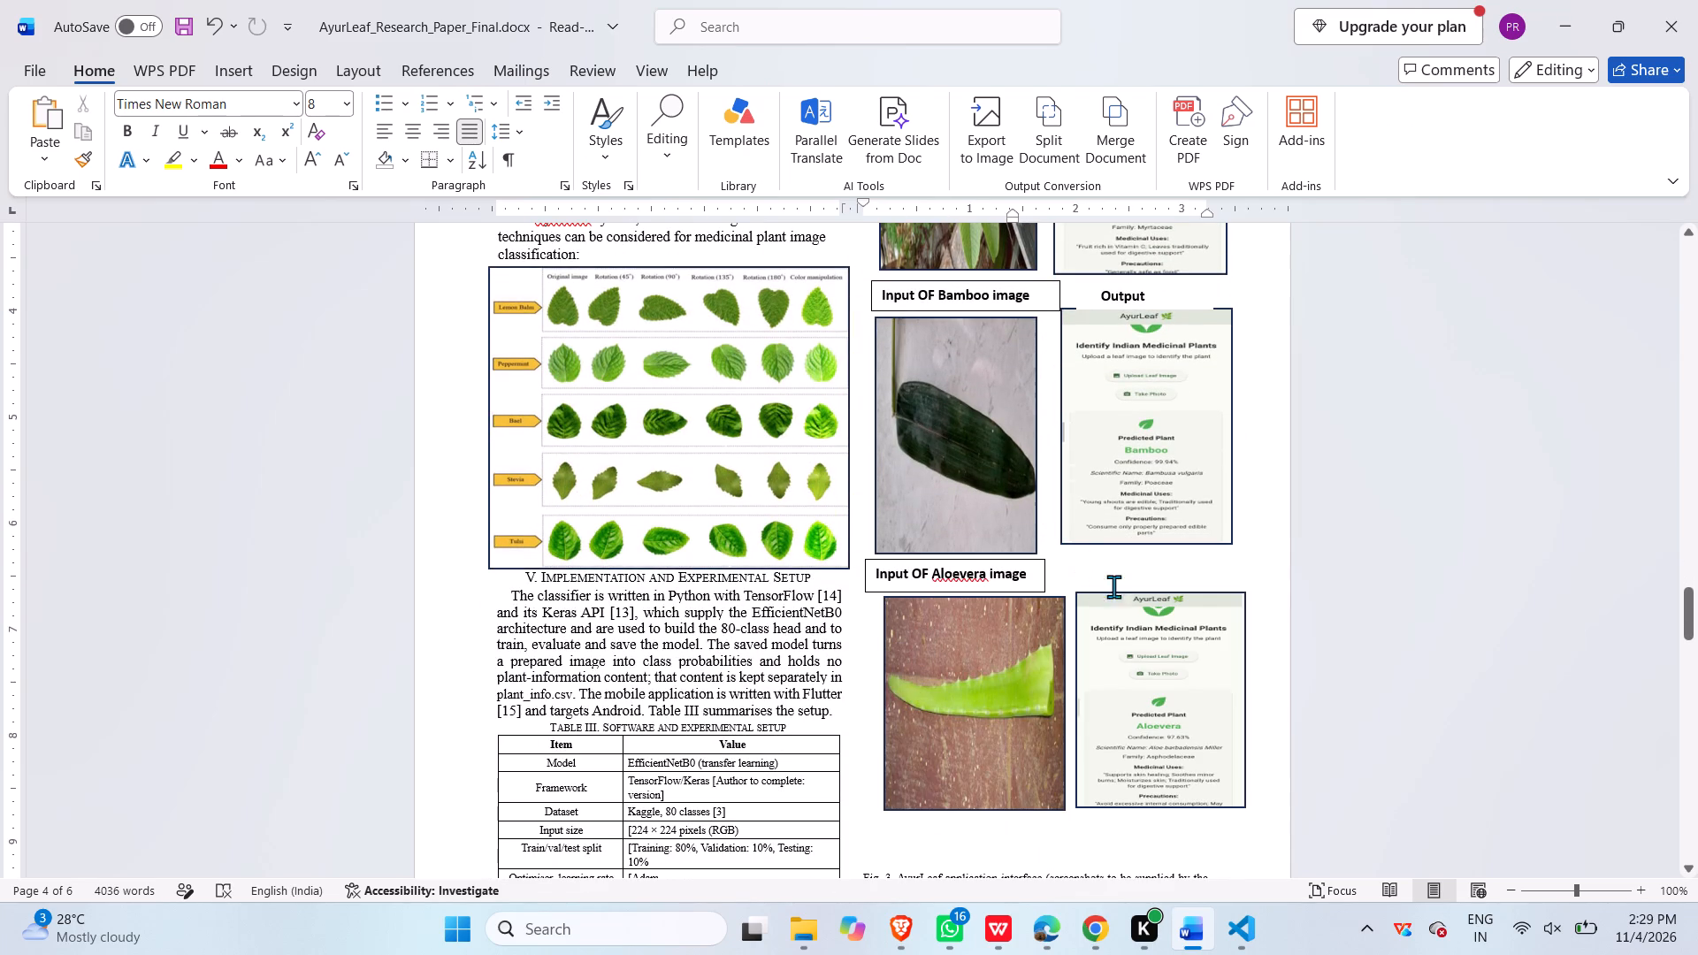
Draw a text box about 0.31" high and 1.13" wide above the Aloevera output screenshot, containing the text "Output".
left_click(229, 65)
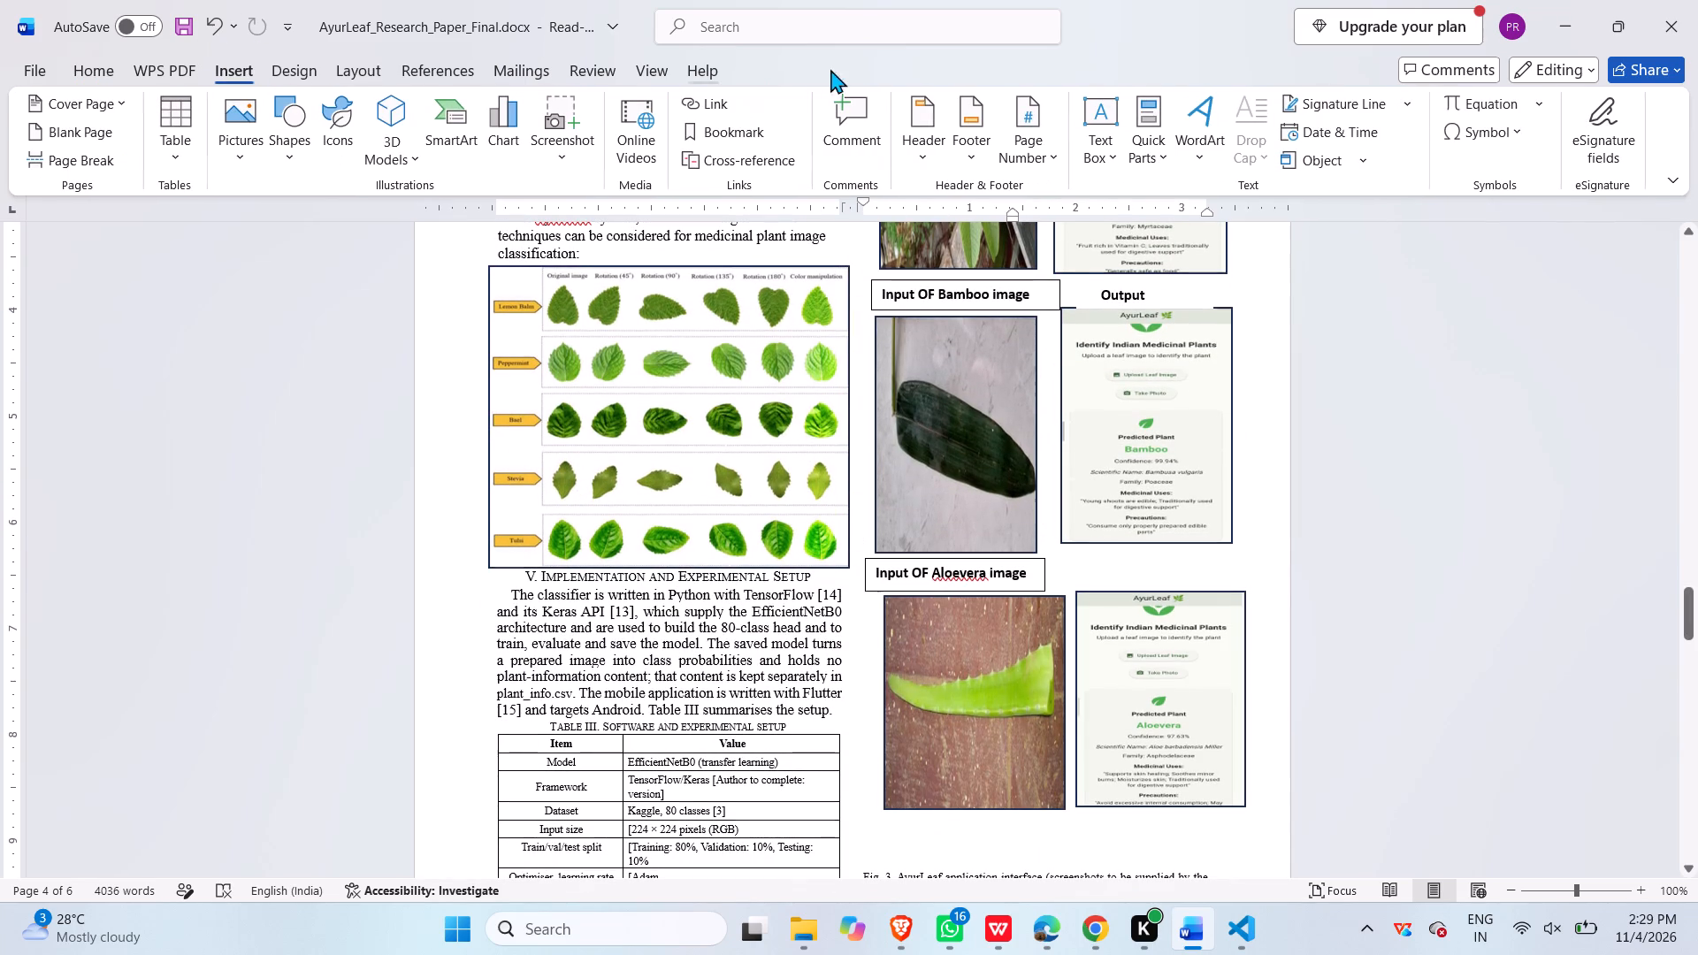
left_click(1095, 113)
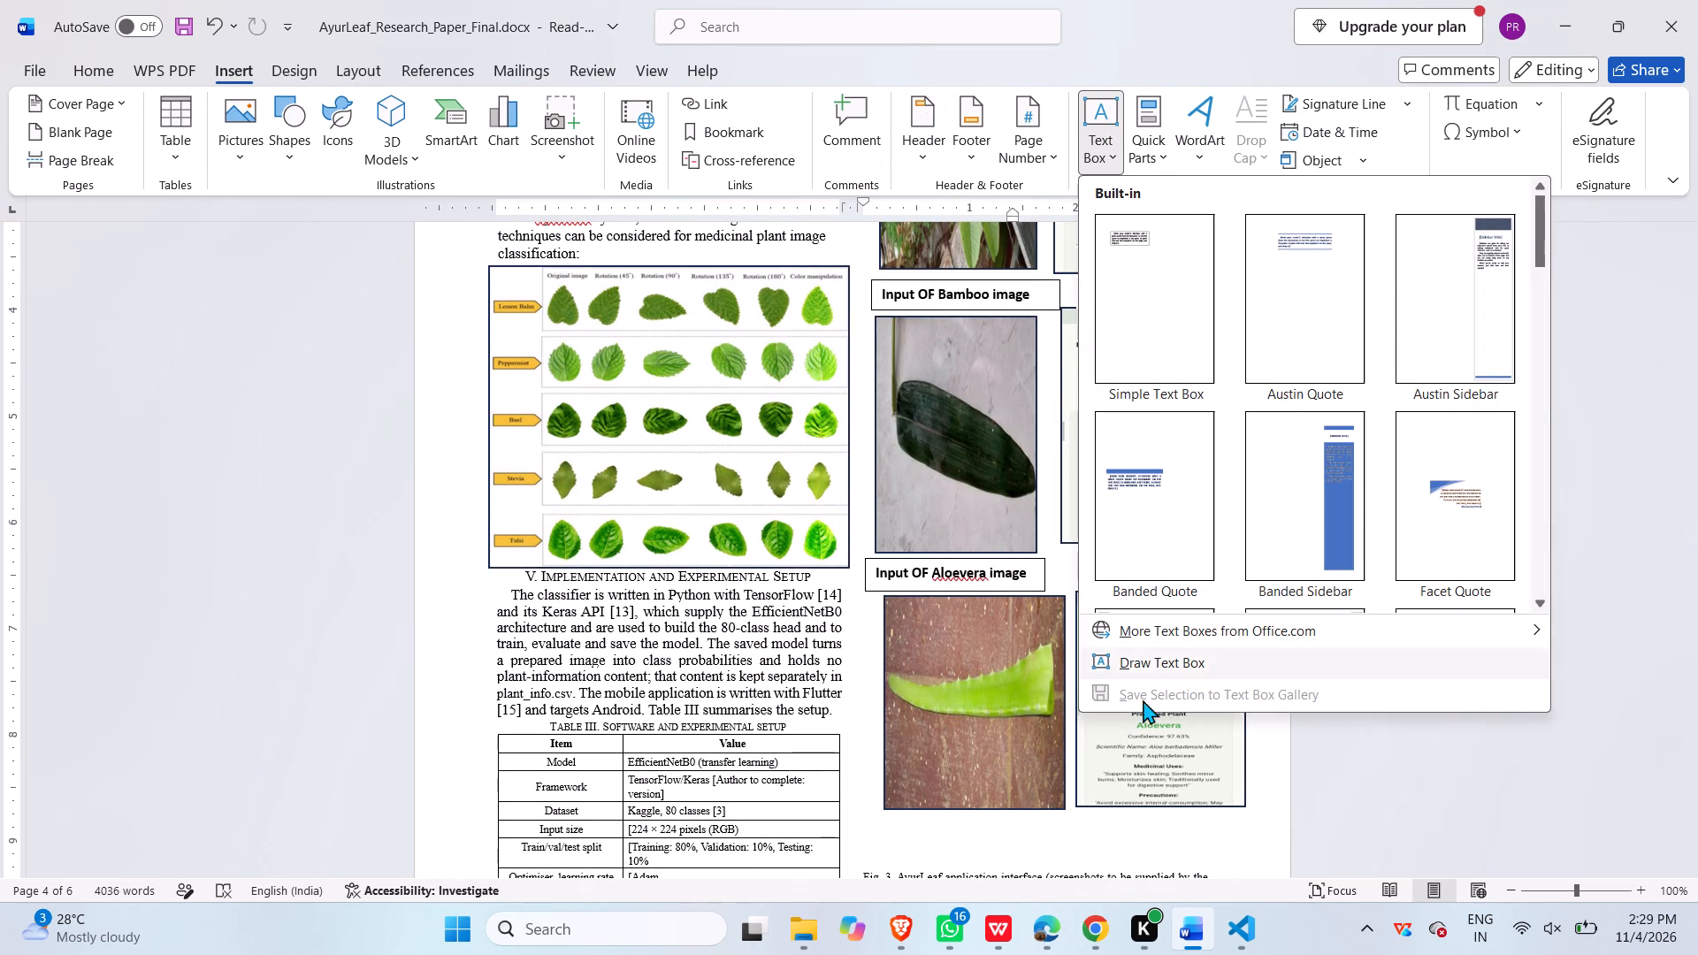
left_click(1175, 648)
left_click_drag(1091, 556, 1113, 568)
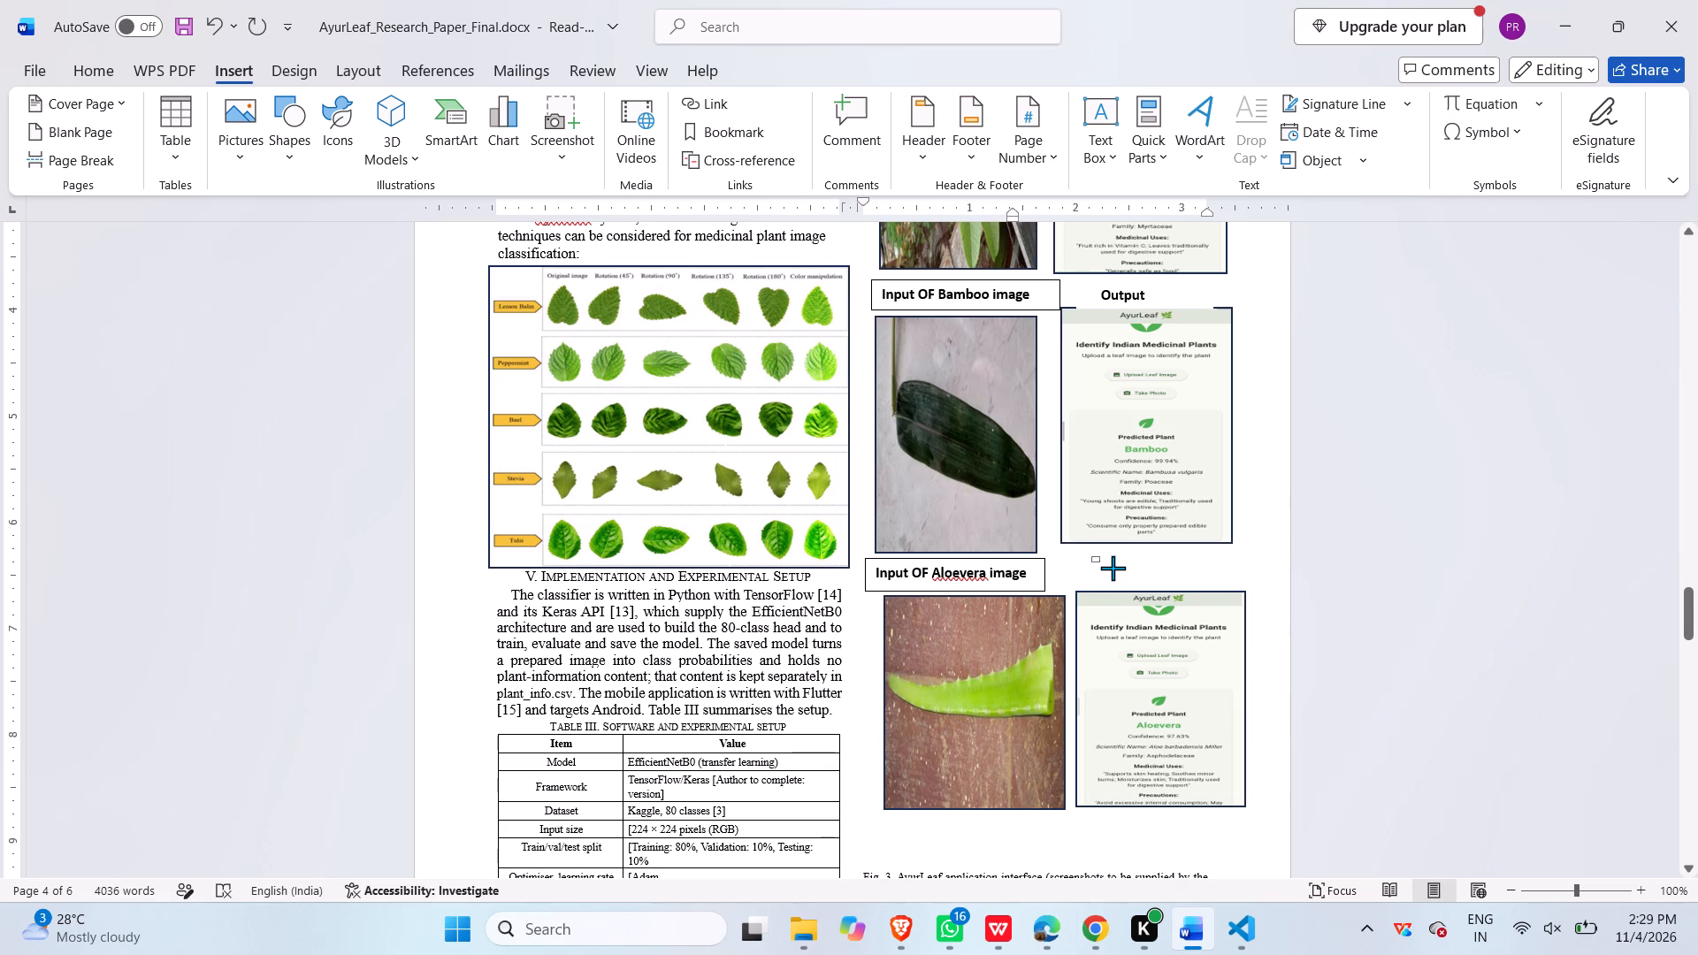
left_click_drag(1113, 568, 1212, 589)
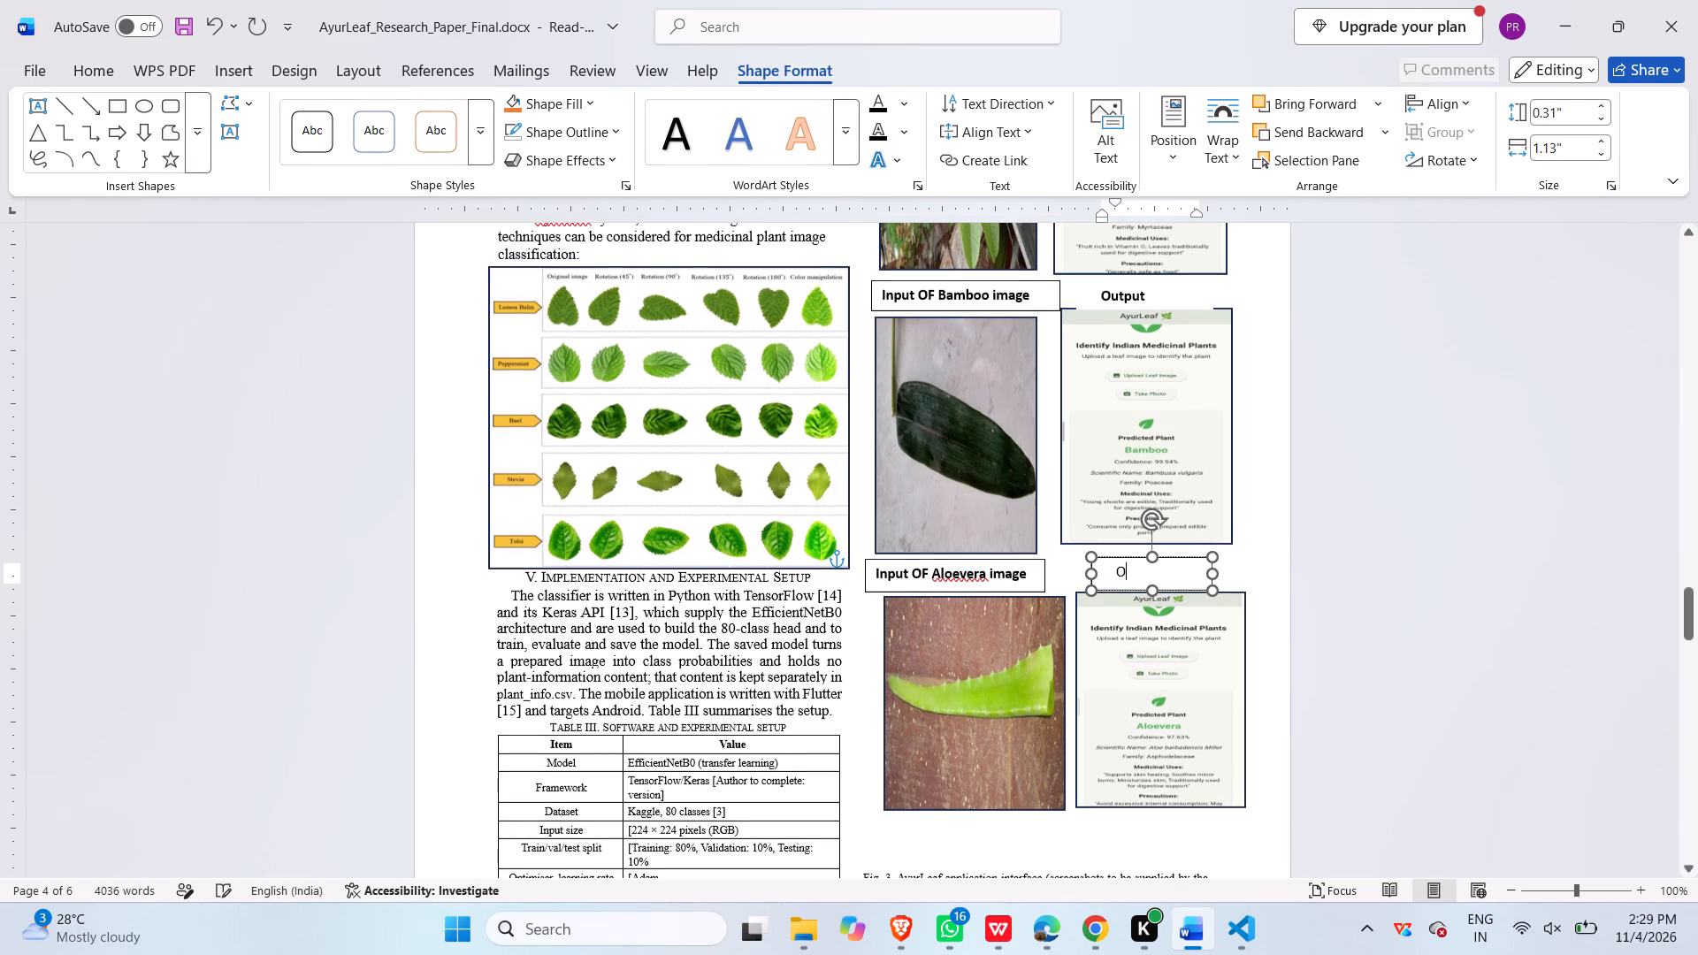
type("utput")
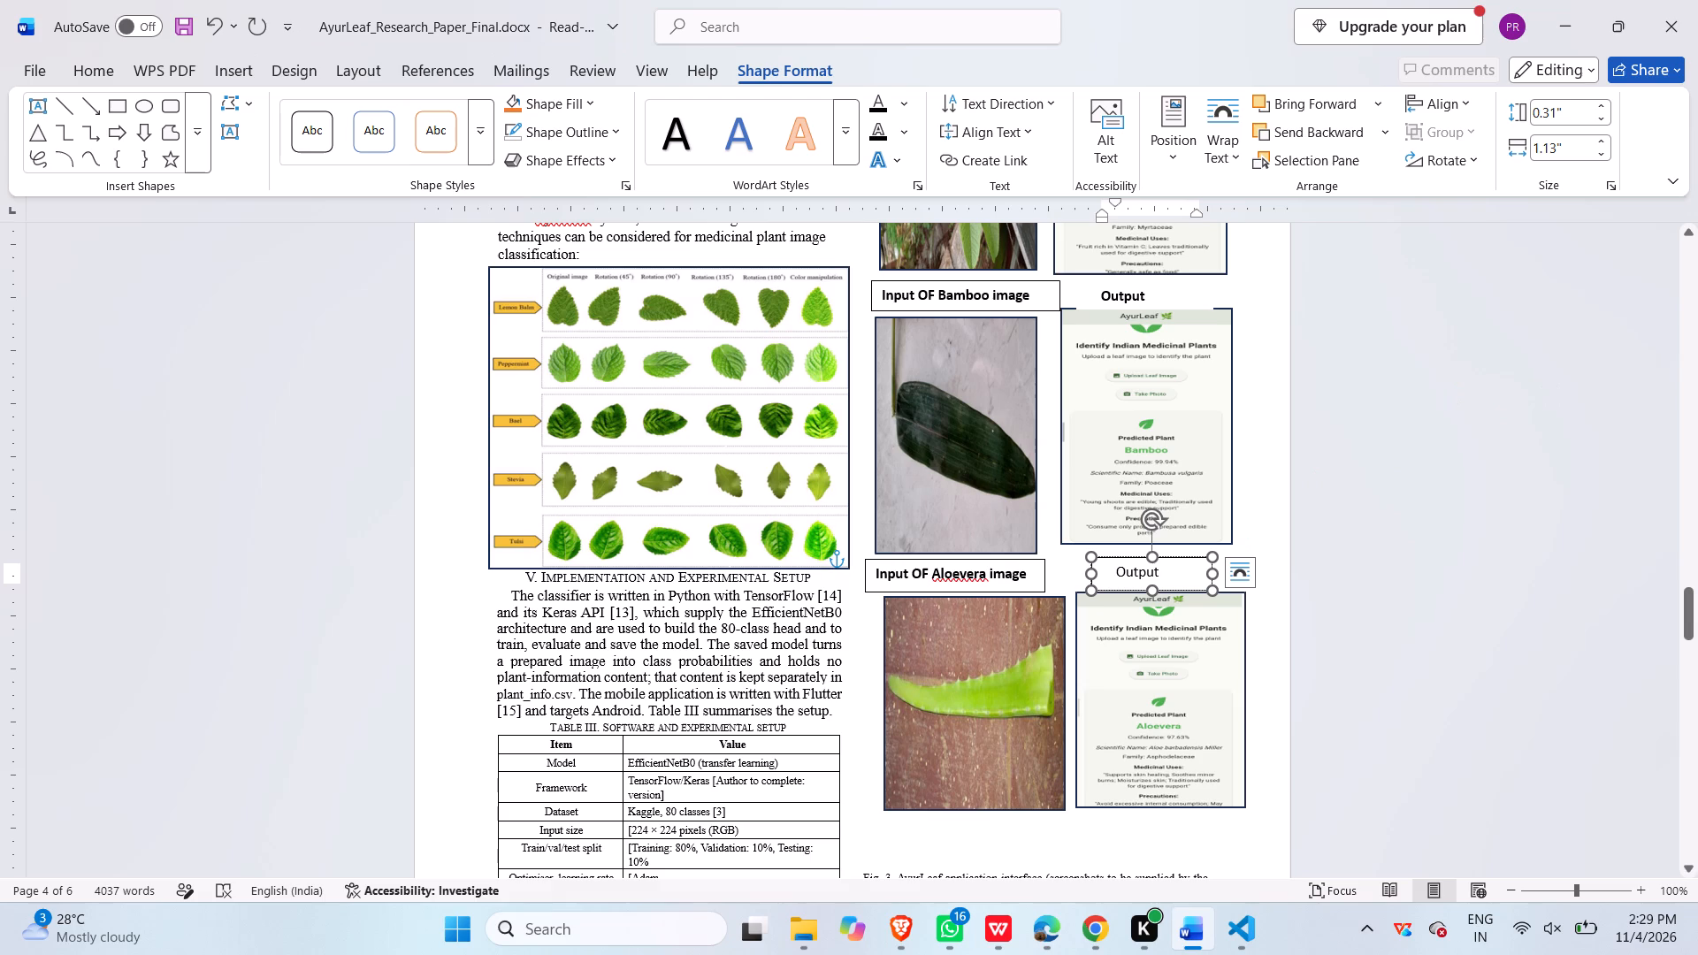
Make the "Output" label above the Aloevera screenshot bold and remove its text box outline.
left_click_drag(1111, 573, 1173, 560)
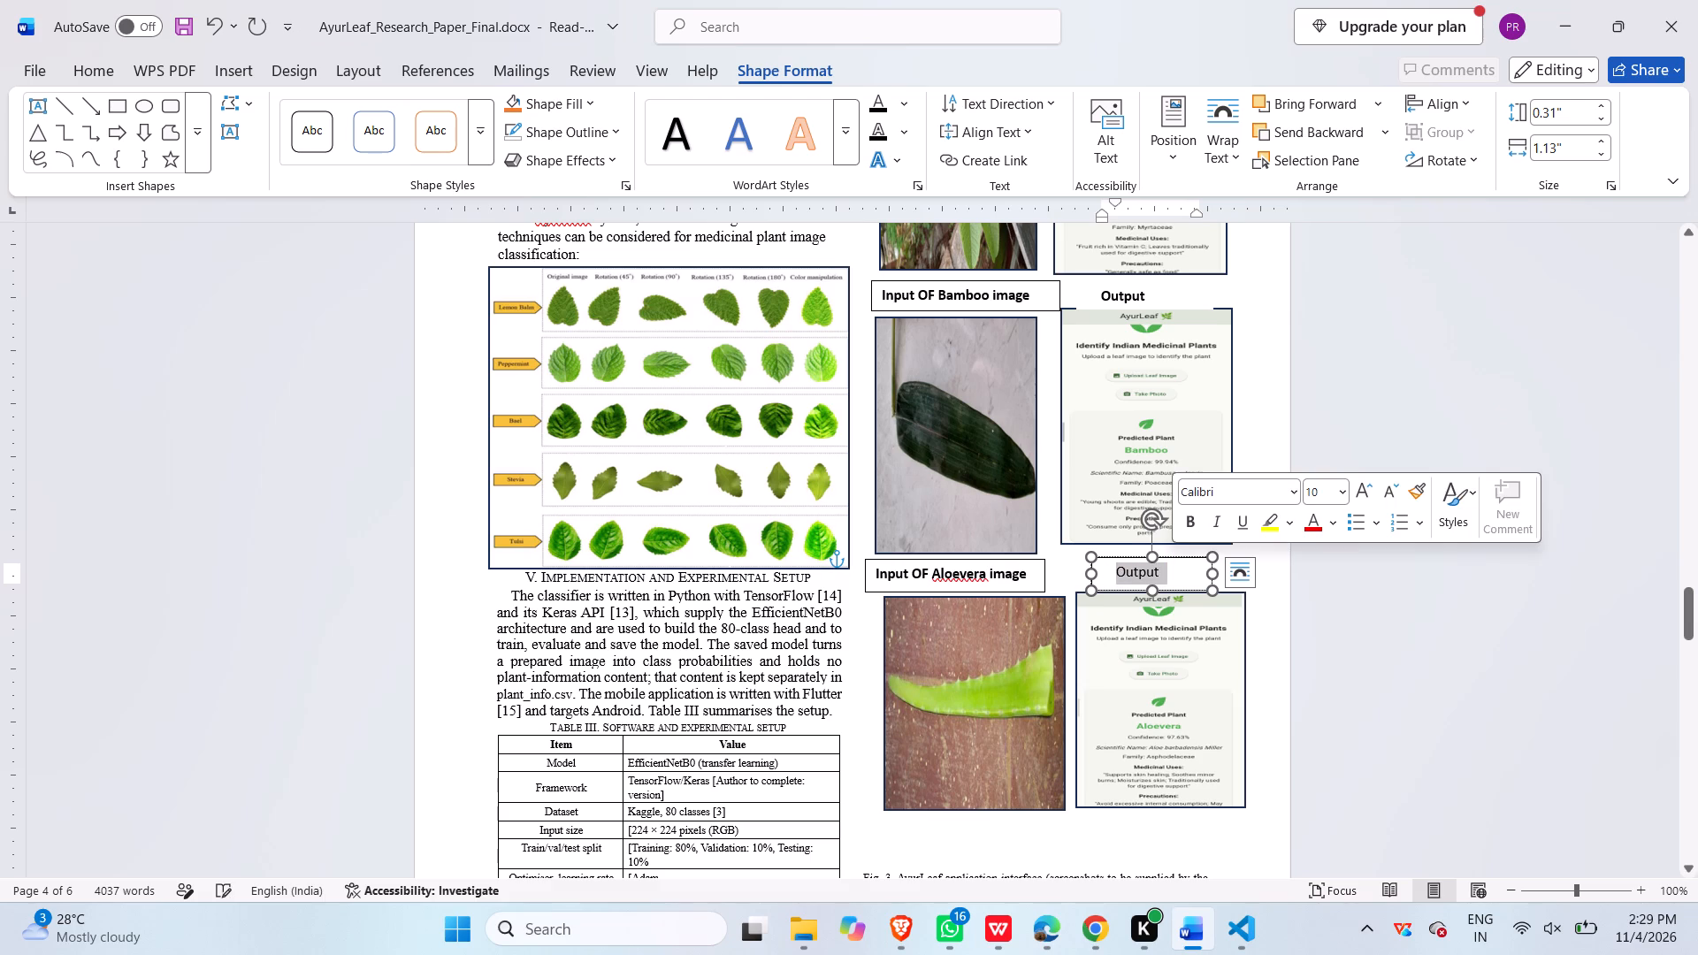
left_click(1190, 524)
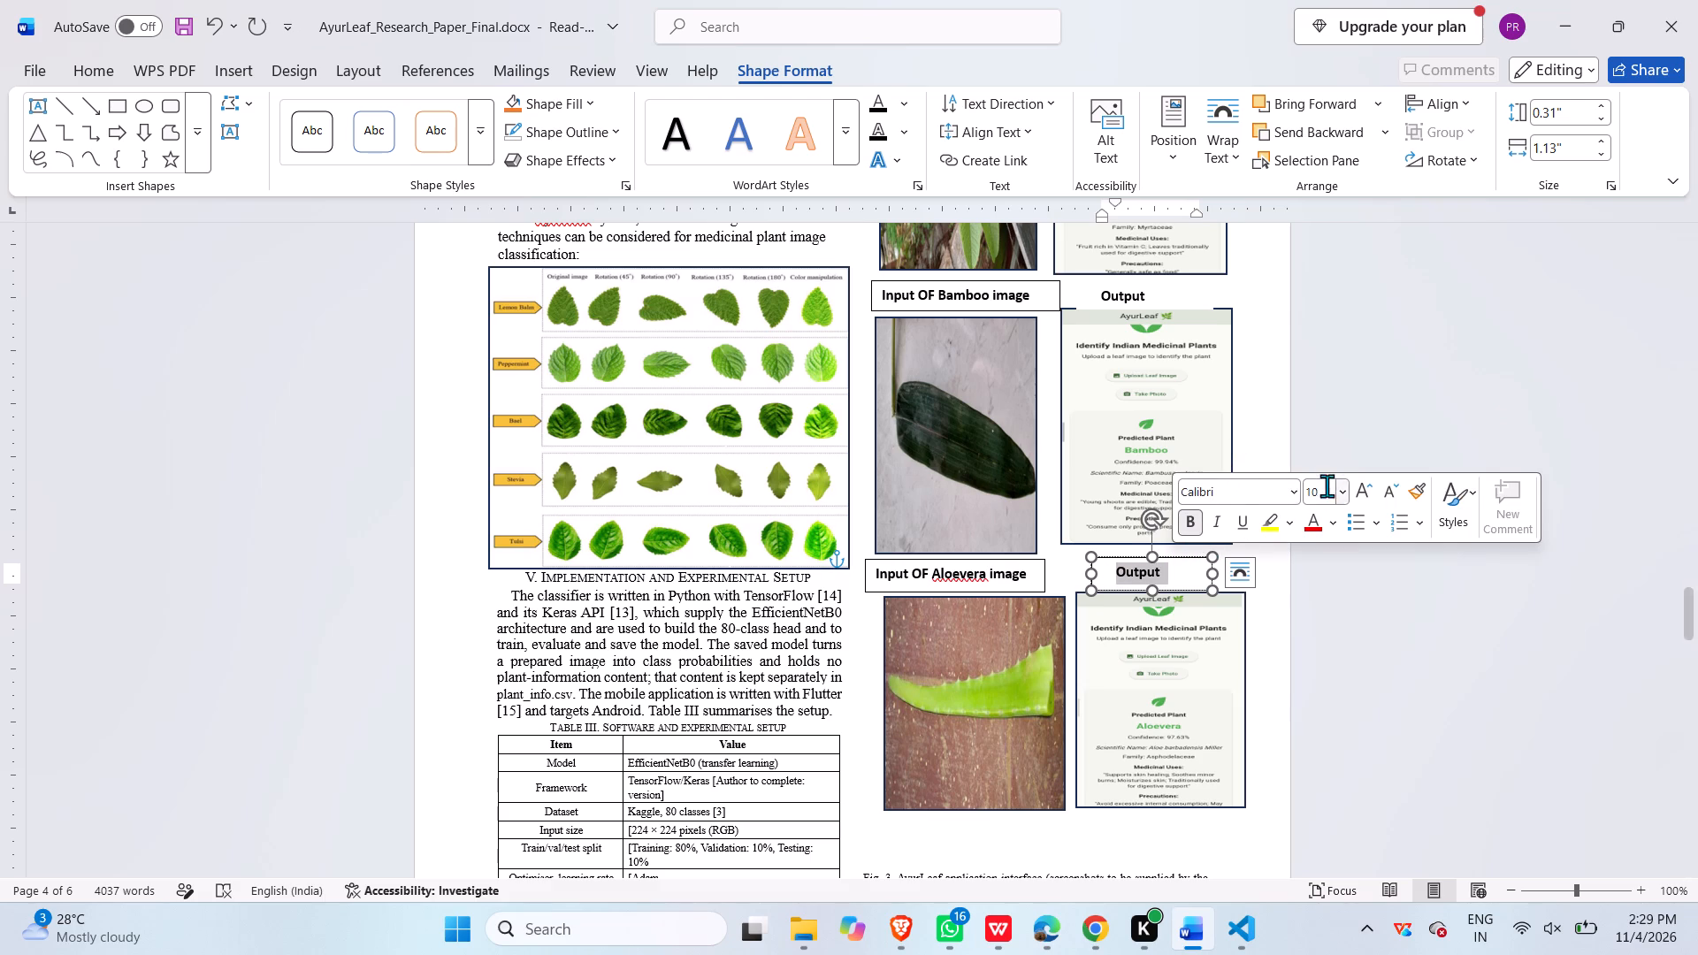
left_click(610, 134)
left_click(585, 514)
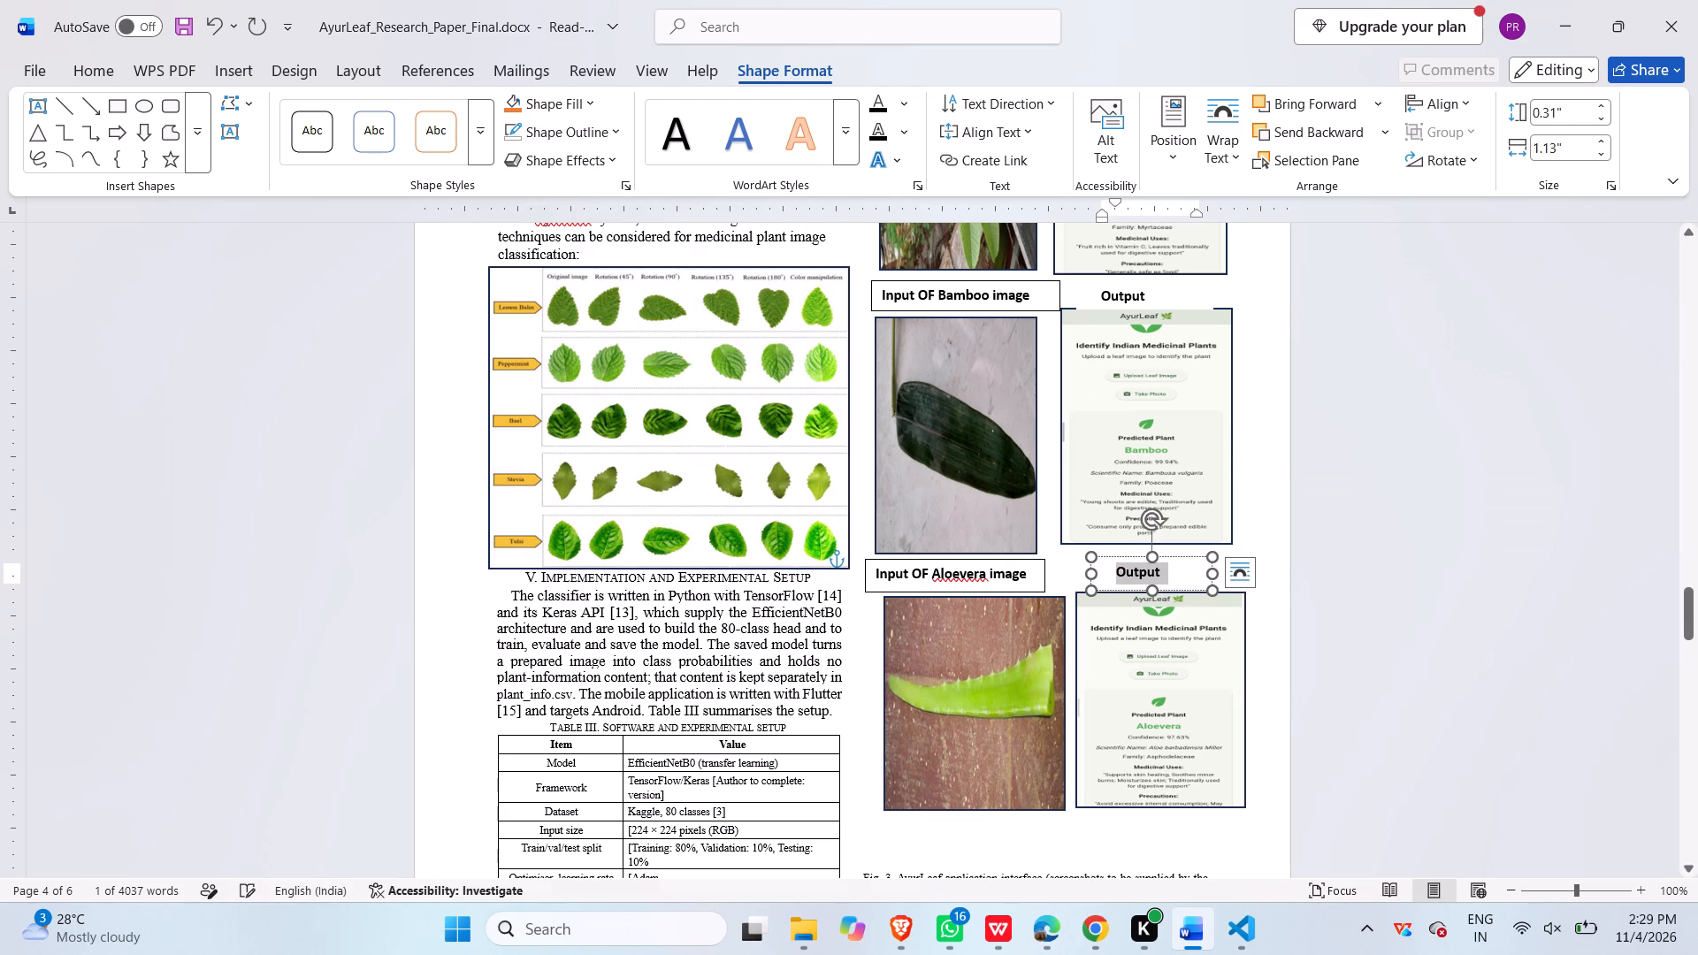
left_click(1254, 424)
scroll(1189, 443, "up", 1)
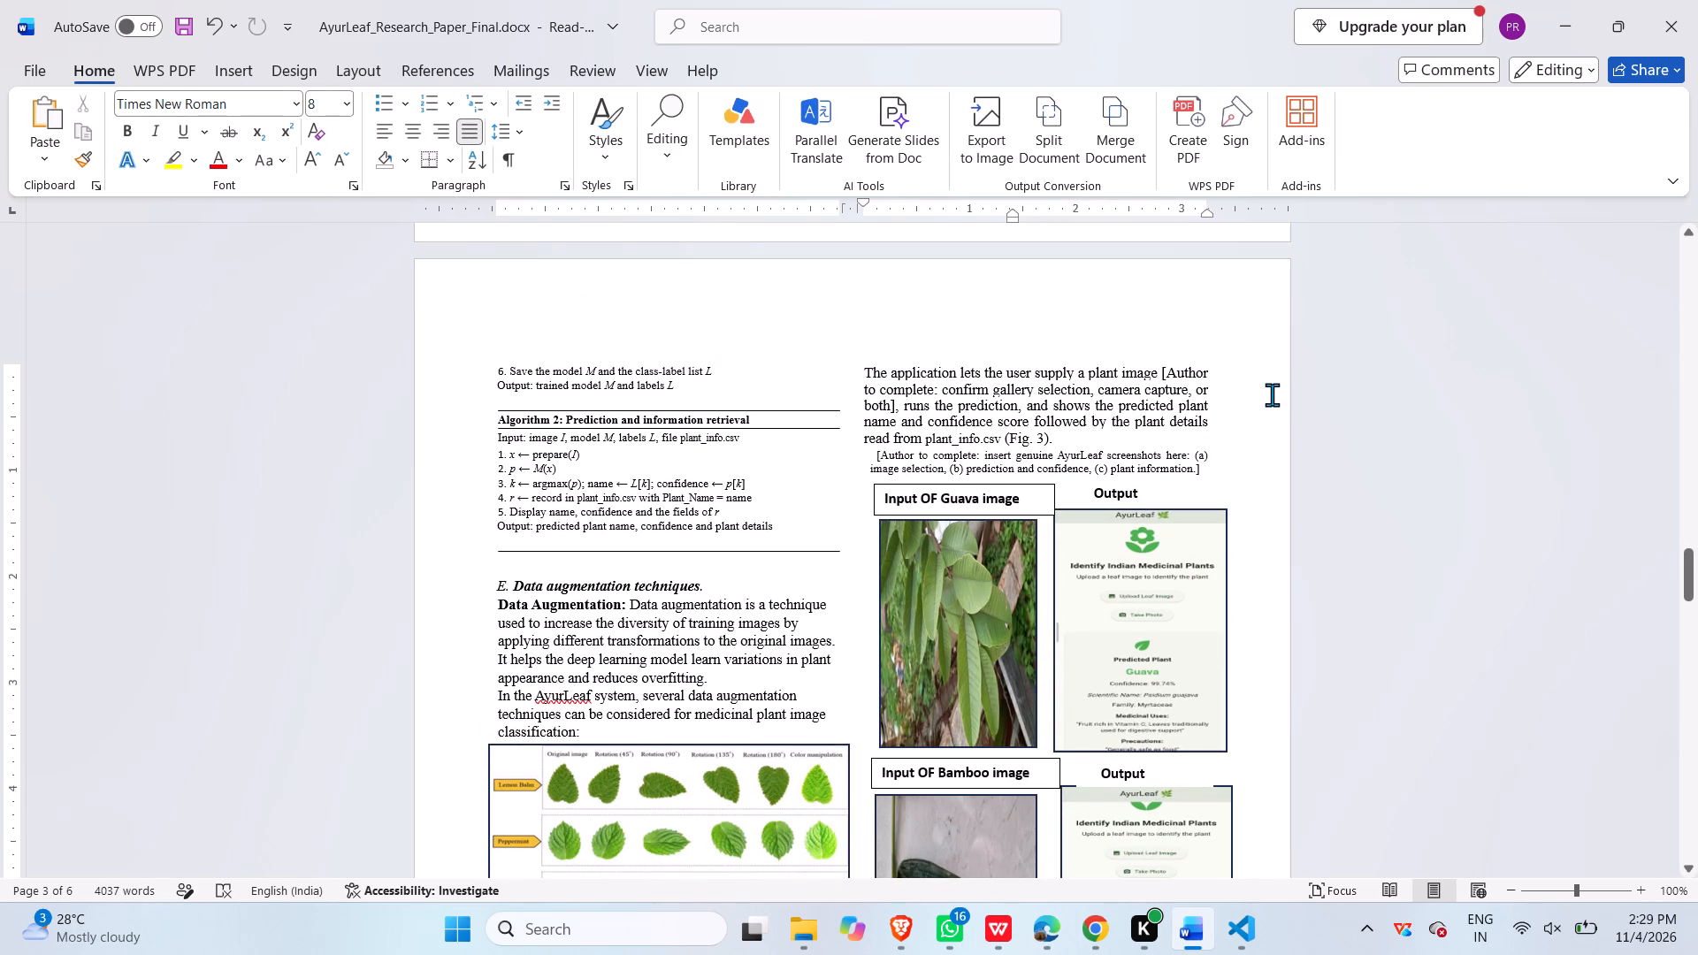
scroll(1266, 387, "down", 1)
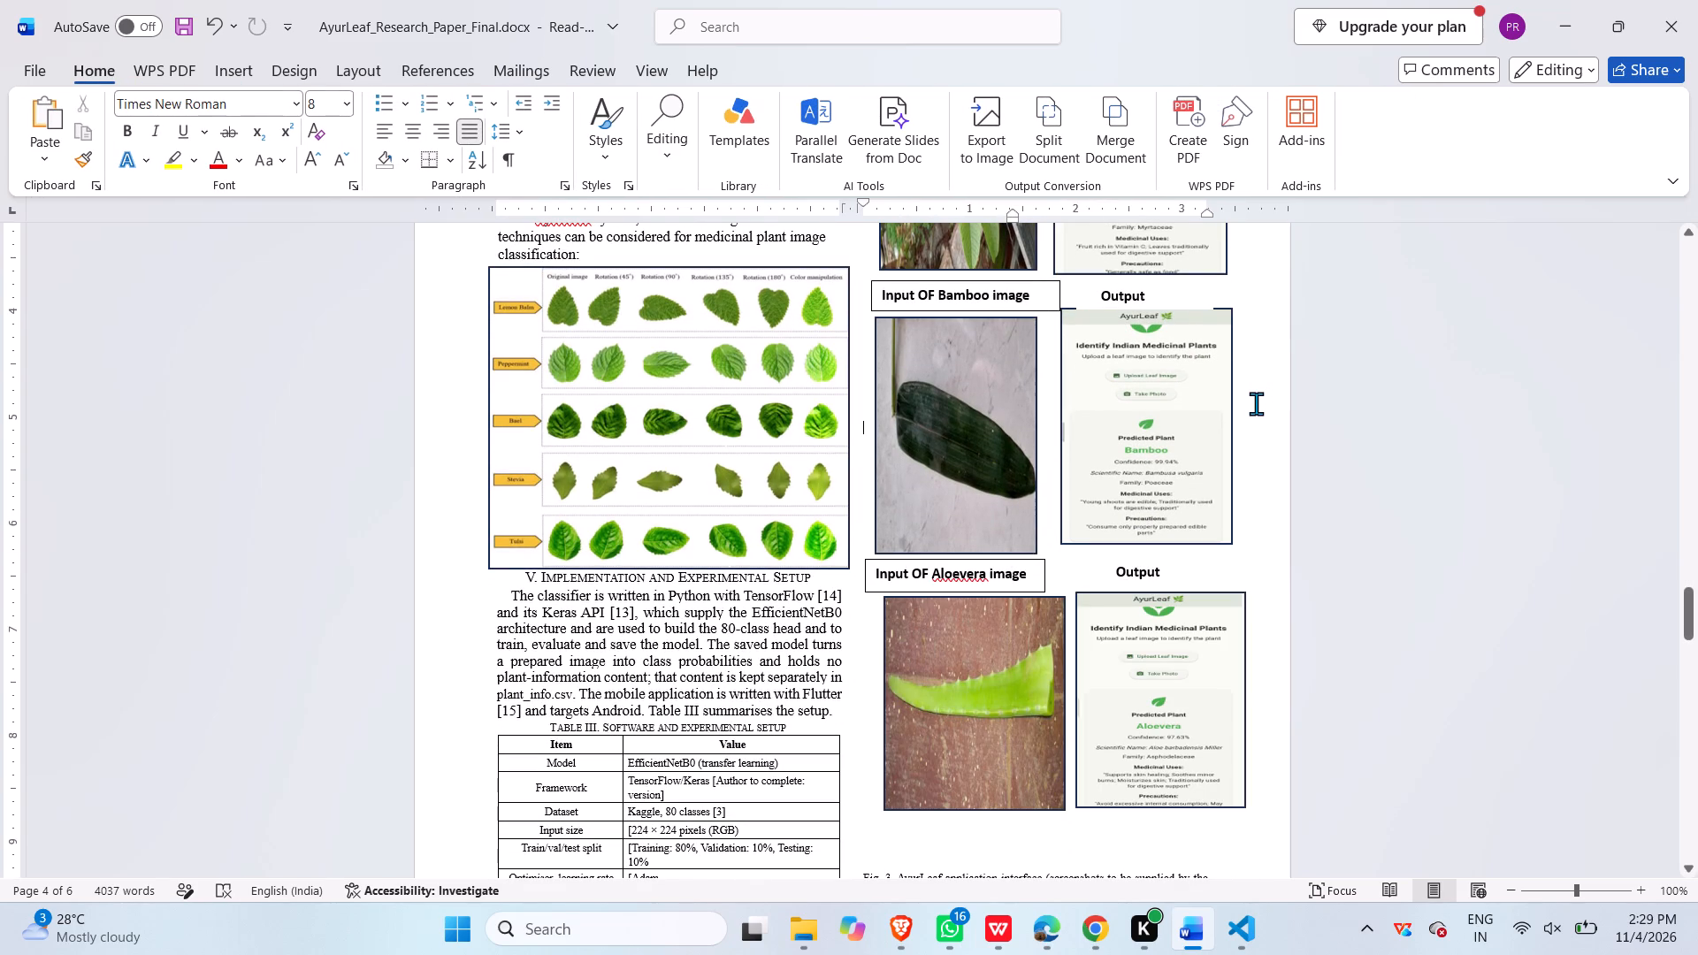
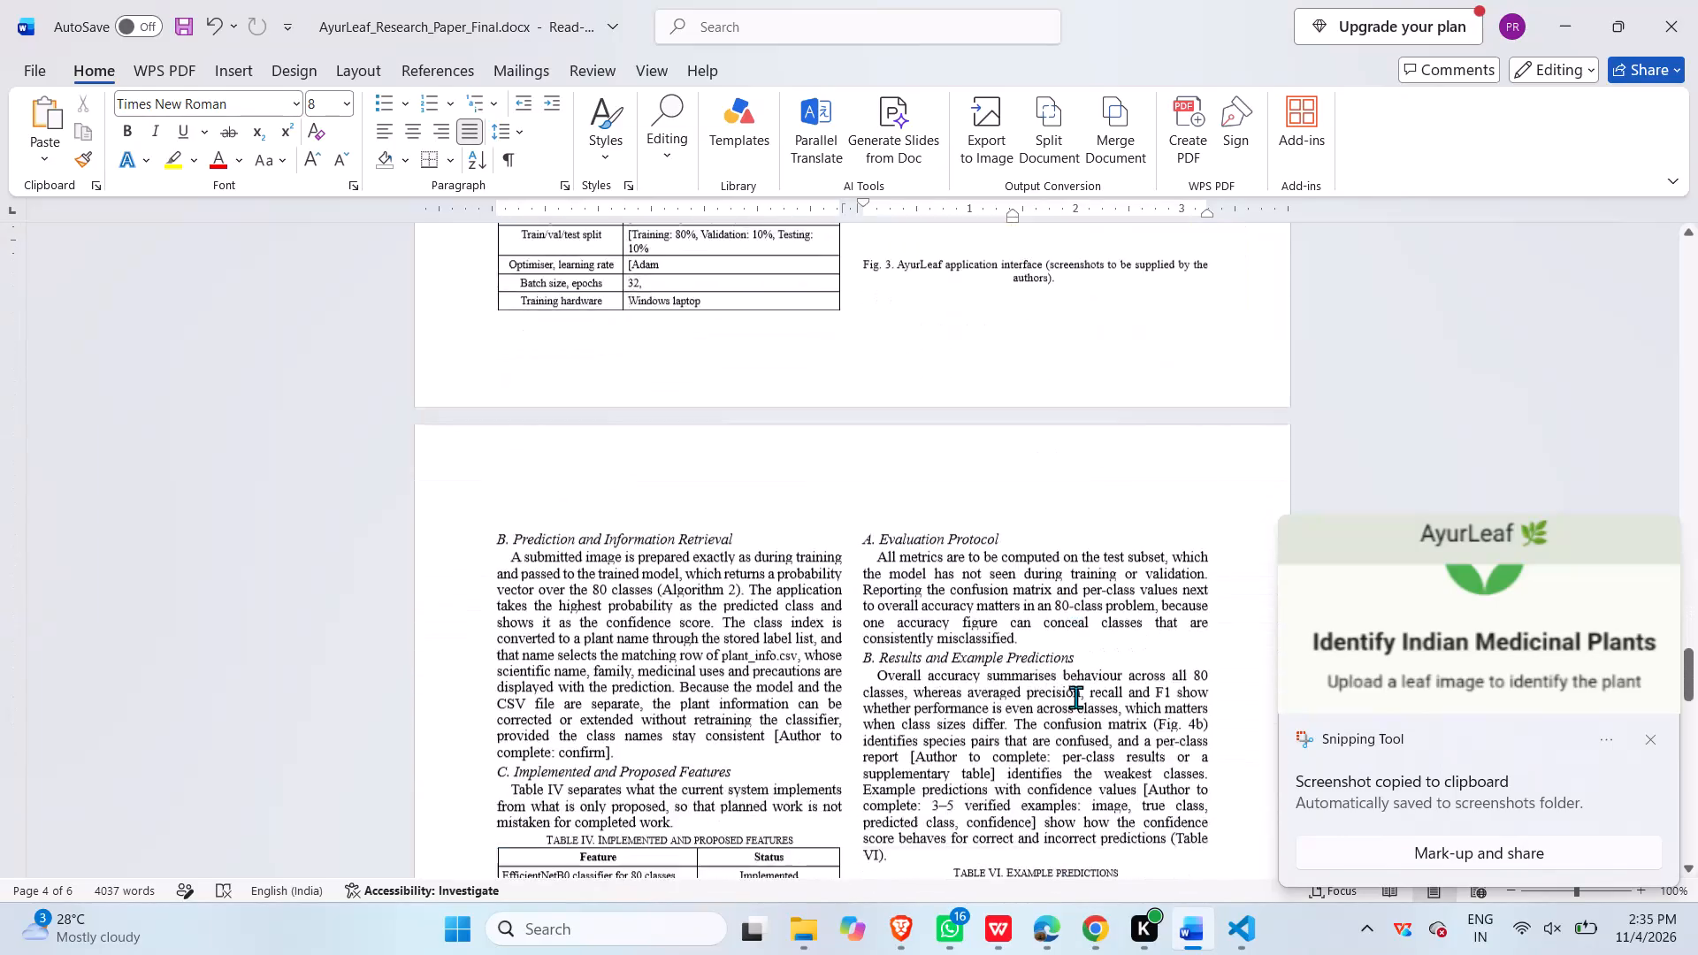
Review the paper's pages from the introduction through the figures, tables and references to check the layout.
scroll(1075, 697, "down", 3)
scroll(1075, 697, "up", 1)
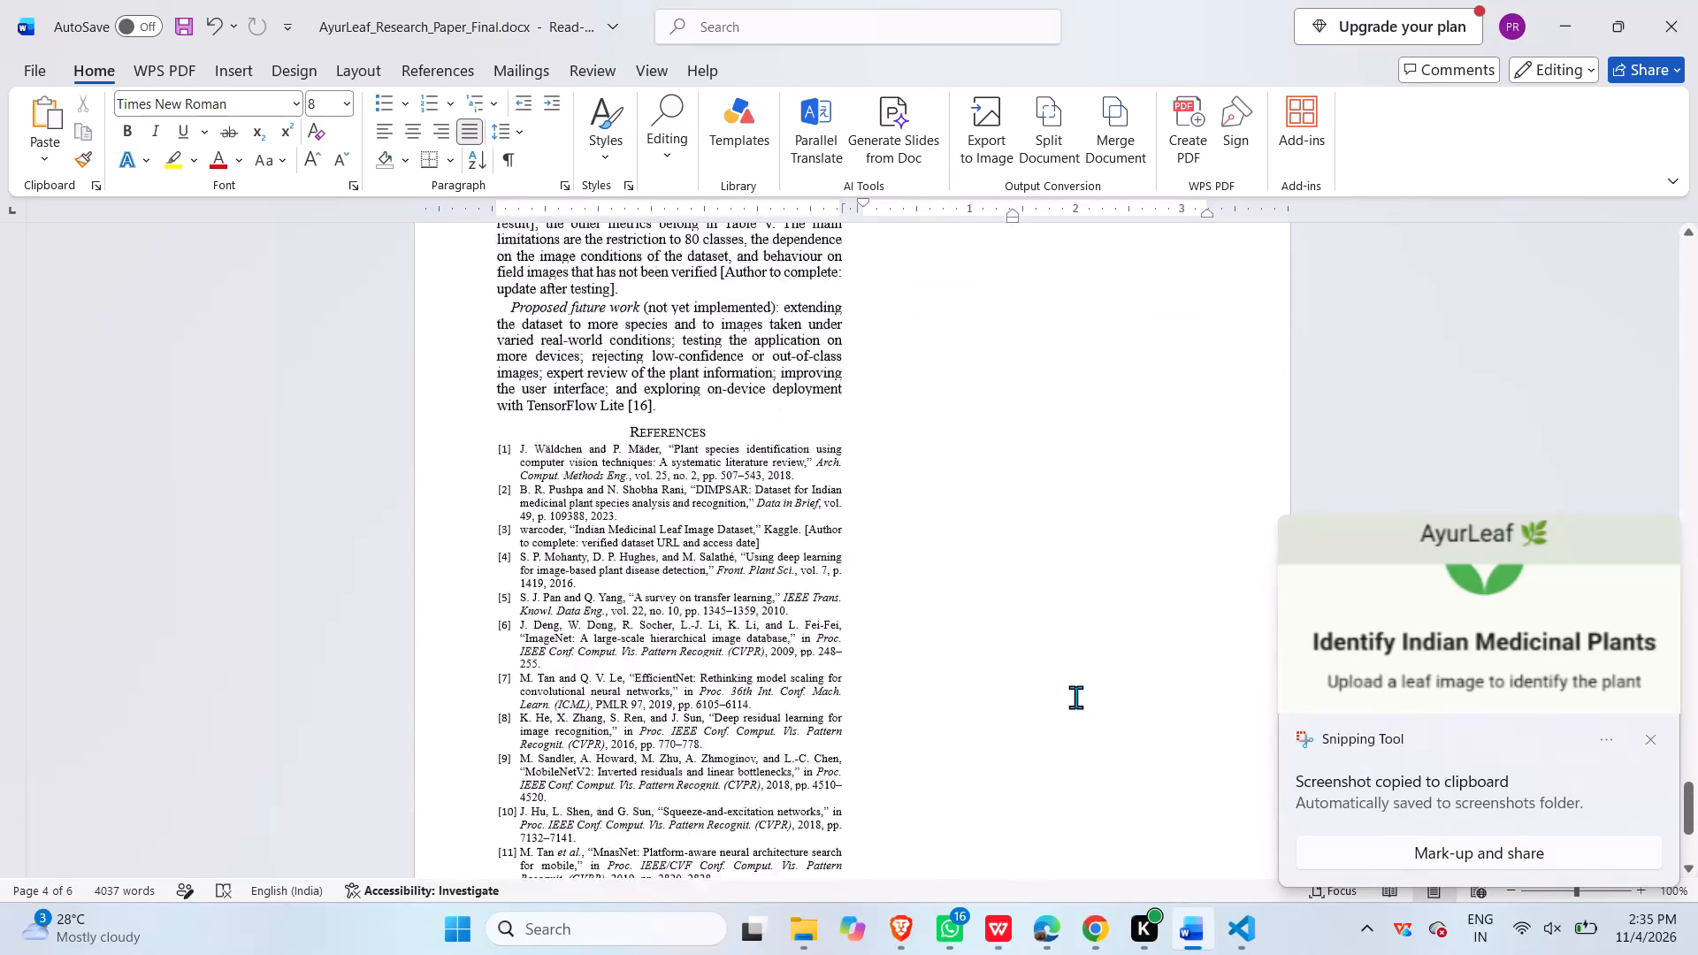
scroll(1075, 697, "up", 1)
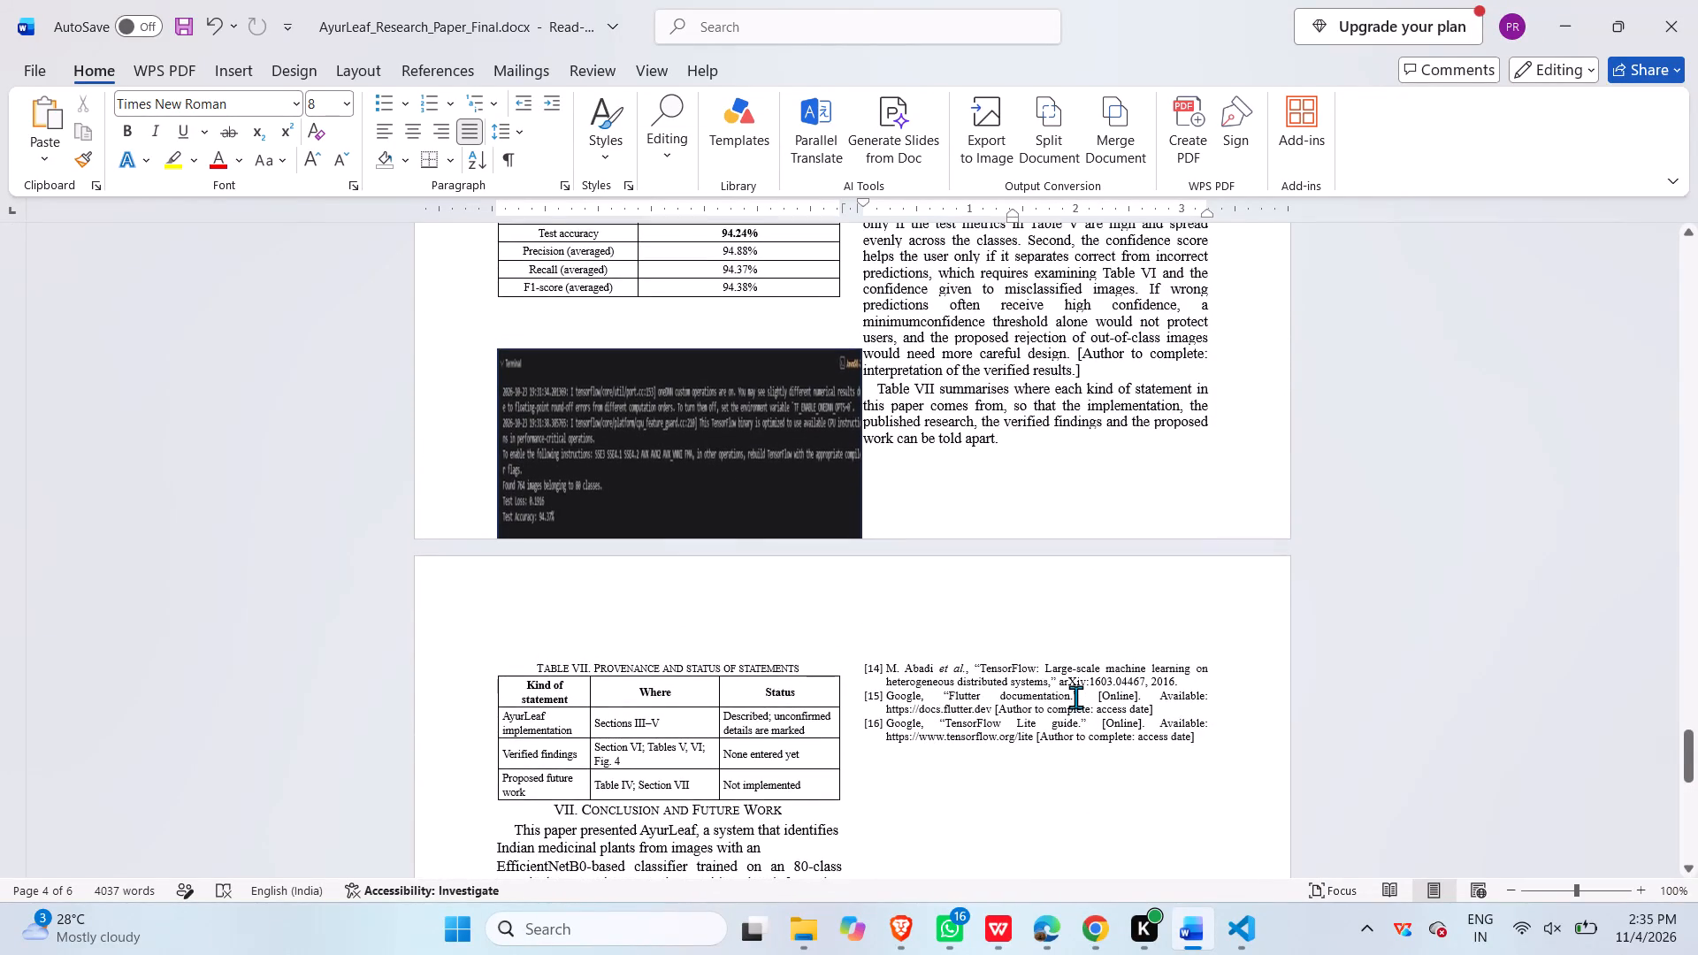
scroll(1075, 697, "up", 2)
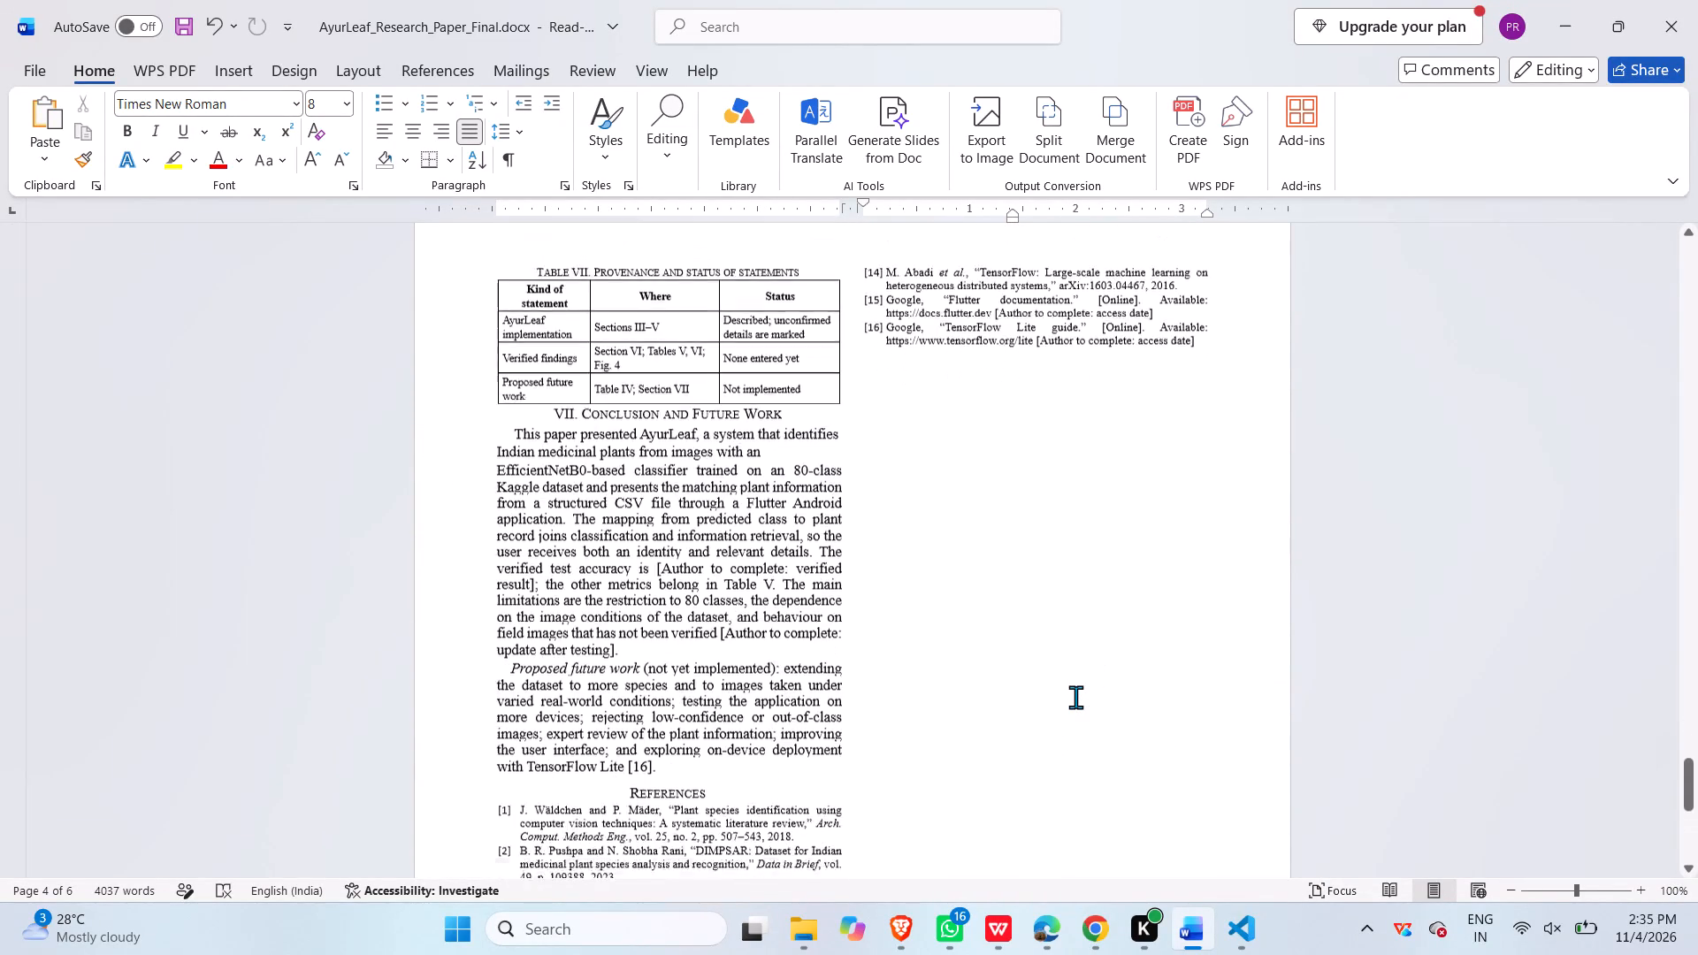
scroll(1075, 697, "up", 2)
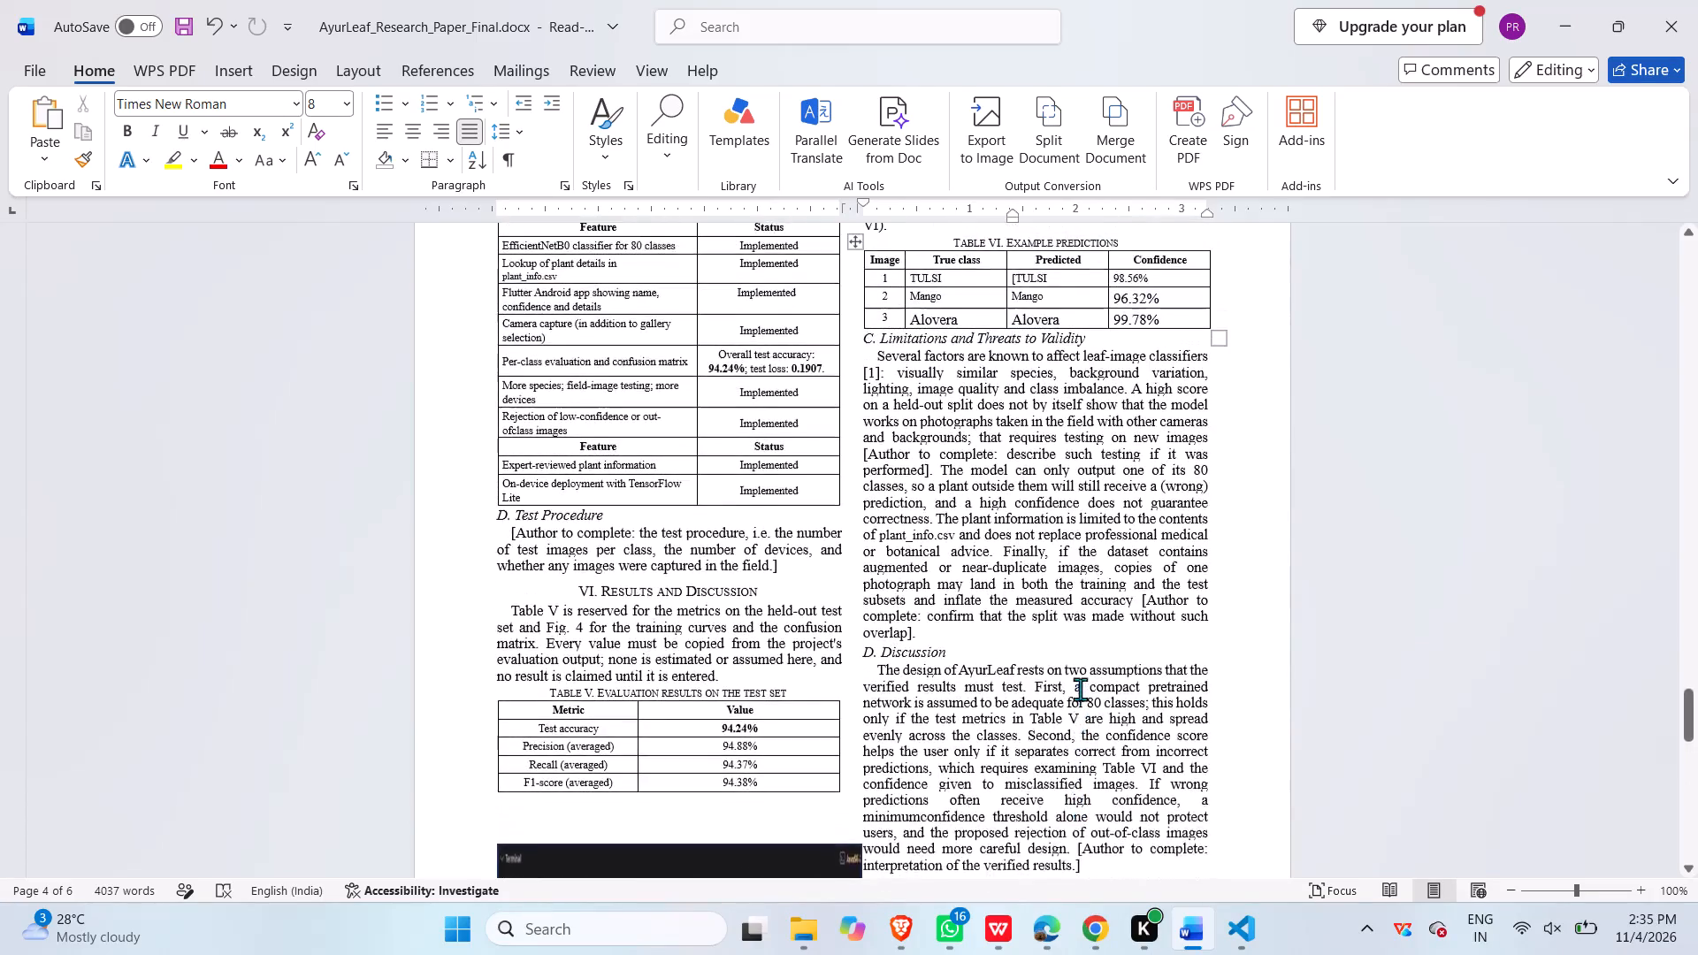
scroll(1080, 689, "up", 3)
scroll(1082, 684, "down", 1)
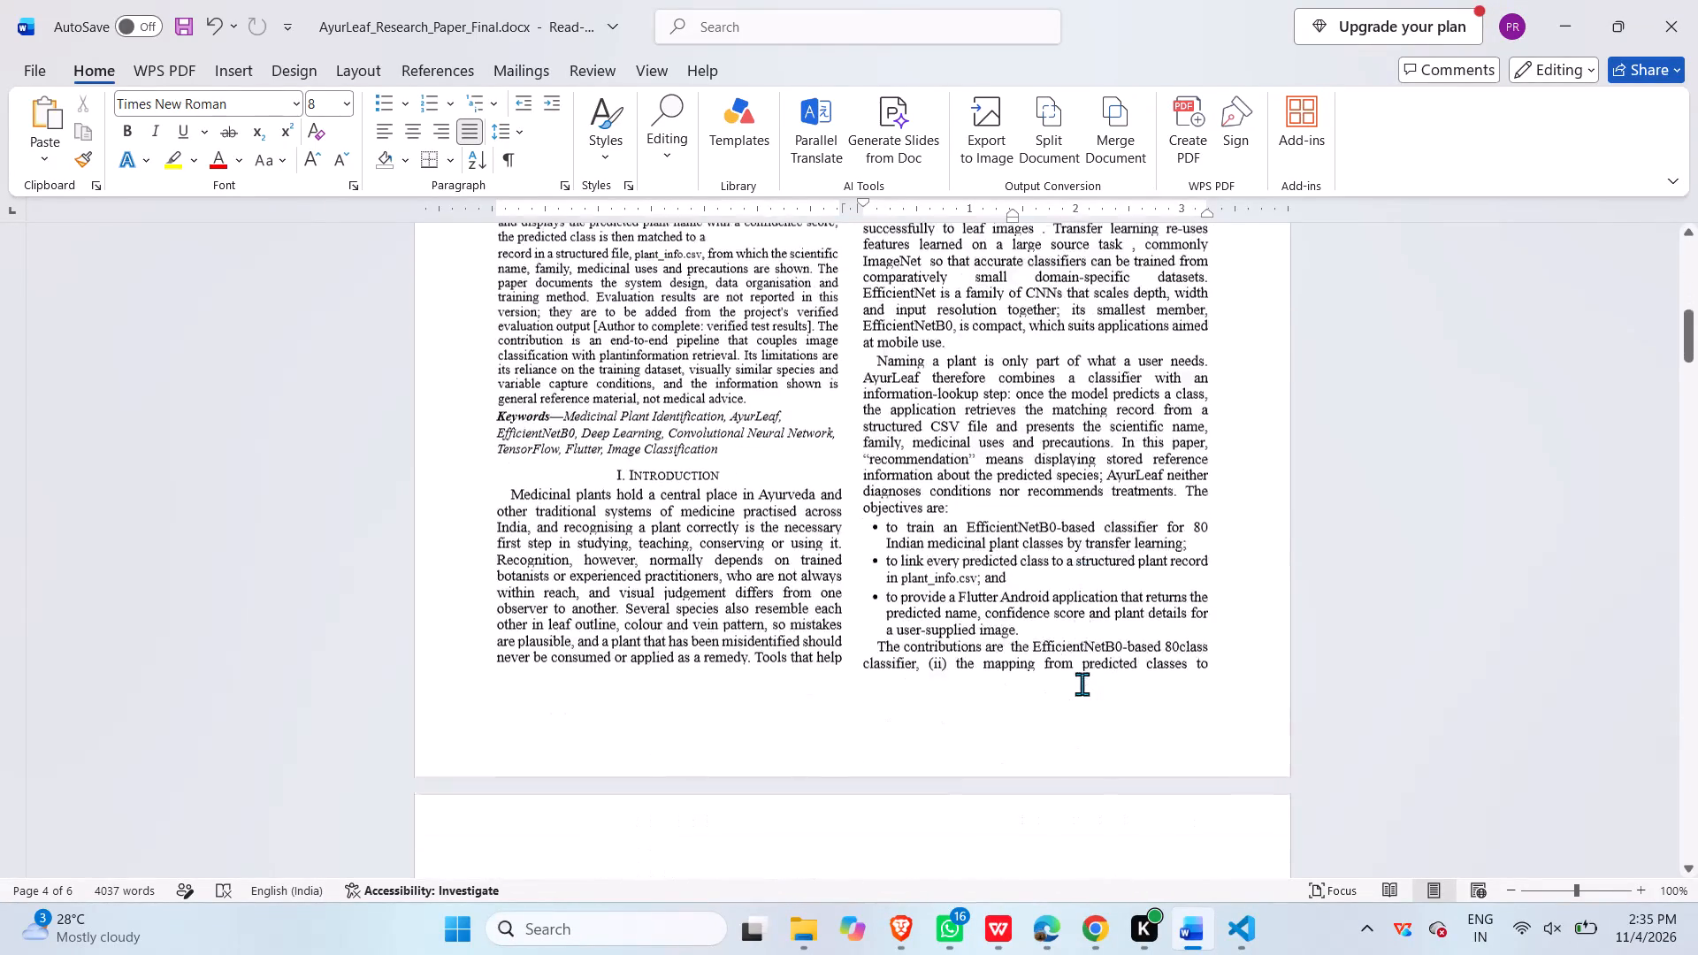
scroll(1082, 684, "down", 2)
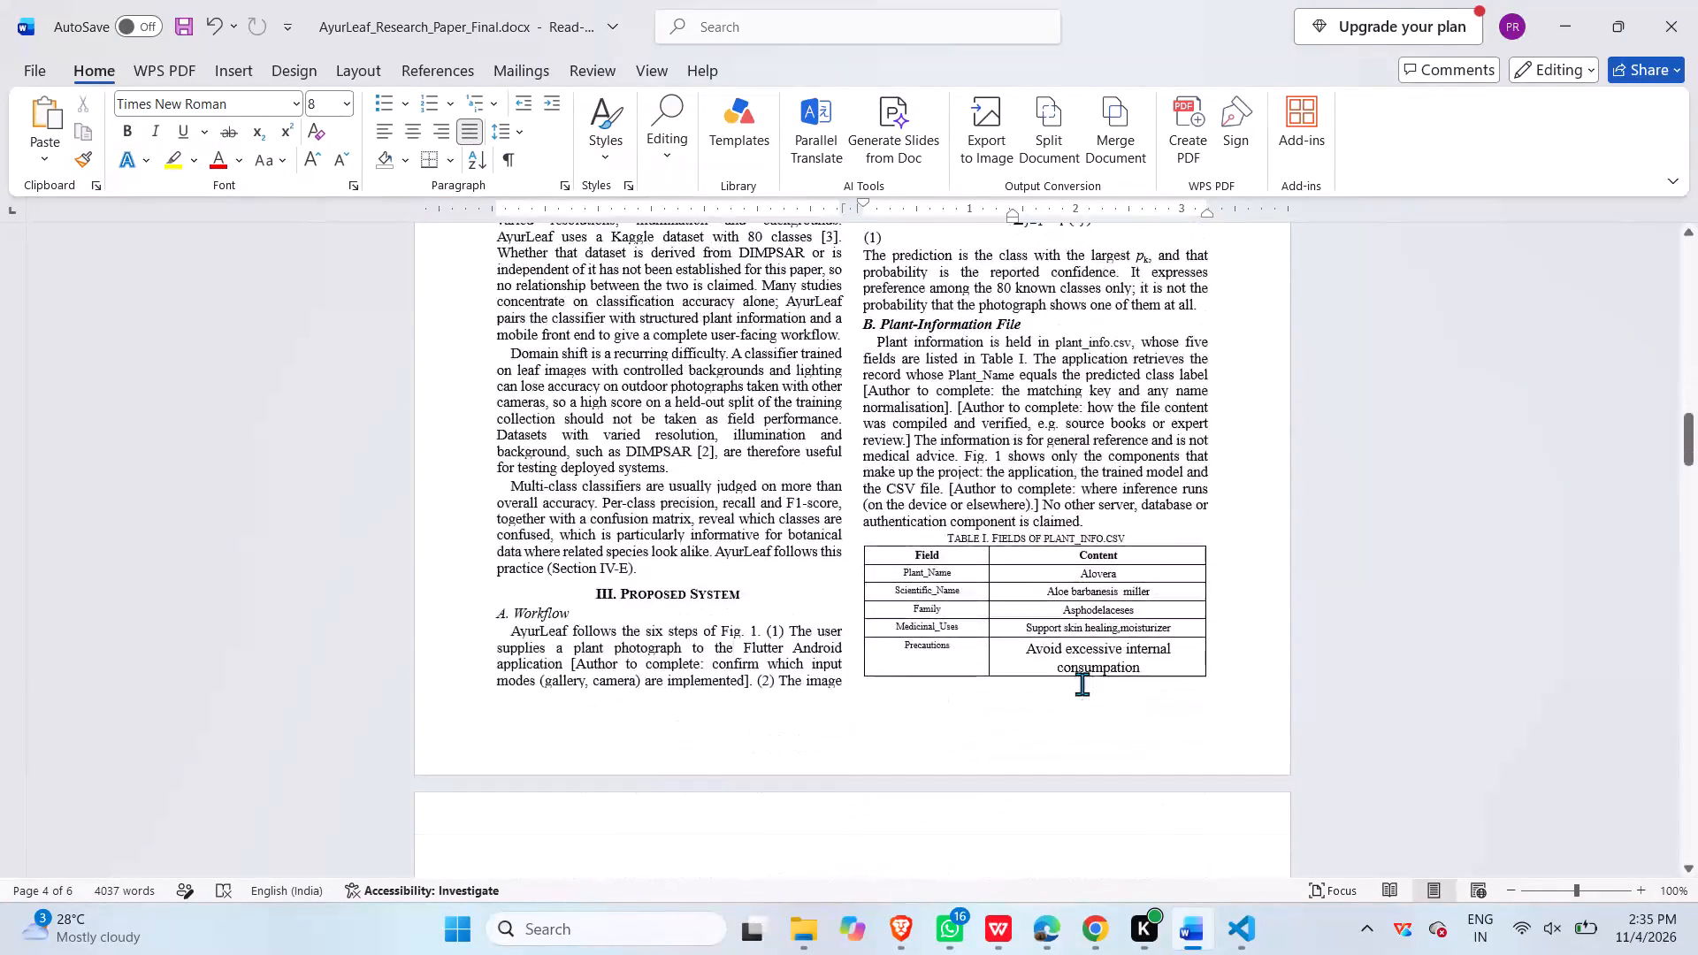
scroll(1082, 684, "down", 2)
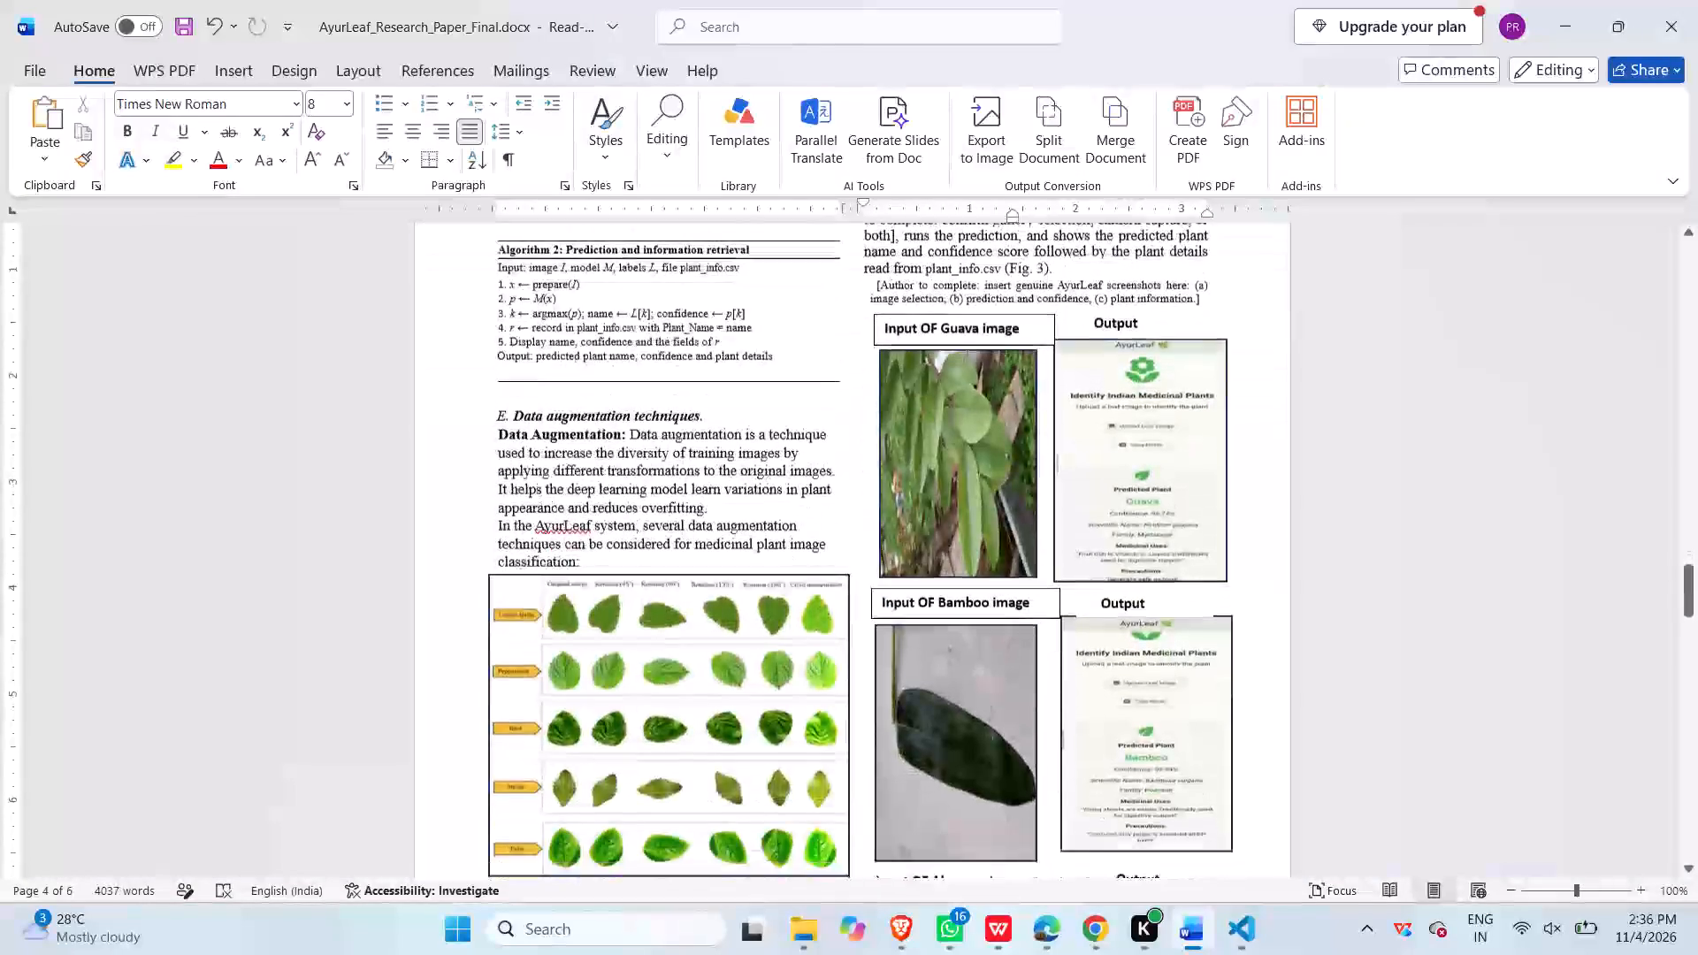
scroll(1082, 684, "down", 3)
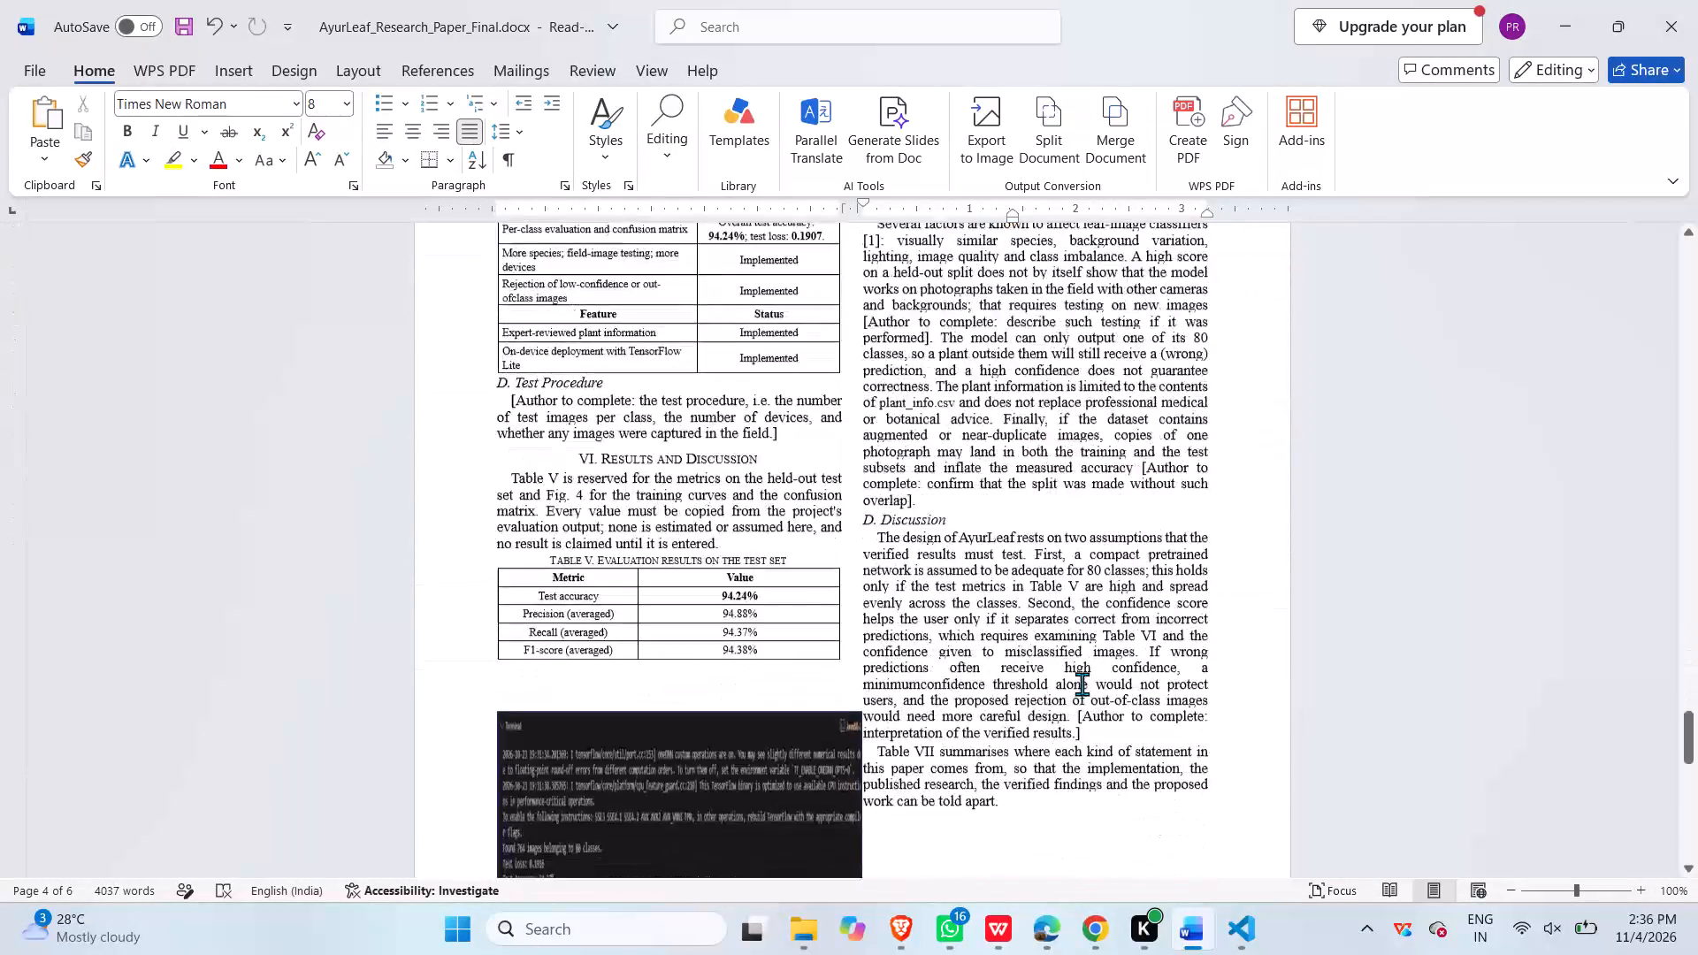
scroll(1082, 684, "down", 2)
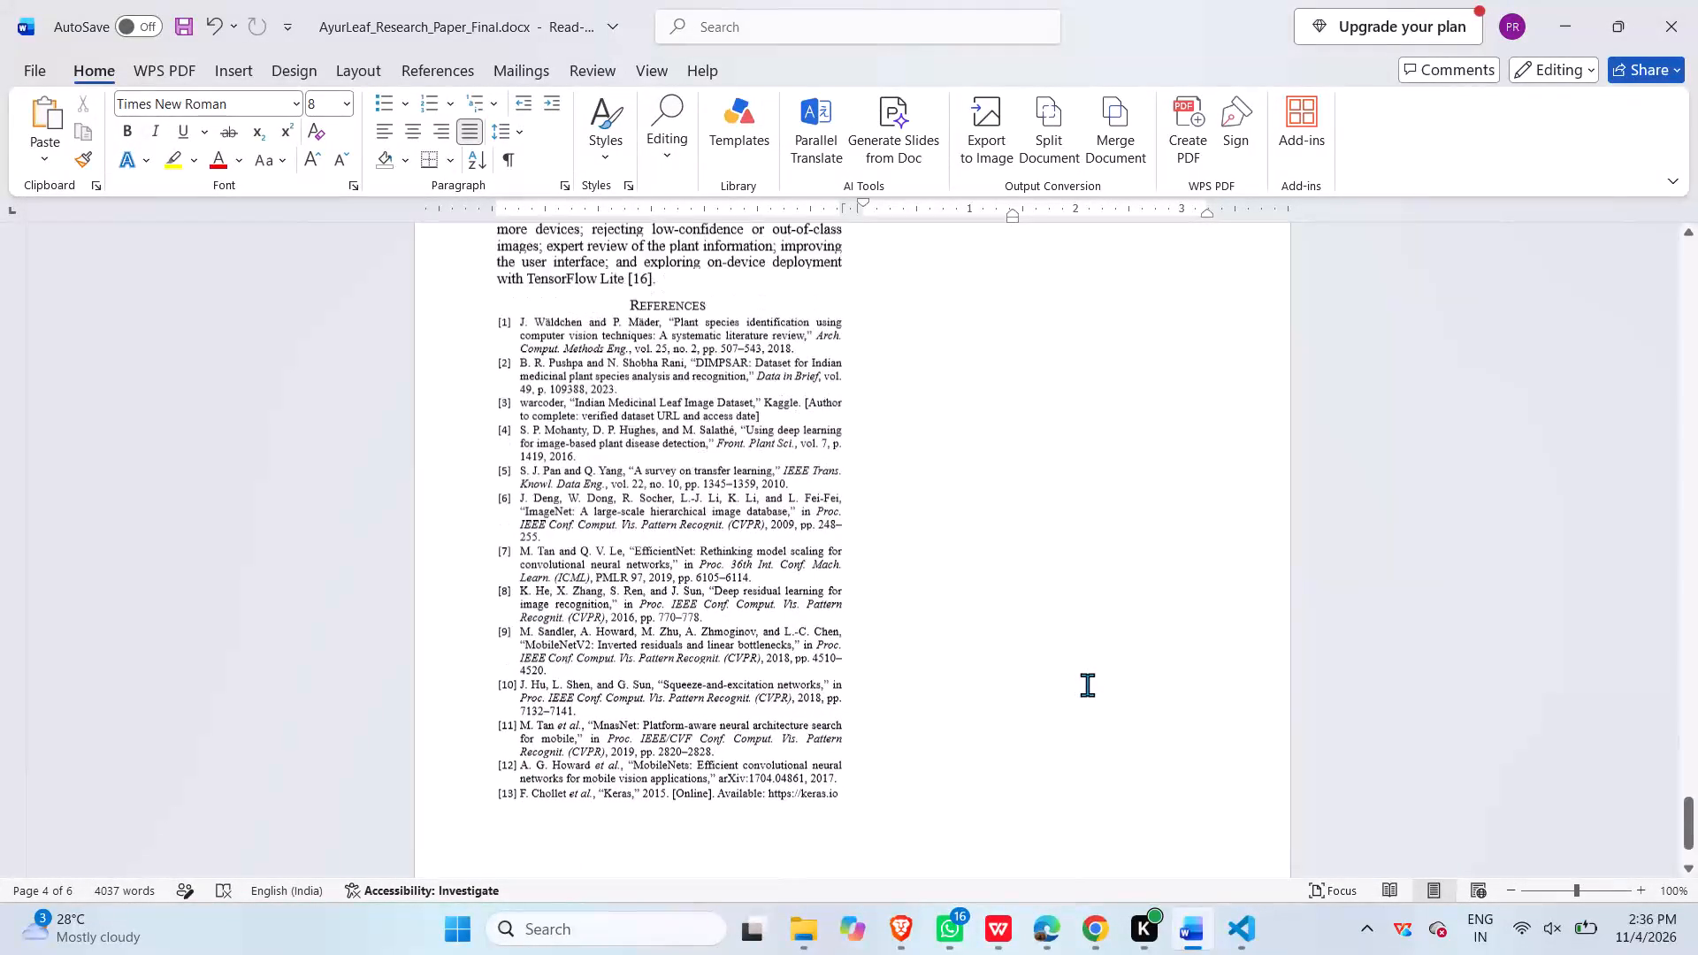
scroll(1087, 684, "down", 1)
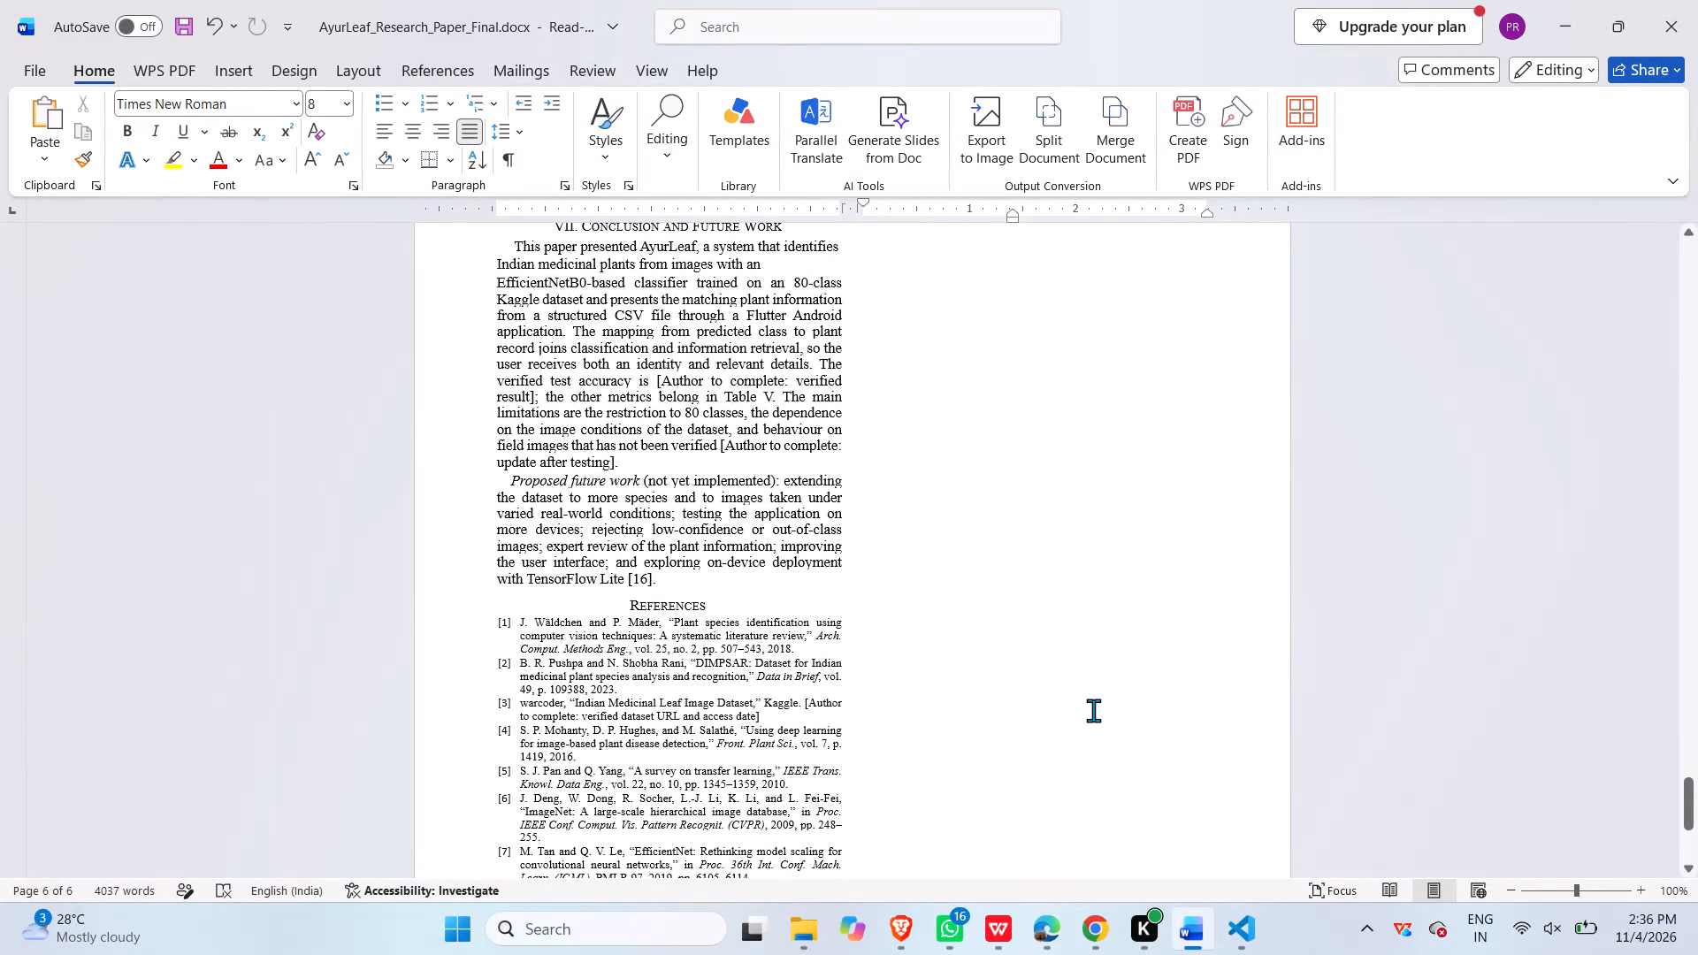
scroll(1093, 710, "up", 1)
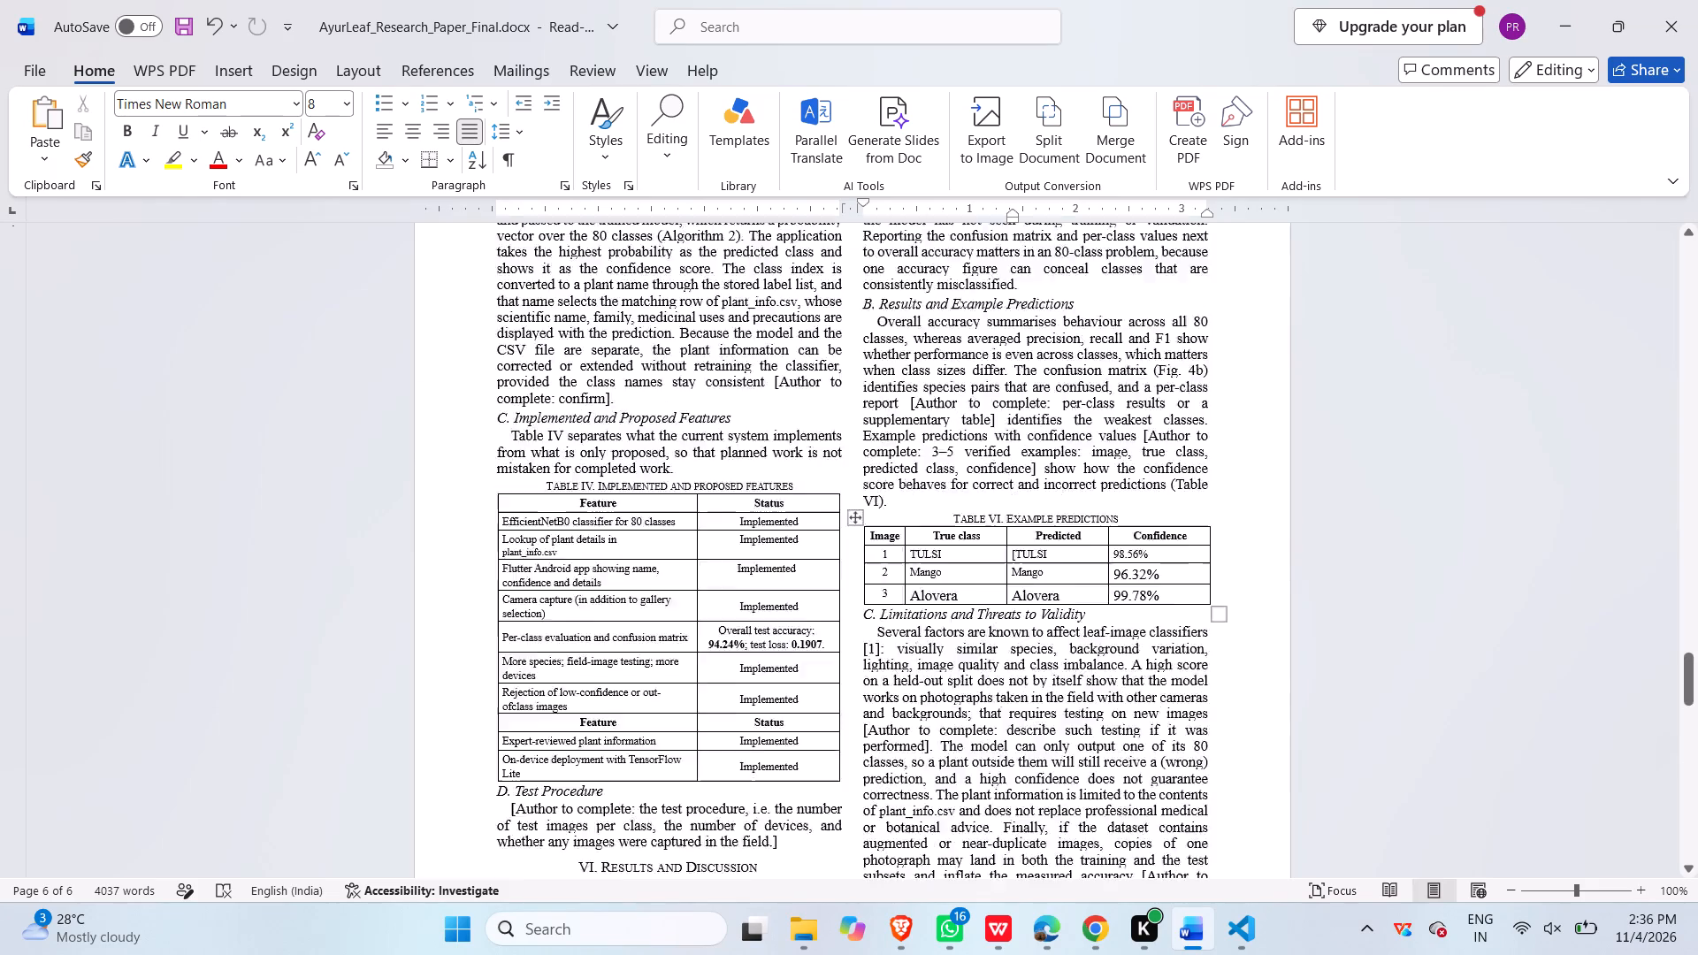
scroll(1093, 710, "up", 1)
Insert two paragraph breaks before the Fig. 3 caption "AyurLeaf application interface" below the aloe vera pictures.
scroll(1093, 710, "down", 1)
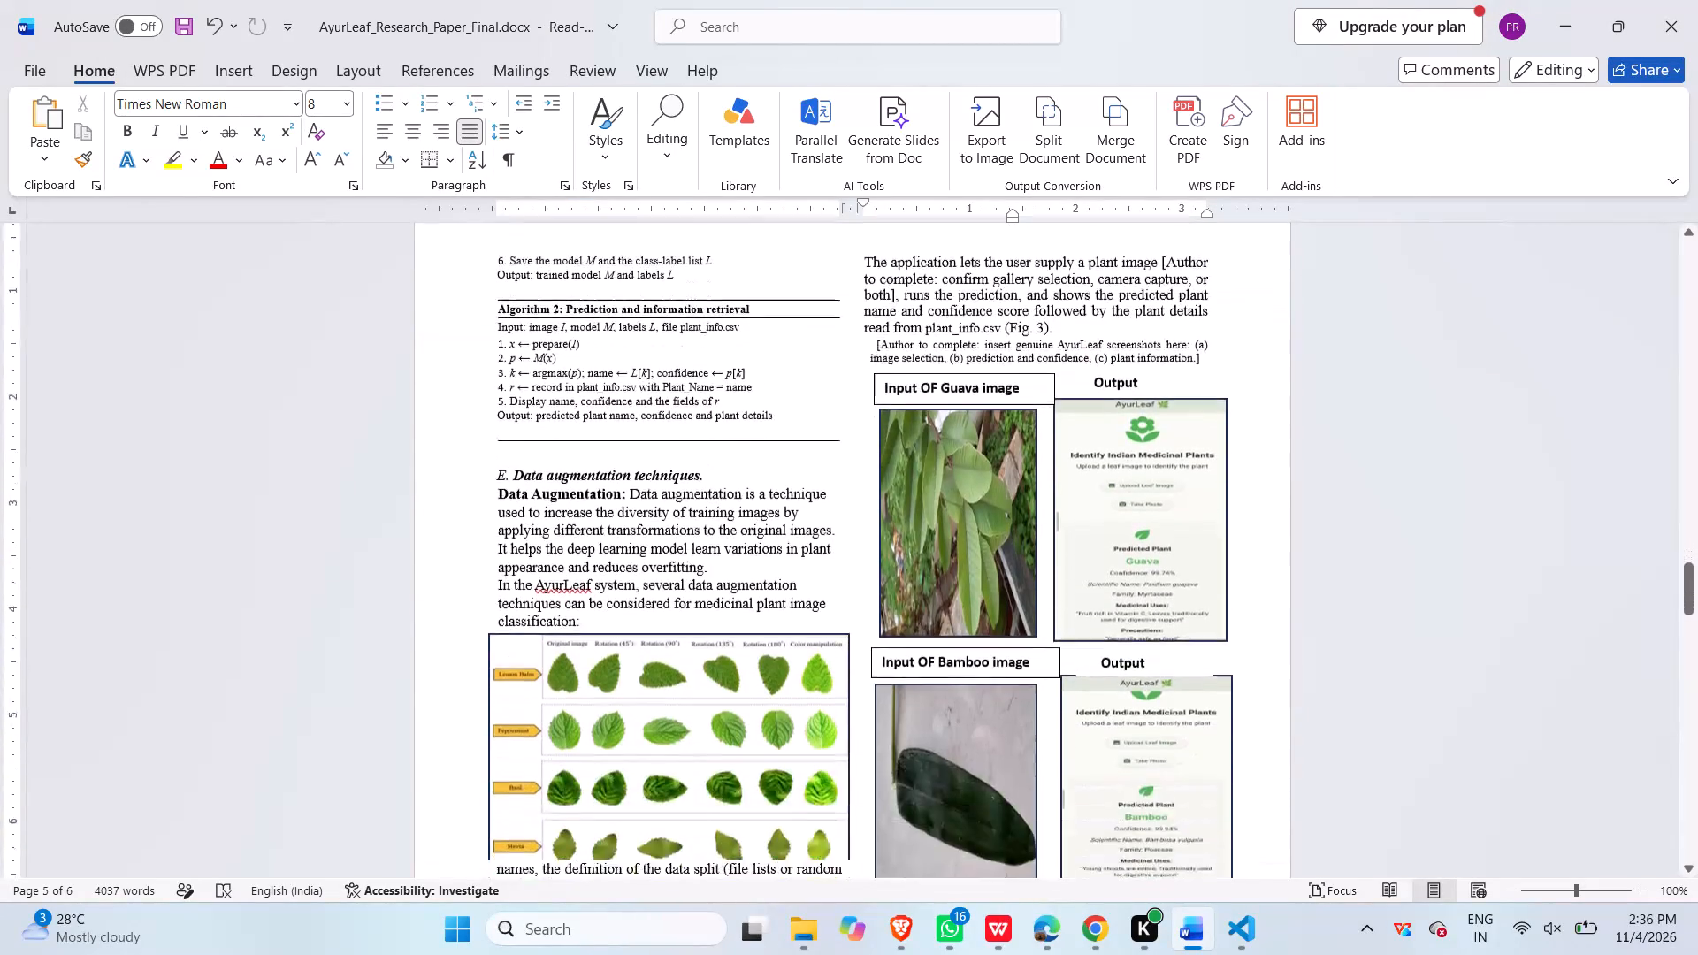
scroll(1093, 710, "down", 2)
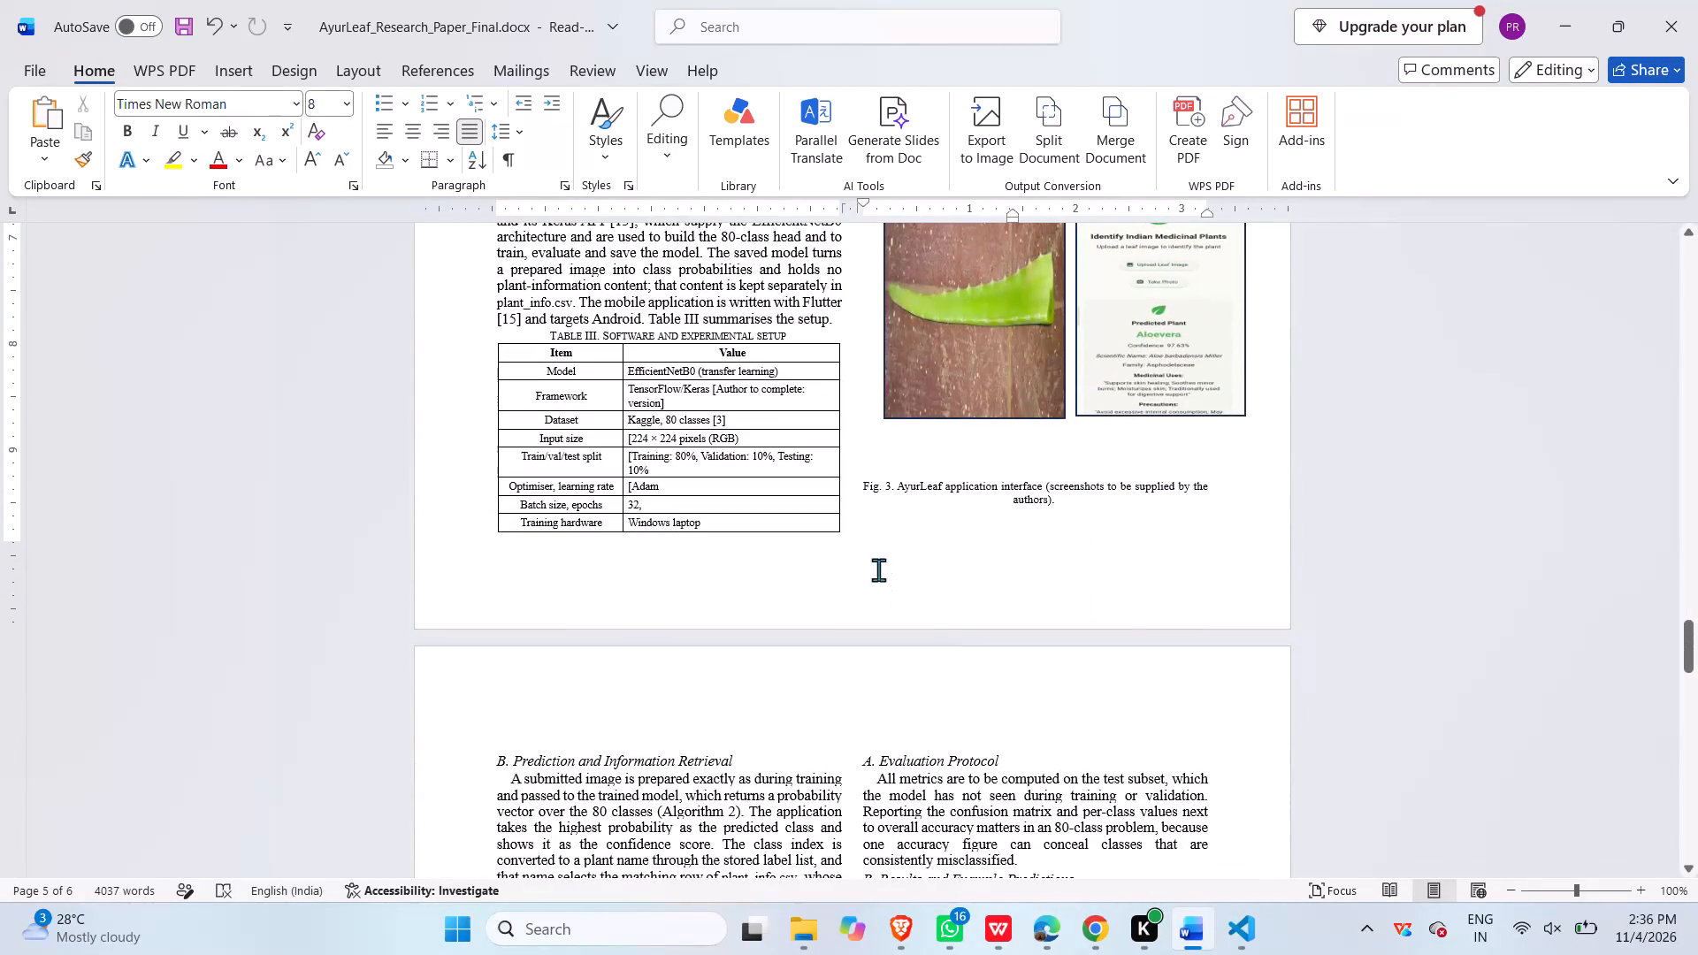
left_click(853, 479)
key("Return")
key("Return")
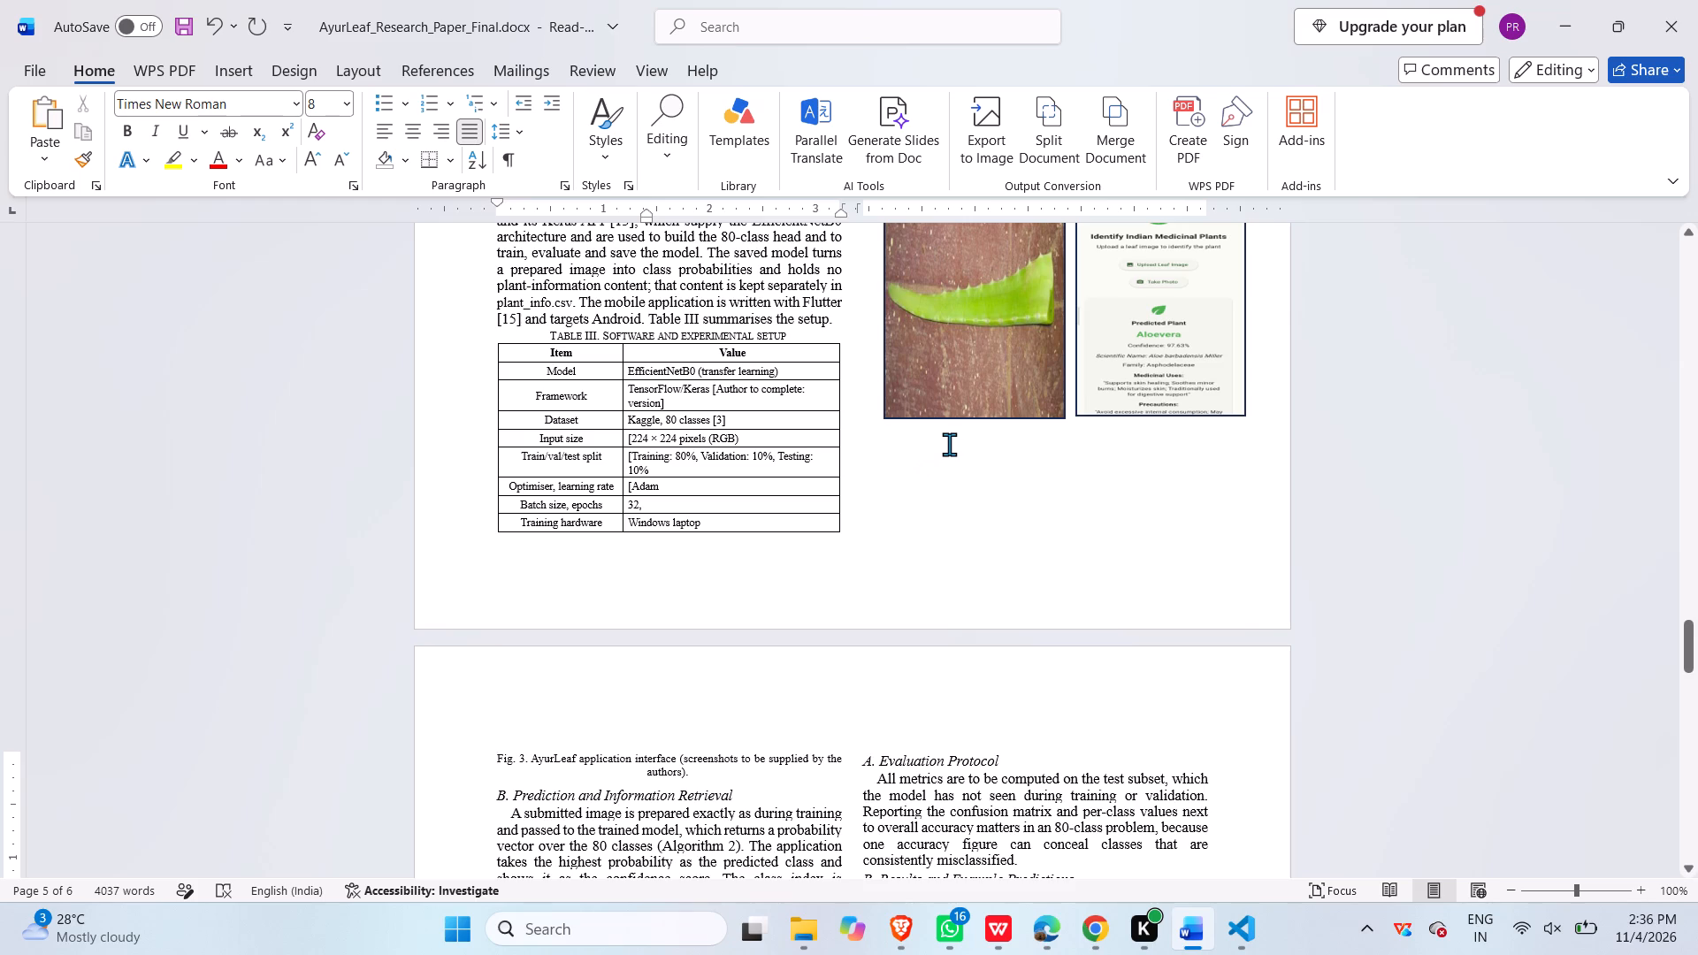
Select text in the "[Author to complete: insert genuine AyurLeaf screenshots here…]" placeholder note above the guava pictures.
scroll(949, 444, "up", 2)
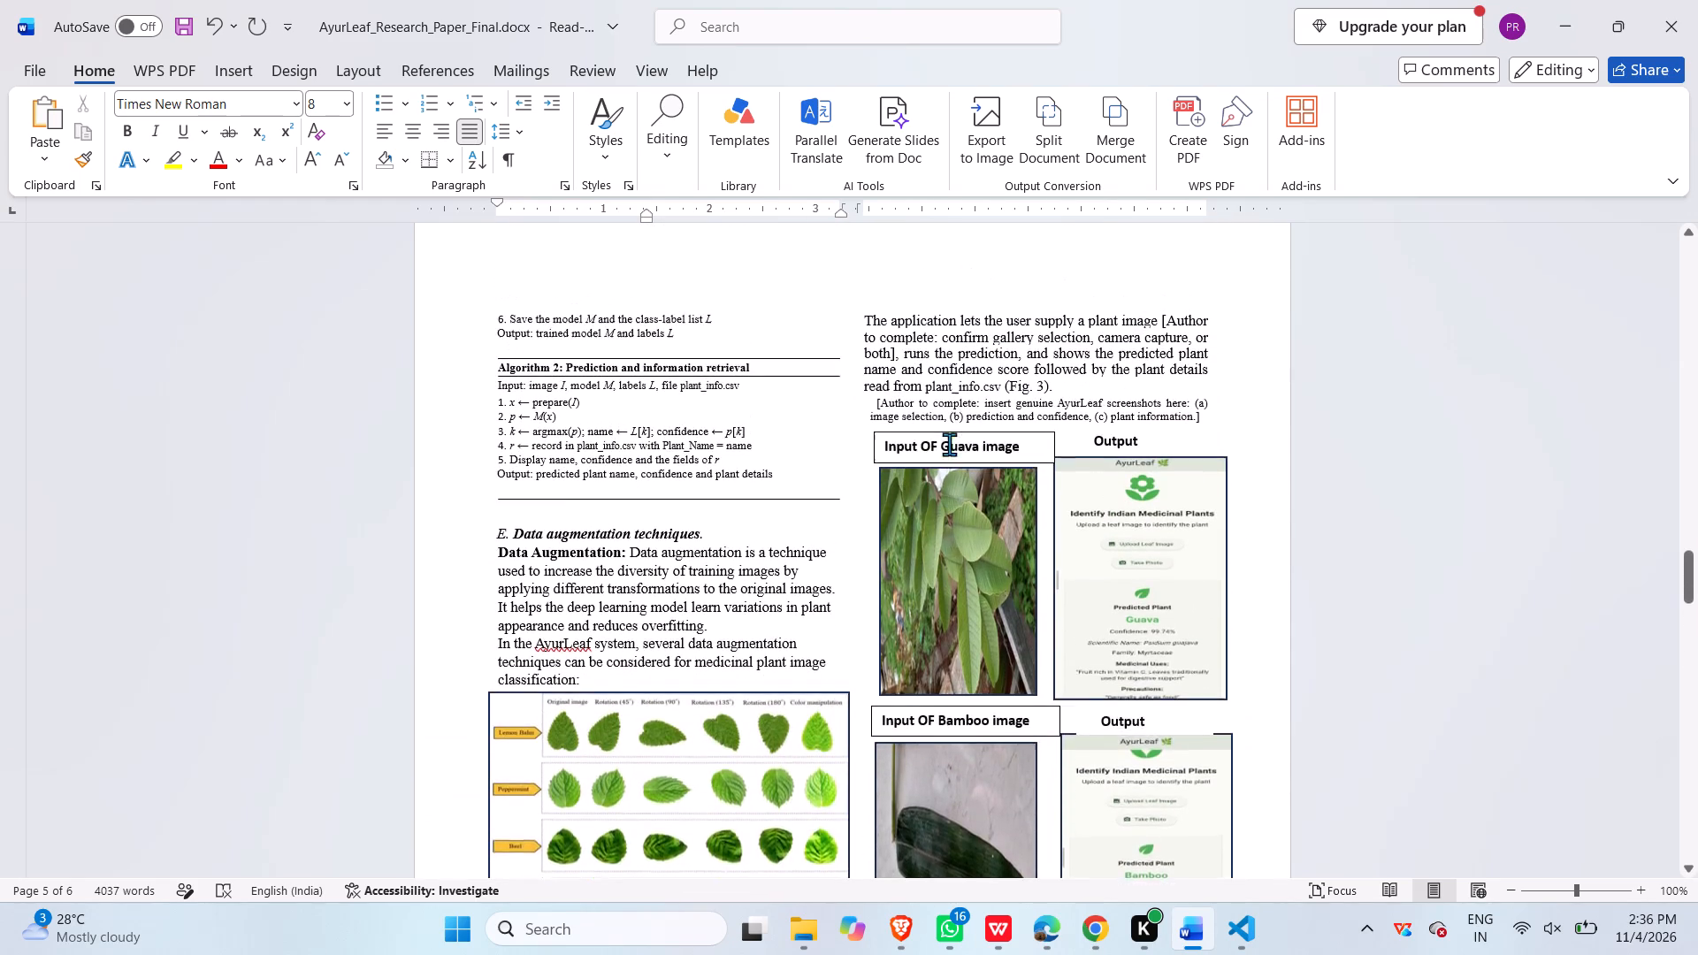
scroll(949, 444, "up", 2)
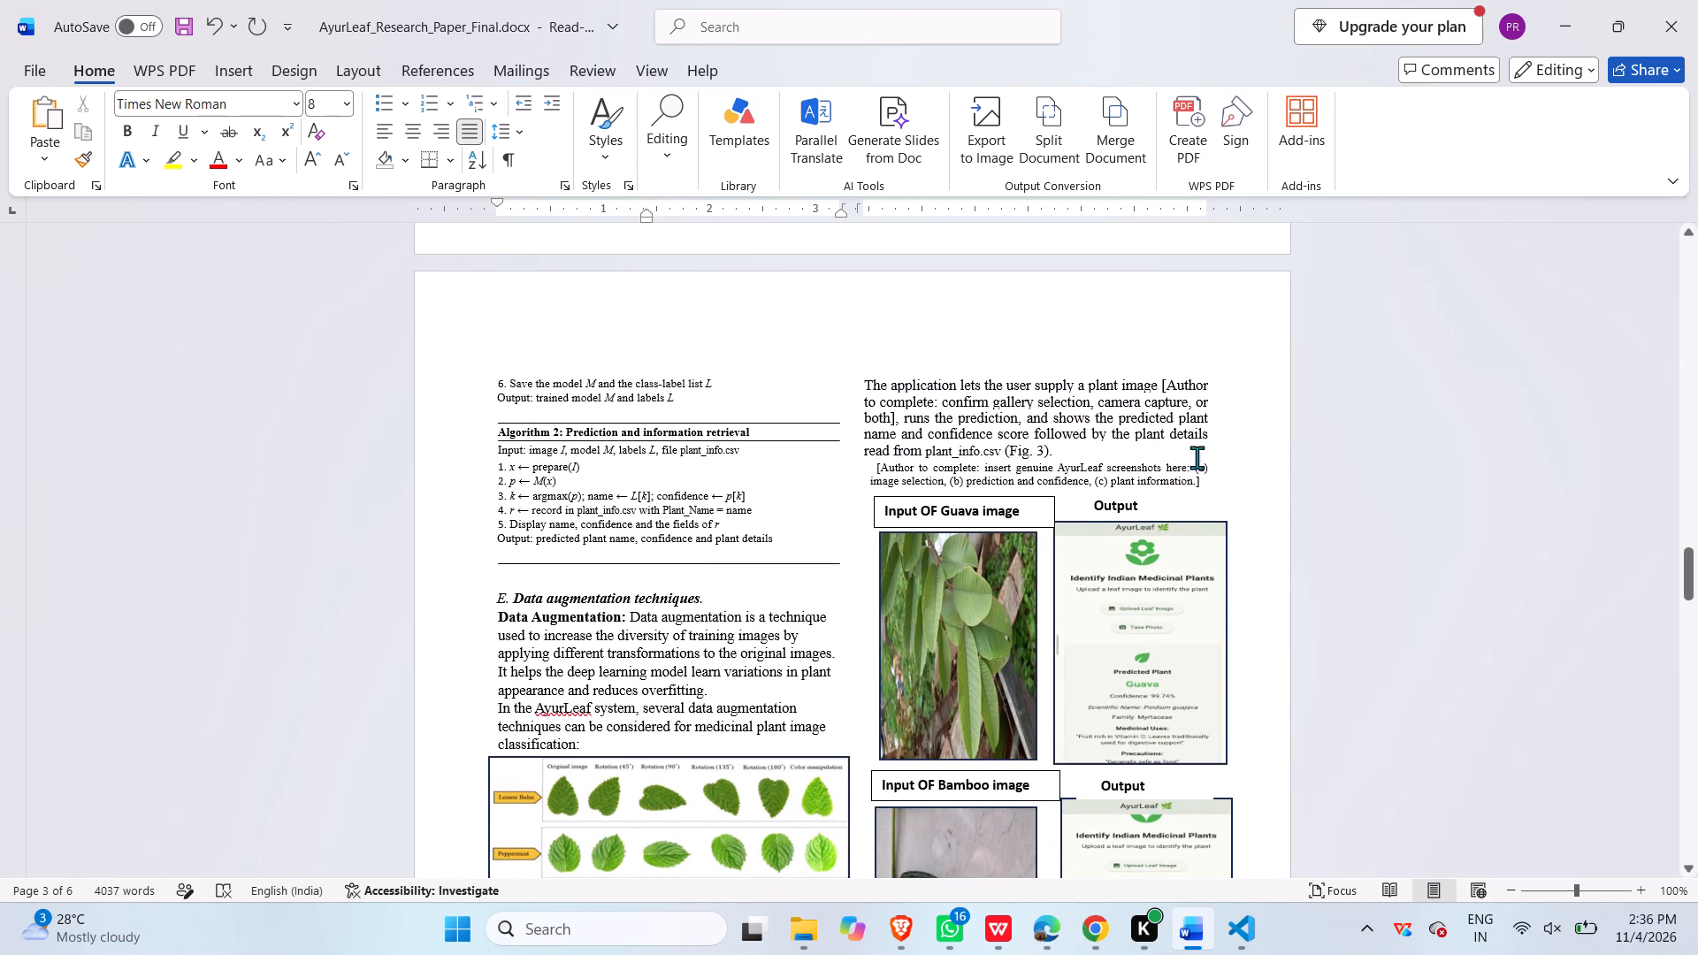
left_click_drag(1210, 483, 1182, 471)
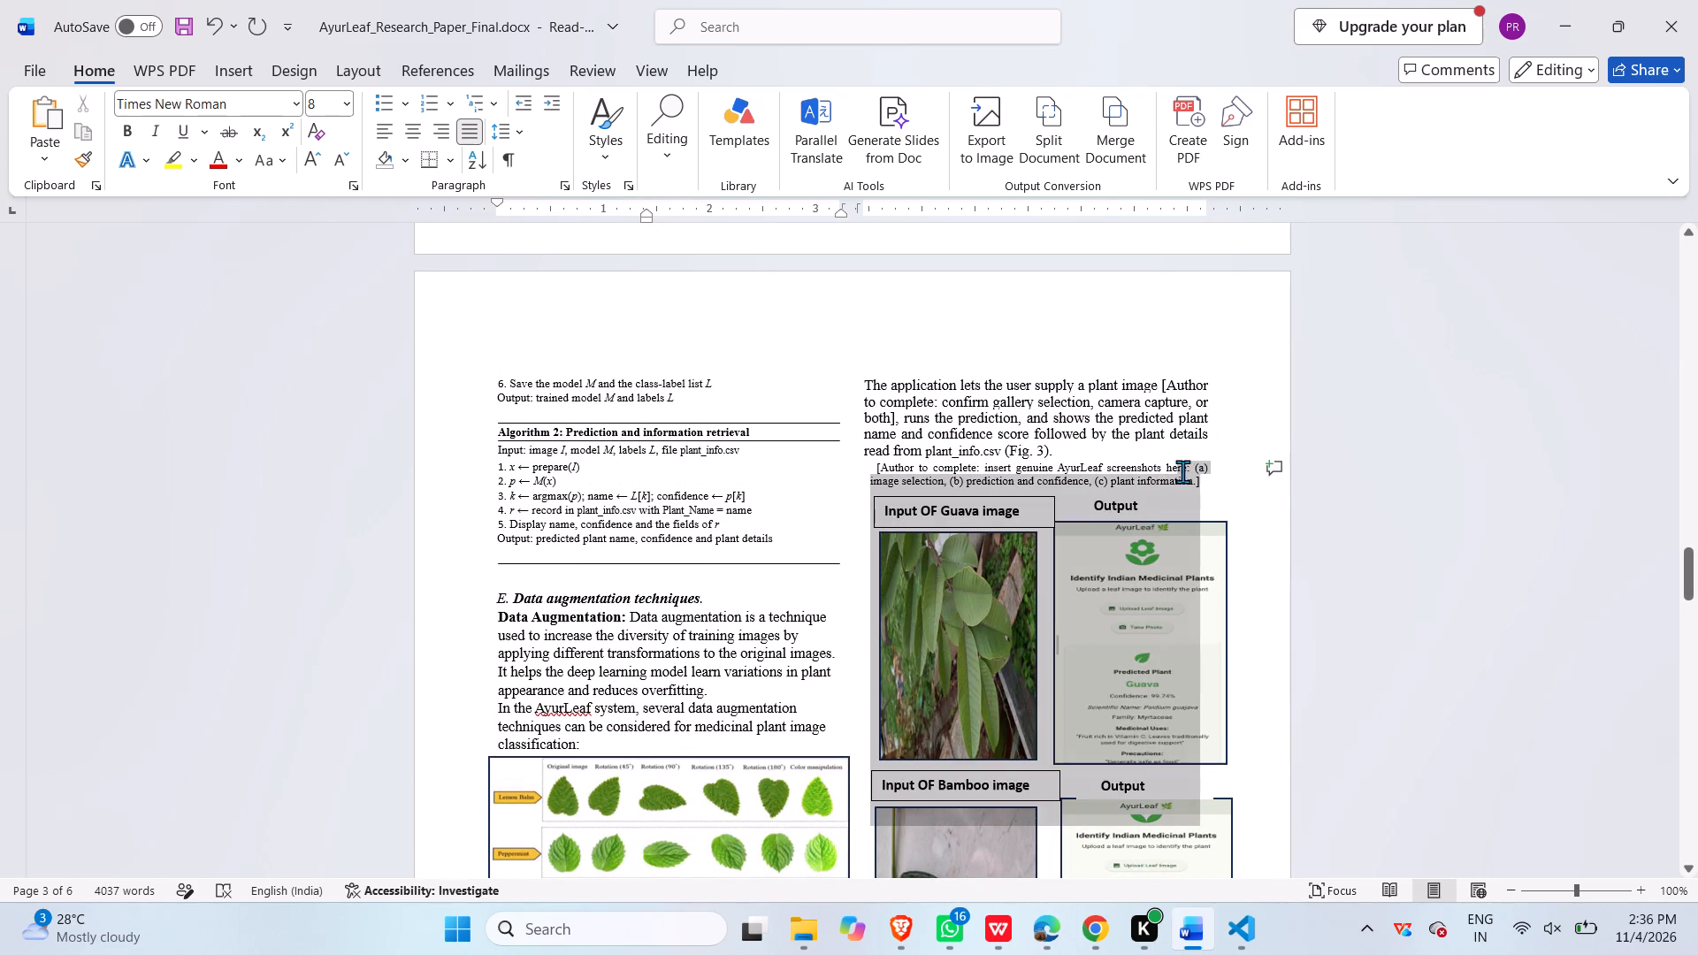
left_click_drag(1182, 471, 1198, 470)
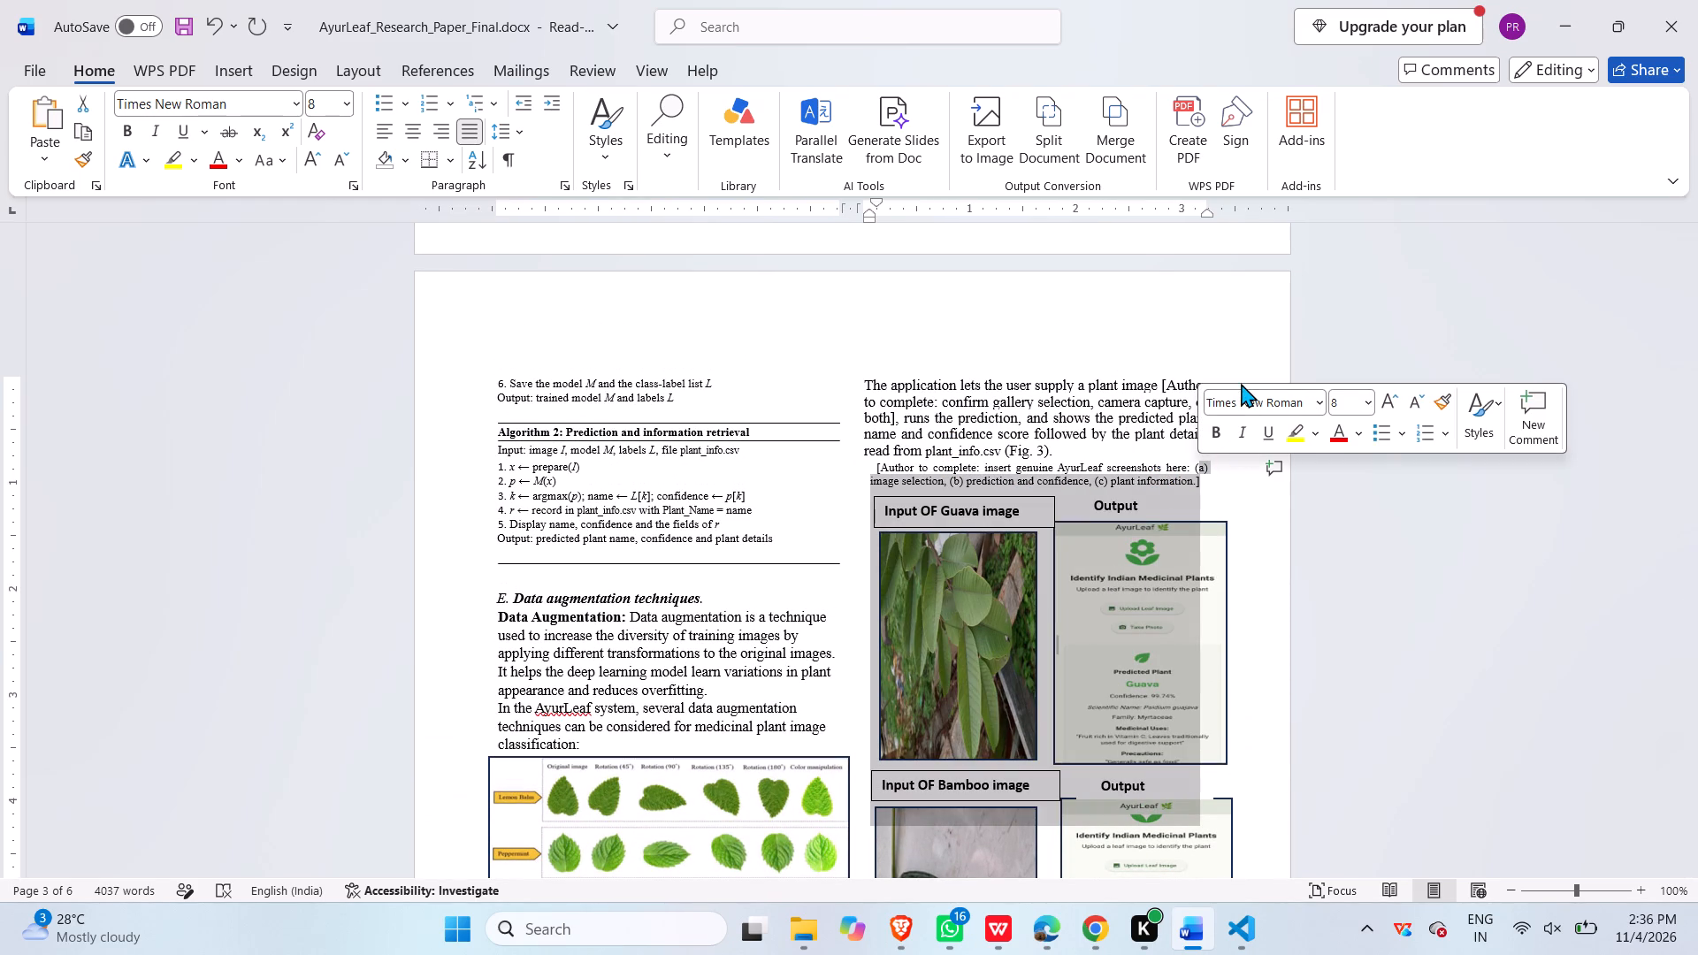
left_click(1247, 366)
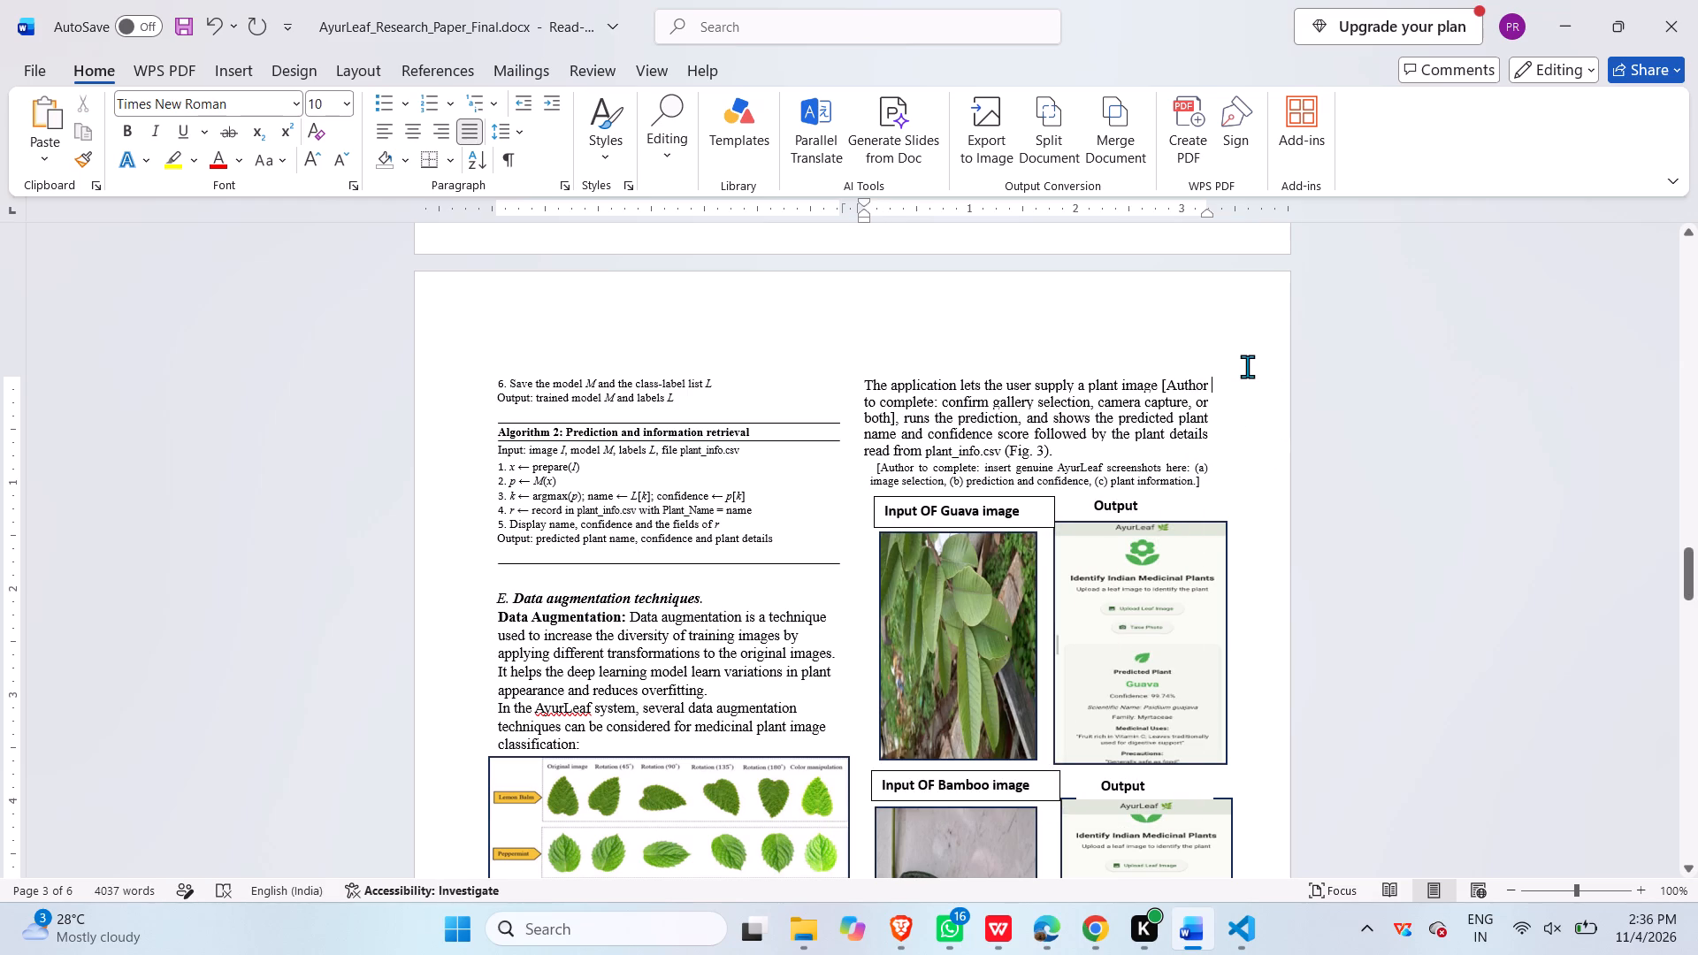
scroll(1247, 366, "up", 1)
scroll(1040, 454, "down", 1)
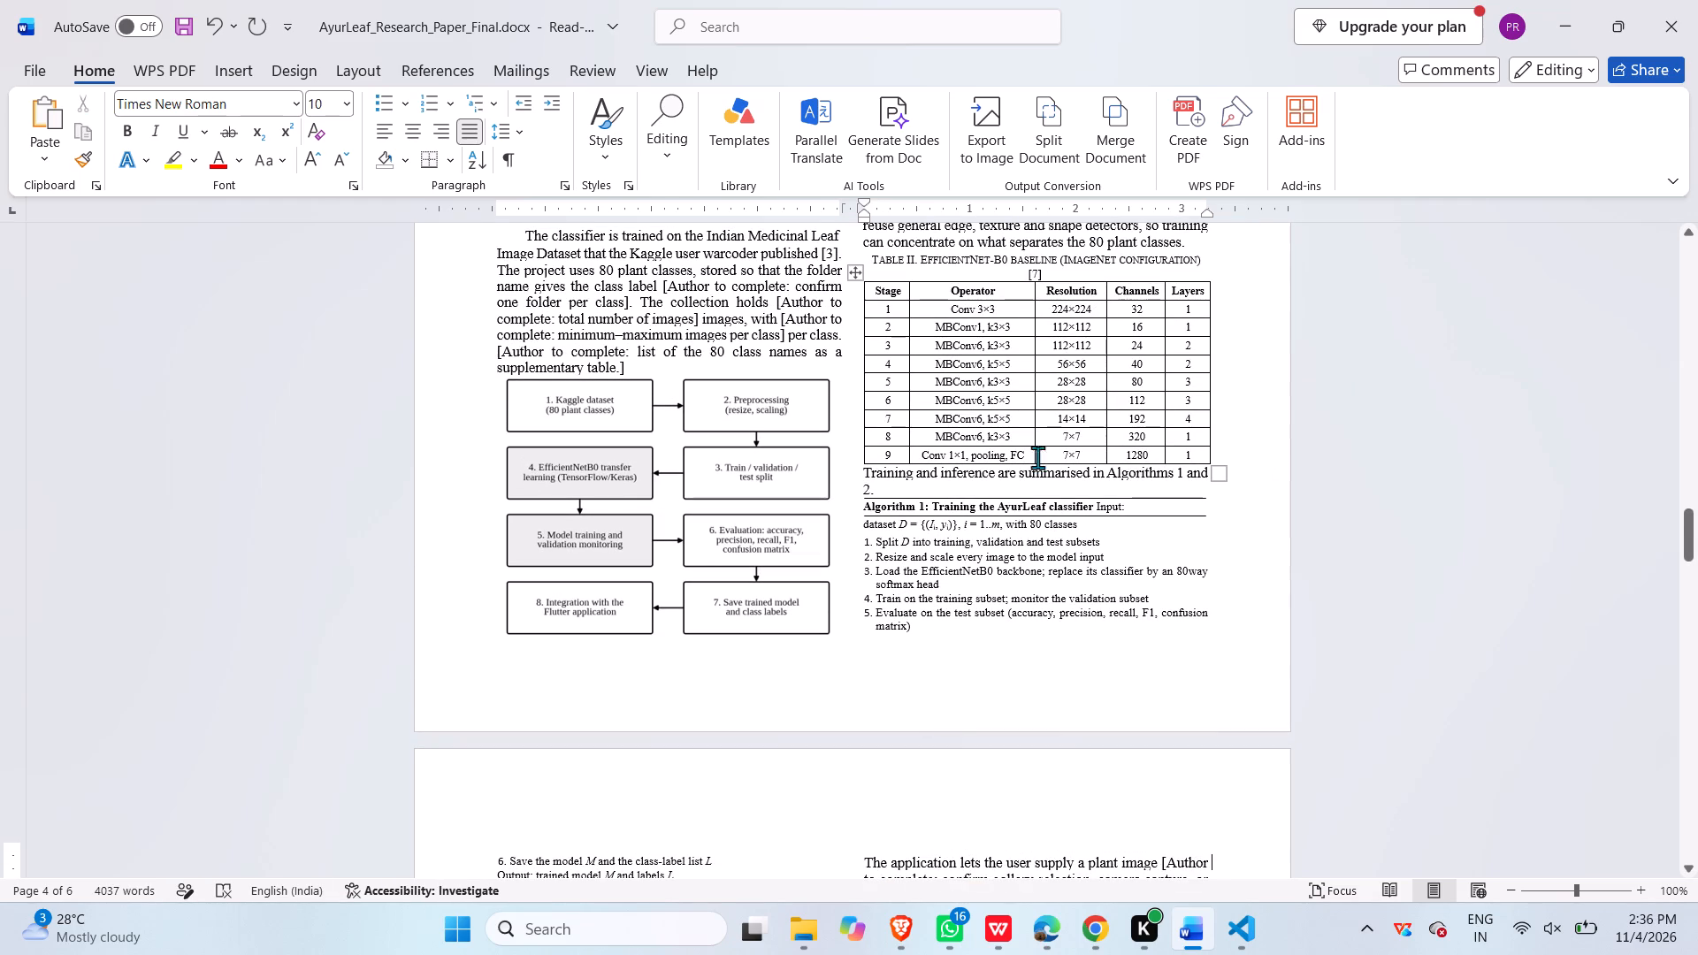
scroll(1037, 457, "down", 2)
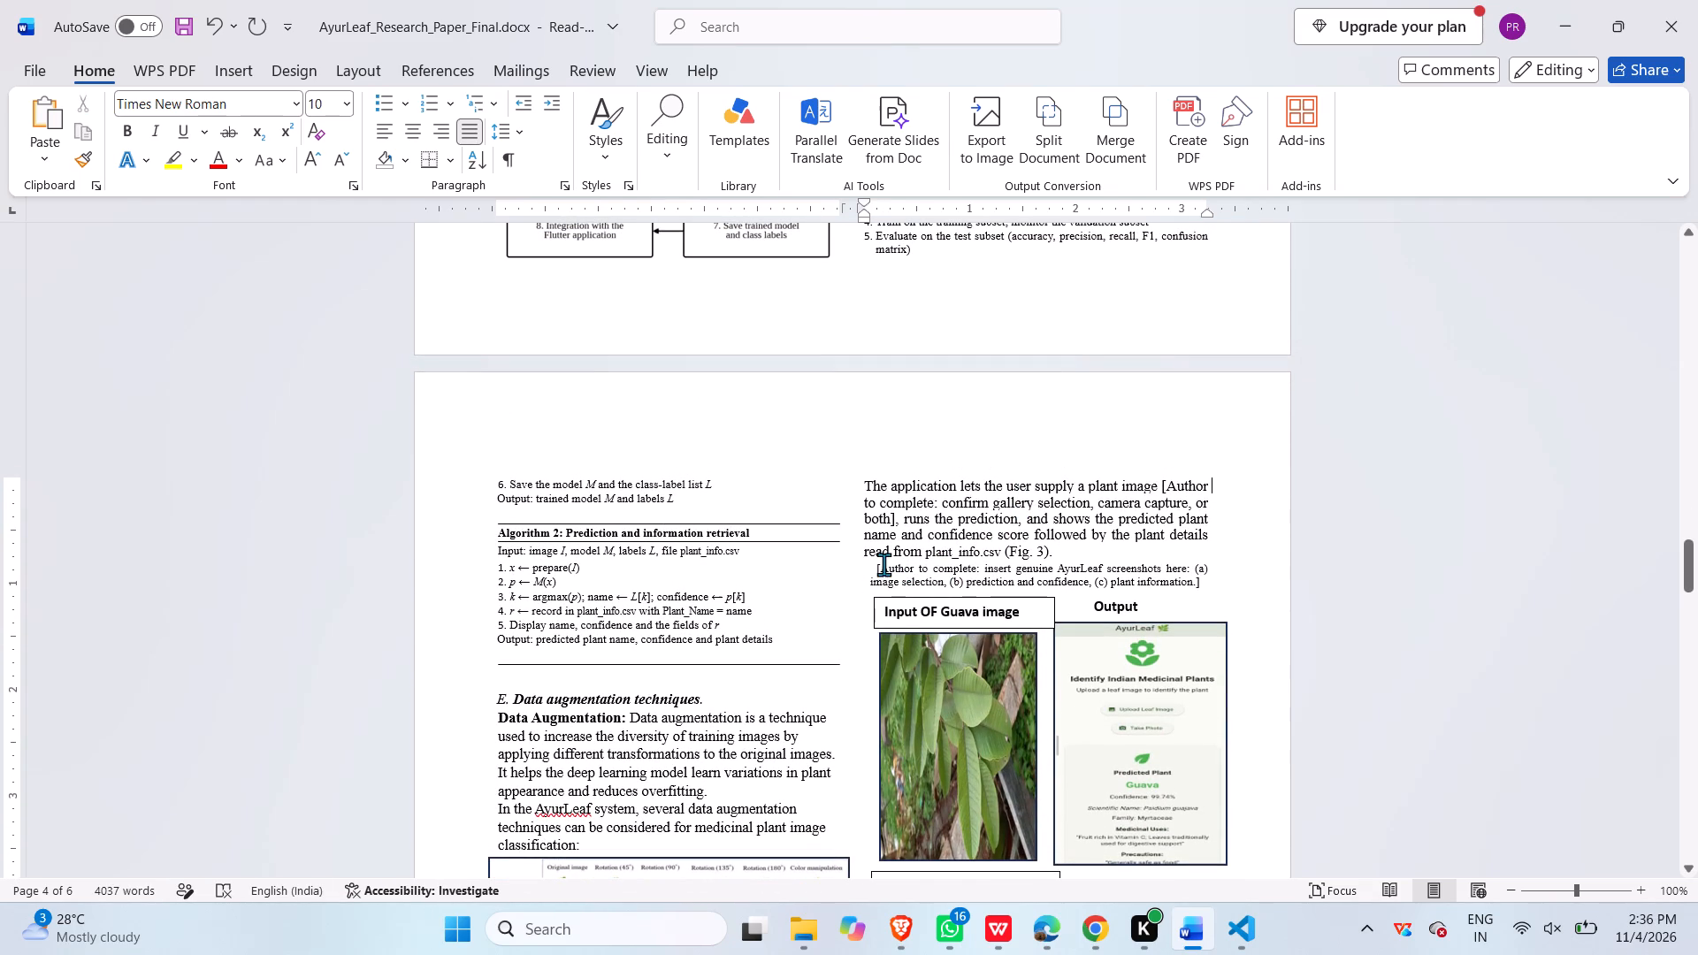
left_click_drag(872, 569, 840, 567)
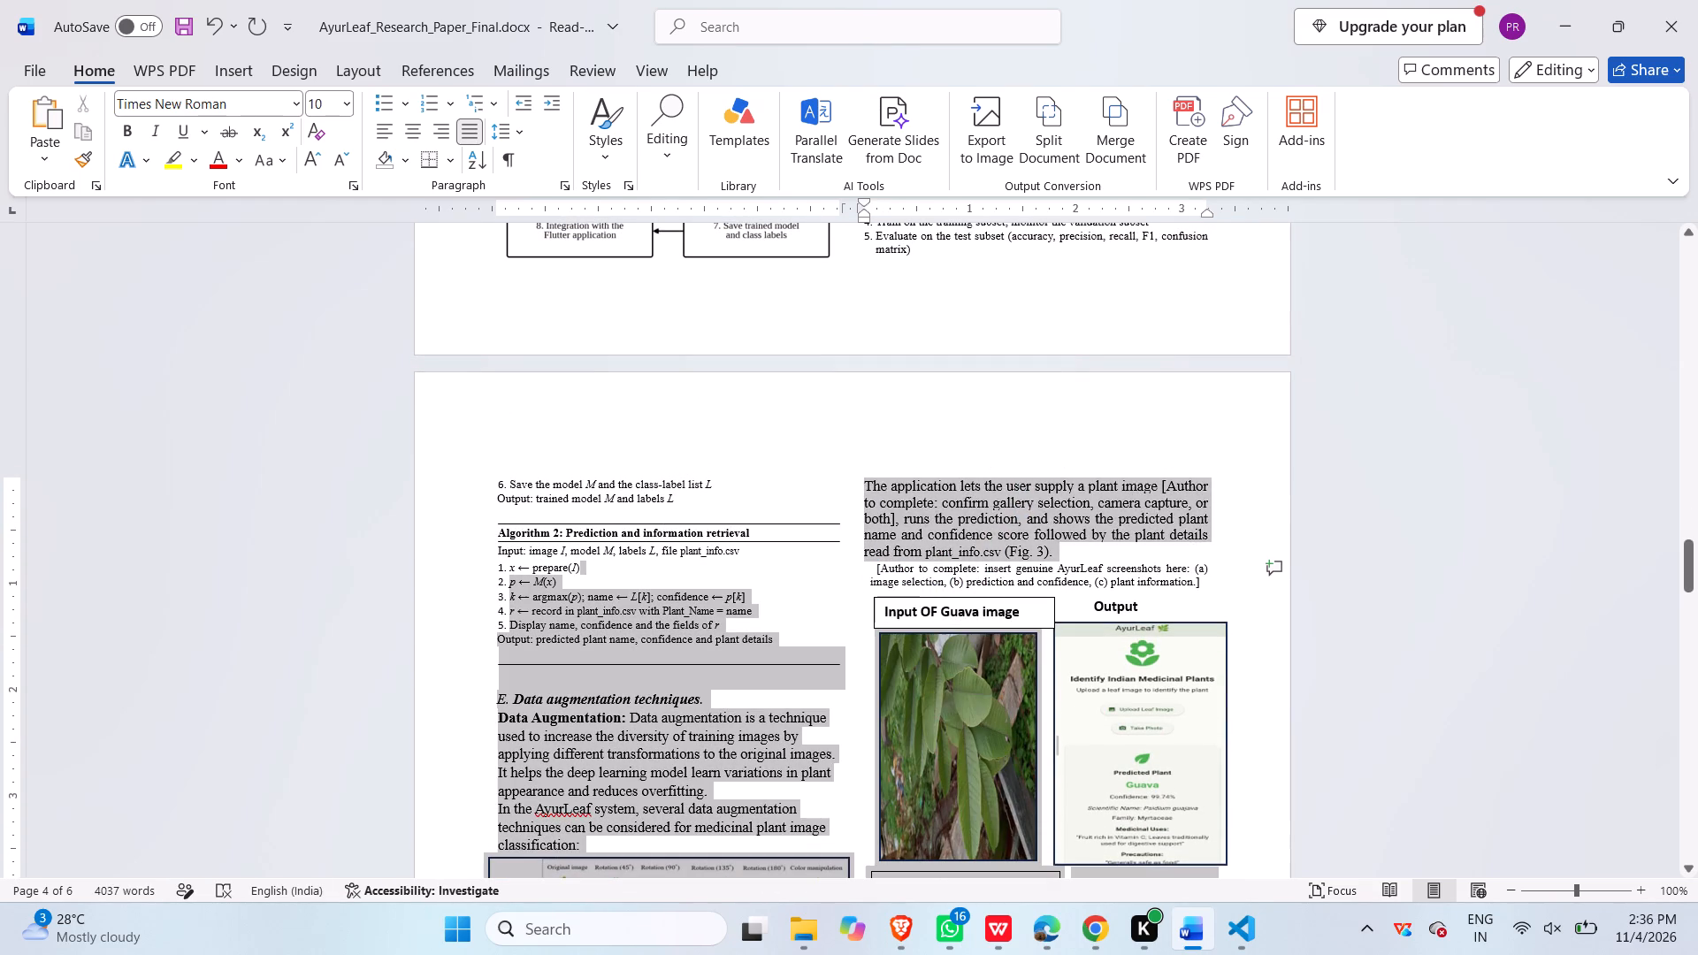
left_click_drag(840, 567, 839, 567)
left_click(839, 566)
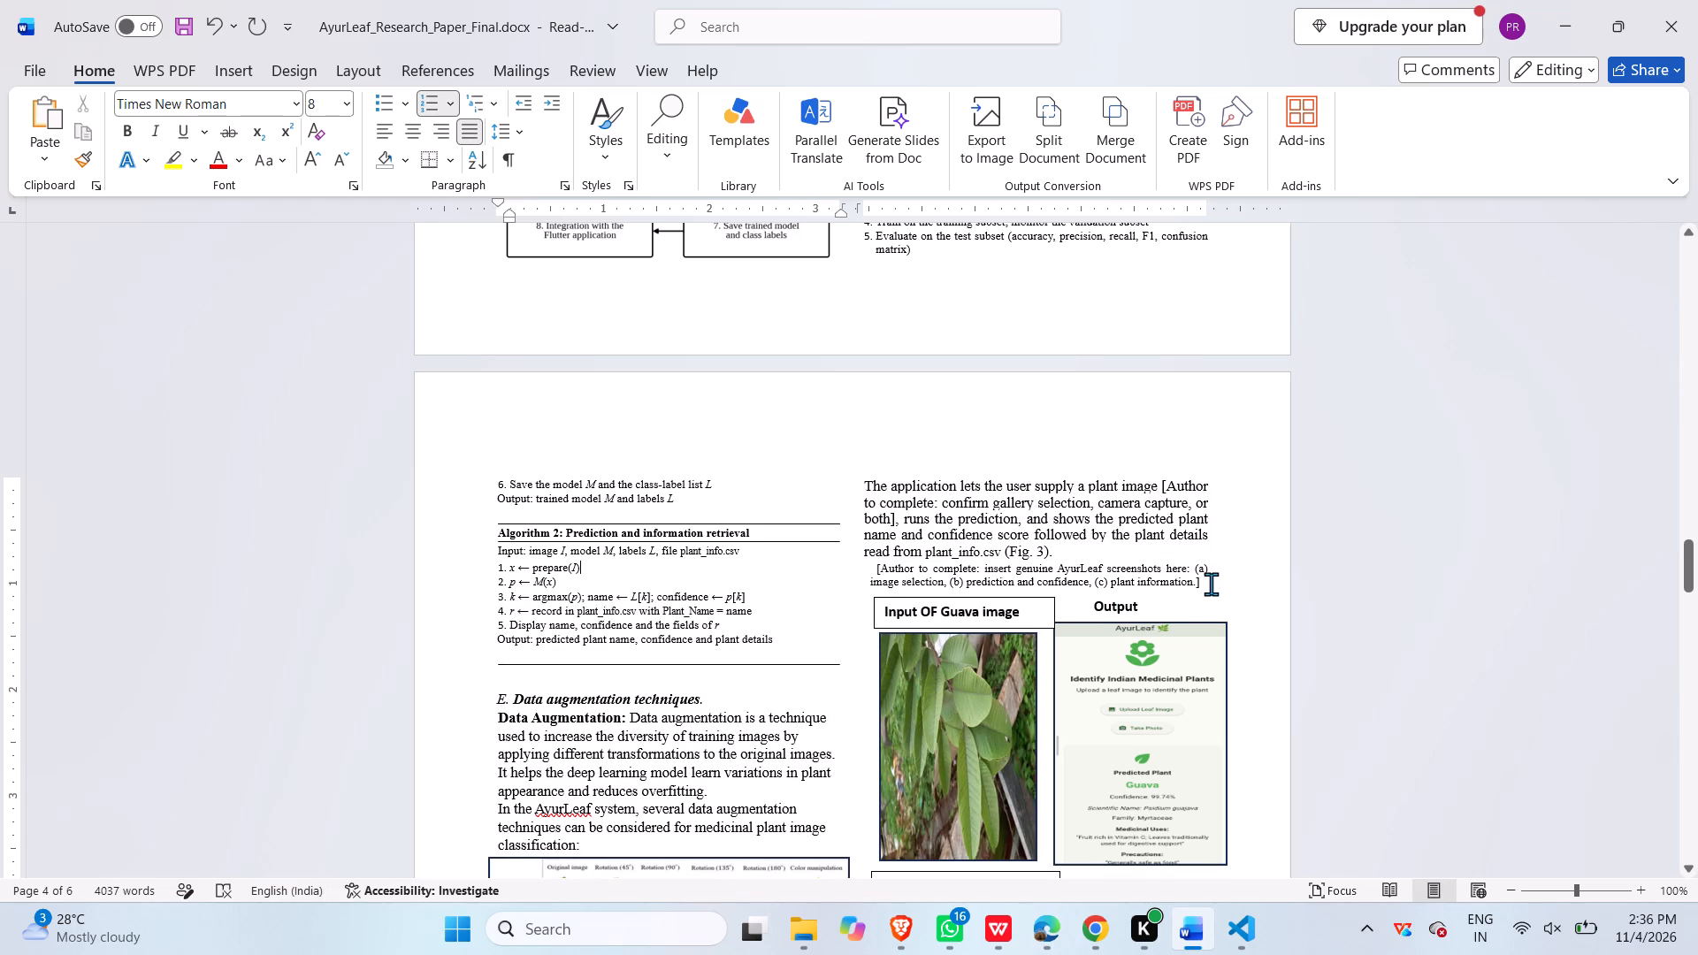
Delete the whole "[Author to complete: insert genuine AyurLeaf screenshots here…]" placeholder note above the guava pictures.
left_click(1211, 584)
key("BackSpace")
key("BackSpace")
key("BackSpace")
key("BackSpace")
key("BackSpace")
key("BackSpace")
key("BackSpace")
key("BackSpace")
key("BackSpace")
key("BackSpace")
key("BackSpace")
key("BackSpace")
key("BackSpace")
key("BackSpace")
key("BackSpace")
key("BackSpace")
key("BackSpace")
key("BackSpace")
key("BackSpace")
key("BackSpace")
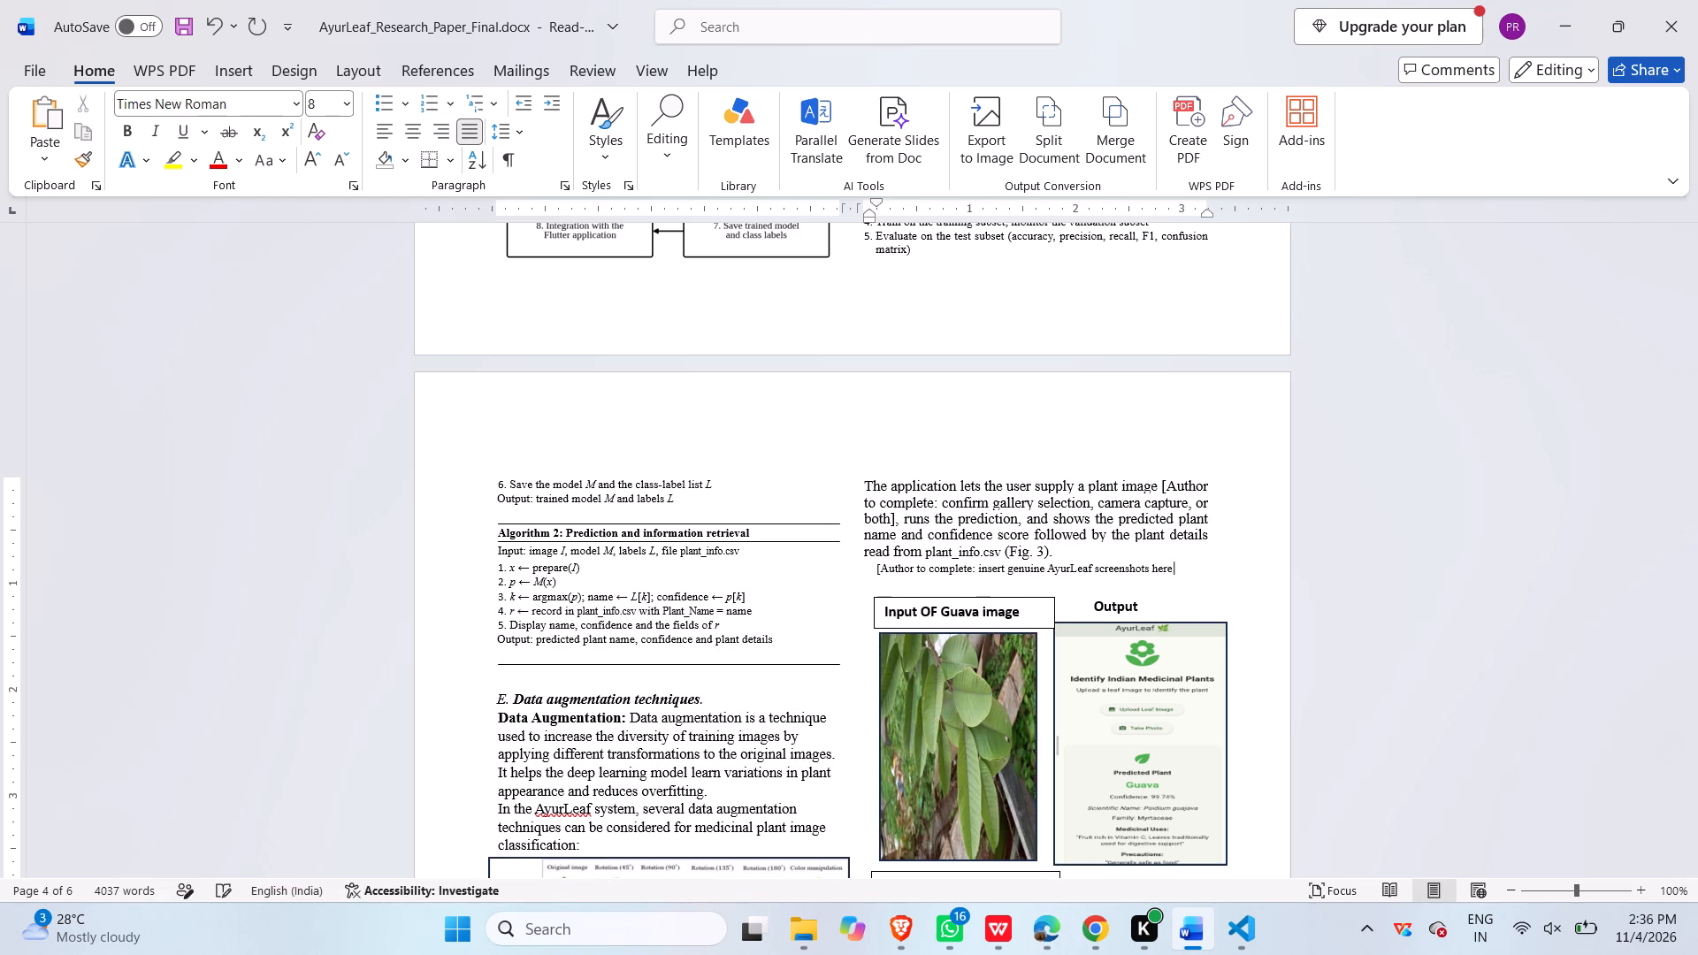
key("BackSpace")
key("BackSpace")
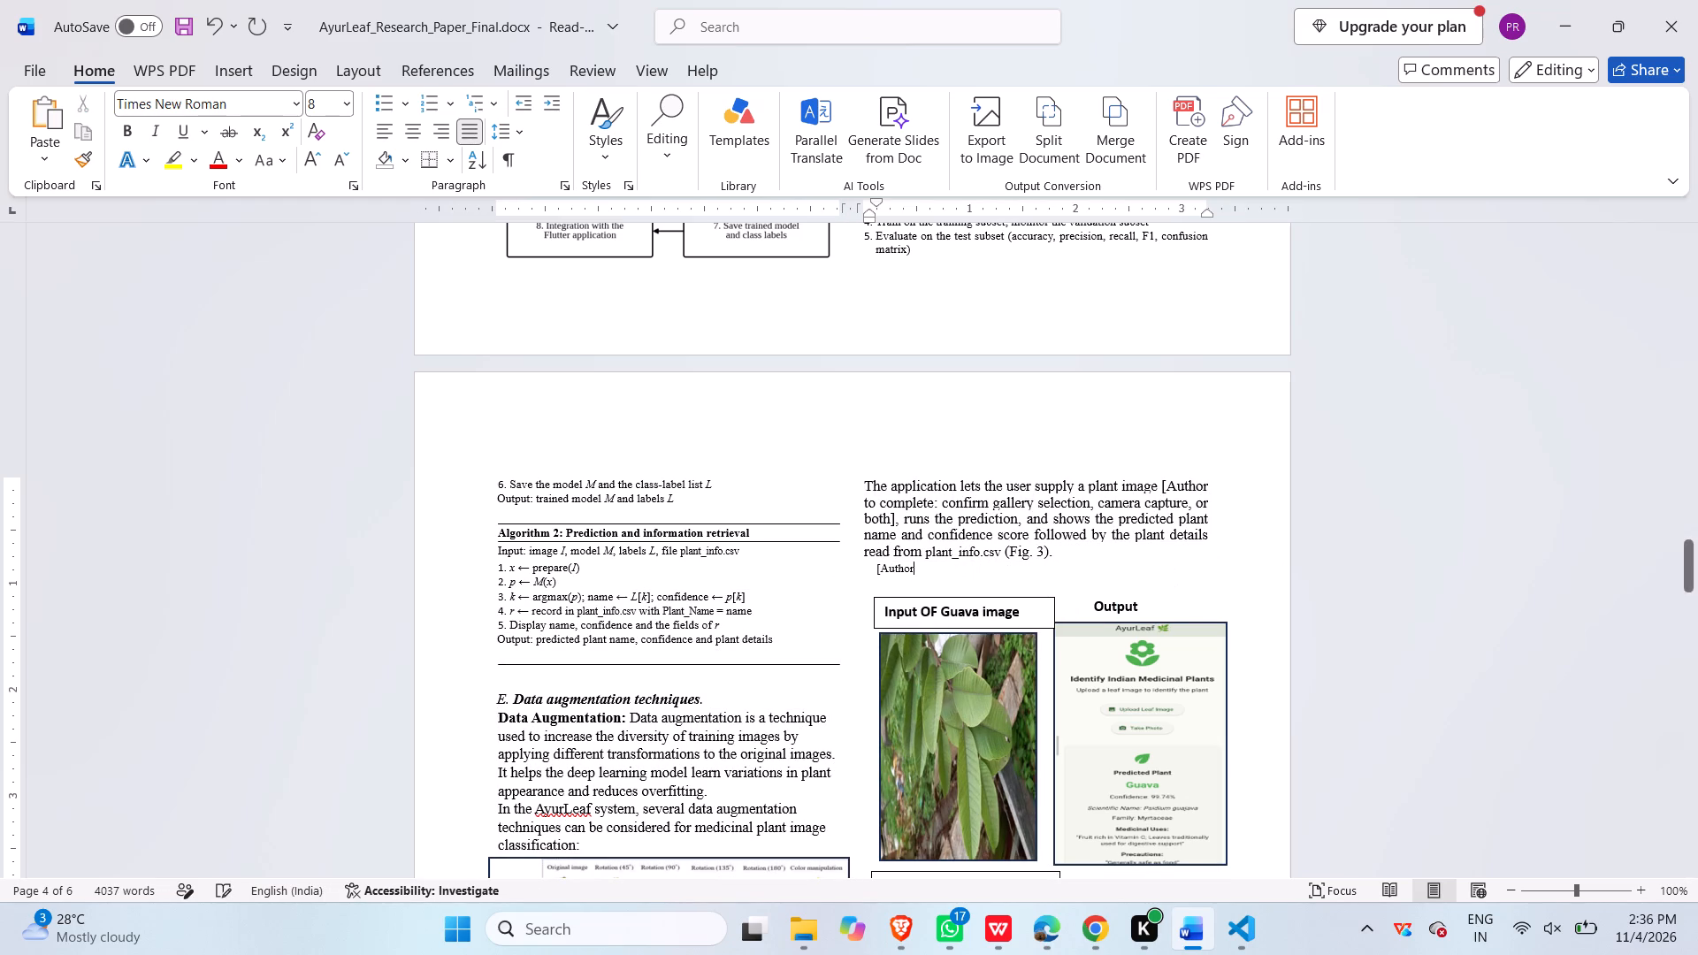
key("BackSpace")
key("BackSpace")
key("BackSpace")
key("BackSpace")
key("BackSpace")
key("BackSpace")
key("BackSpace")
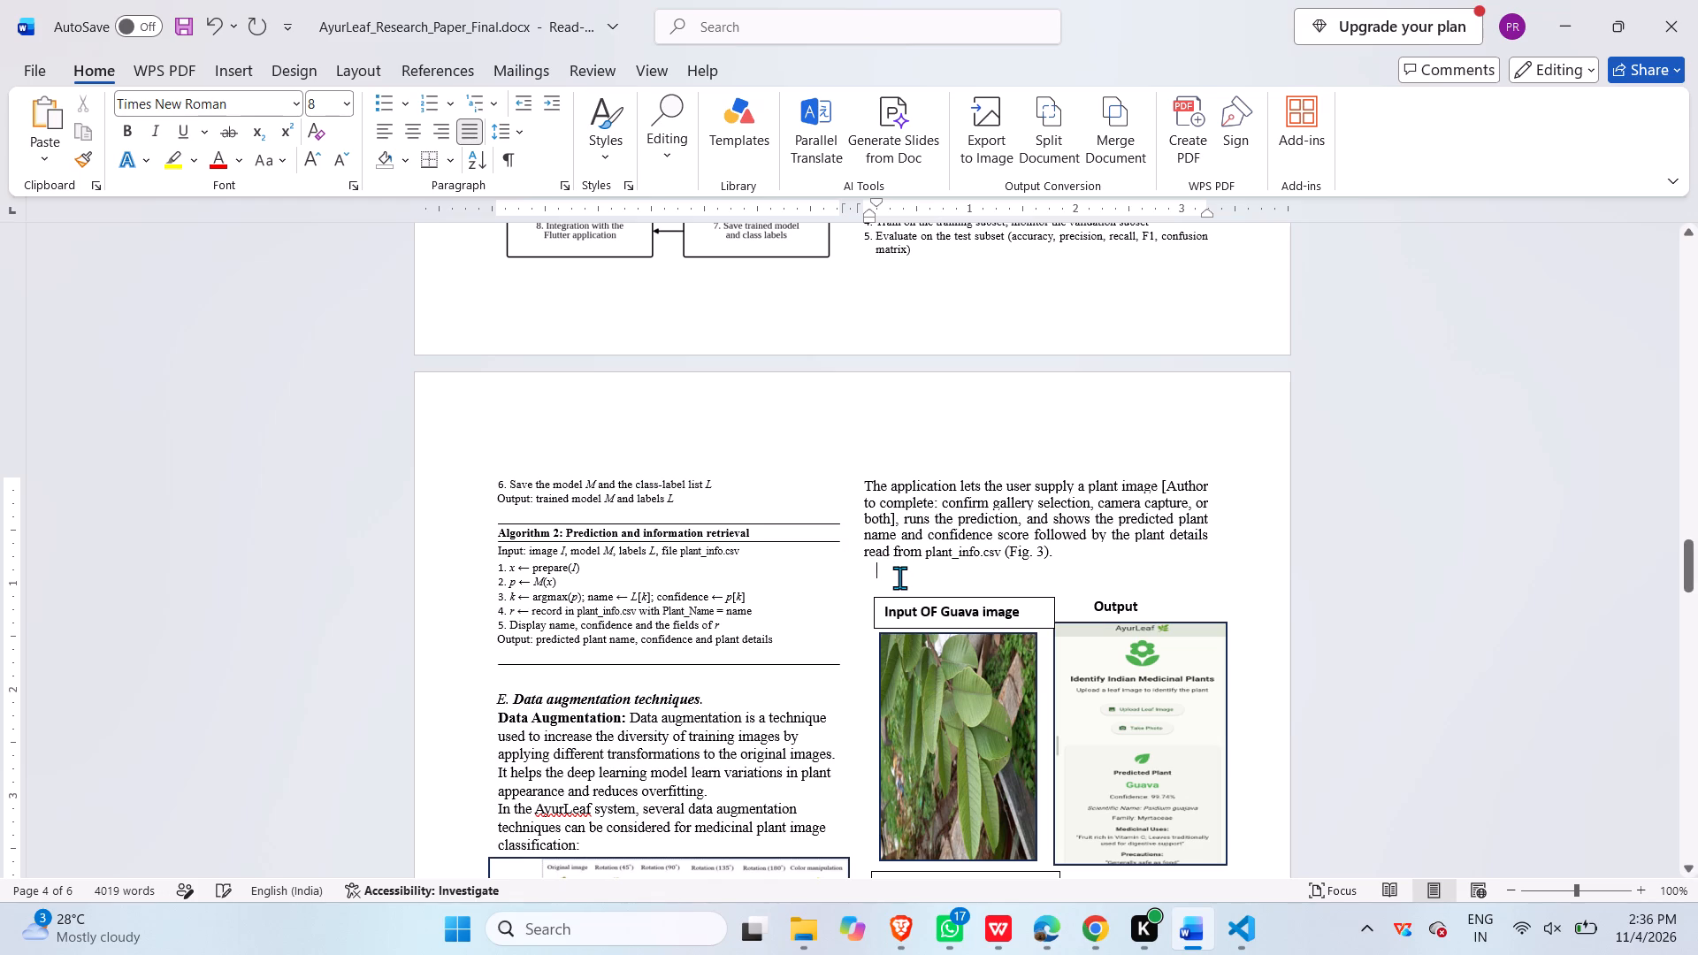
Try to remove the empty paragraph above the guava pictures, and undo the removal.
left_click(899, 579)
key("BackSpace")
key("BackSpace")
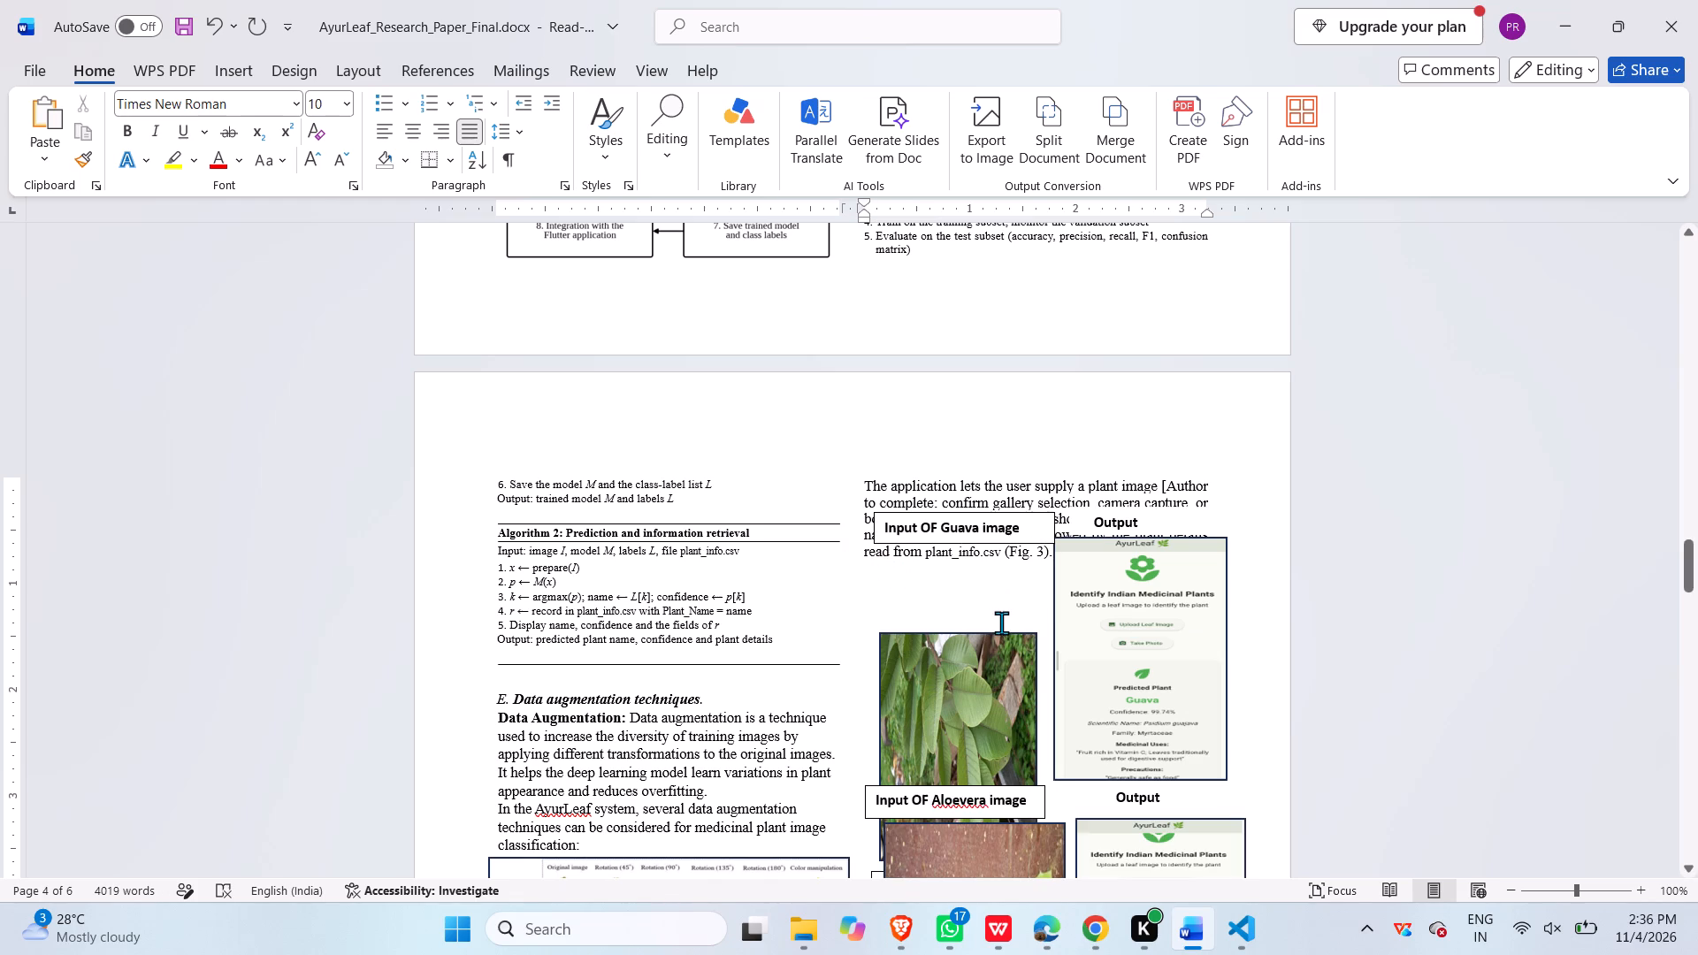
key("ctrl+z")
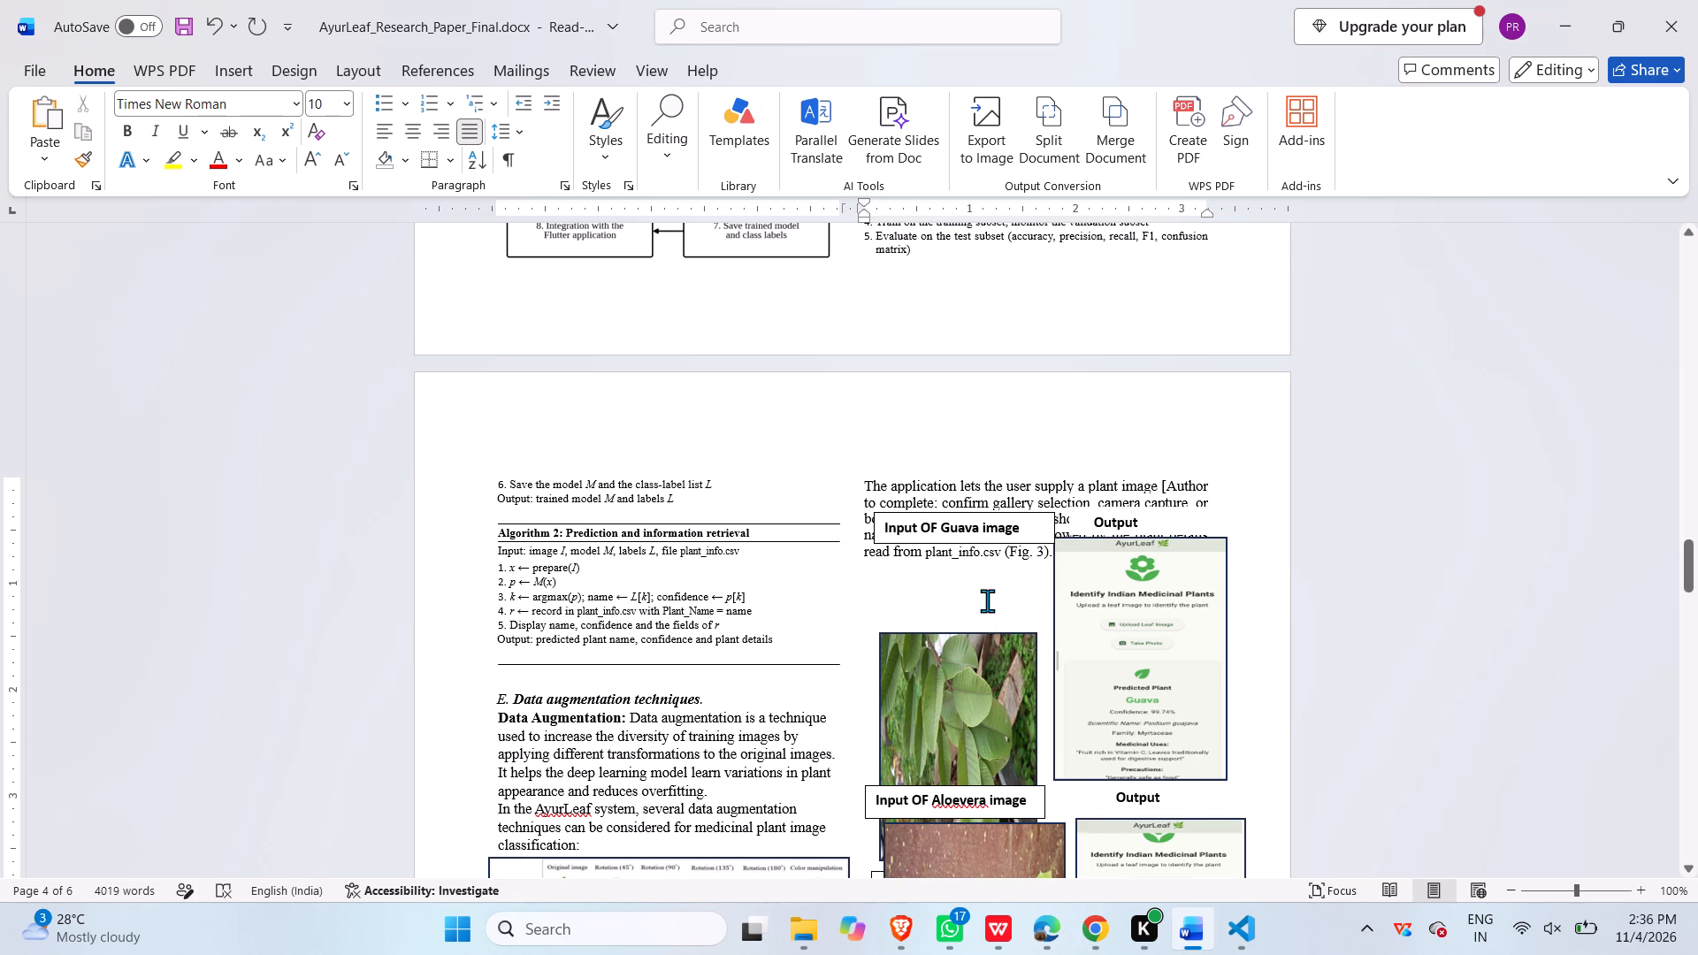
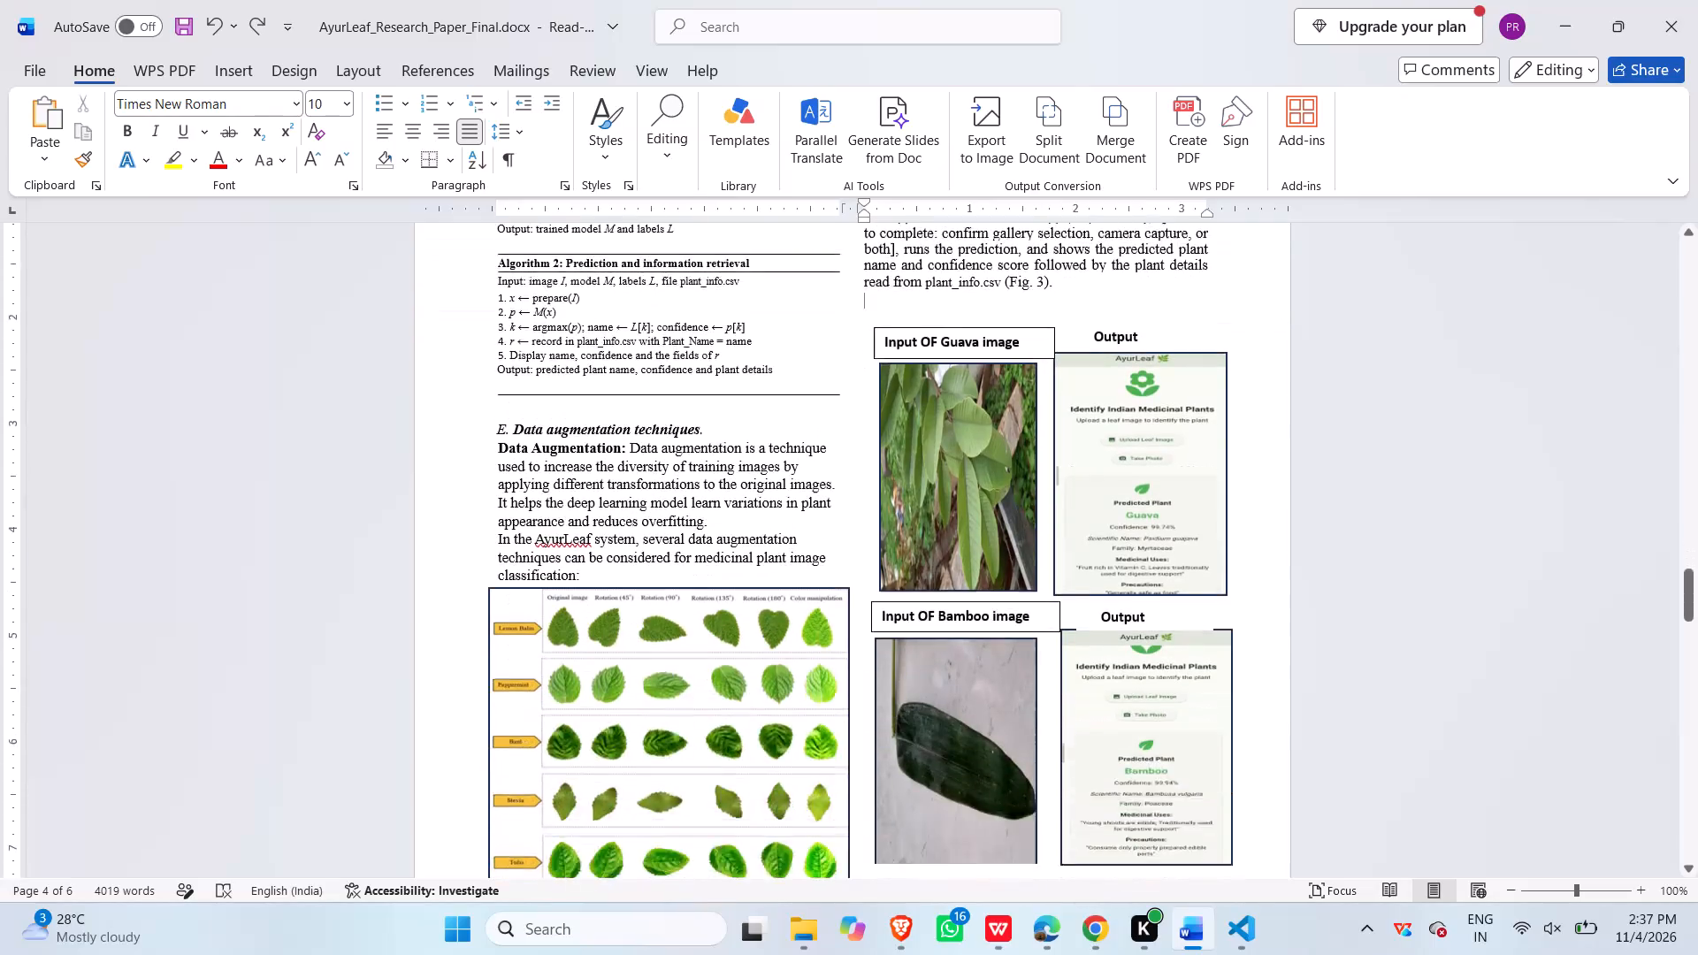
Insert a paragraph break before the Fig. 3 caption below the aloe vera pictures.
scroll(1175, 590, "down", 1)
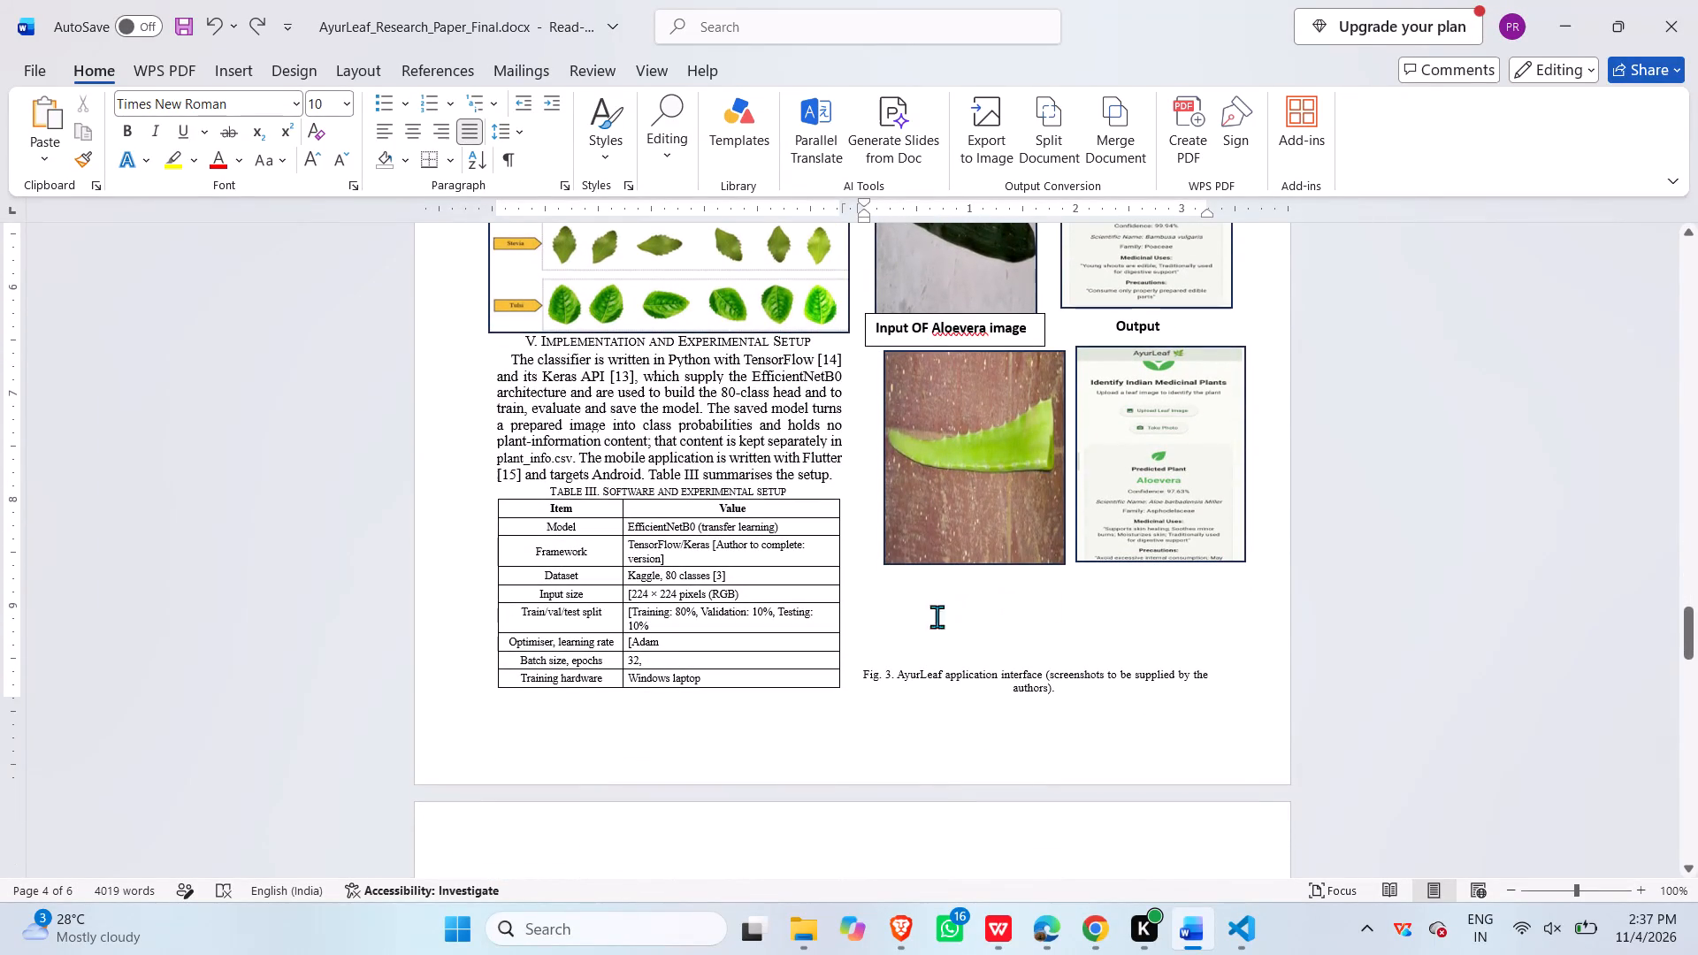
left_click(851, 682)
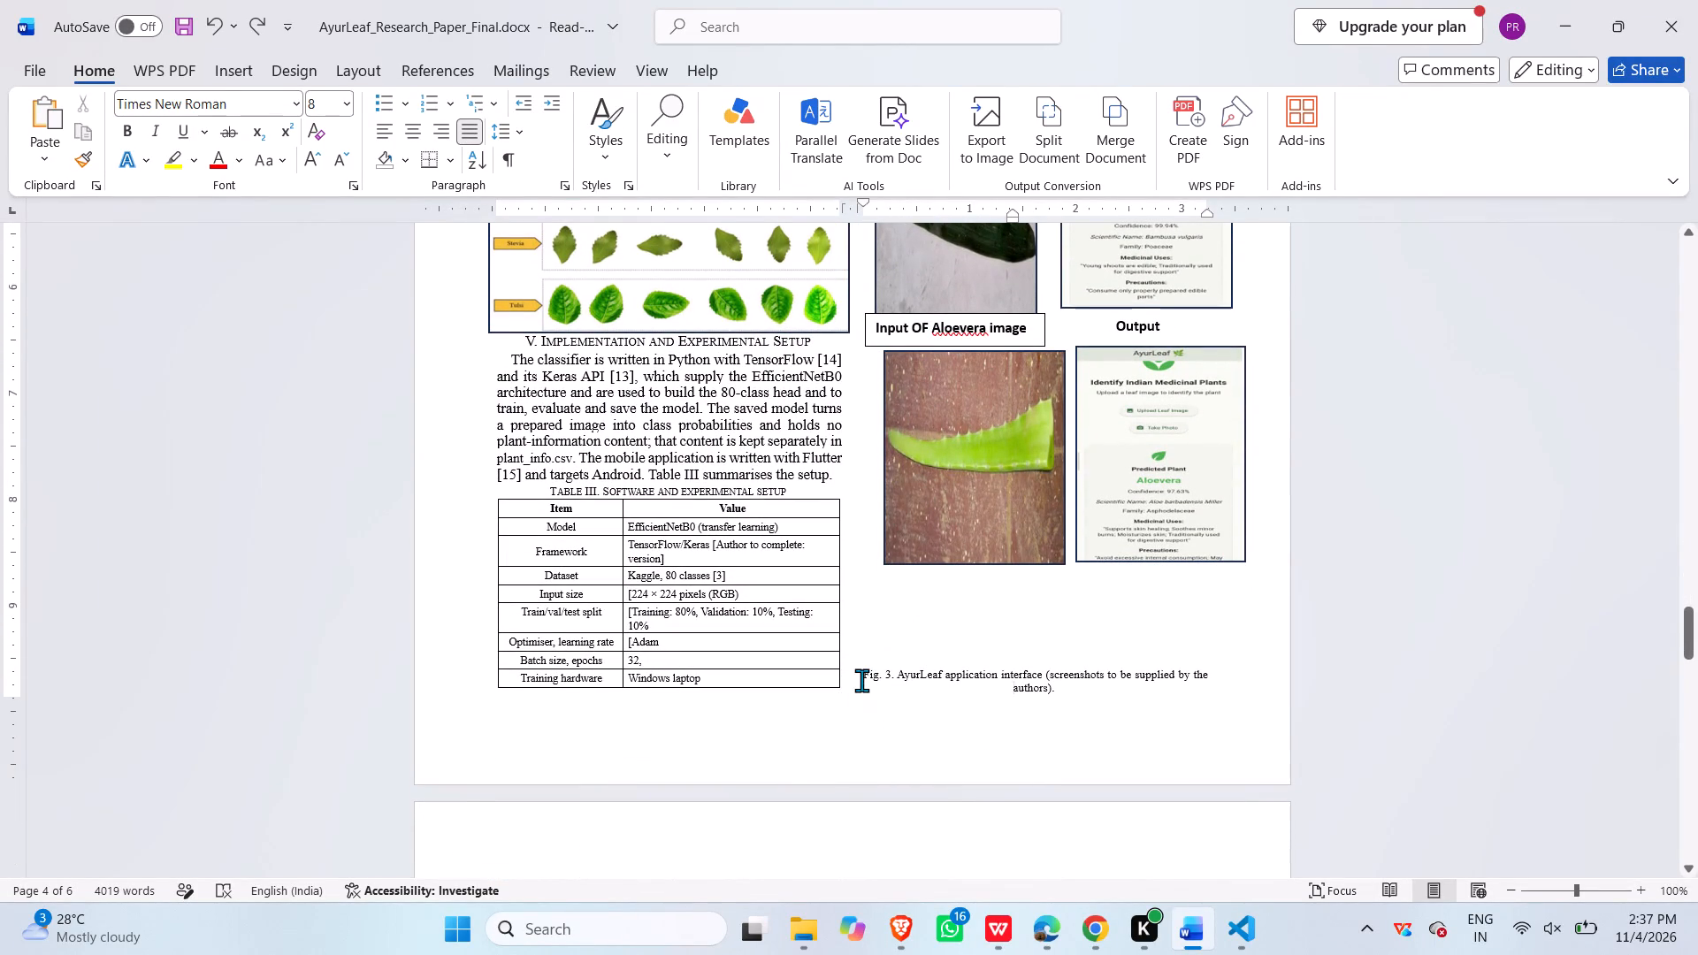
left_click(861, 680)
key("Return")
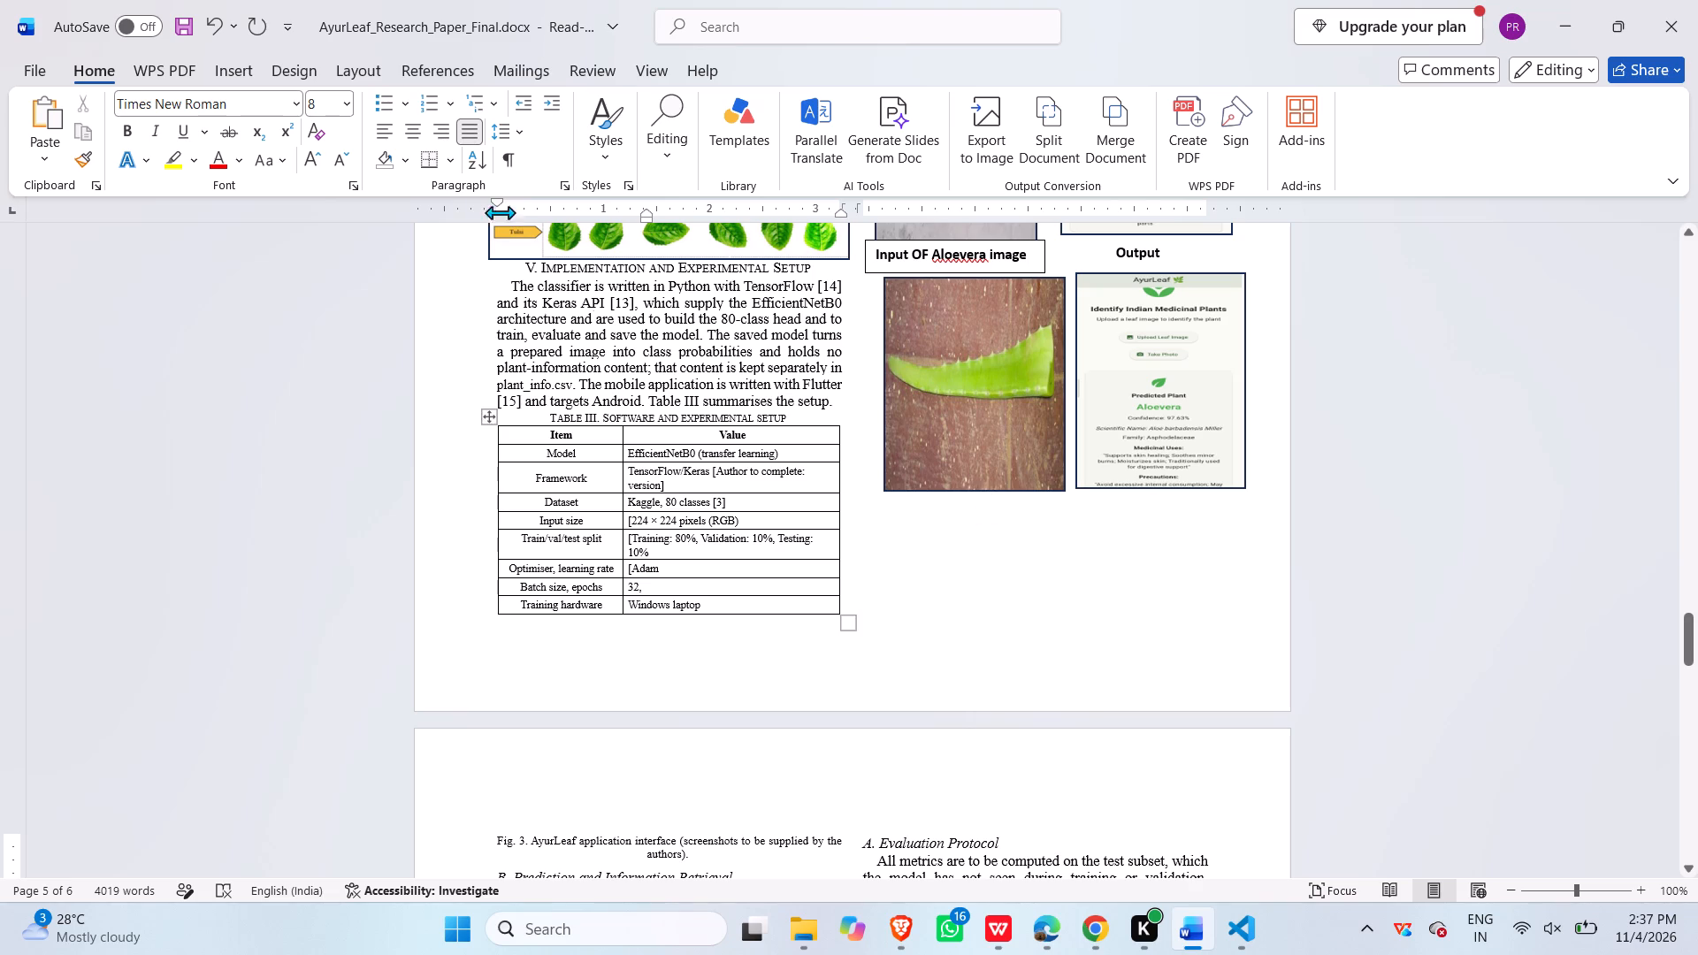
Start the Draw Text Box command to add a custom text box on the page with the aloe vera pictures.
left_click(245, 75)
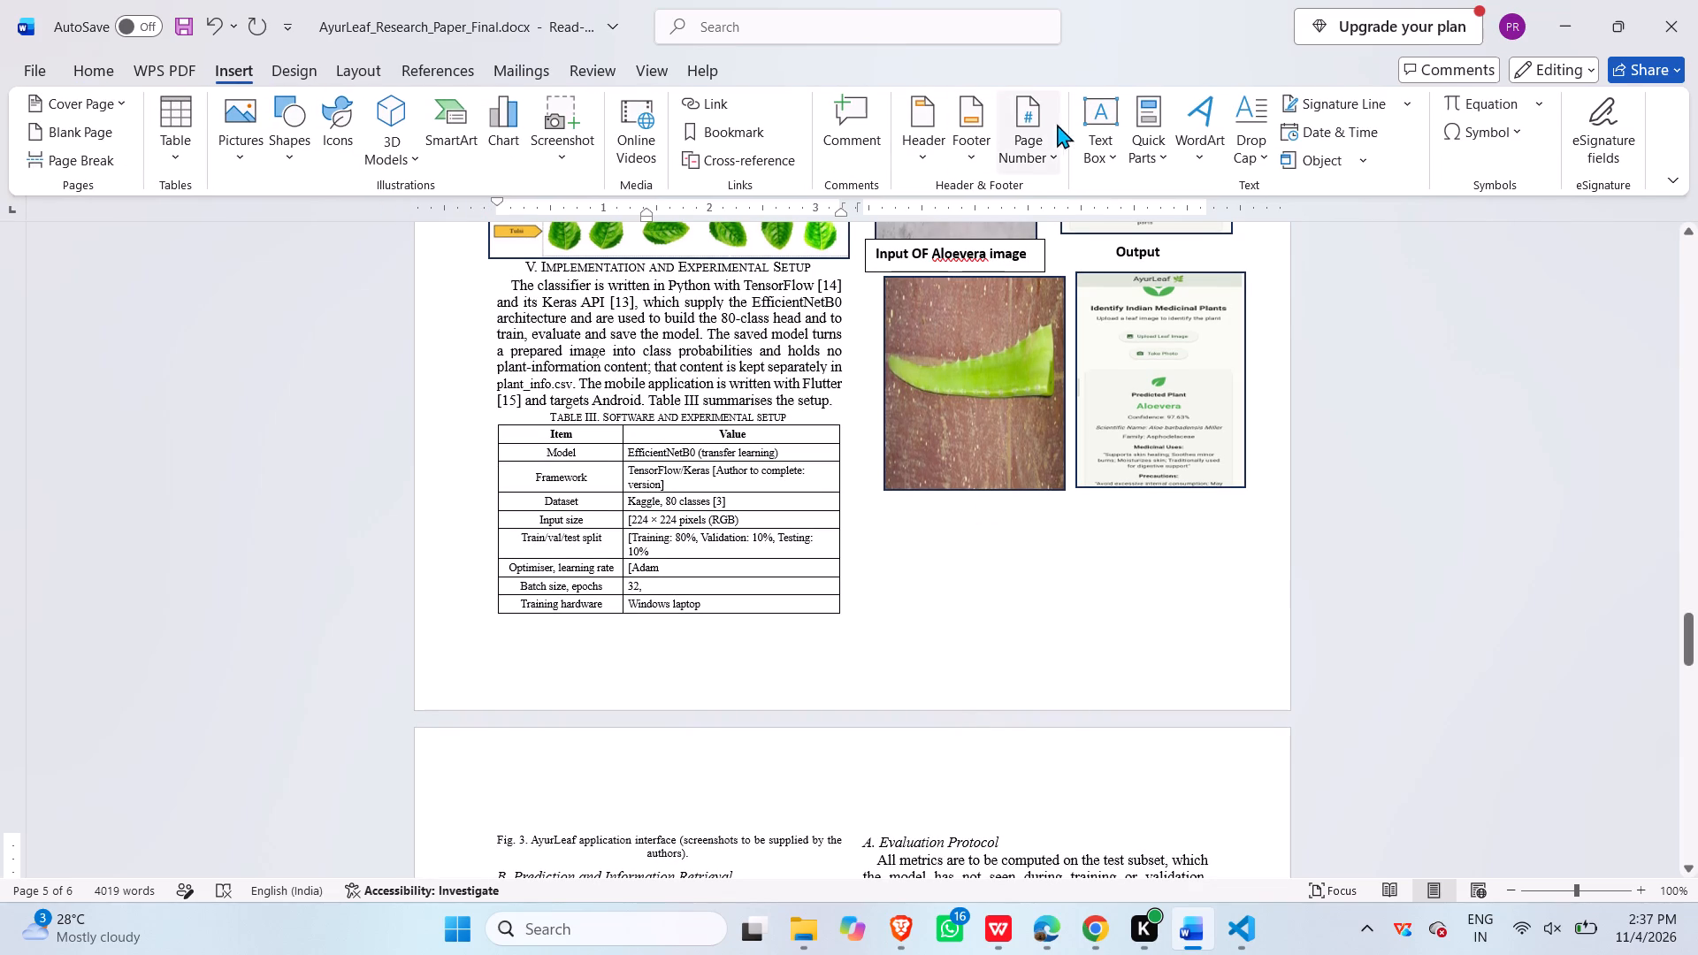
left_click(1084, 127)
left_click(1182, 668)
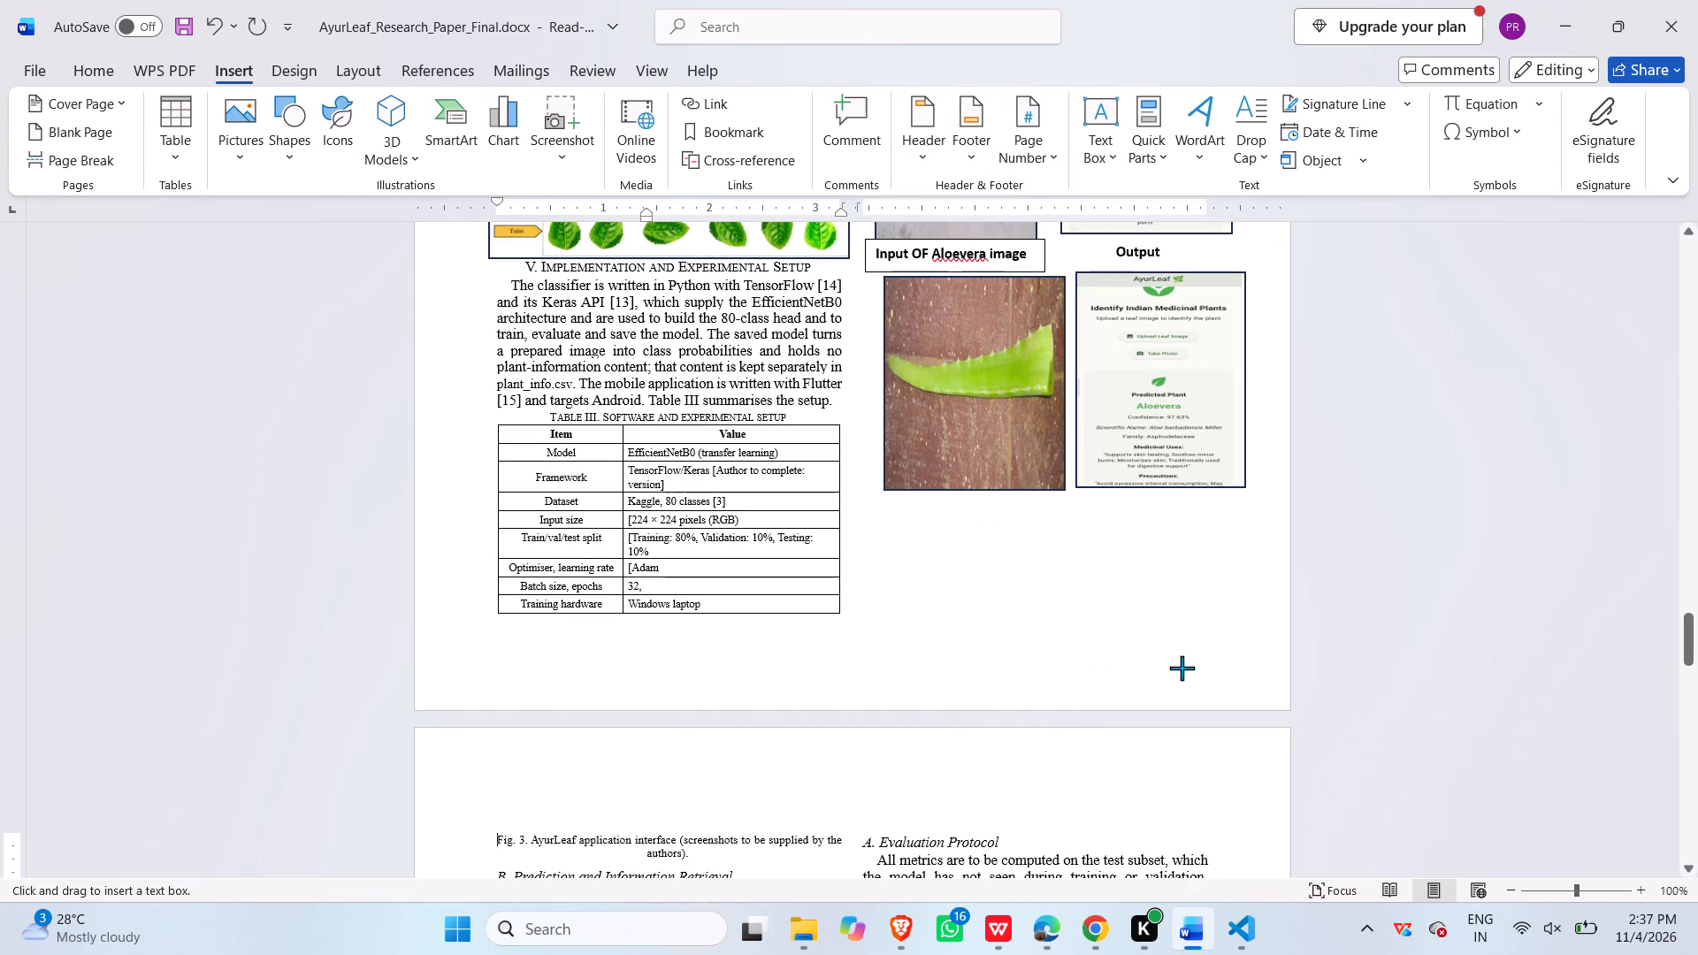
Draw a text box about 1.58" by 1.5" below the Aloevera output and fill it with the ashoka output screenshot (2026-11-04 143540.png).
left_click_drag(1088, 522, 1205, 672)
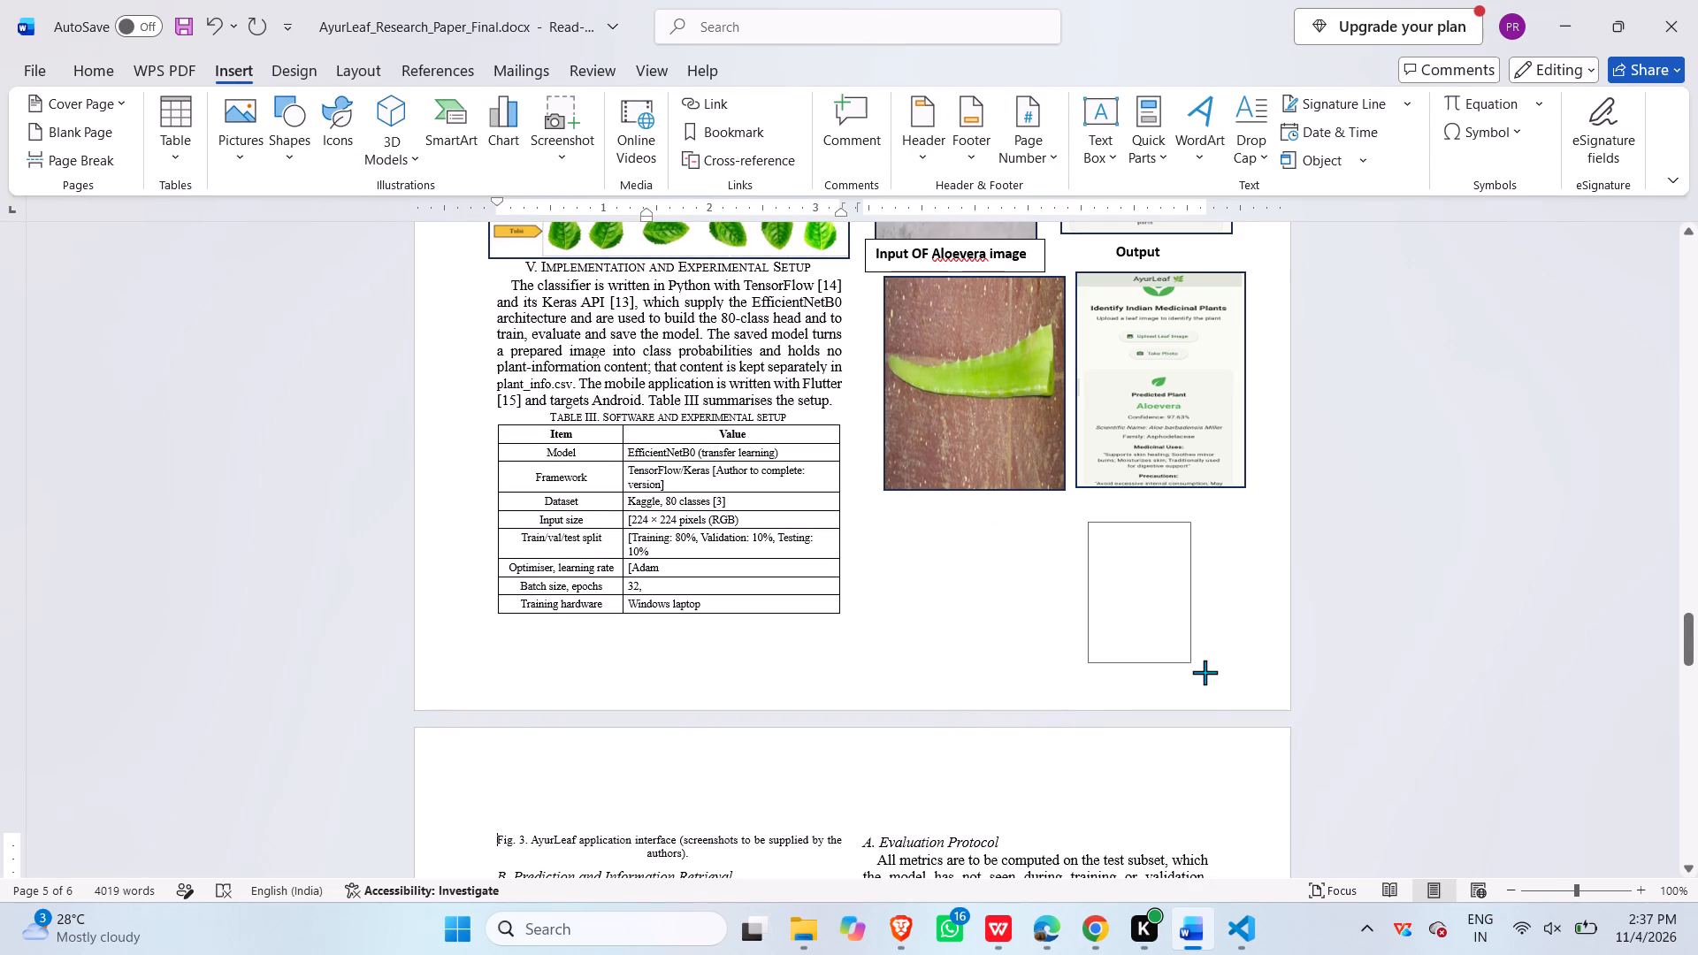
left_click_drag(1205, 672, 1247, 690)
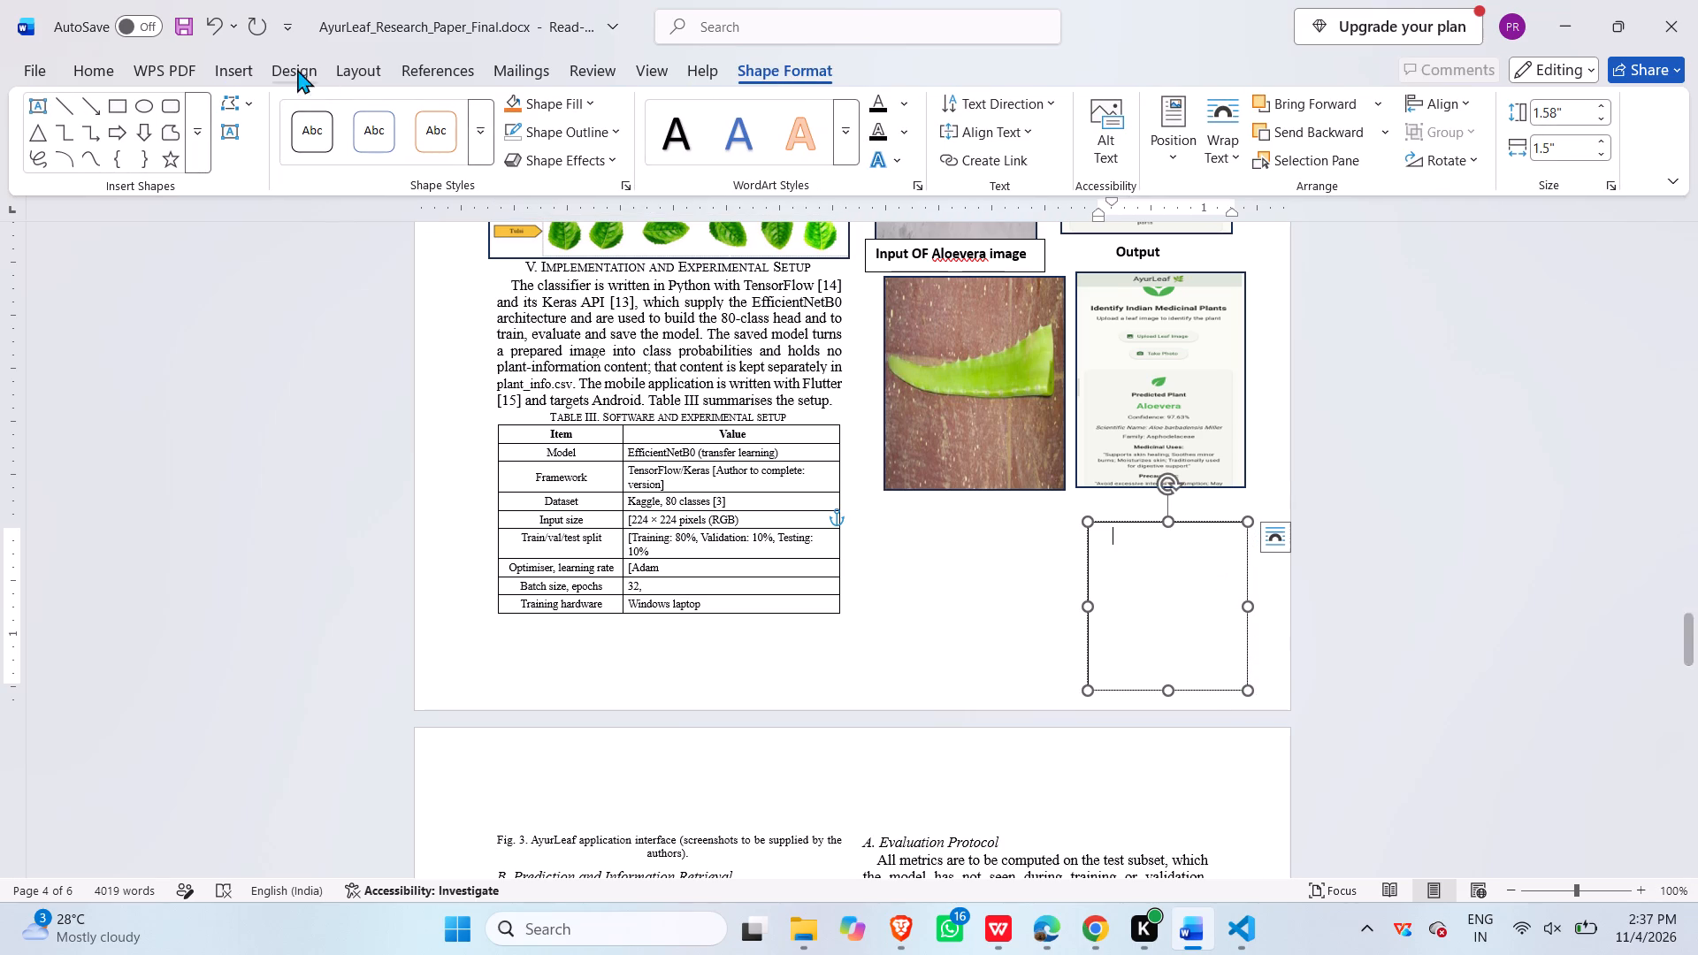
left_click(585, 109)
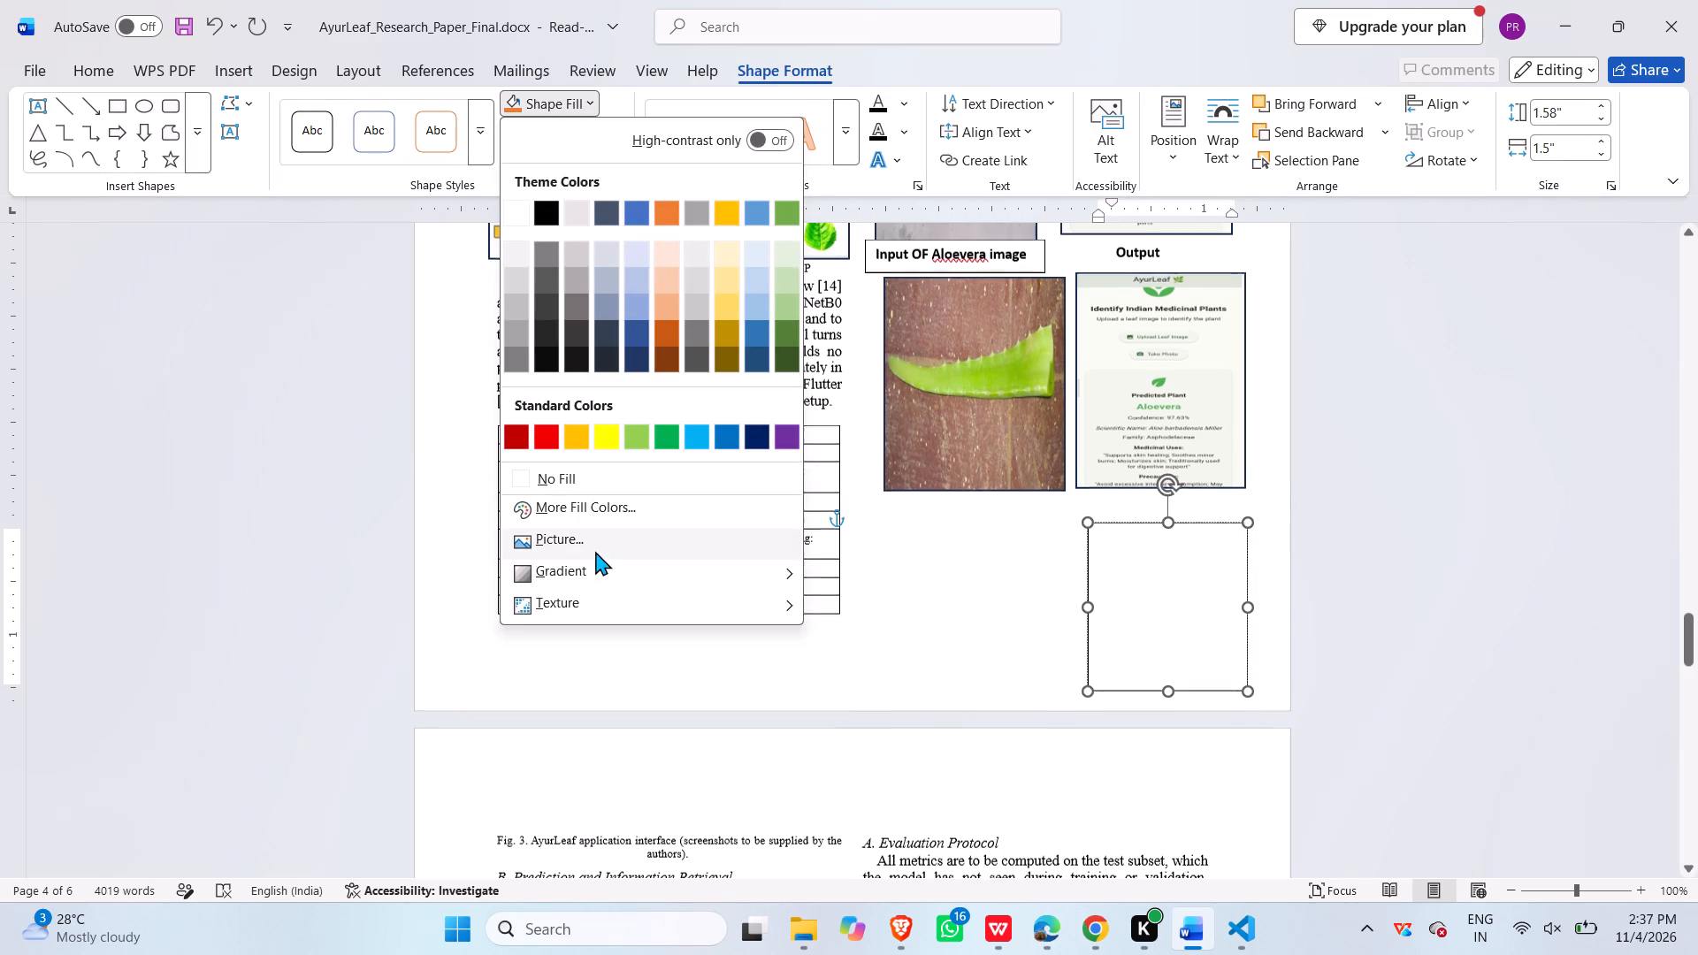
left_click(585, 541)
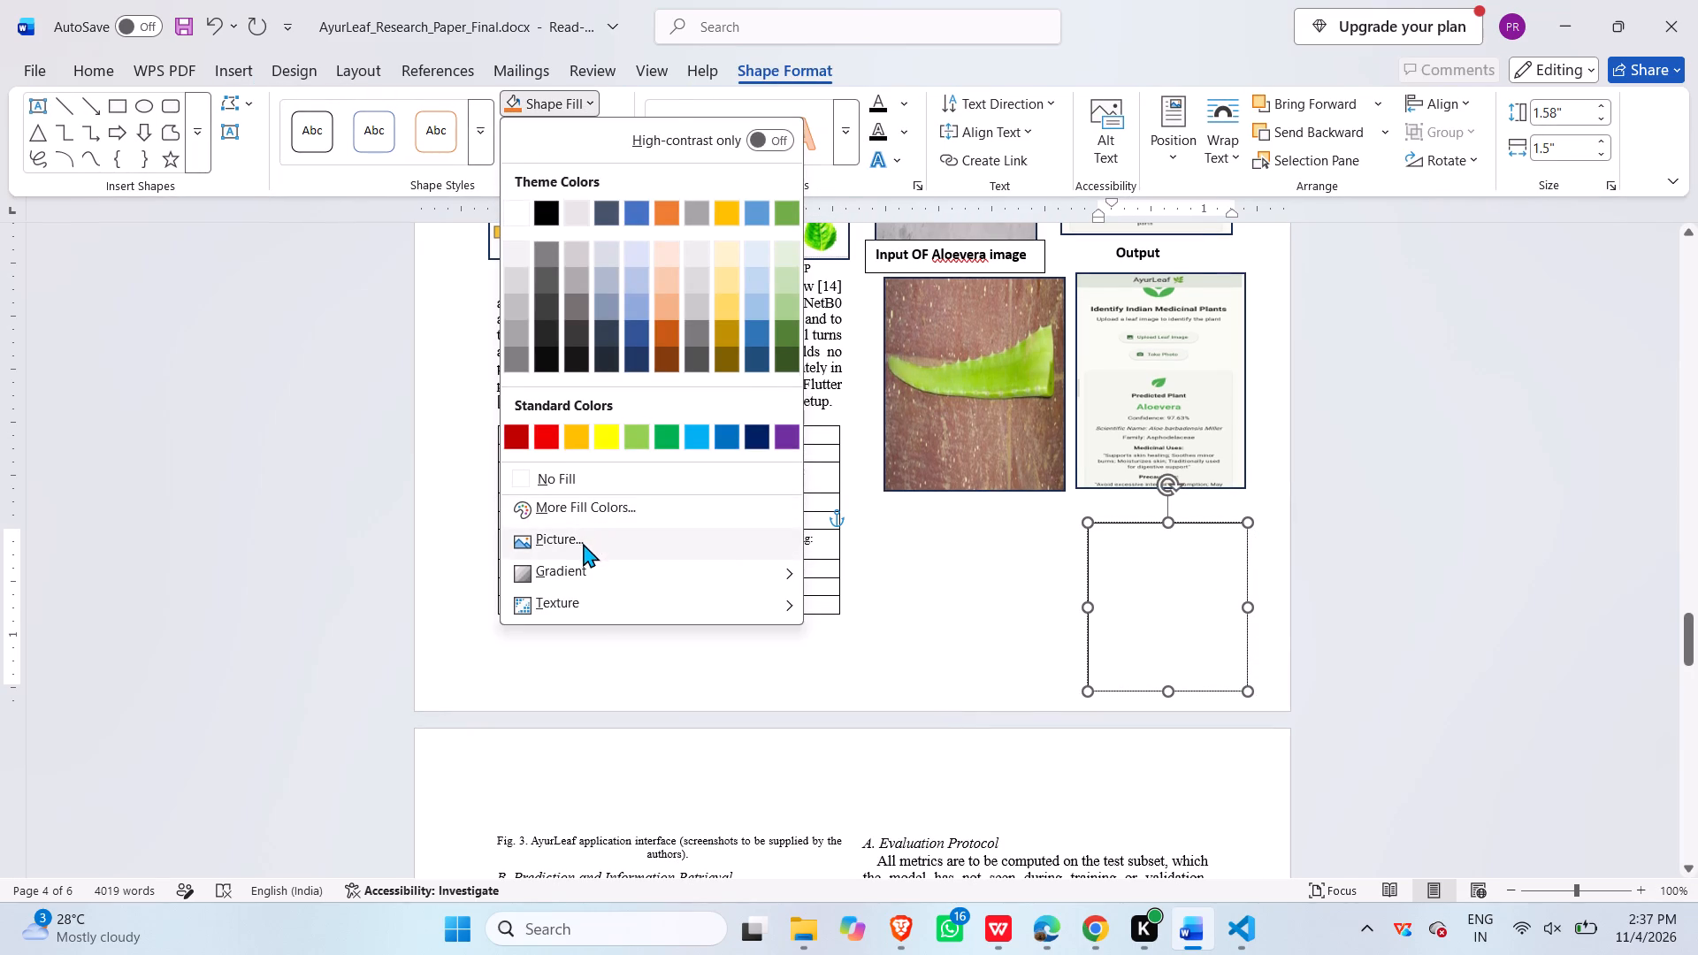
left_click(700, 389)
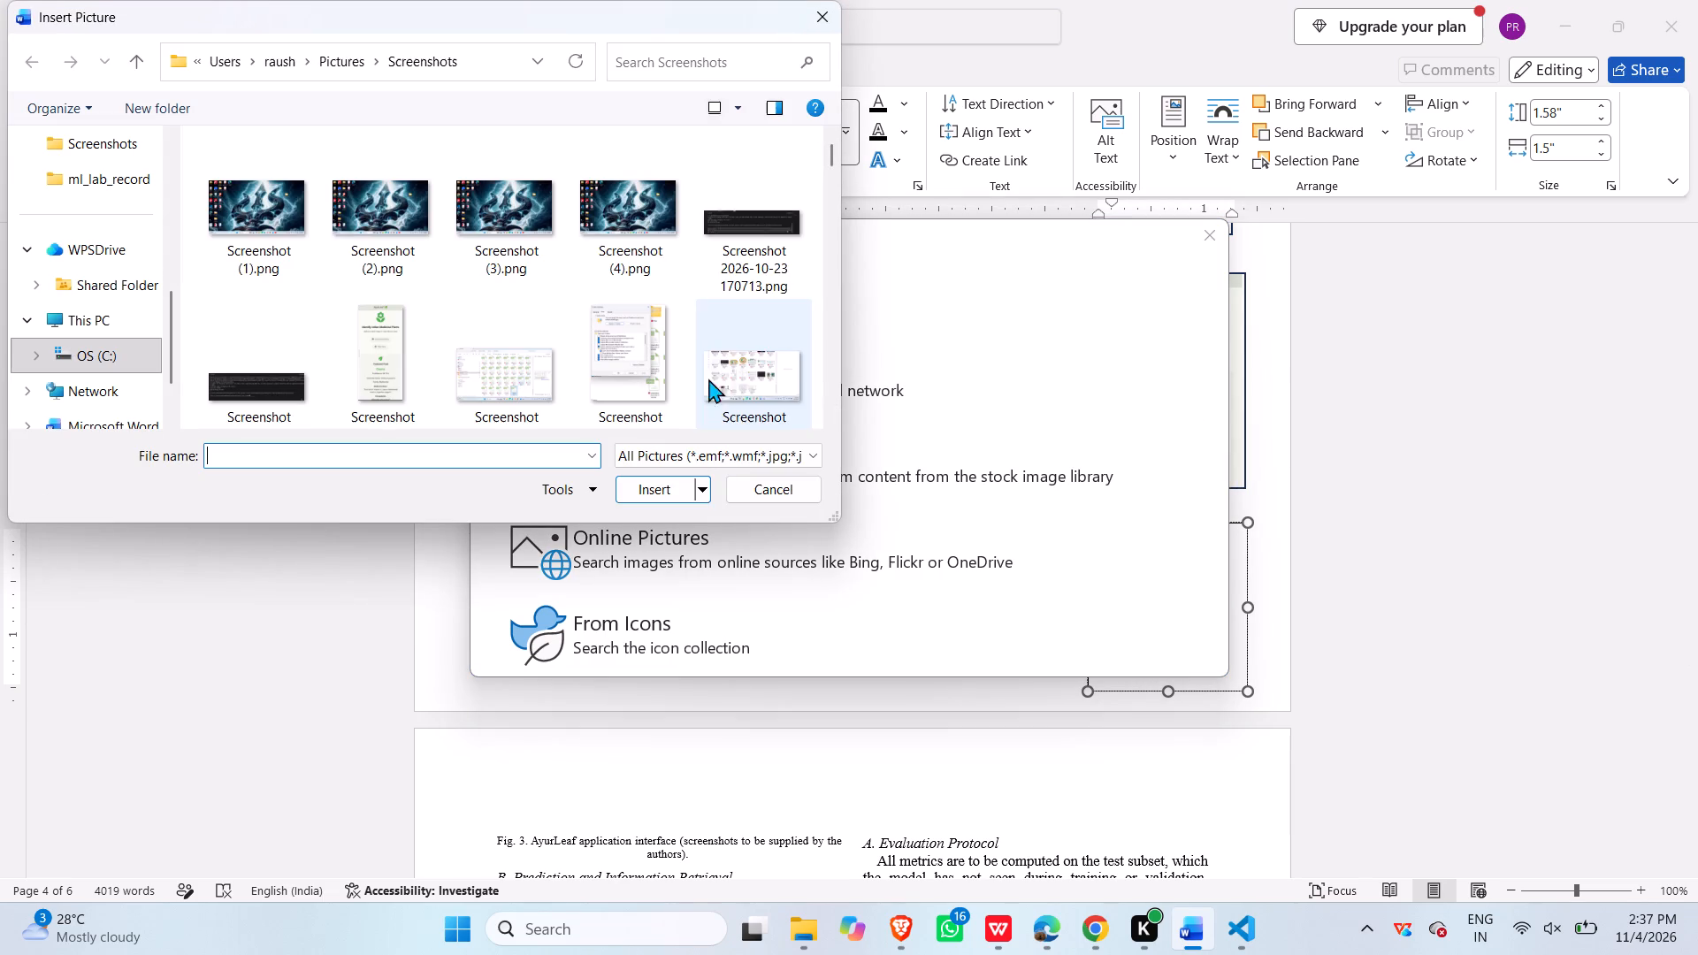
left_click_drag(835, 154, 784, 455)
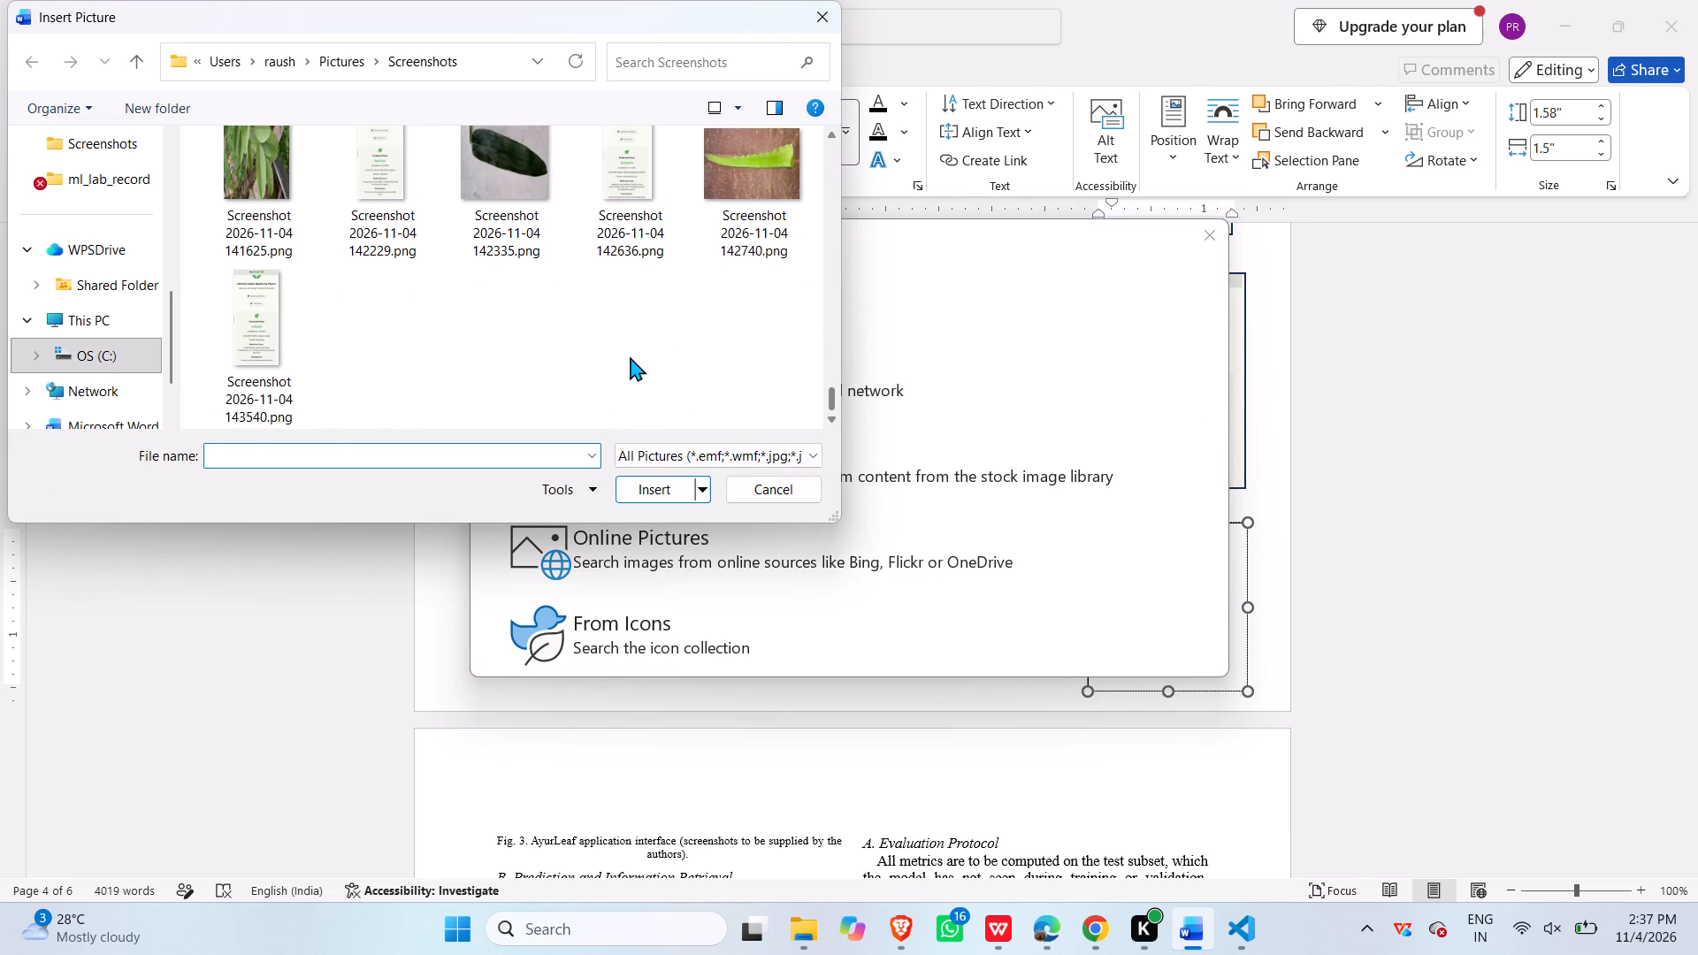
left_click(265, 298)
left_click(667, 482)
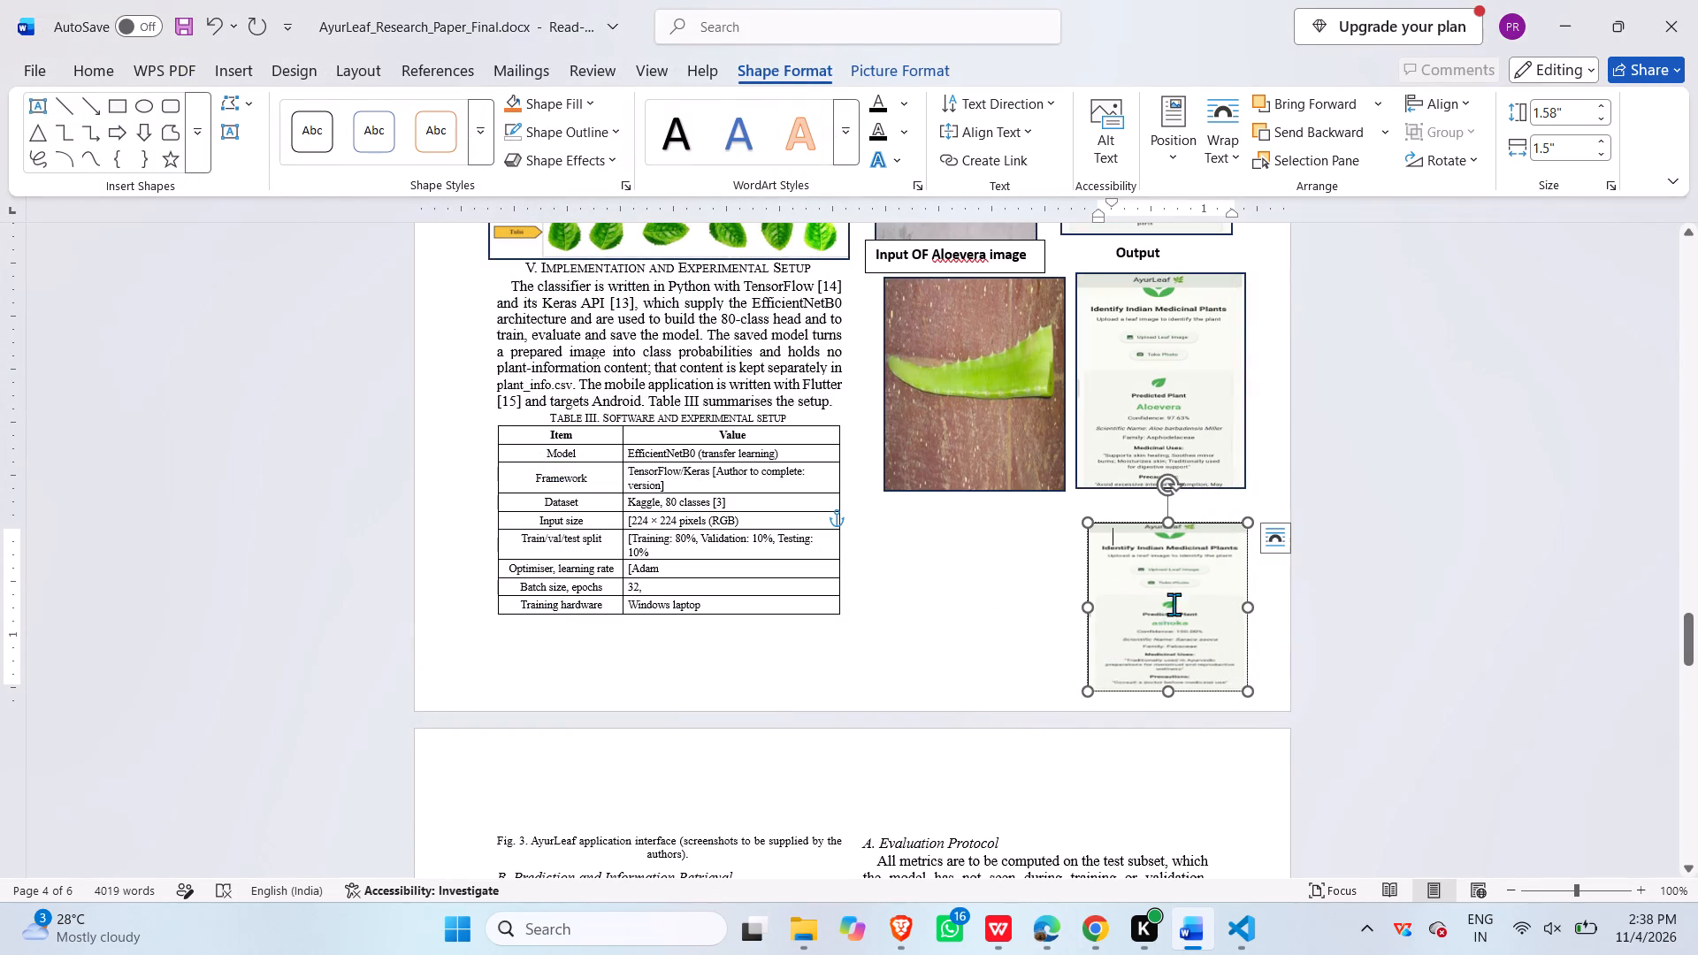
Enlarge the ashoka output picture box to about 1.68" wide, extending its height both downward and up towards the Aloevera output.
left_click_drag(1244, 603, 1267, 611)
left_click_drag(1182, 698, 1182, 699)
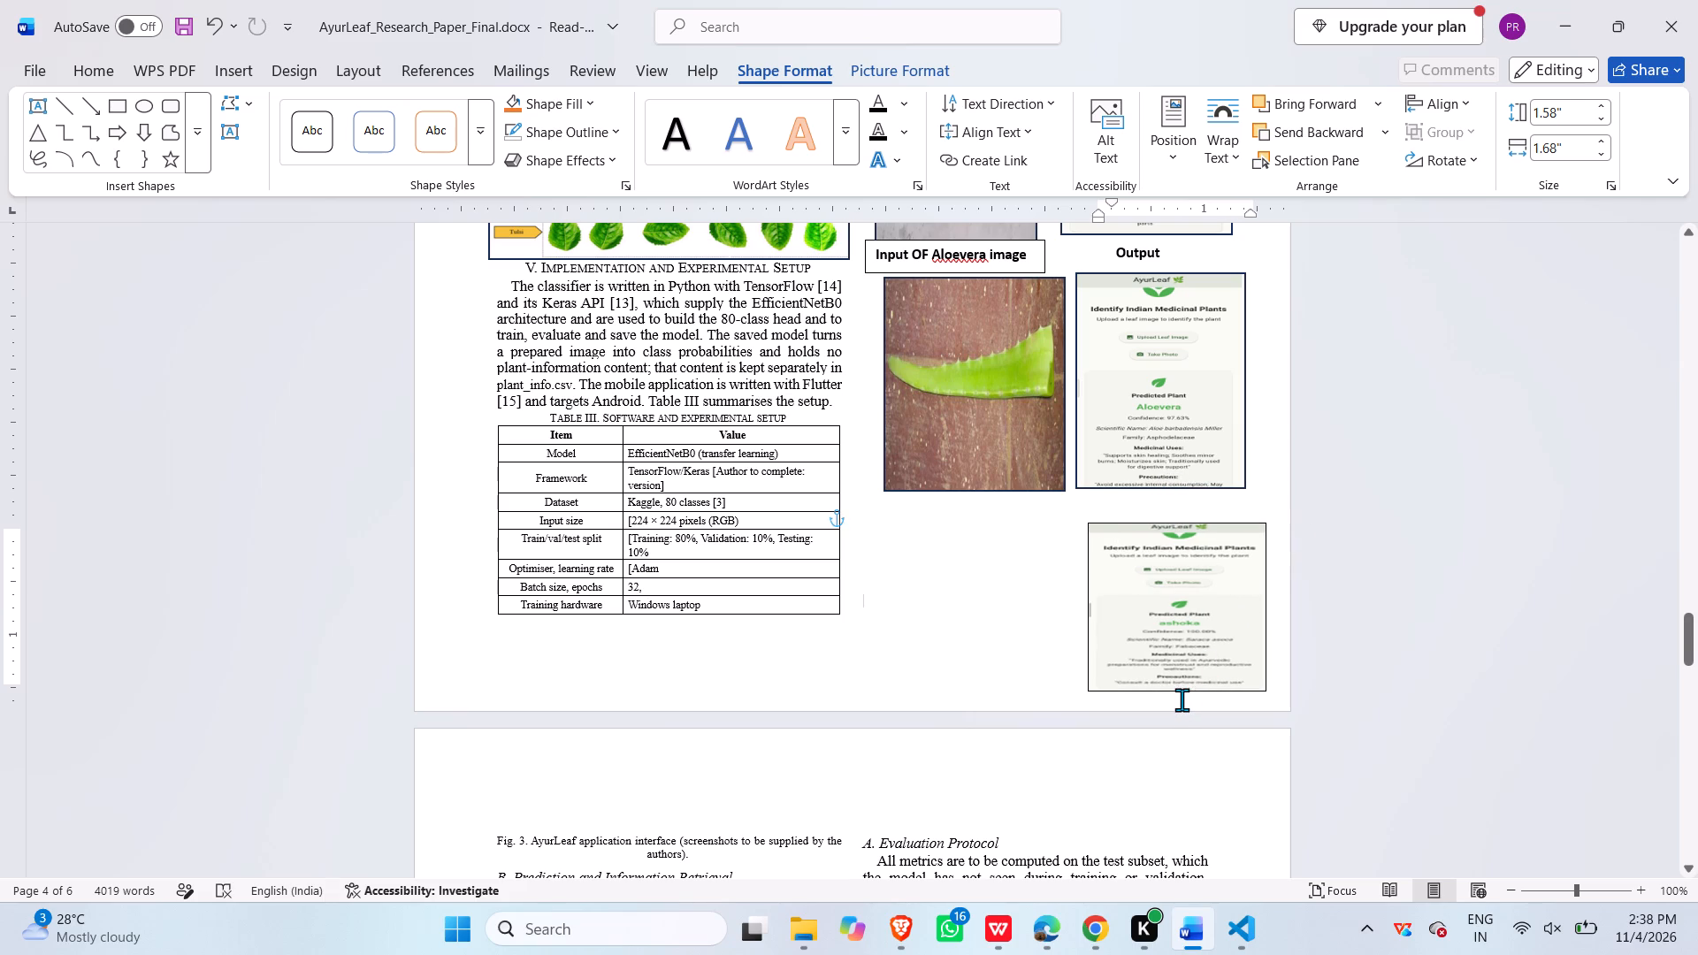
left_click_drag(1182, 699, 1182, 709)
left_click(1180, 691)
left_click_drag(1180, 691, 1180, 704)
left_click_drag(1180, 522, 1185, 505)
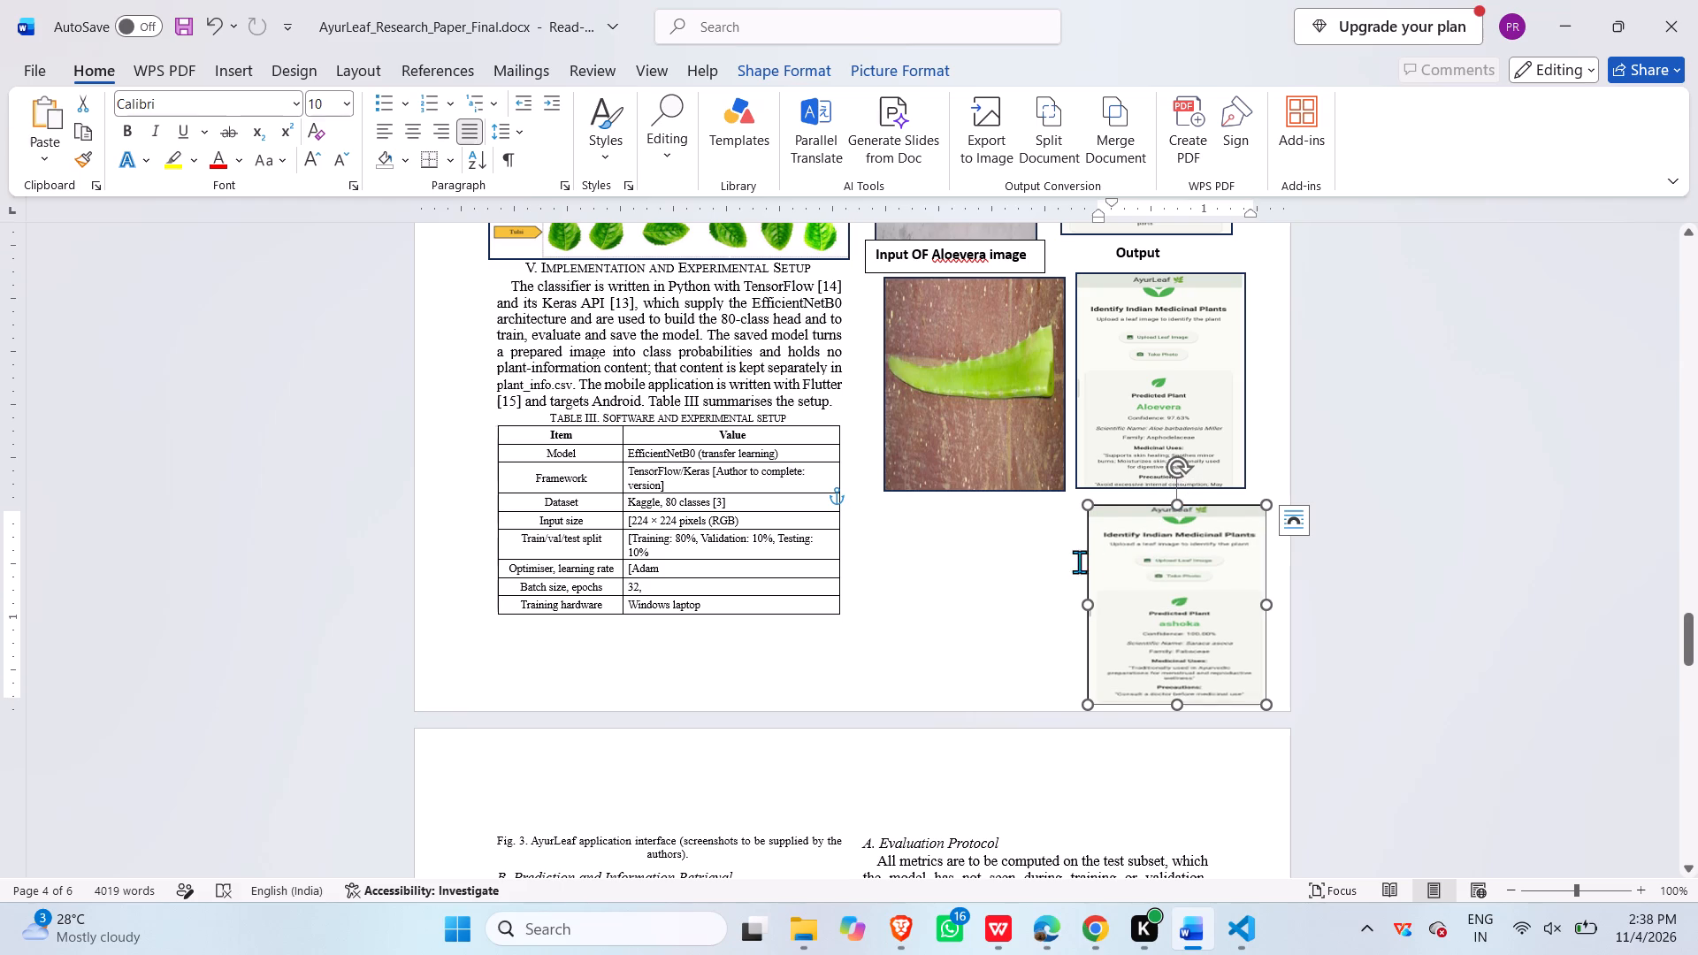
Draw an empty text box about 1.72" high and 1.87" wide below the Aloevera input picture, beside the ashoka output.
left_click(1026, 549)
left_click(229, 76)
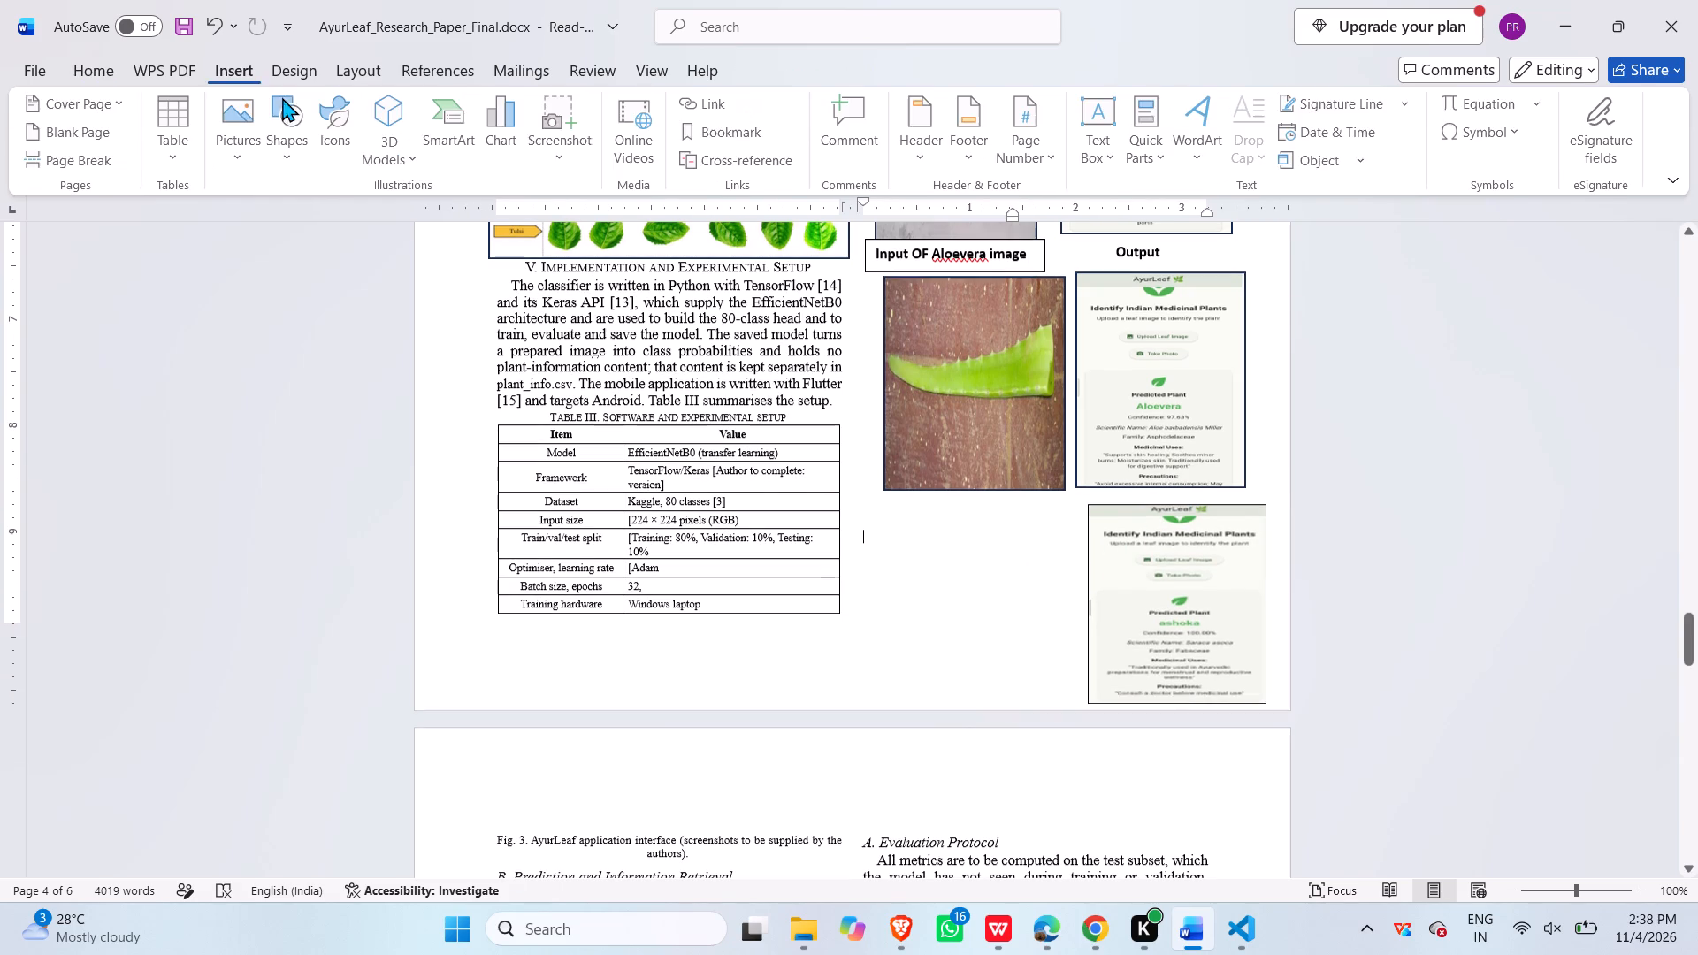
left_click(1082, 134)
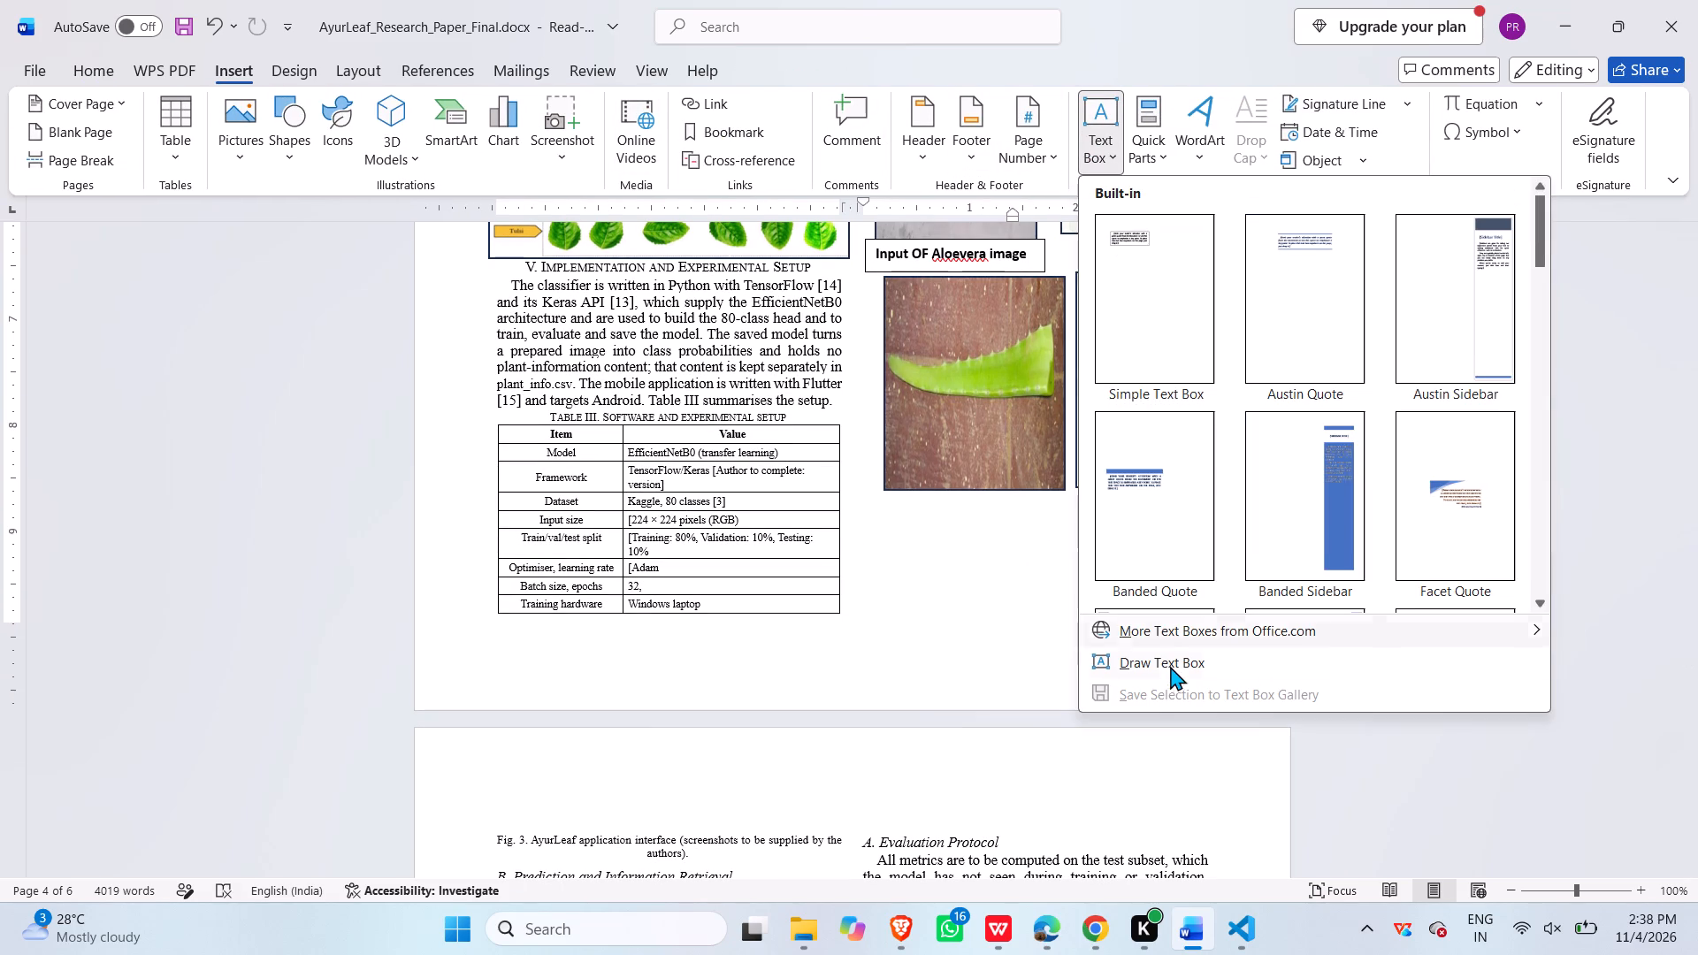
left_click(1159, 666)
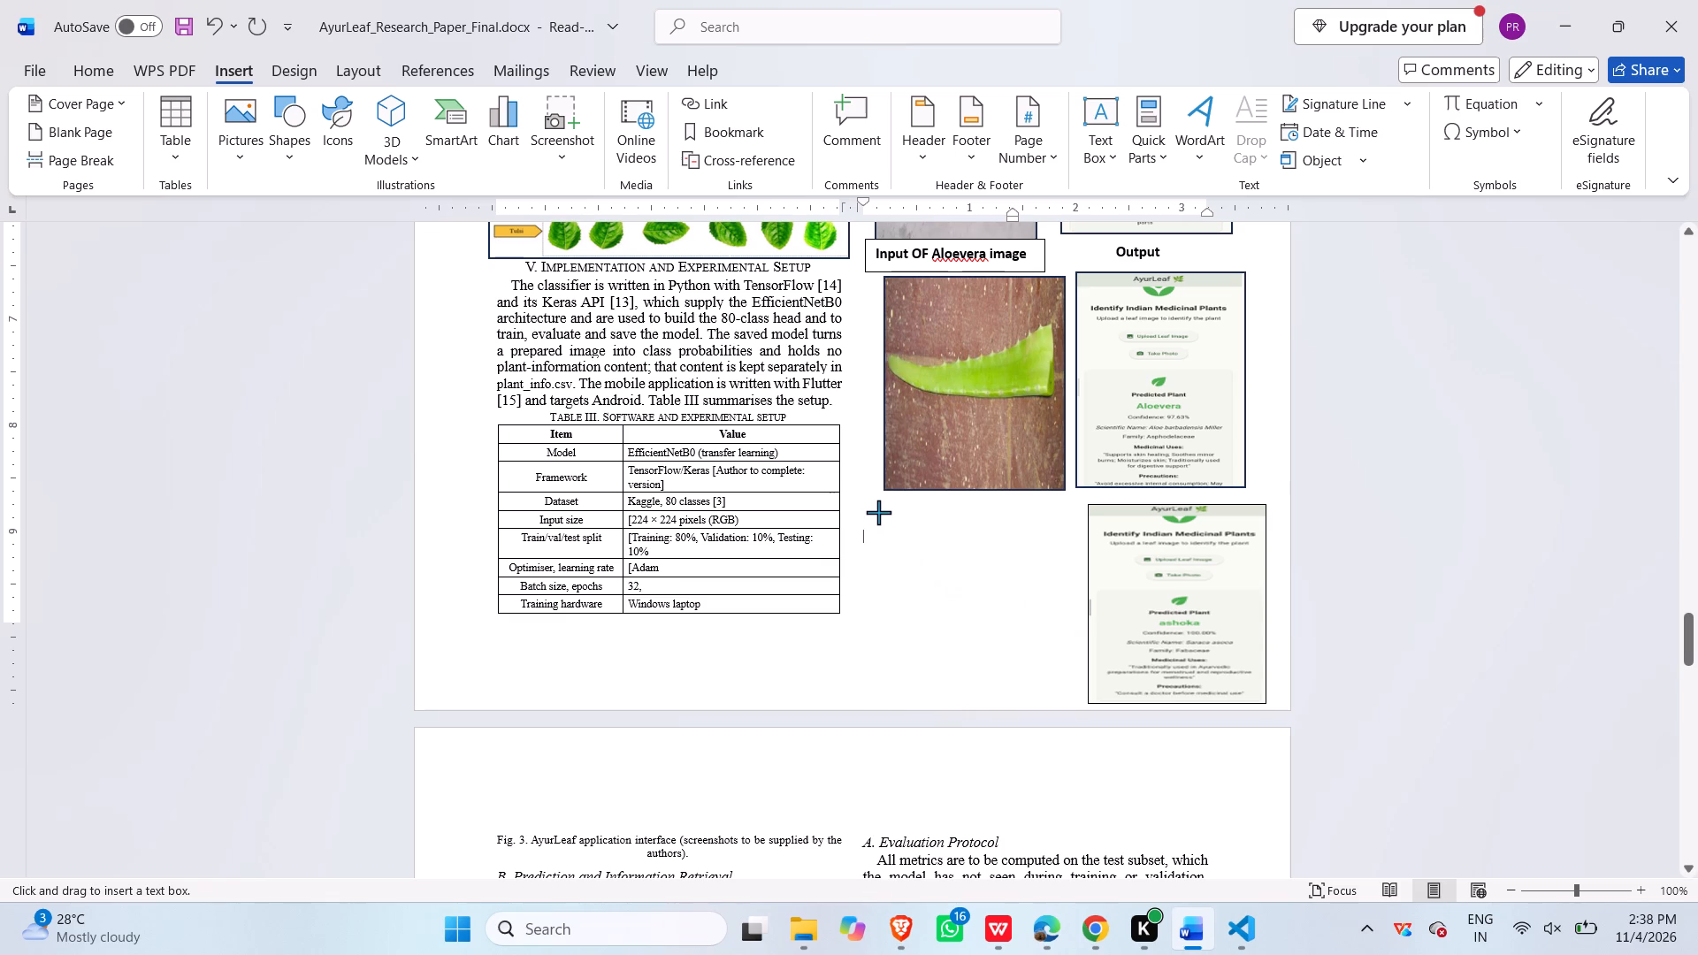
left_click_drag(878, 512, 1075, 691)
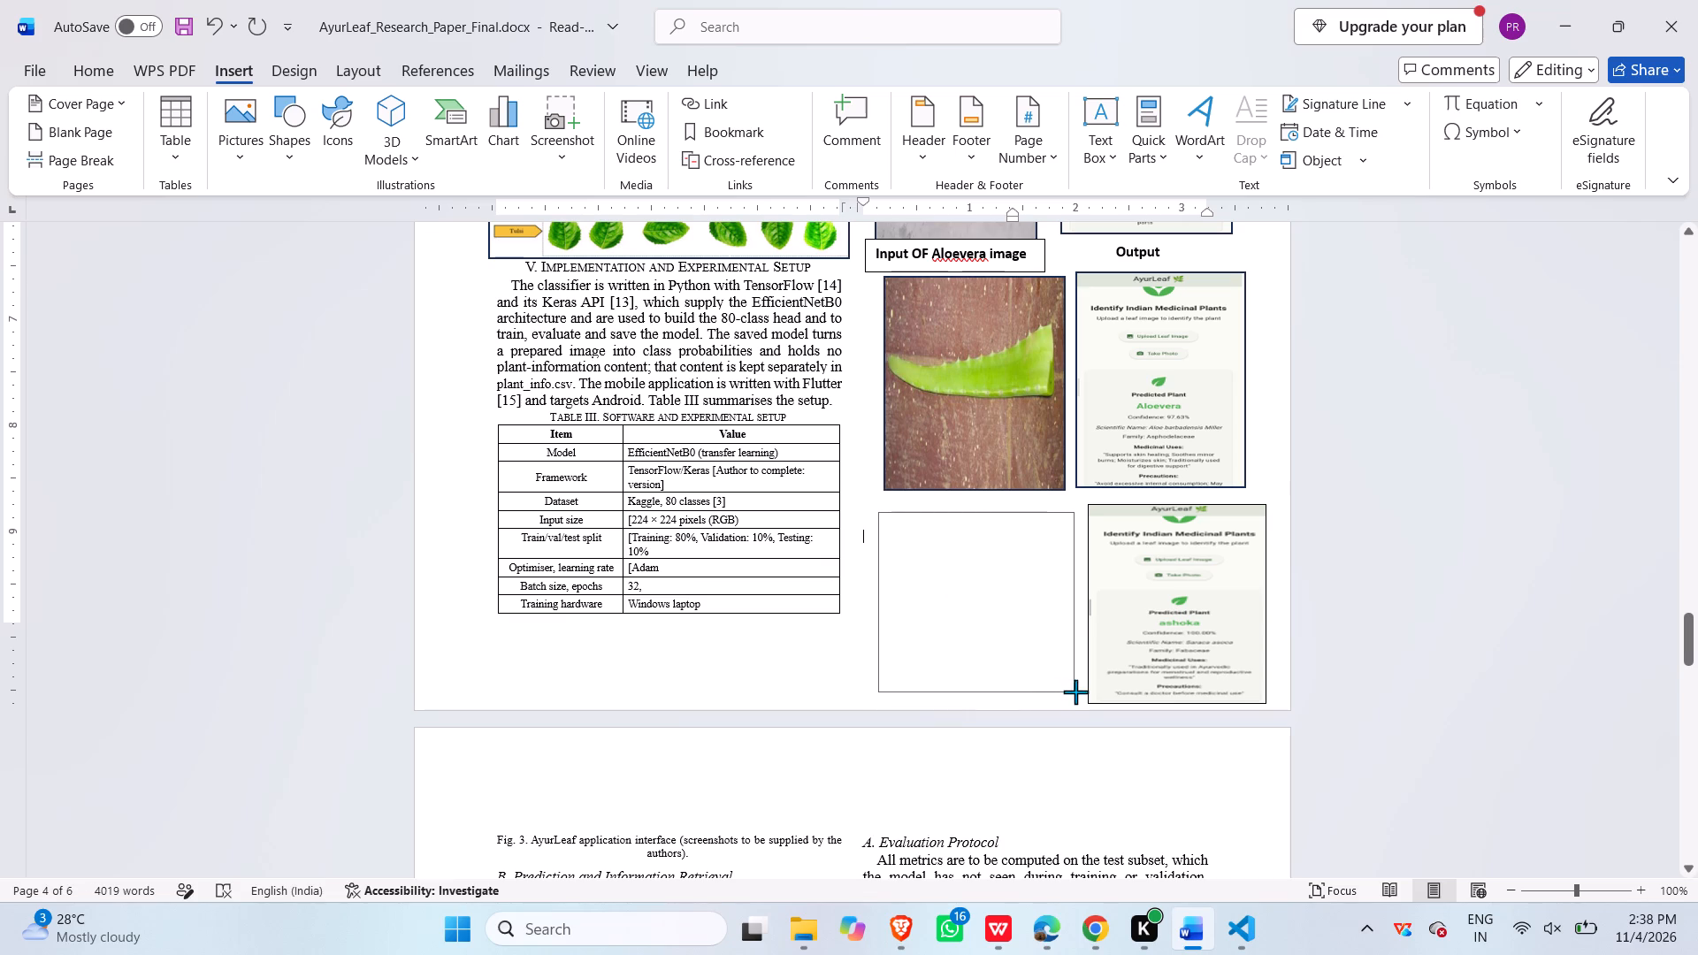
left_click_drag(1075, 691, 1076, 695)
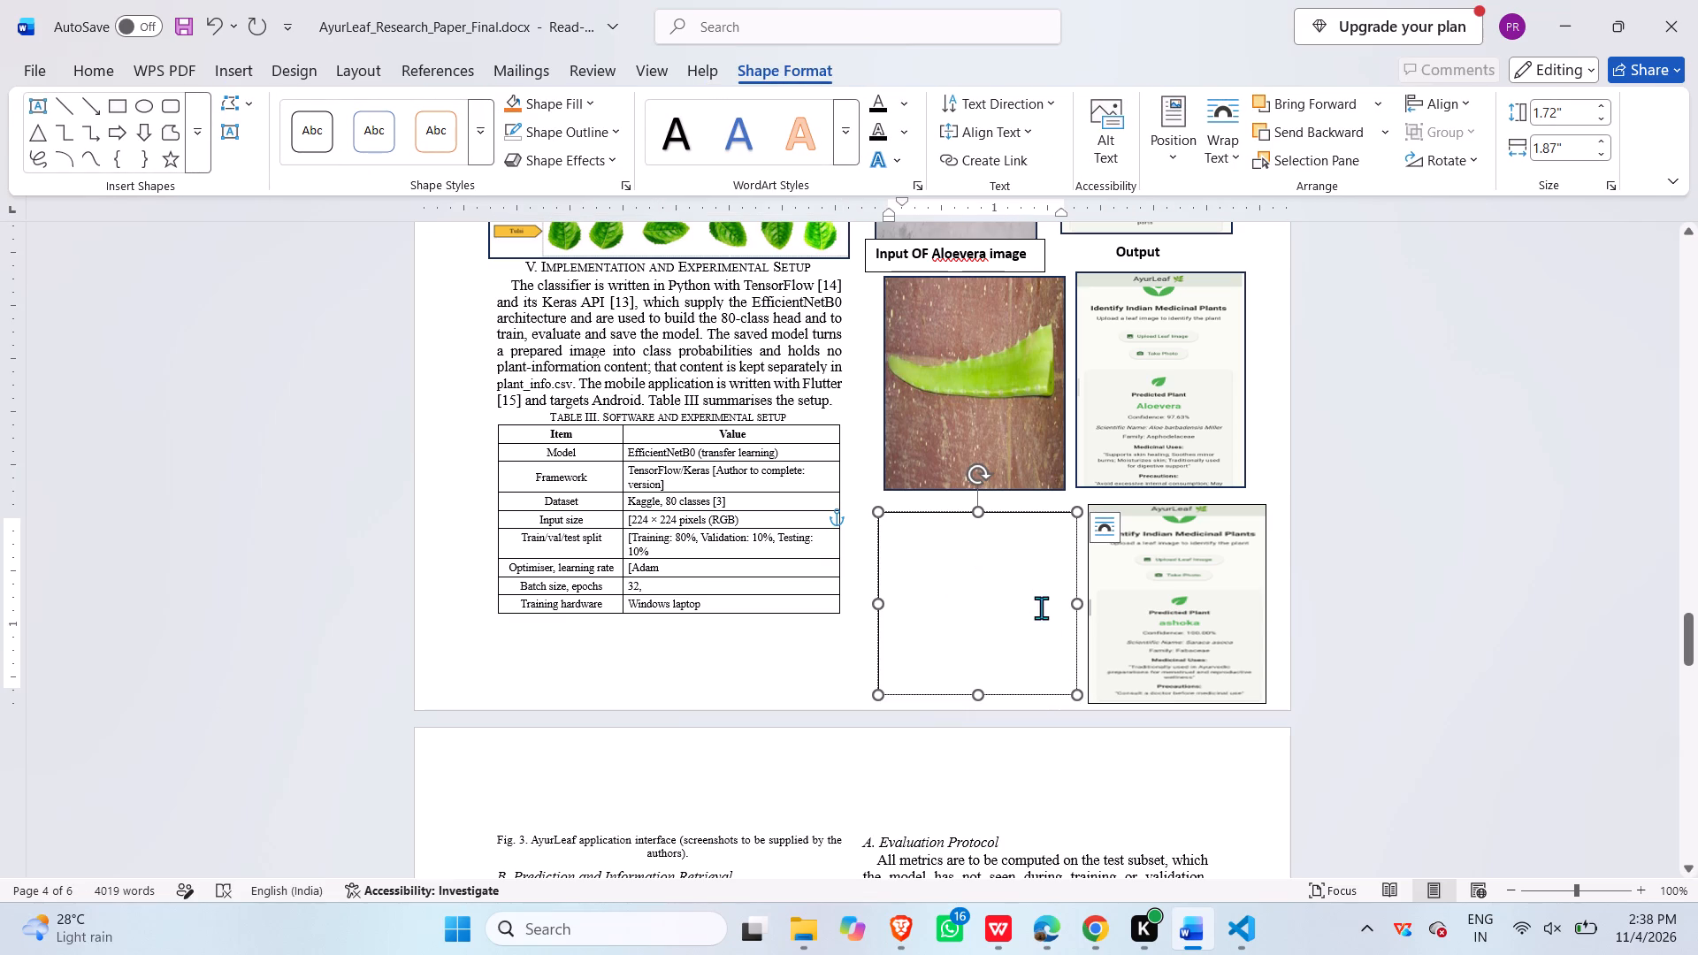
Switch to Visual Studio Code, open 844.jpg from the dataset's raw/ashoka folder and capture a screenshot of the leaf.
left_click(1235, 935)
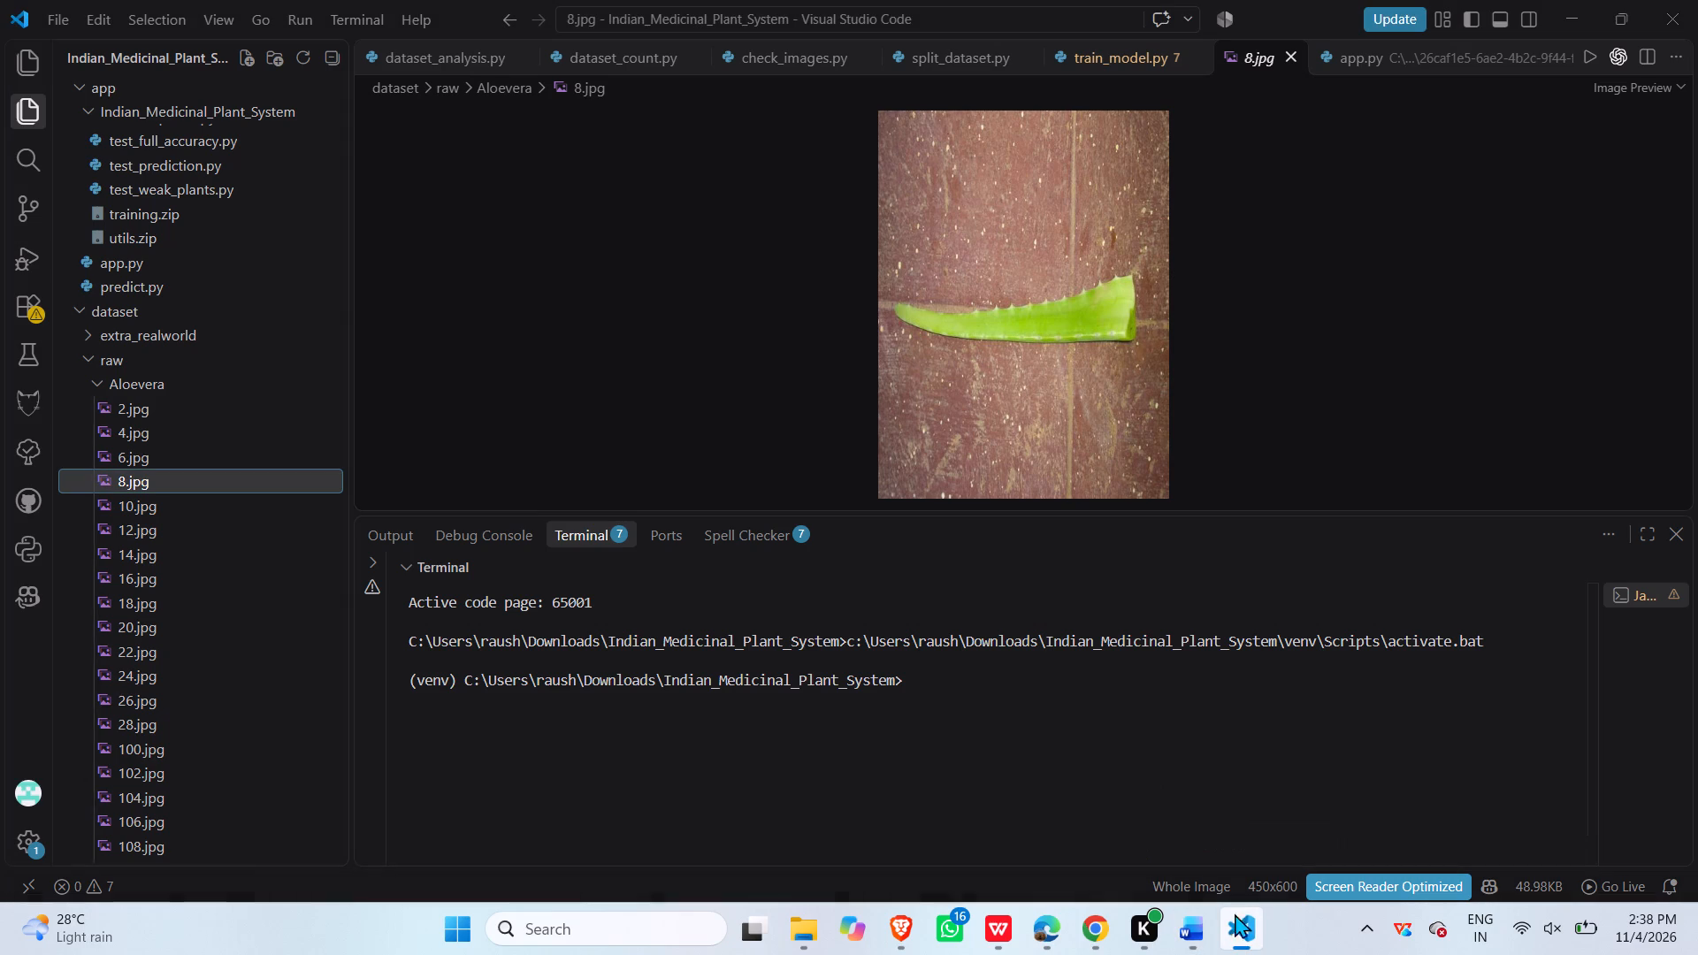
left_click(89, 357)
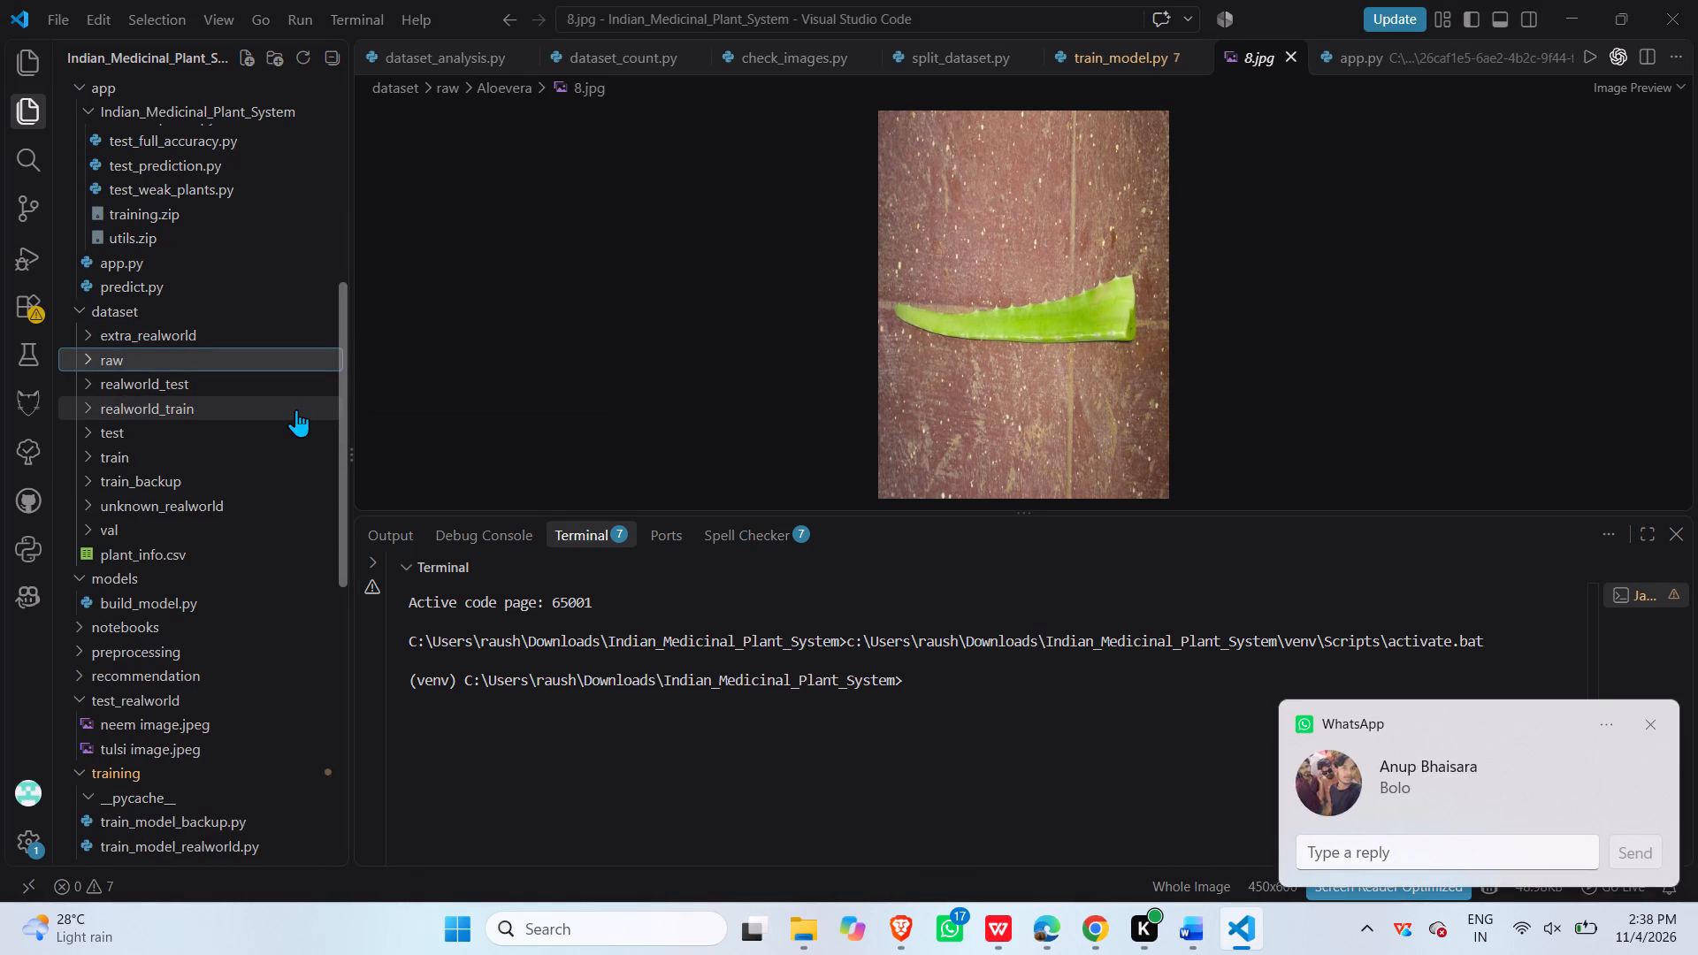
left_click(89, 366)
left_click(89, 383)
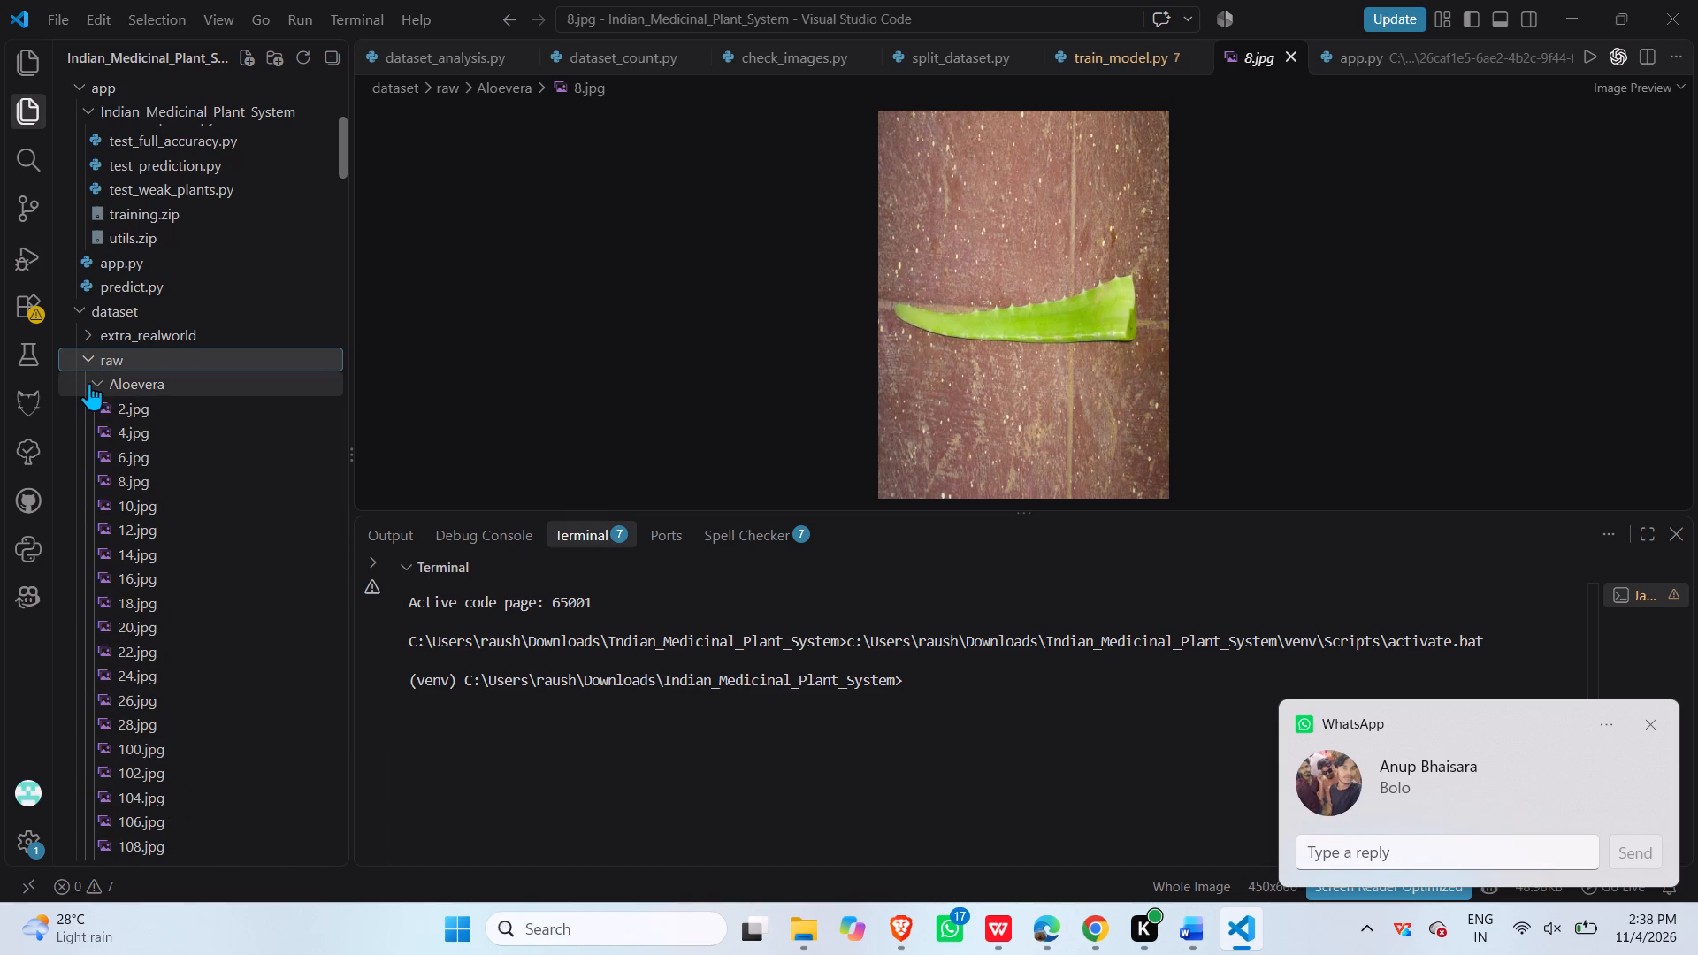
left_click(122, 480)
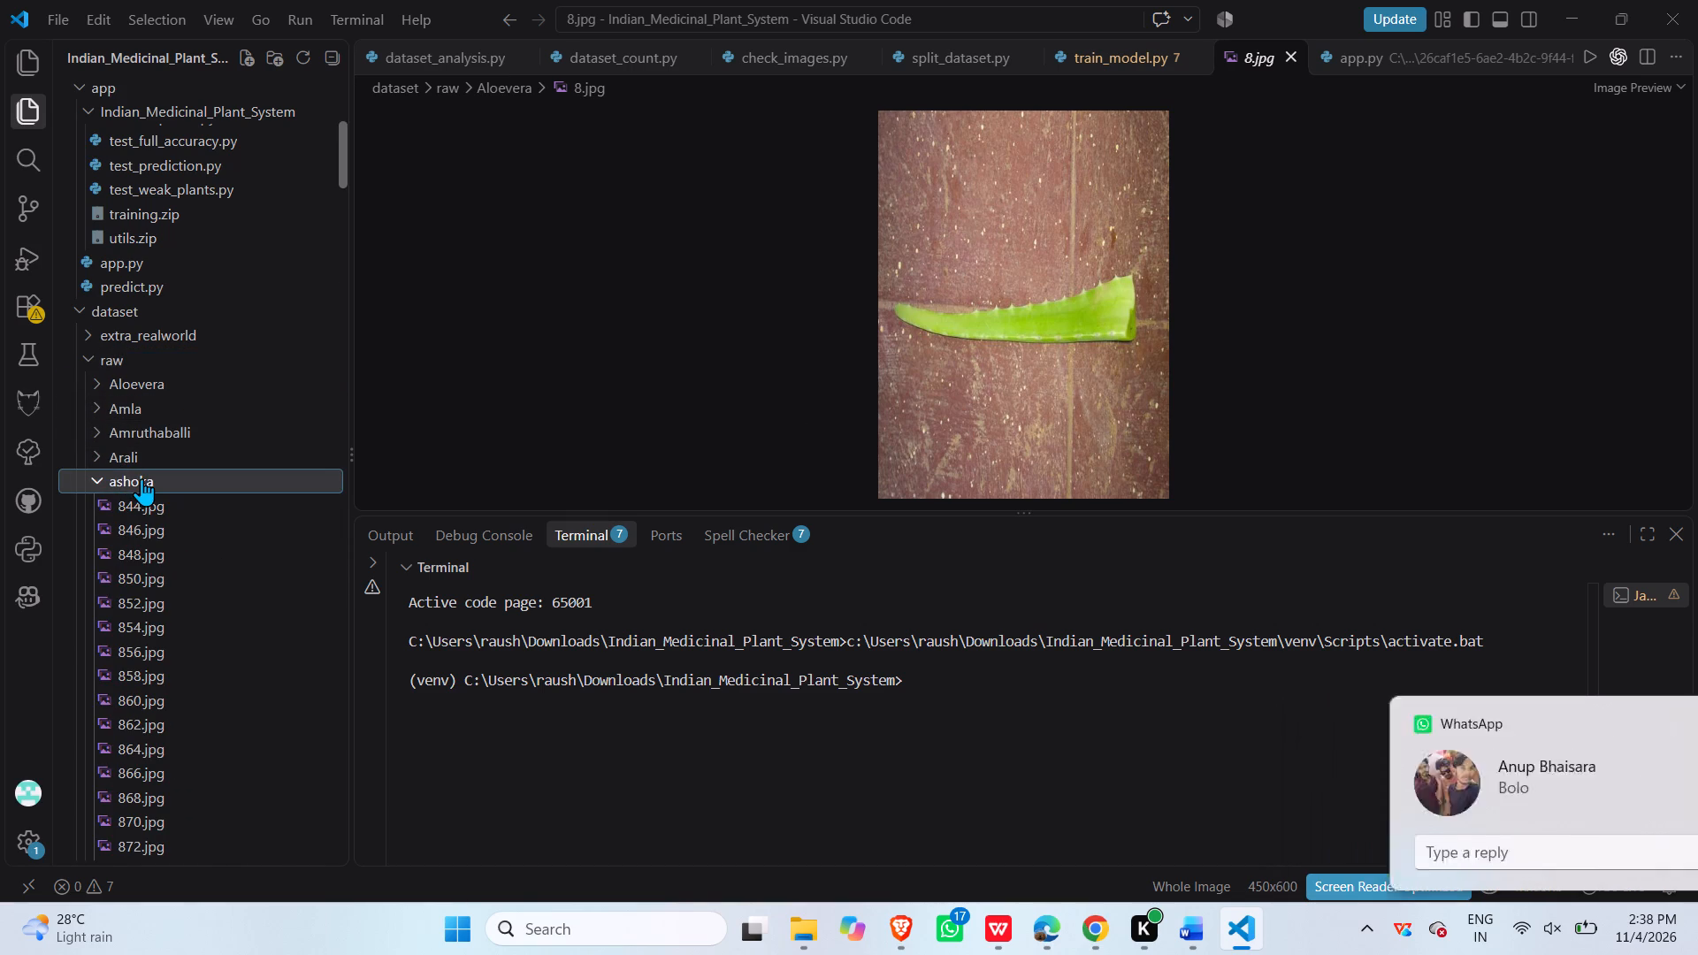
left_click(139, 505)
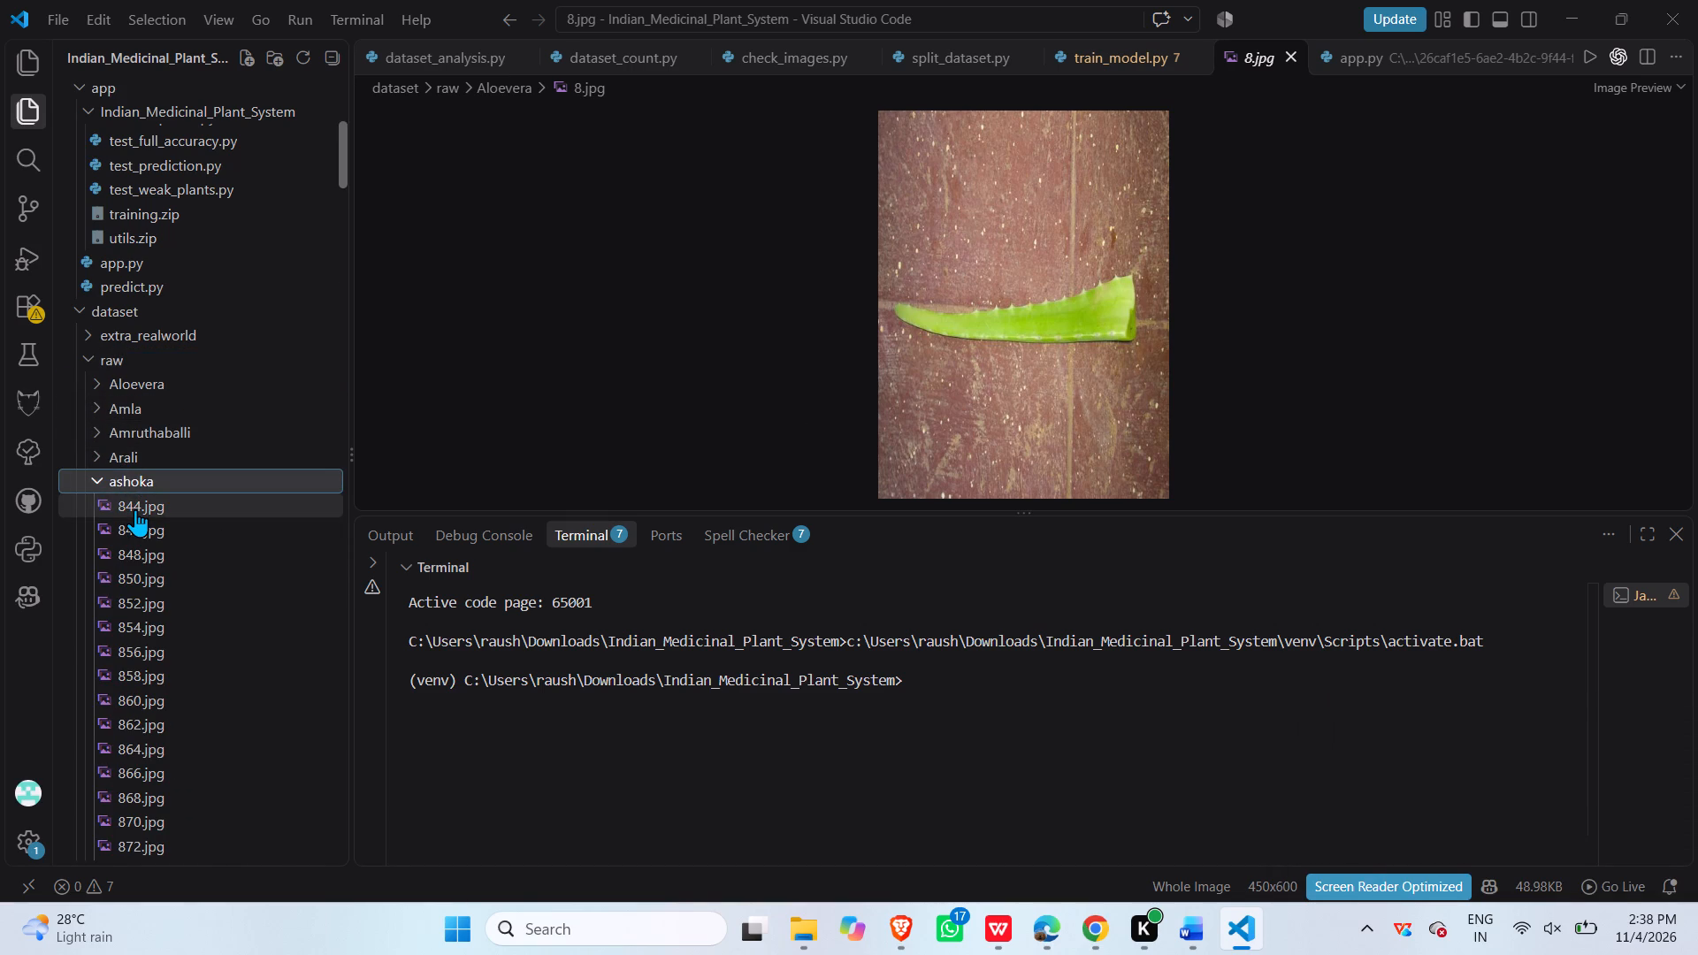
left_click(135, 509)
left_click(132, 558)
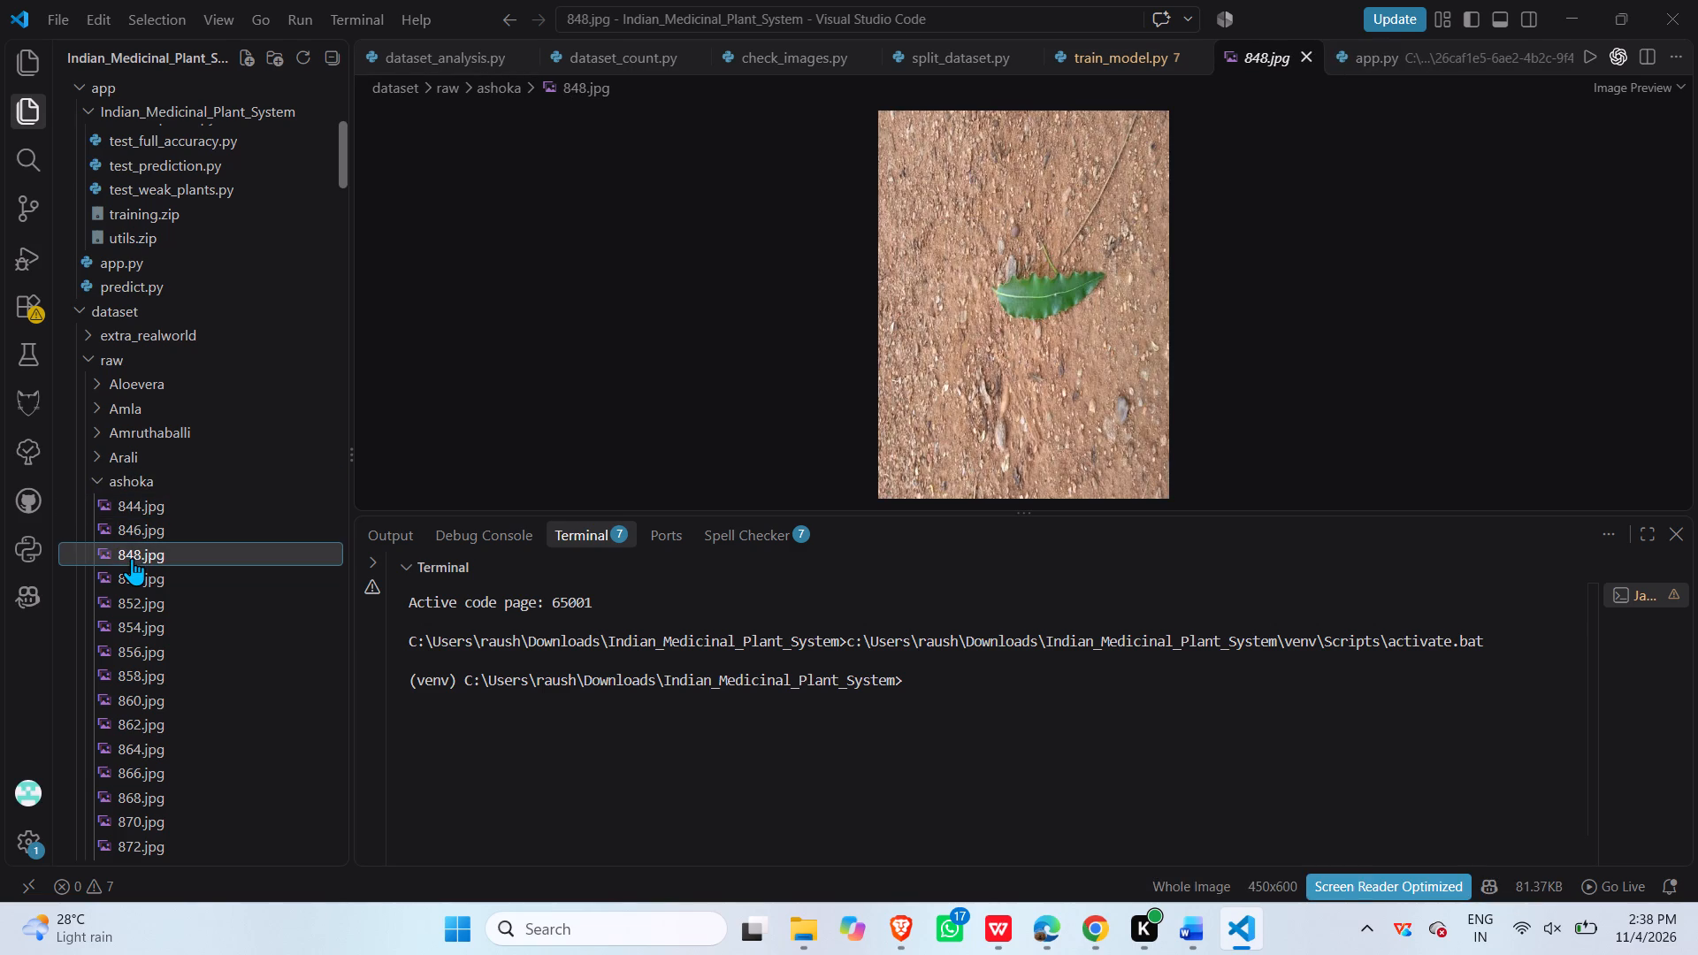
left_click(128, 513)
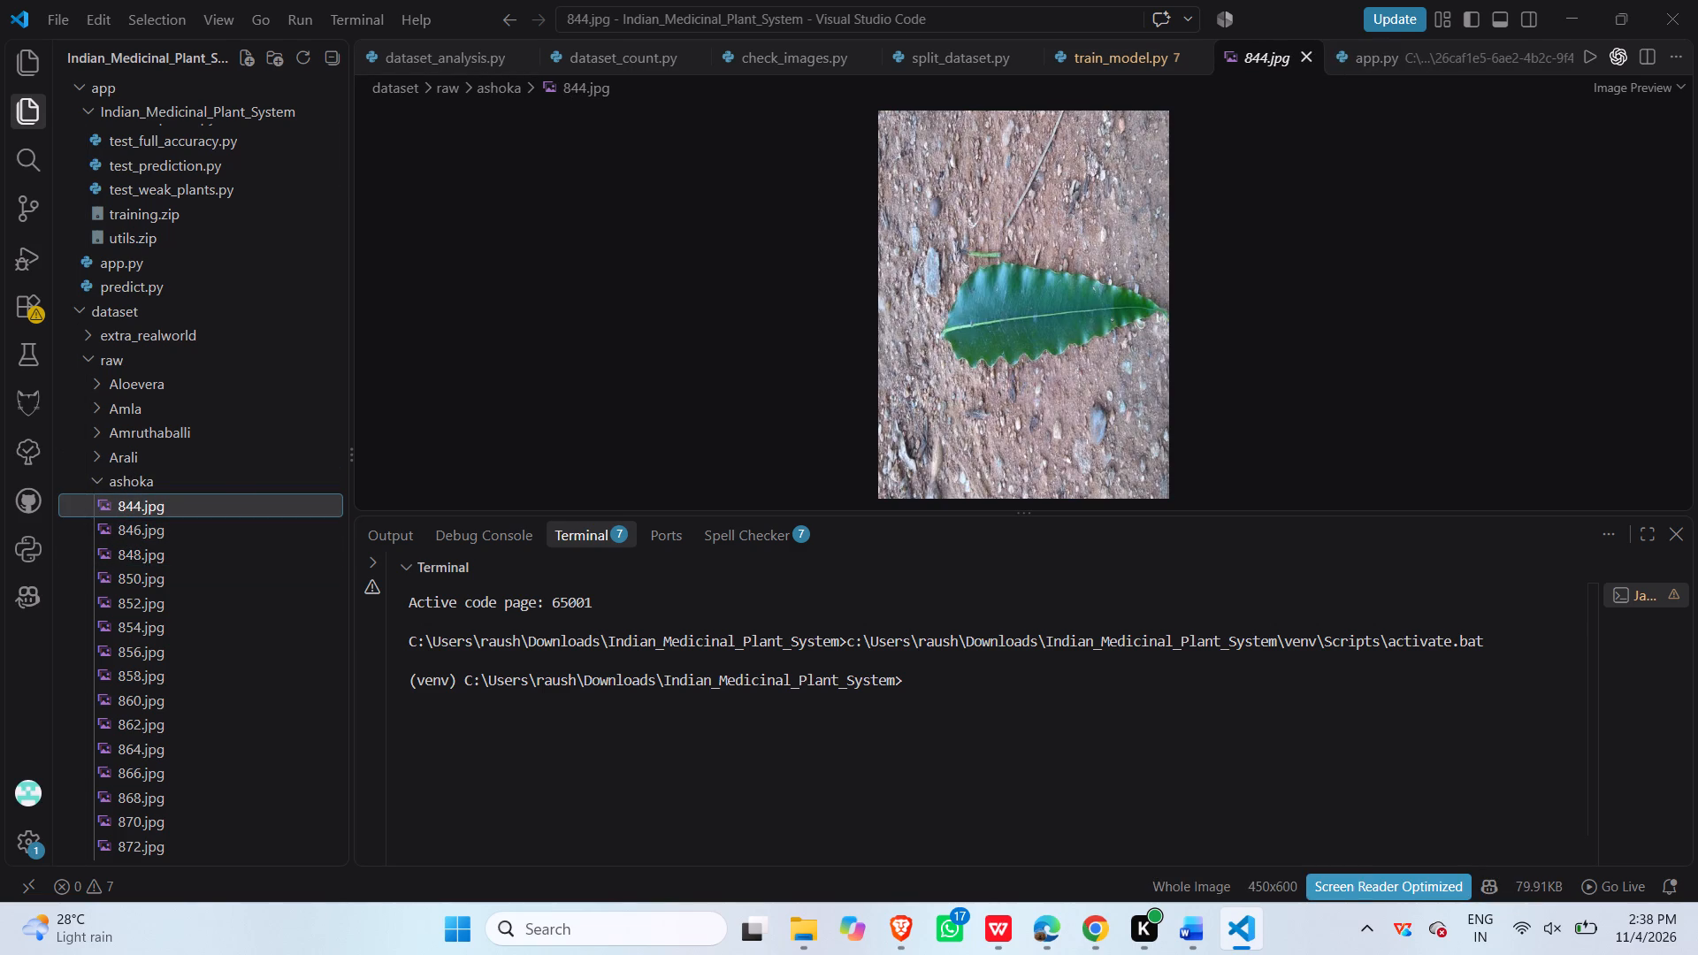
key("shift+super+s")
left_click_drag(893, 199, 919, 233)
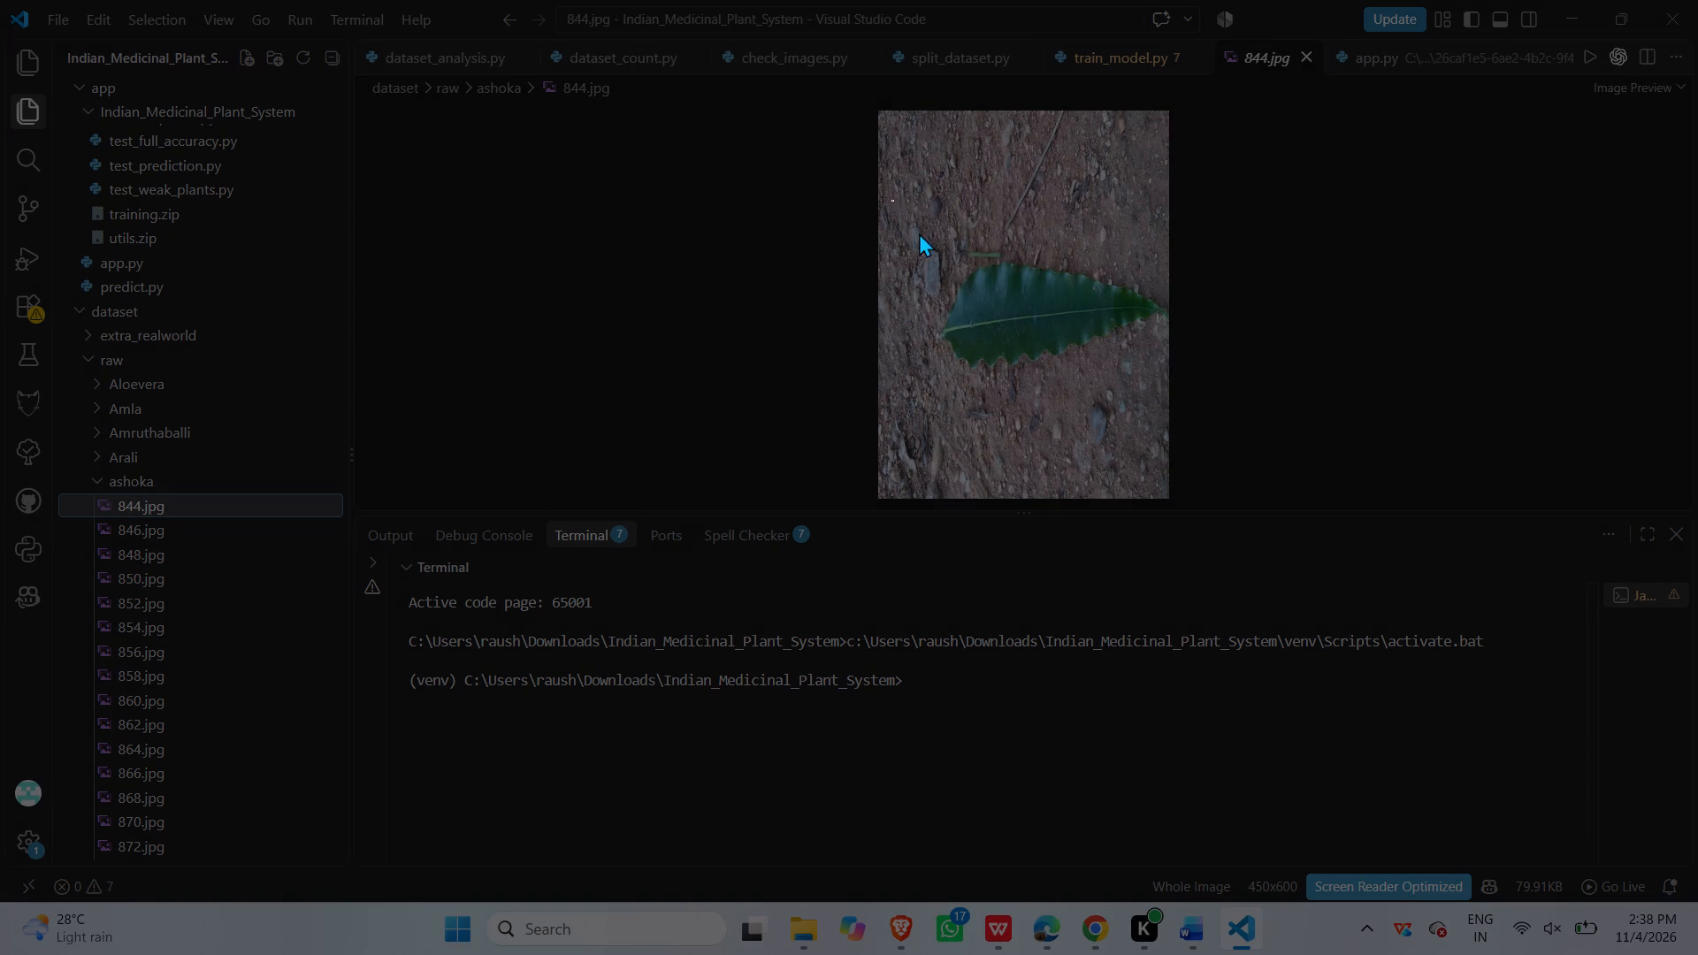
left_click_drag(919, 233, 1172, 441)
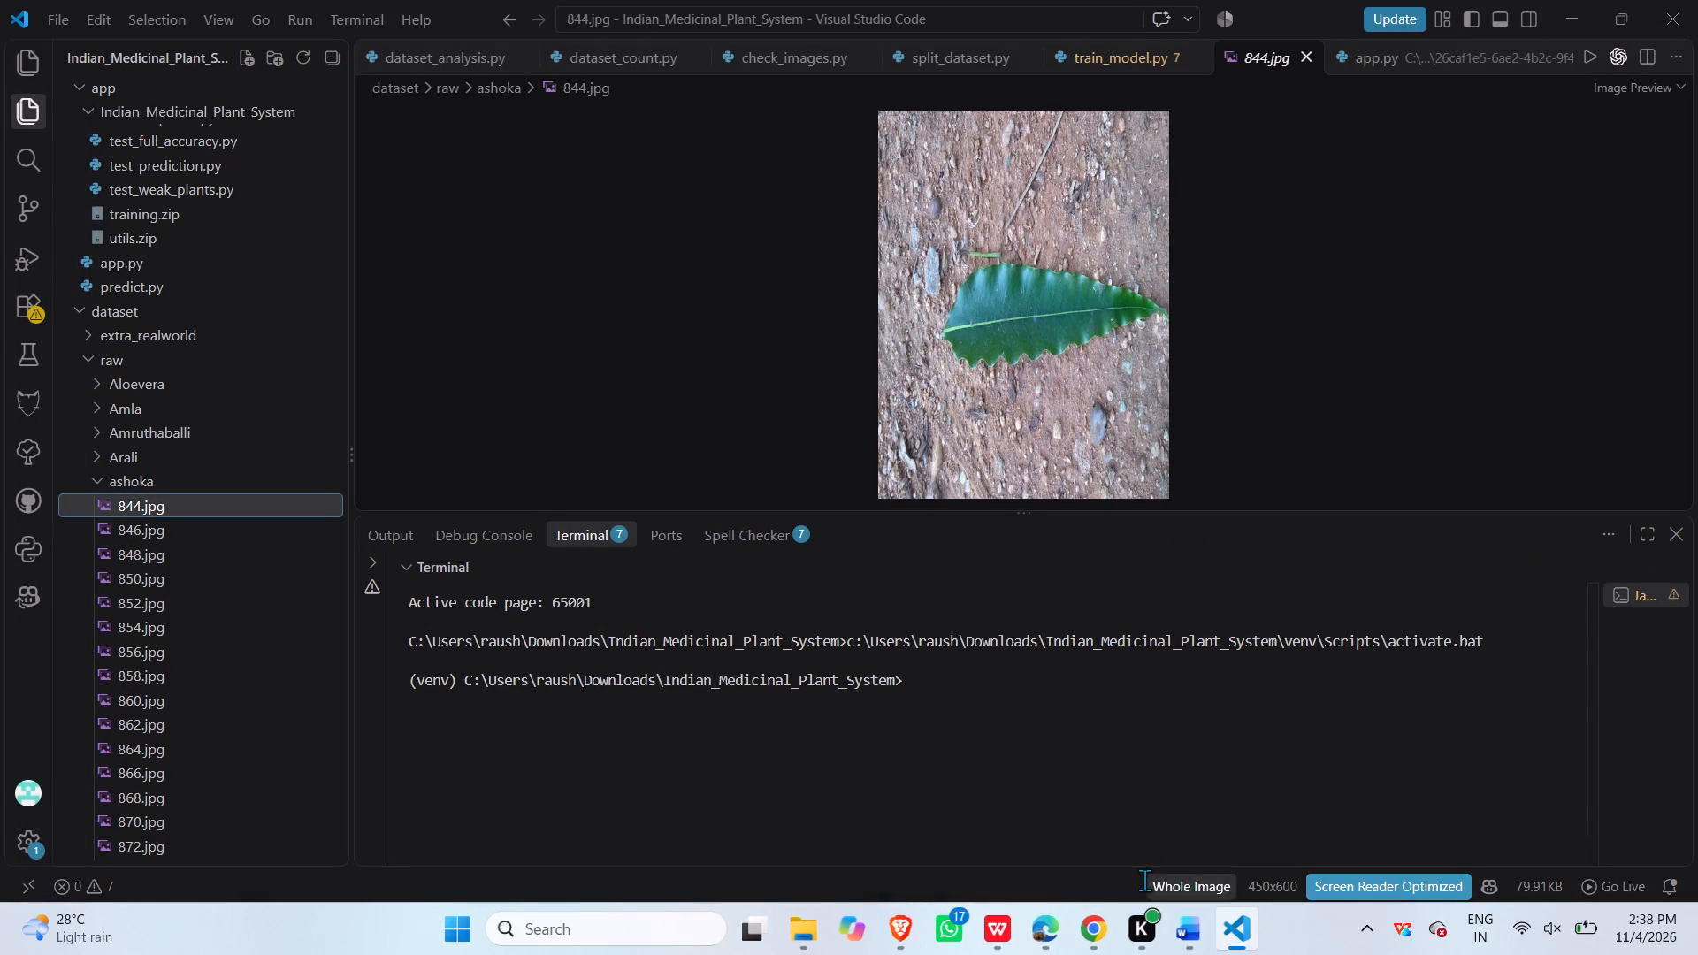
left_click(1254, 818)
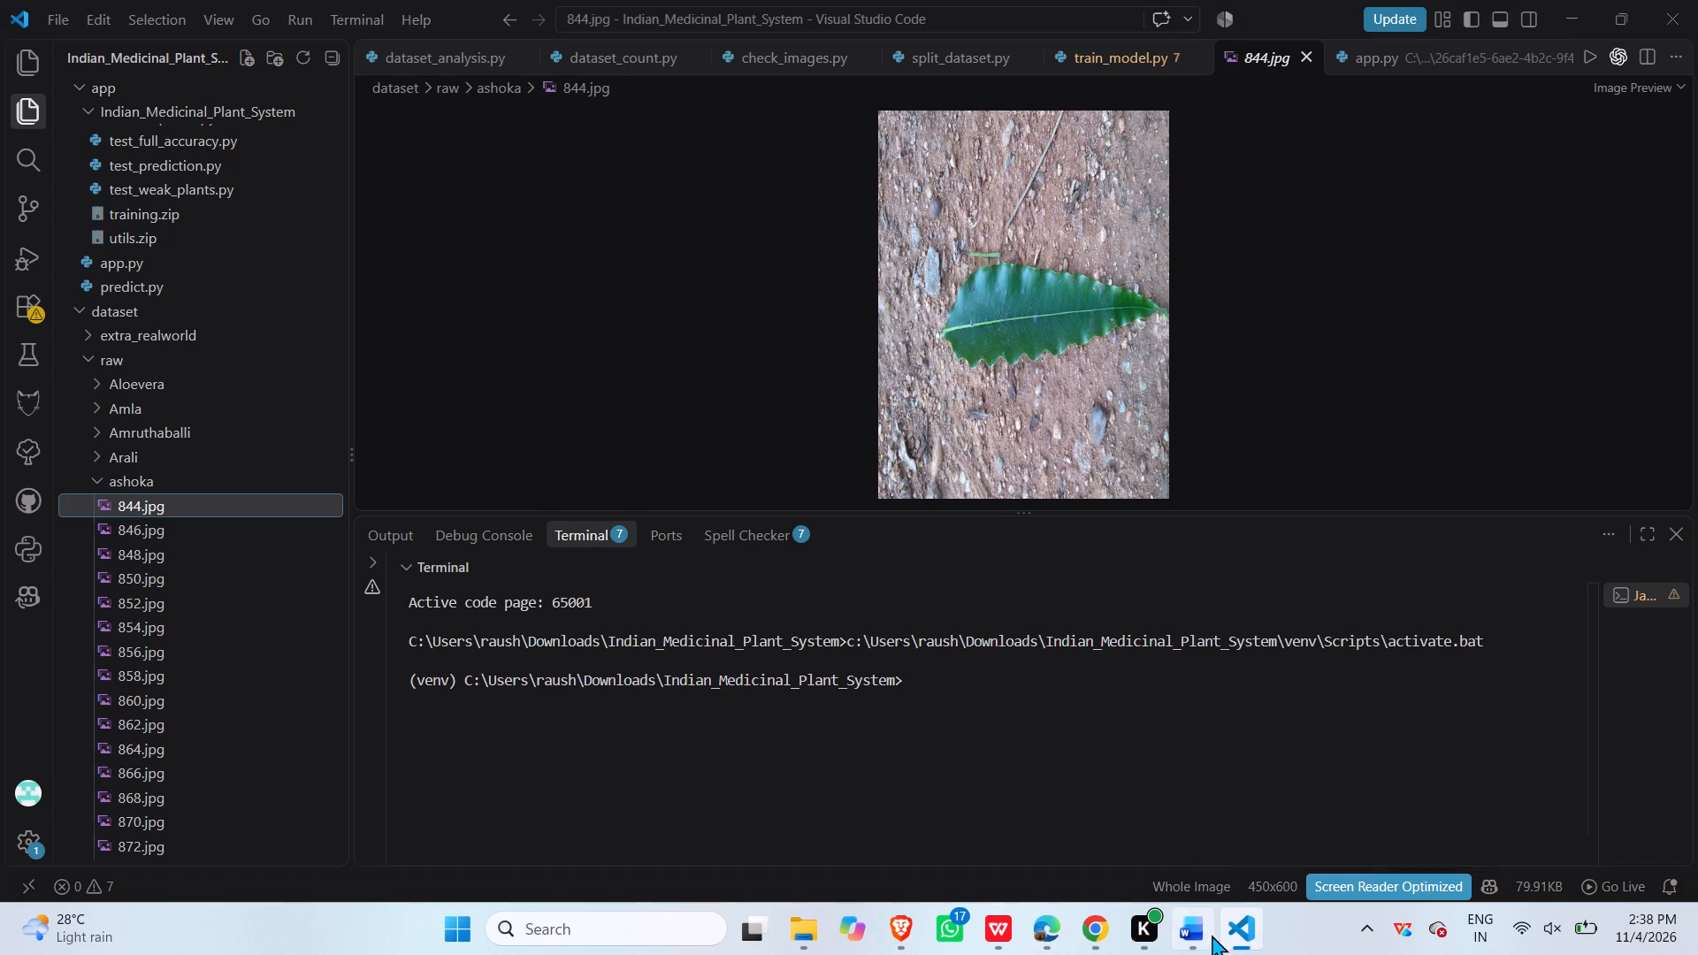
Switch back to the Word document and draw a tiny text box about 0.05" high and 0.07" wide inside the empty box beside the ashoka output.
left_click(1207, 941)
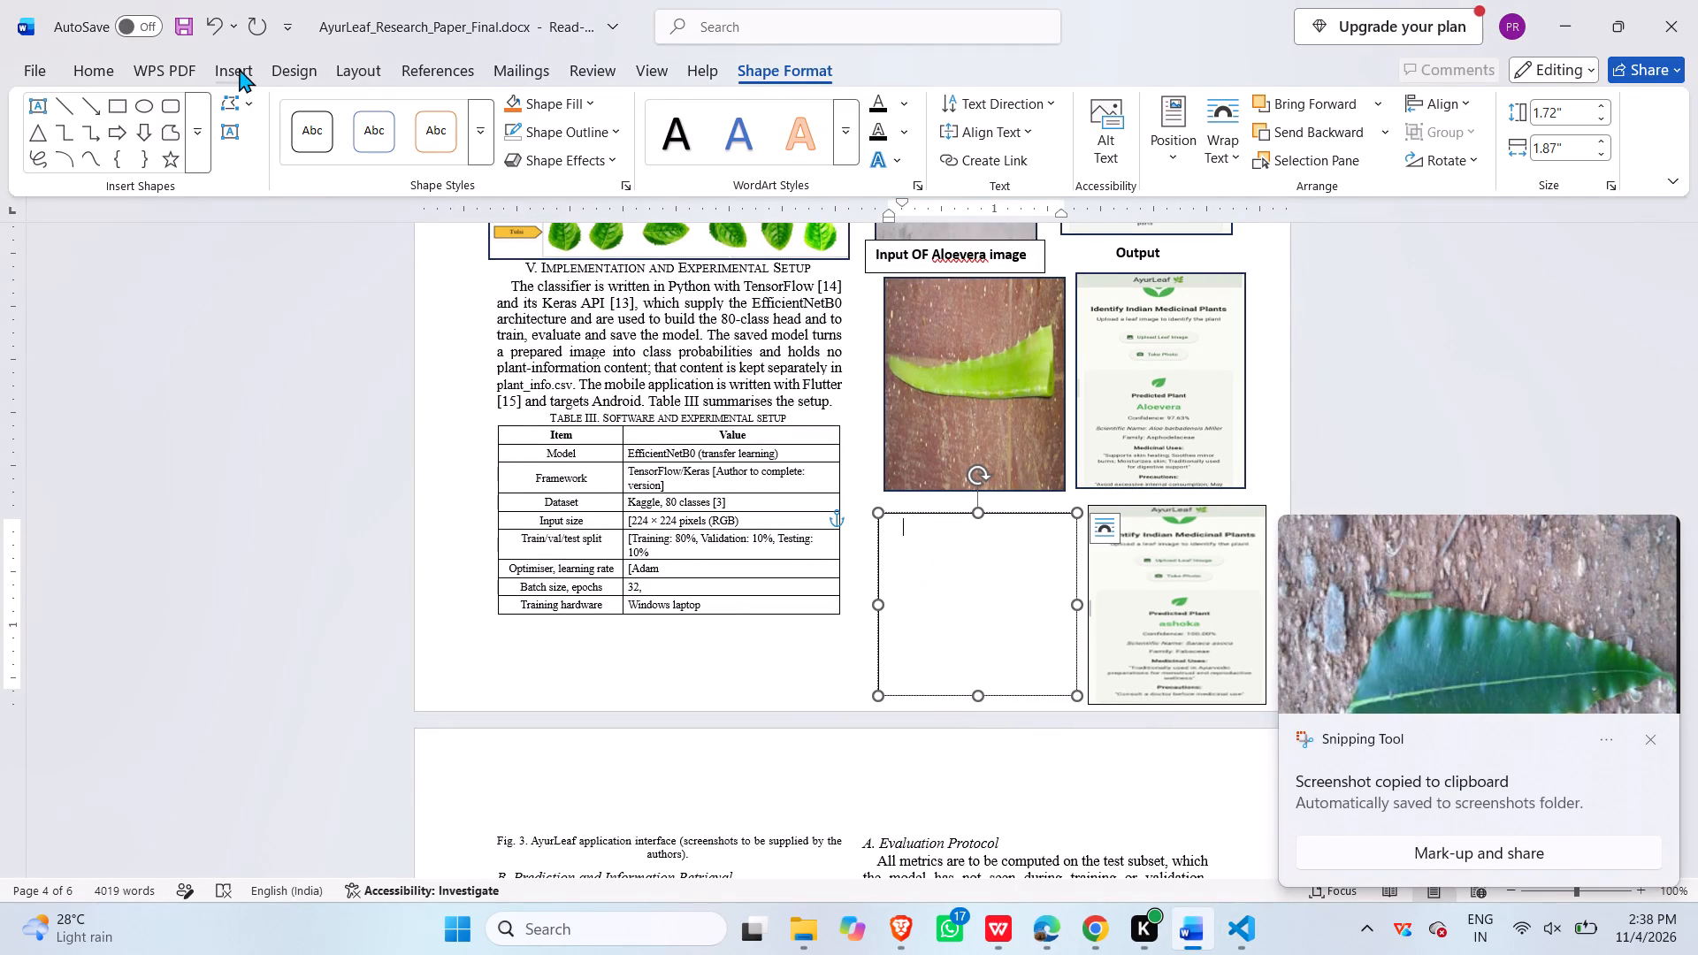
left_click(239, 68)
left_click(1096, 109)
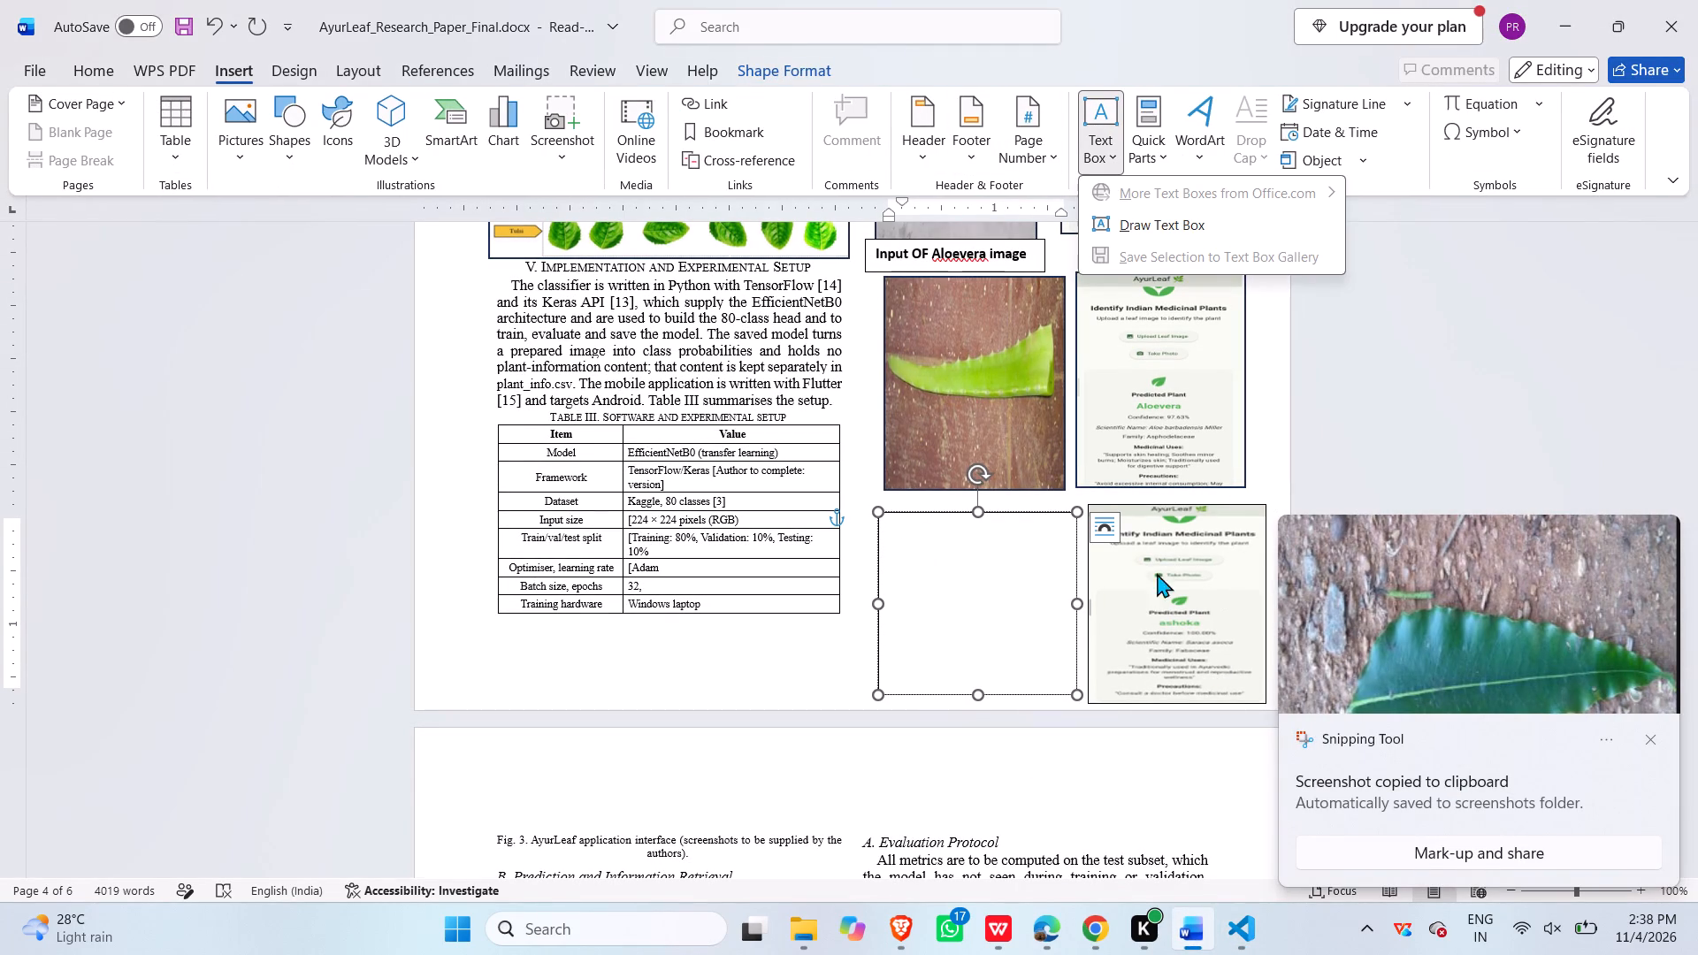
left_click(1124, 218)
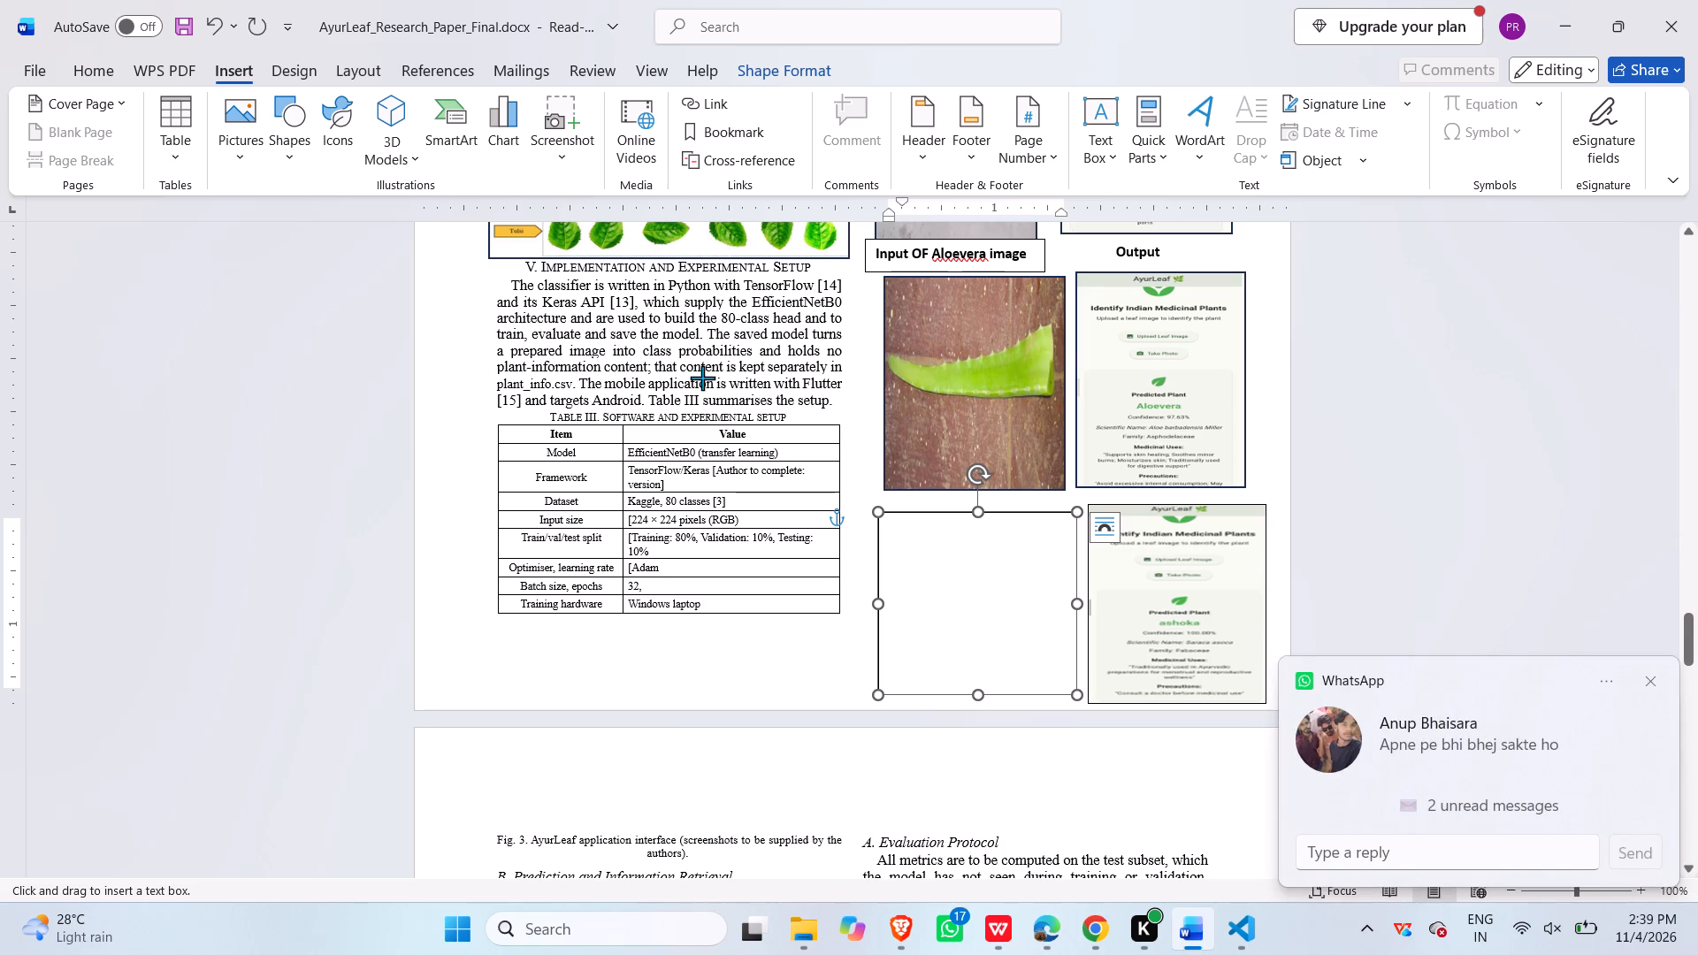
left_click(1660, 678)
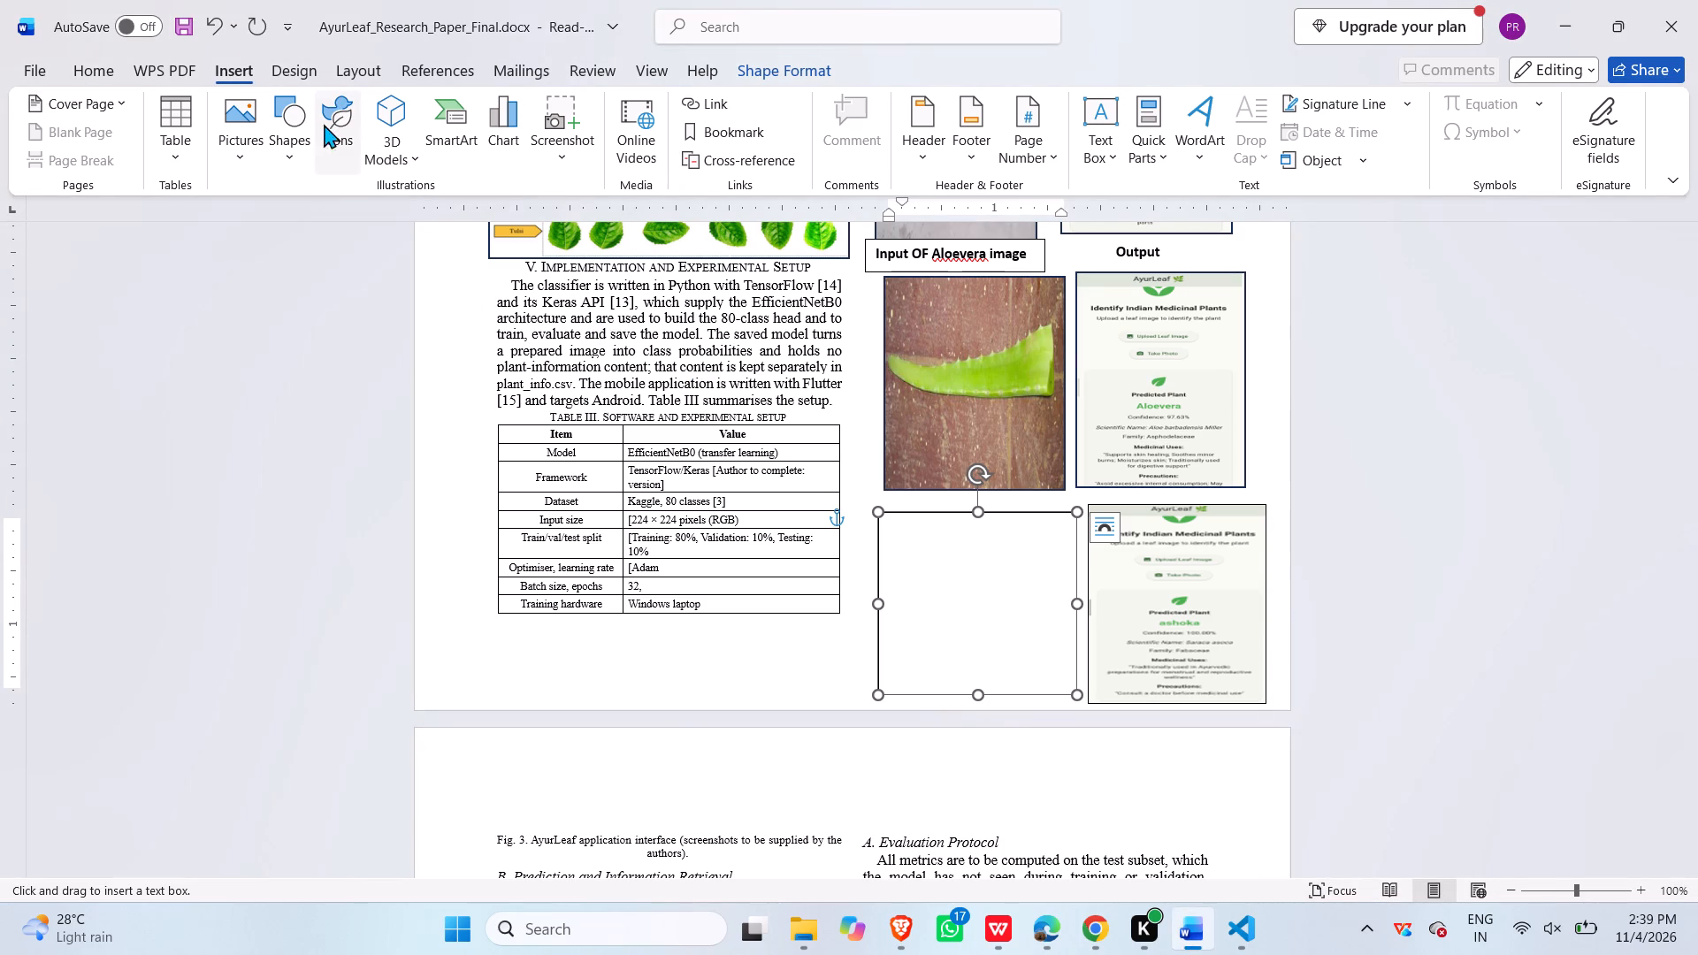
left_click(294, 130)
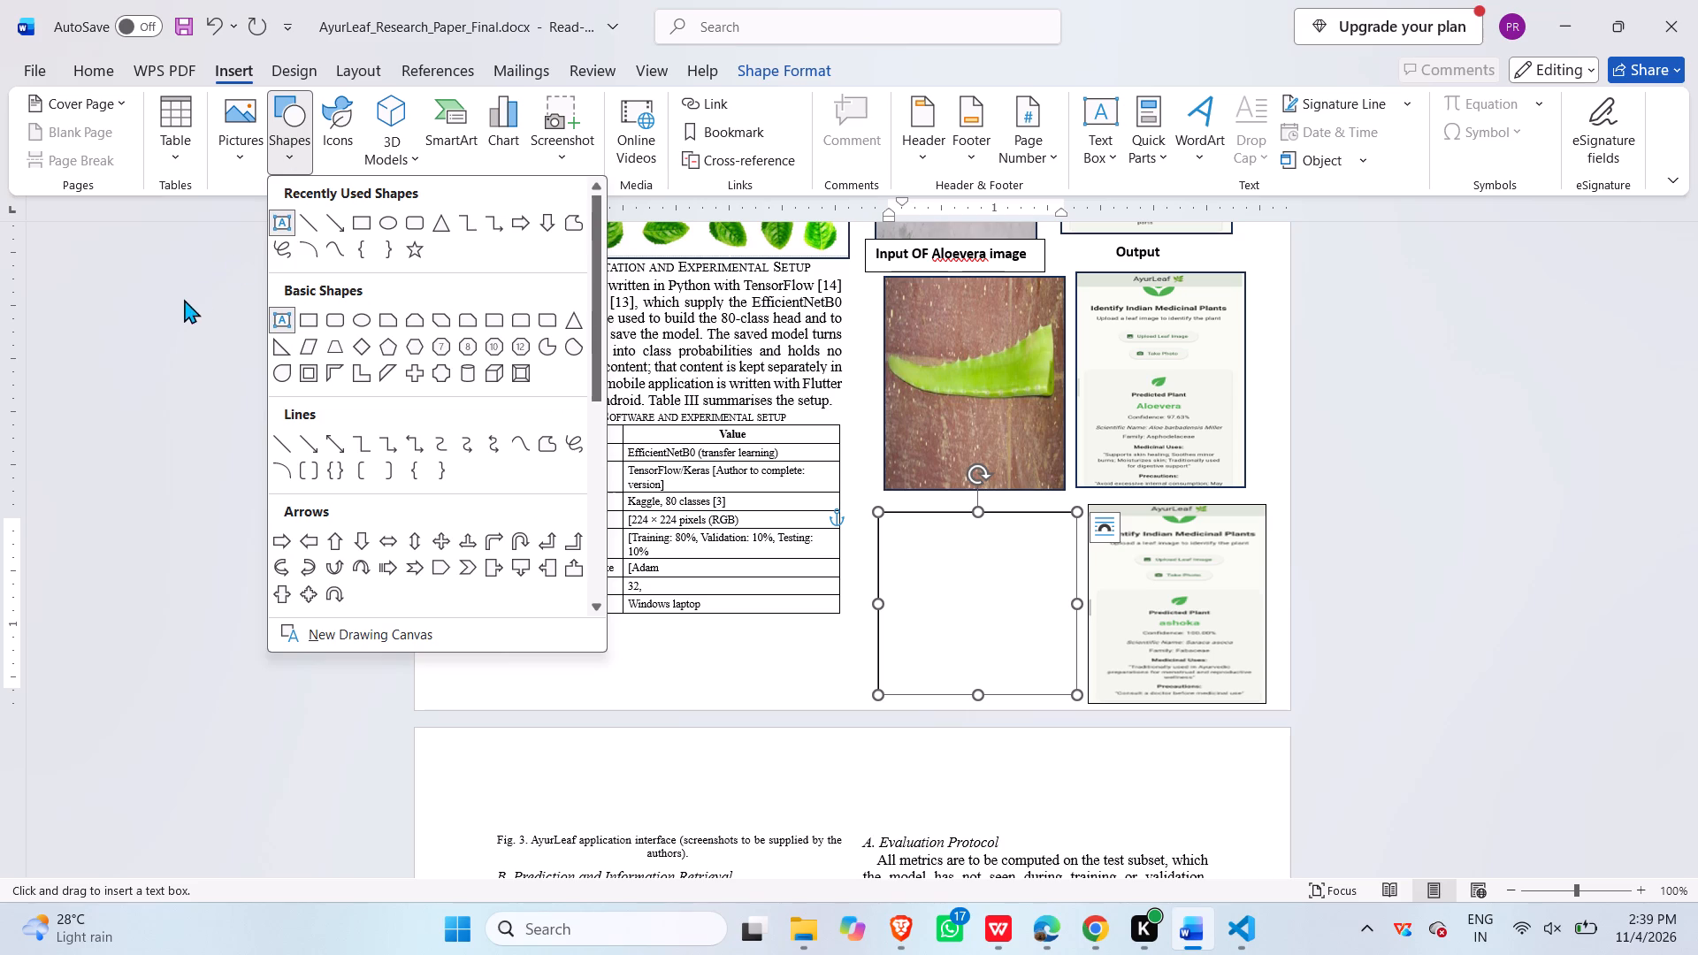
left_click(181, 302)
right_click_drag(953, 548, 945, 545)
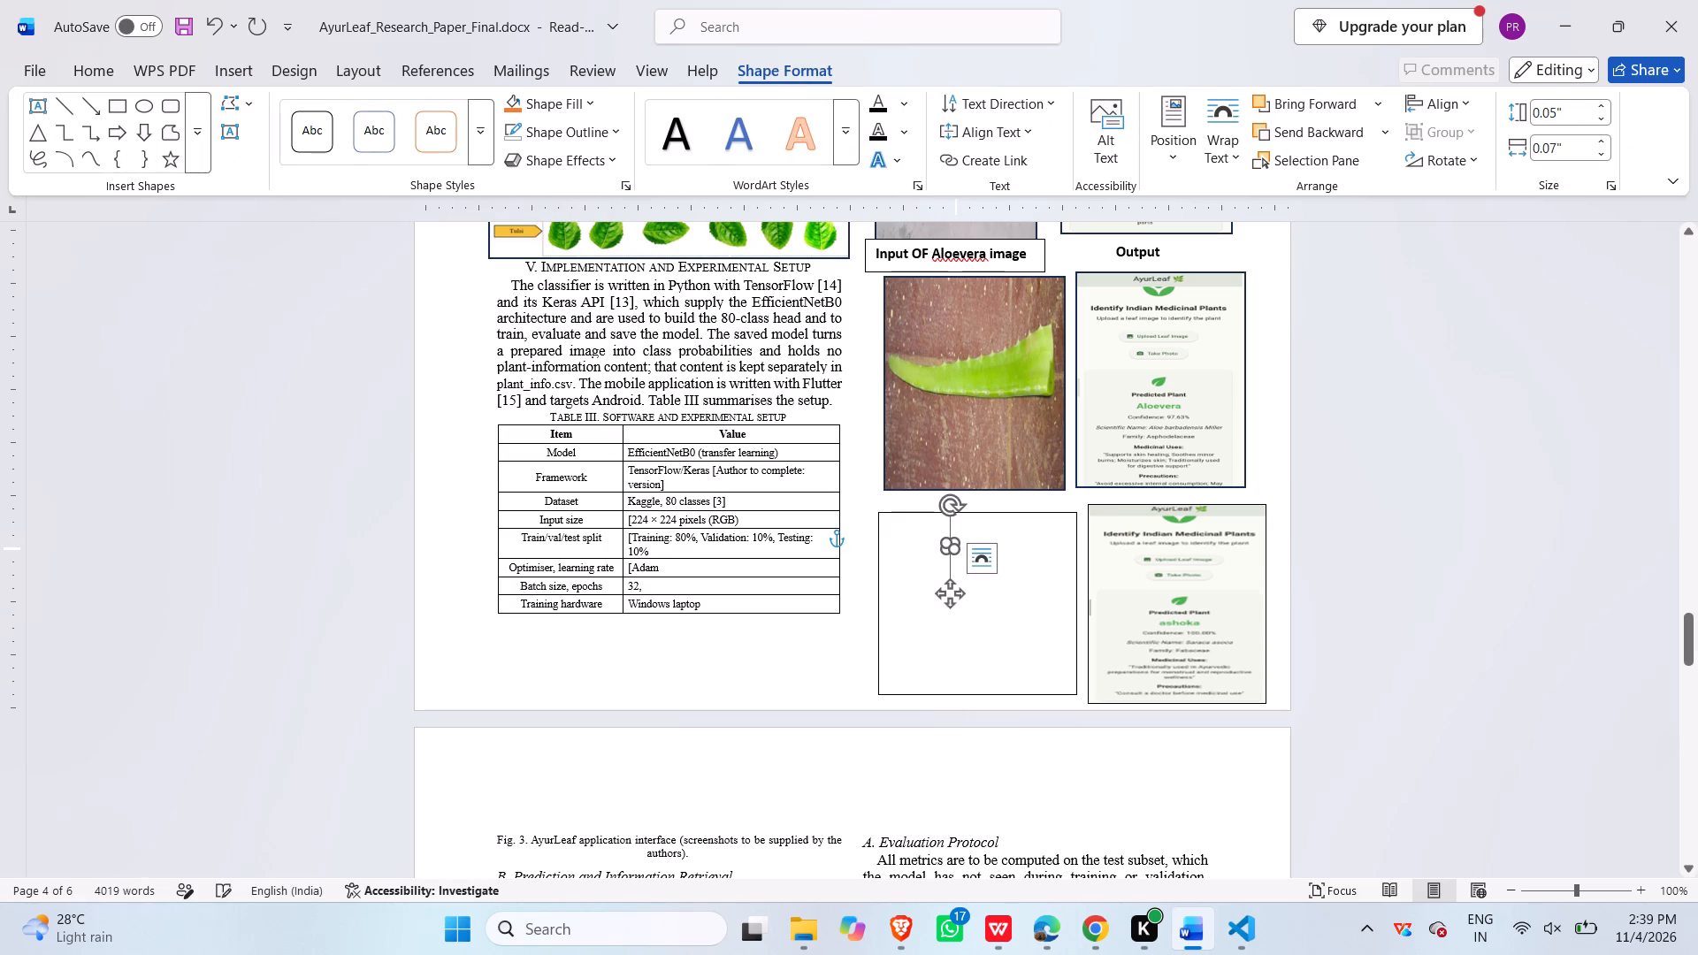
Fill the tiny stray text box inside the empty box below the Aloevera input with the new ashoka leaf screenshot.
left_click(586, 101)
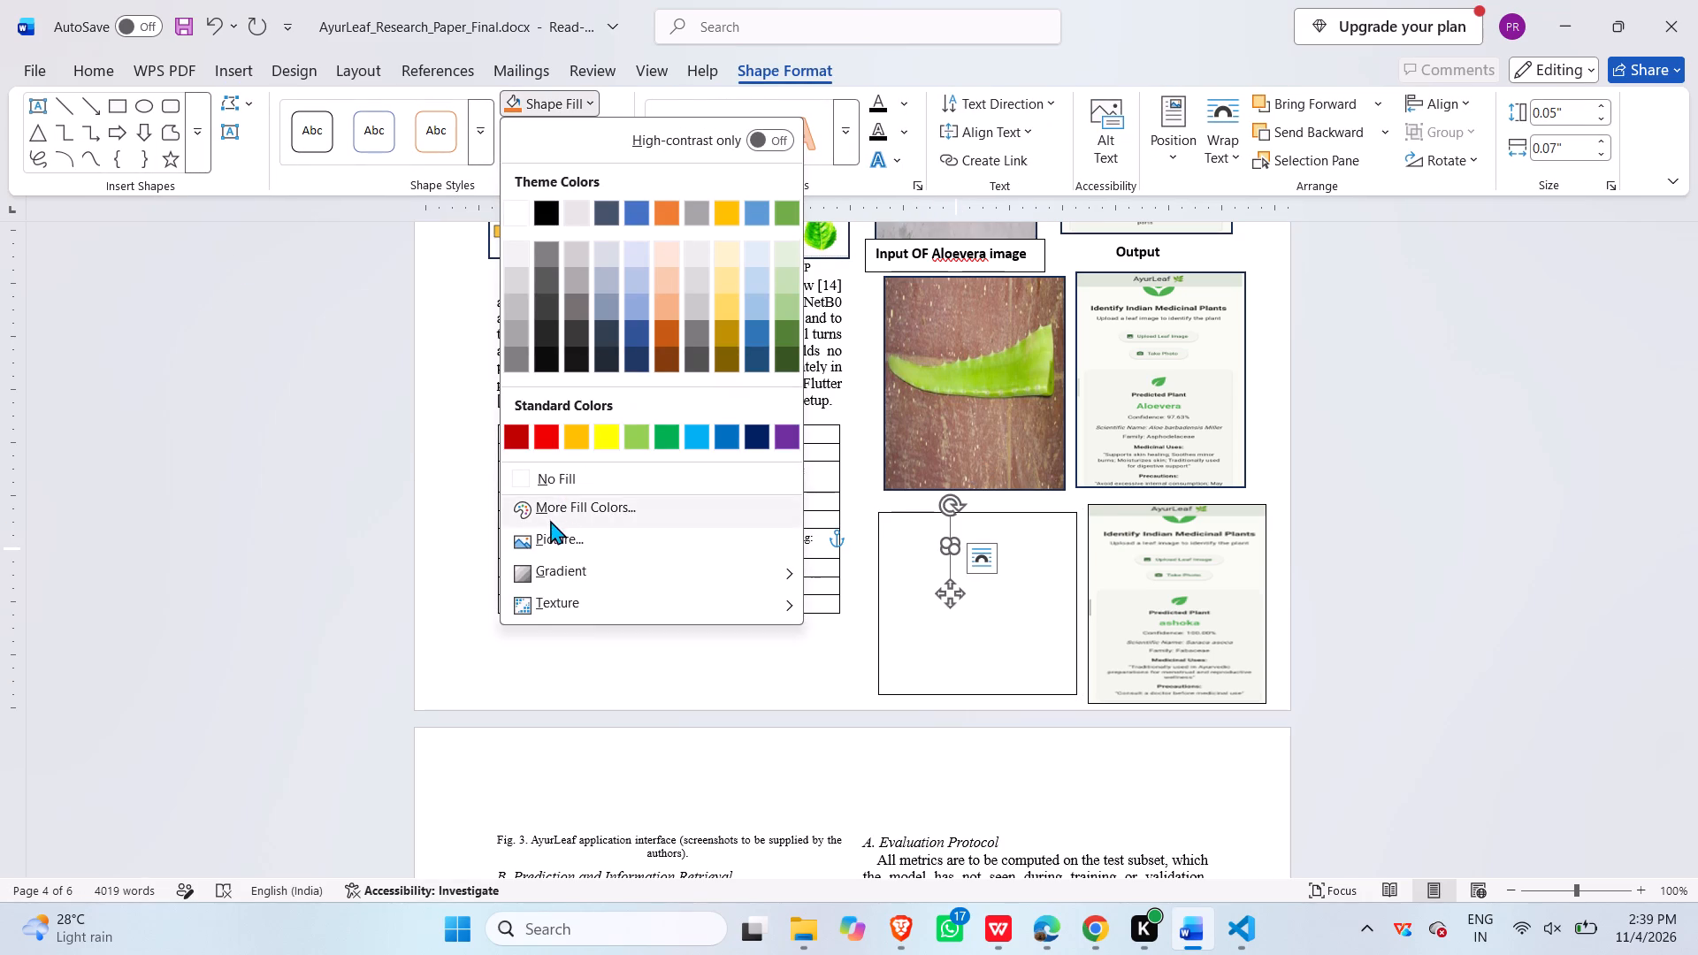
left_click(547, 532)
left_click(638, 384)
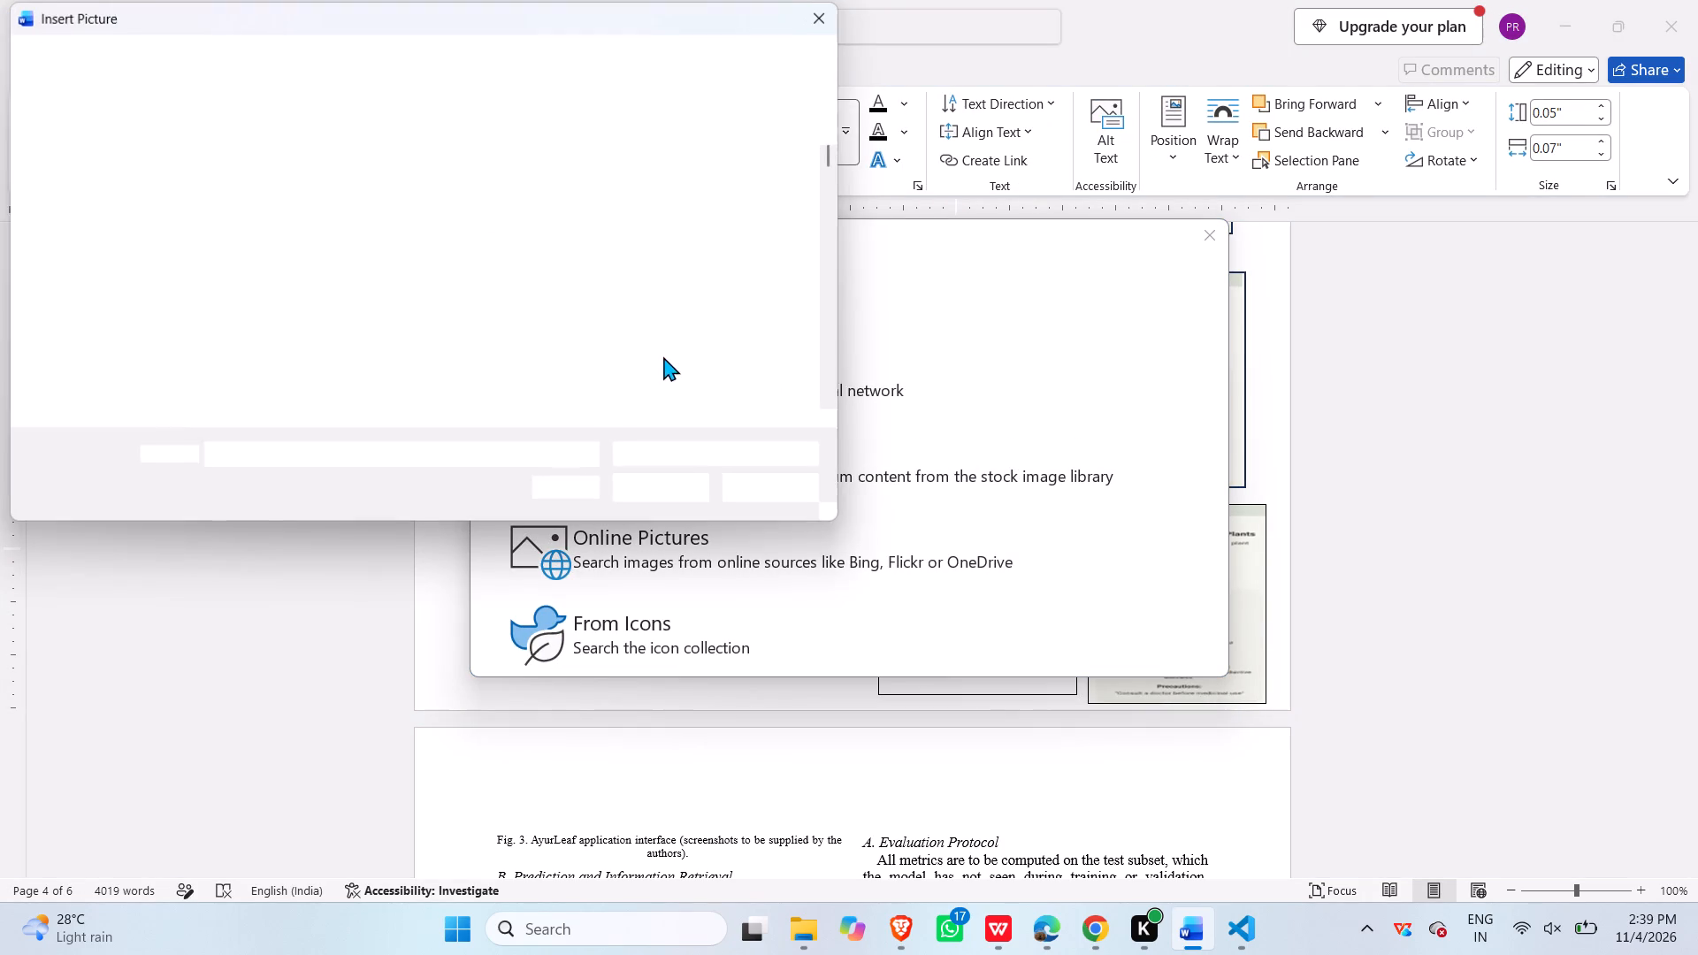
scroll(653, 306, "down", 20)
left_click_drag(832, 241, 835, 256)
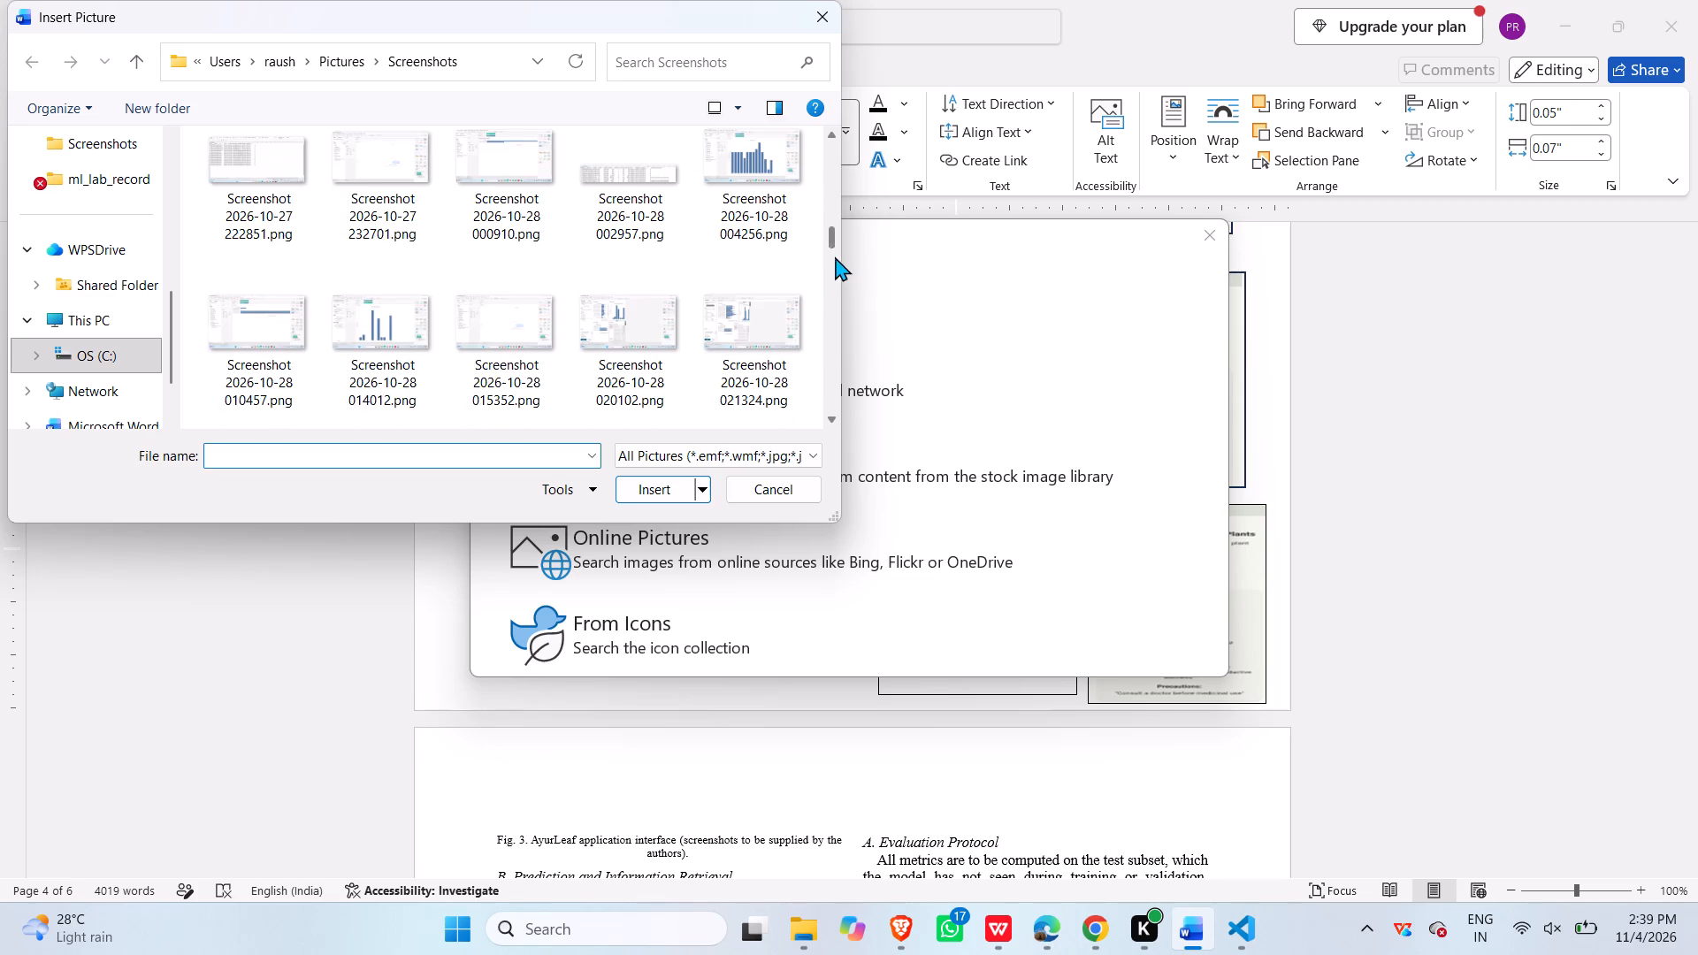
left_click_drag(835, 256, 842, 473)
left_click_drag(831, 233, 831, 293)
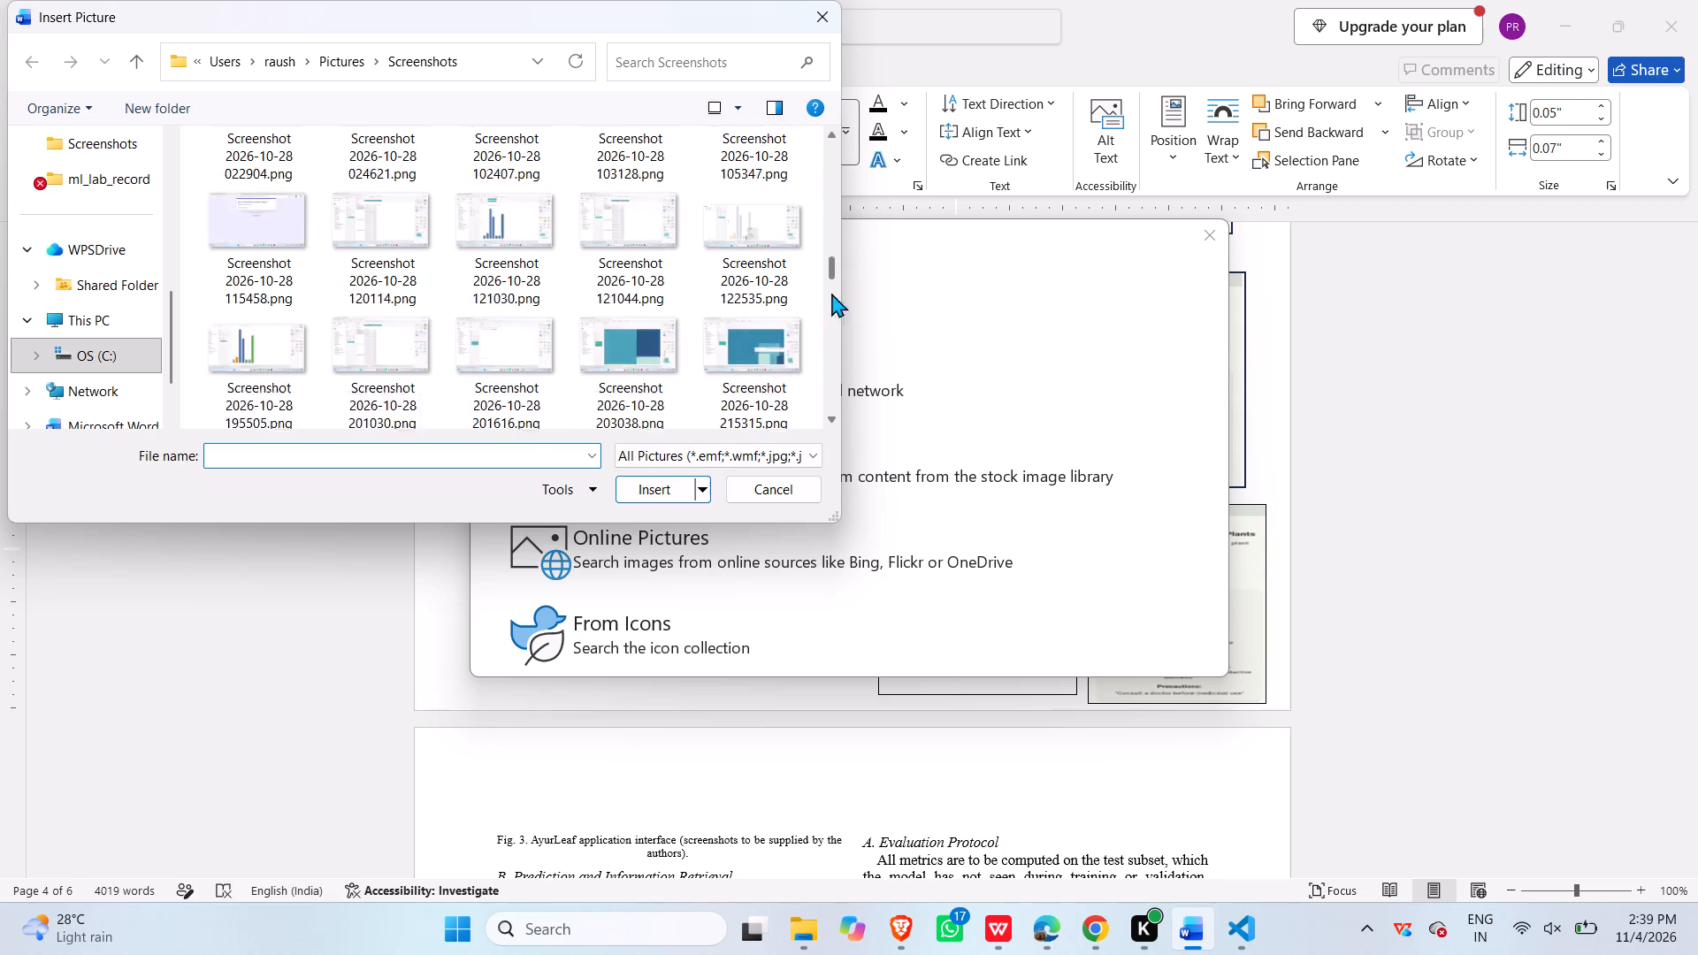
left_click_drag(831, 293, 824, 422)
left_click(379, 309)
left_click(643, 480)
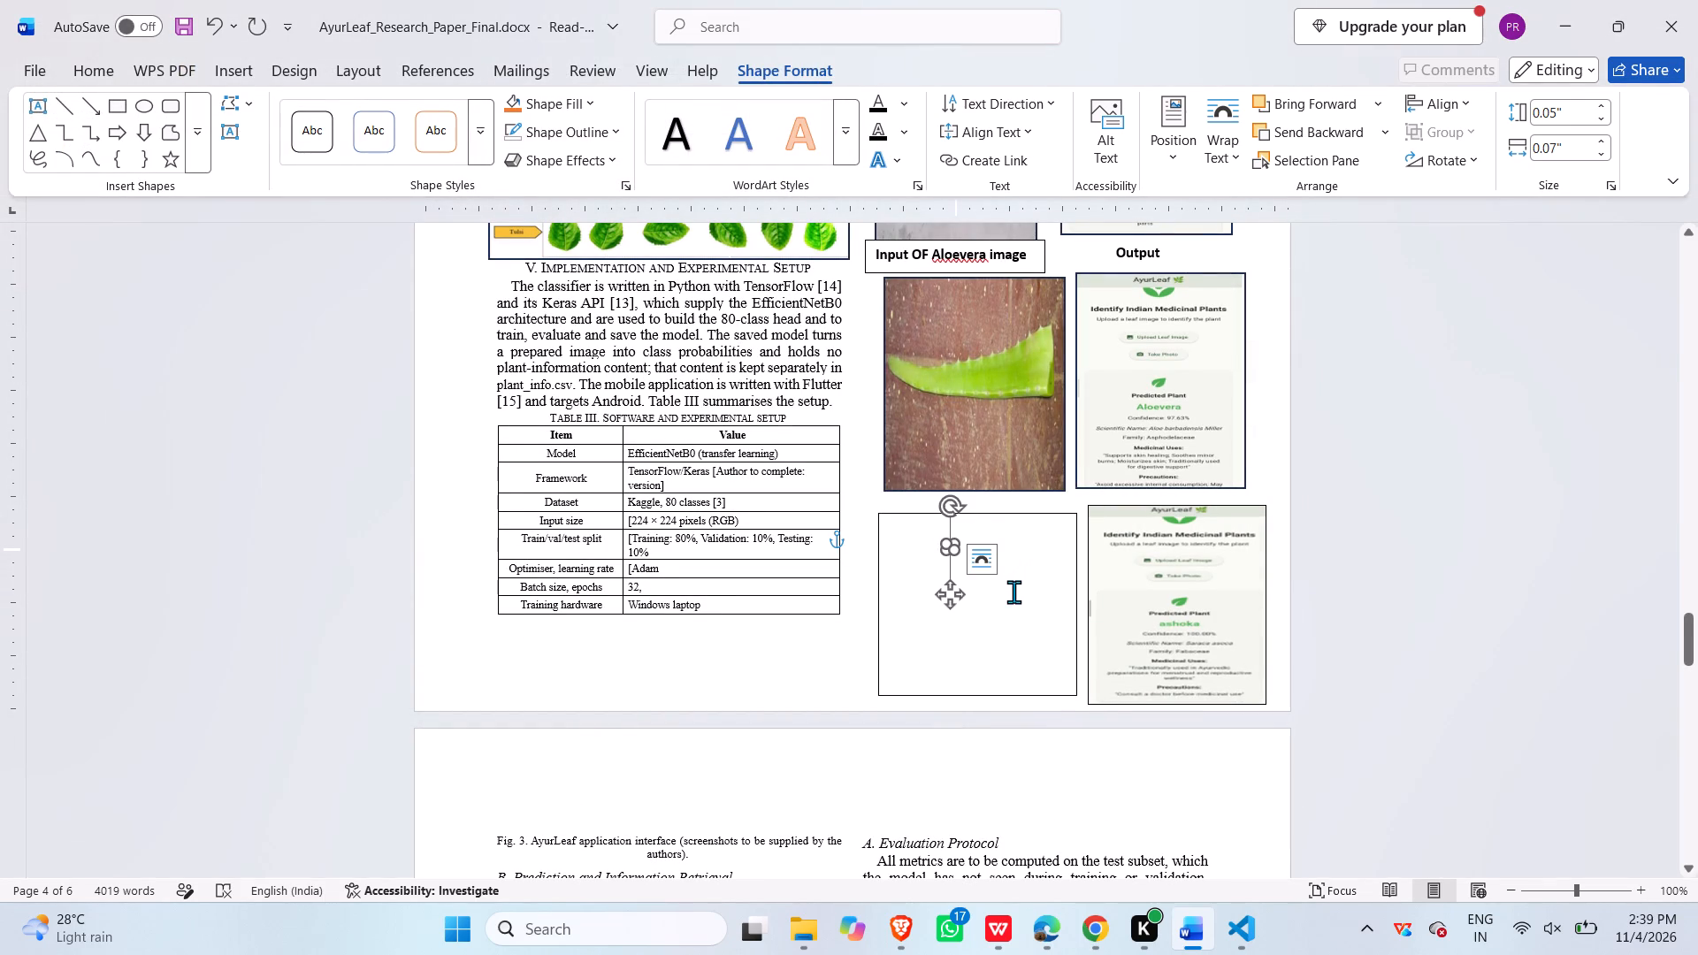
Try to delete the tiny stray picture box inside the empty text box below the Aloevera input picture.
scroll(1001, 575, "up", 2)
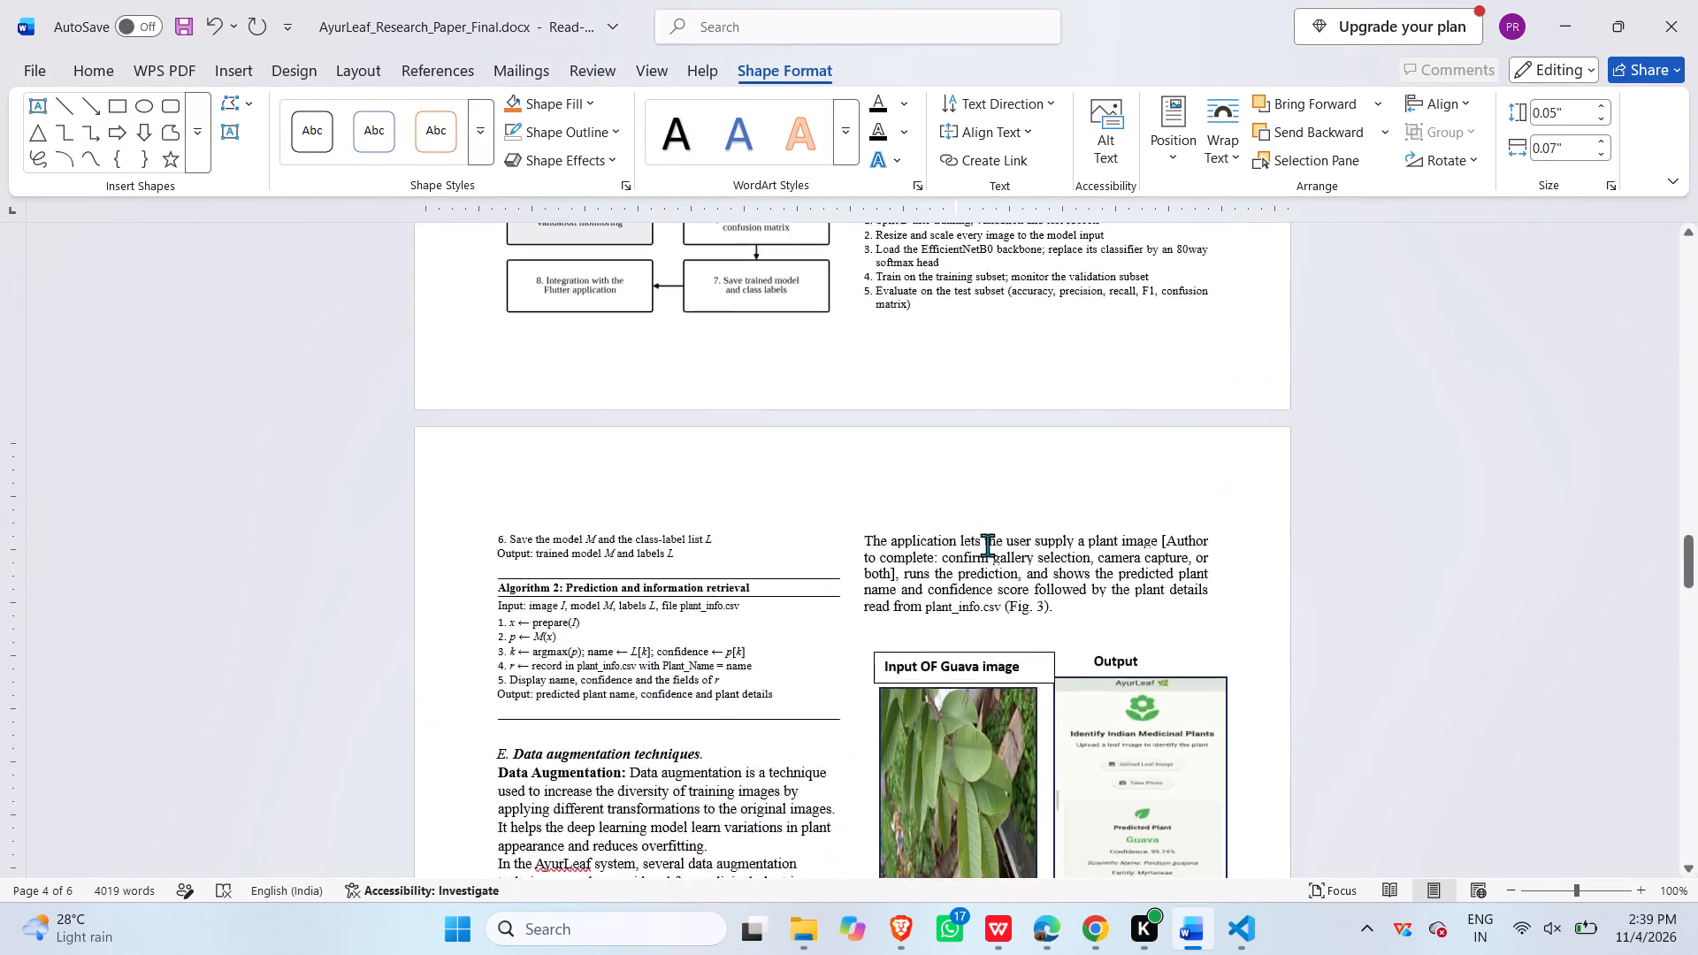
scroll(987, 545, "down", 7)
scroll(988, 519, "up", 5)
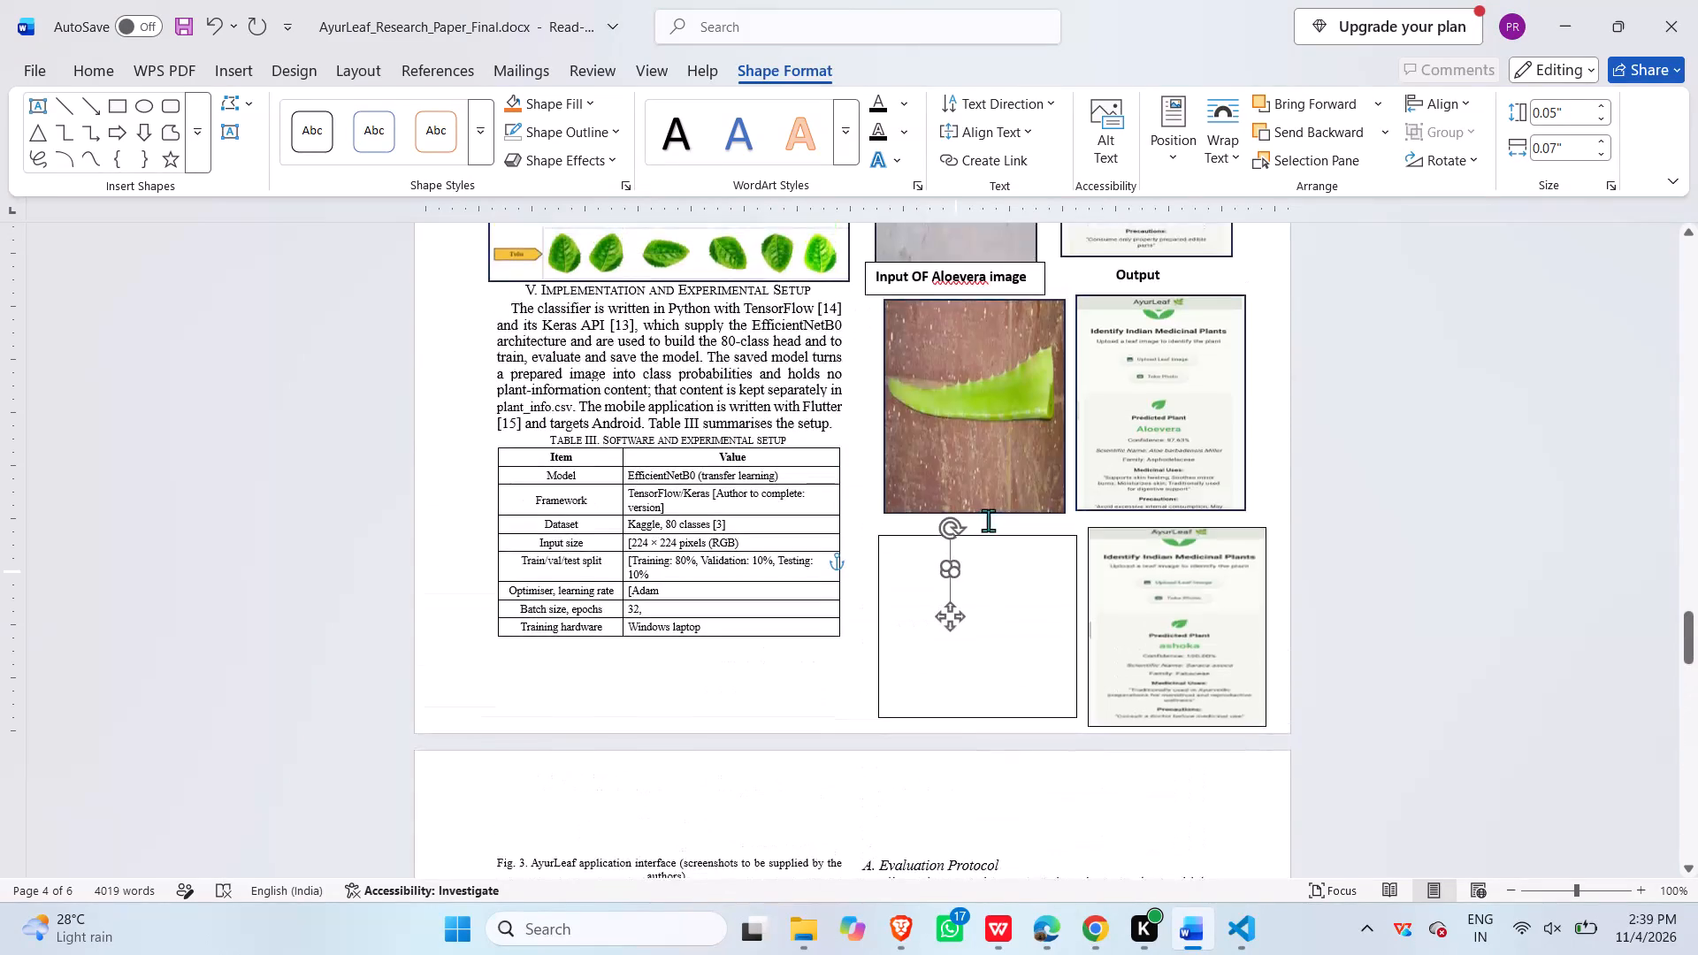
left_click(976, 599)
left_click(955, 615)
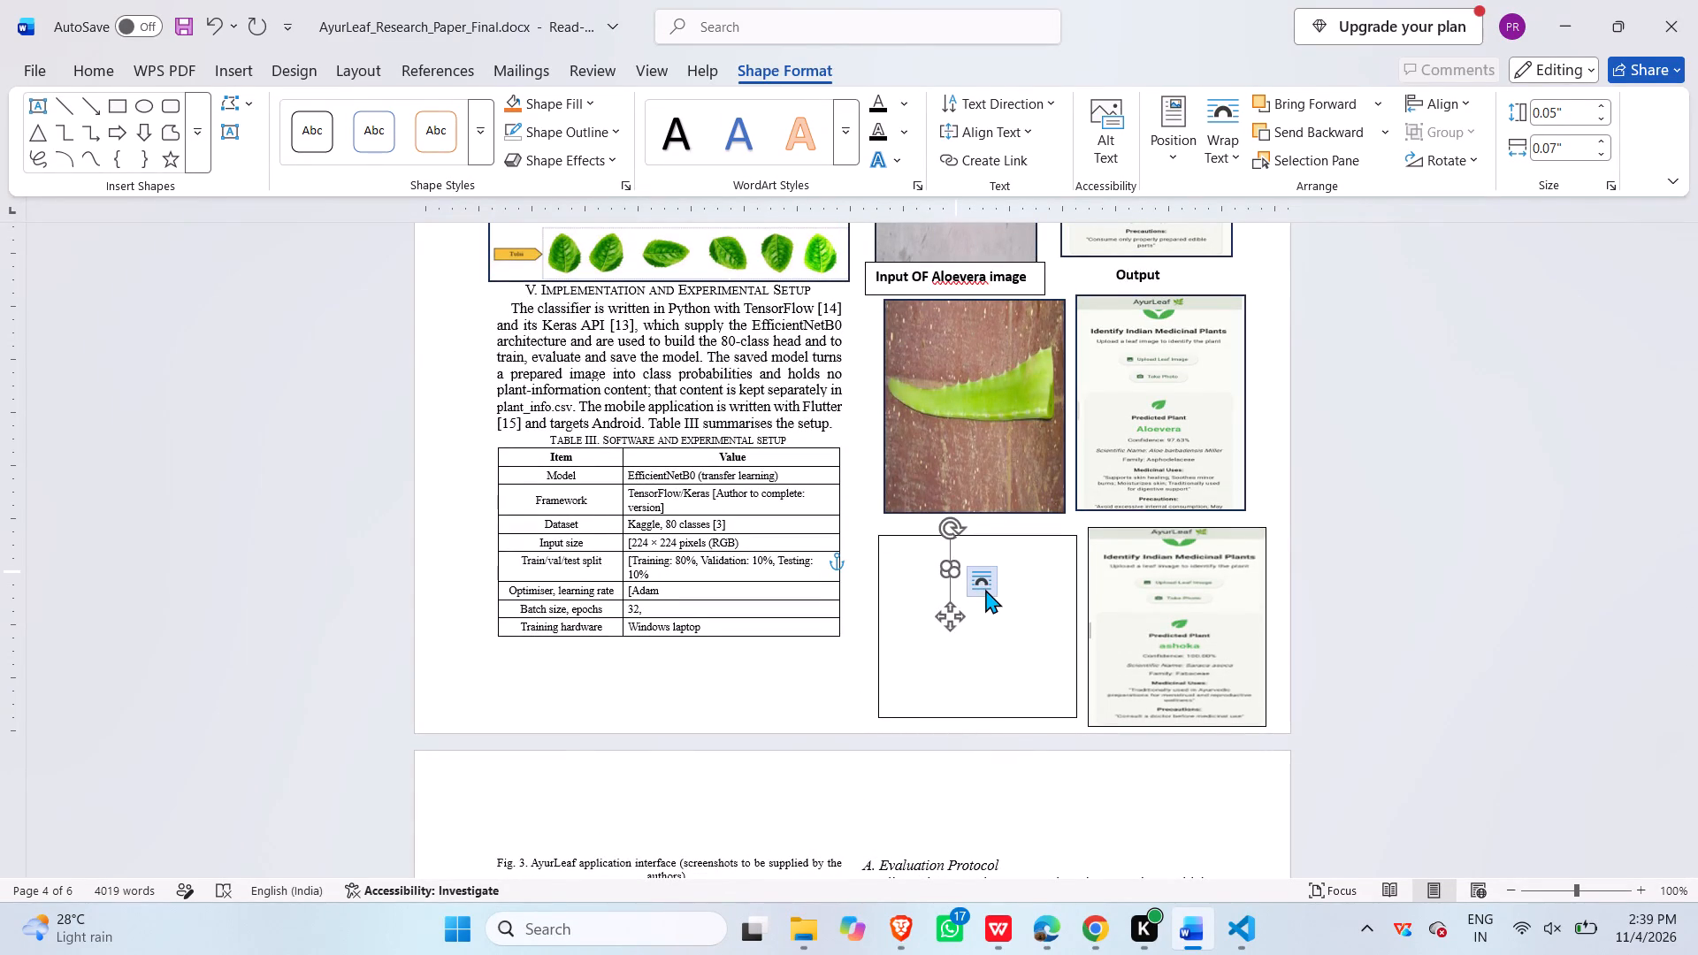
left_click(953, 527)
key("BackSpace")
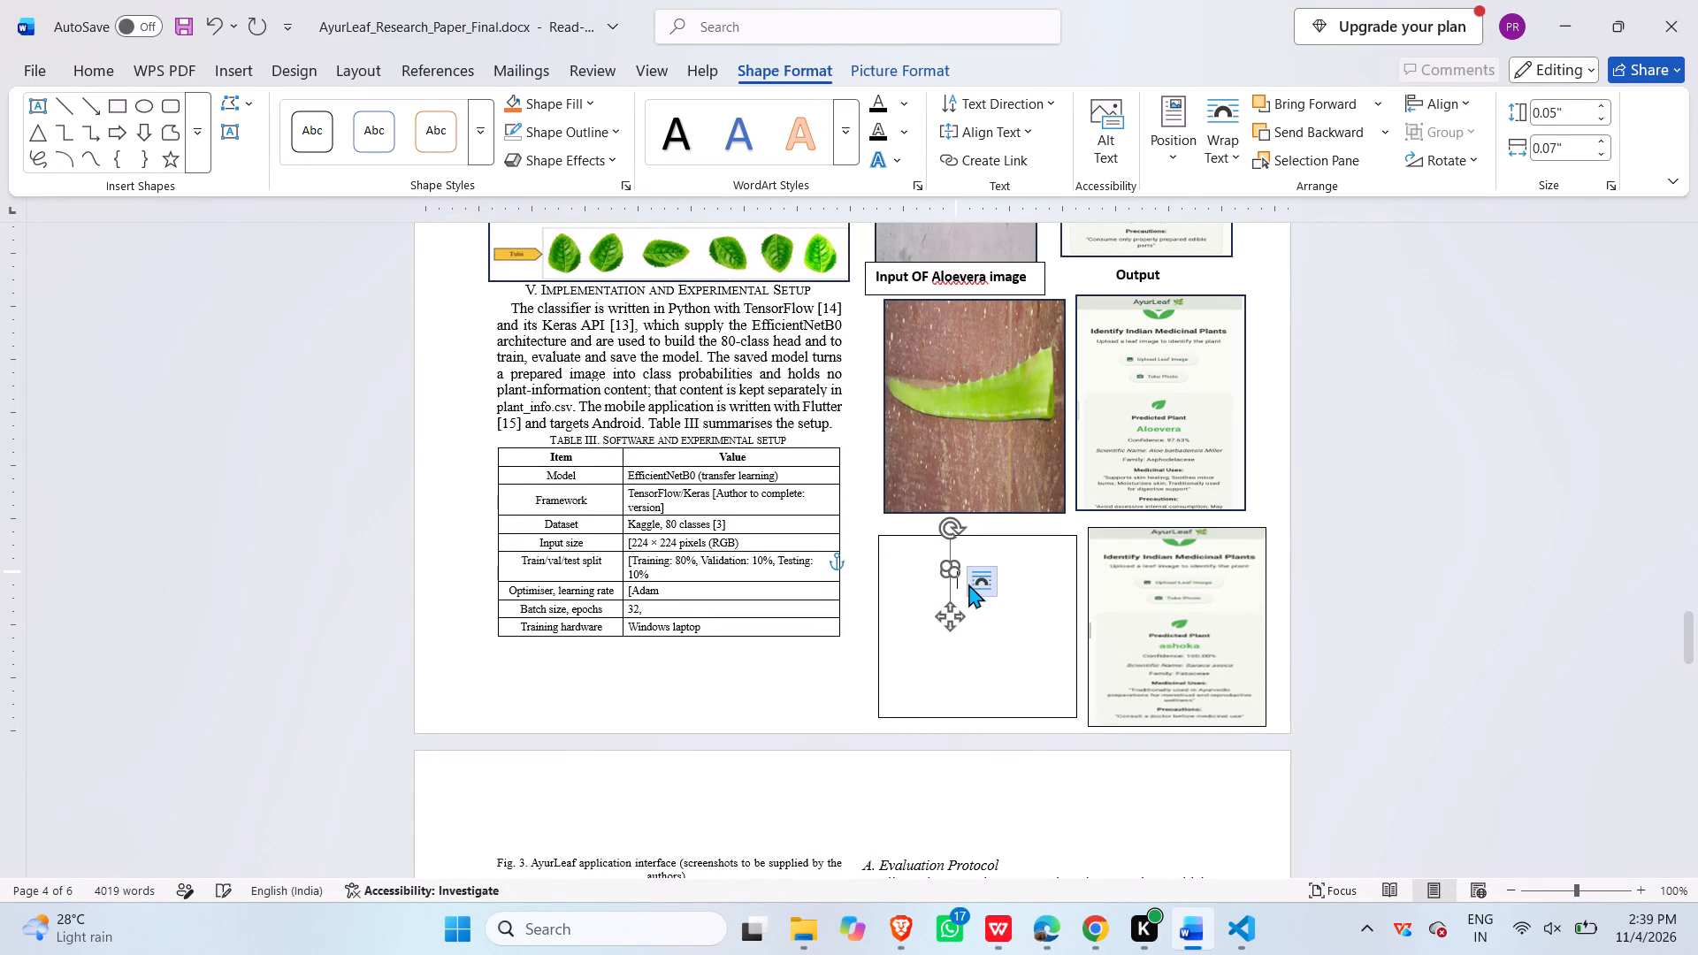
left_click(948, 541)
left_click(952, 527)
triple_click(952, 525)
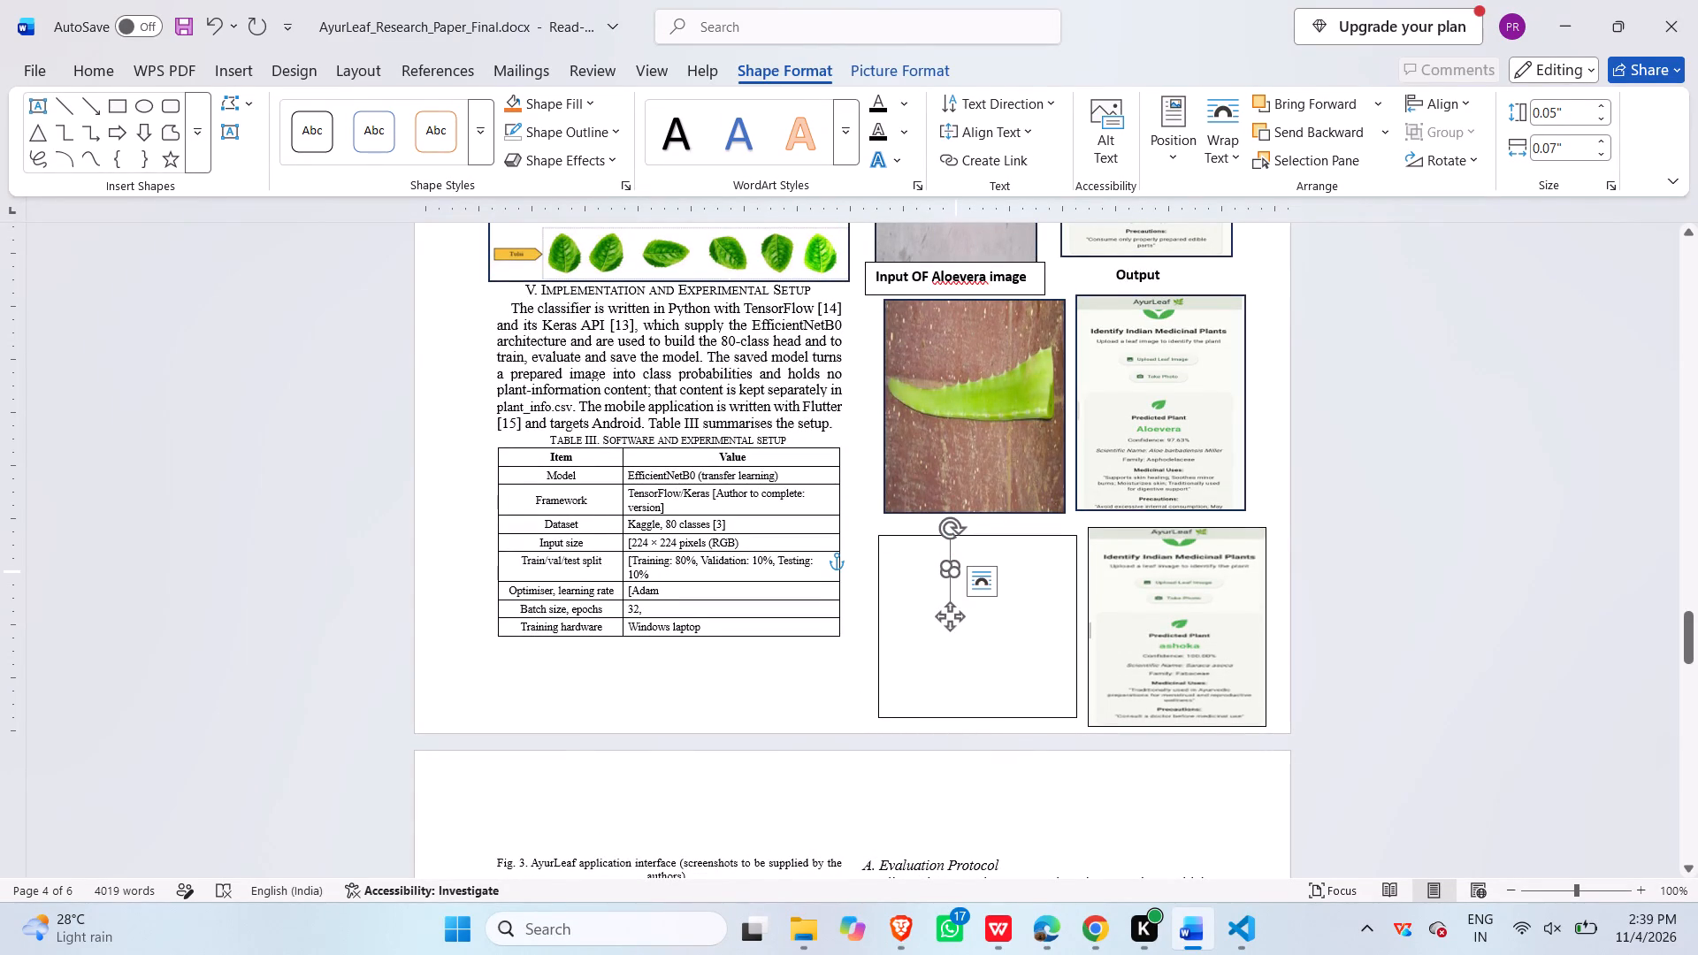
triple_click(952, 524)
Delete the tiny stray picture box inside the empty text box below the Aloevera input picture.
left_click(1029, 647)
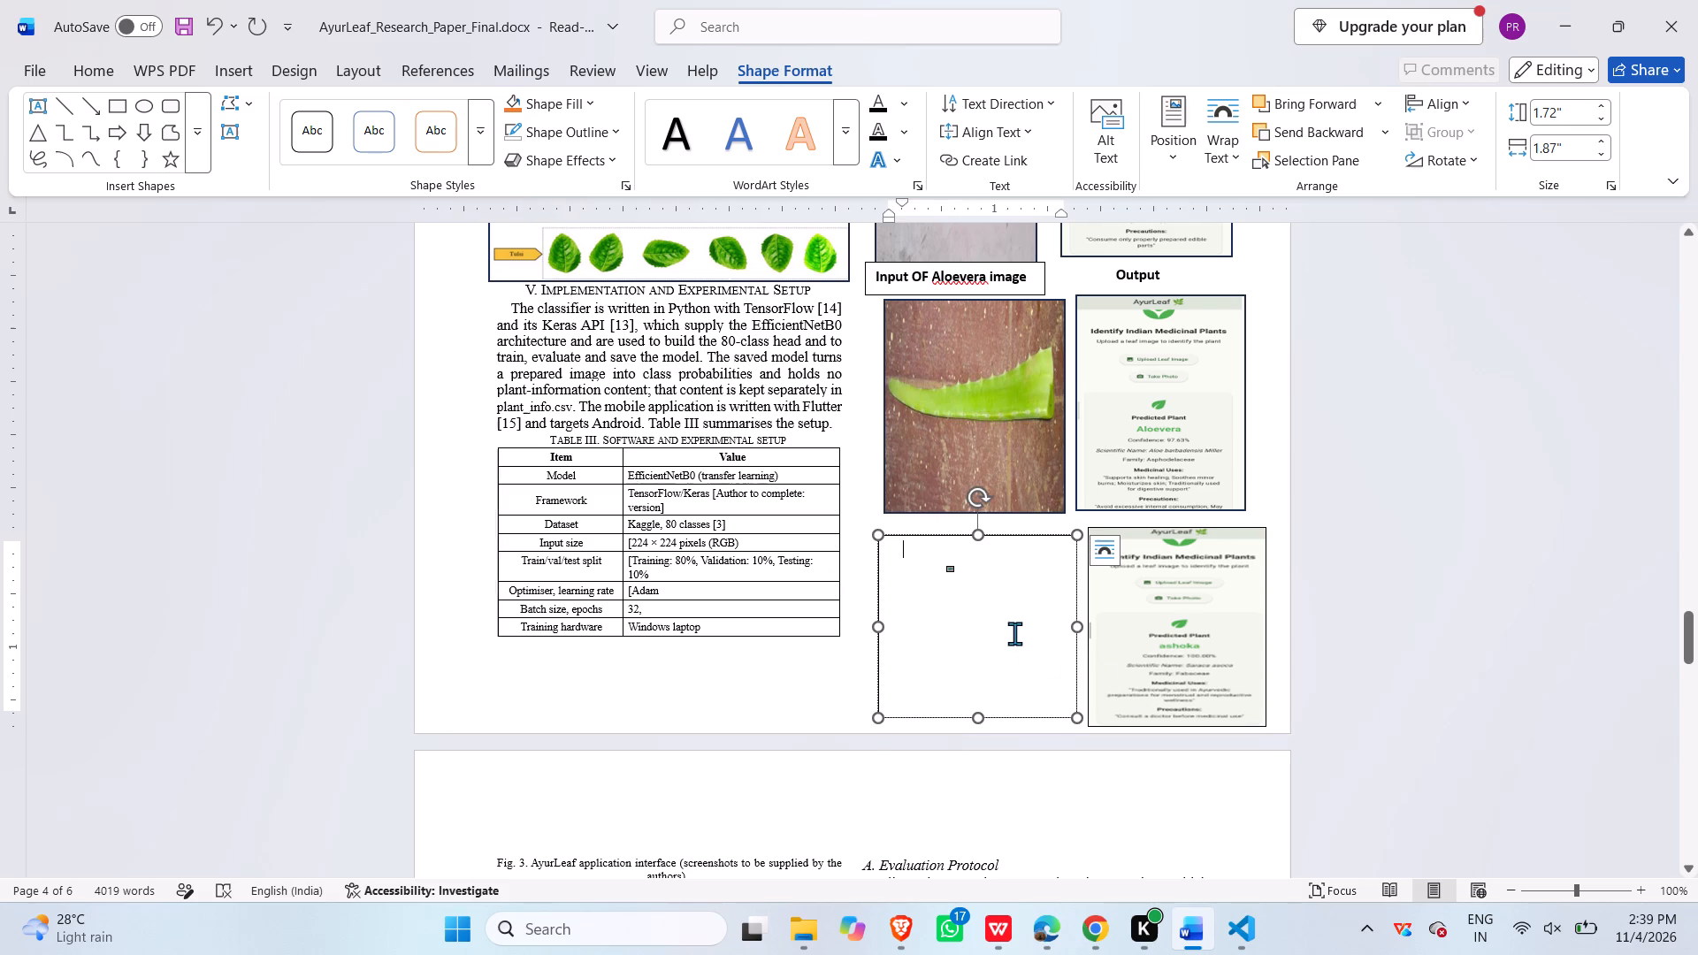
left_click(957, 570)
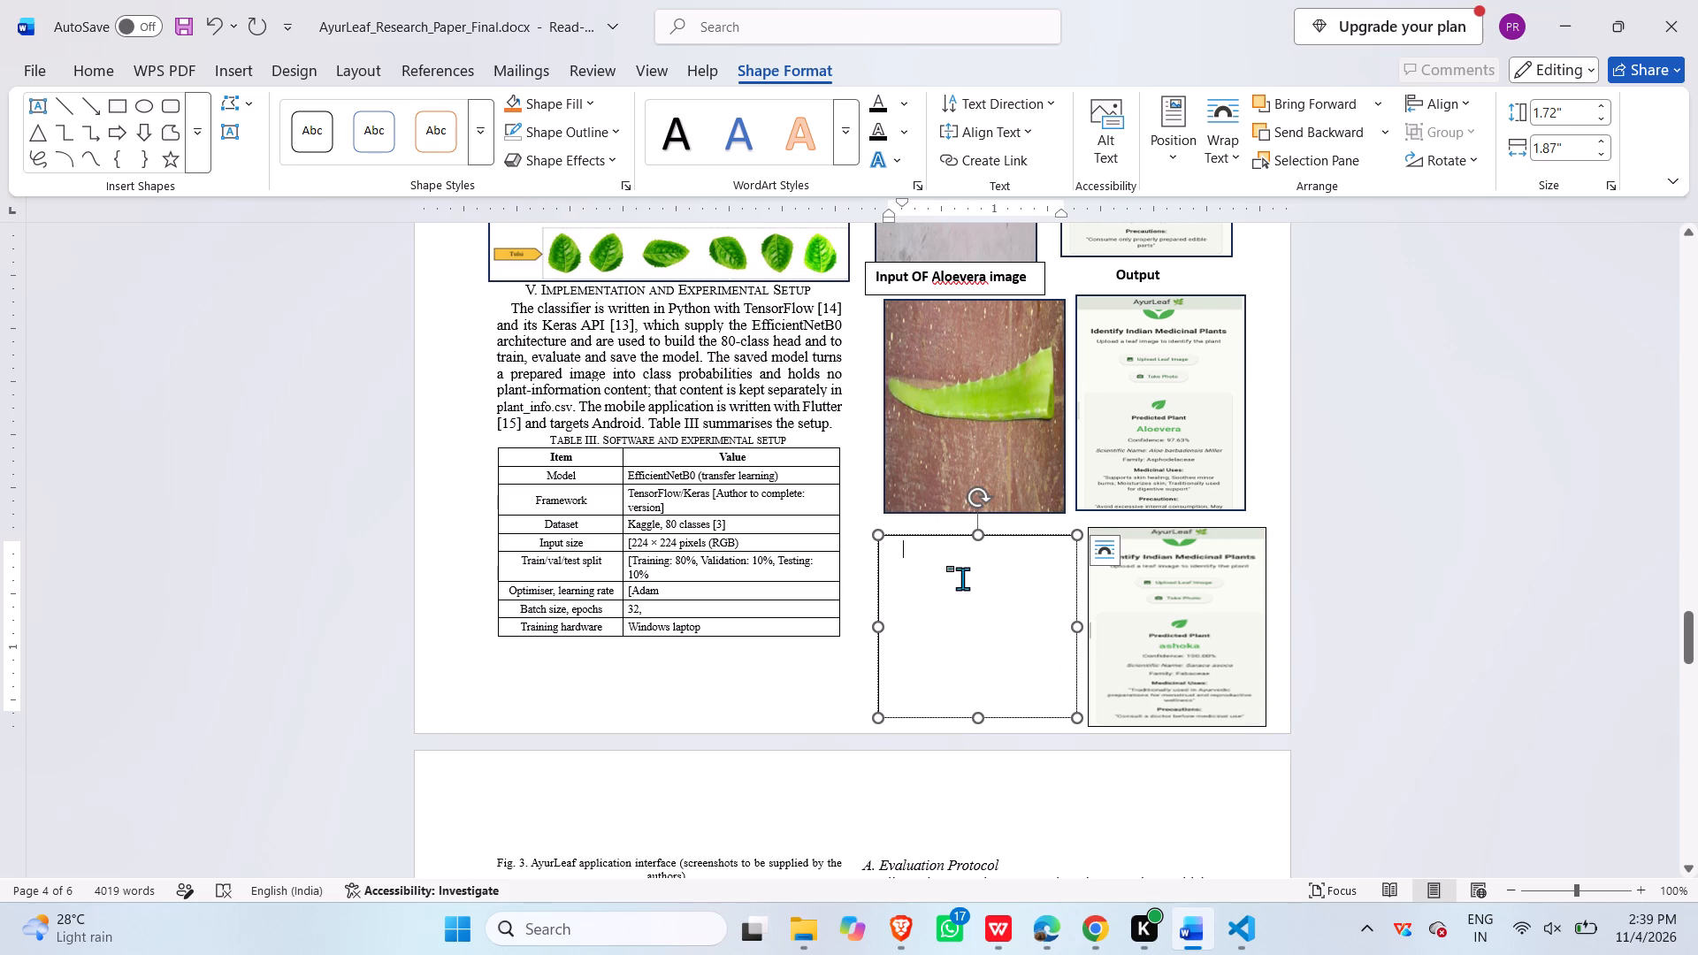
left_click(949, 567)
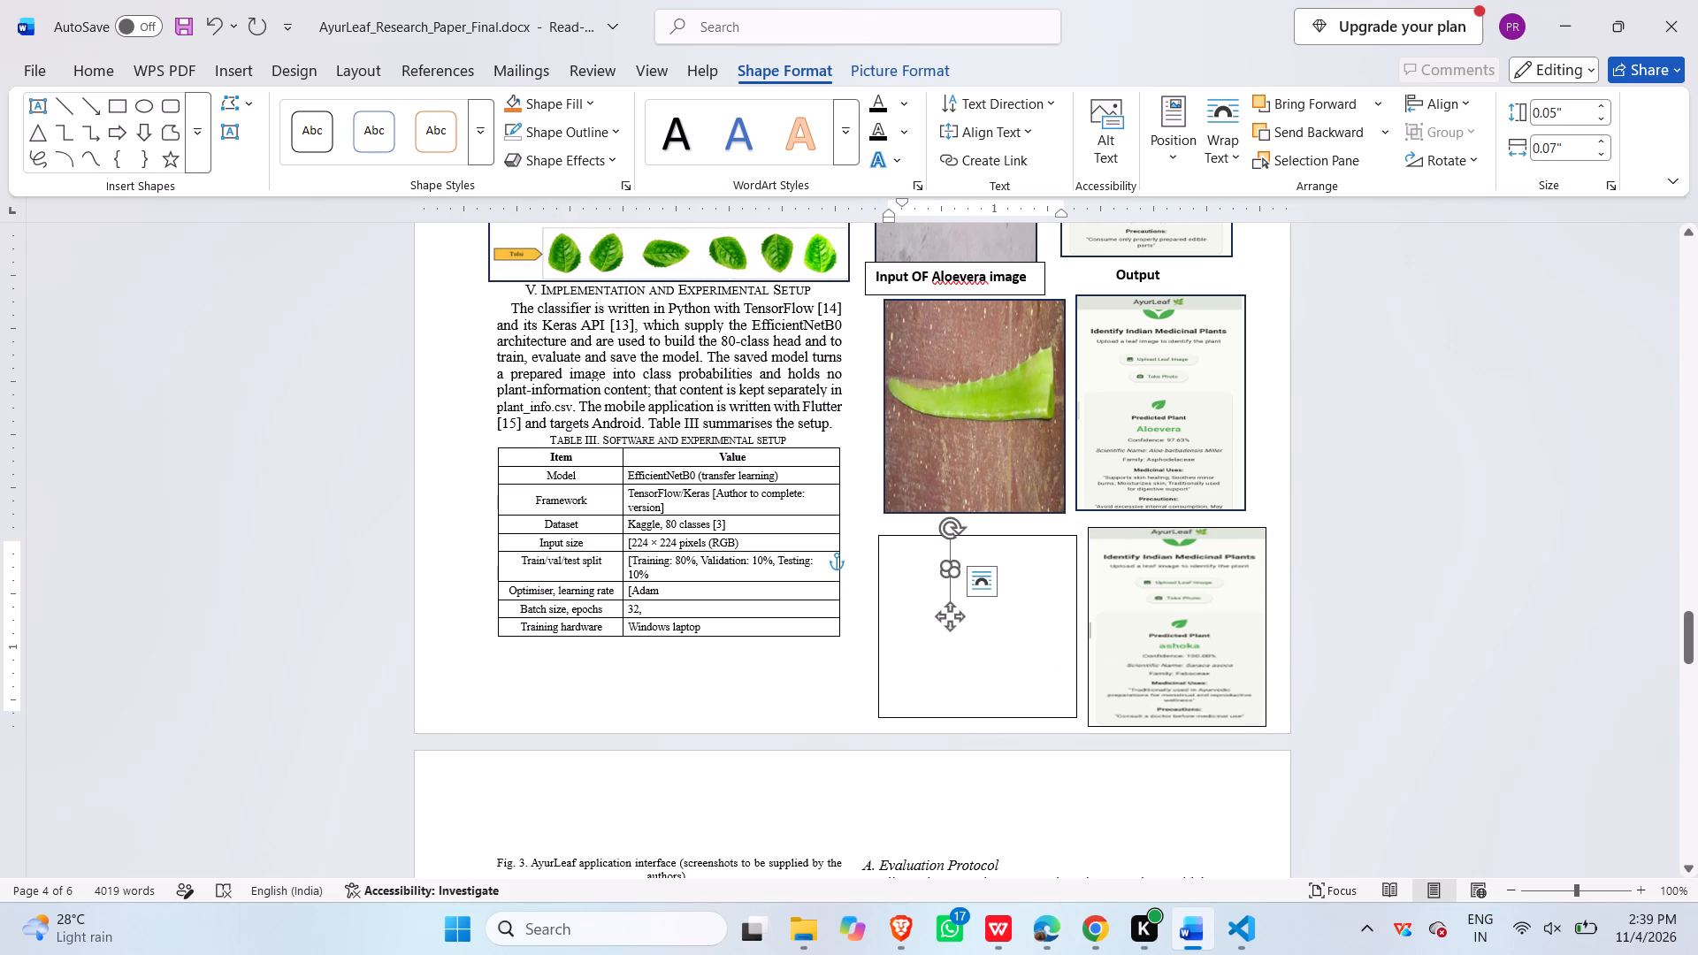
left_click(948, 525)
key("BackSpace")
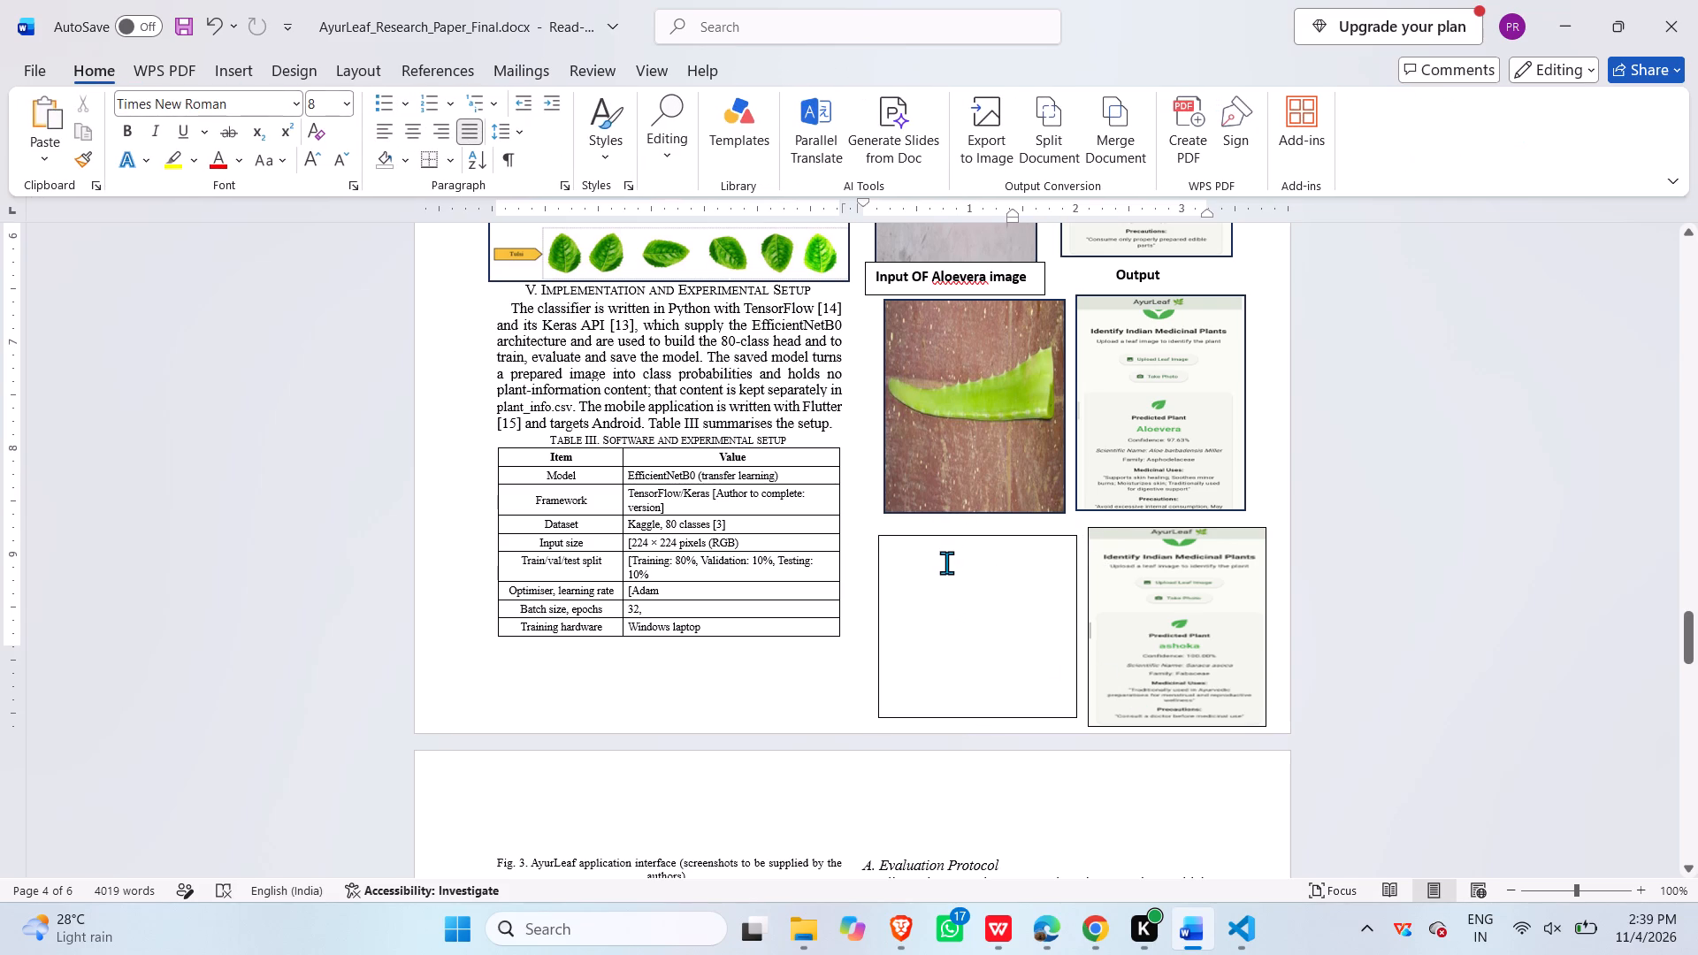
Draw a rectangle about 1.69" high and 1.88" wide over the empty text box beside the ashoka output.
left_click(946, 562)
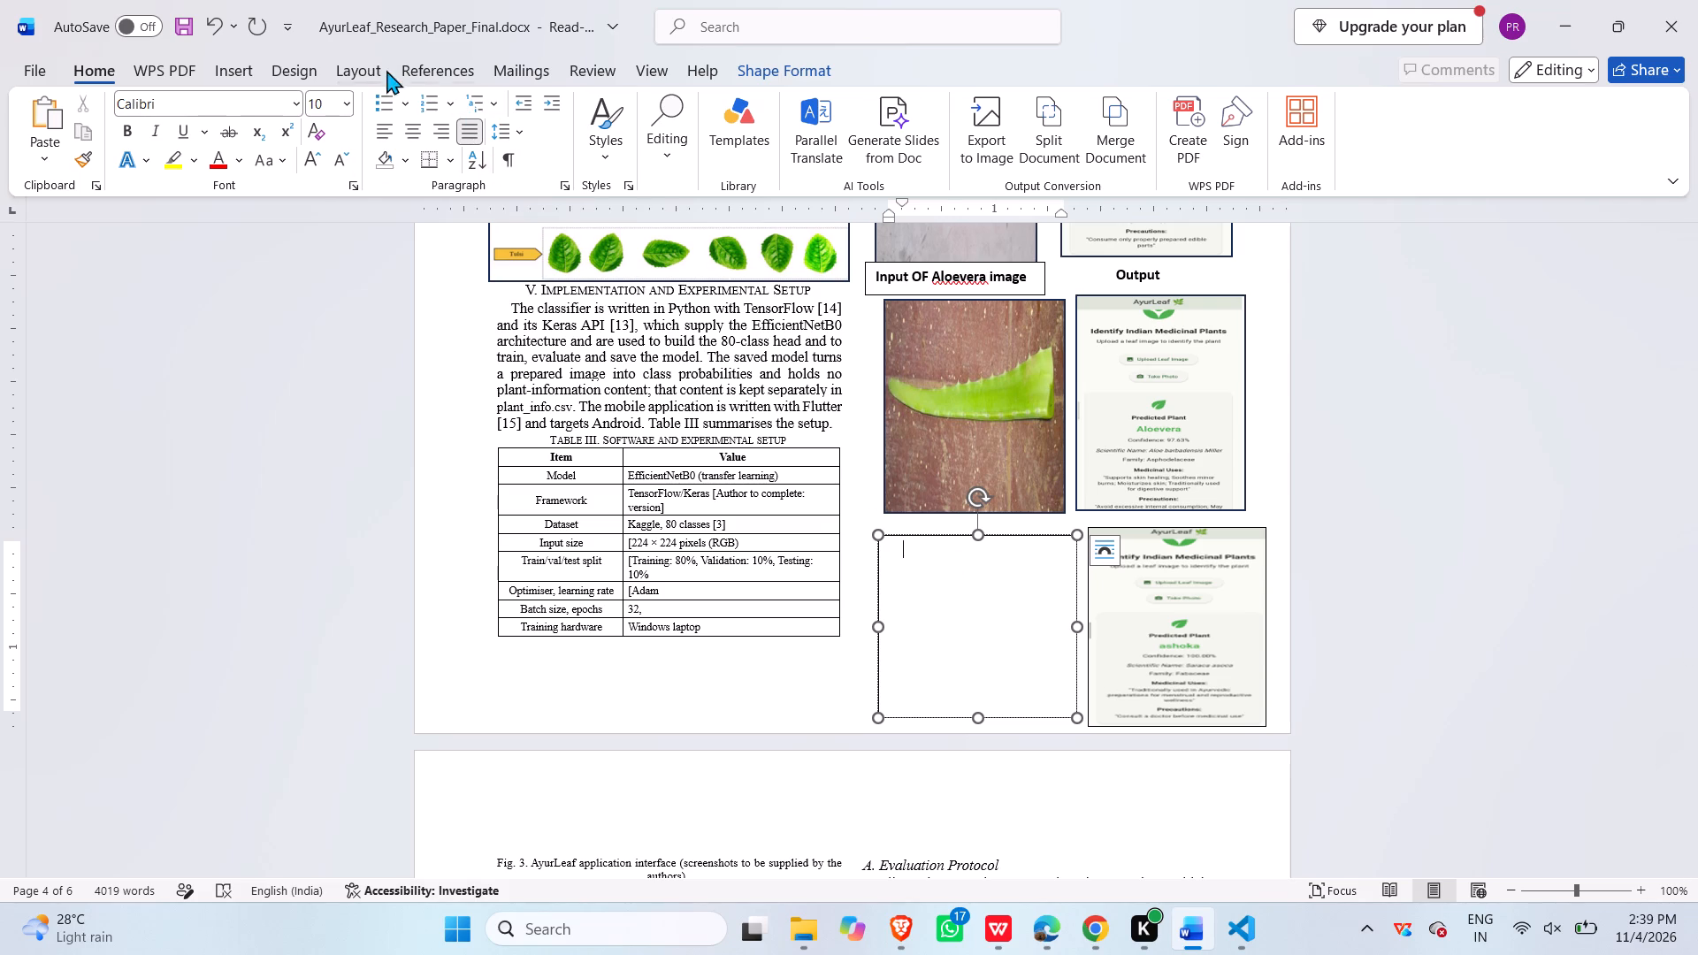
left_click(235, 71)
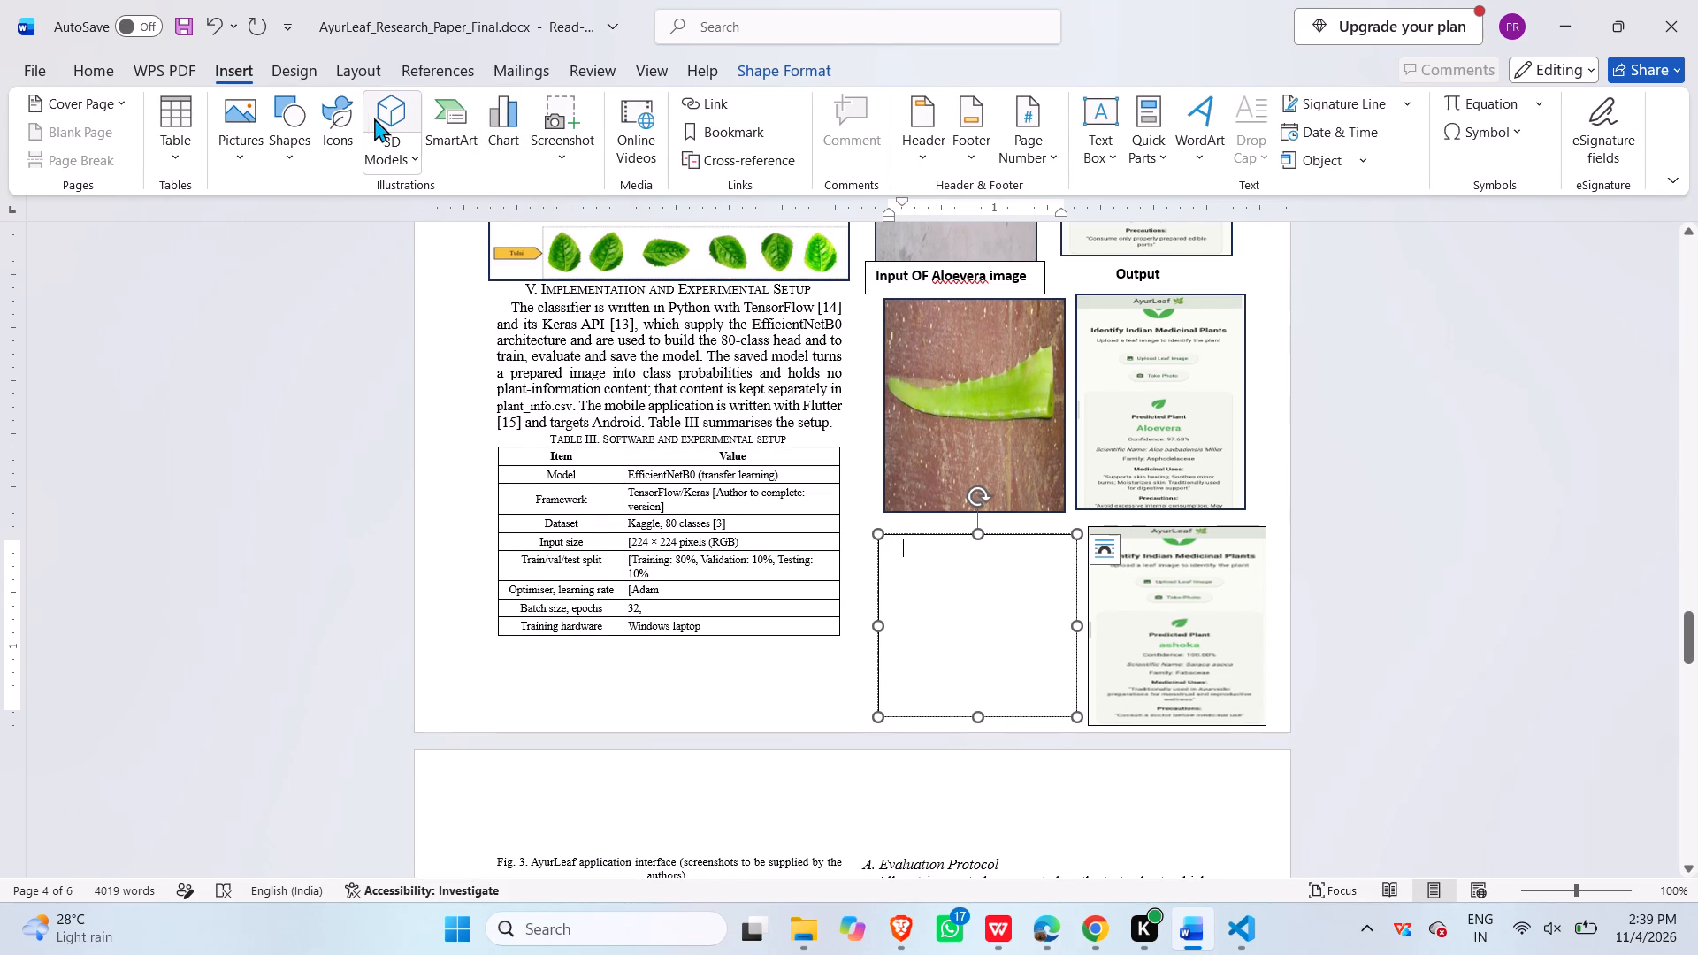
left_click(287, 121)
left_click(359, 220)
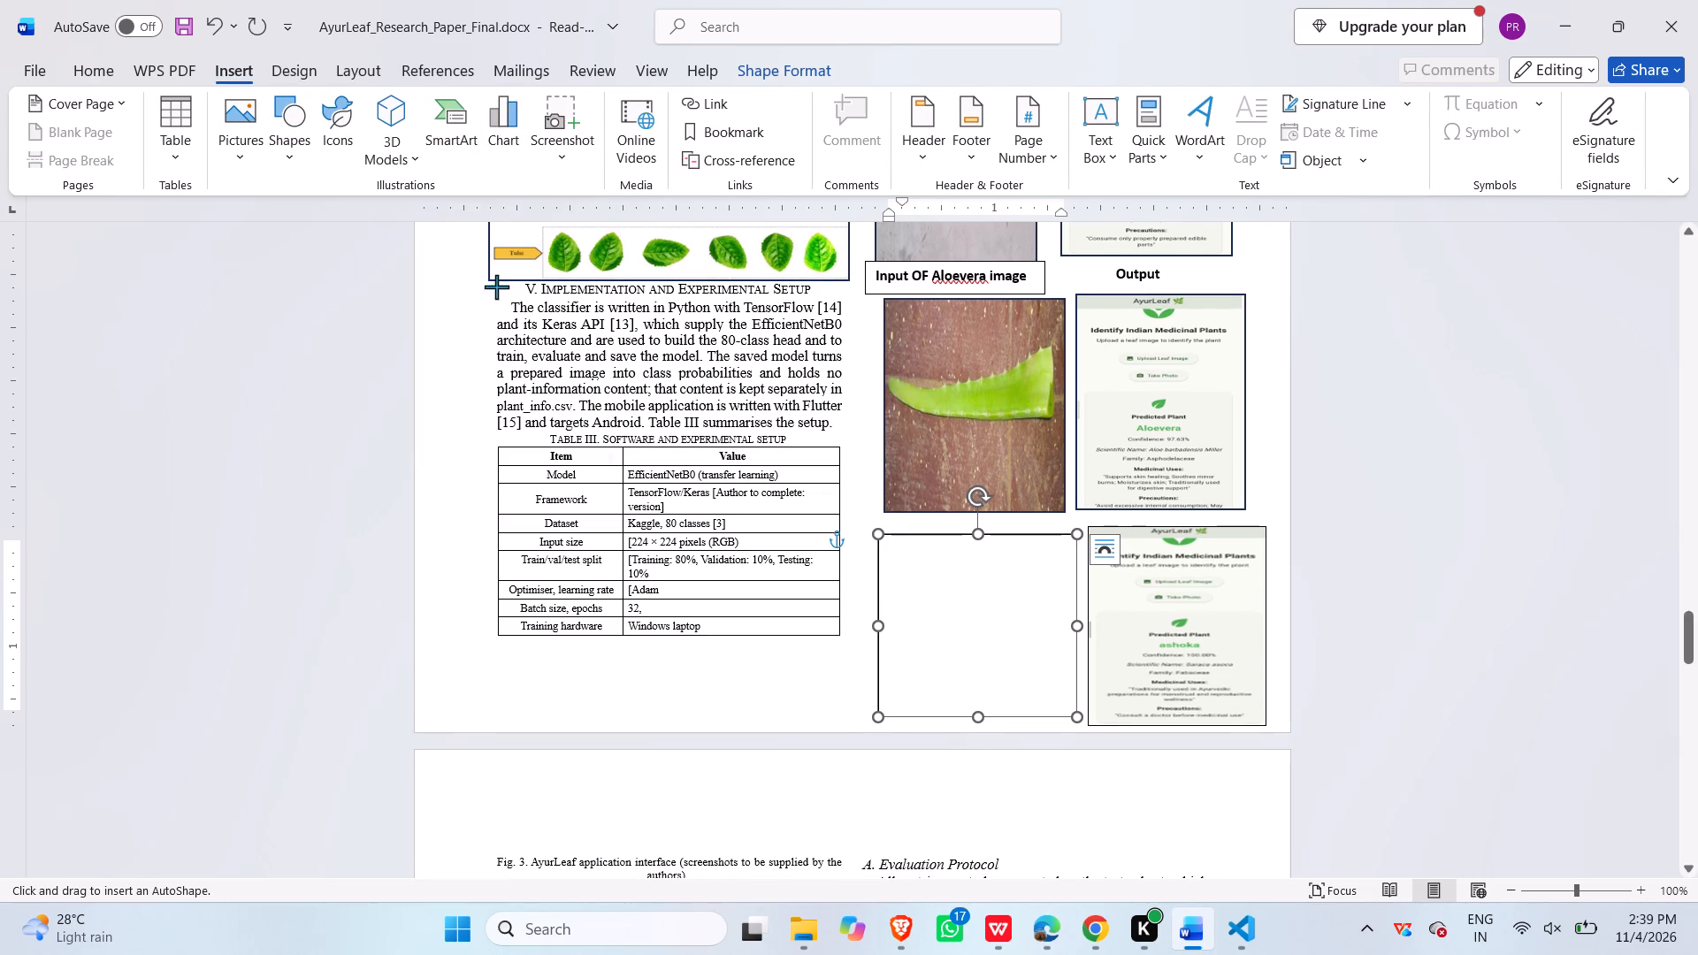
left_click_drag(882, 537, 952, 654)
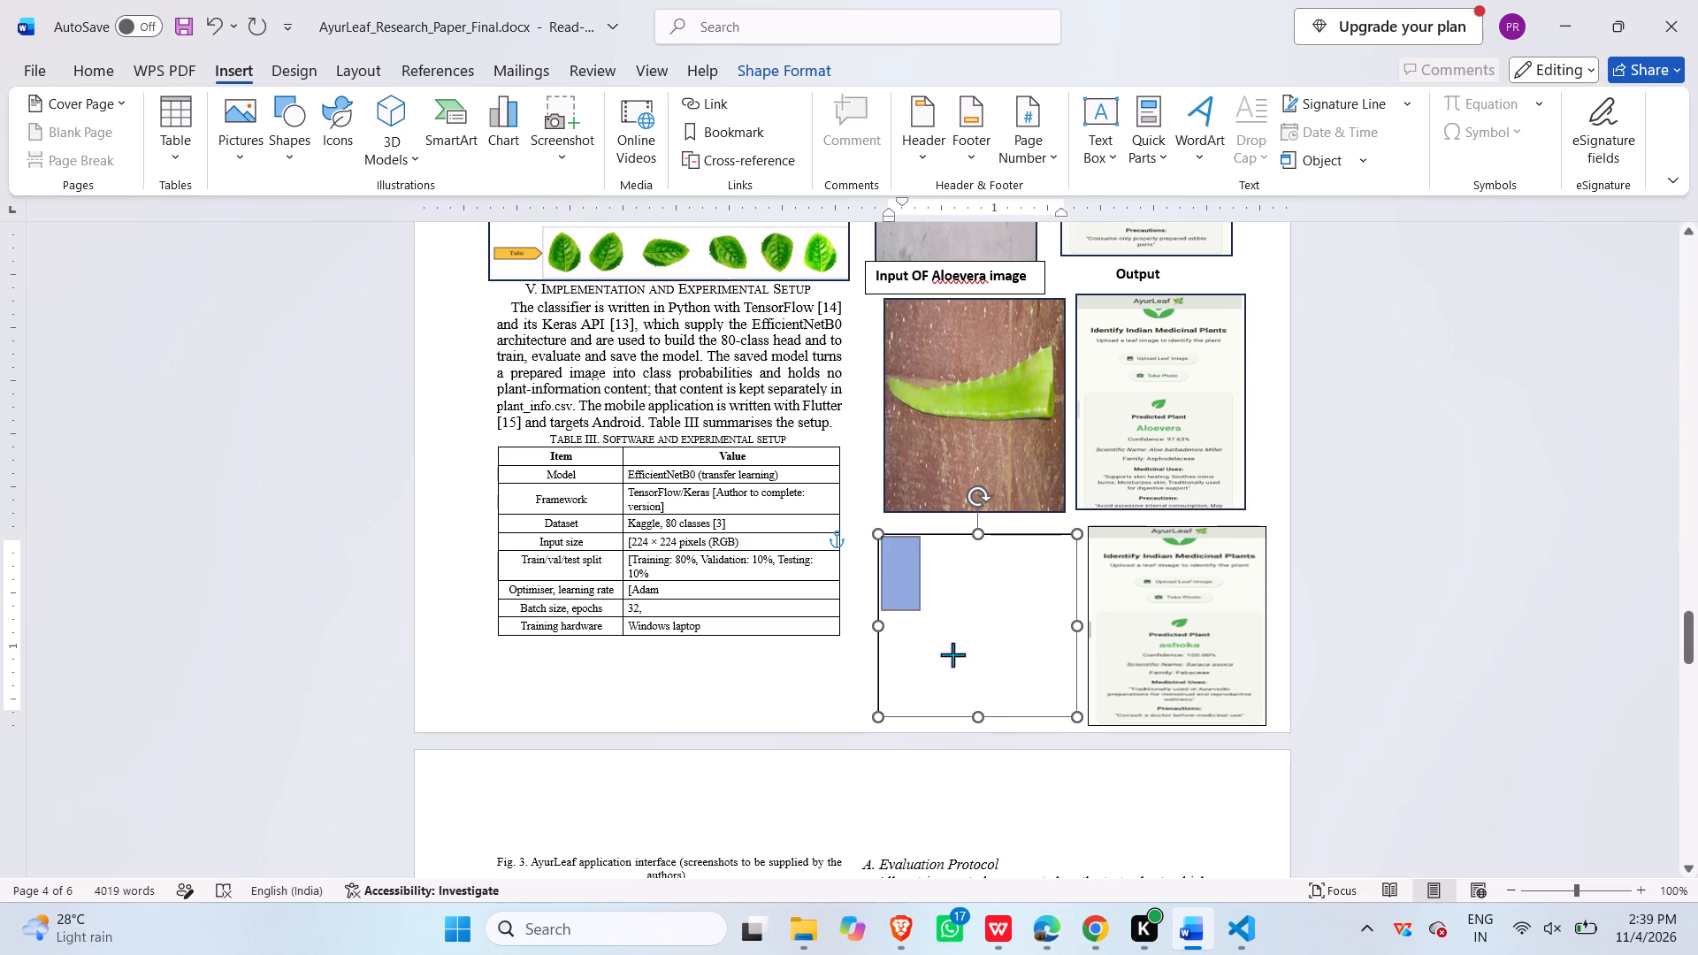
left_click_drag(952, 654, 1080, 714)
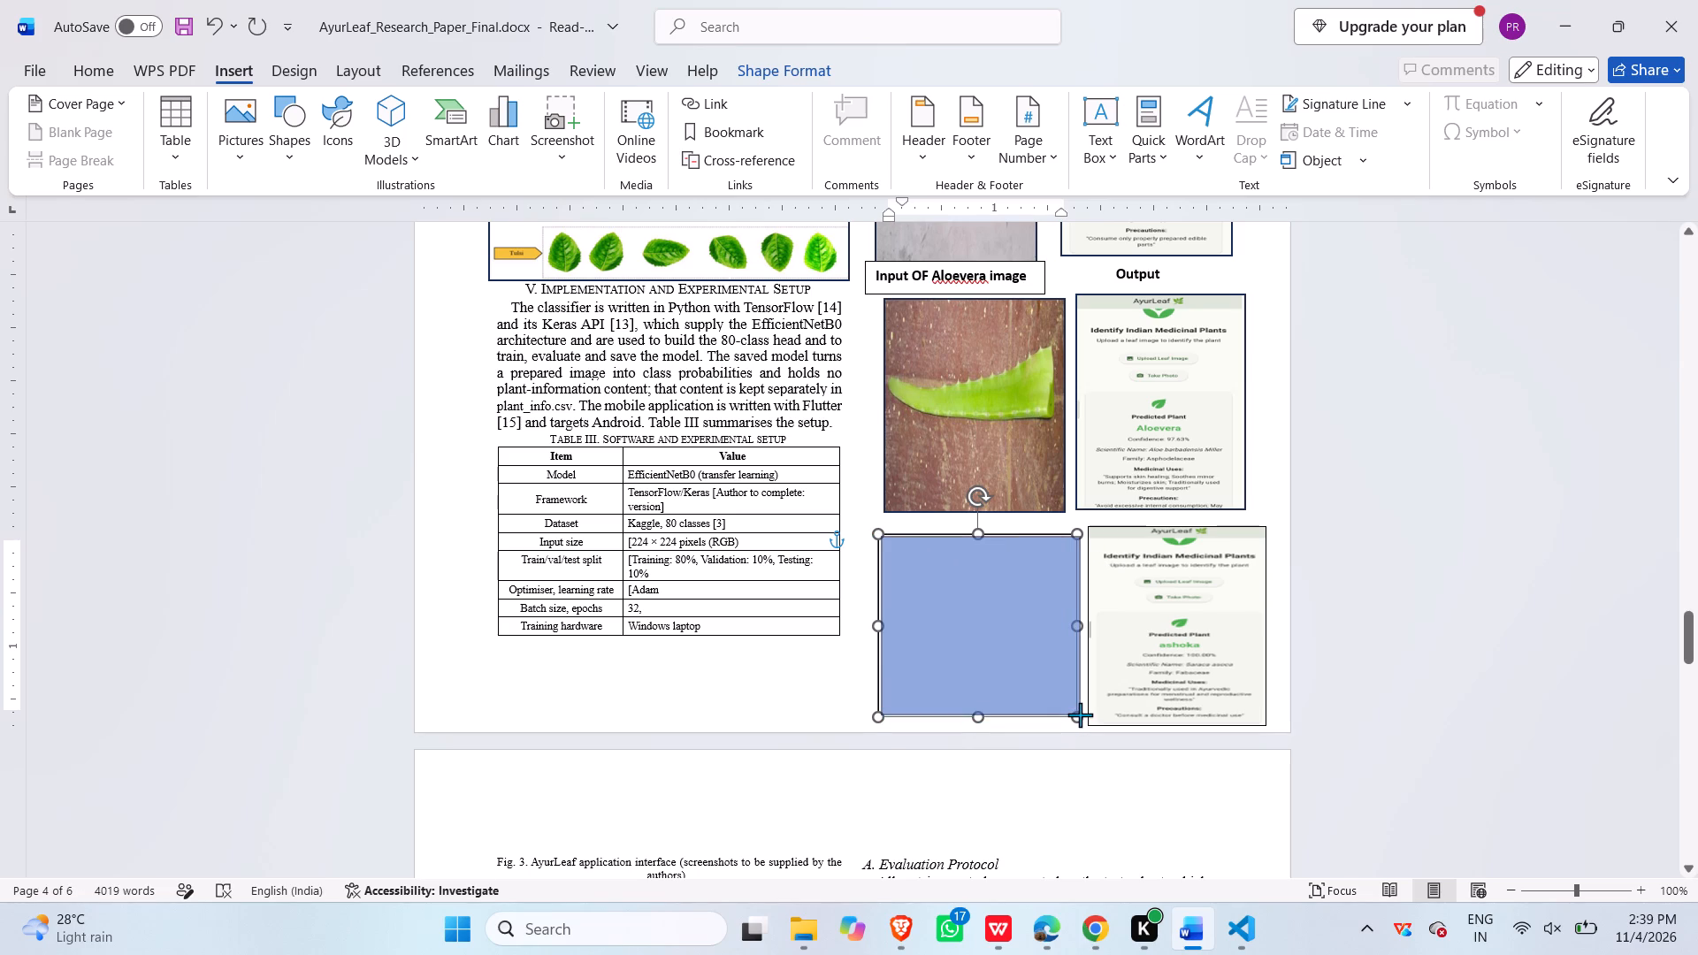
left_click_drag(1080, 714, 1081, 714)
left_click_drag(1081, 714, 1082, 716)
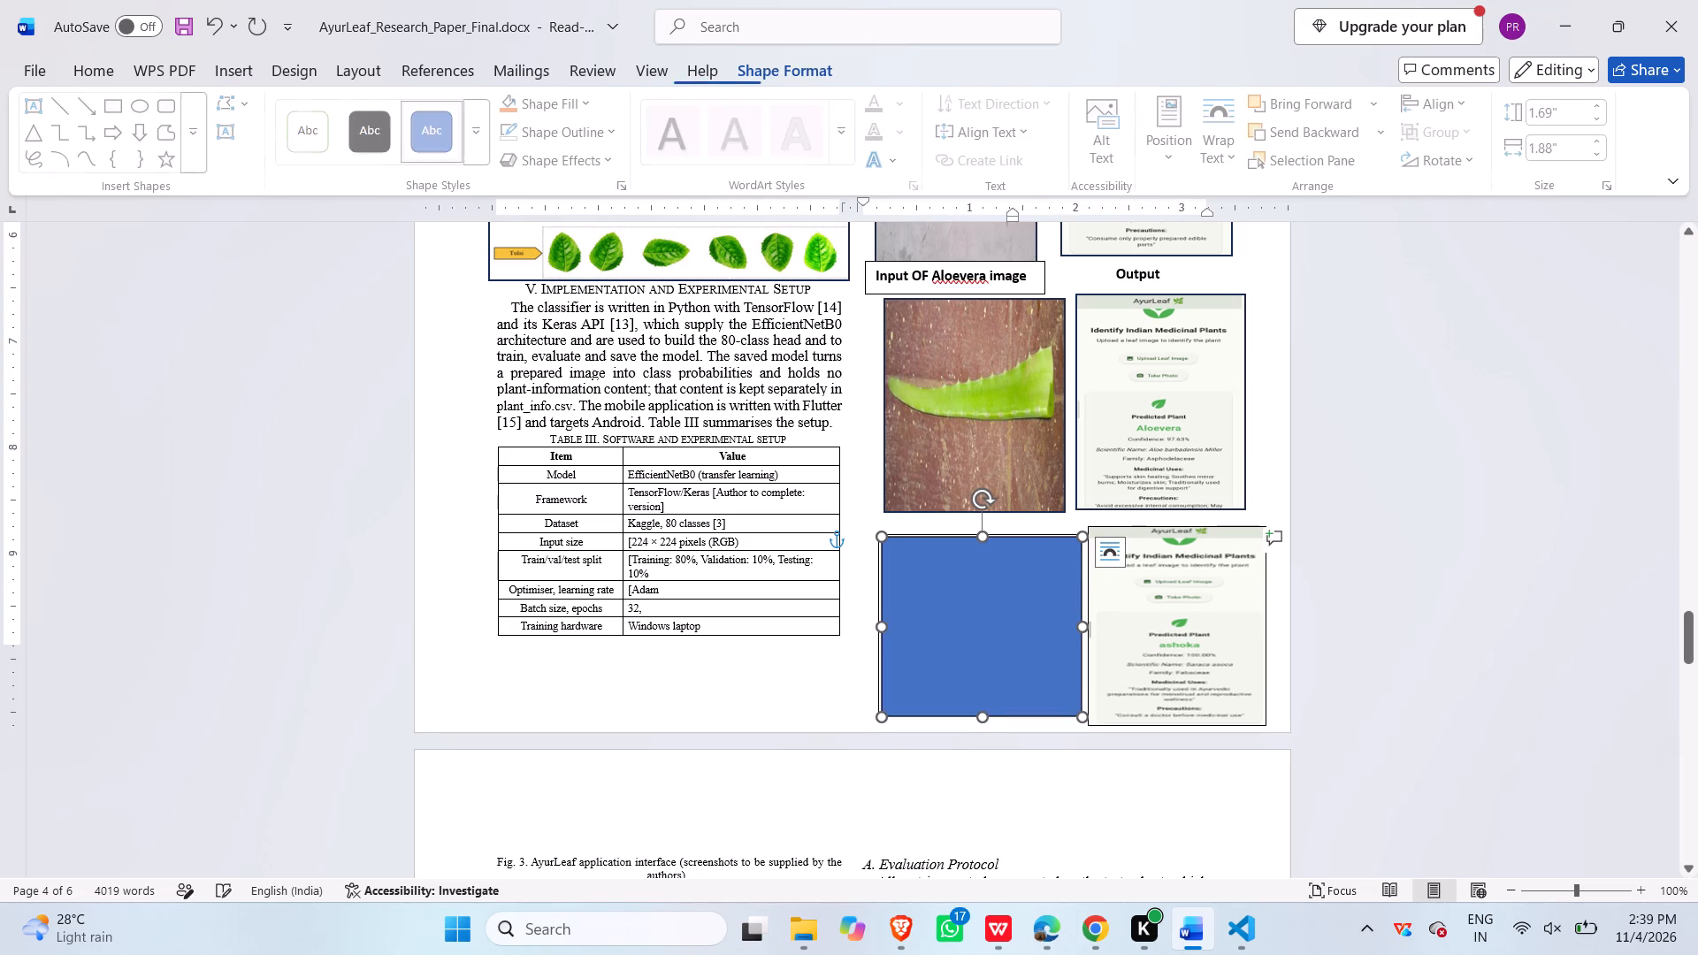
Fill the new rectangle with the ashoka leaf screenshot from the Screenshots folder.
left_click(586, 106)
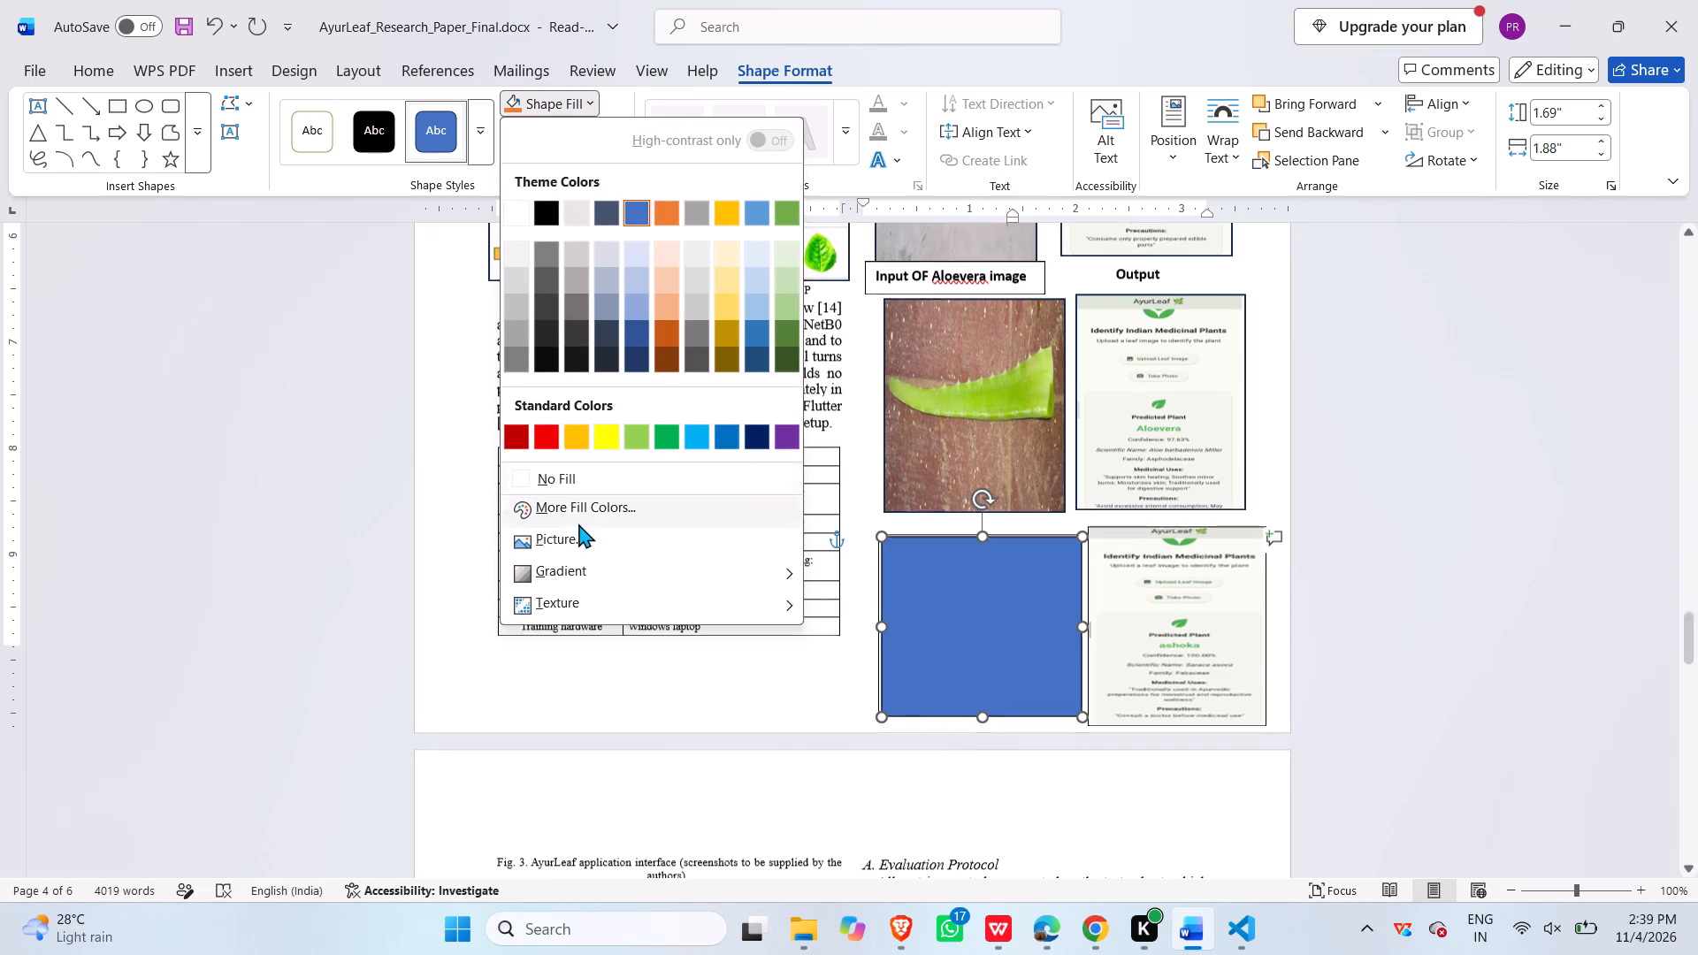
left_click(572, 537)
left_click(606, 364)
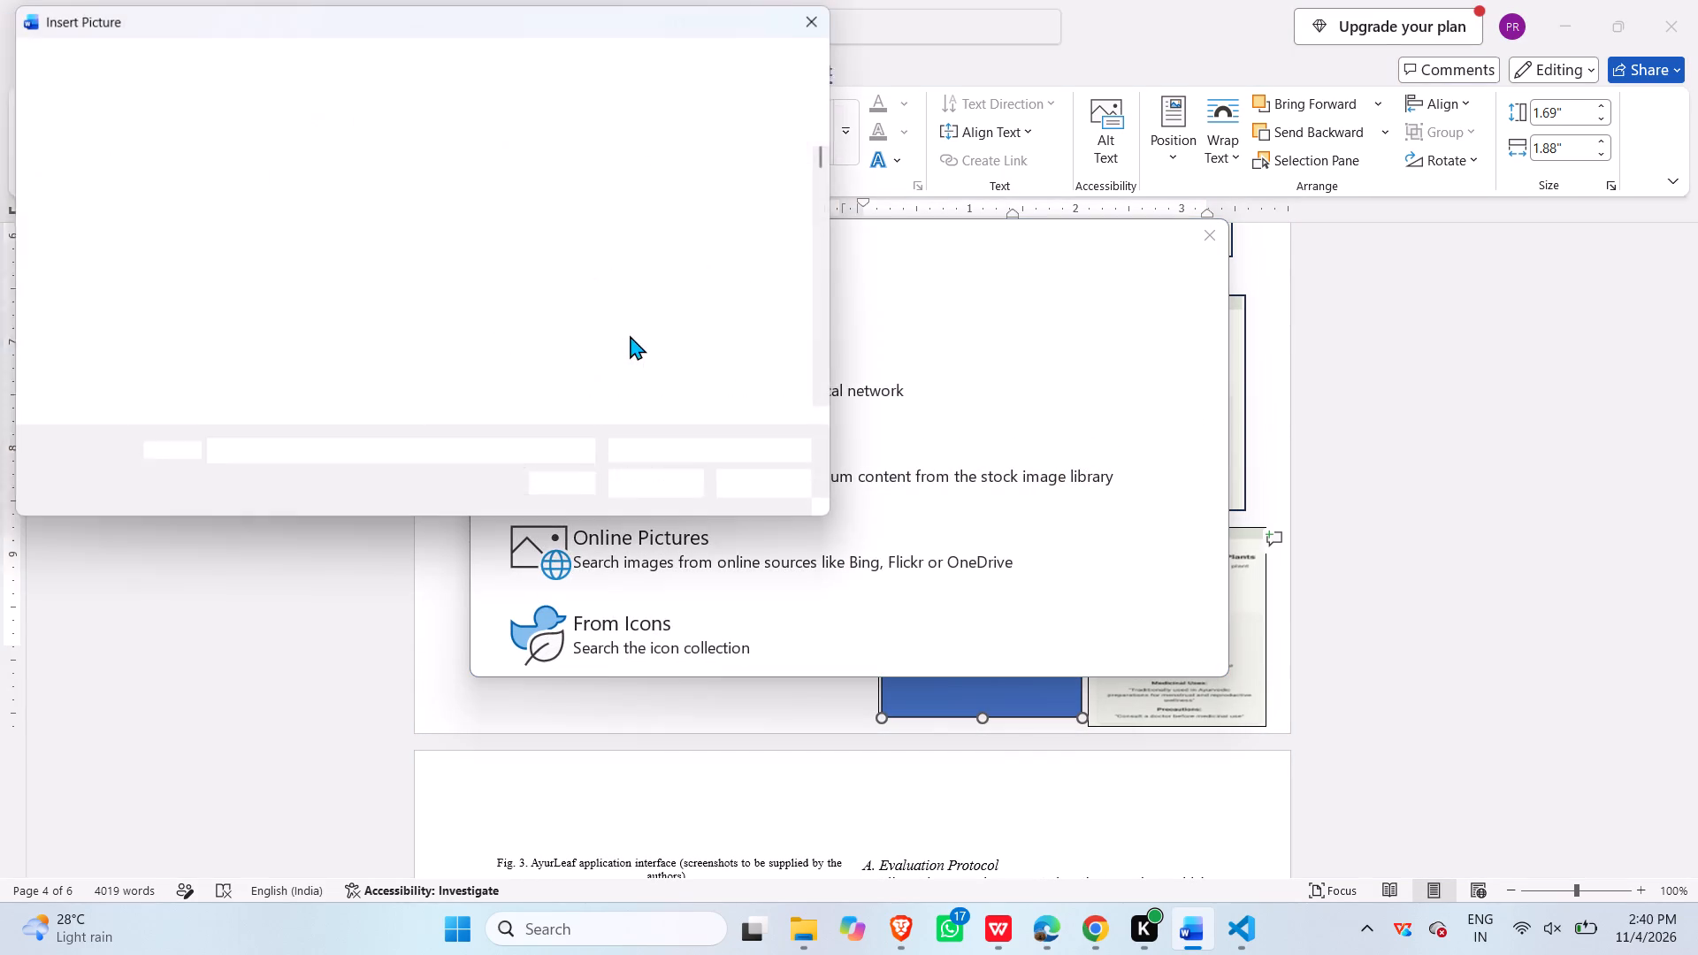
scroll(637, 321, "down", 16)
left_click_drag(823, 232, 838, 344)
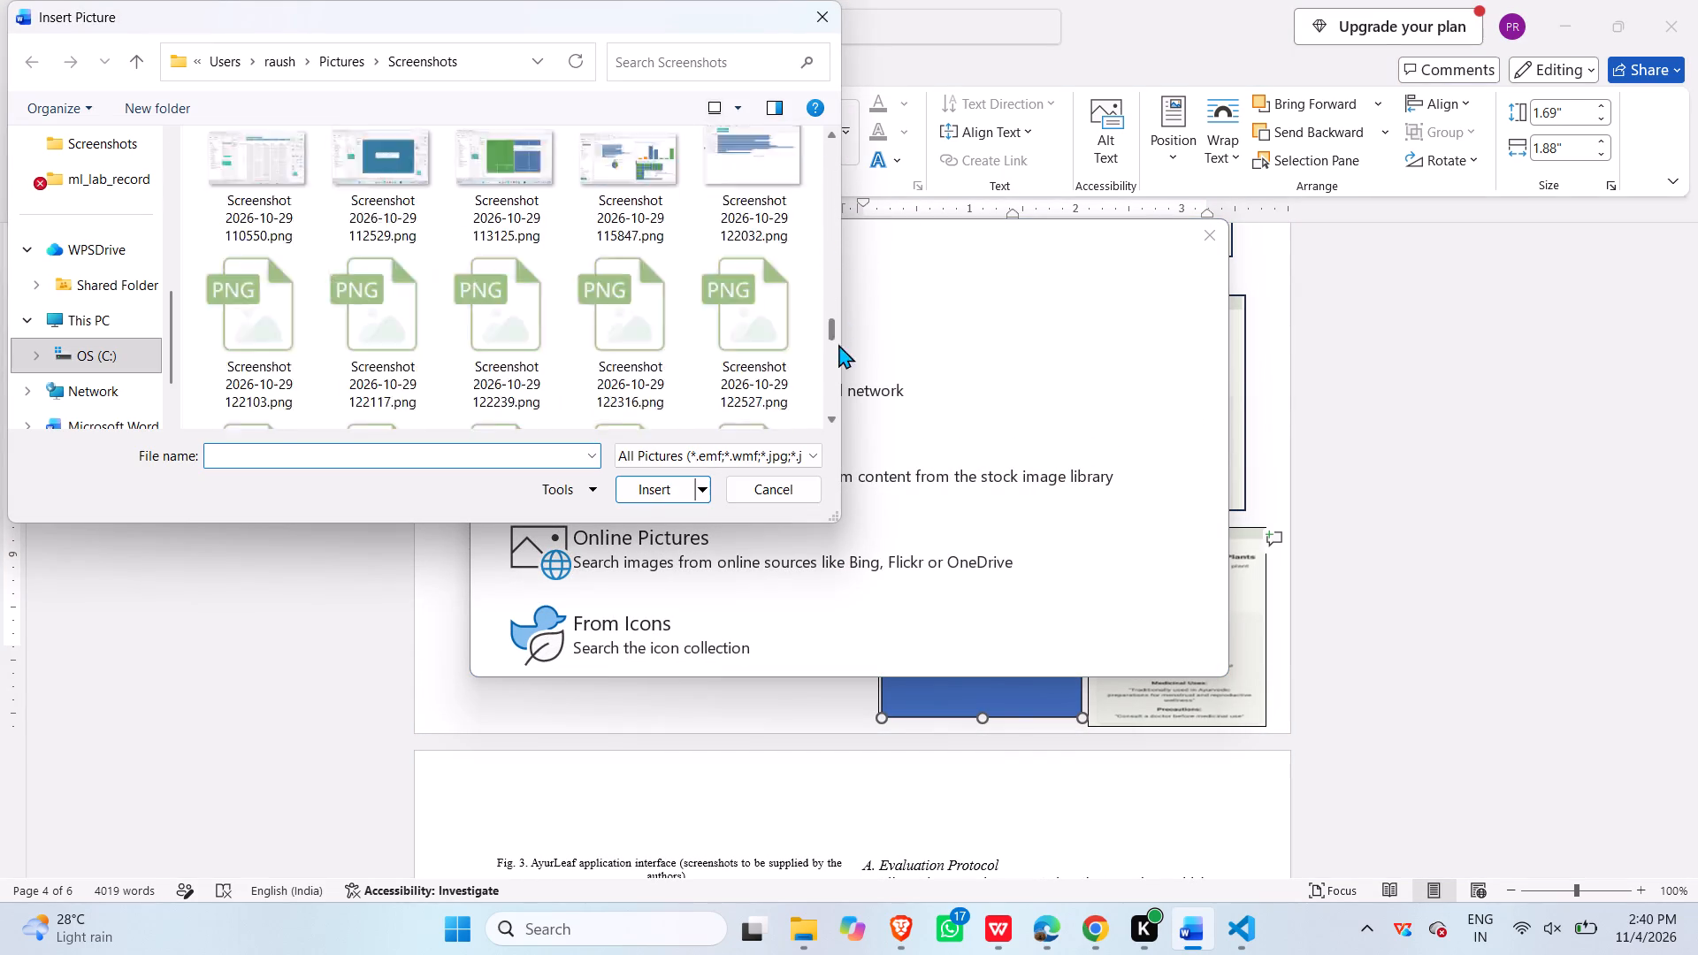
left_click_drag(838, 344, 830, 413)
left_click(340, 335)
left_click(646, 489)
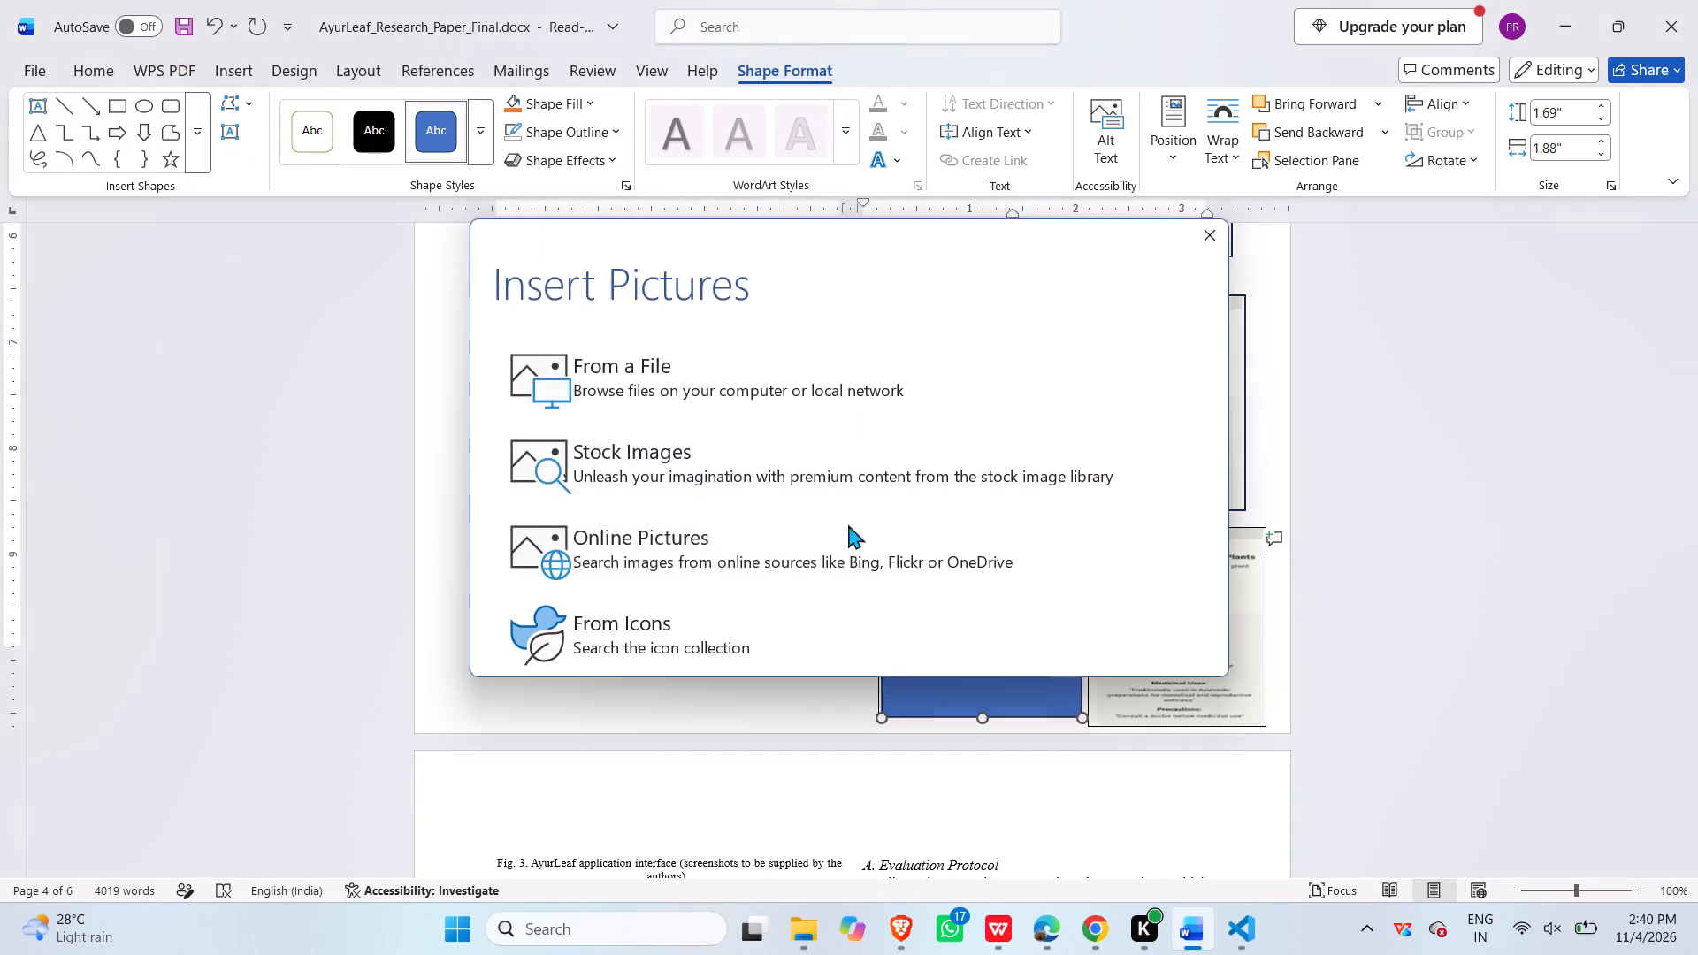
left_click(851, 656)
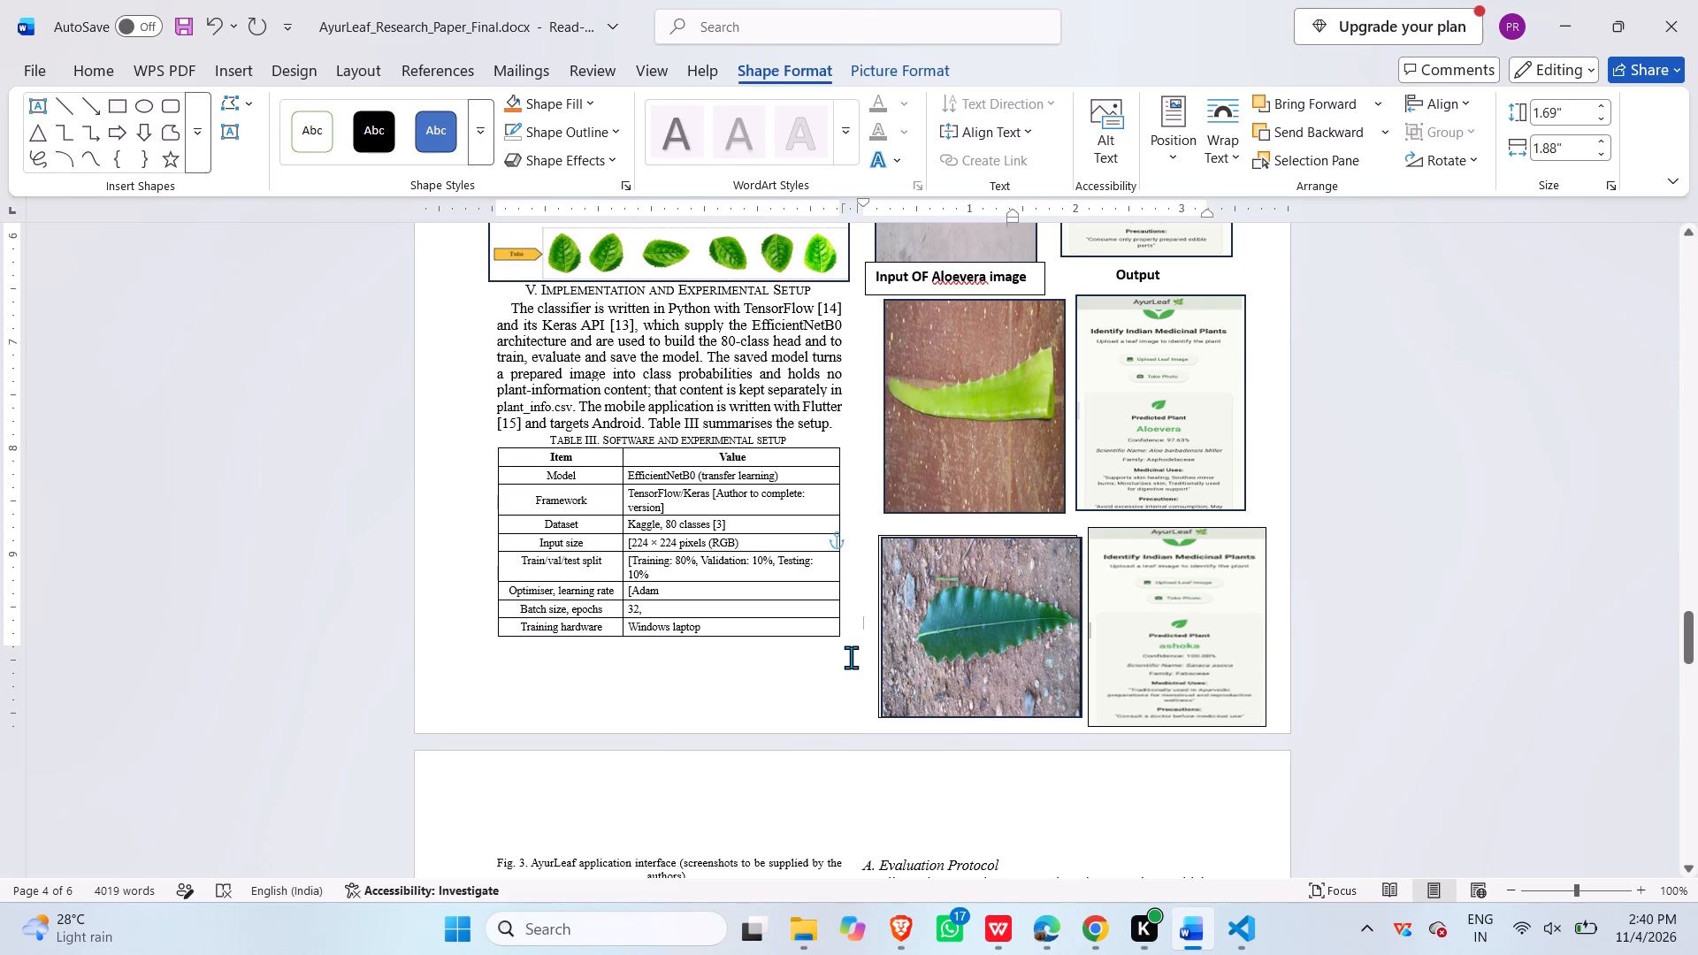
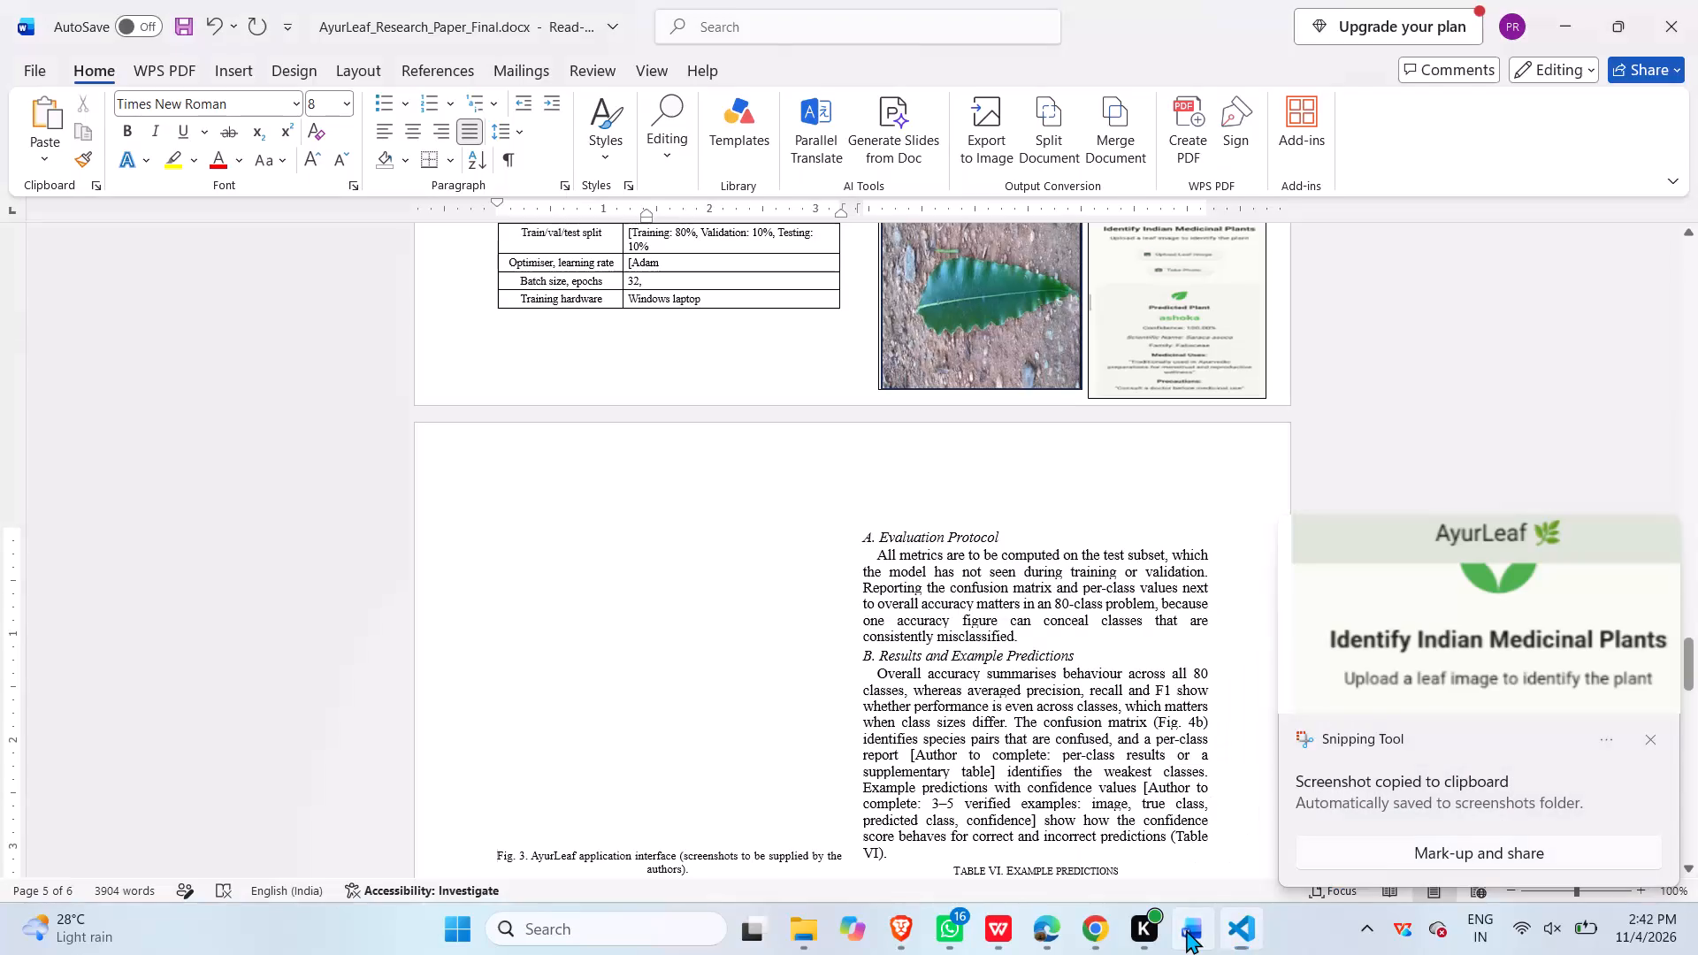
Draw a rectangle about 1.57" high and 1.26" wide in the blank space above the Fig. 3 caption.
left_click(232, 75)
left_click(293, 118)
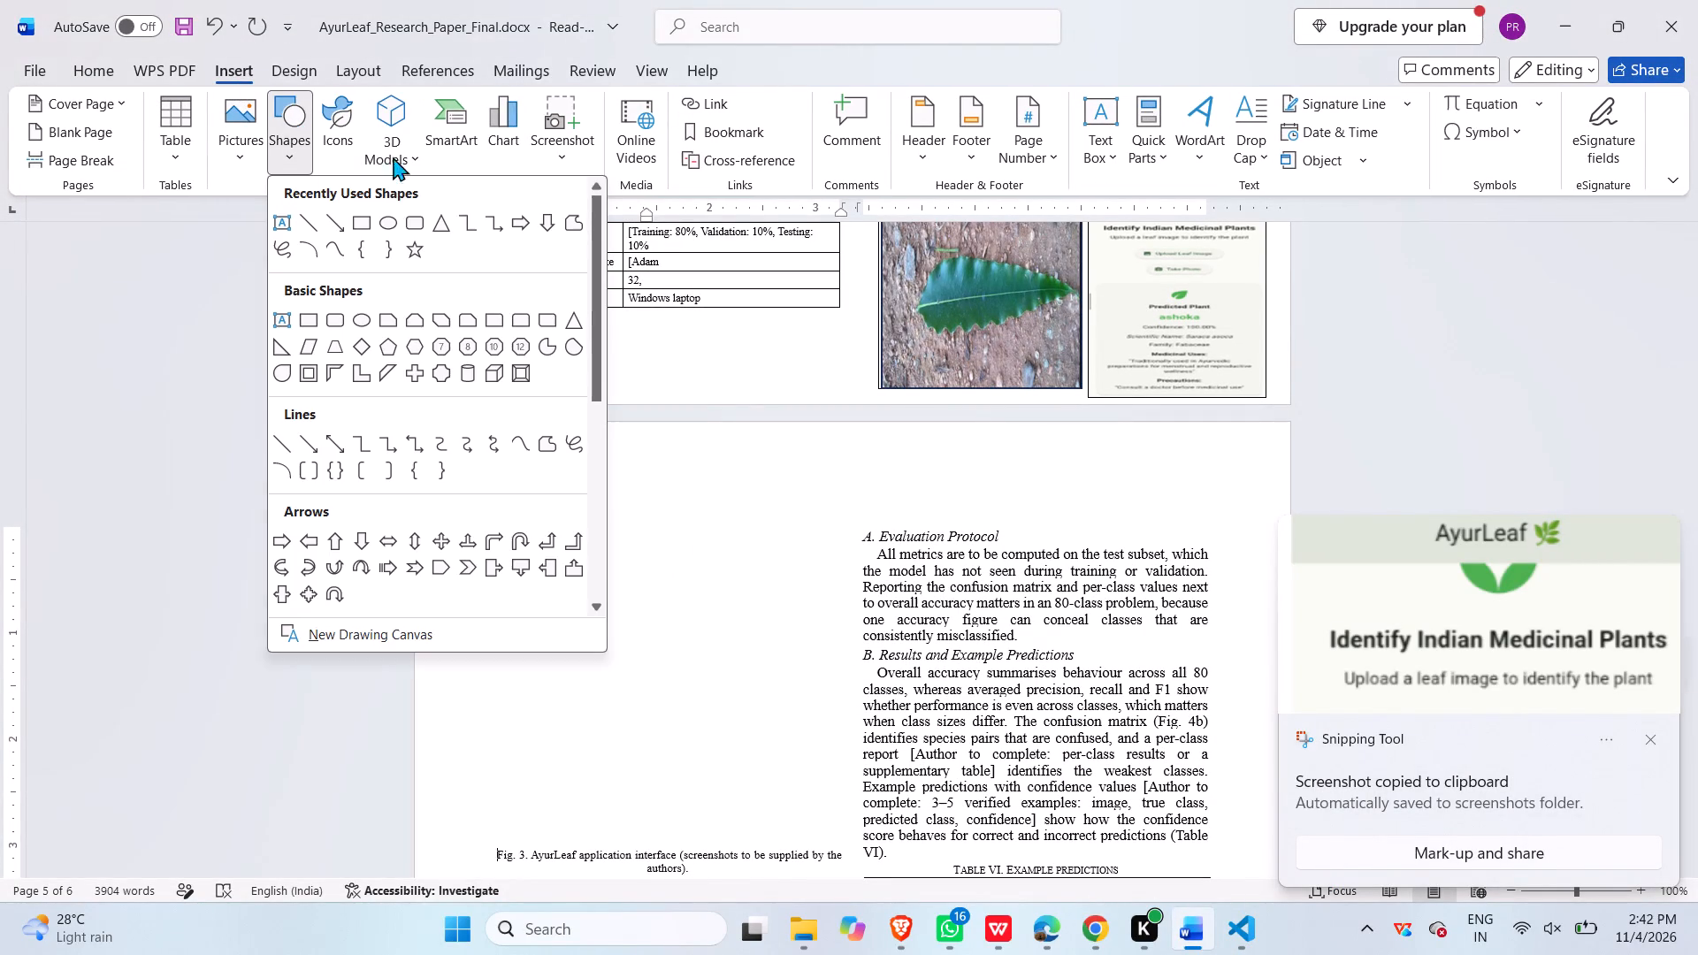
left_click(366, 221)
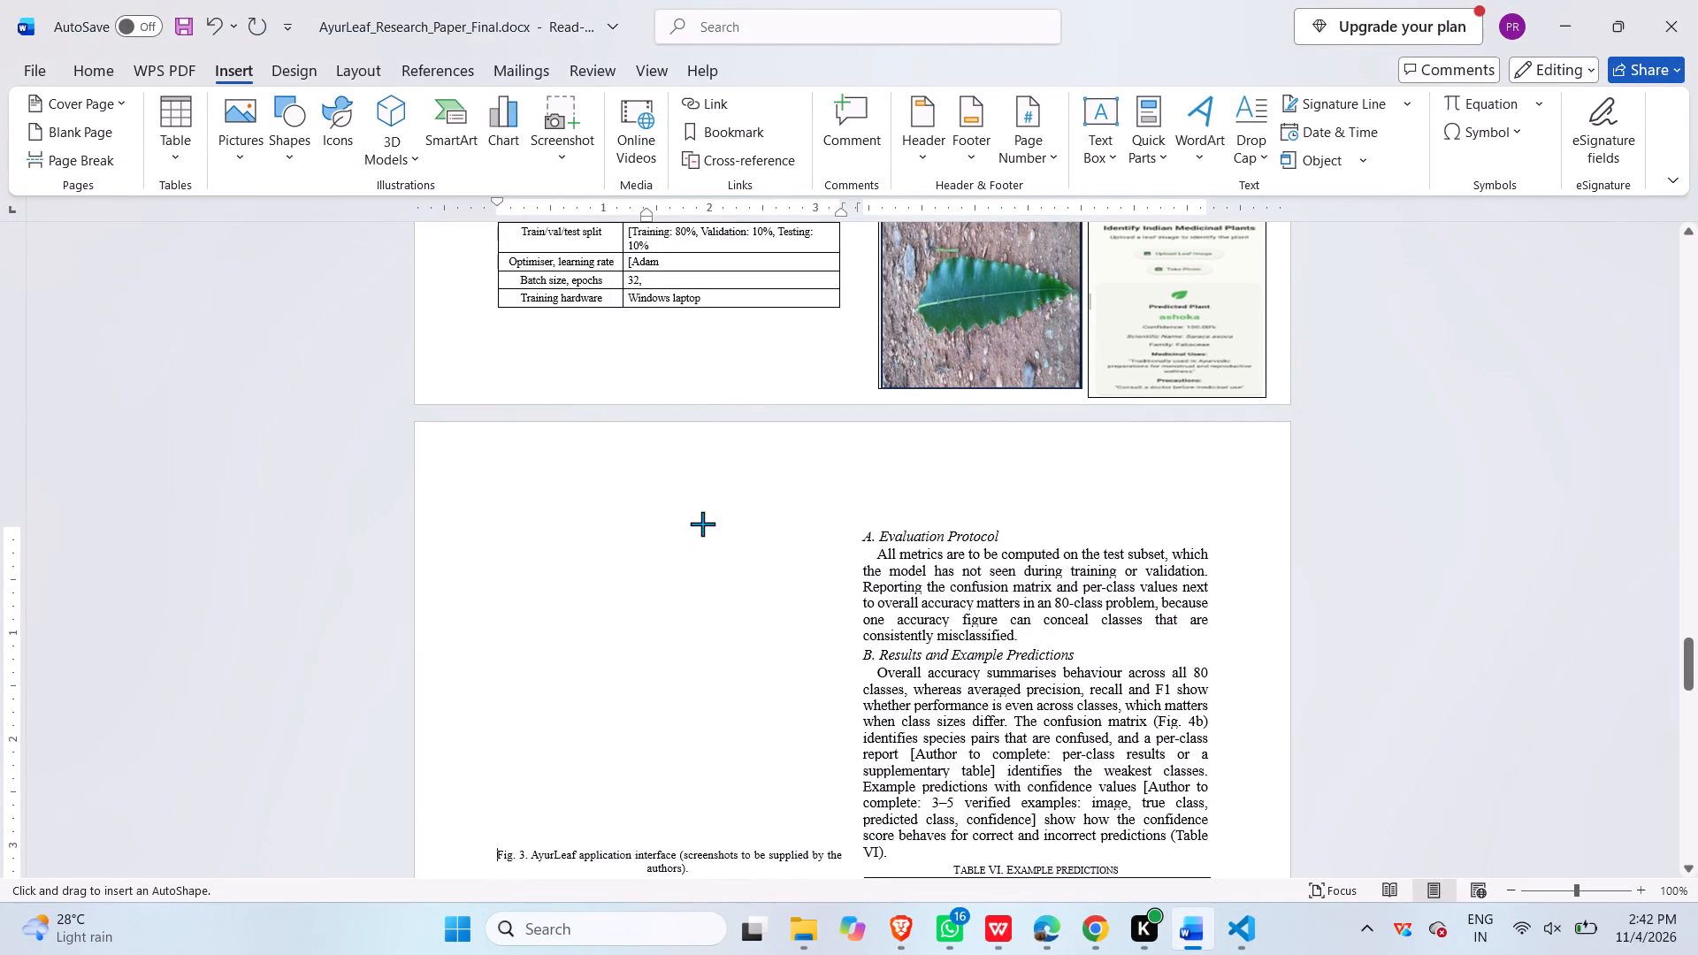
left_click_drag(700, 523, 829, 670)
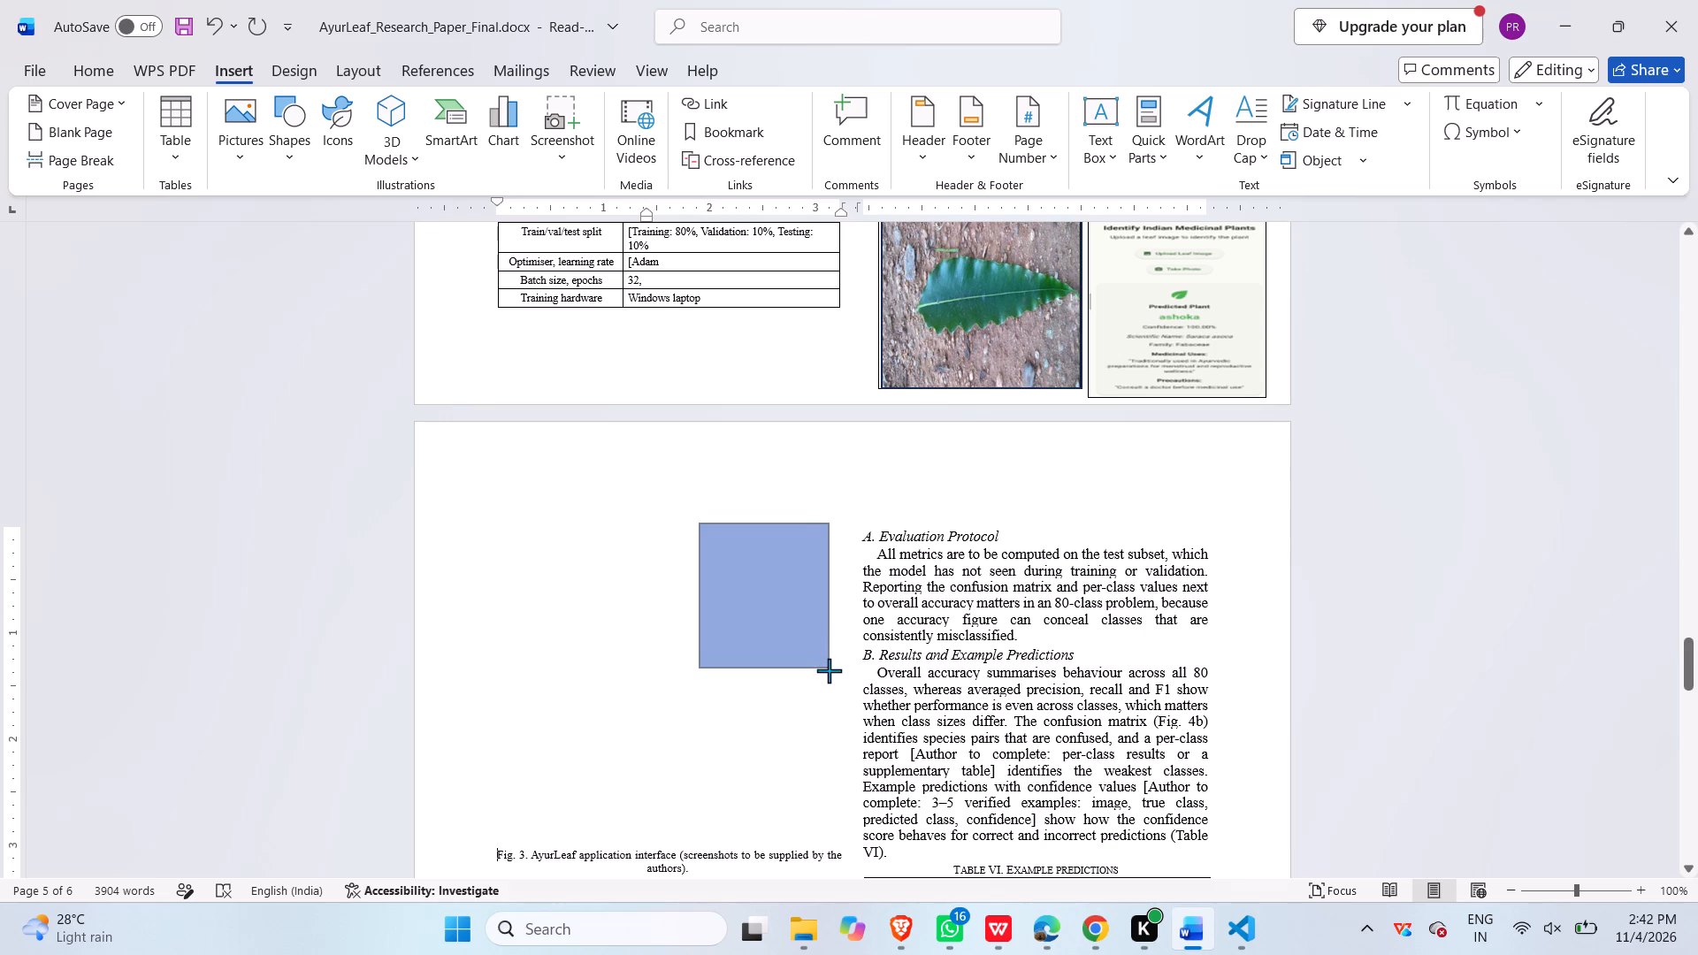
left_click_drag(829, 670, 833, 691)
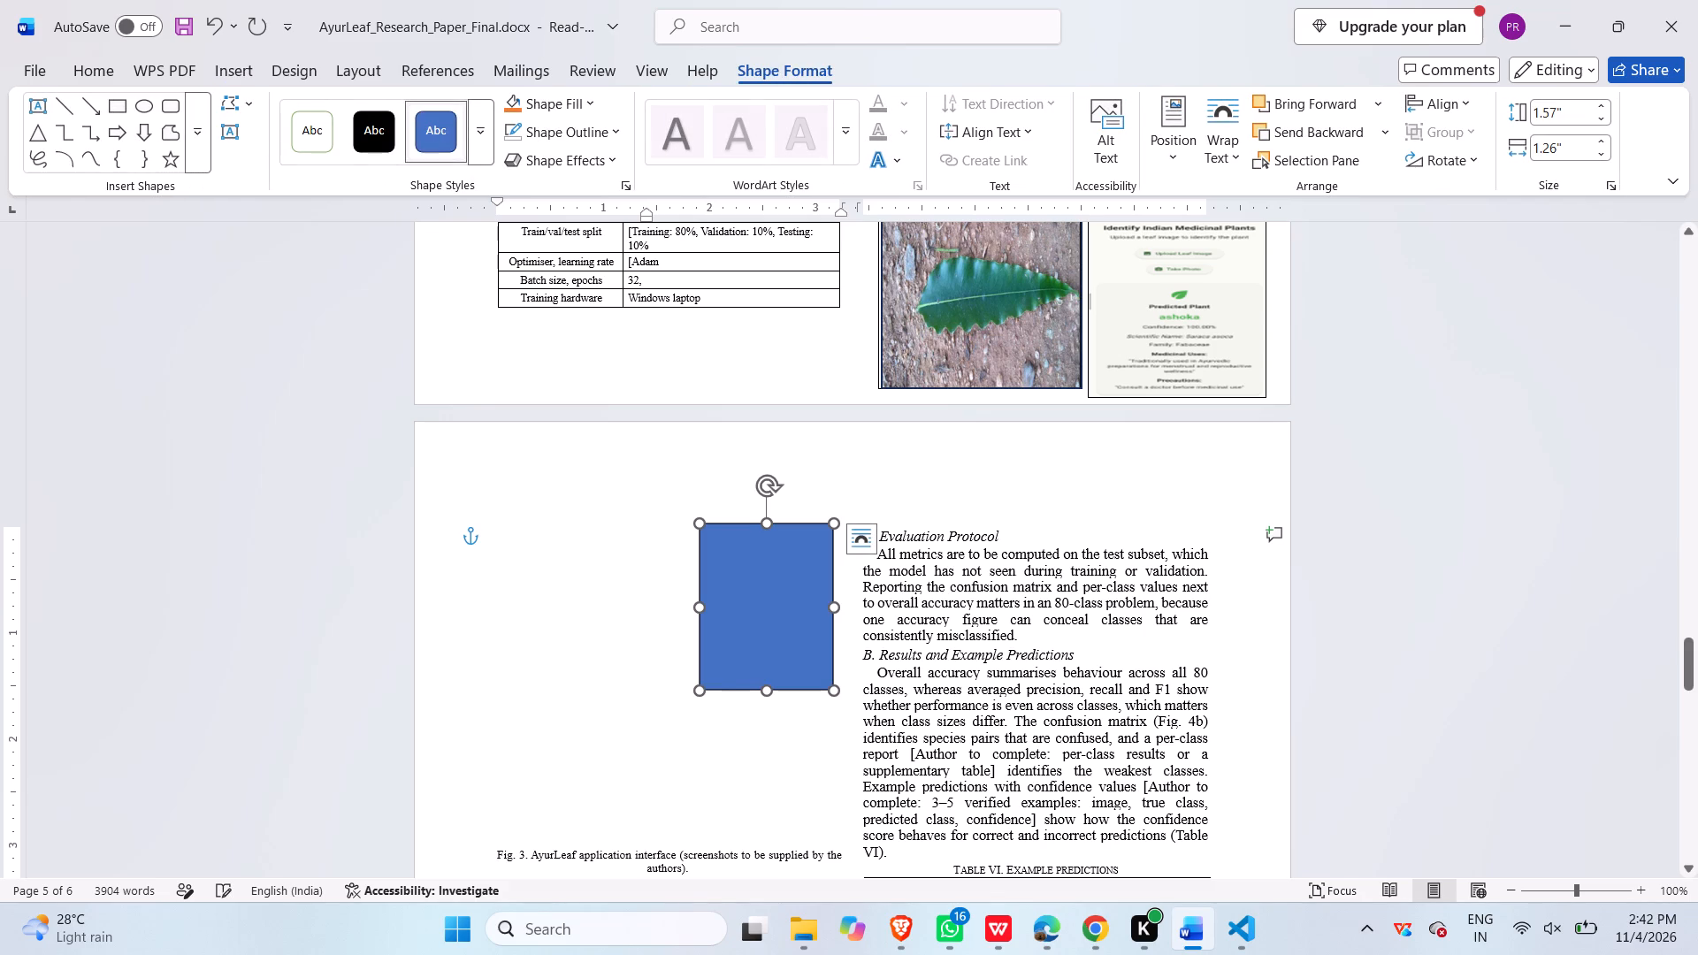
Fill the new rectangle with the turmeric output picture, Screenshot 2026-11-04 144157.png, from the Screenshots folder.
left_click(589, 106)
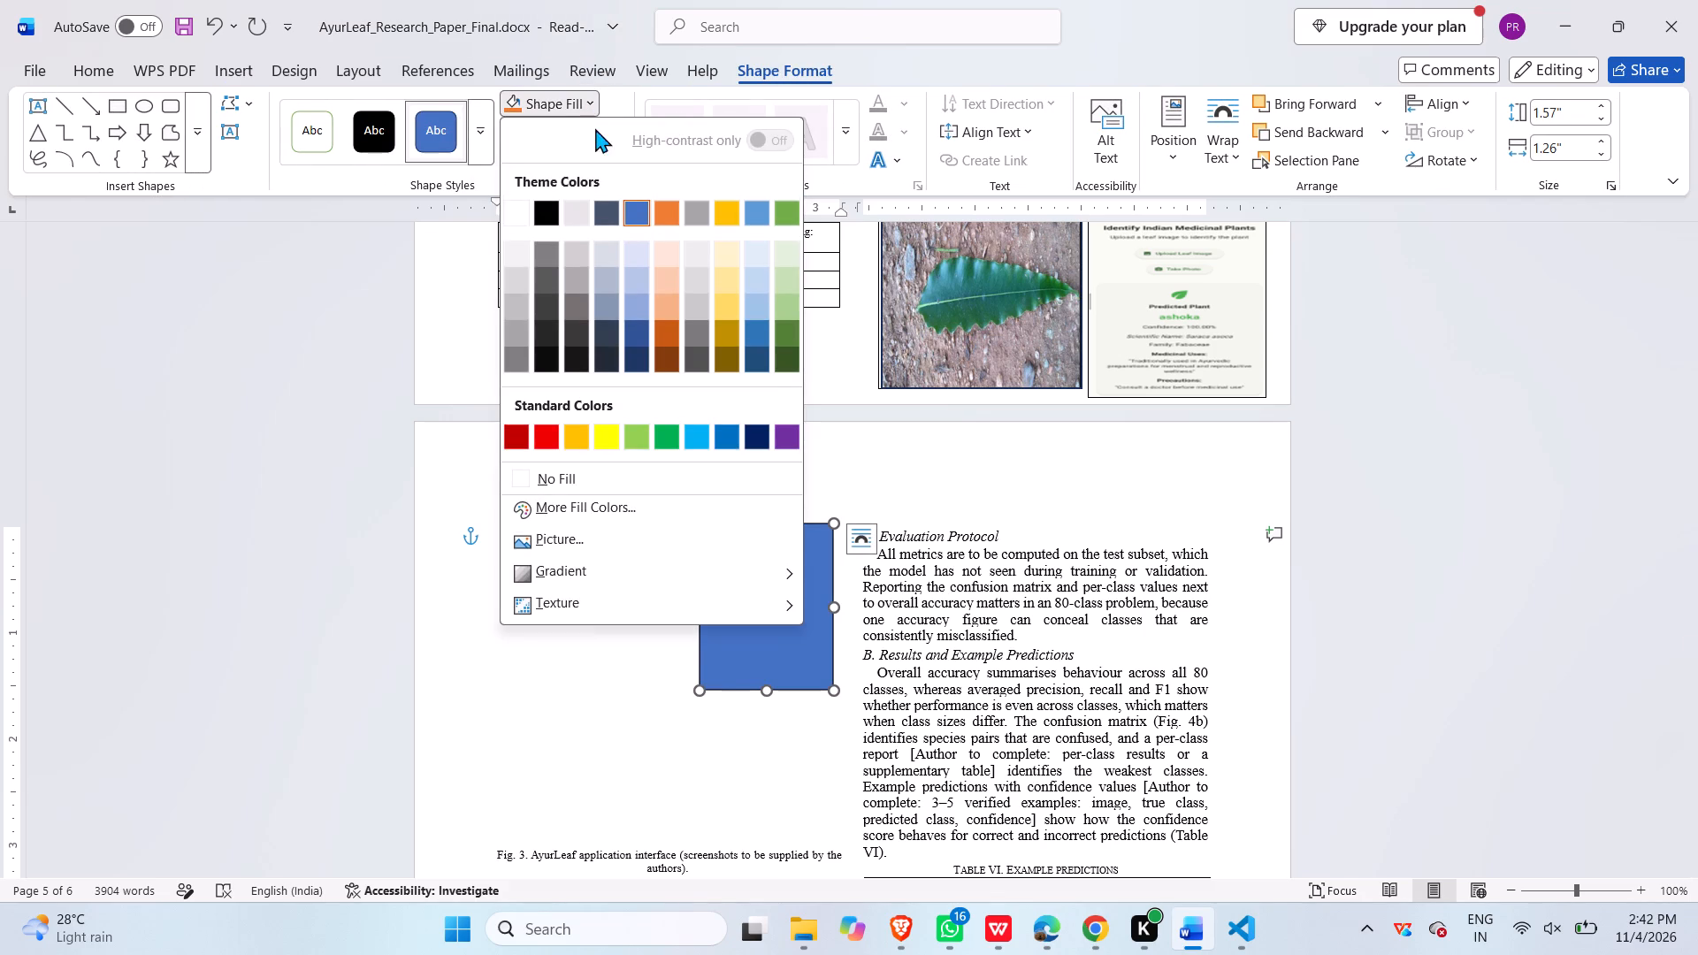
left_click(580, 539)
left_click(631, 378)
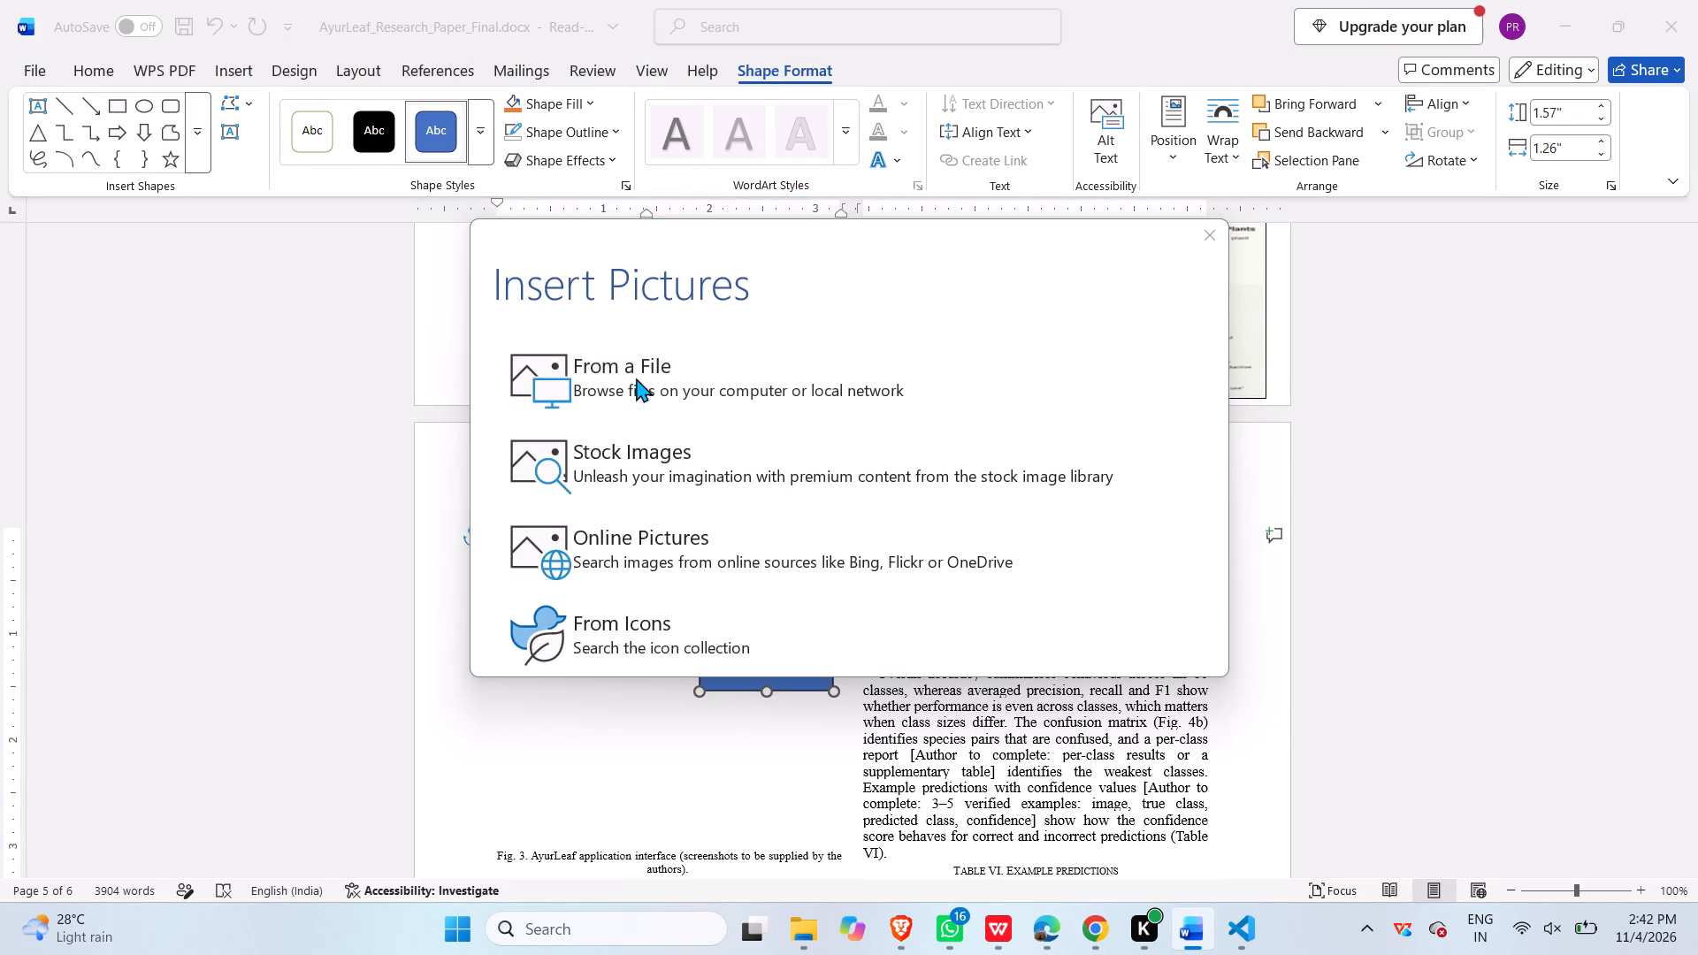
left_click_drag(830, 155, 835, 187)
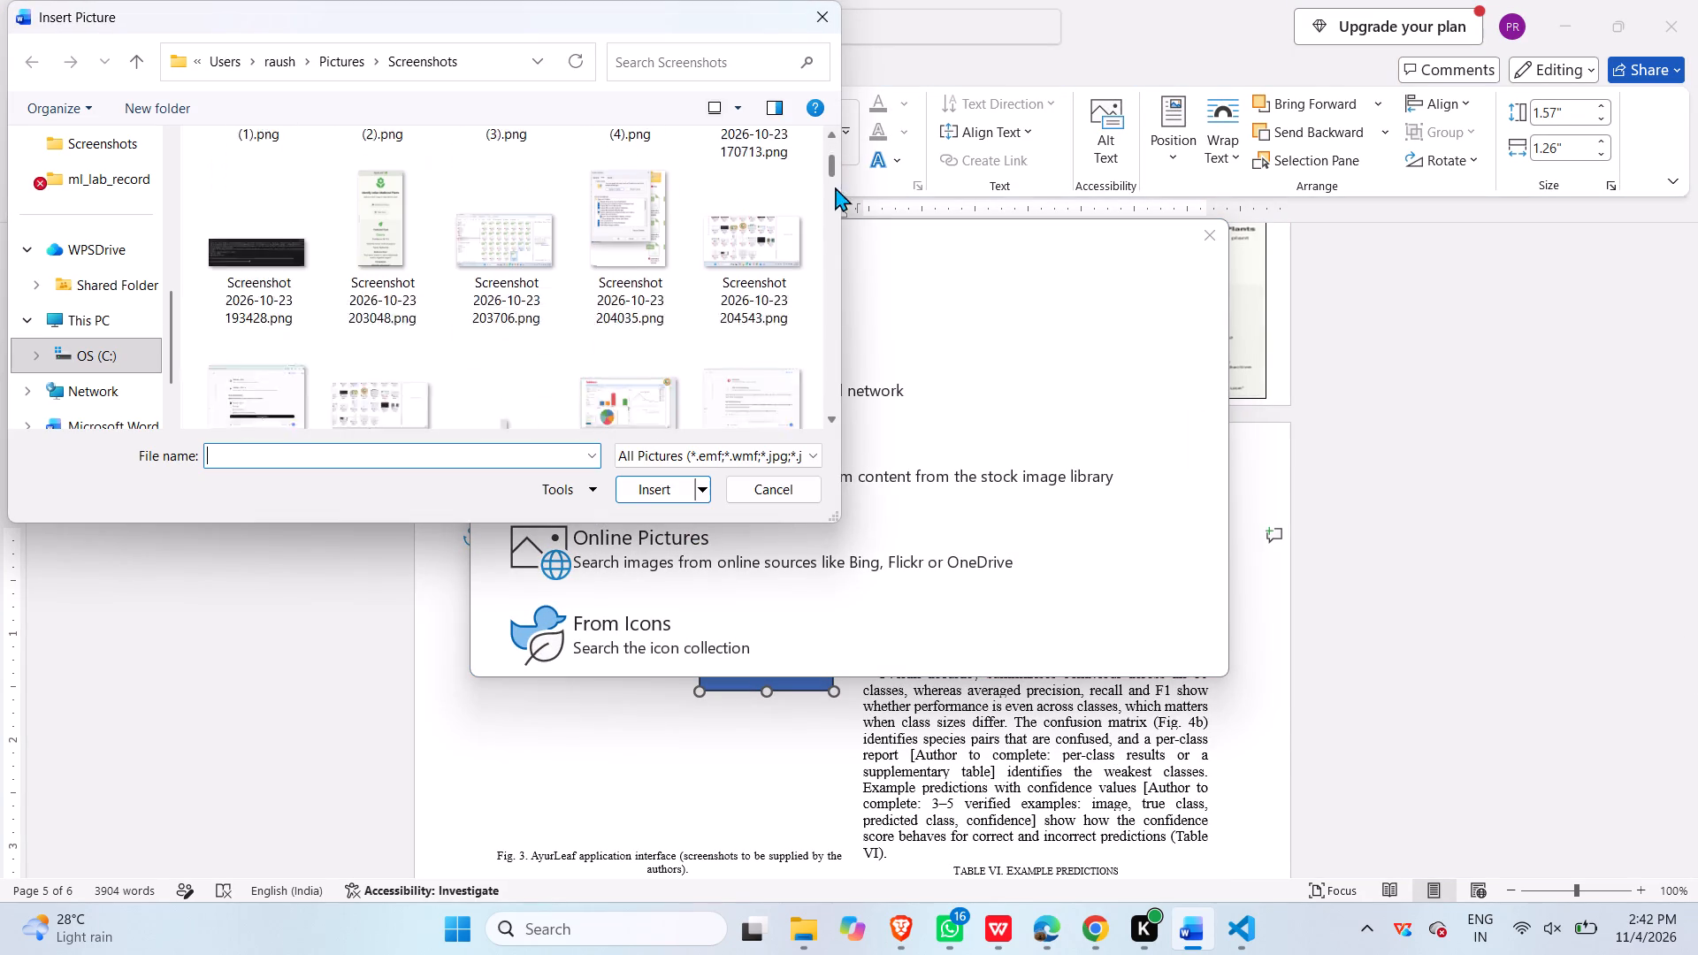
left_click_drag(835, 187, 822, 410)
left_click(501, 317)
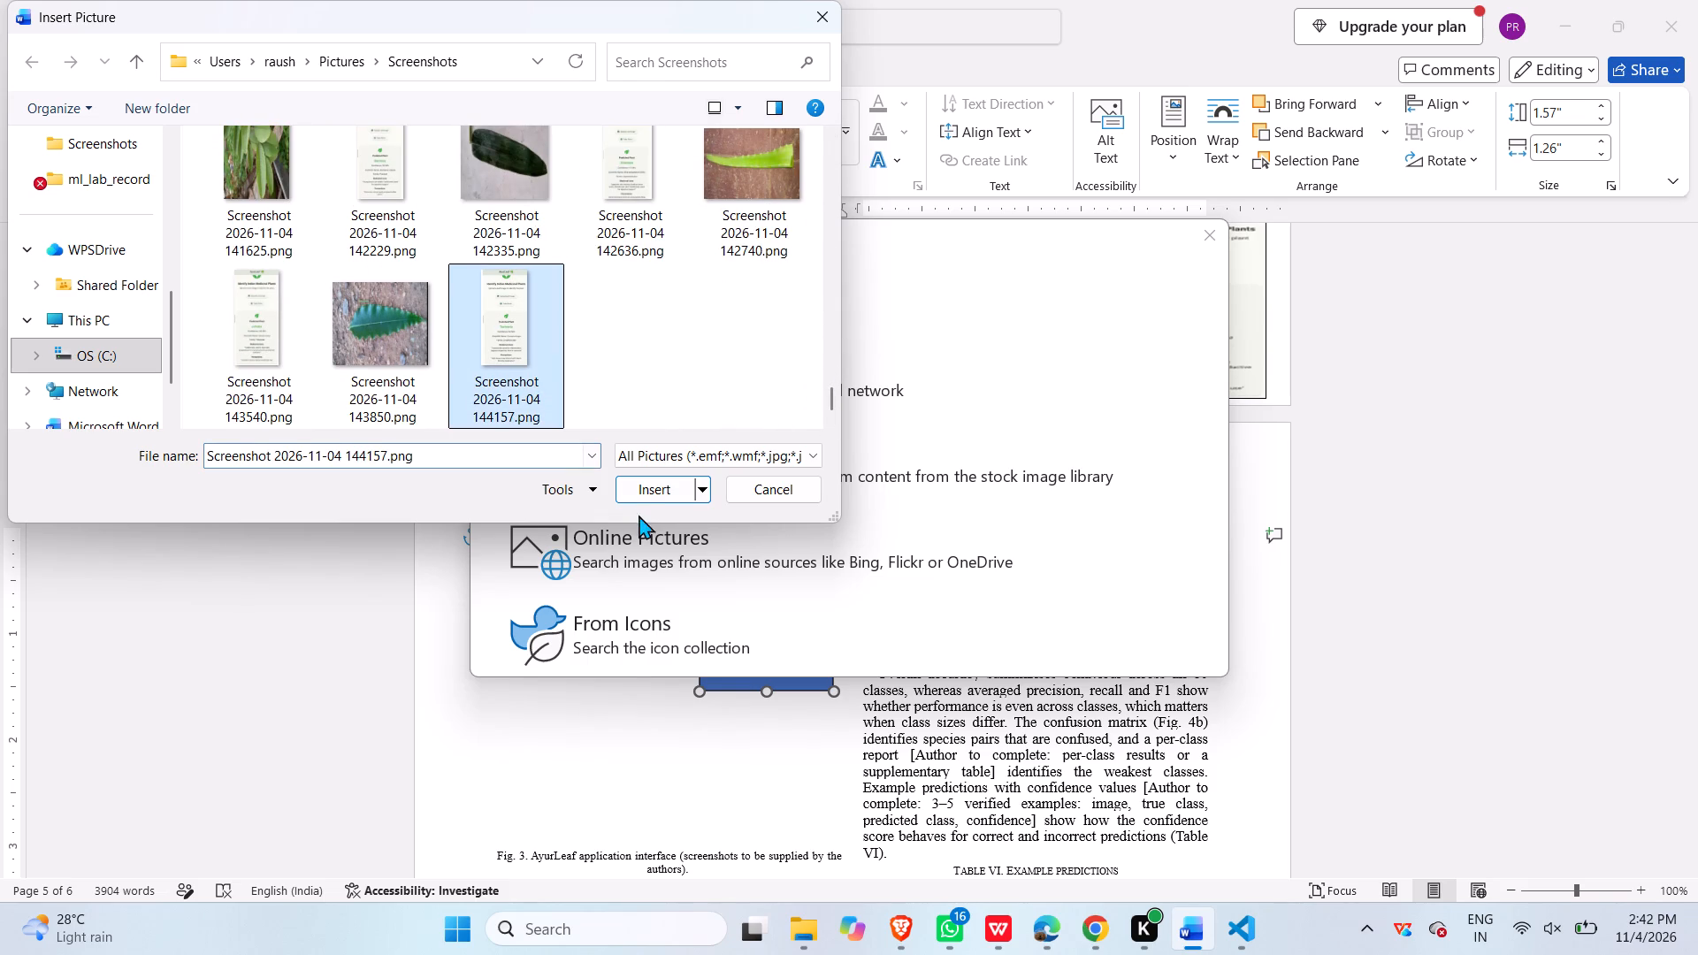
left_click(653, 489)
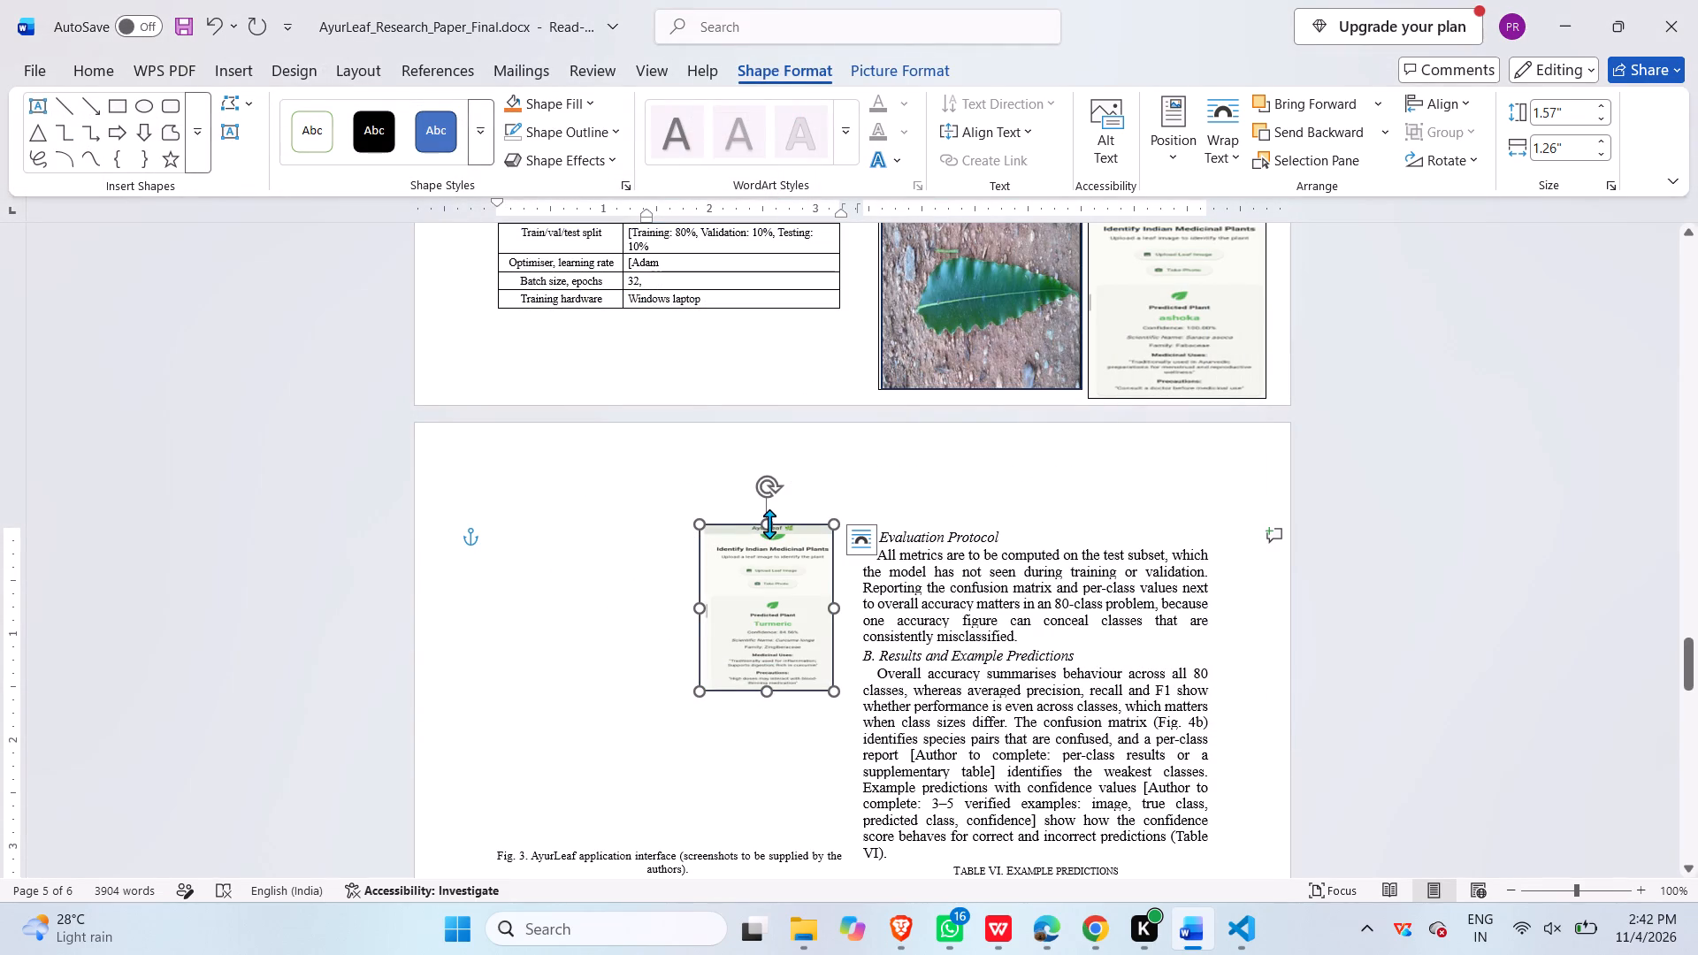
Resize the turmeric output picture to about 1.8" high and 1.87" wide, extending it towards the page top and left margin.
left_click_drag(769, 523, 760, 472)
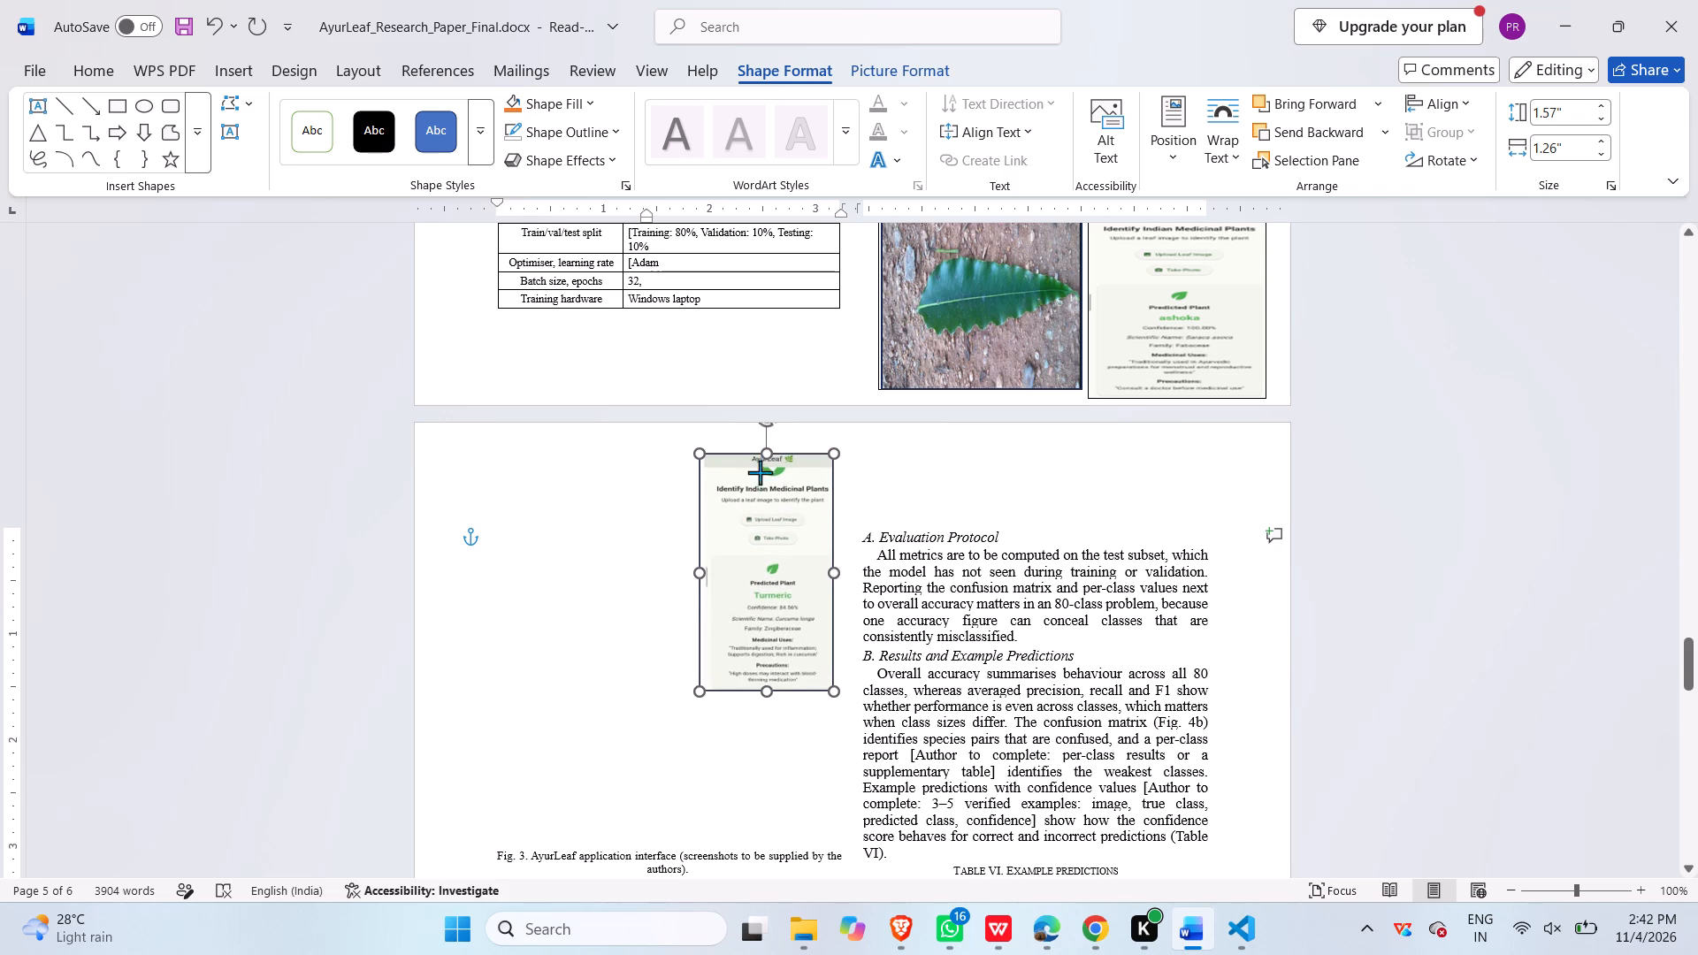
left_click_drag(760, 472, 761, 482)
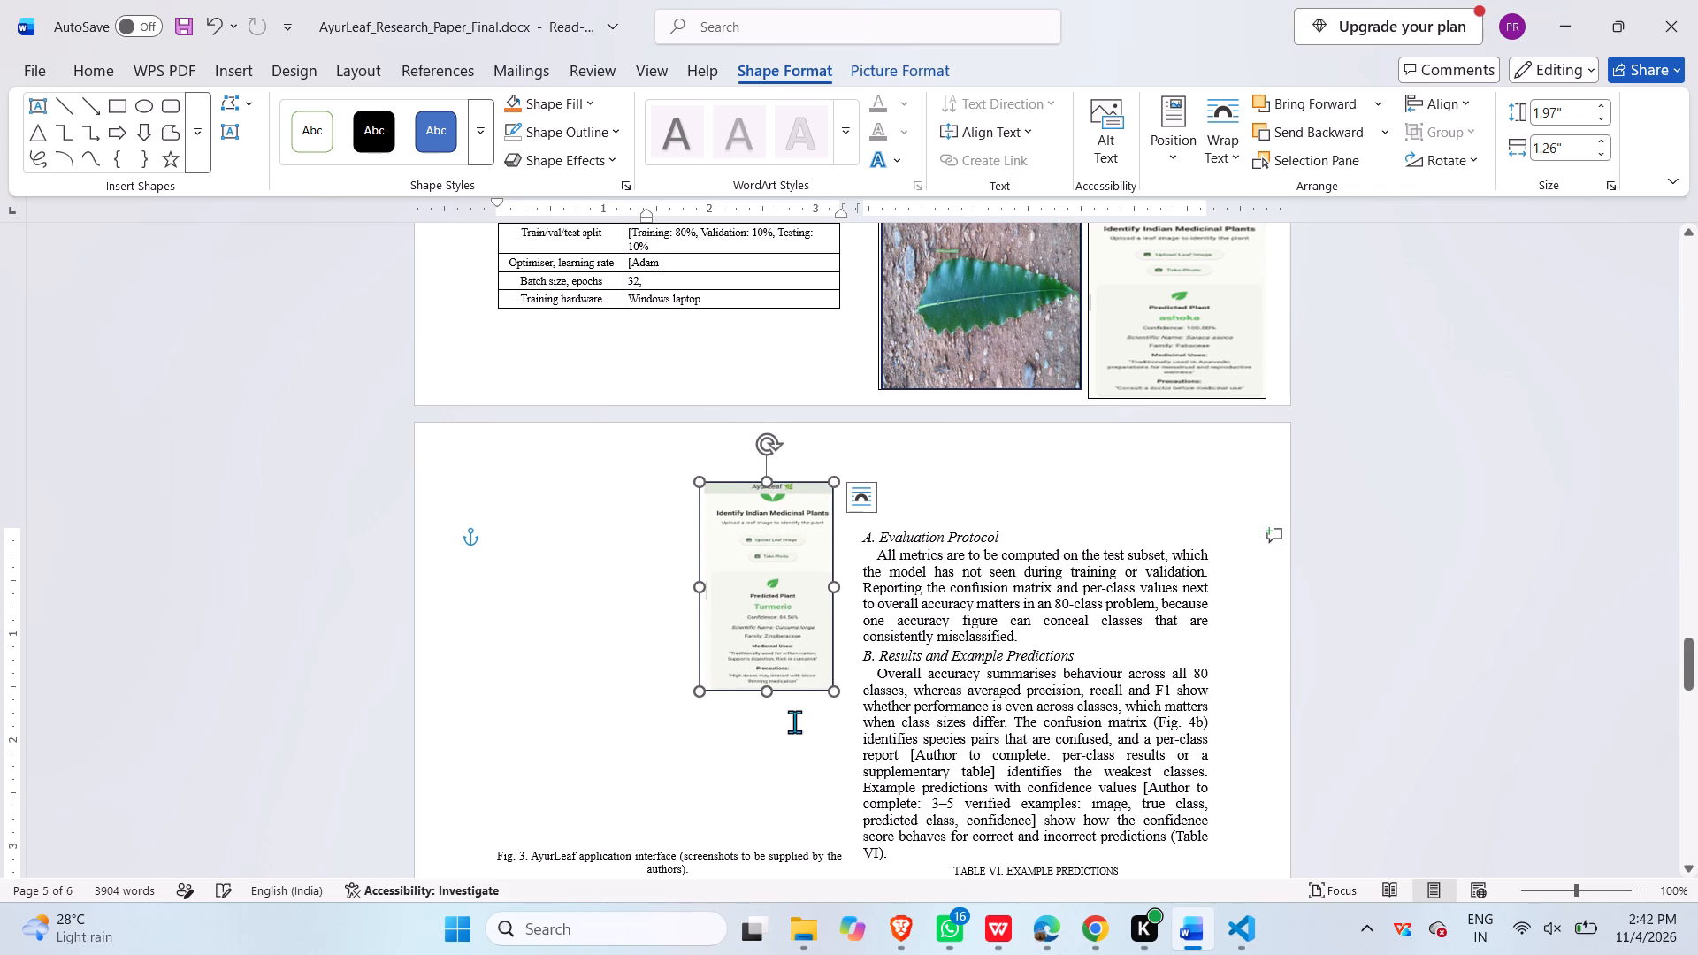
left_click_drag(767, 691, 754, 630)
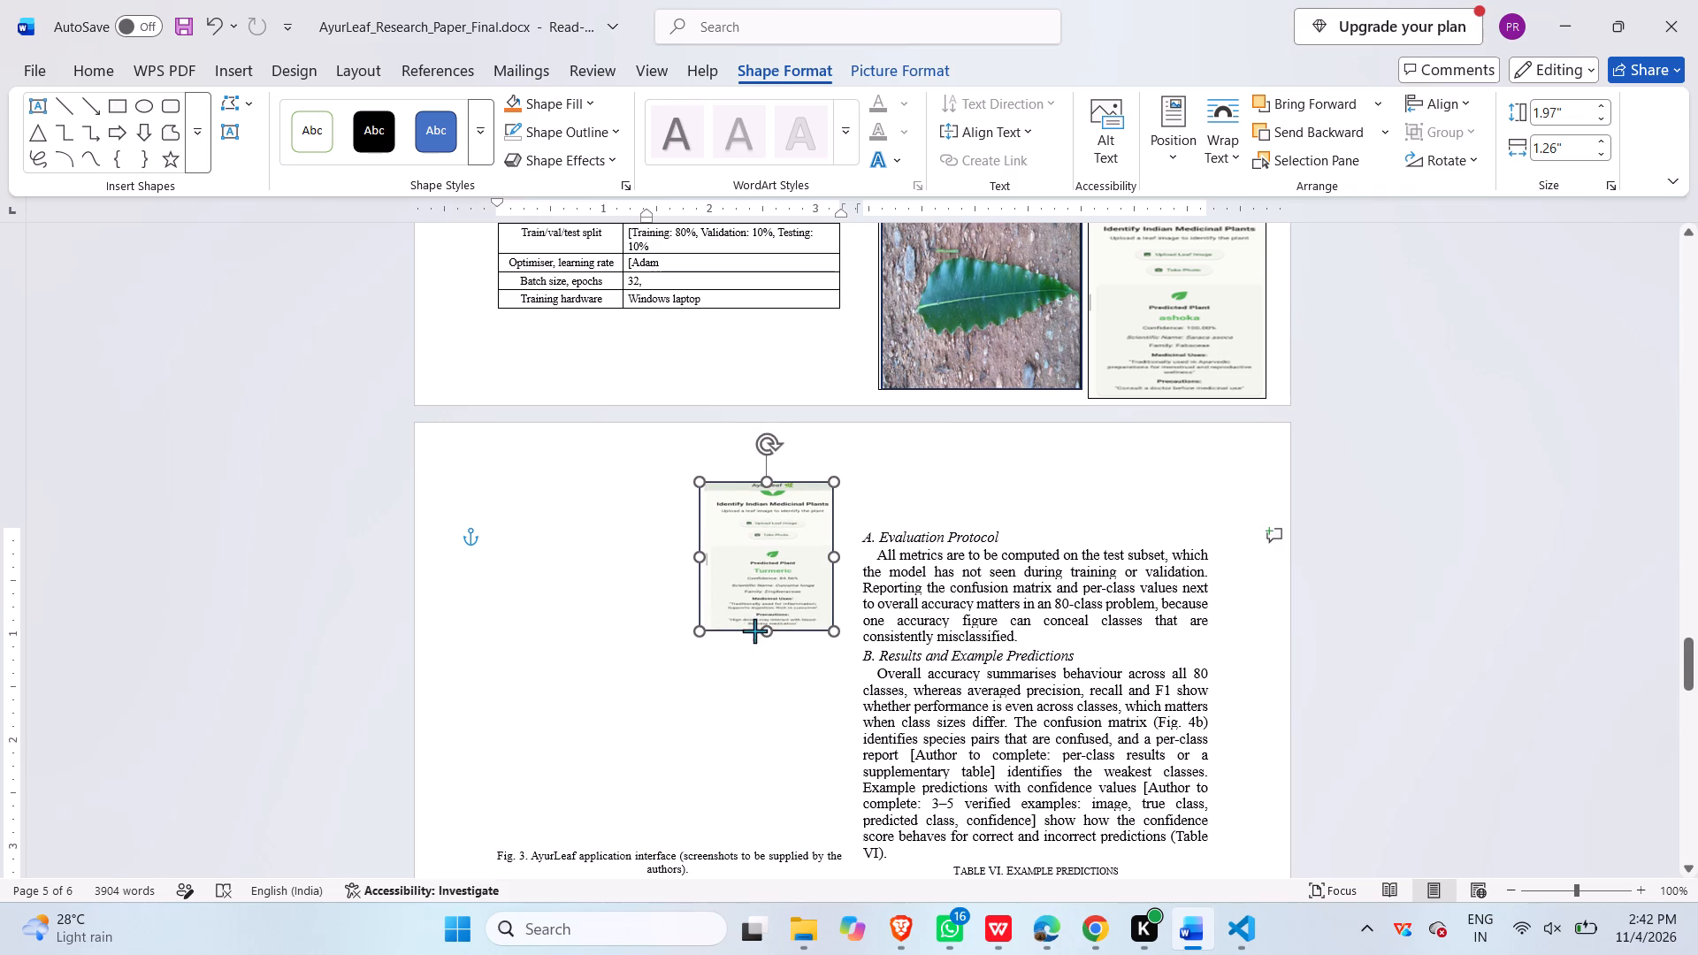
left_click_drag(754, 630, 761, 649)
left_click_drag(692, 565, 635, 556)
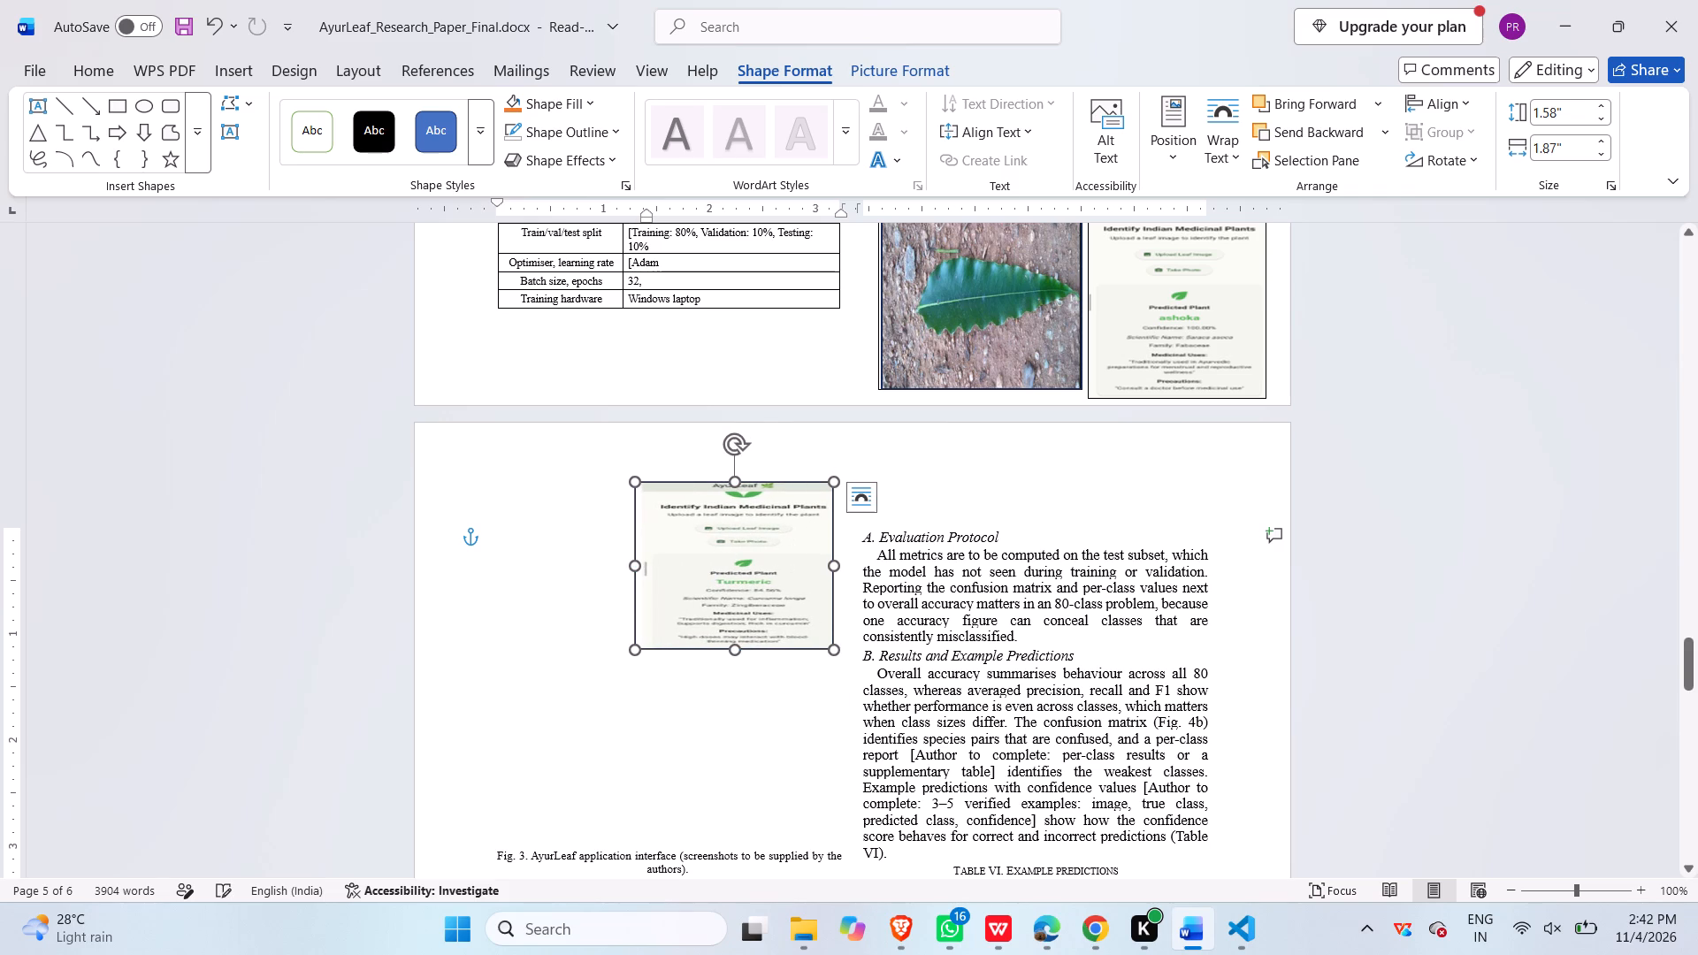
left_click_drag(733, 648, 732, 673)
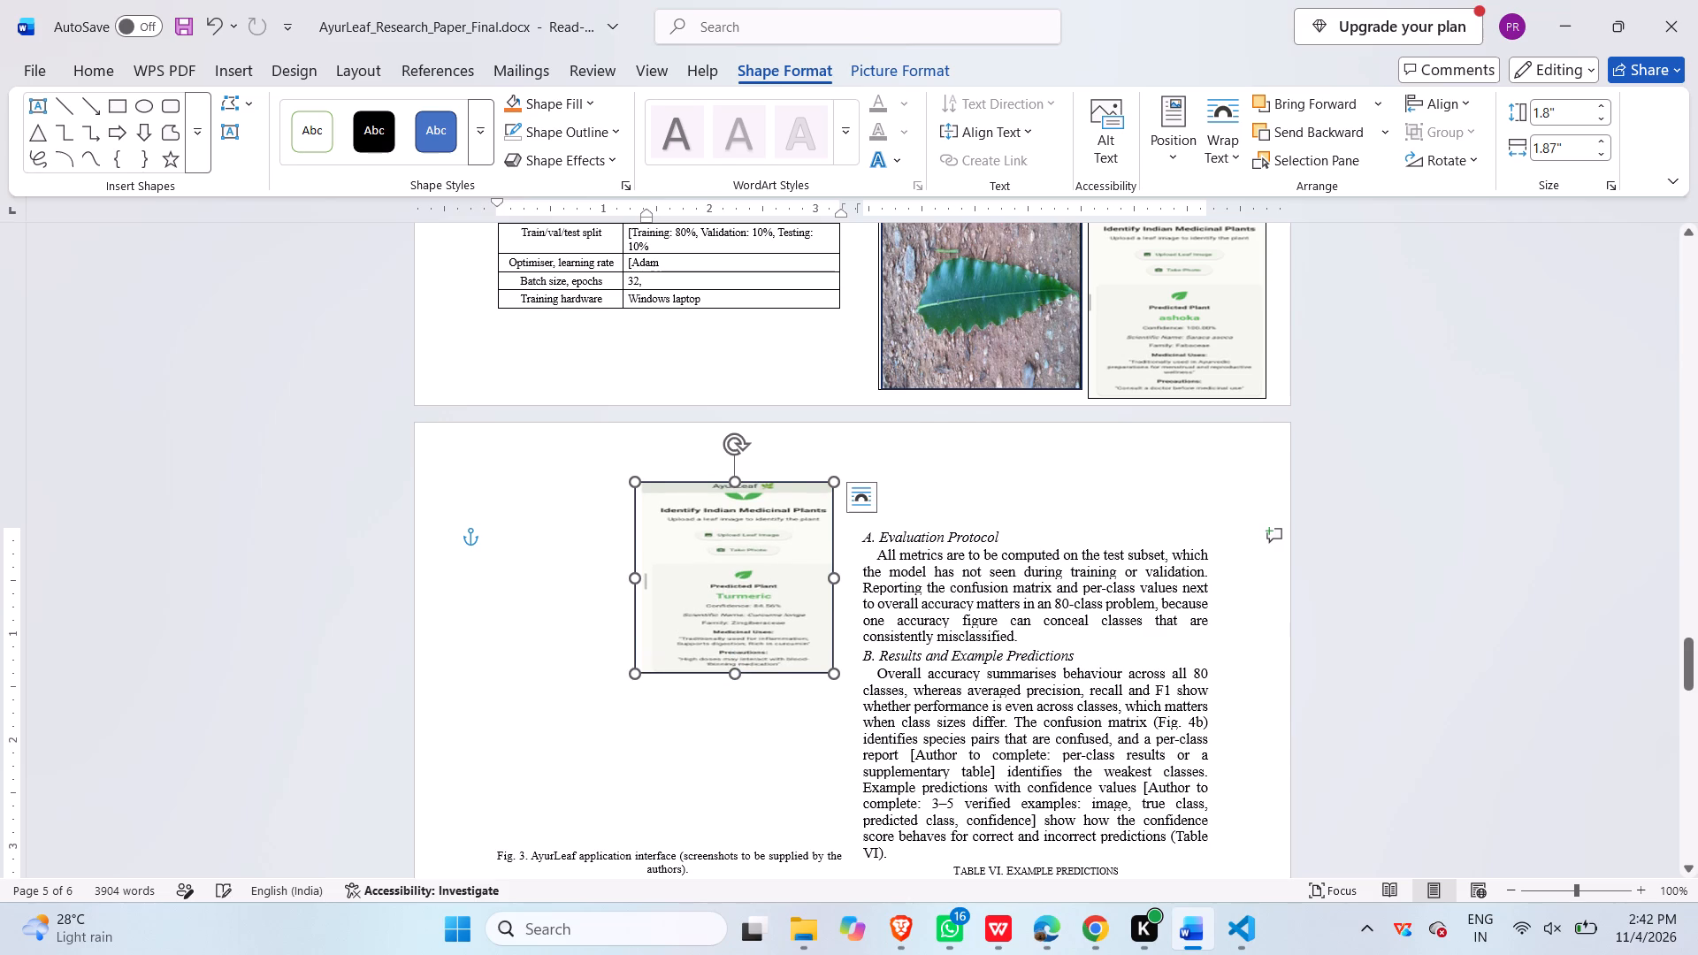
Draw a second rectangle about 1.89" high and 1.68" wide in the blank space to the left of the turmeric output.
left_click(532, 547)
left_click(228, 77)
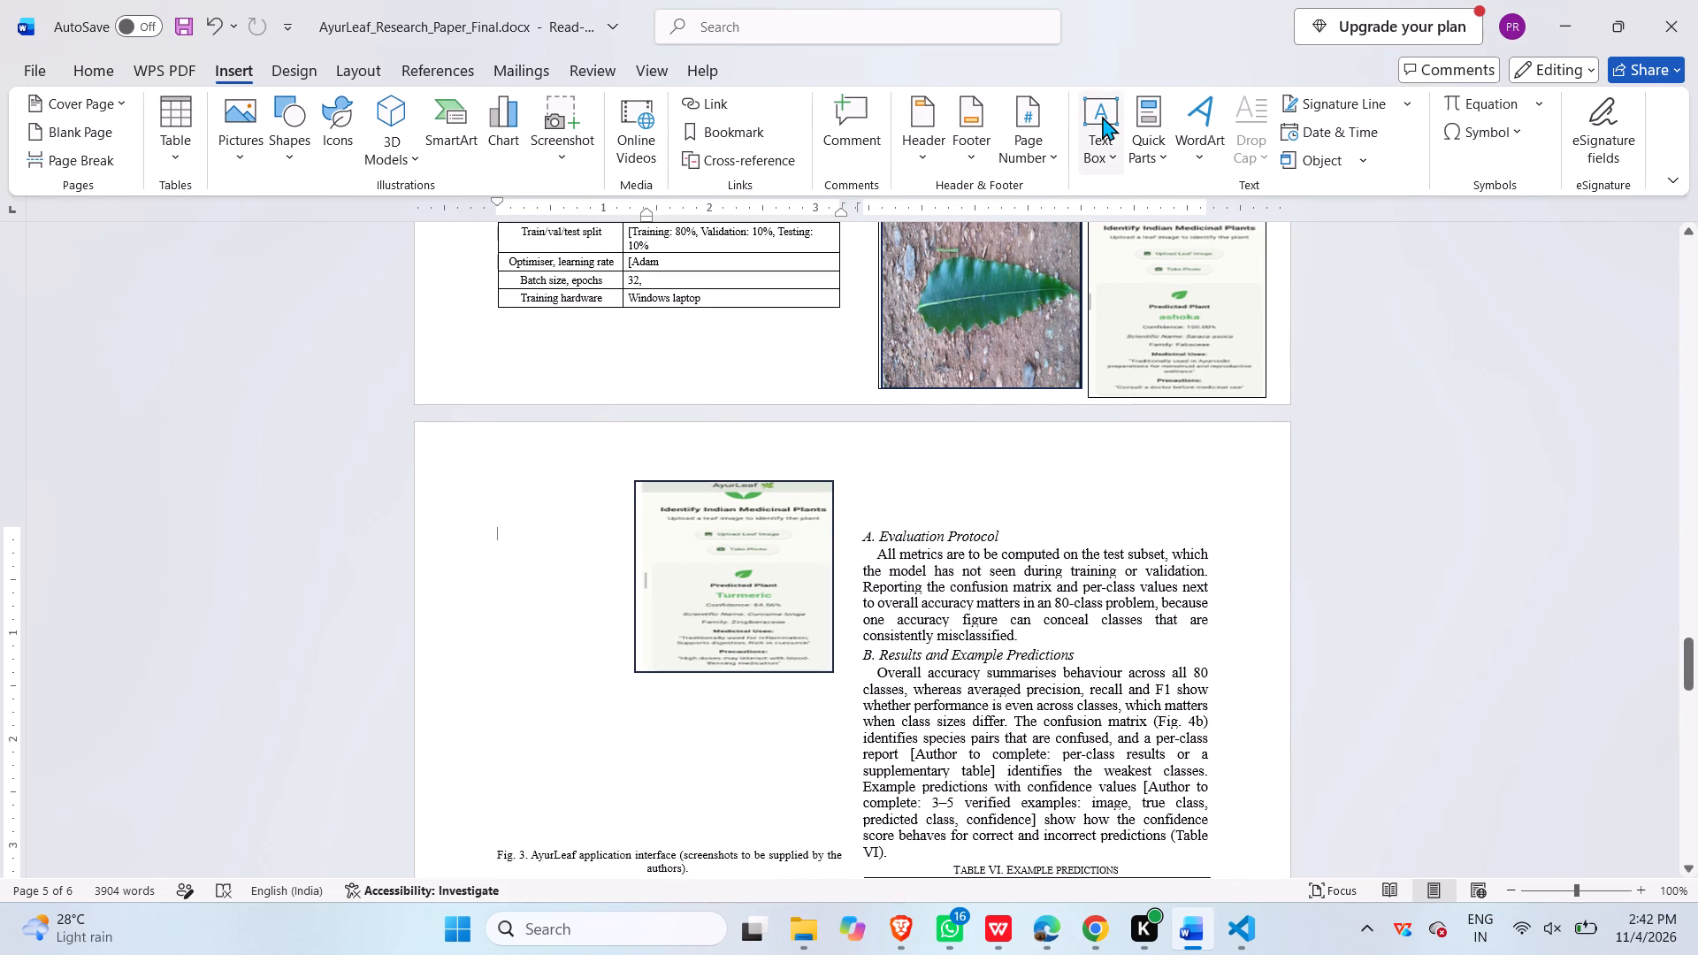
left_click(289, 113)
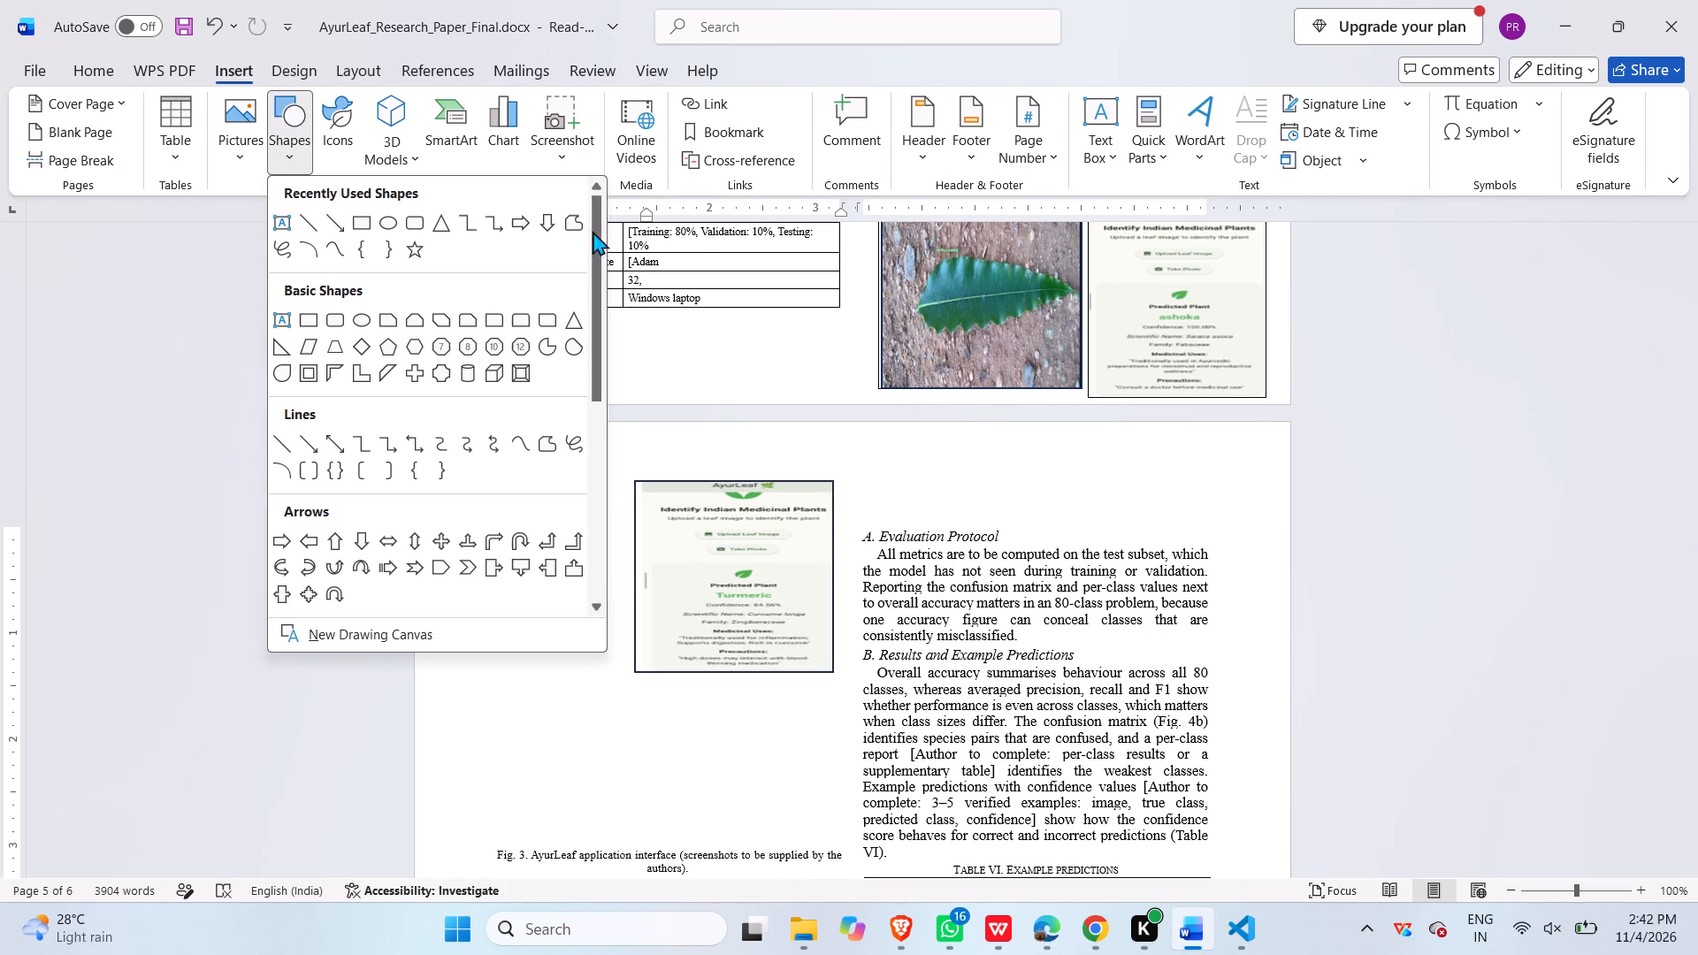
left_click(359, 222)
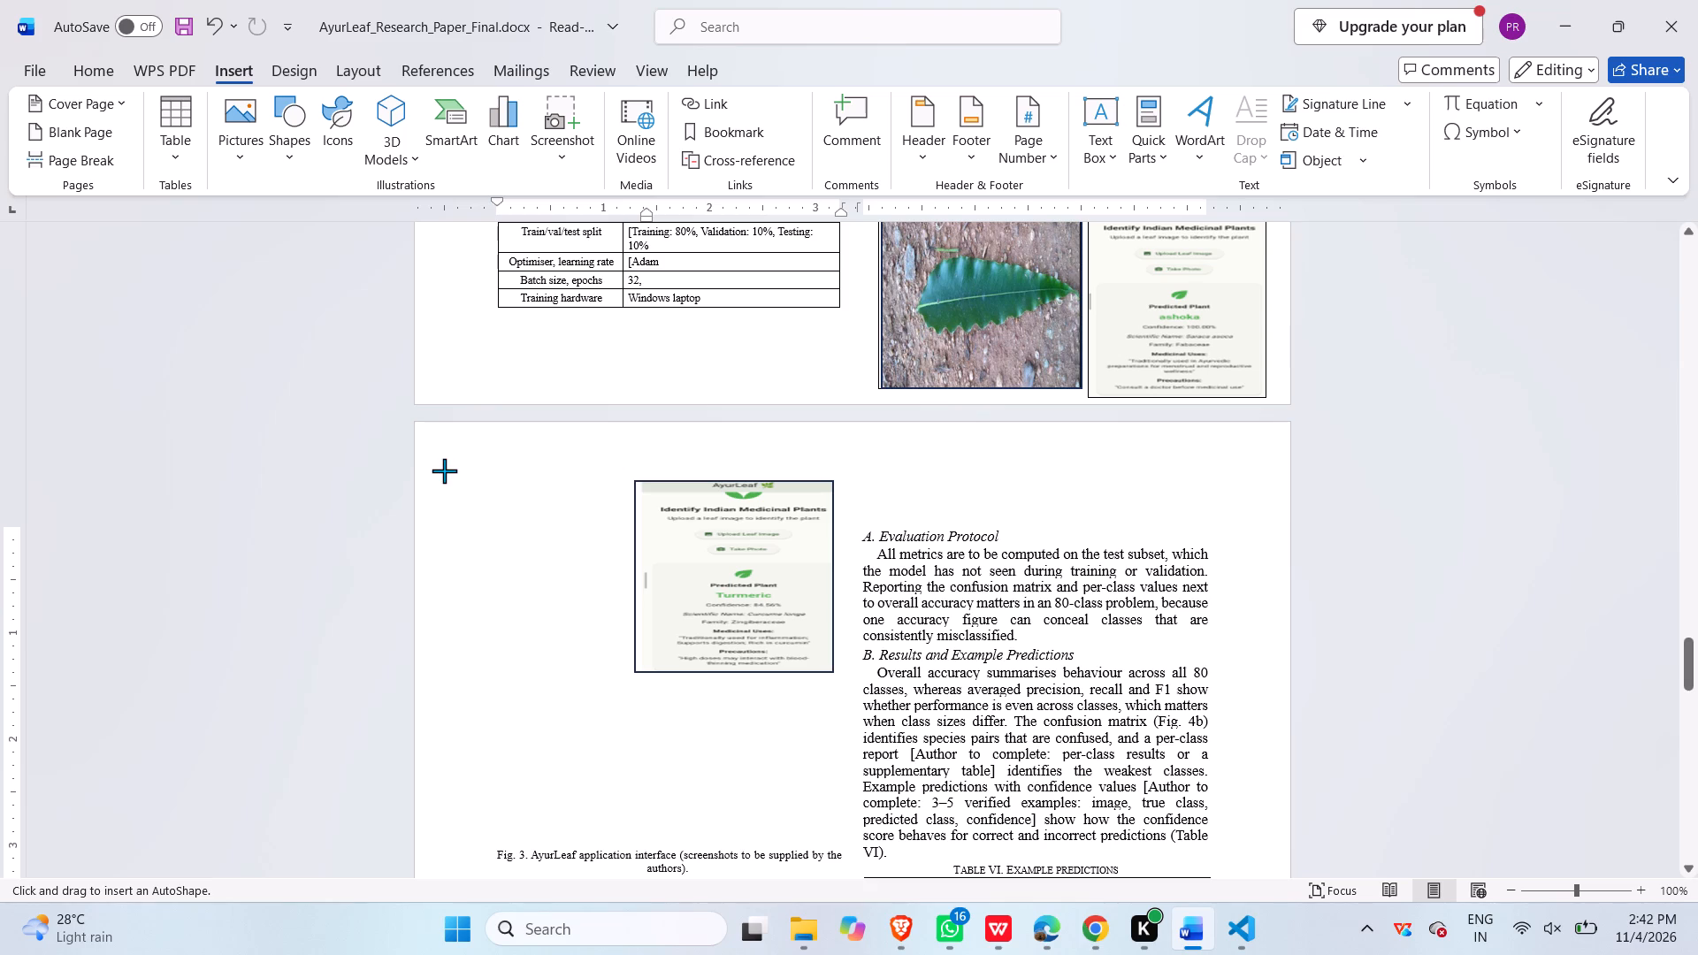
left_click_drag(441, 477, 618, 676)
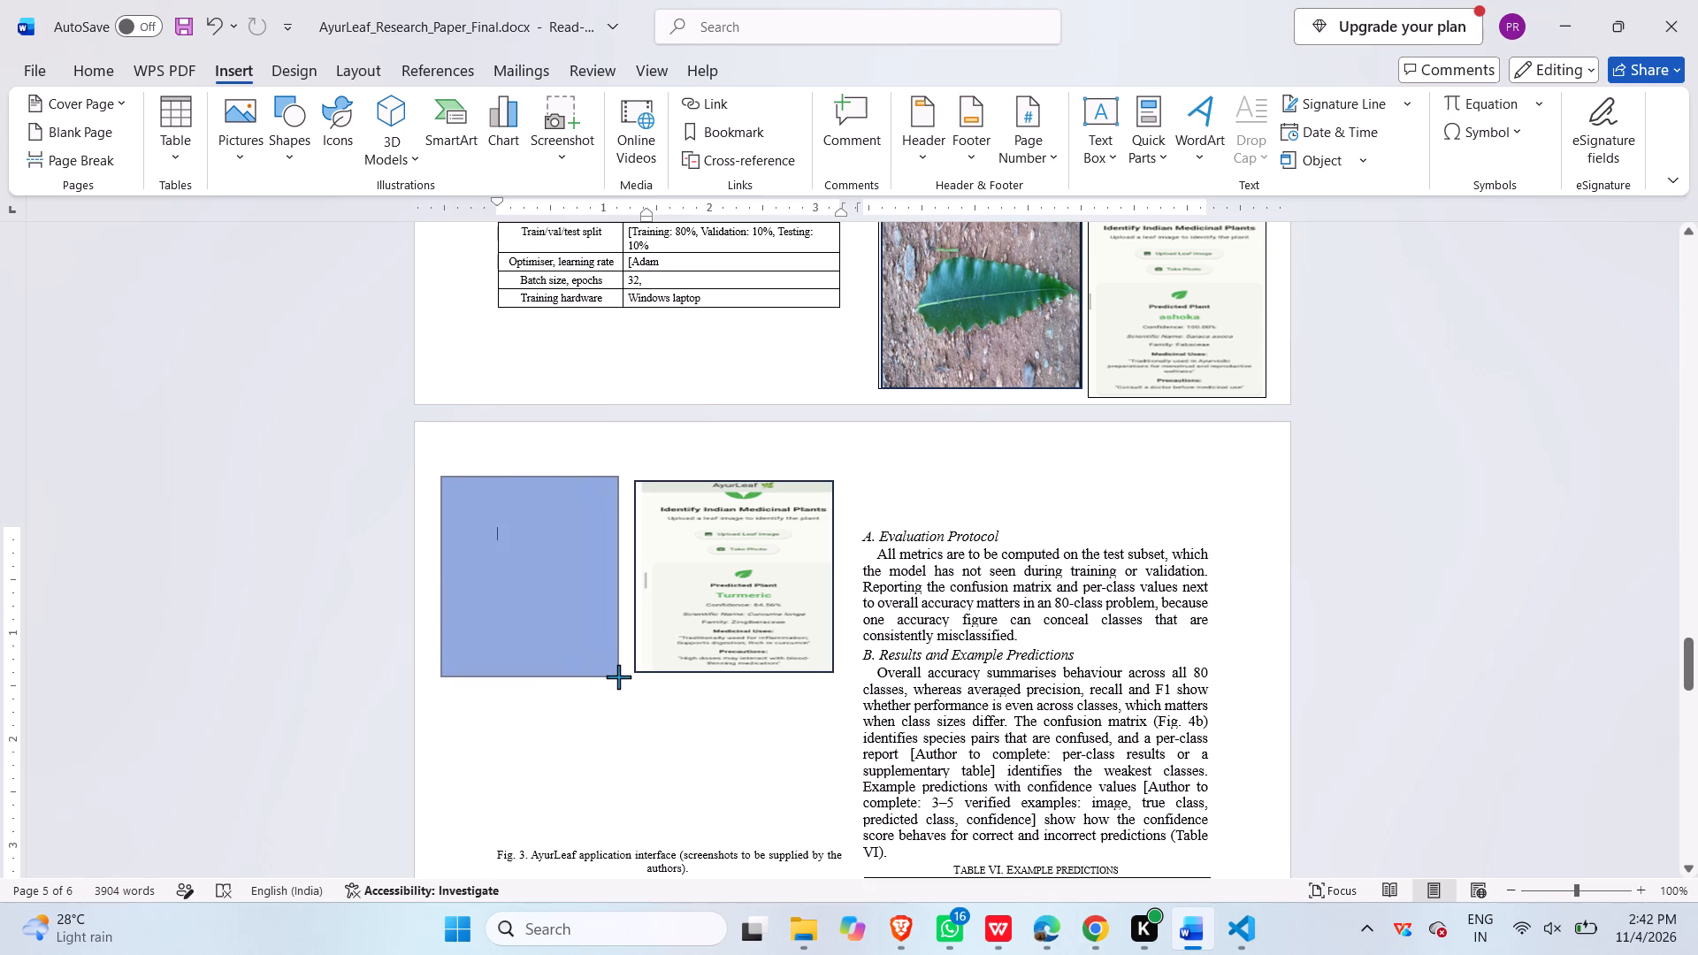
left_click_drag(618, 676, 620, 677)
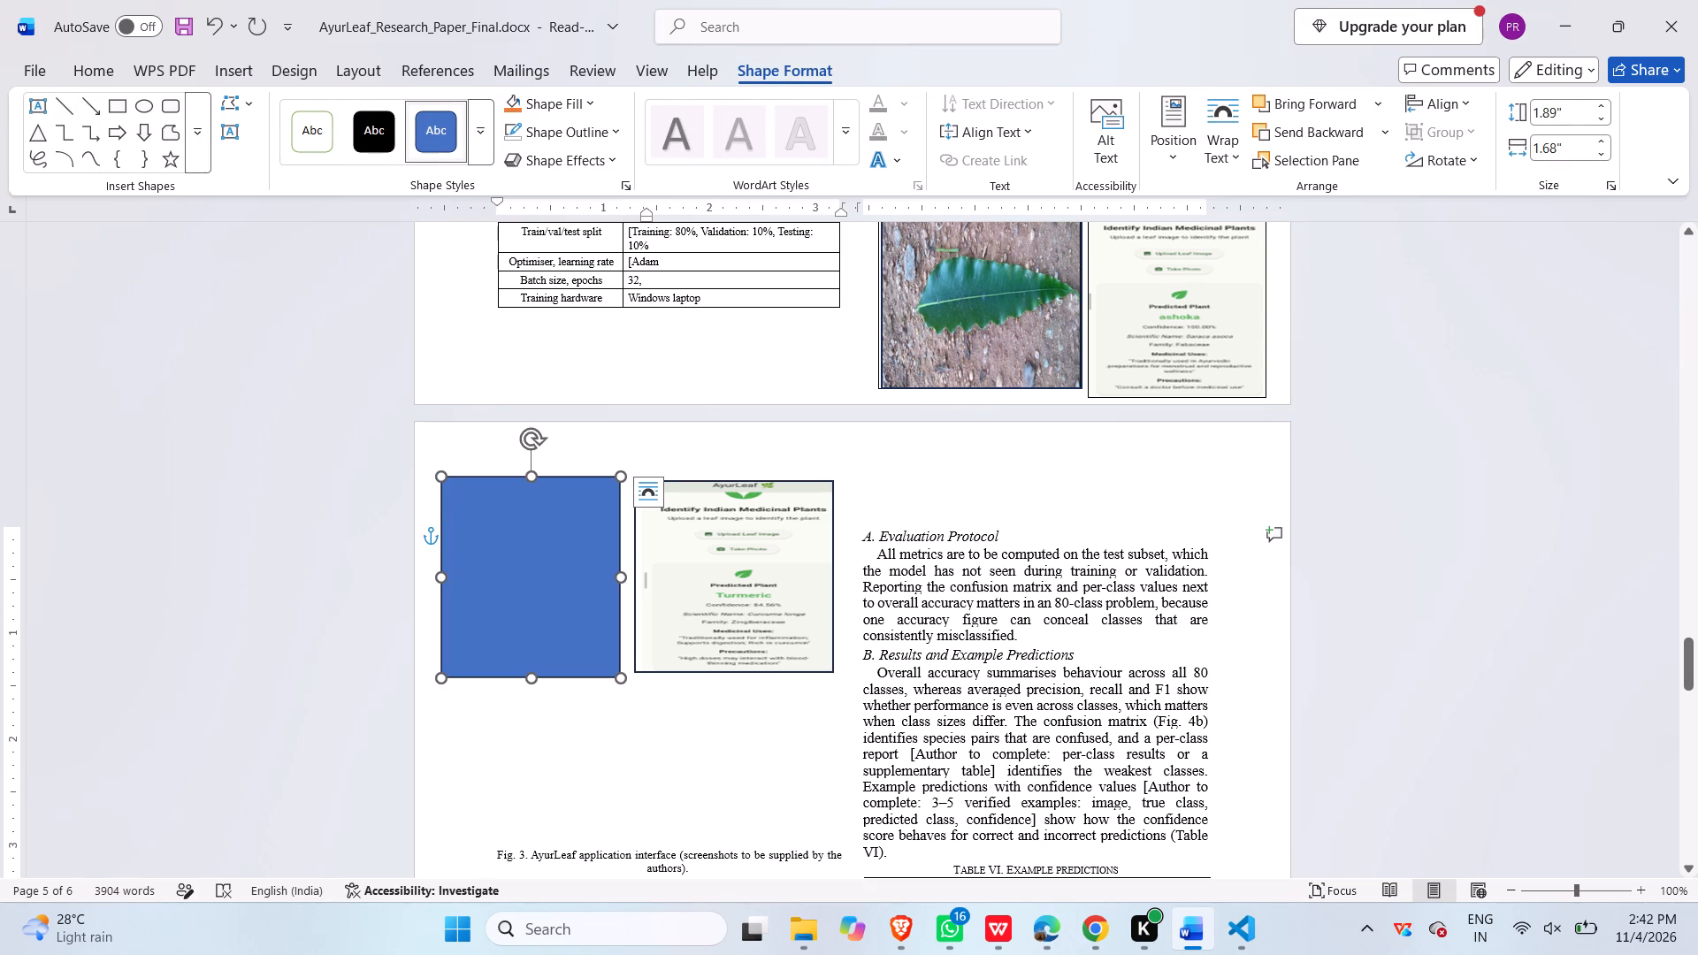
Switch to Visual Studio Code, collapse the ashoka and Guava folders, and open g.2.jpg from the raw dataset's Turmeric folder.
left_click(1252, 928)
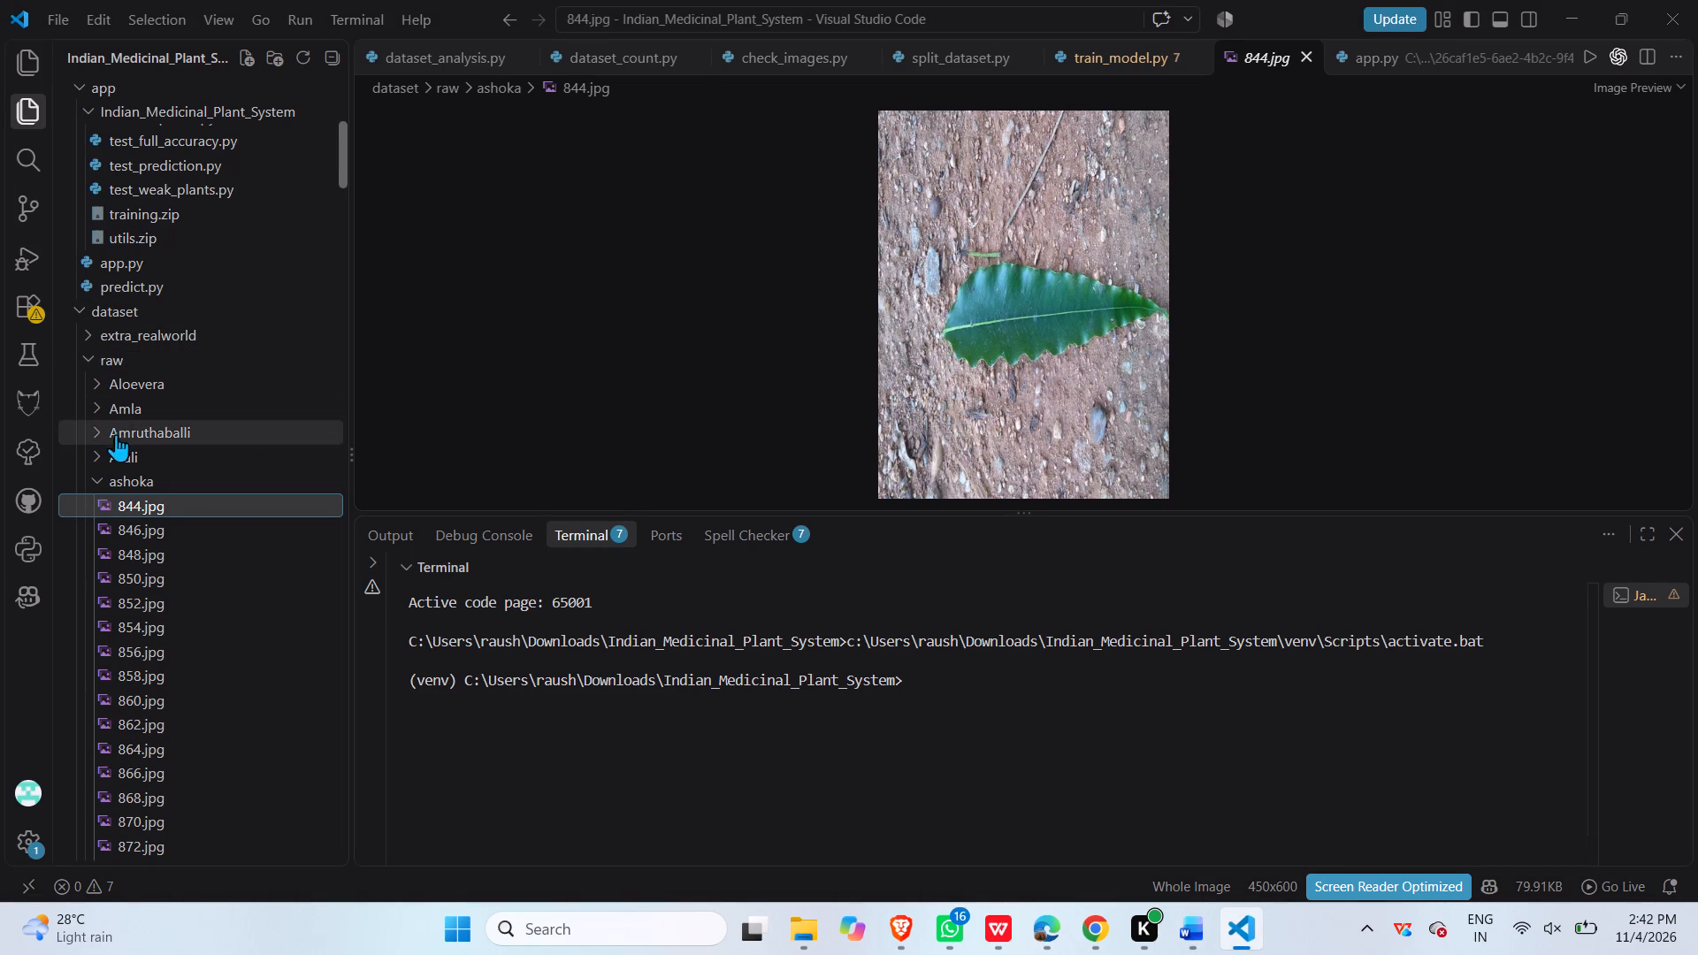
left_click(97, 482)
scroll(164, 447, "down", 9)
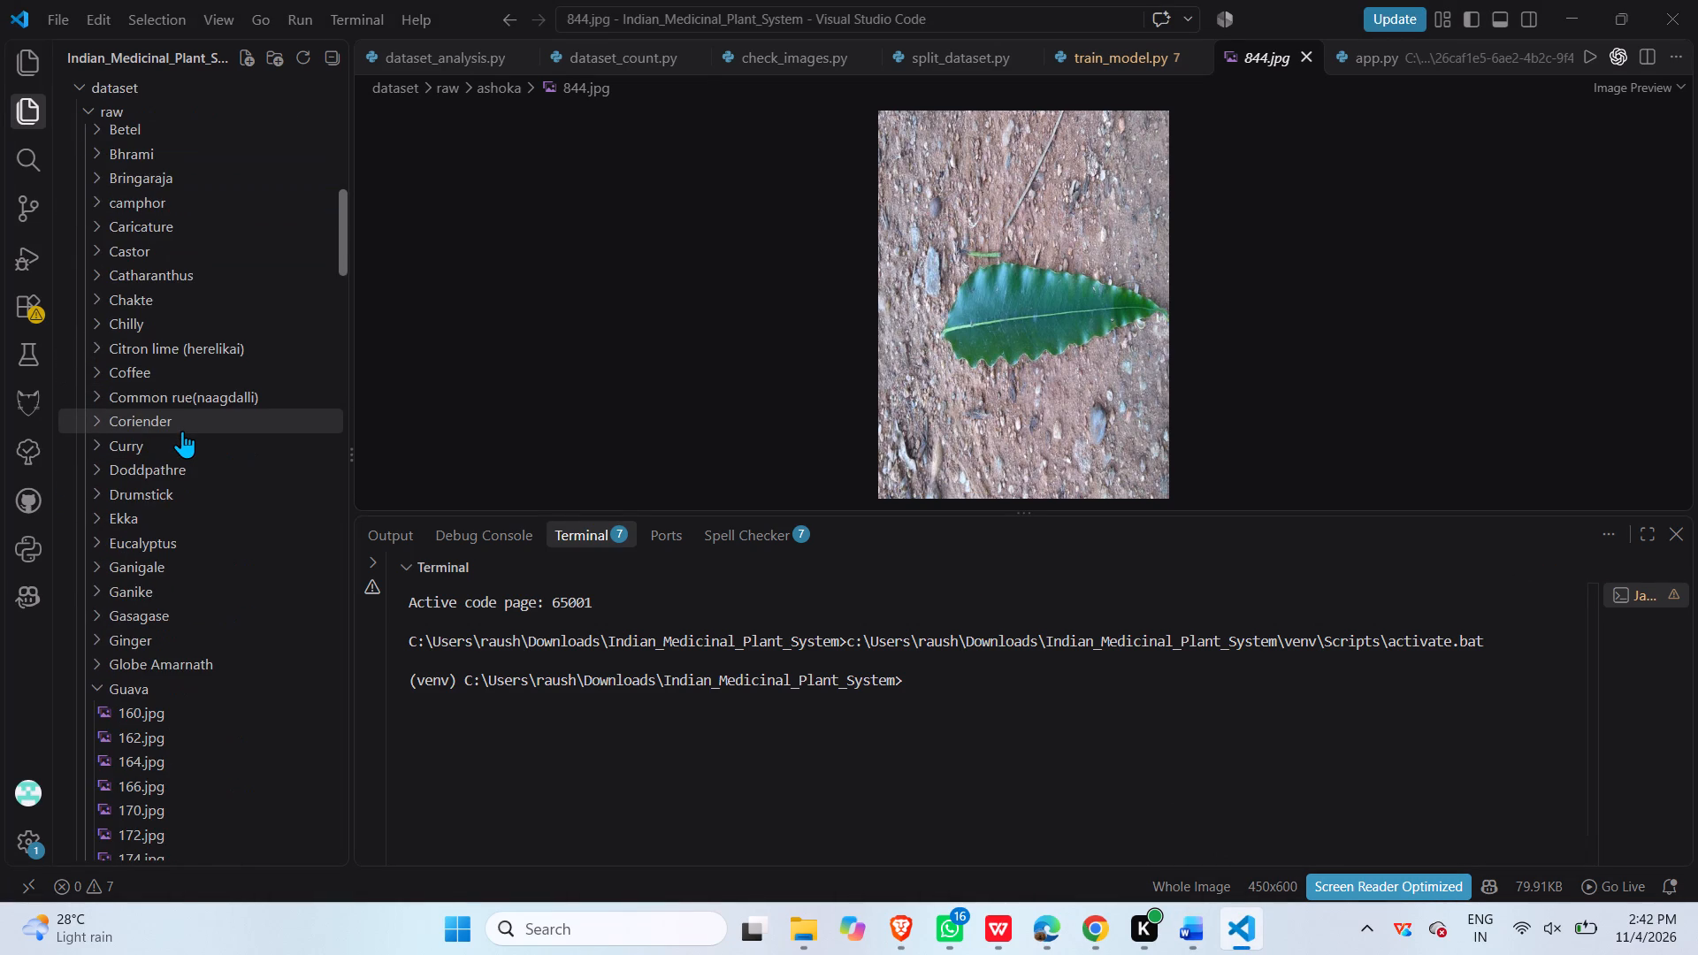
scroll(187, 423, "down", 7)
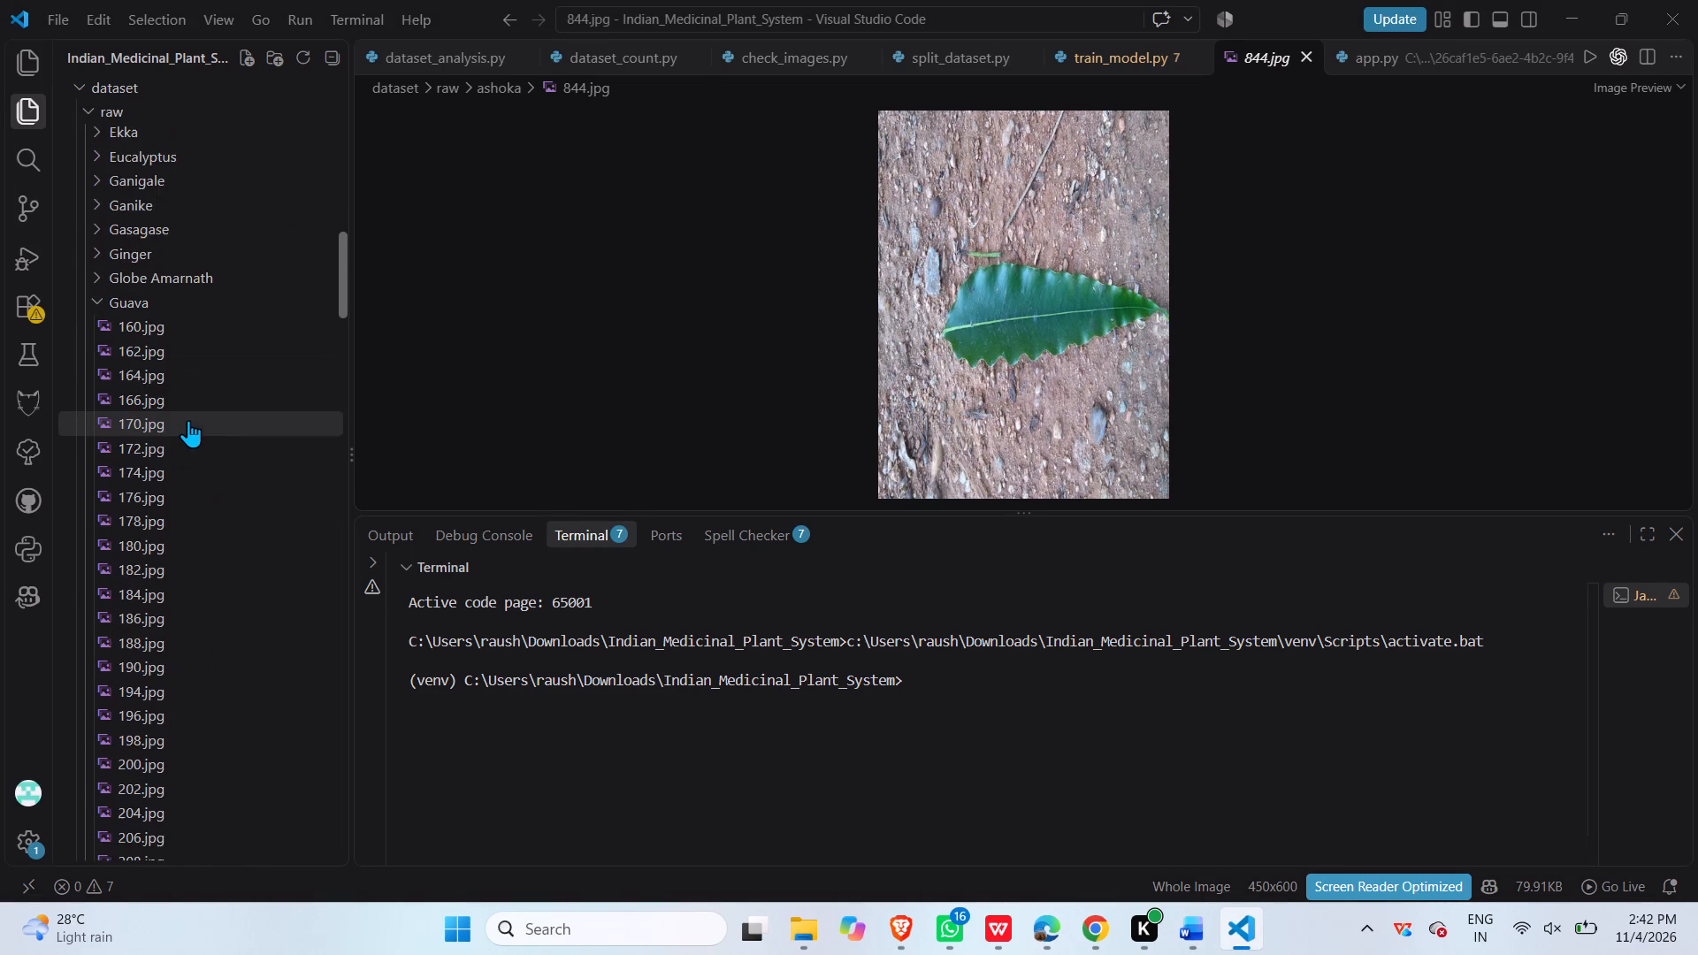
scroll(188, 420, "down", 3)
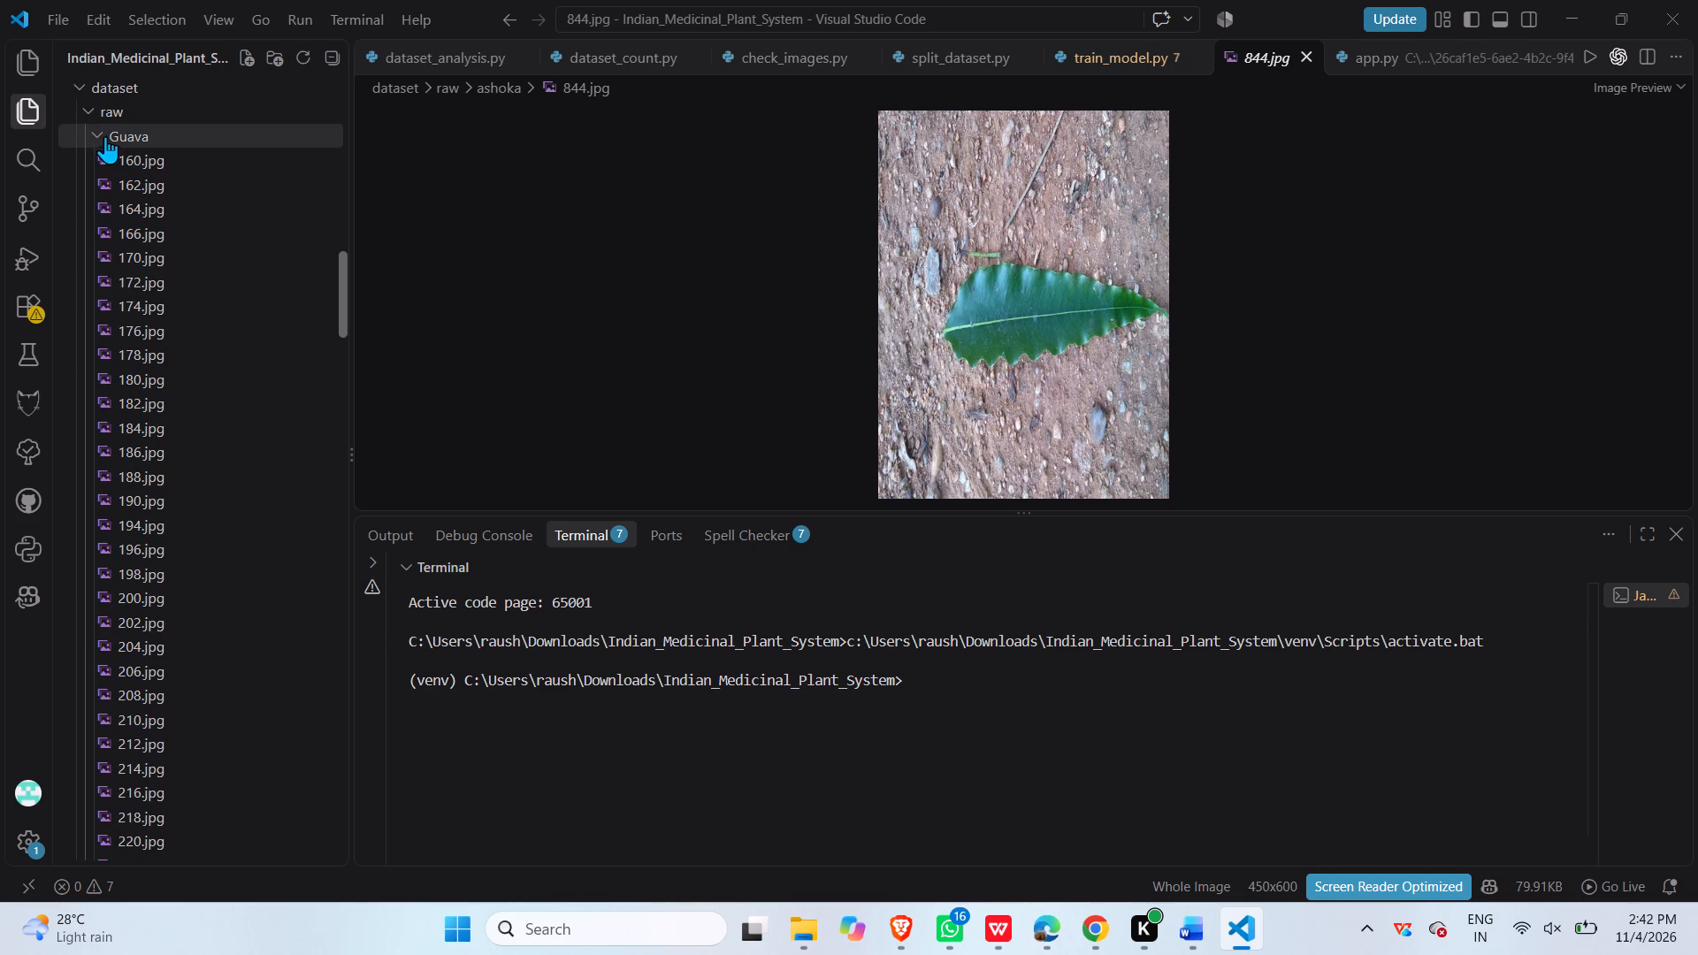
left_click(103, 134)
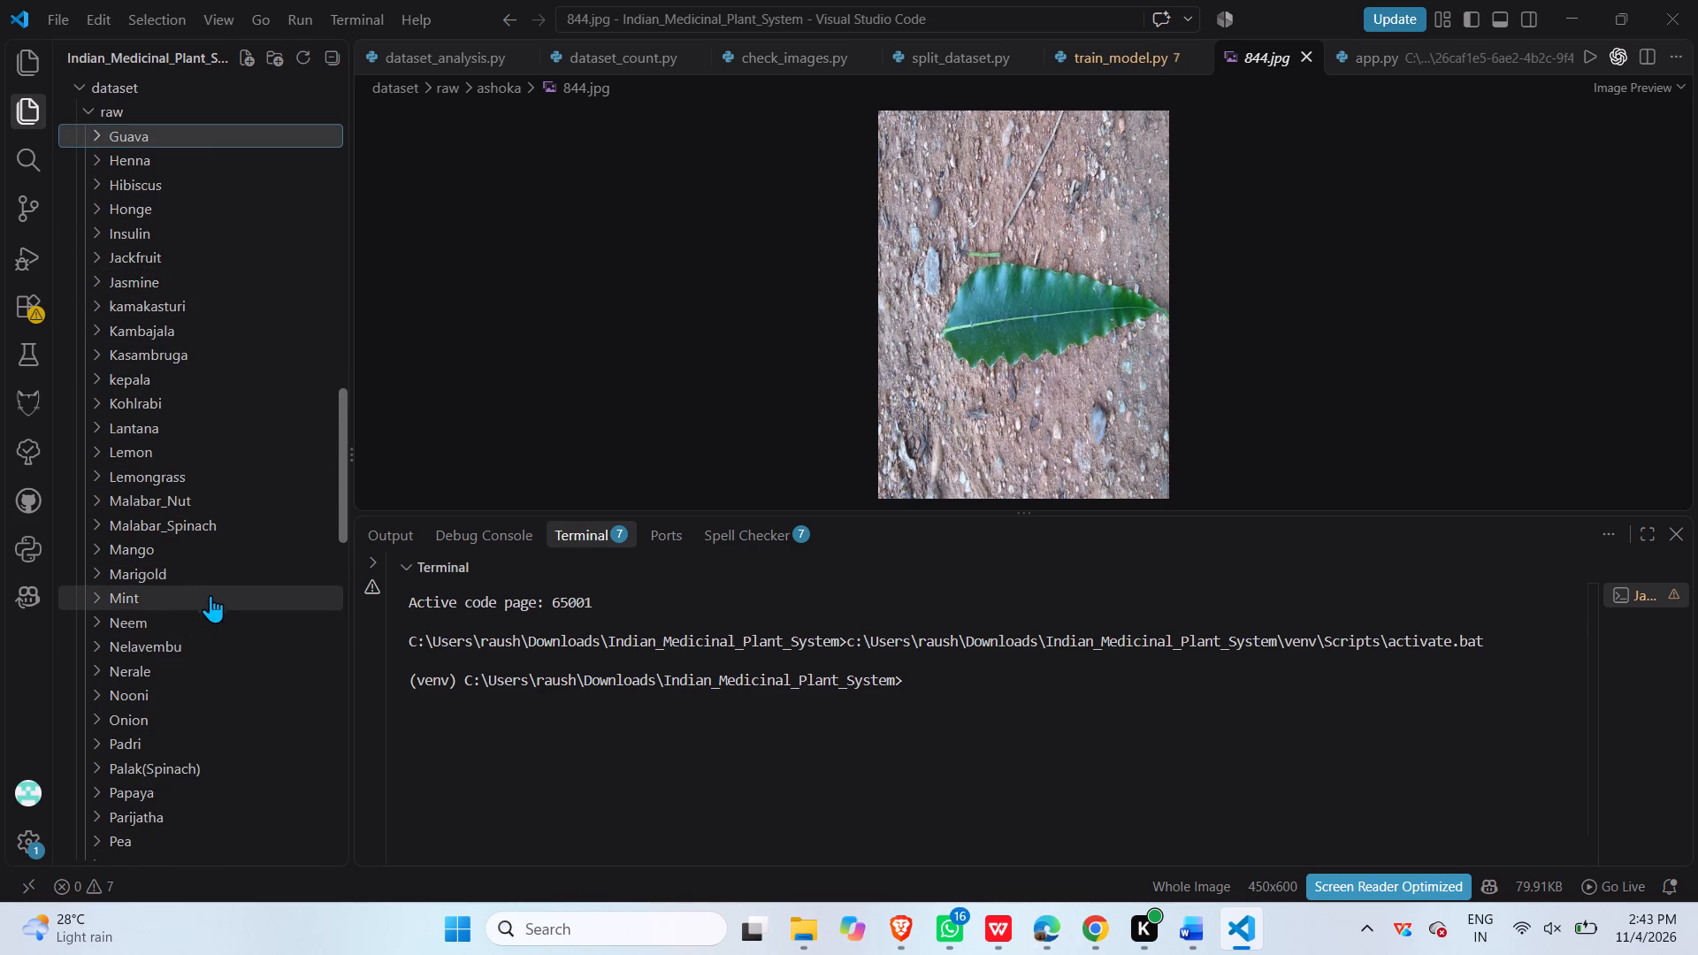
scroll(210, 592, "down", 2)
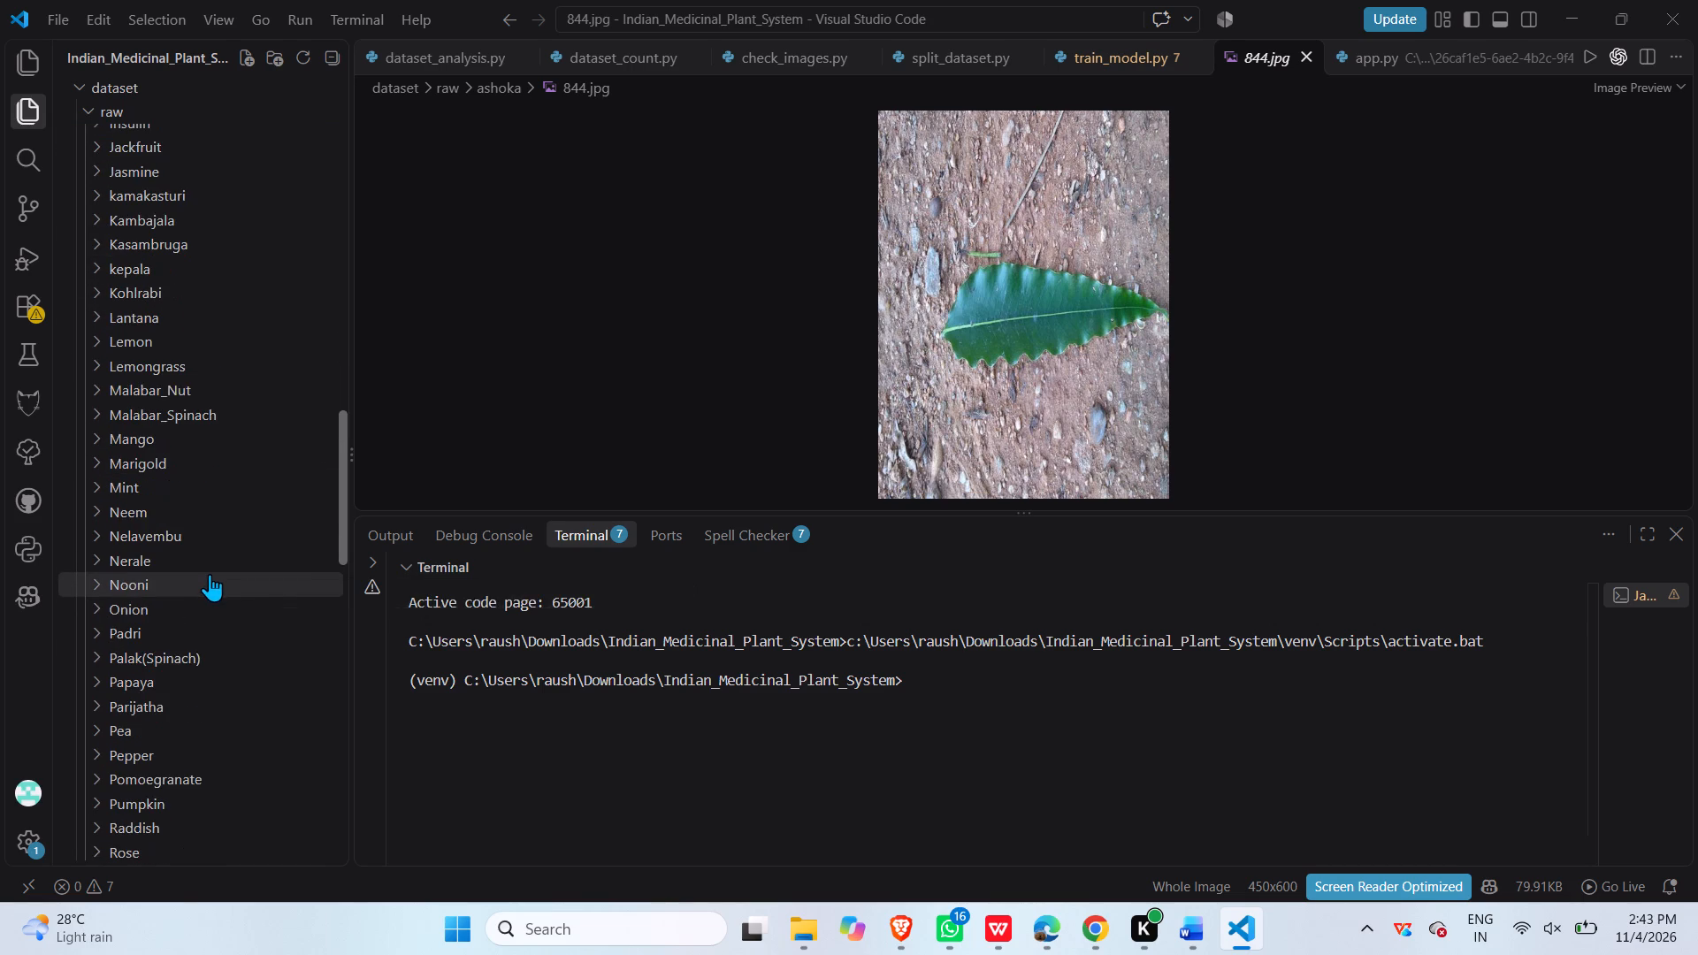
scroll(210, 573, "down", 5)
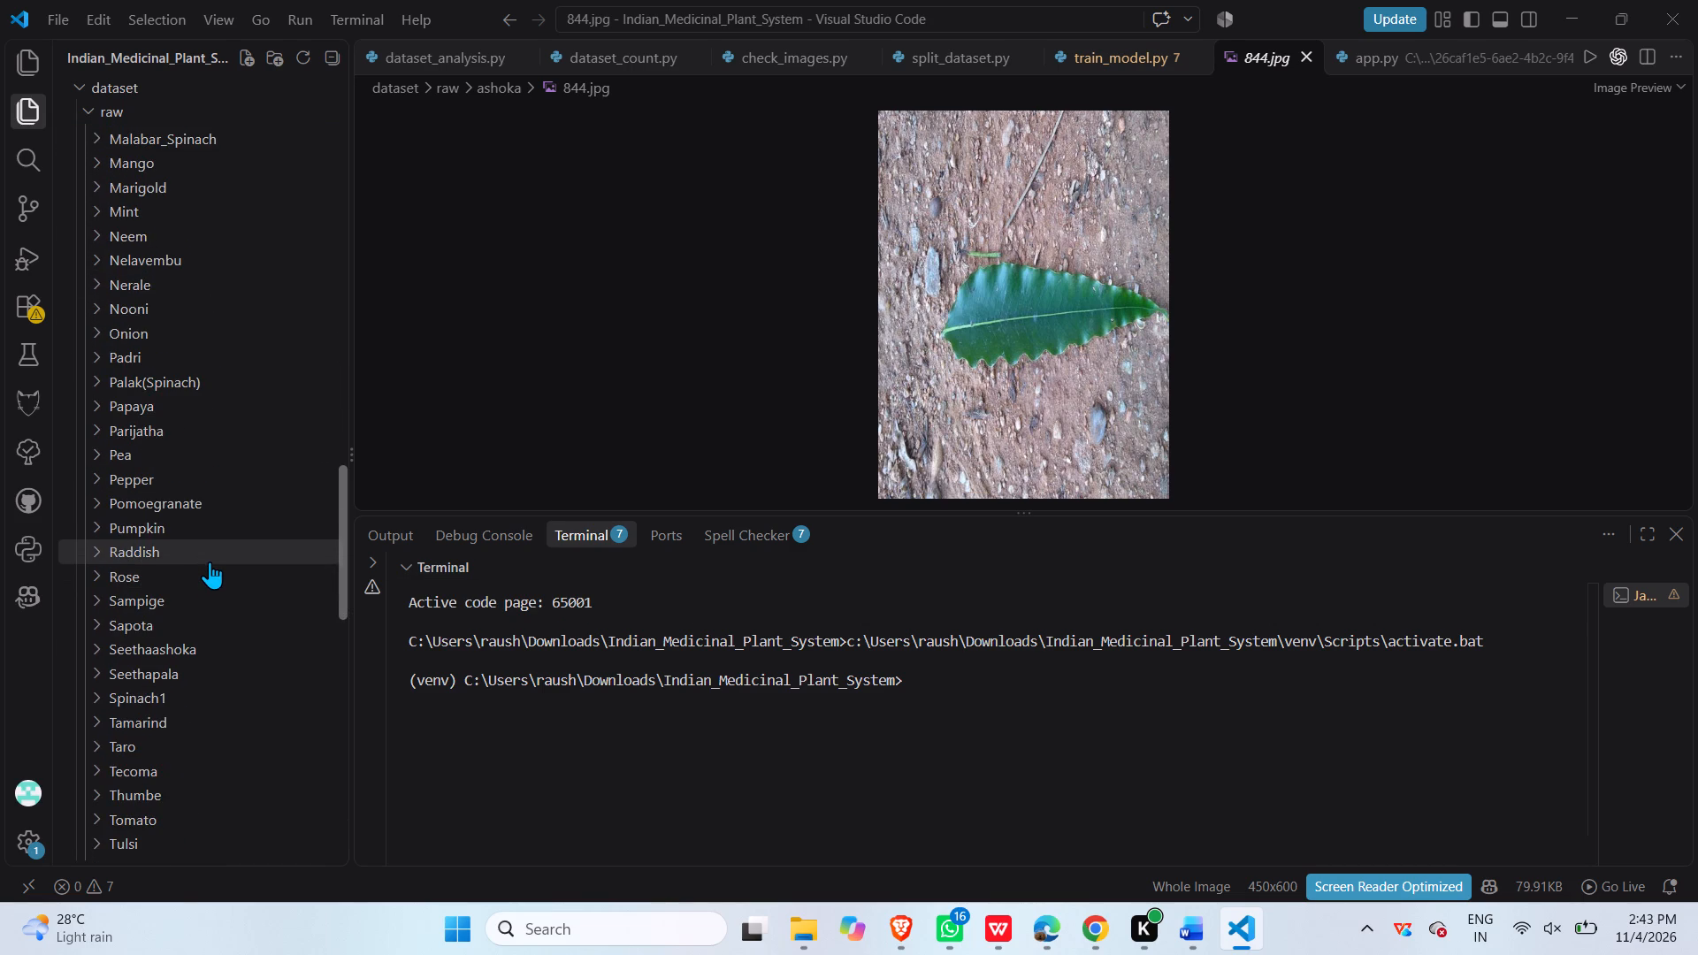
scroll(210, 566, "down", 1)
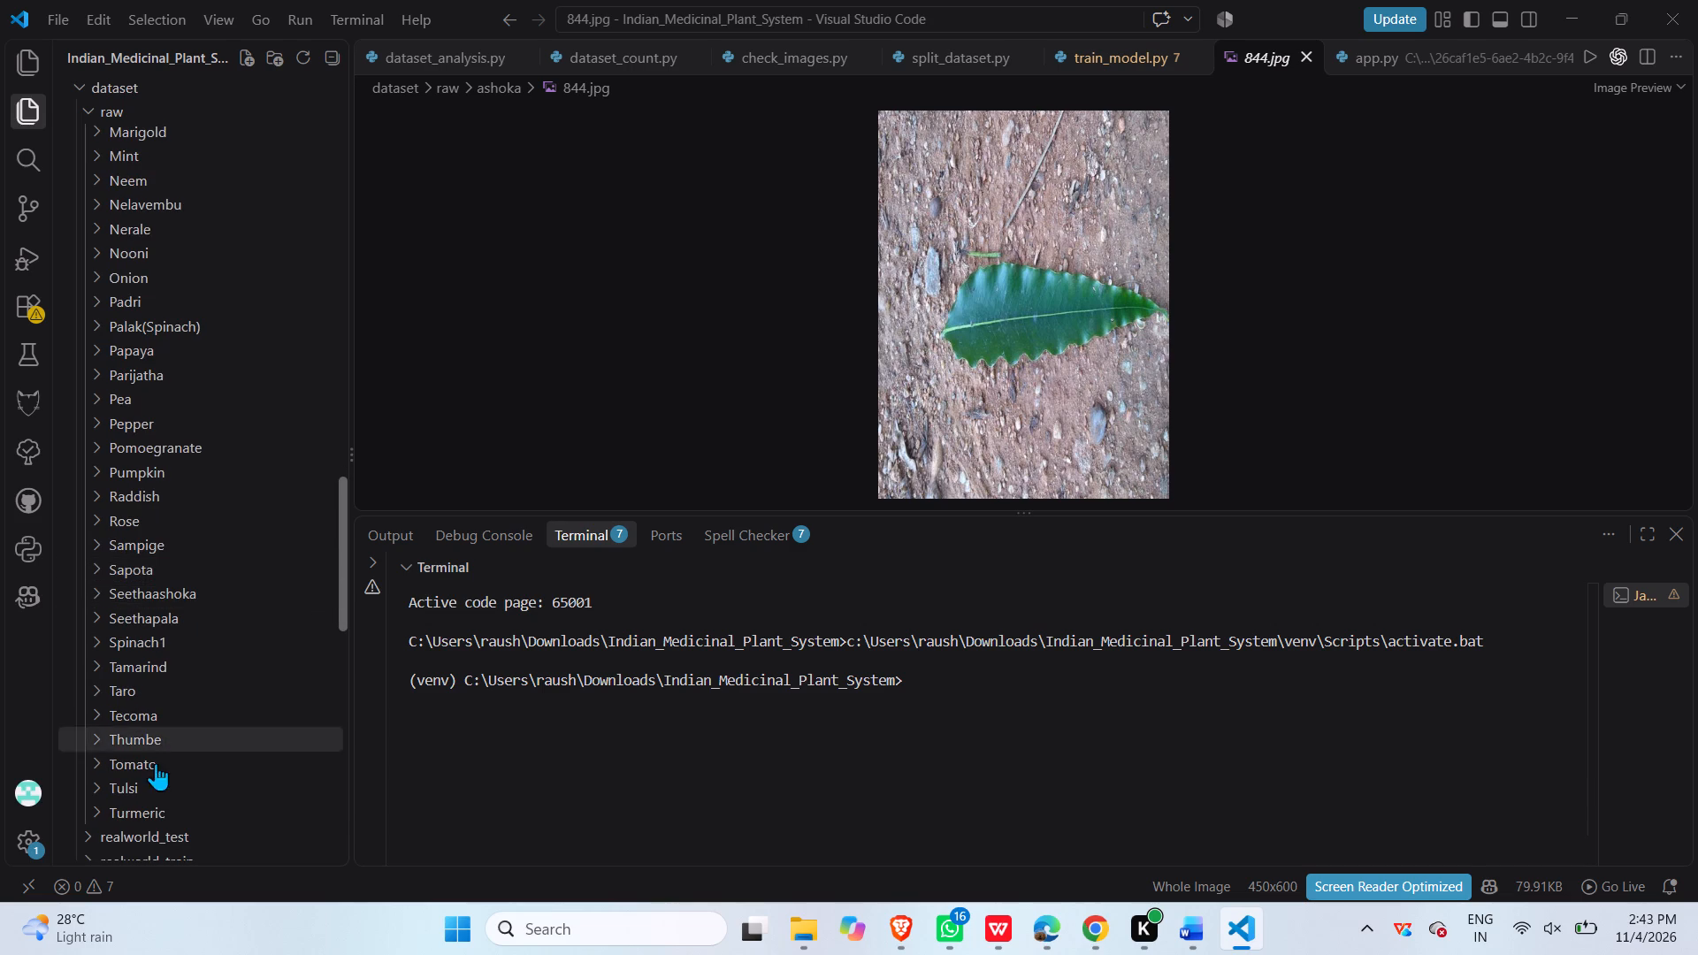
left_click(134, 804)
left_click(134, 840)
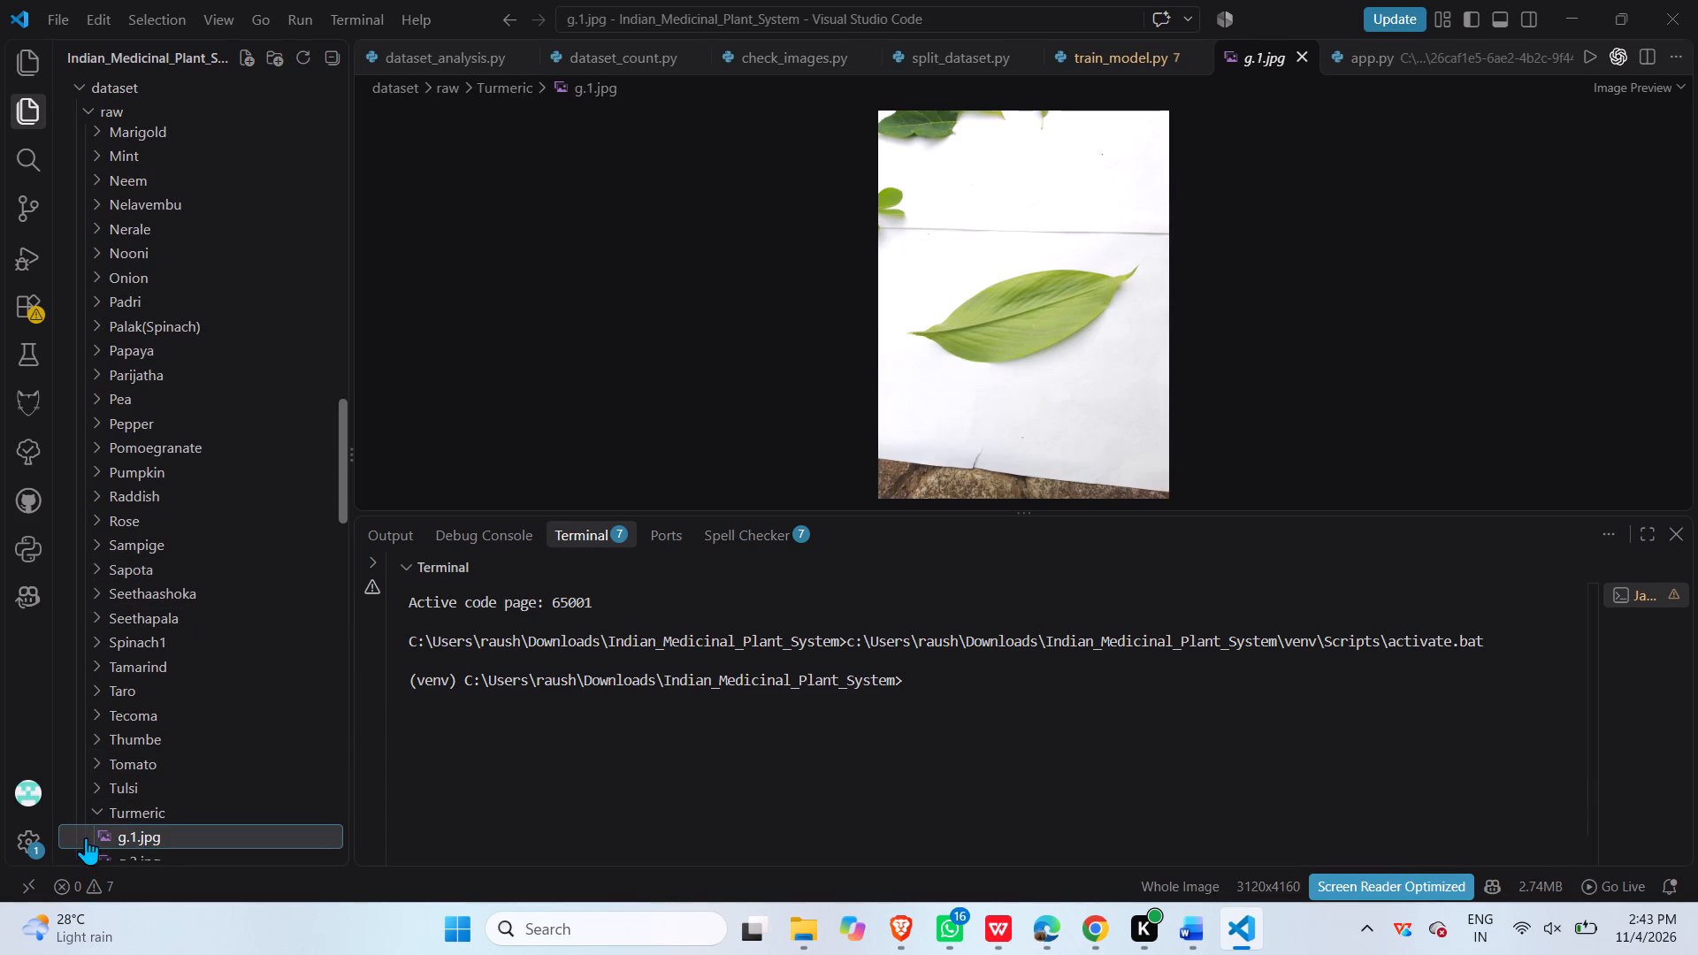
left_click(127, 851)
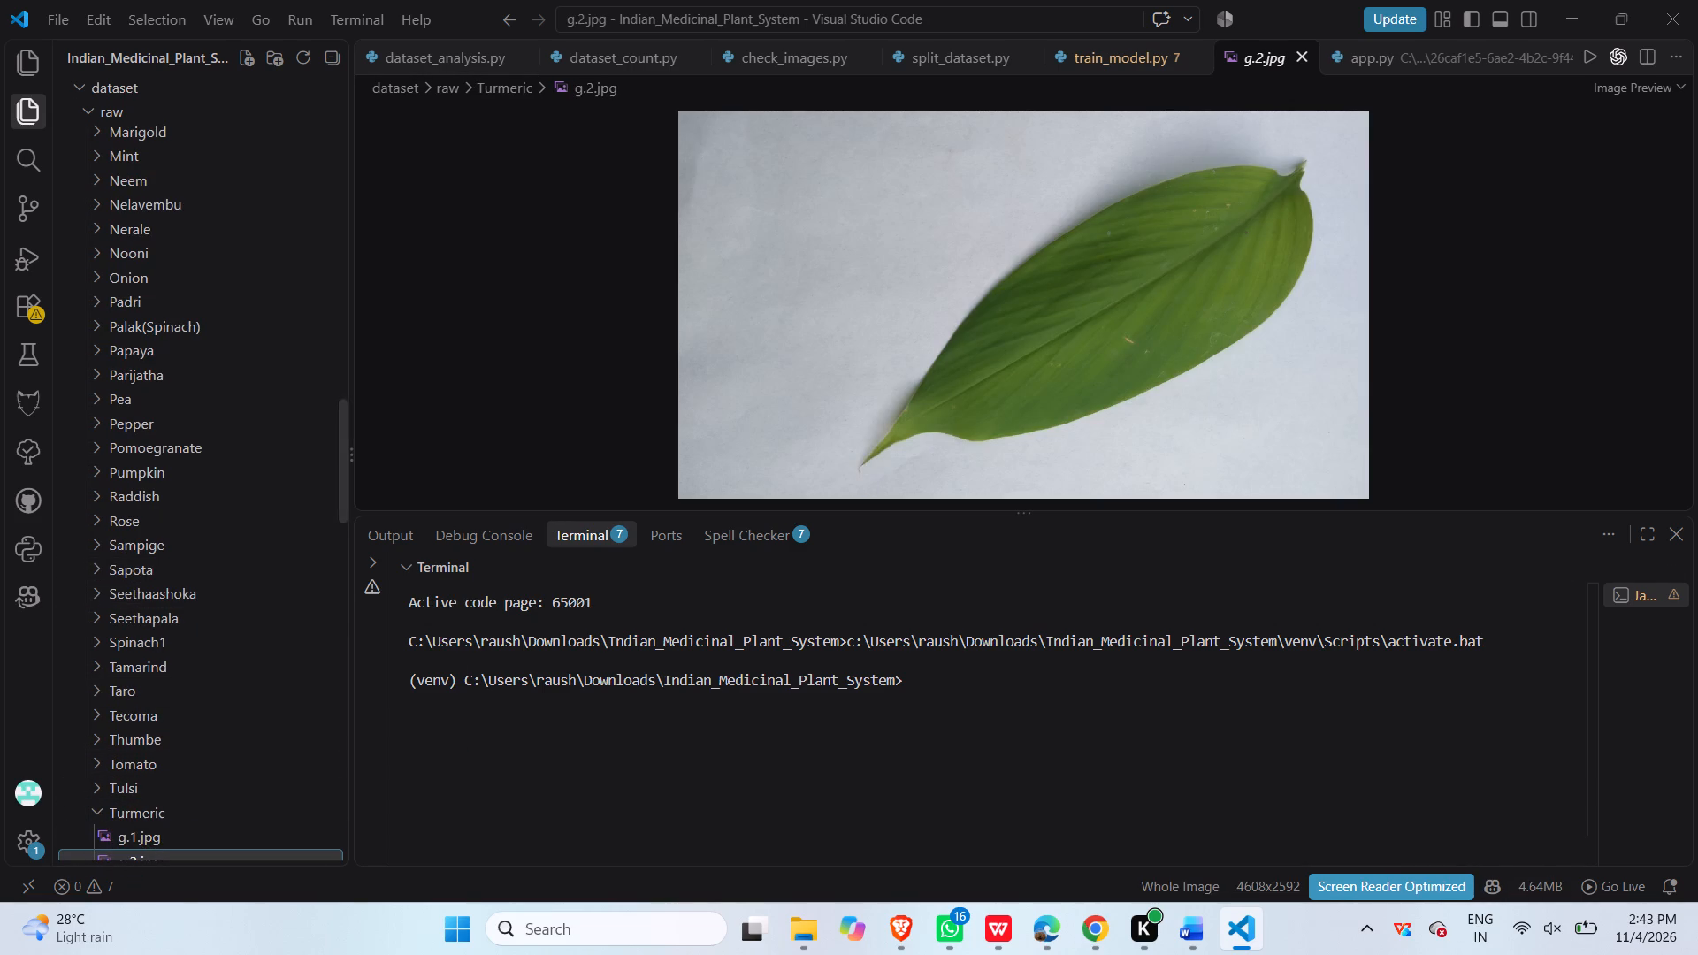
Capture a screenshot of the turmeric leaf image shown in the preview.
key("shift+super+s")
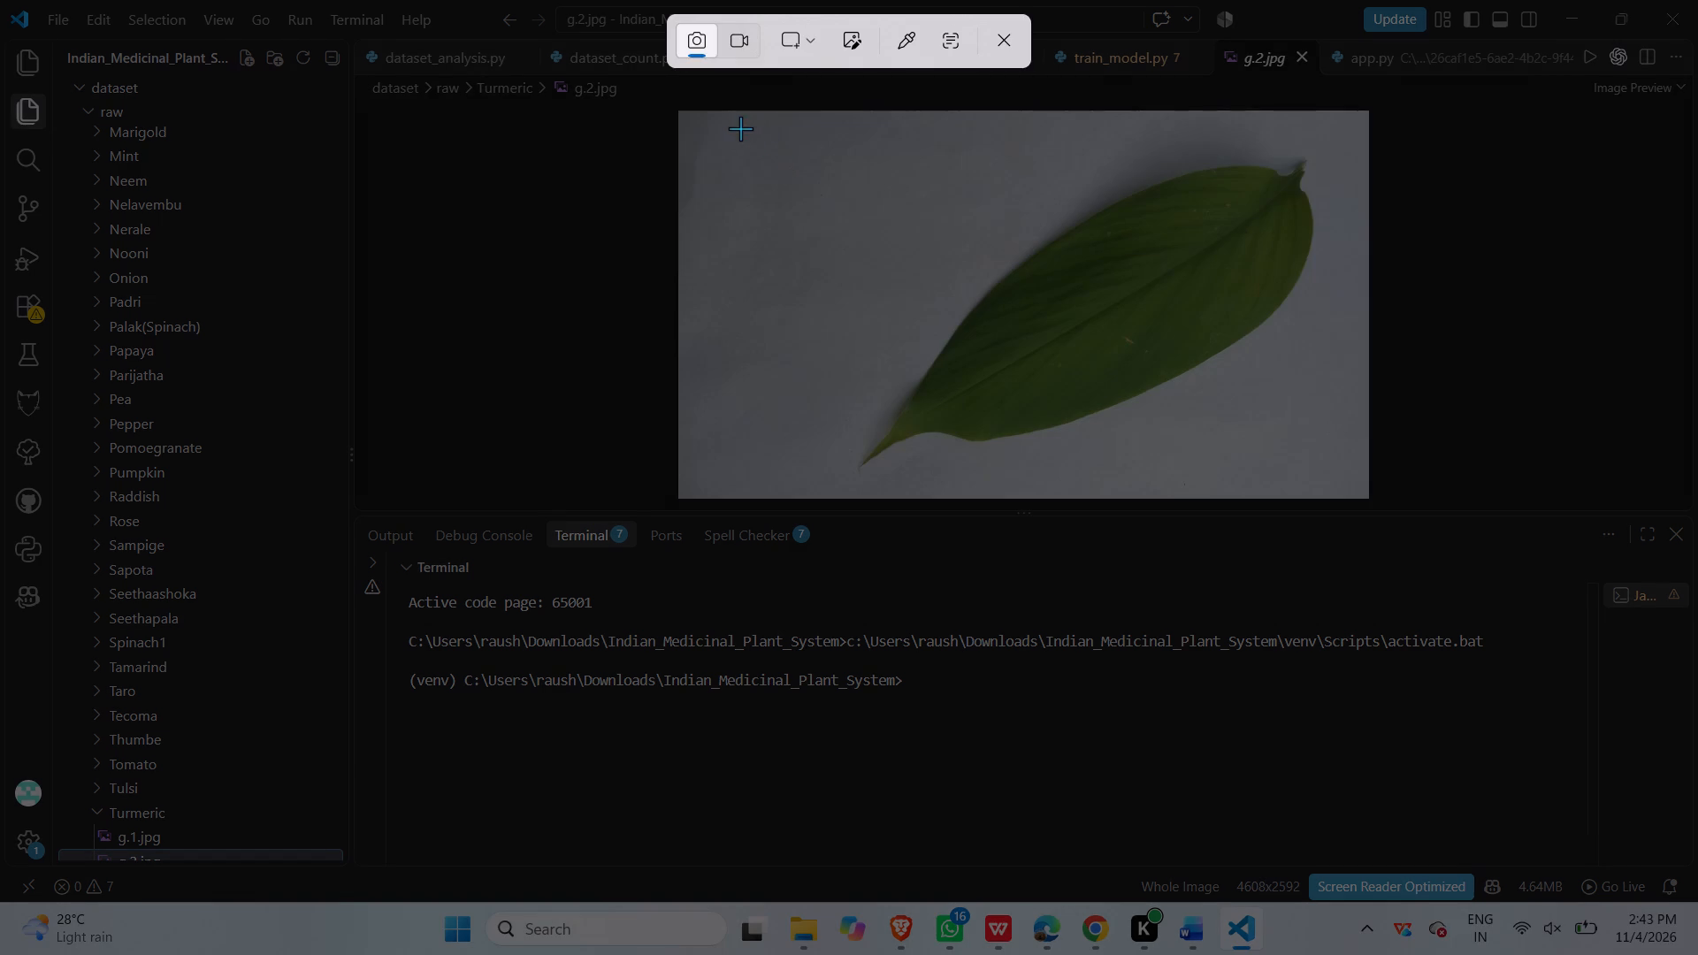
left_click_drag(706, 118, 1291, 493)
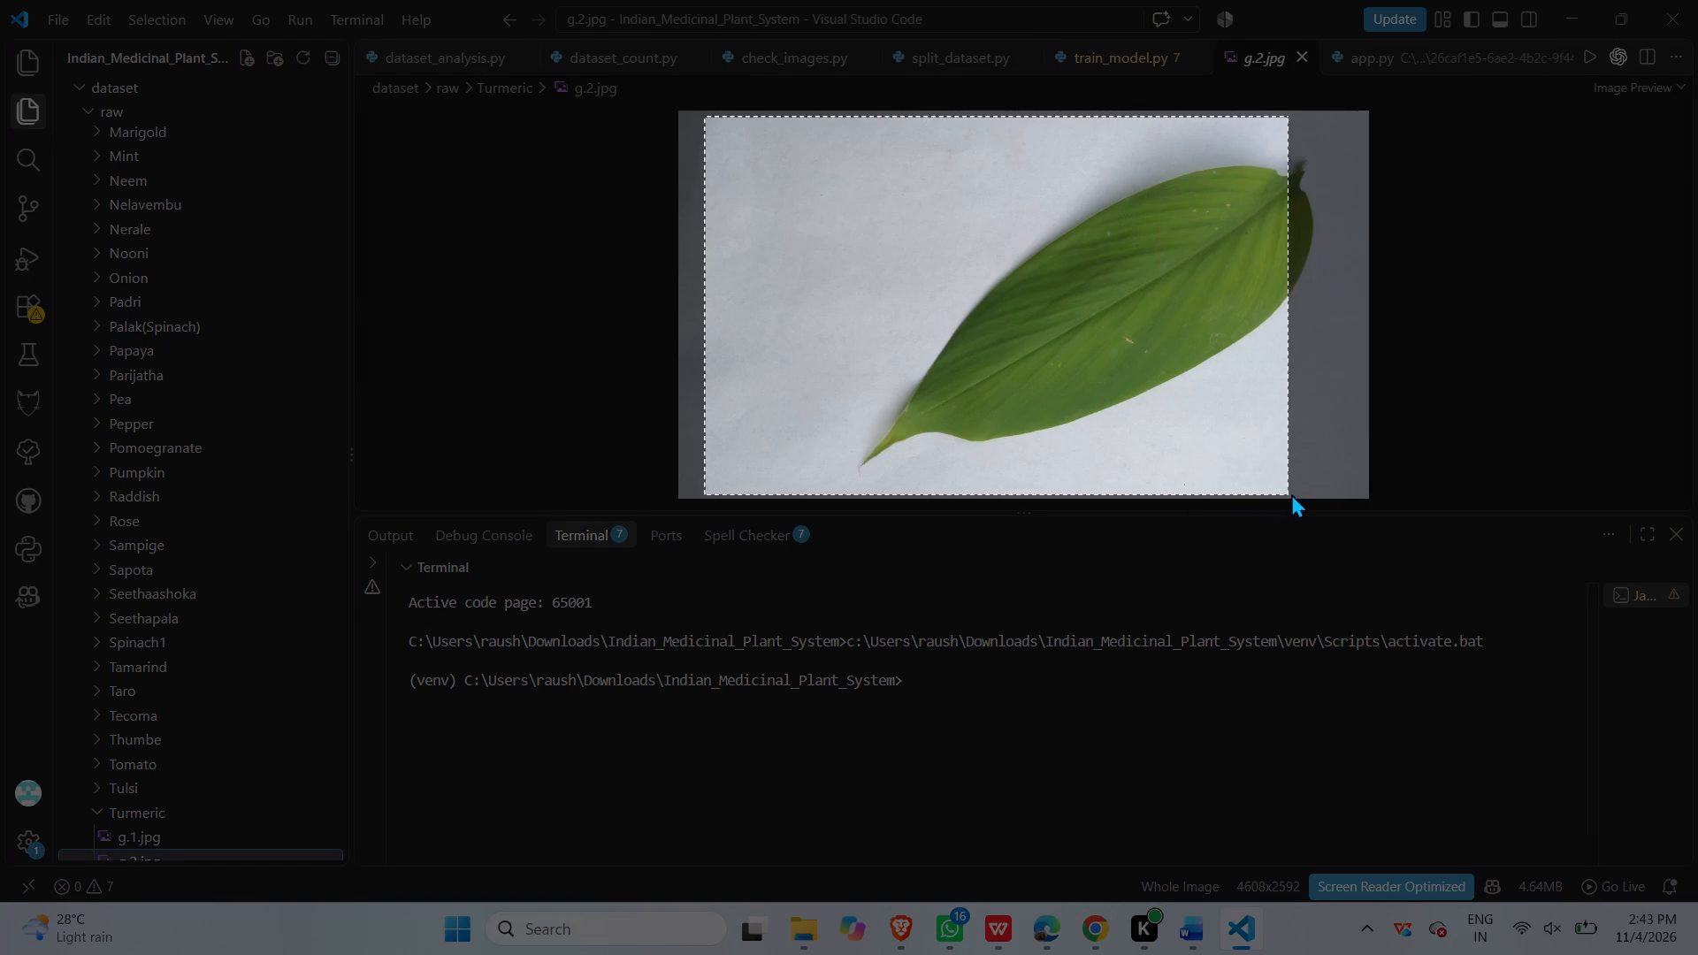
left_click_drag(1291, 493, 1354, 479)
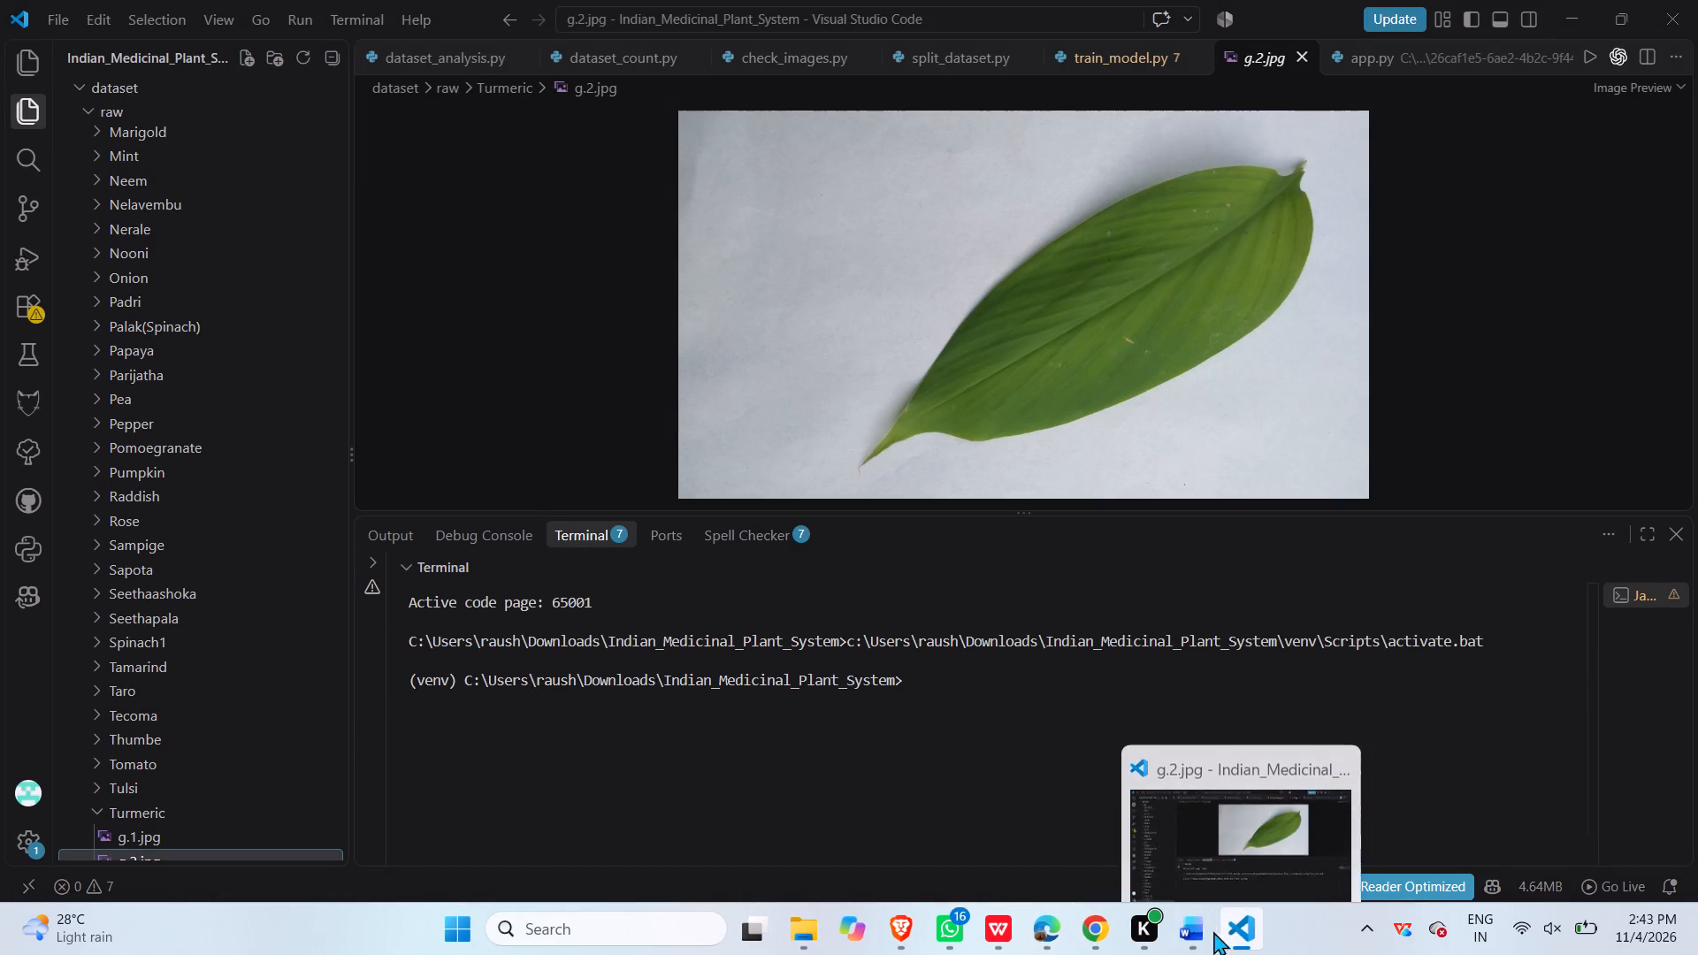
Back in Word, fill the blue rectangle beside the turmeric output with the leaf picture Screenshot 2026-11-04 144320.png.
left_click(1174, 930)
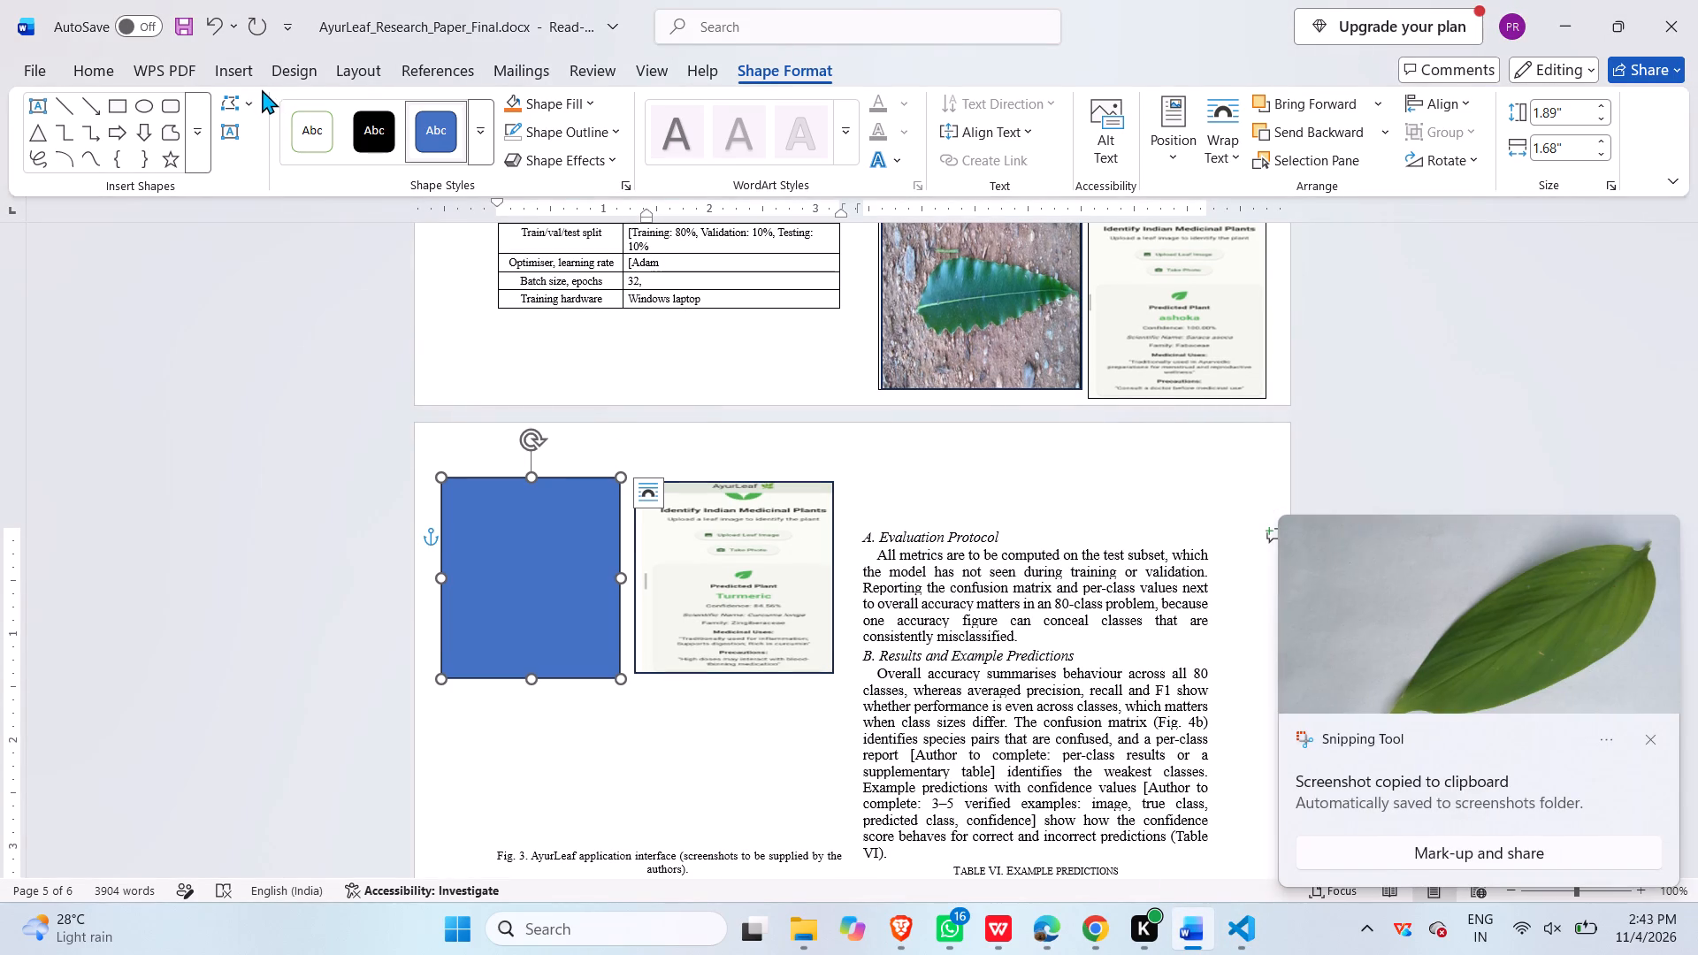
left_click(597, 99)
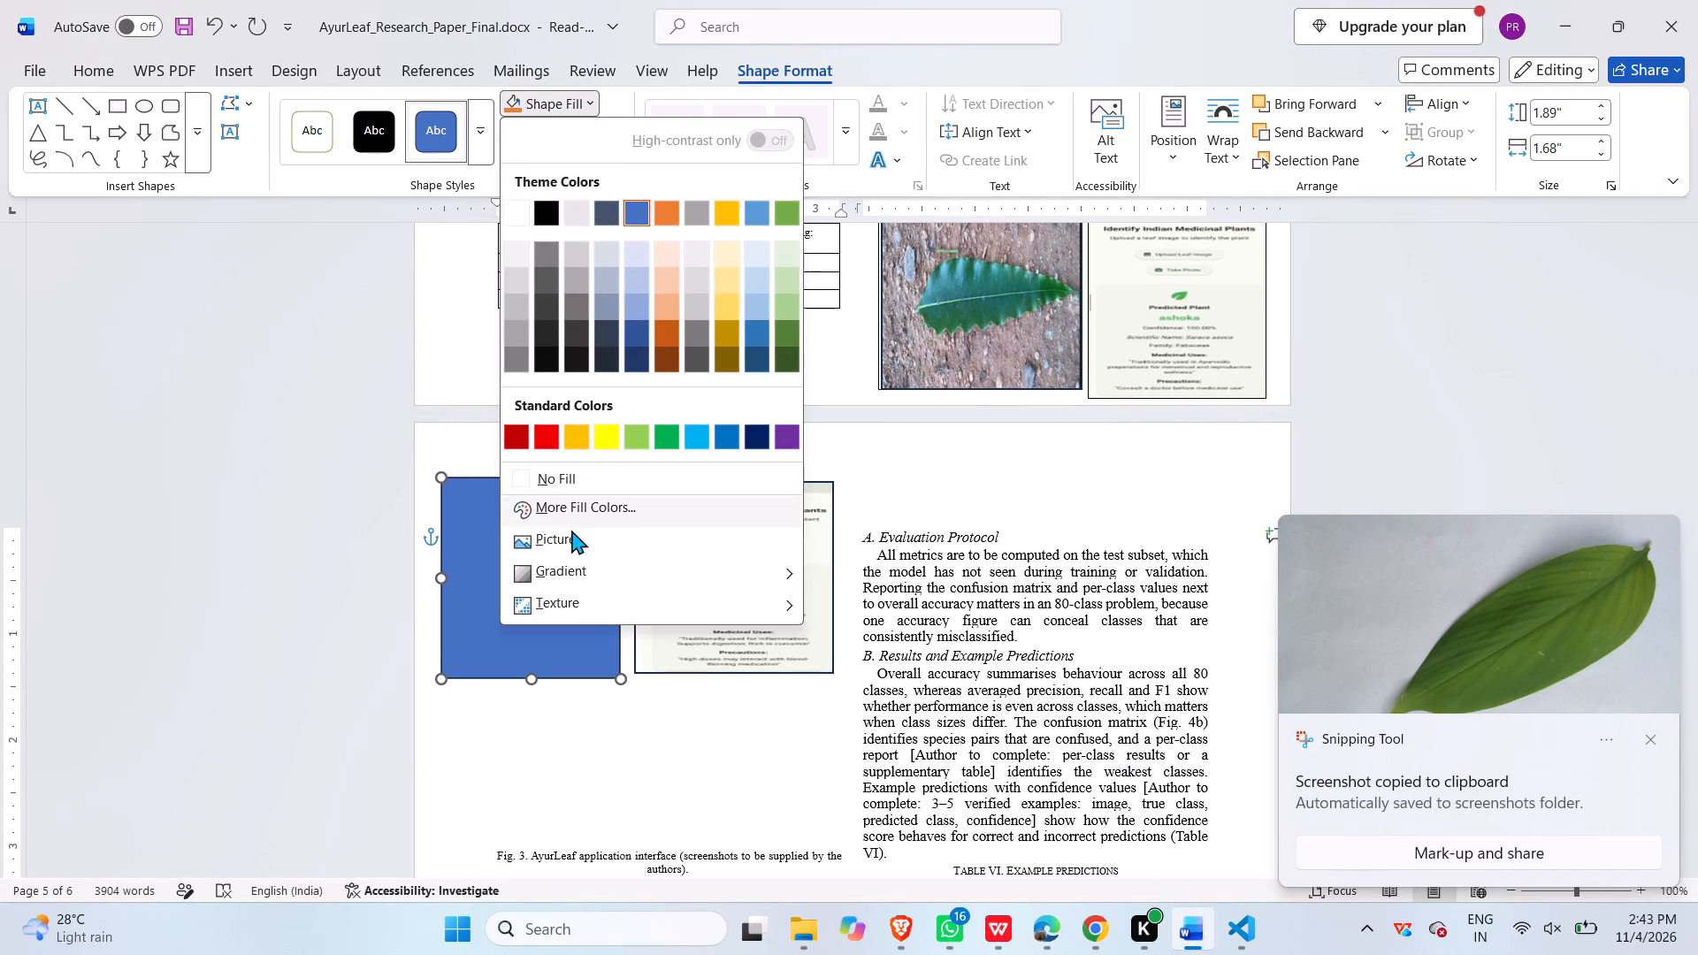
left_click(570, 539)
left_click(623, 360)
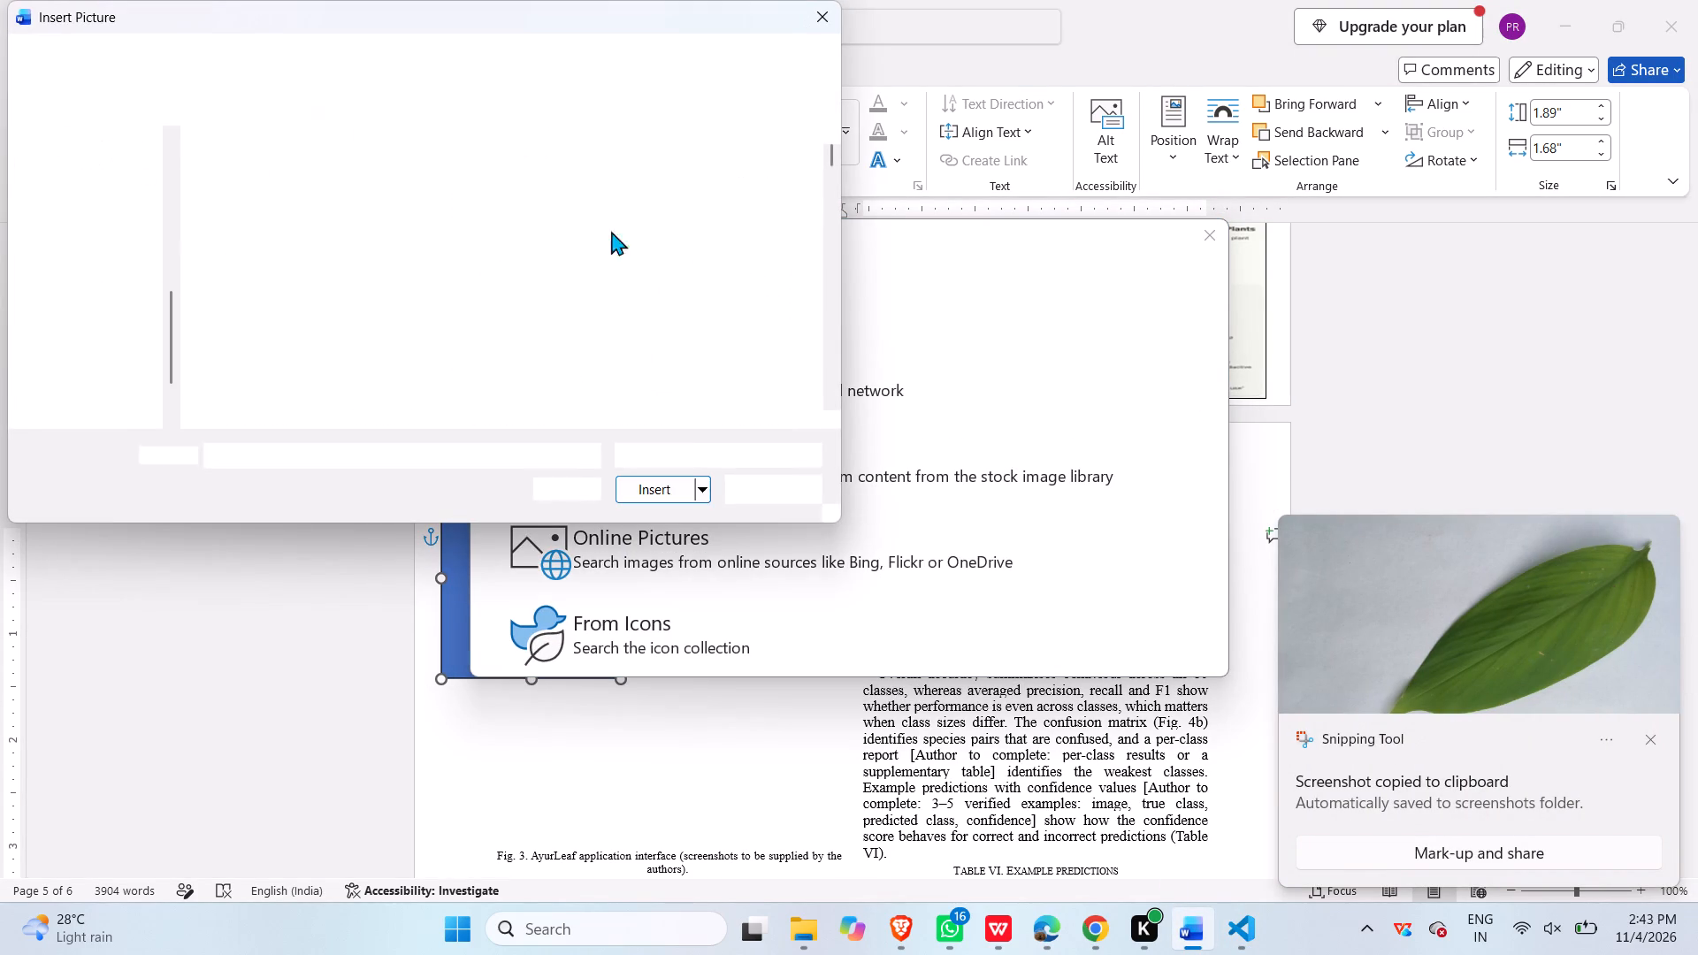
left_click_drag(836, 154, 778, 460)
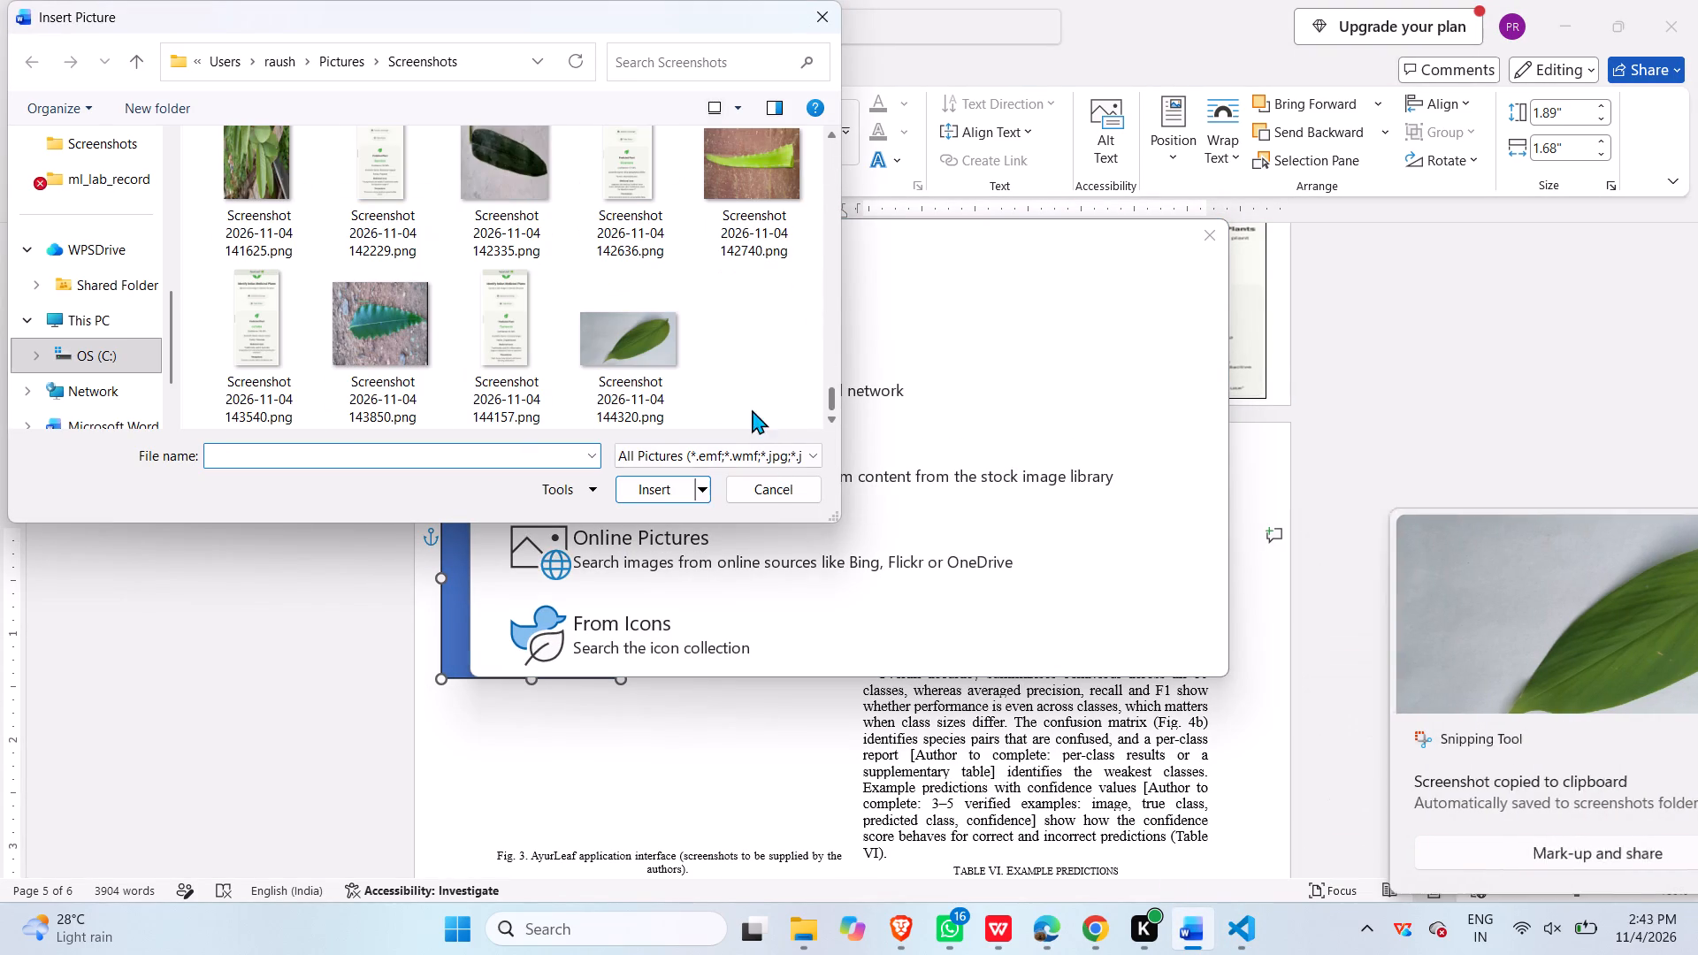
left_click(638, 347)
left_click(650, 484)
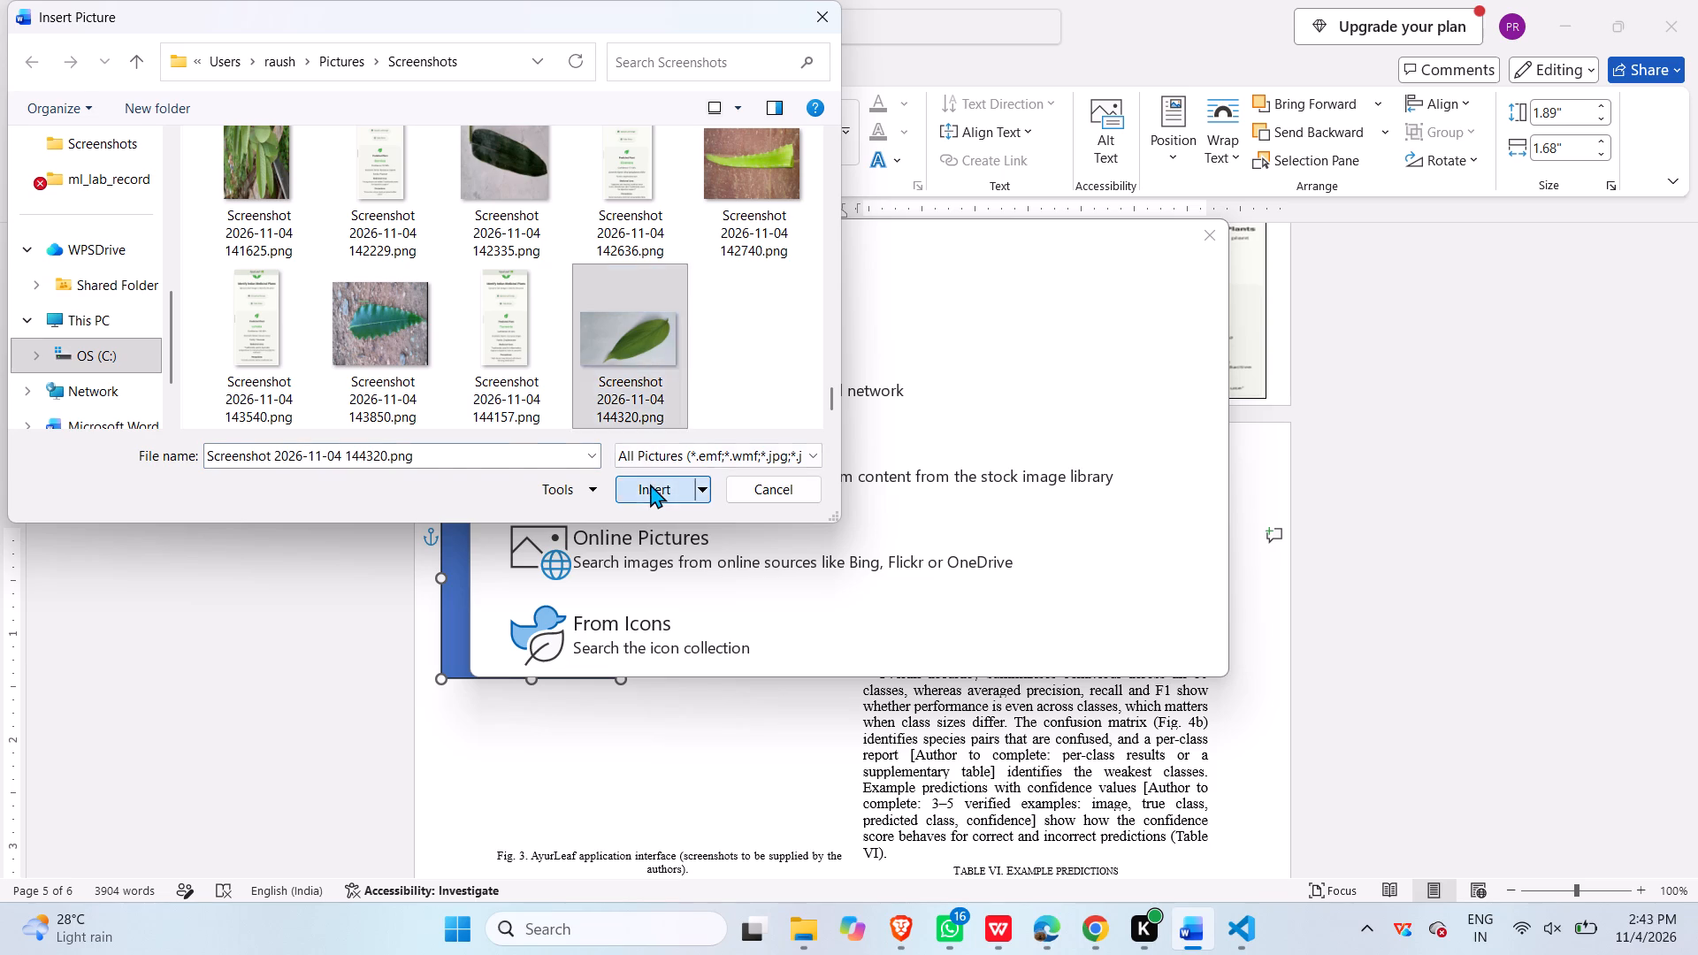
left_click(676, 451)
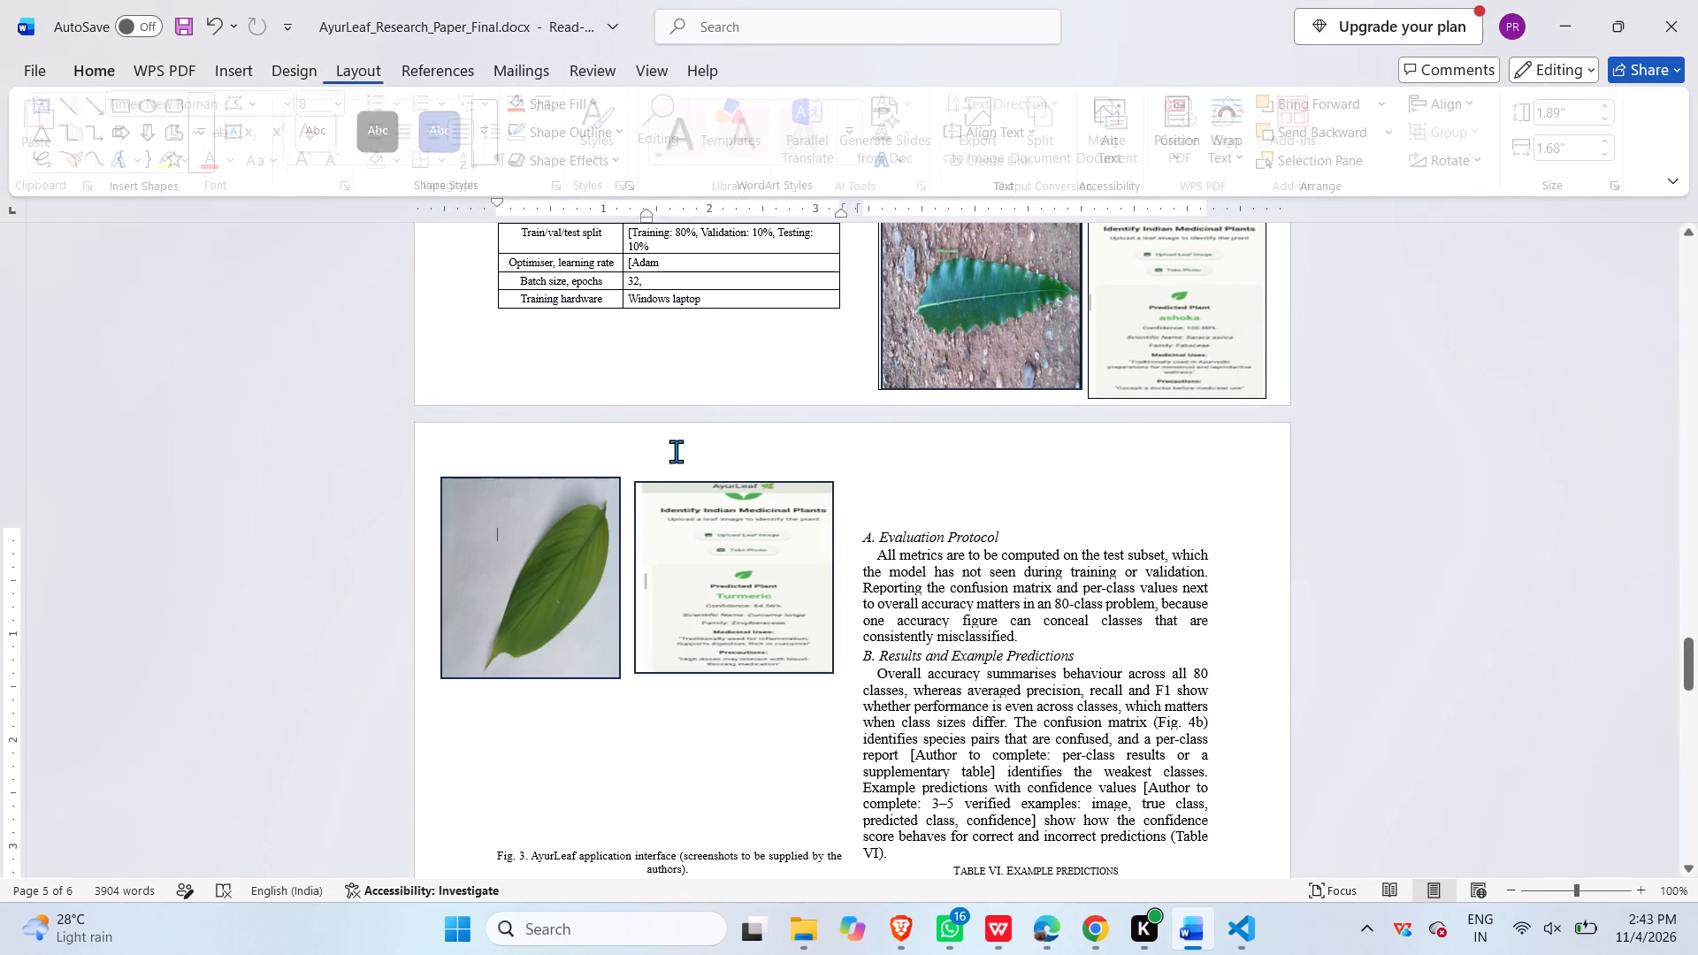
Draw a text box about 0.27" high and 1.5" wide just above the turmeric leaf picture.
left_click(492, 459)
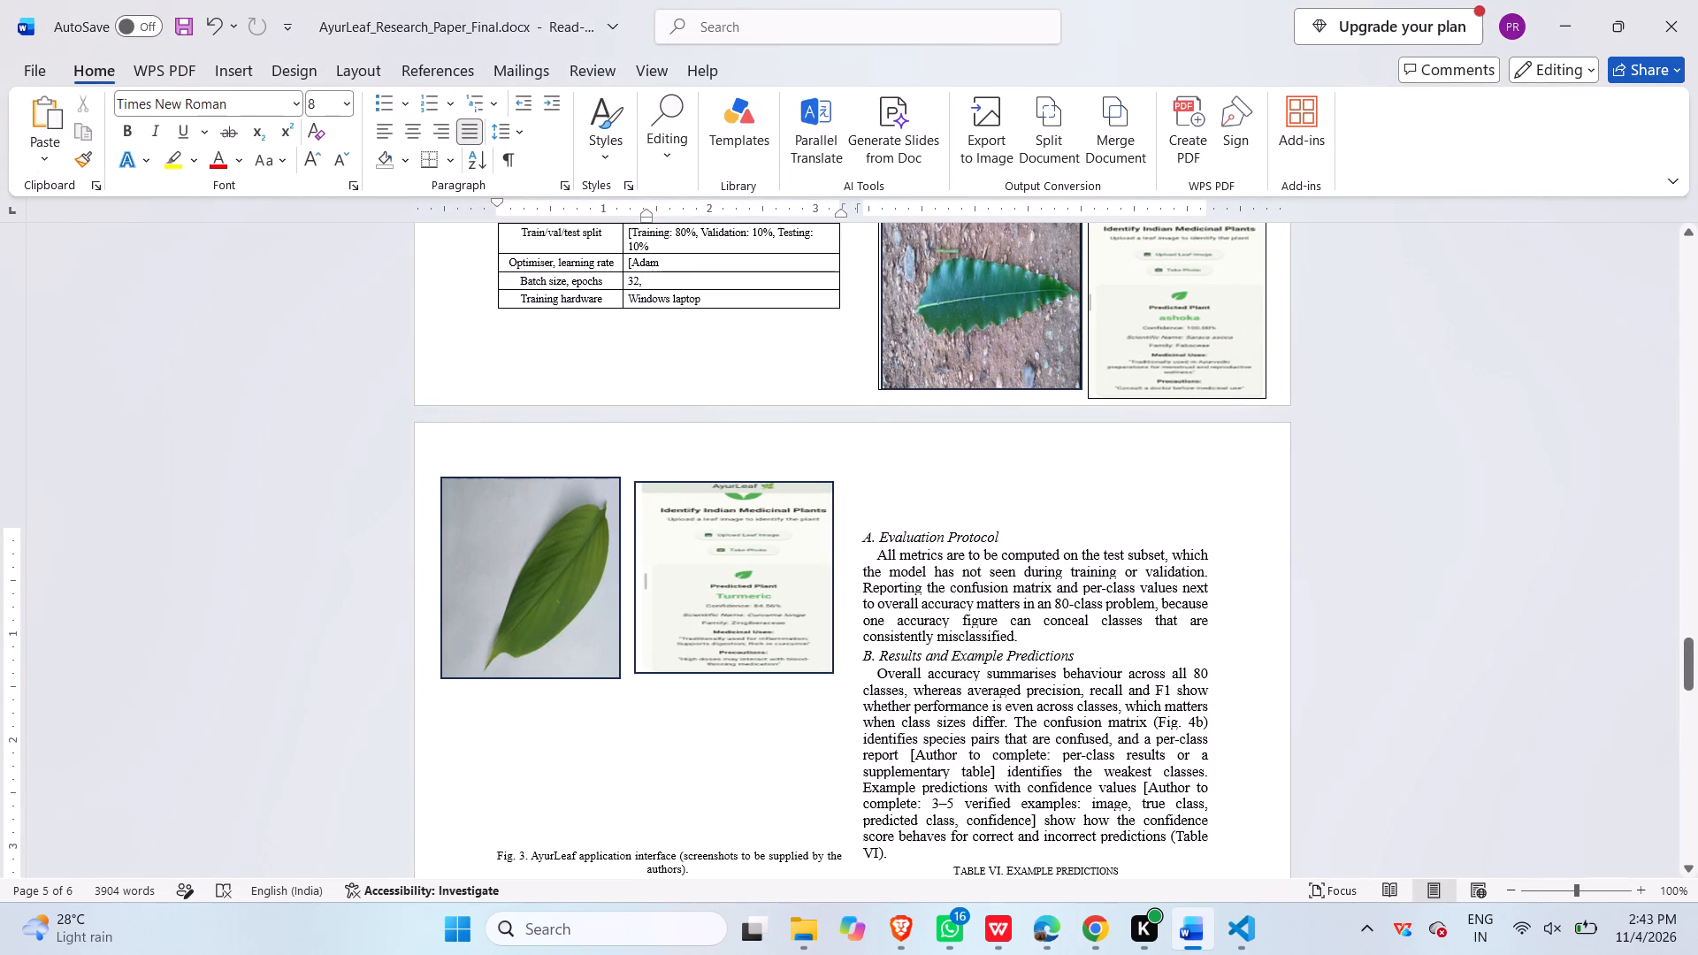
left_click(481, 454)
double_click(509, 450)
left_click(235, 76)
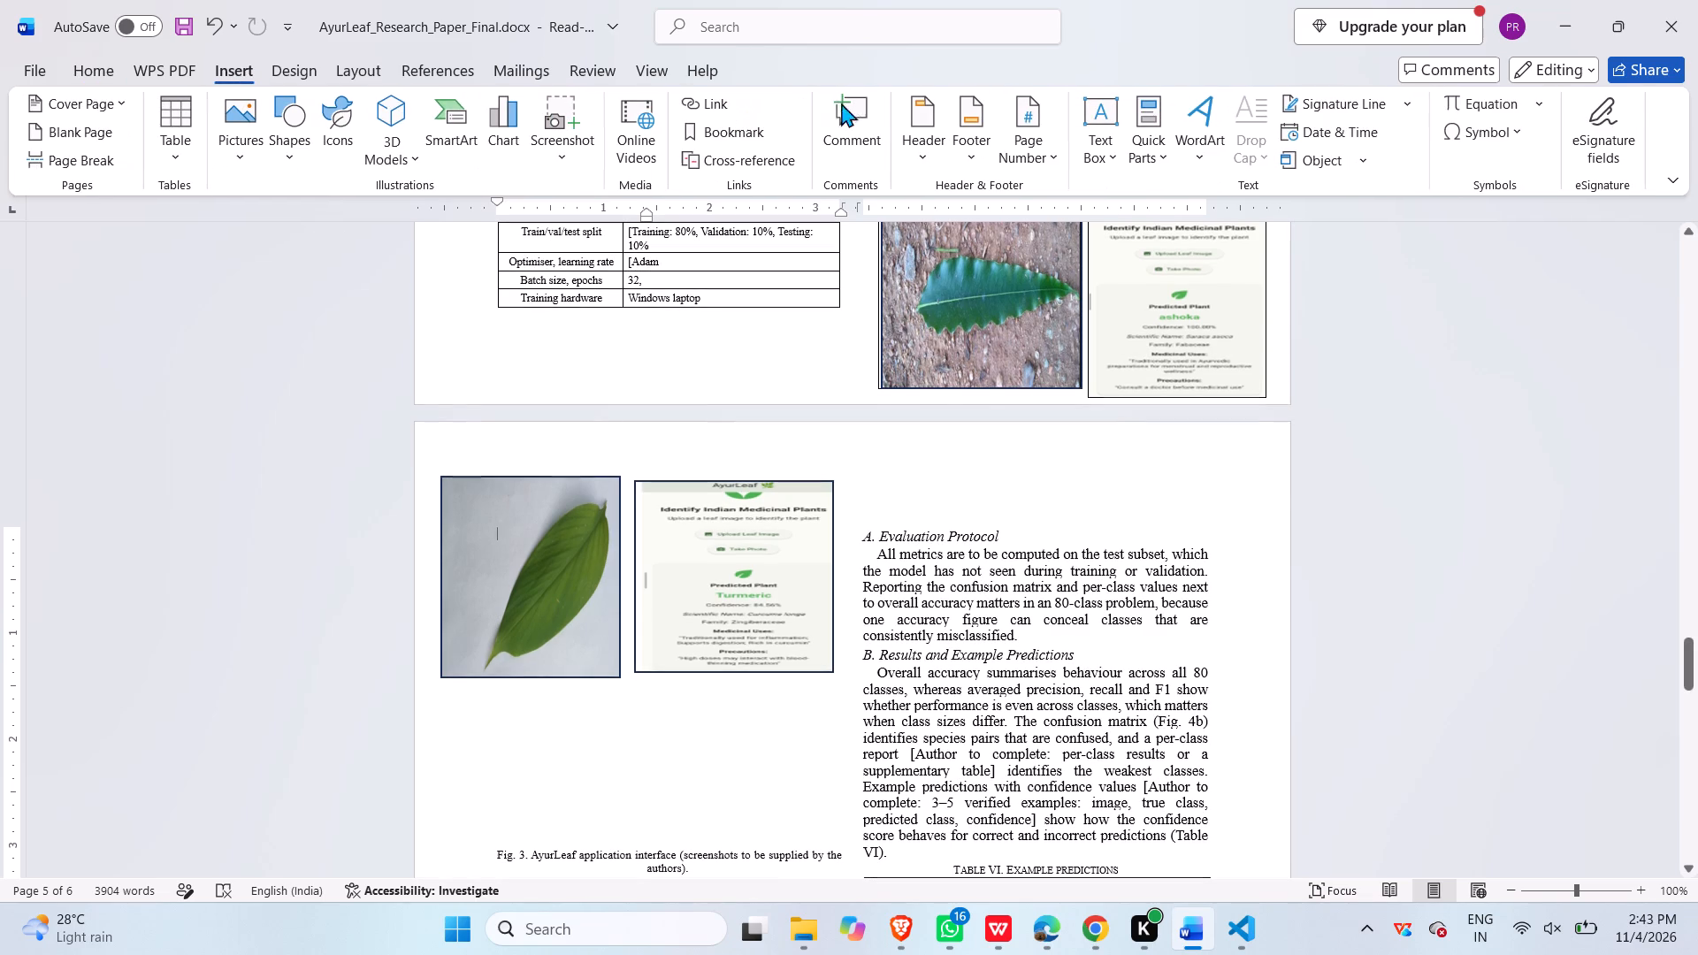
left_click(1097, 131)
left_click(1154, 653)
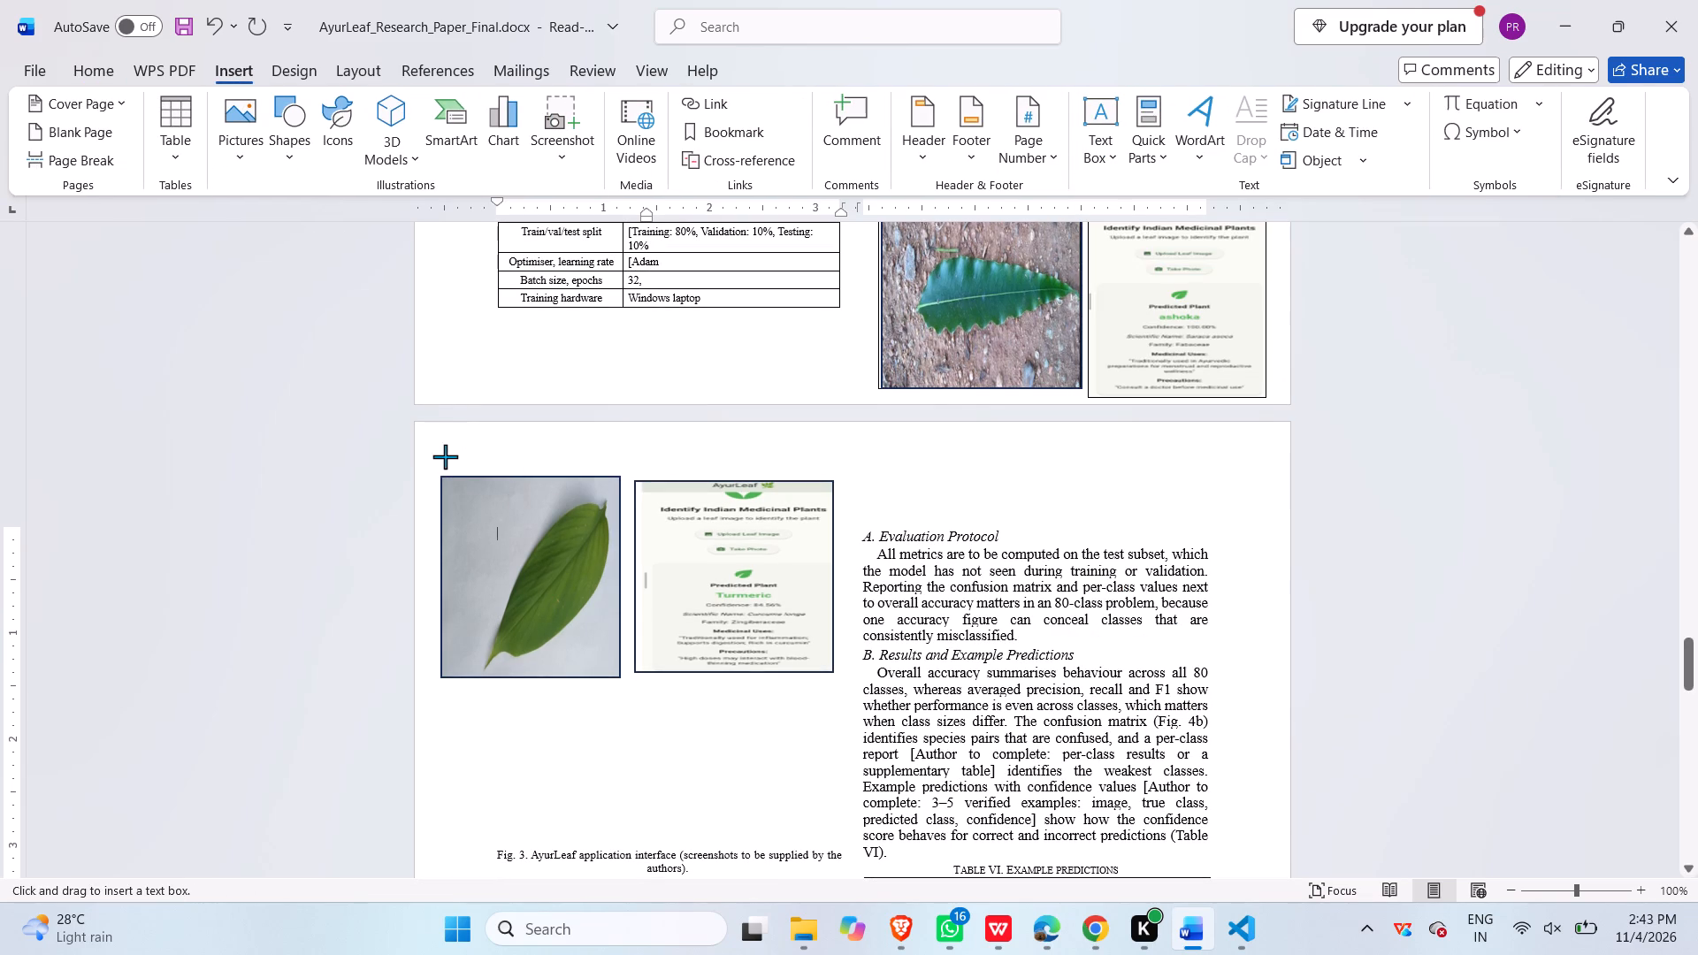
left_click_drag(443, 446, 598, 470)
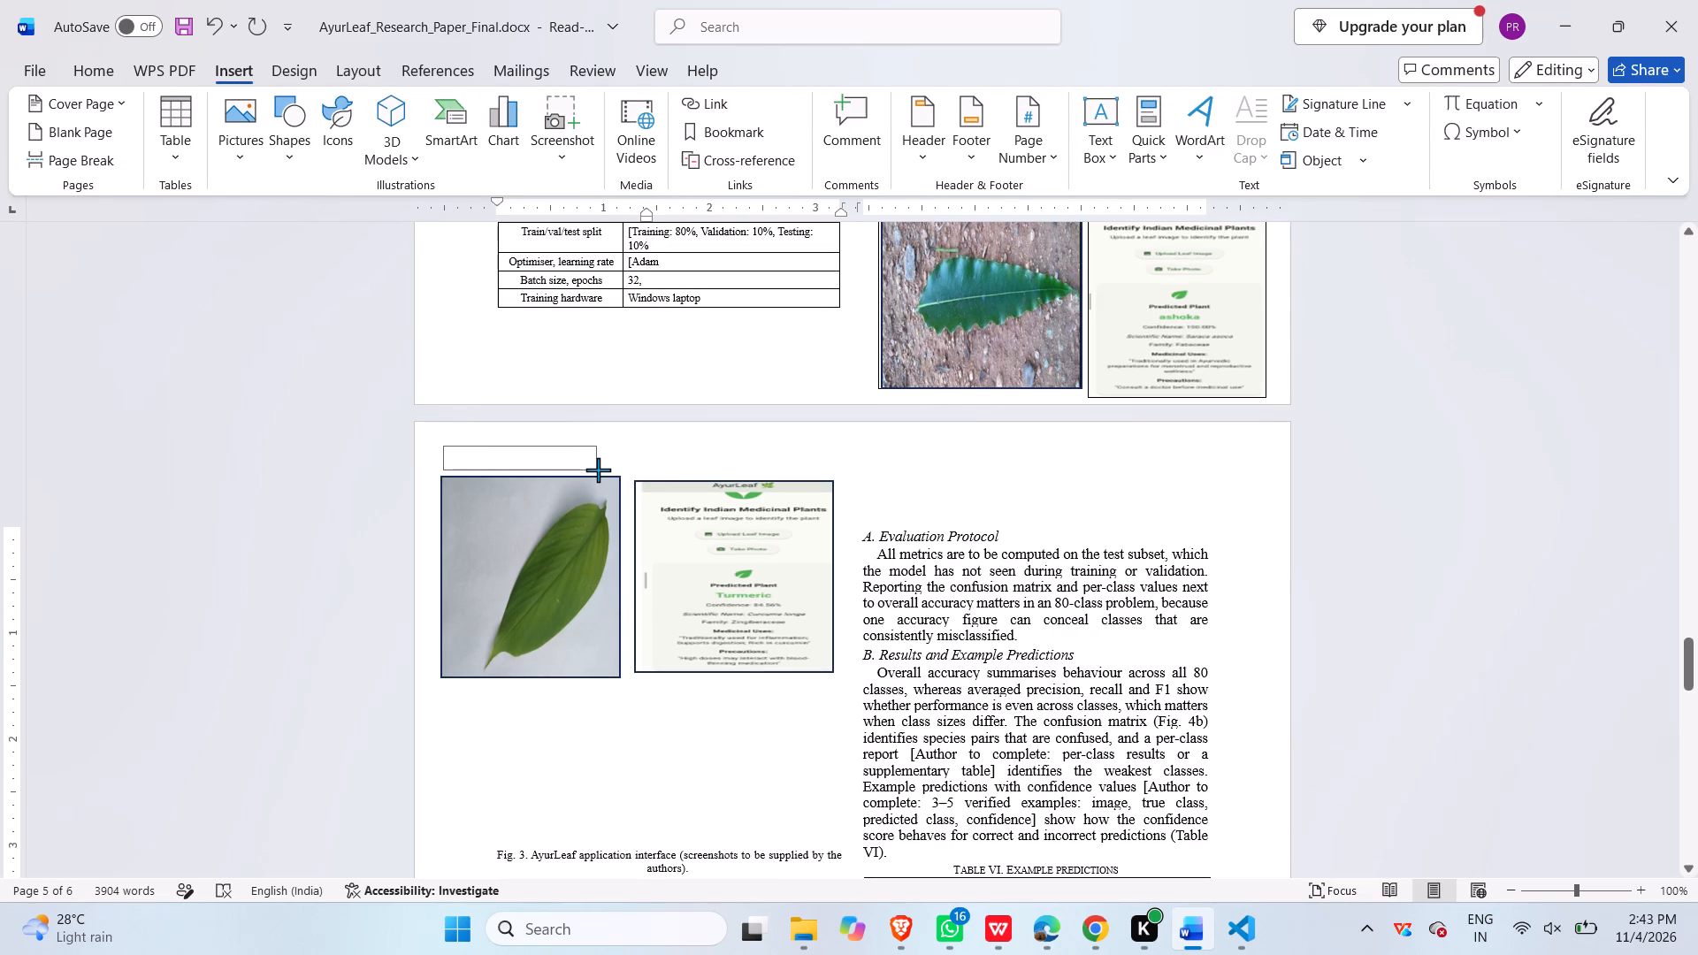
left_click_drag(598, 470, 602, 474)
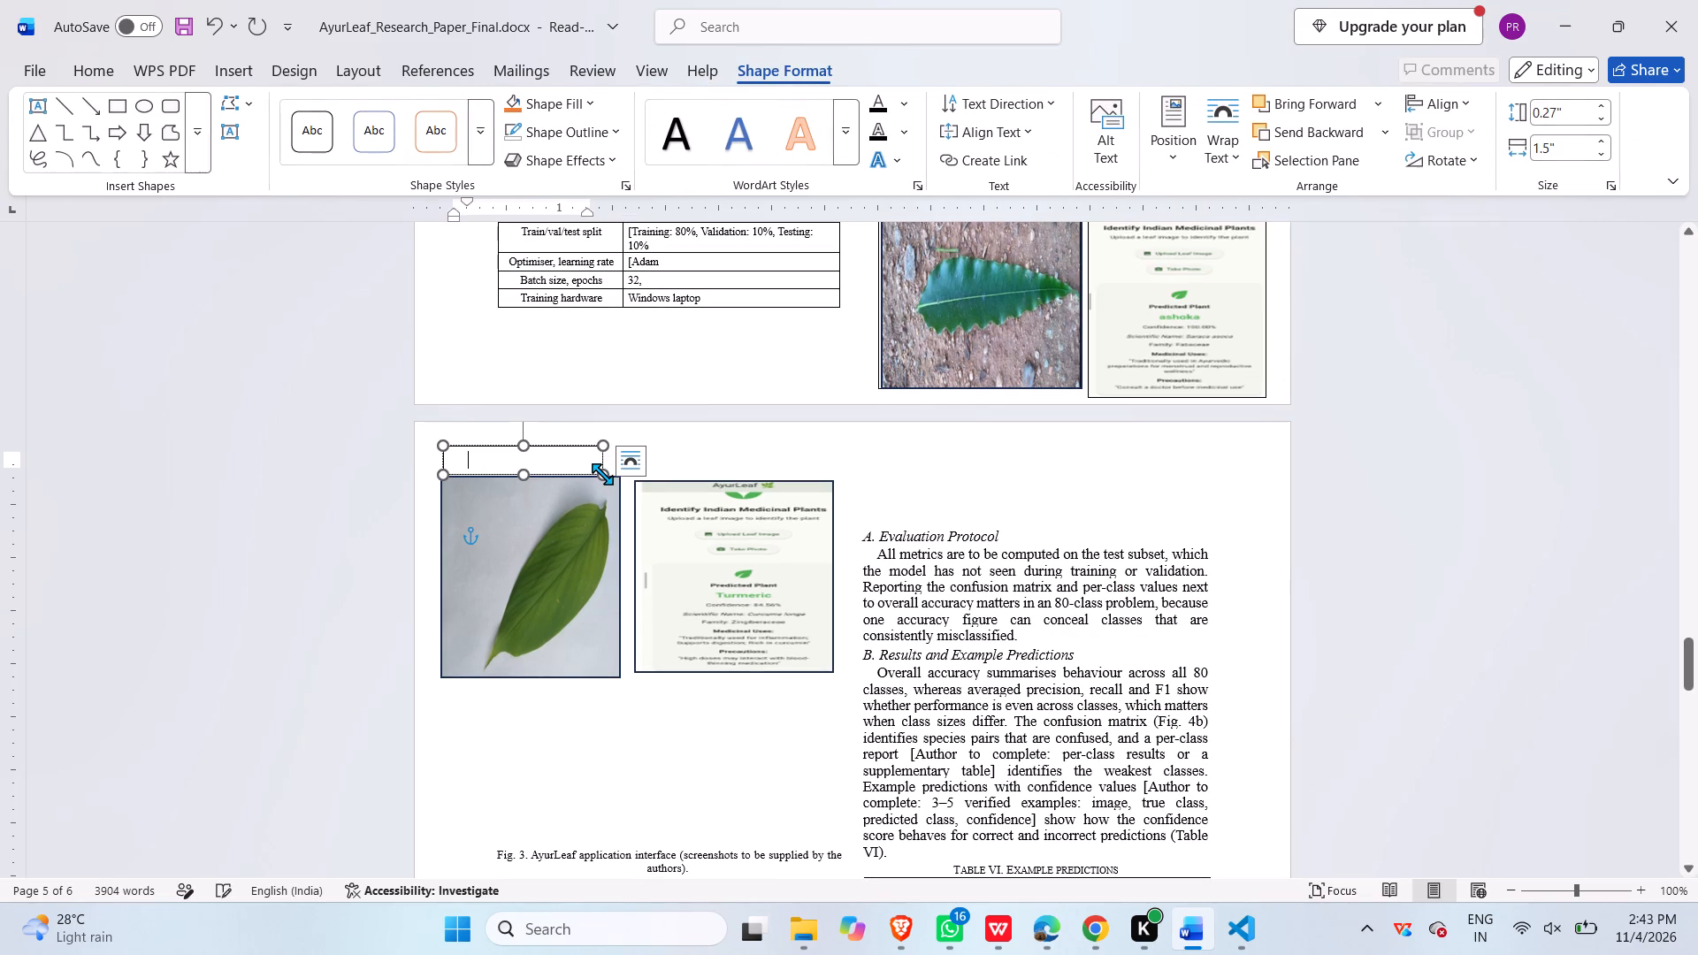
Enter the label "Turmeric" in the new text box and make it bold.
scroll(956, 385, "up", 1)
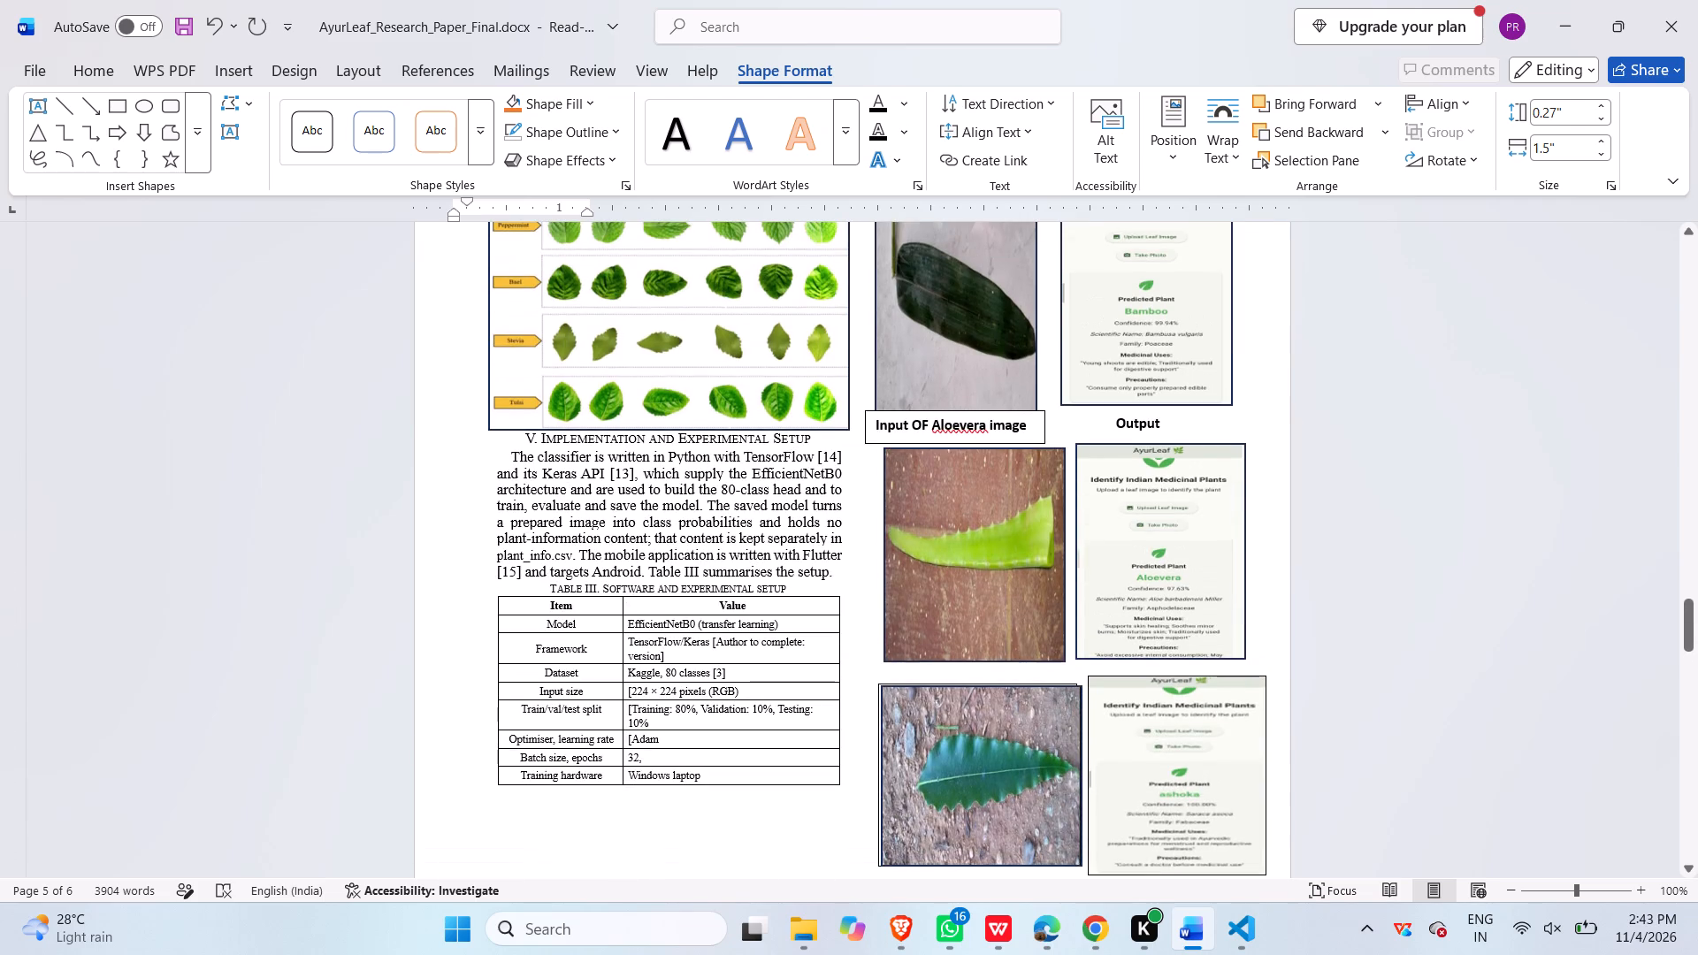
scroll(954, 386, "down", 1)
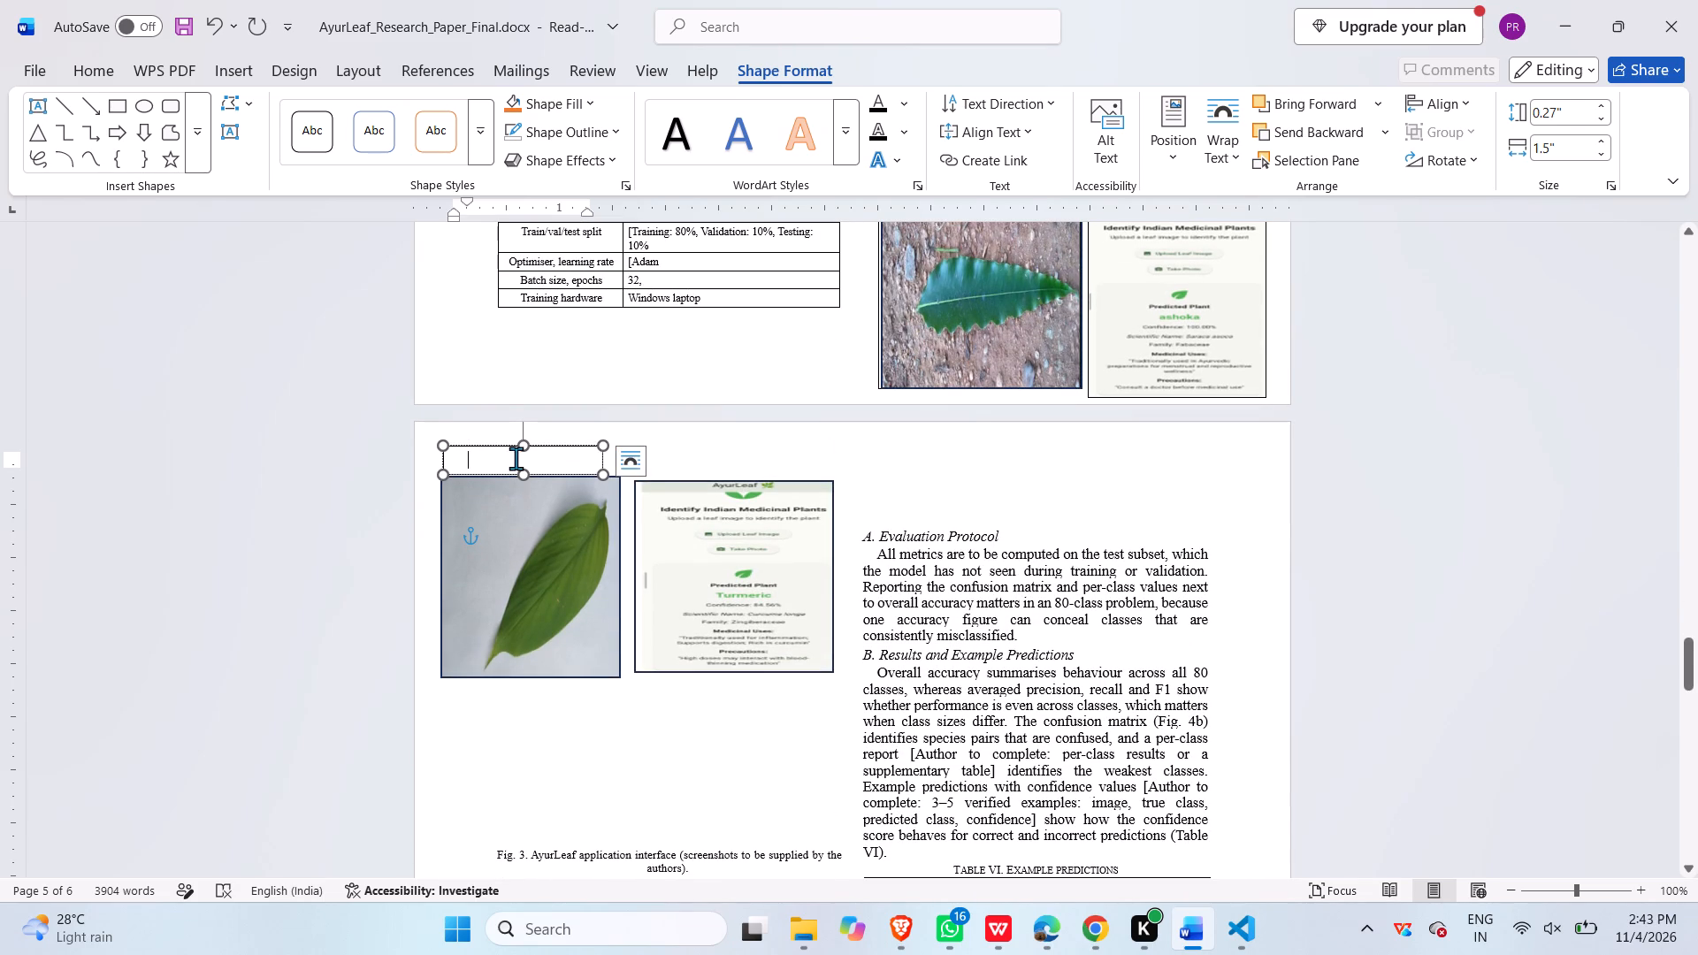
type("ur")
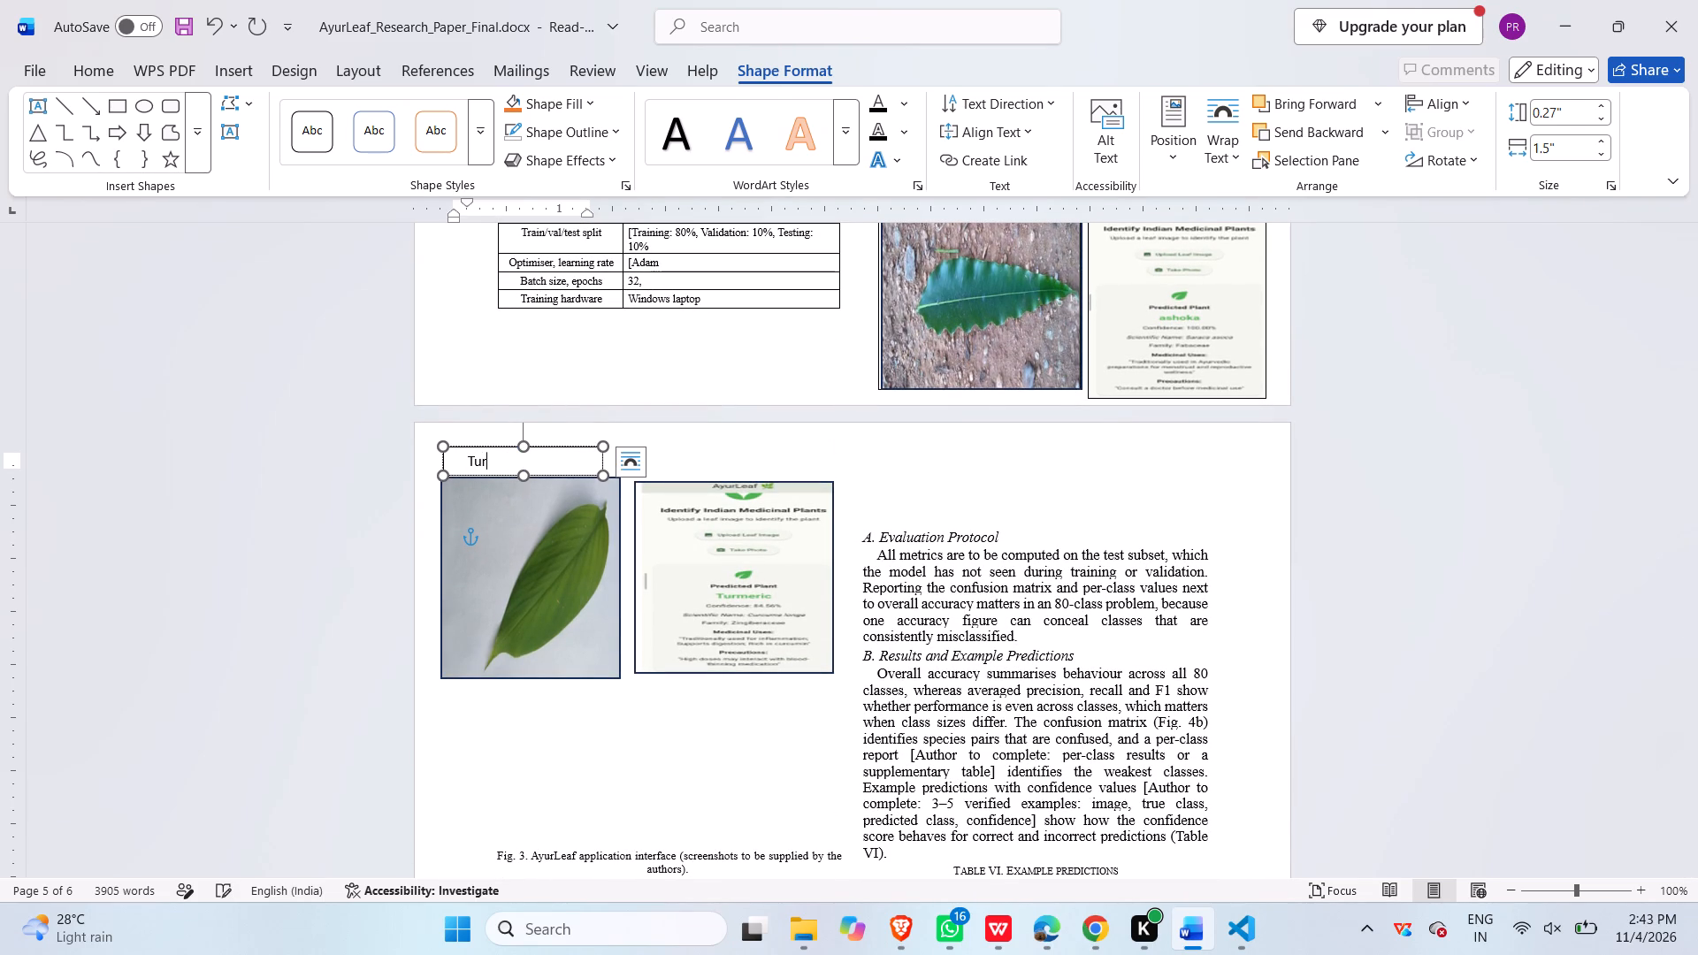
type("meric")
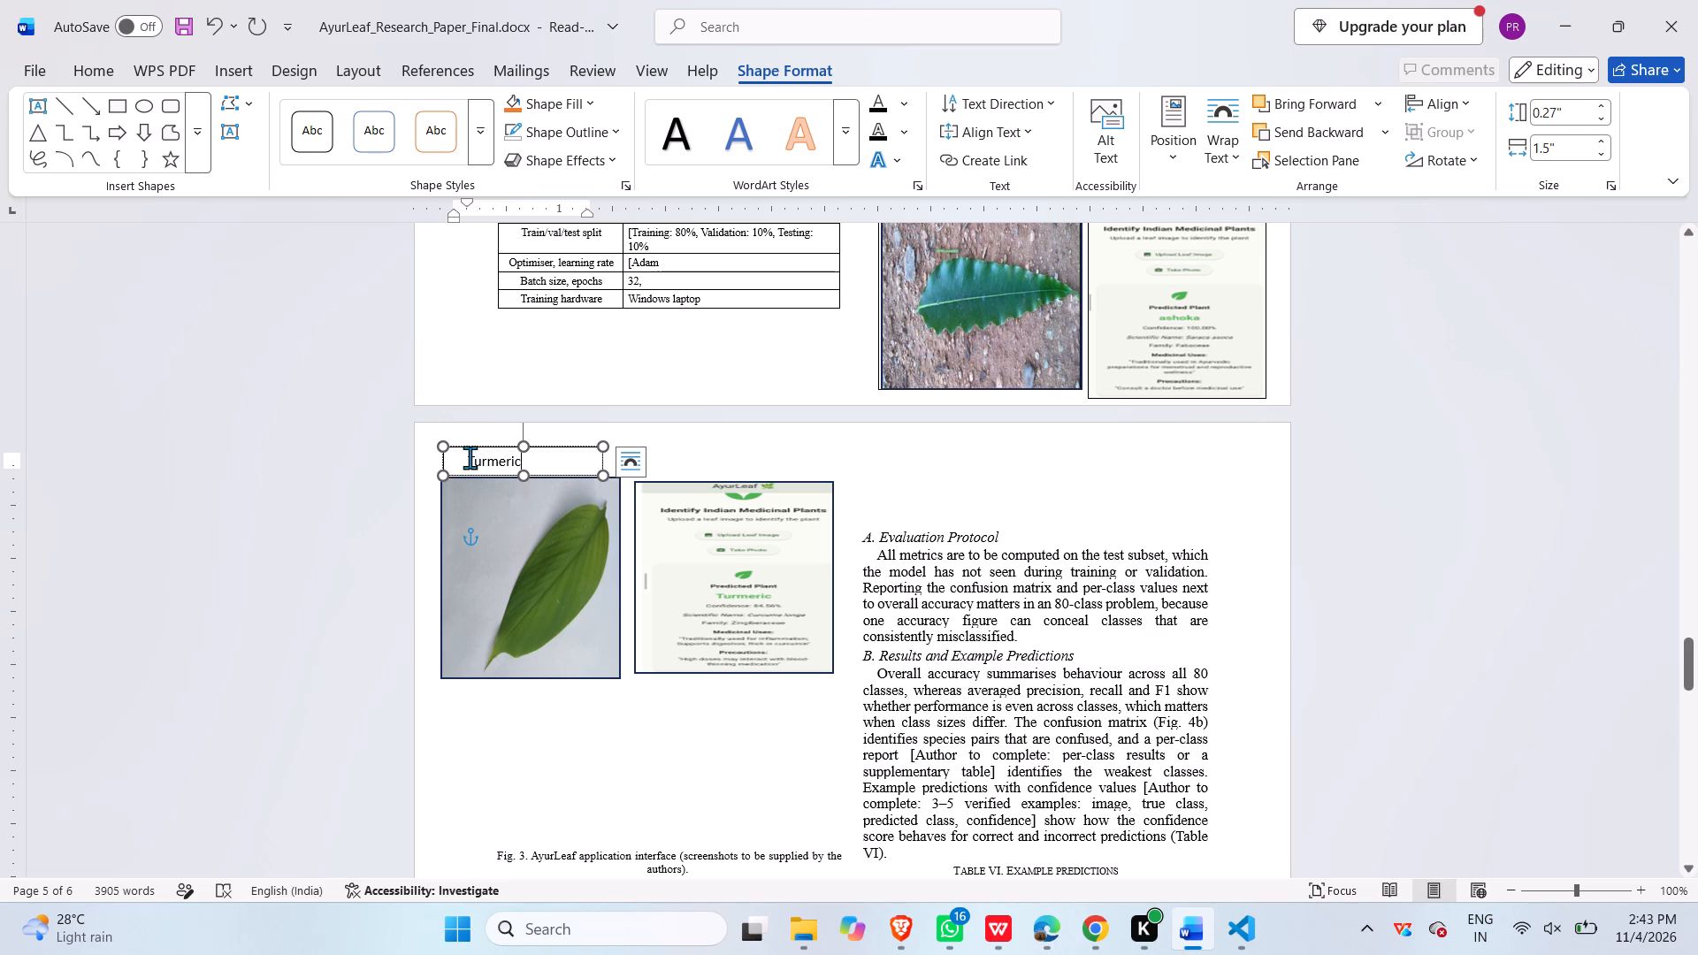
left_click_drag(469, 460, 538, 462)
left_click(555, 430)
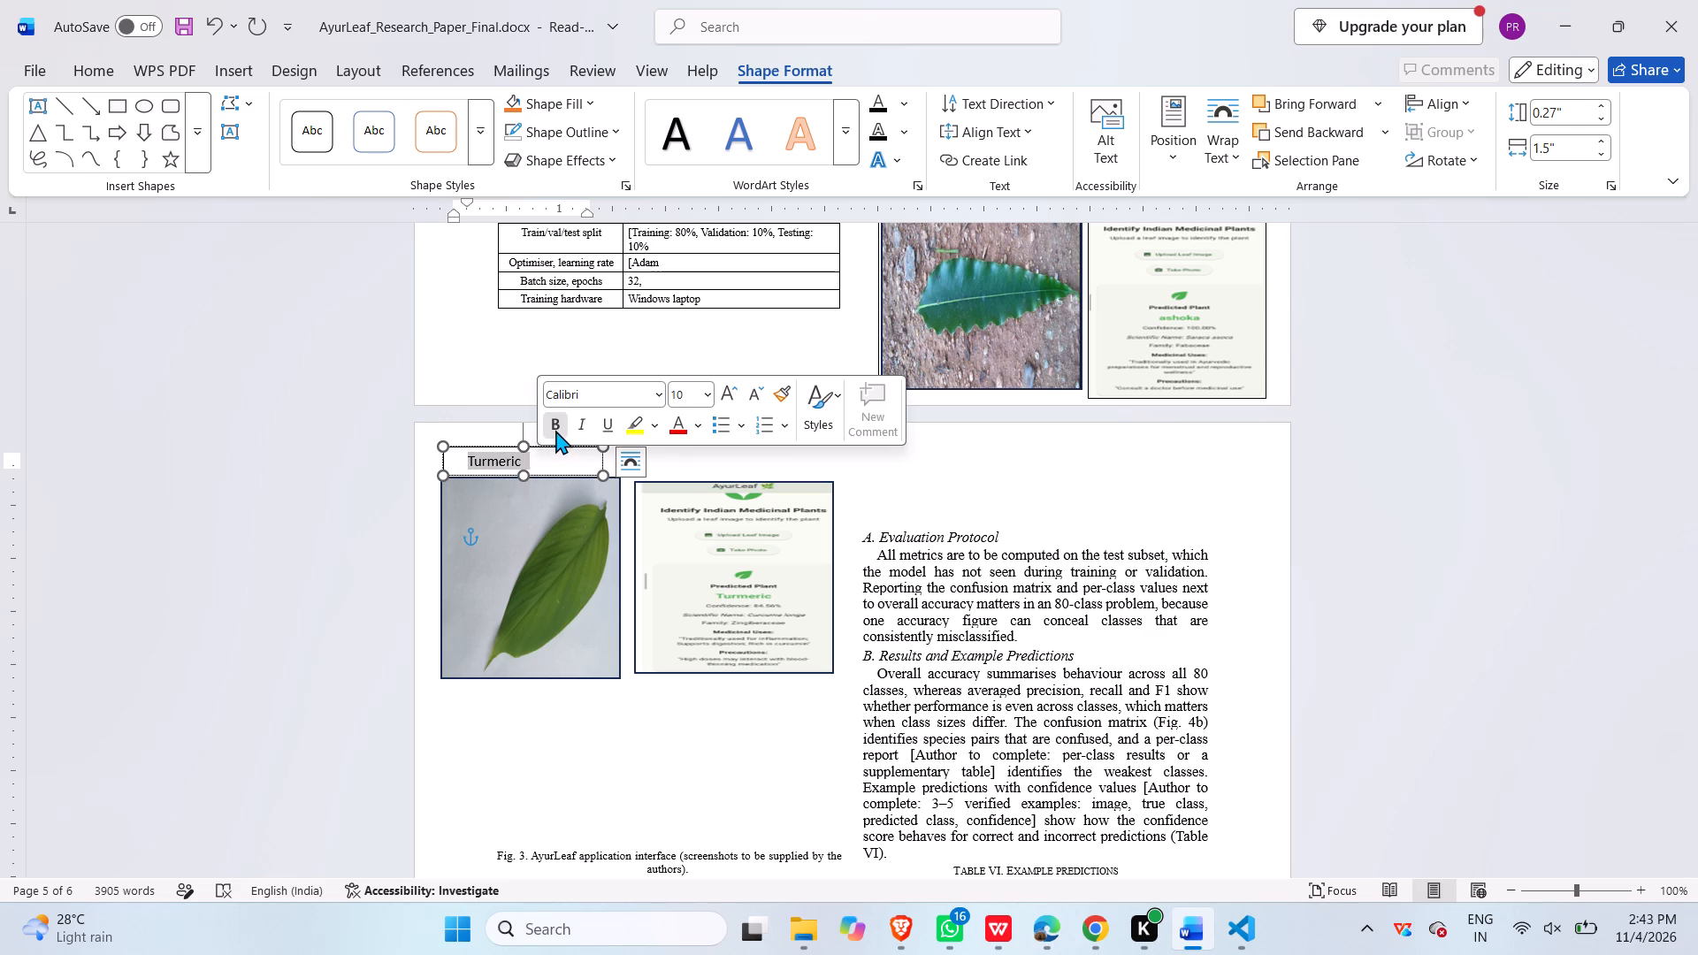
left_click(689, 474)
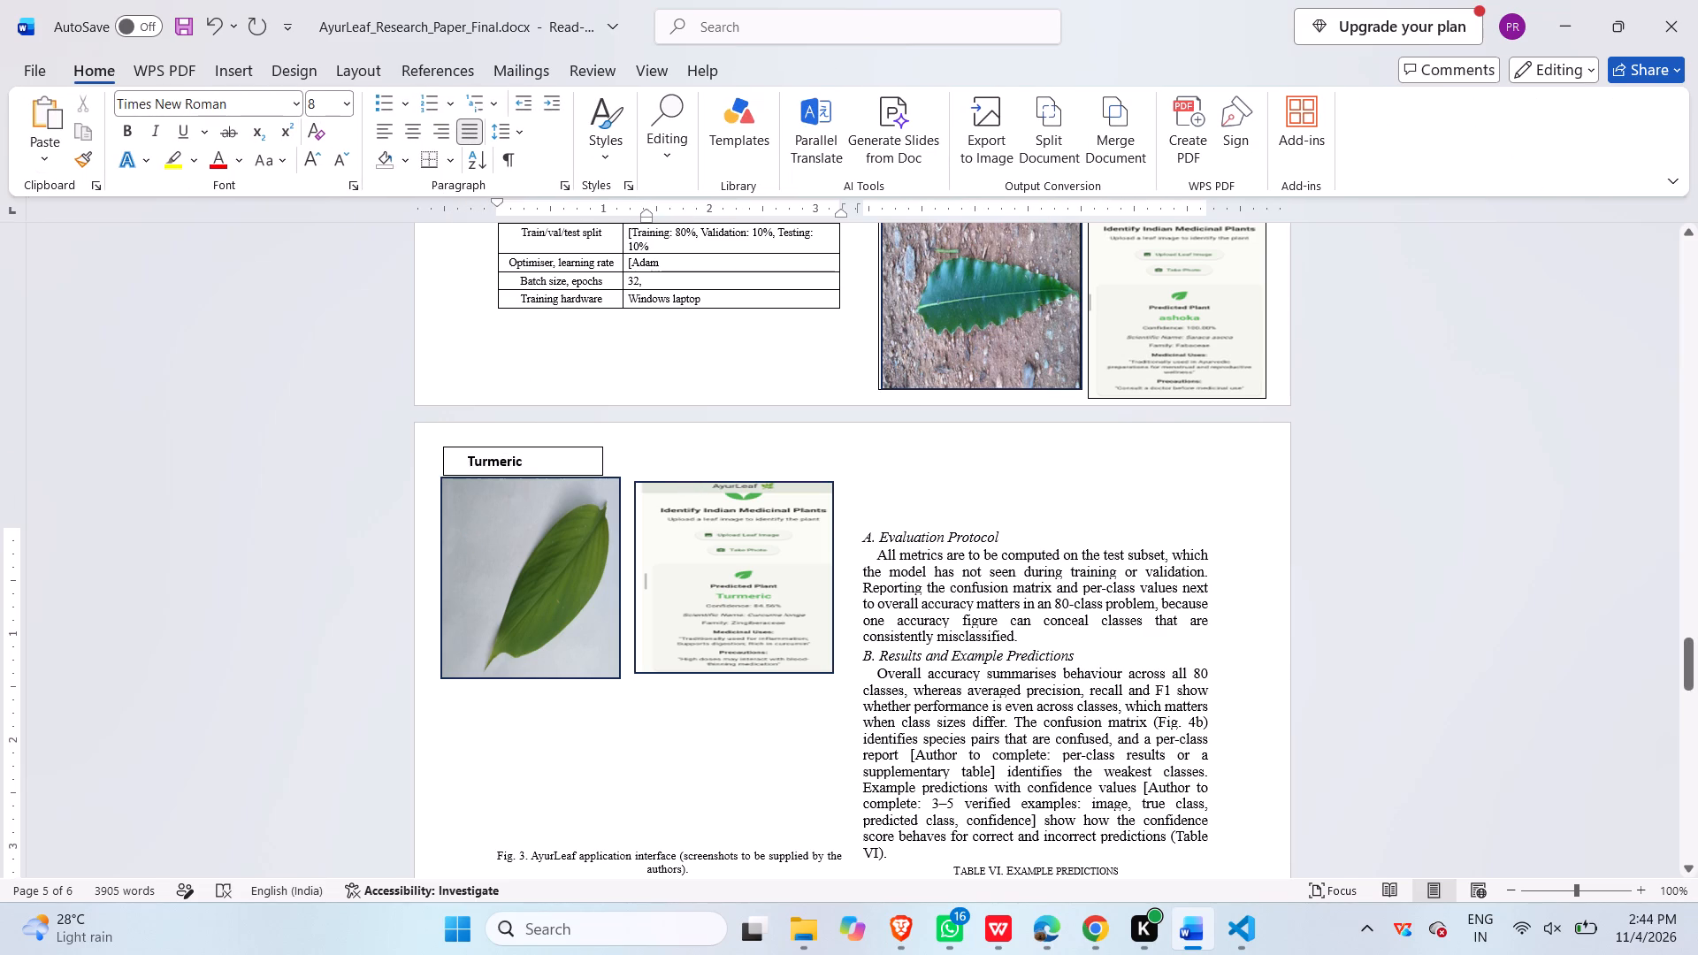
Add a text box about 0.26" high and 1.24" wide above the turmeric output picture, with the bold label "Output".
left_click(231, 63)
left_click(1100, 125)
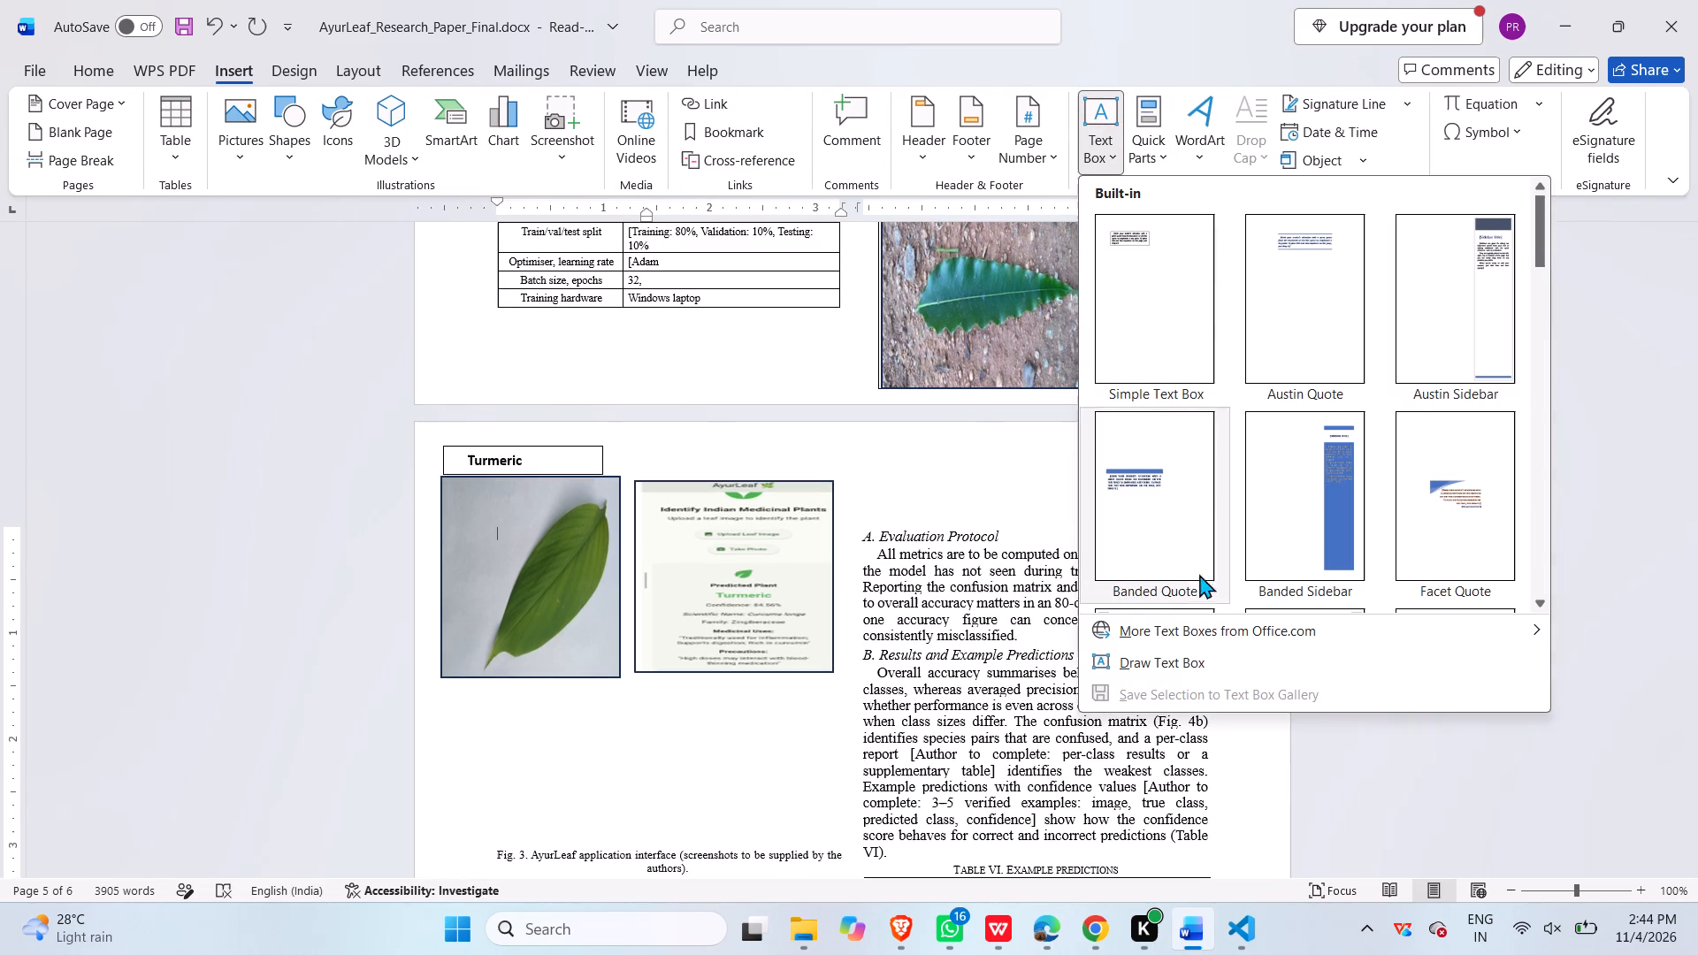
left_click(1158, 666)
left_click_drag(654, 452, 701, 467)
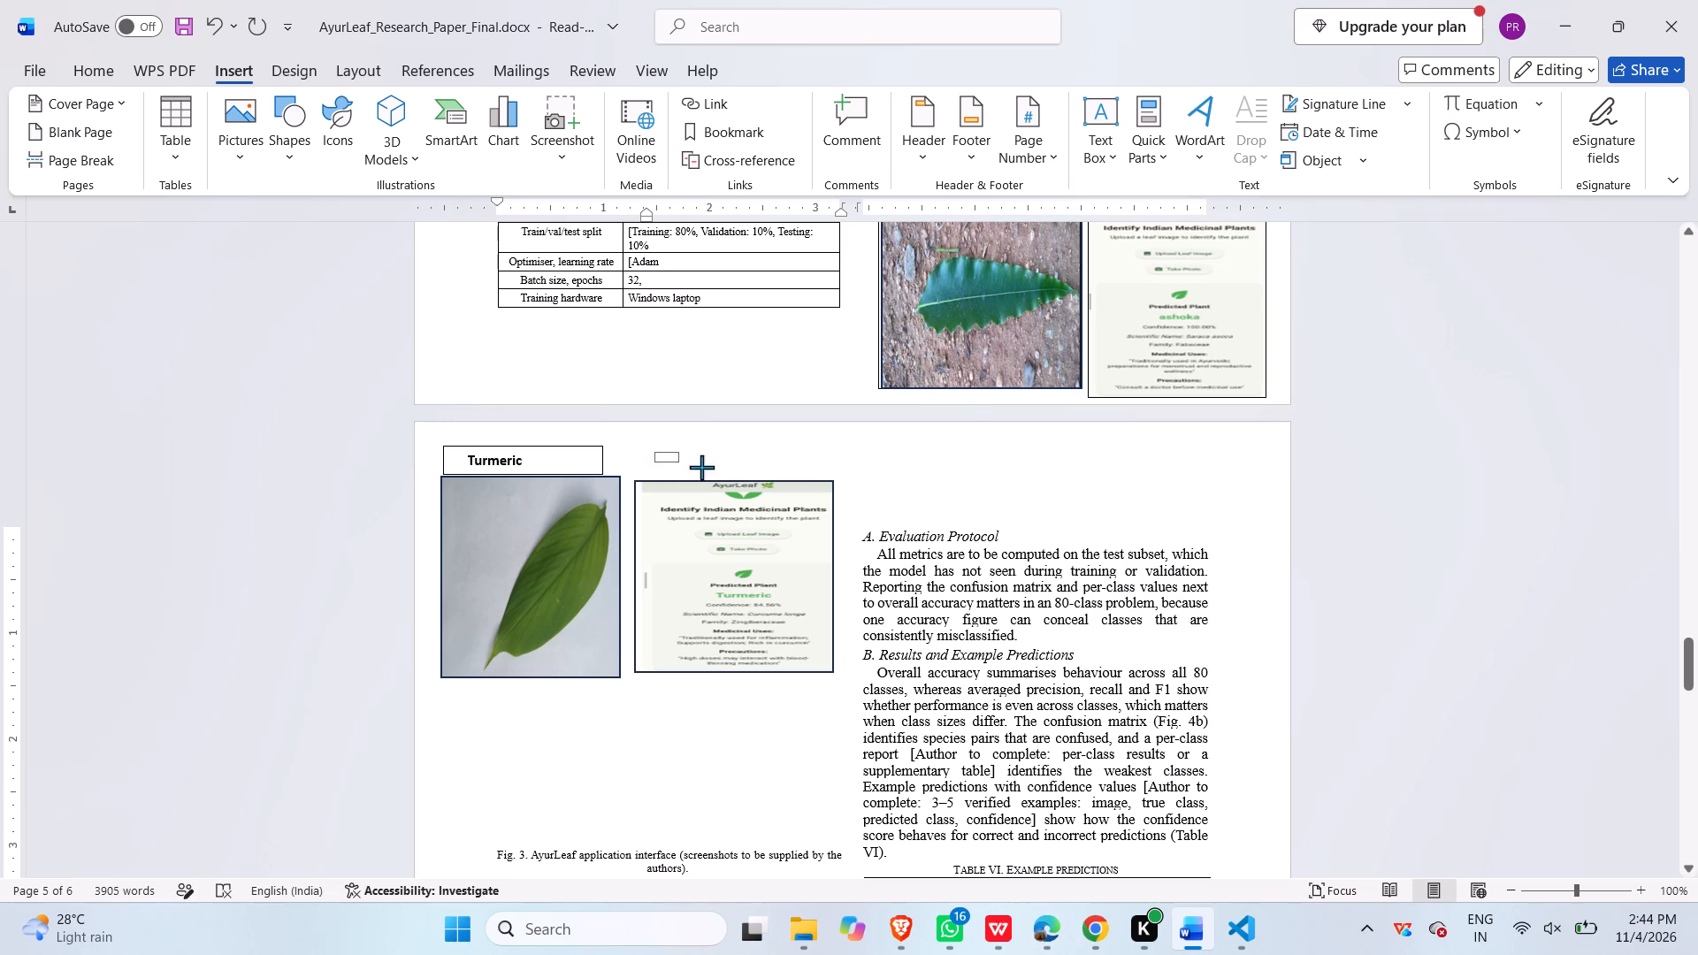
left_click_drag(701, 467, 786, 476)
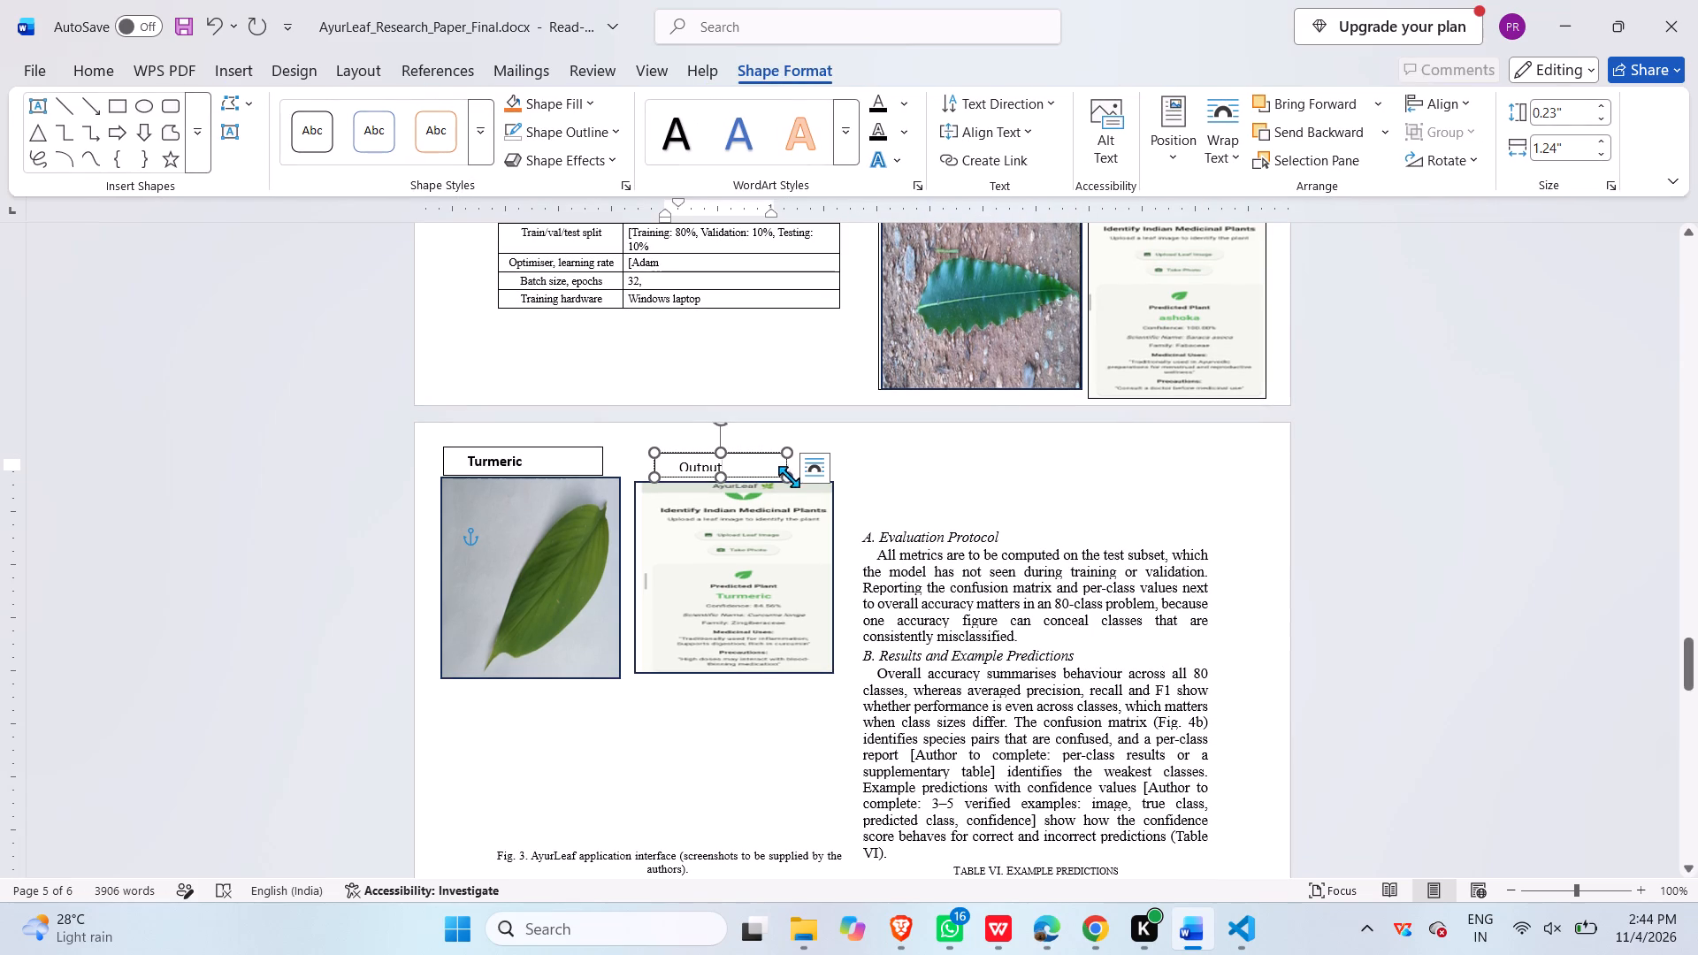
left_click_drag(734, 465, 677, 466)
left_click(690, 428)
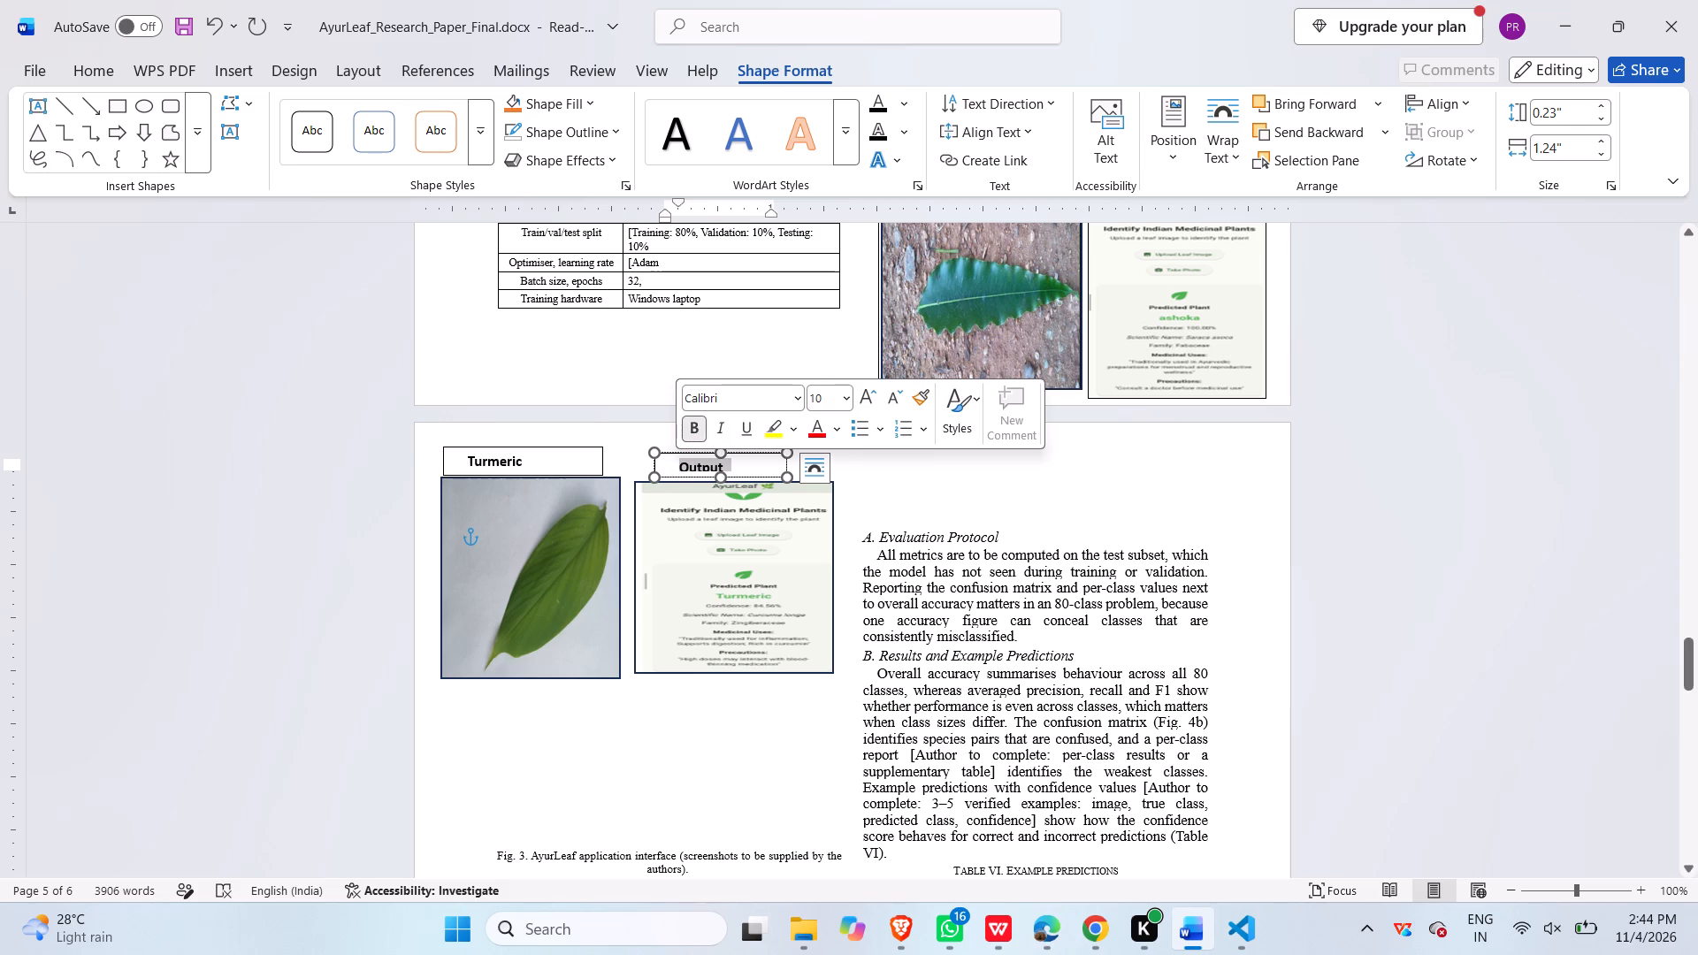
left_click(719, 477)
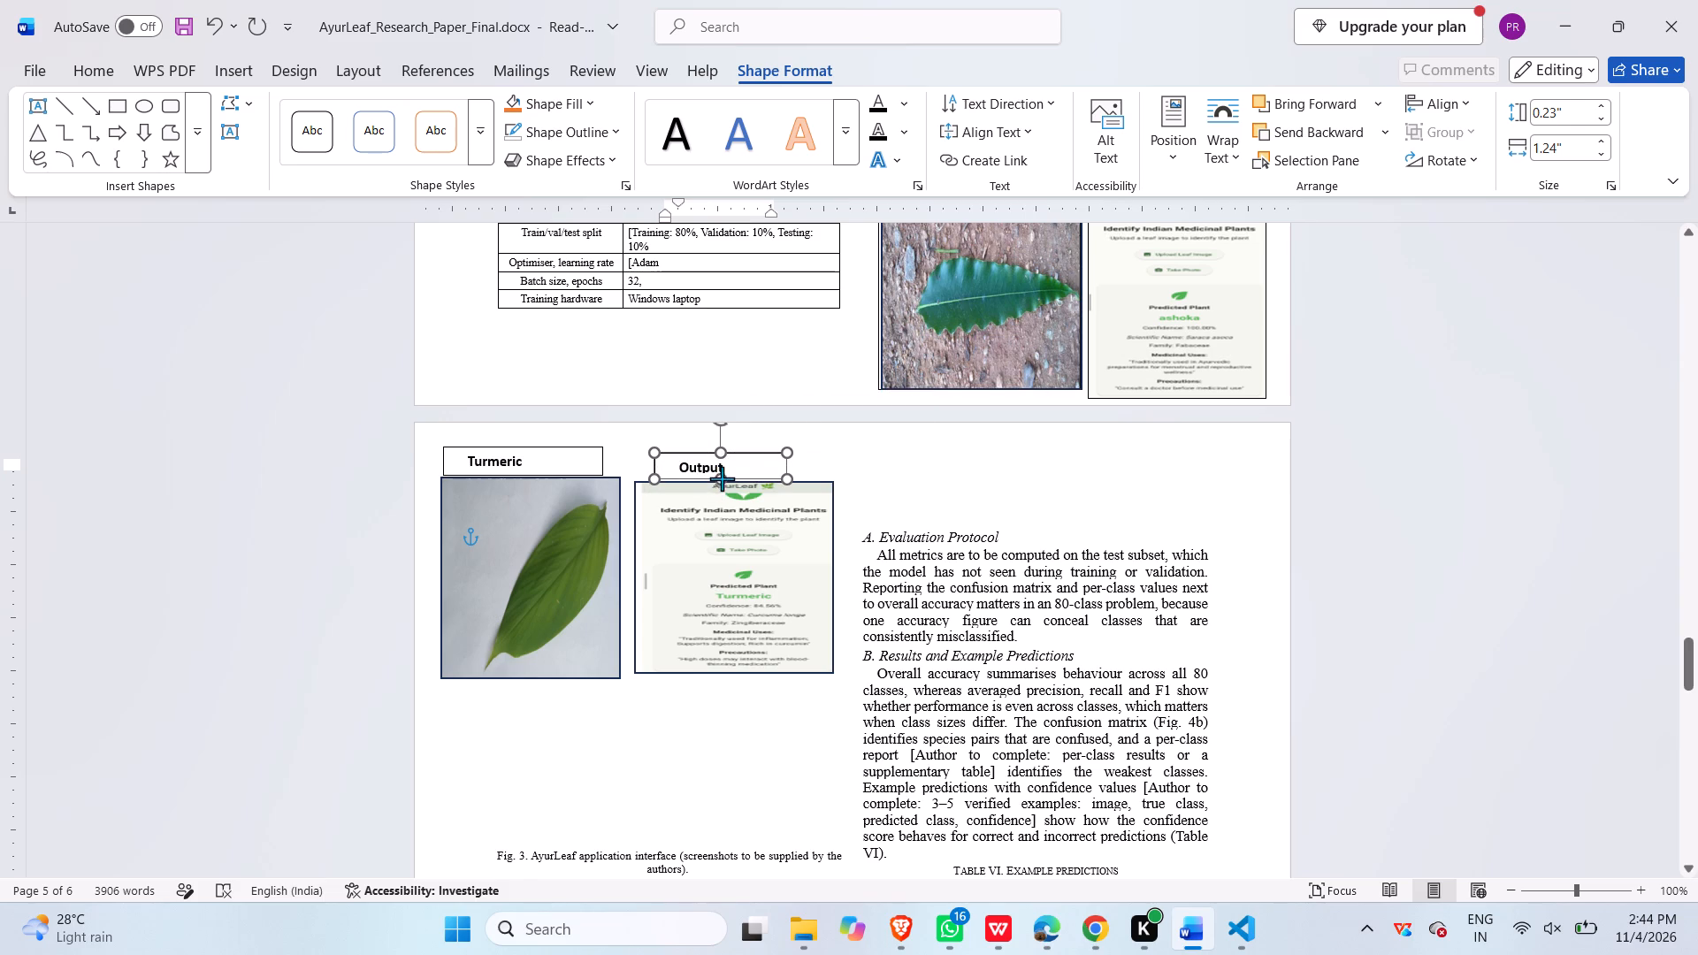
left_click(722, 458)
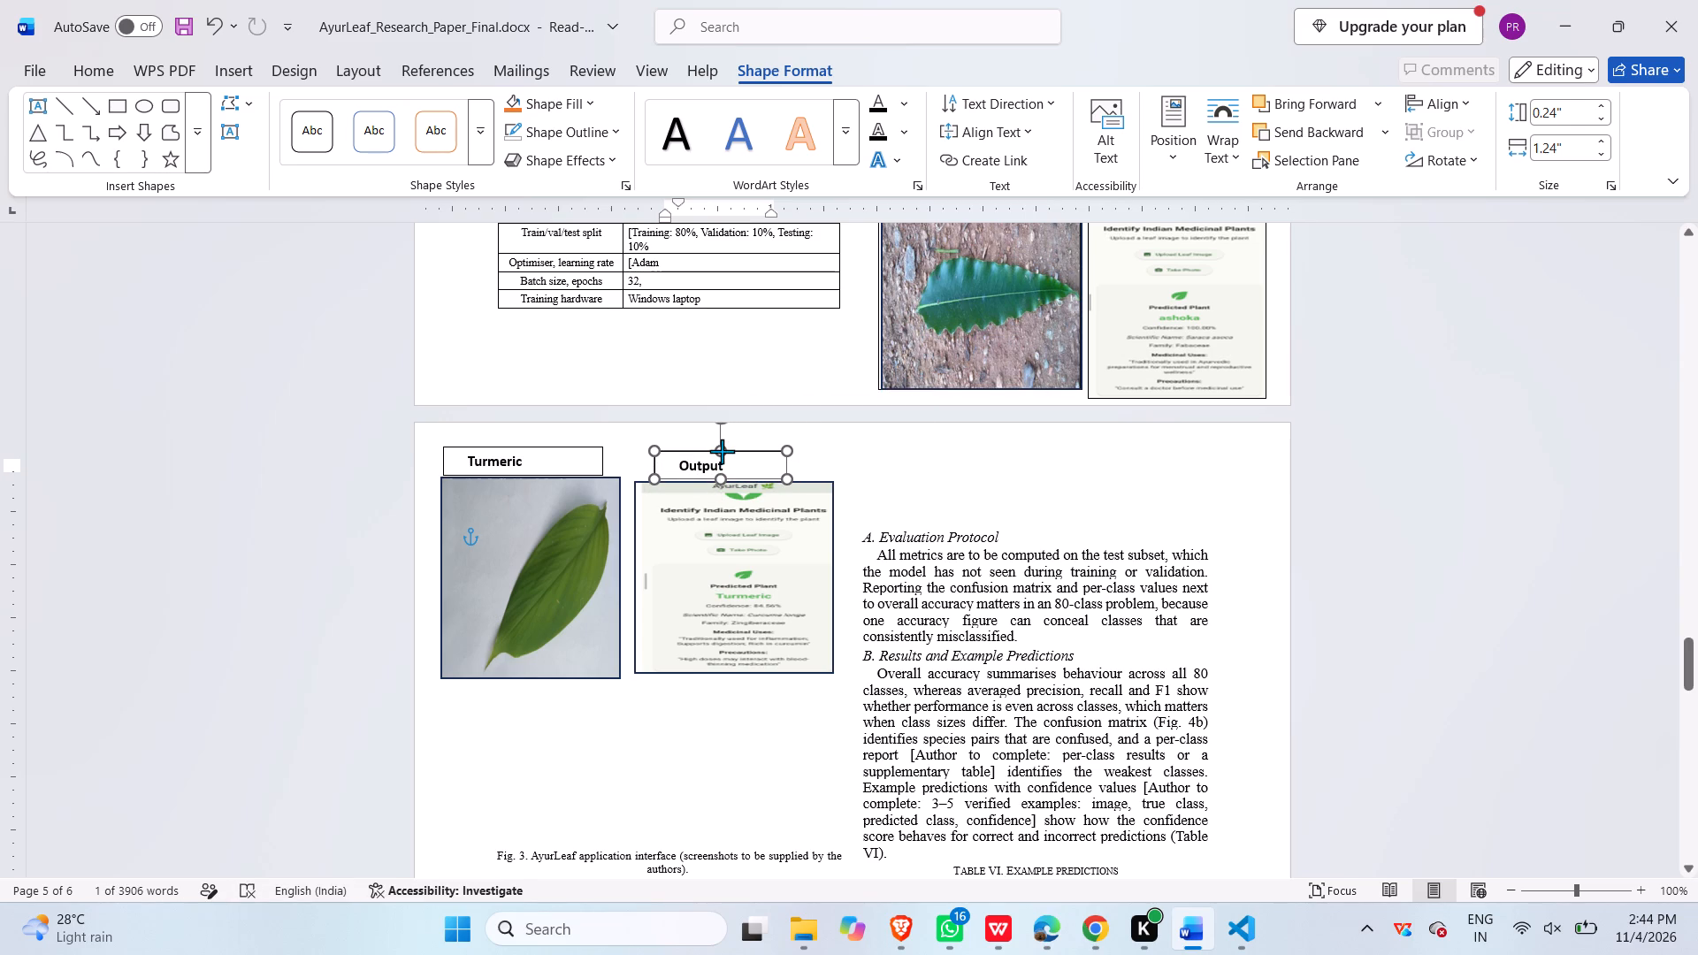
Remove the outlines from the Output and Turmeric label text boxes.
left_click(621, 136)
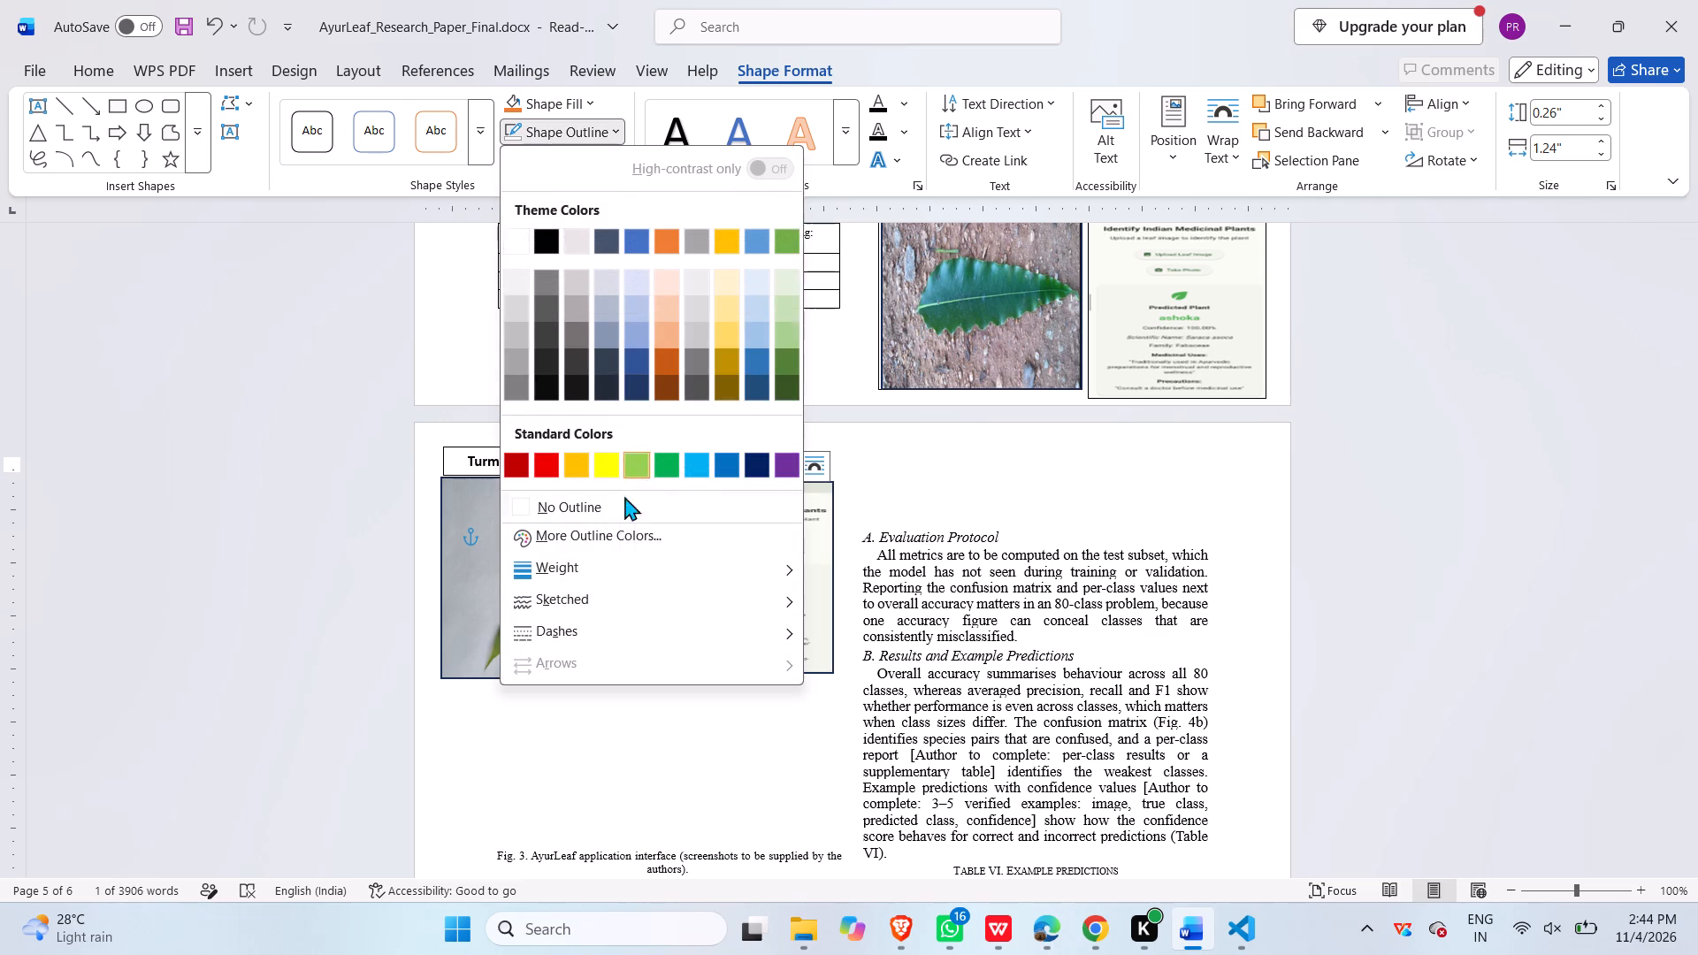
left_click(595, 504)
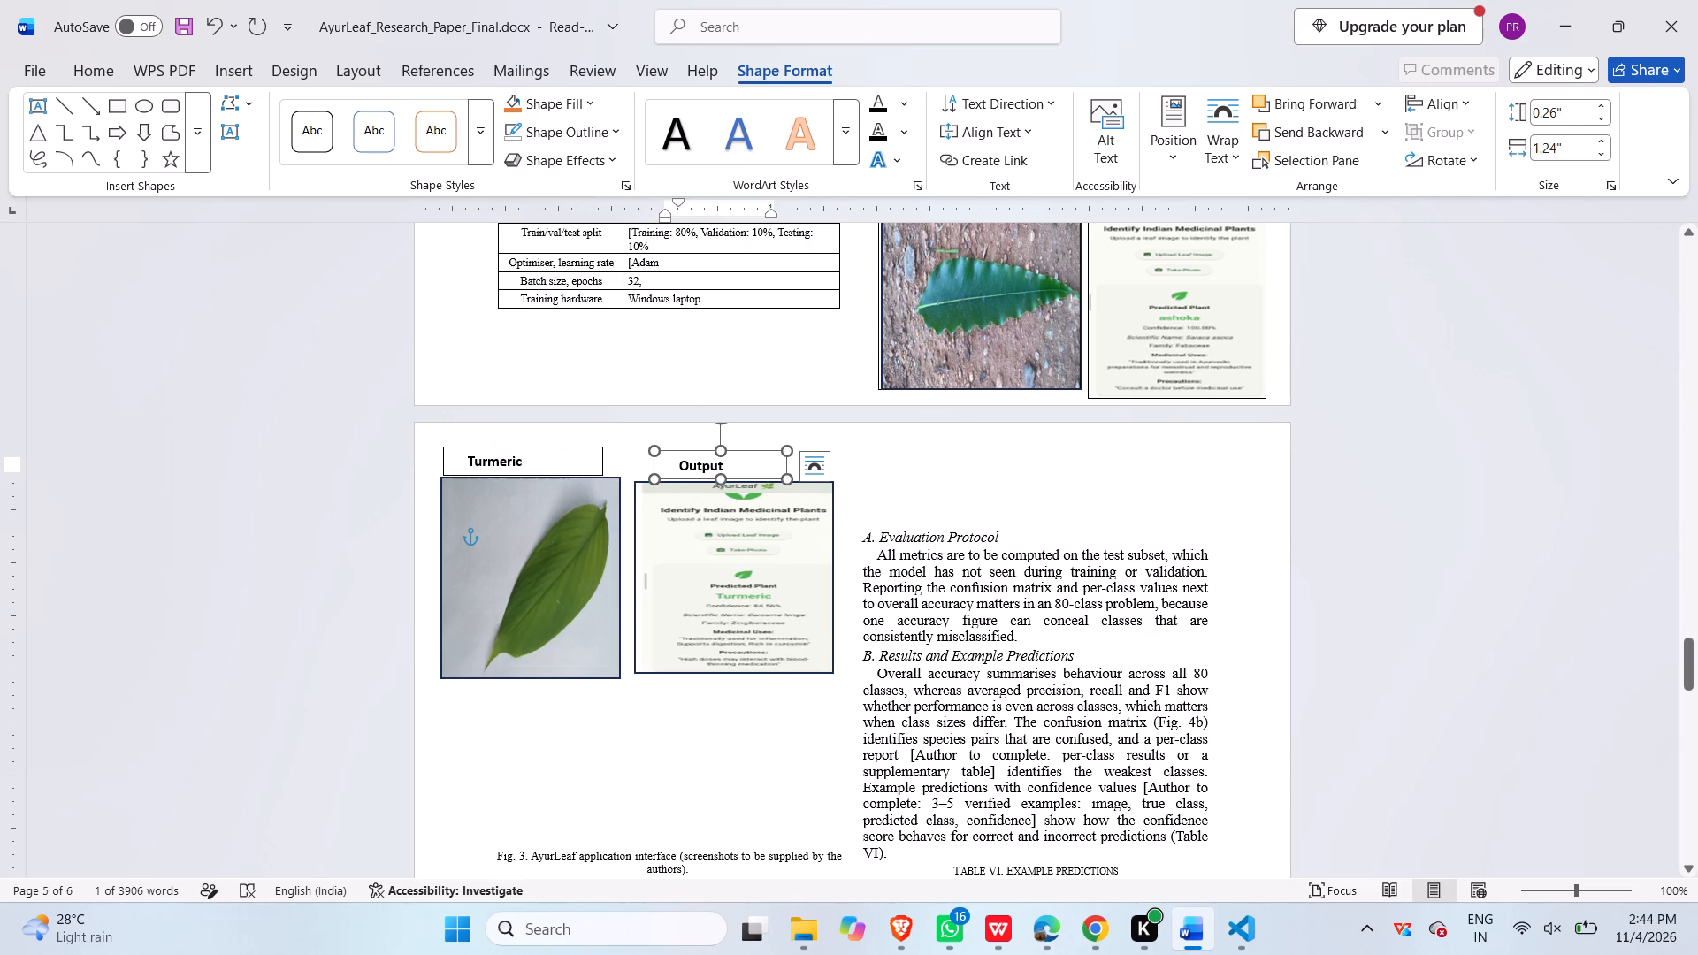
right_click(601, 451)
left_click(730, 227)
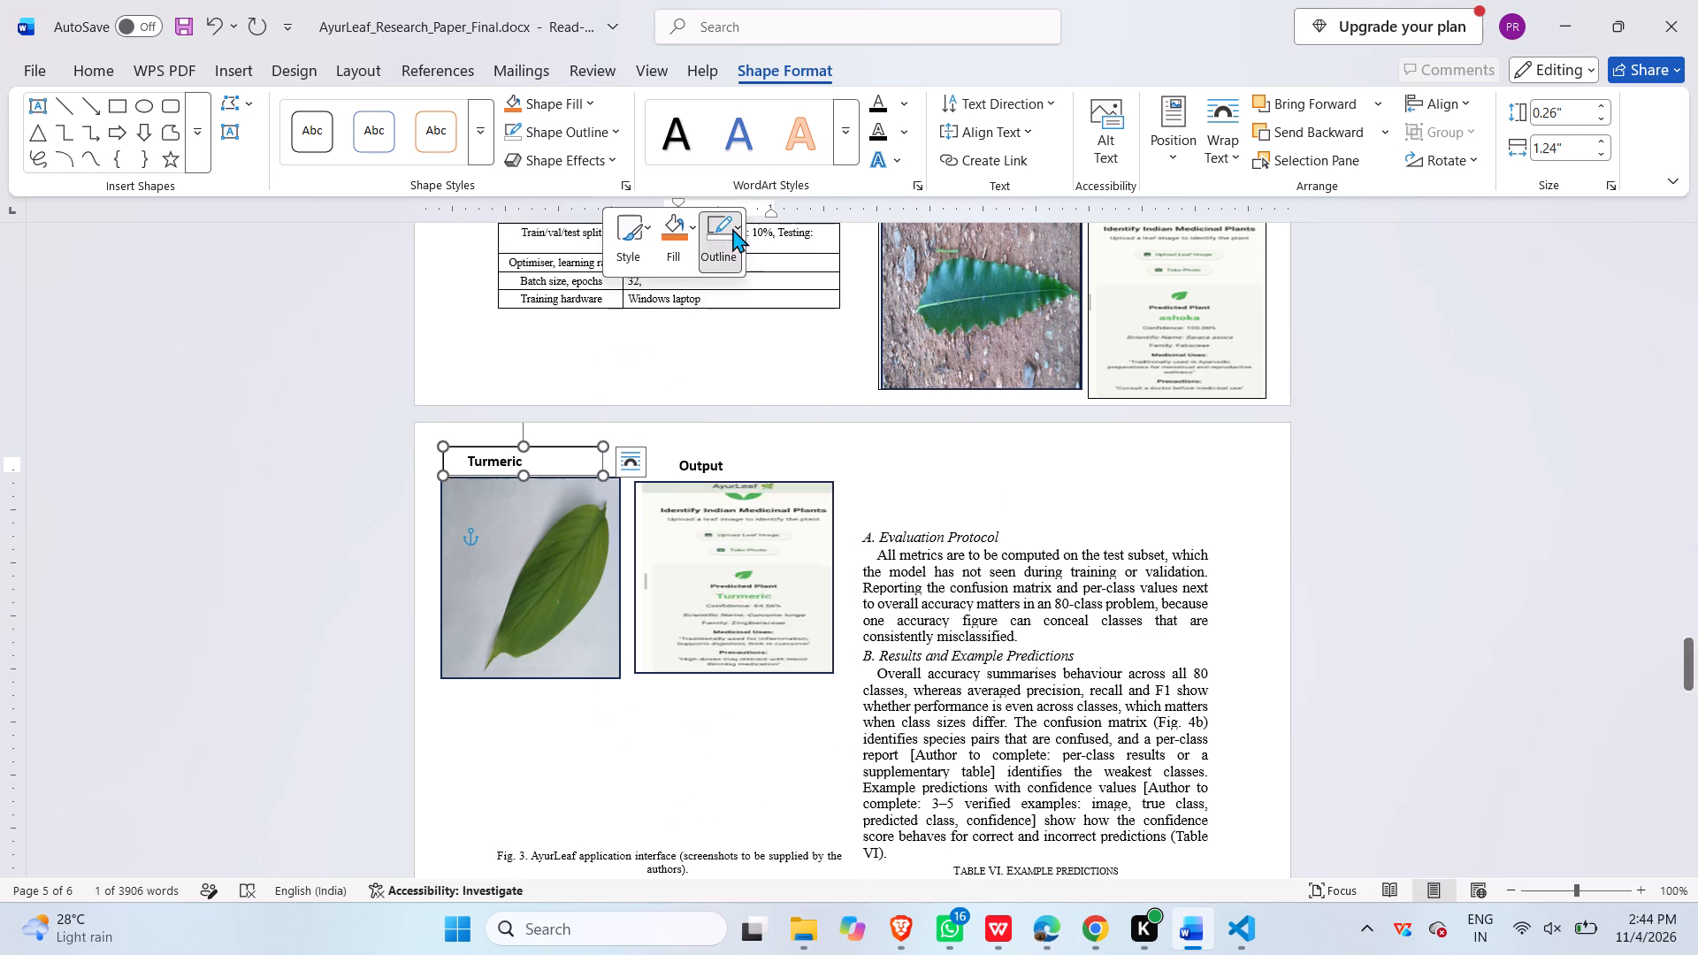
left_click(738, 633)
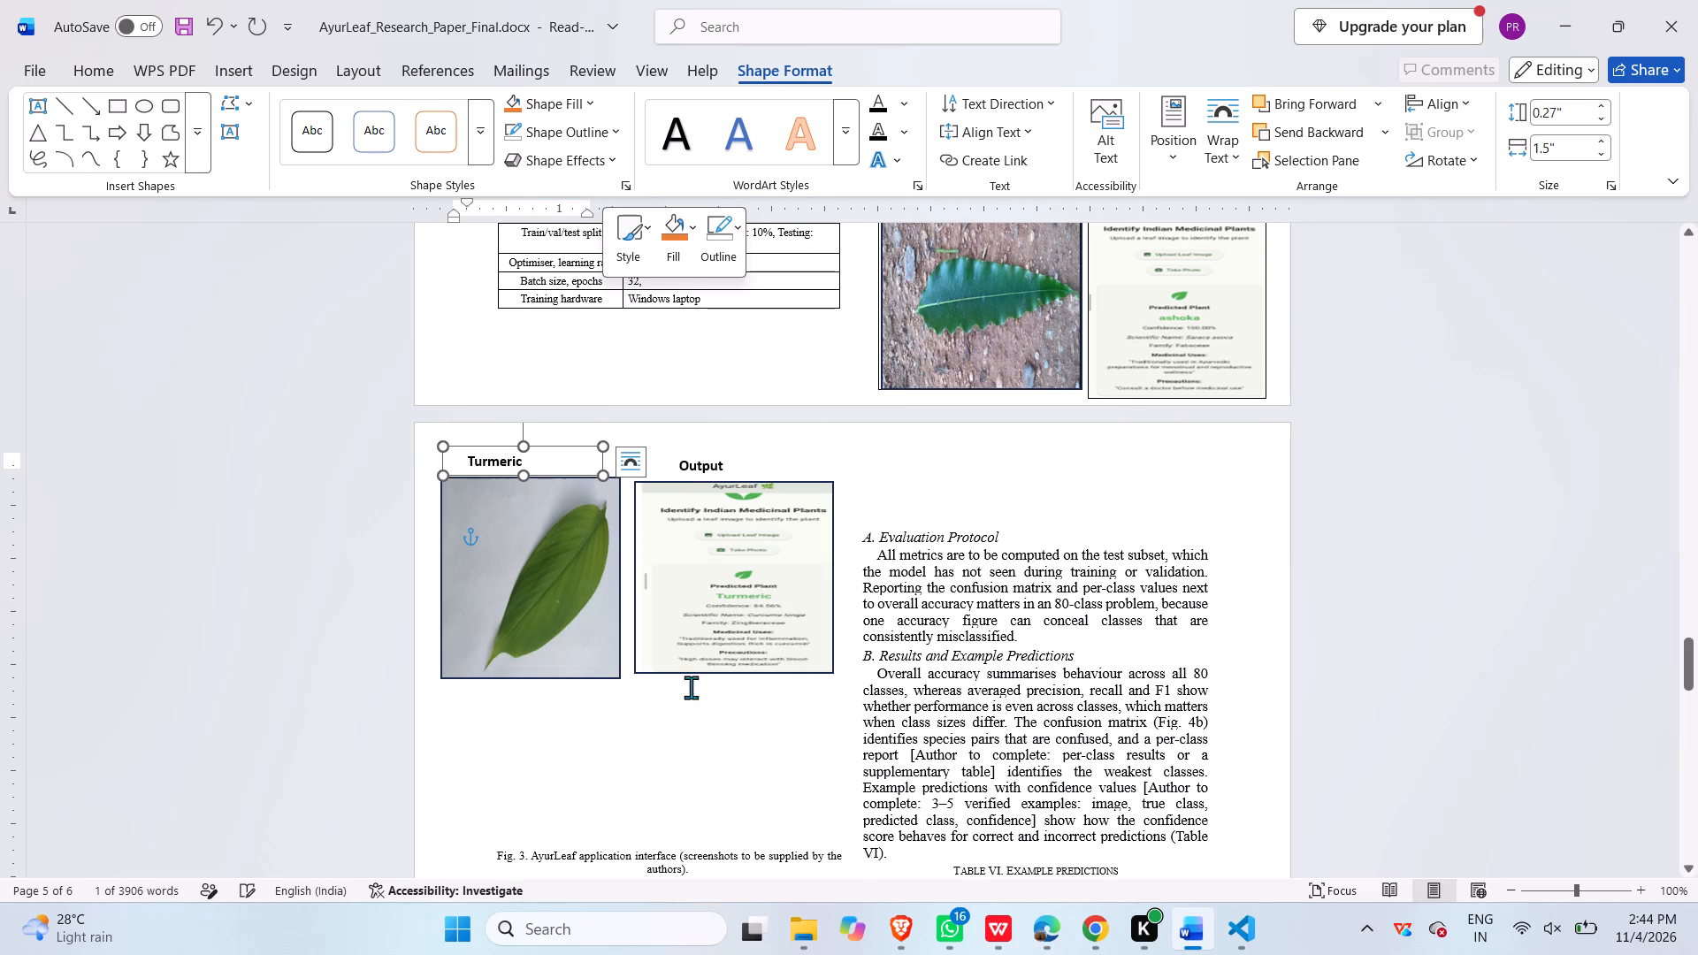
left_click(626, 729)
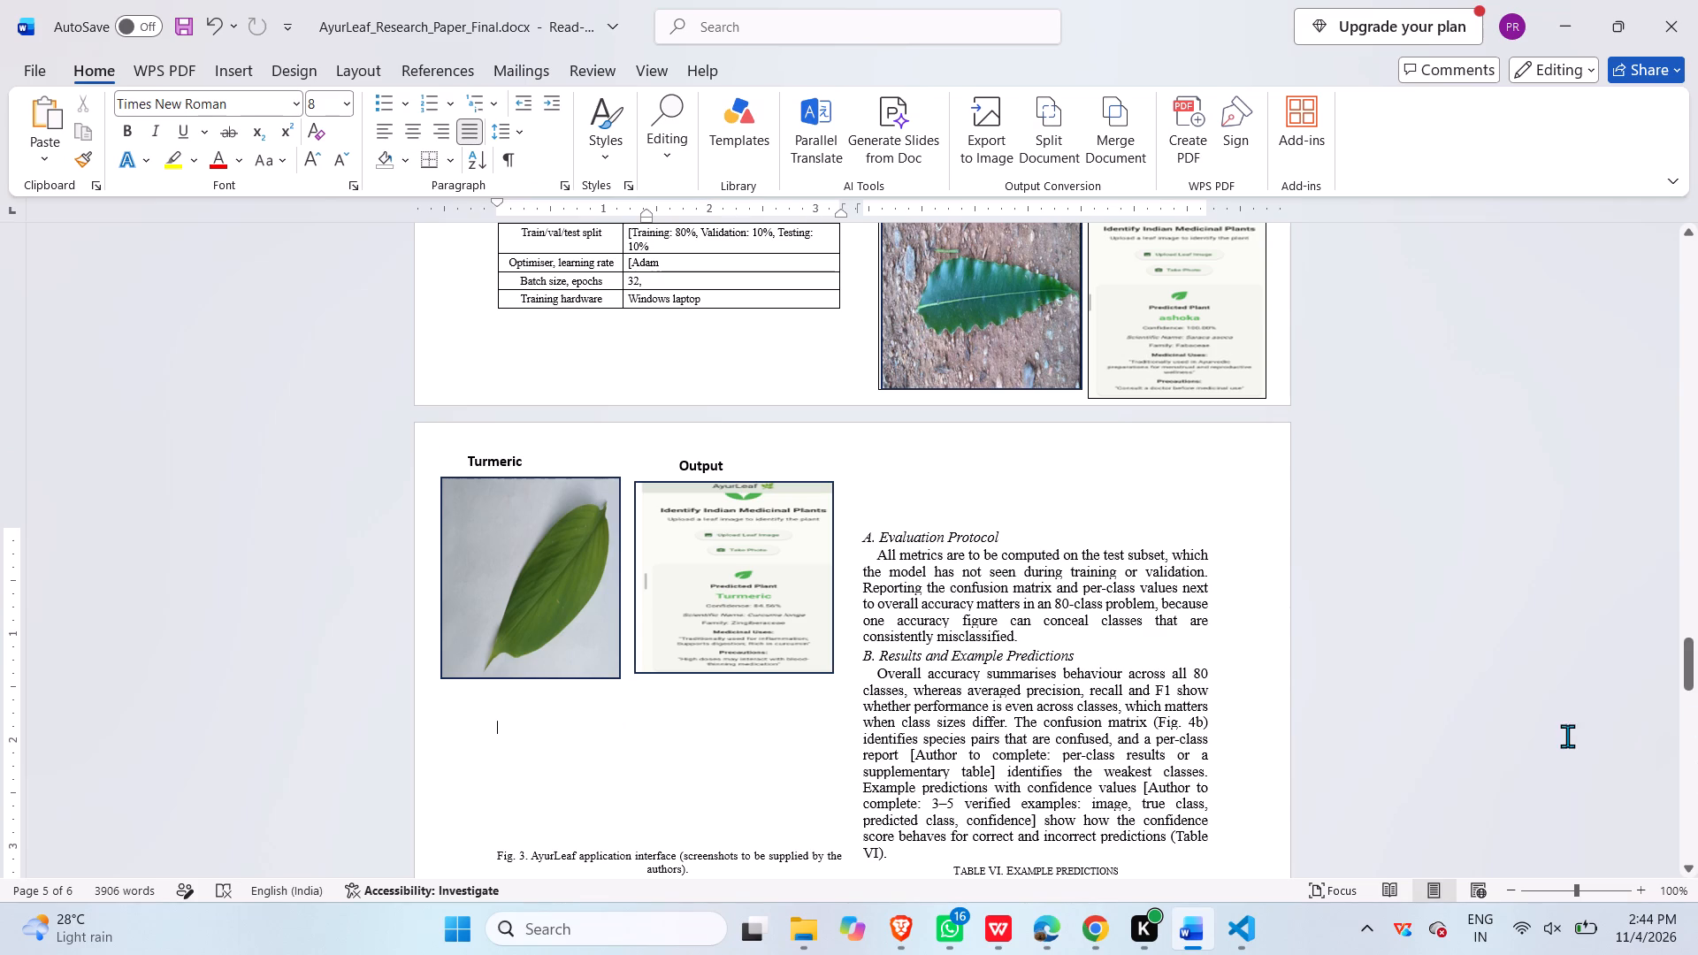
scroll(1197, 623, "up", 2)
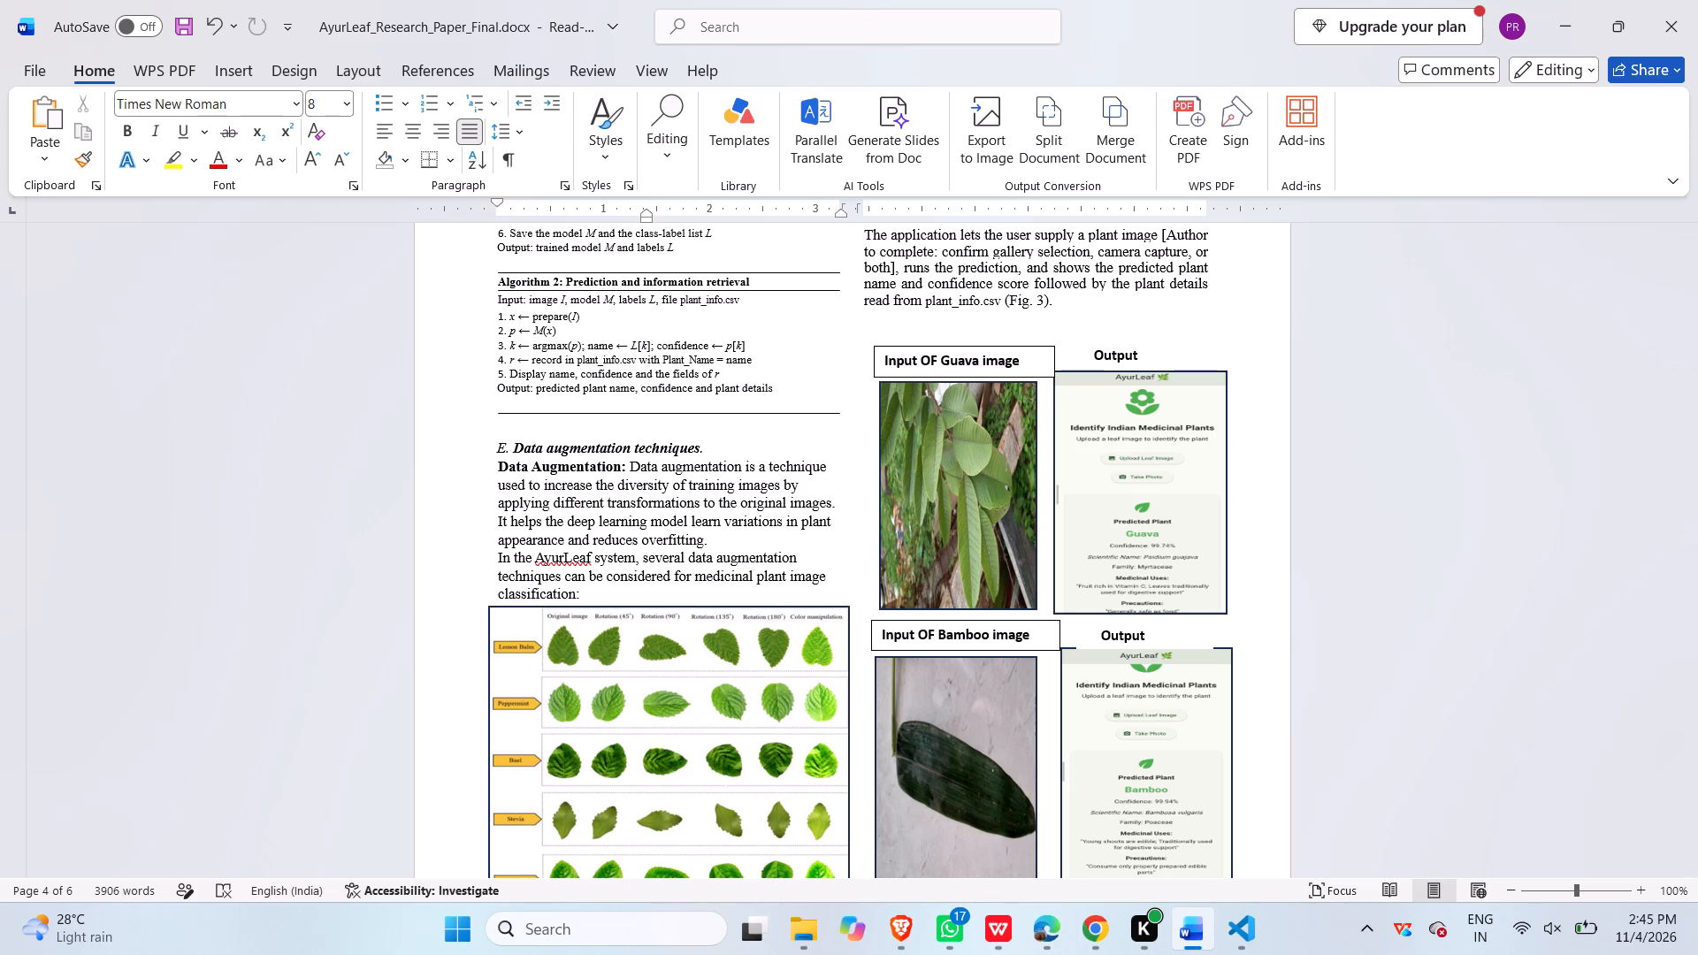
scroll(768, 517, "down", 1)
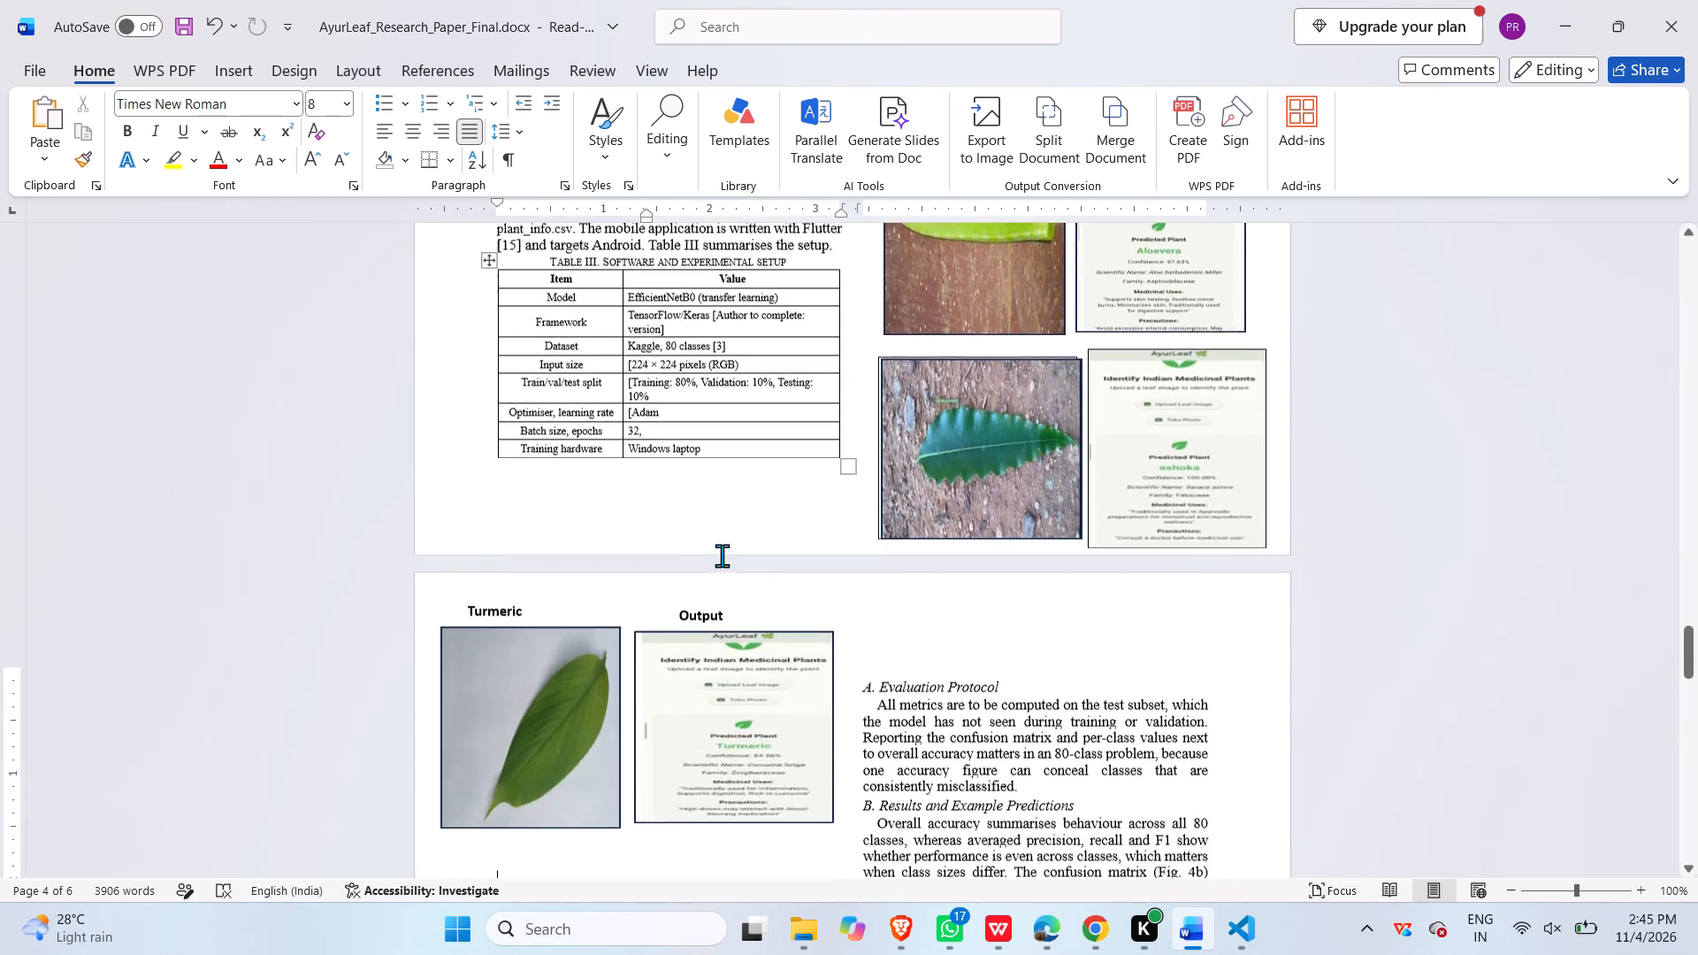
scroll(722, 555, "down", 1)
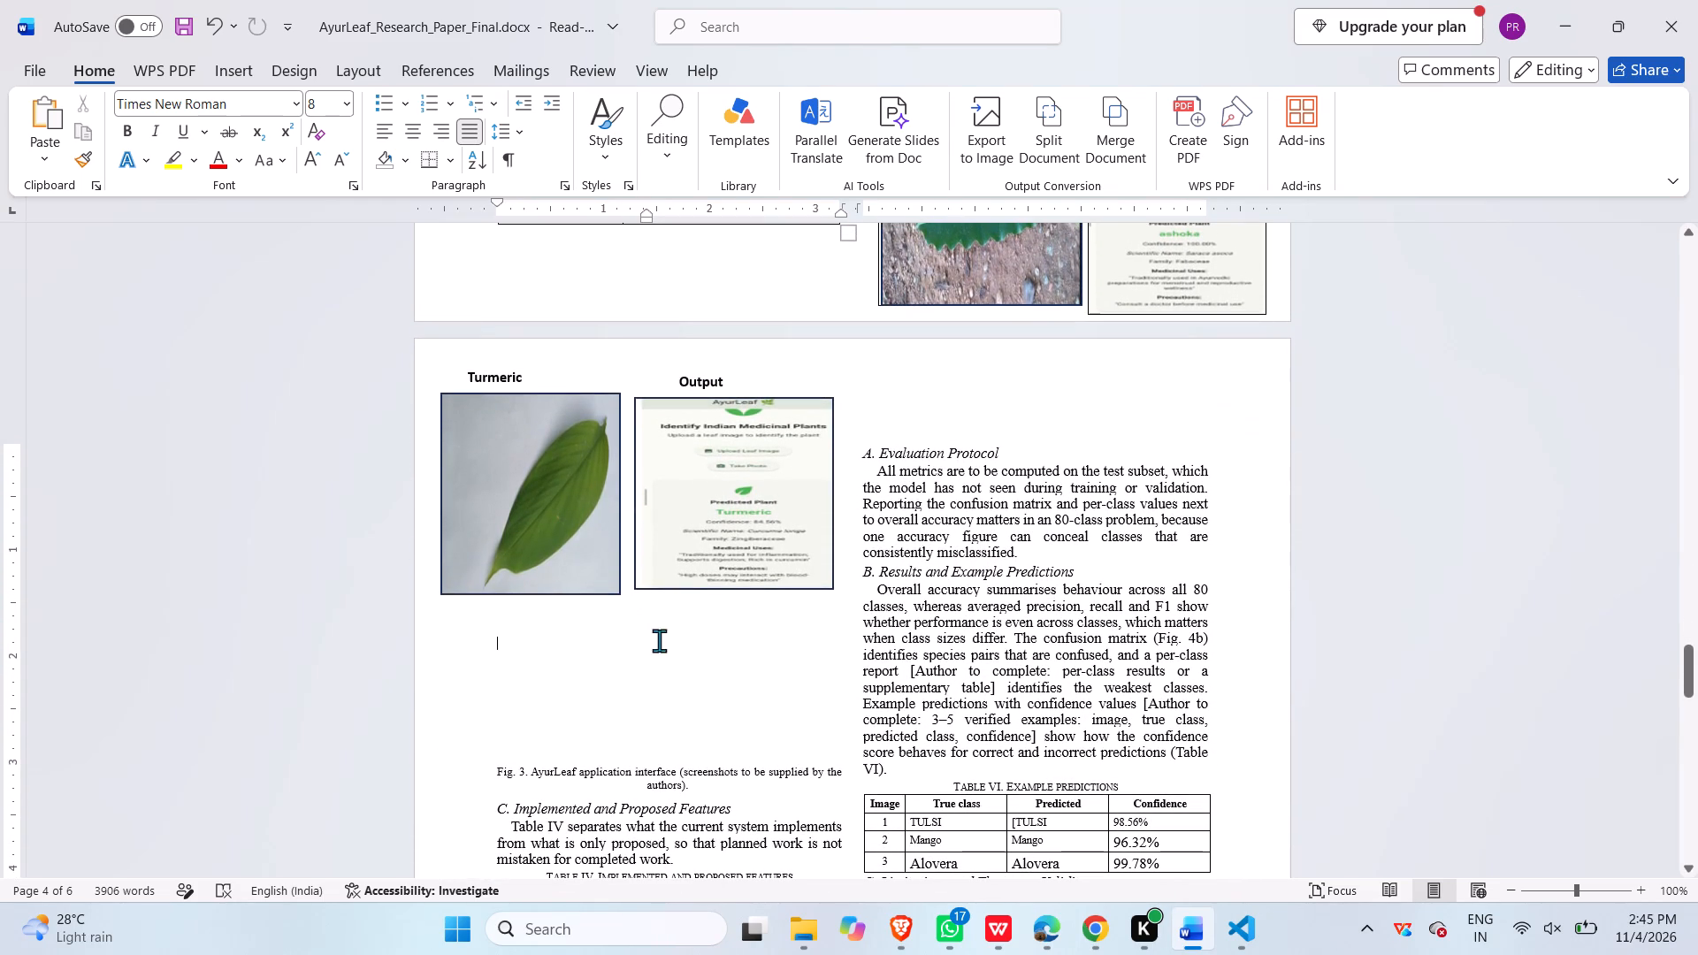
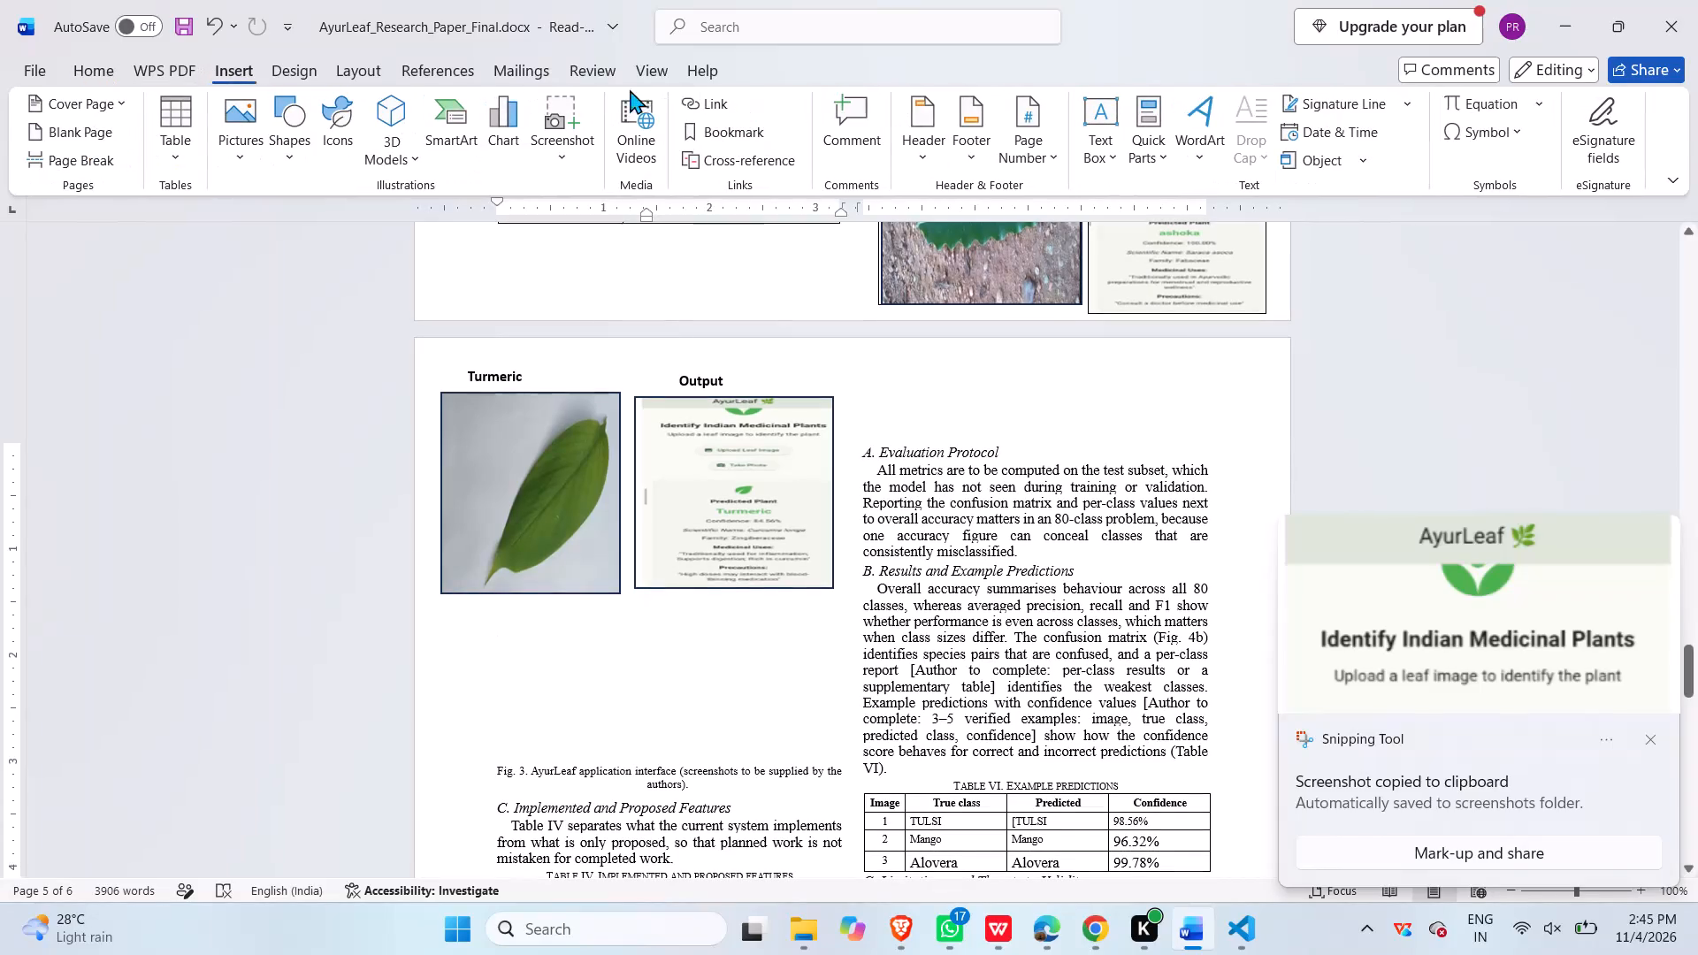
Draw a rectangle about 1.34" high and 1.8" wide just below the turmeric output picture.
left_click(306, 114)
left_click(362, 213)
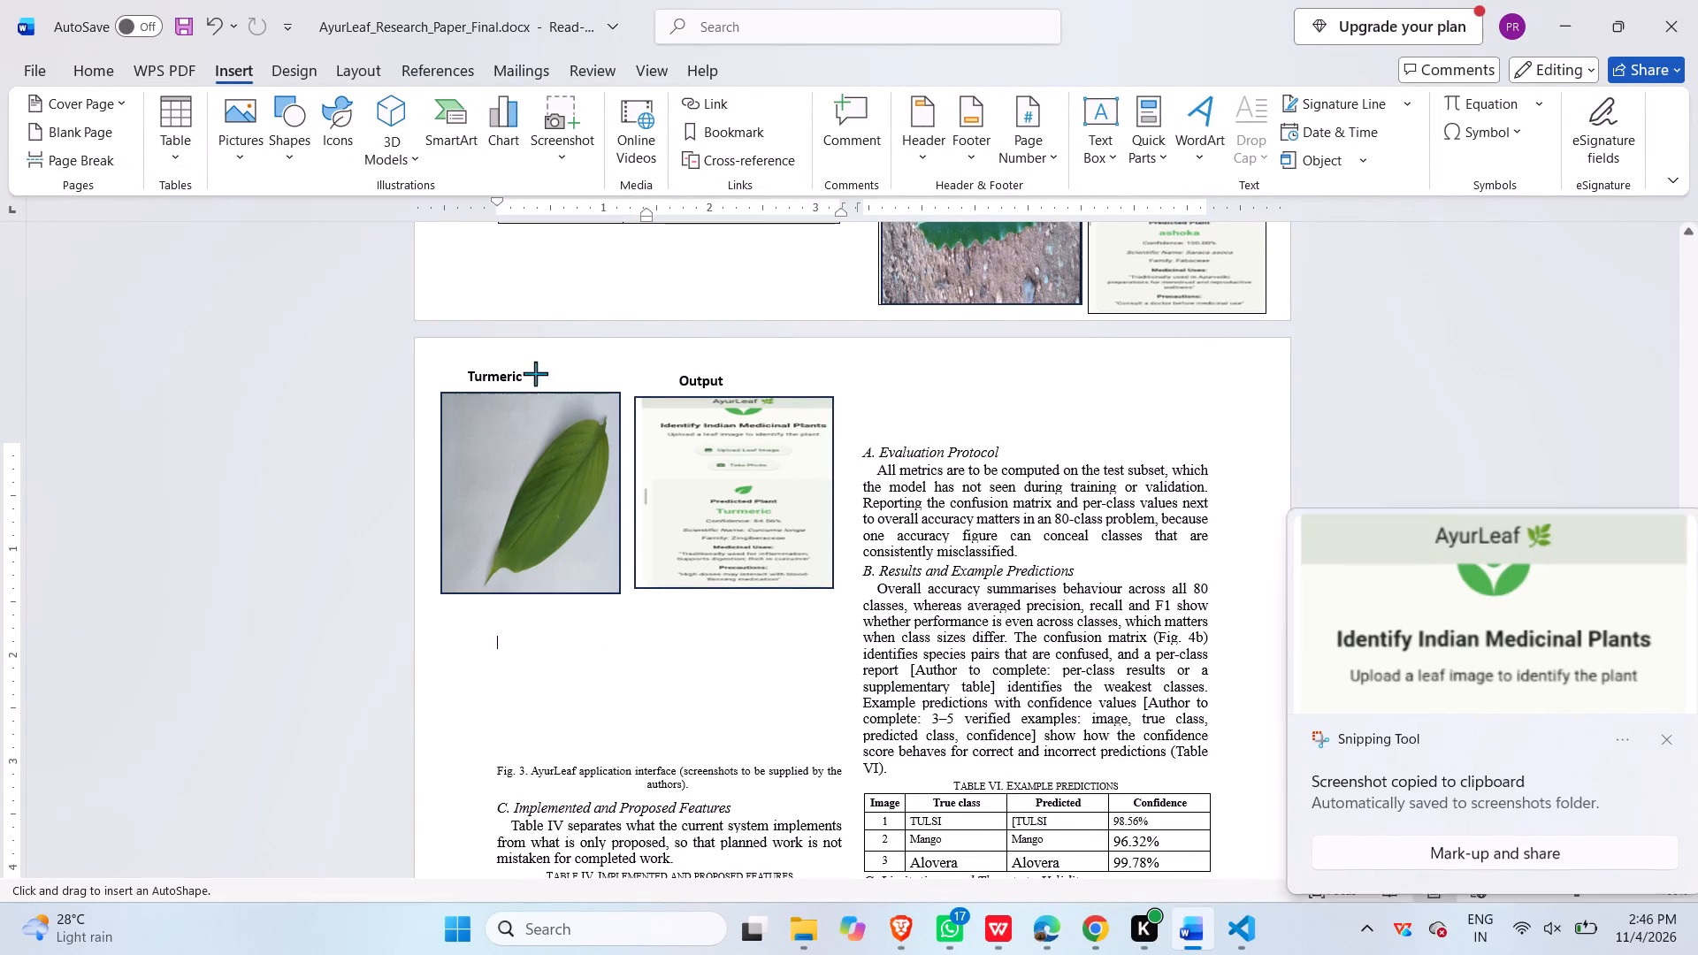
left_click_drag(642, 605, 833, 746)
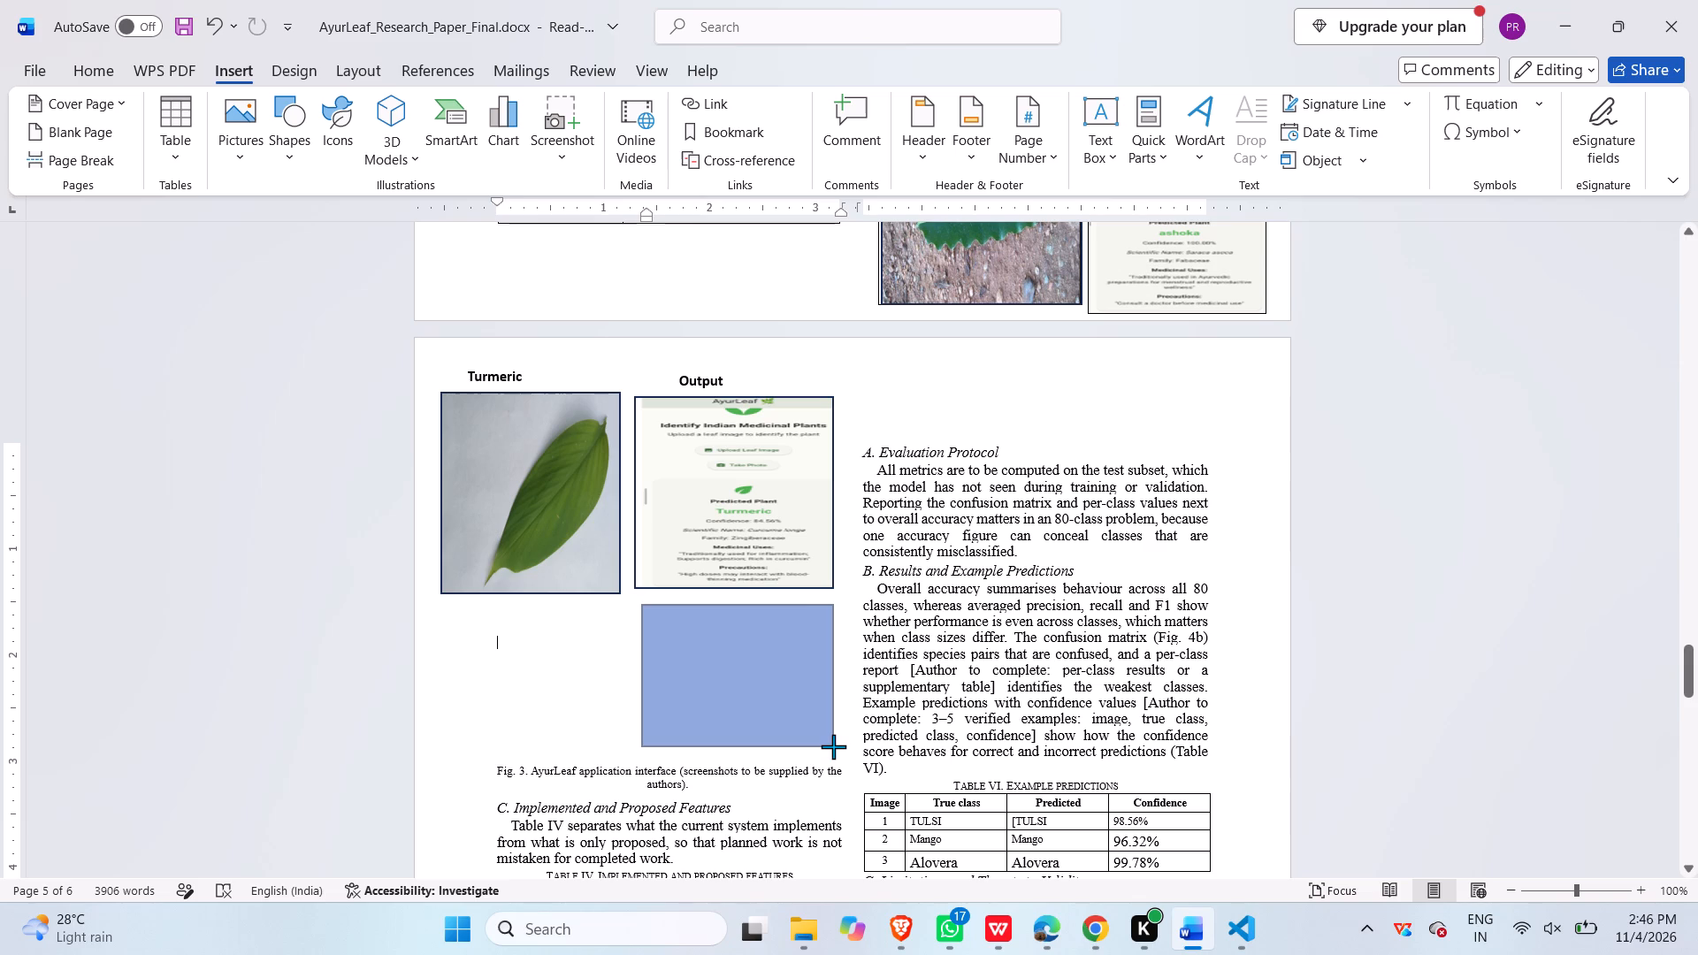
left_click_drag(833, 746, 833, 748)
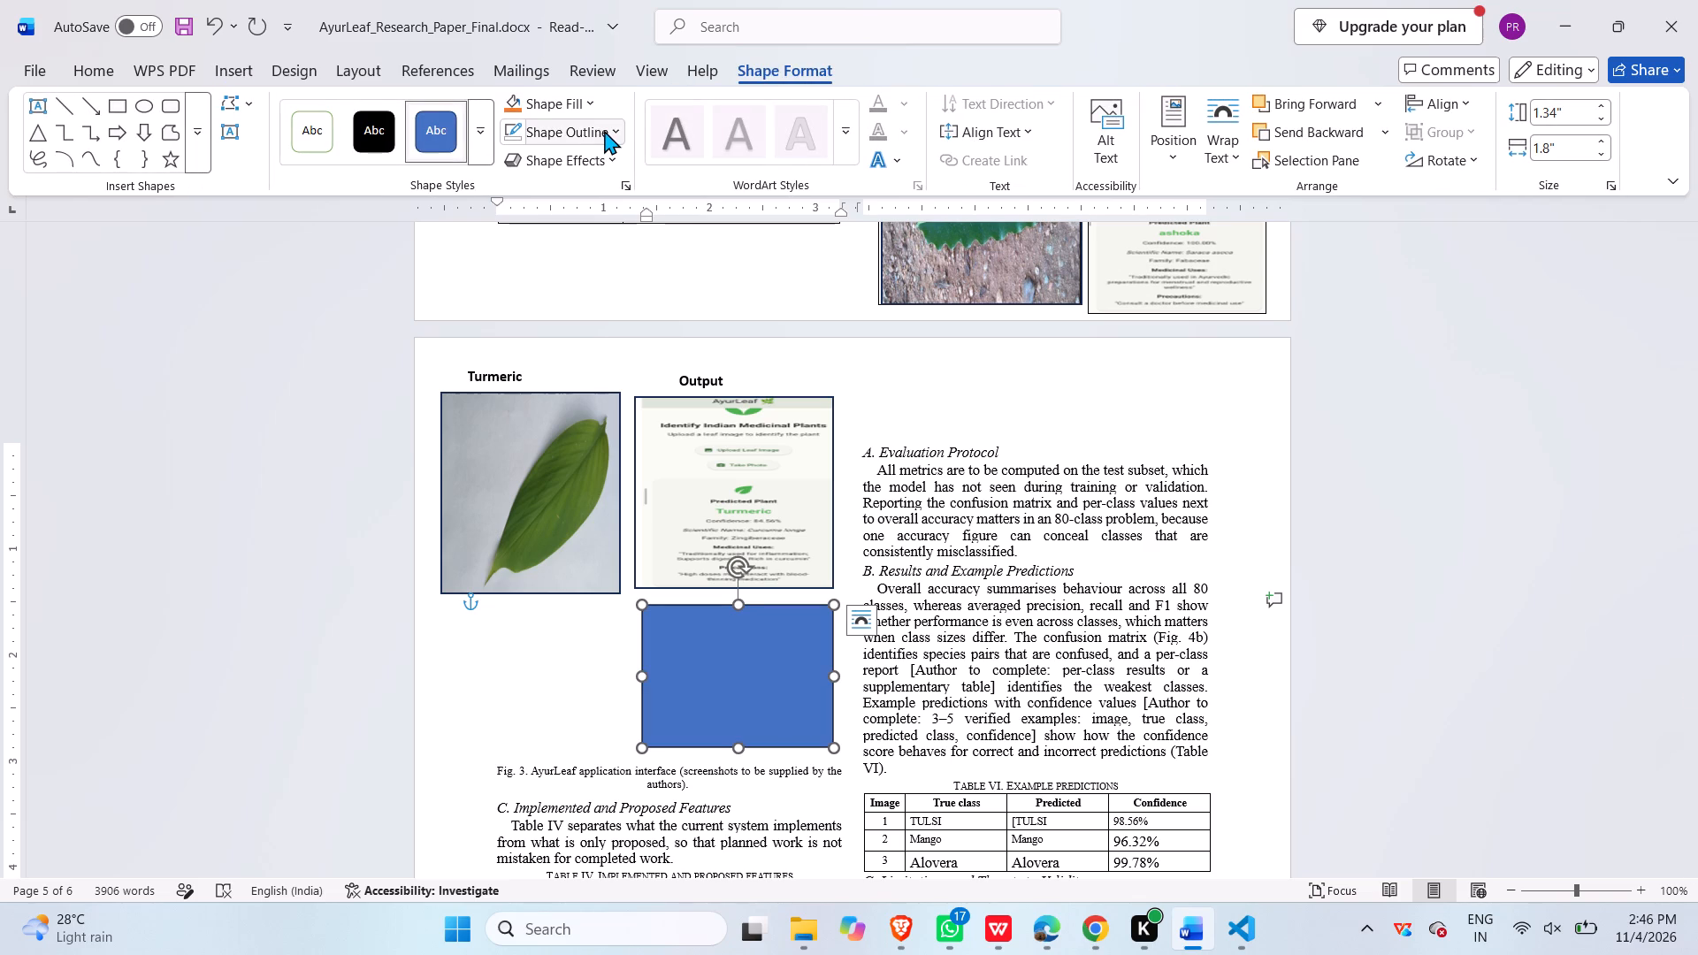
Fill the new rectangle with the Drumstick output screenshot from the Screenshots folder.
left_click(596, 100)
left_click(586, 542)
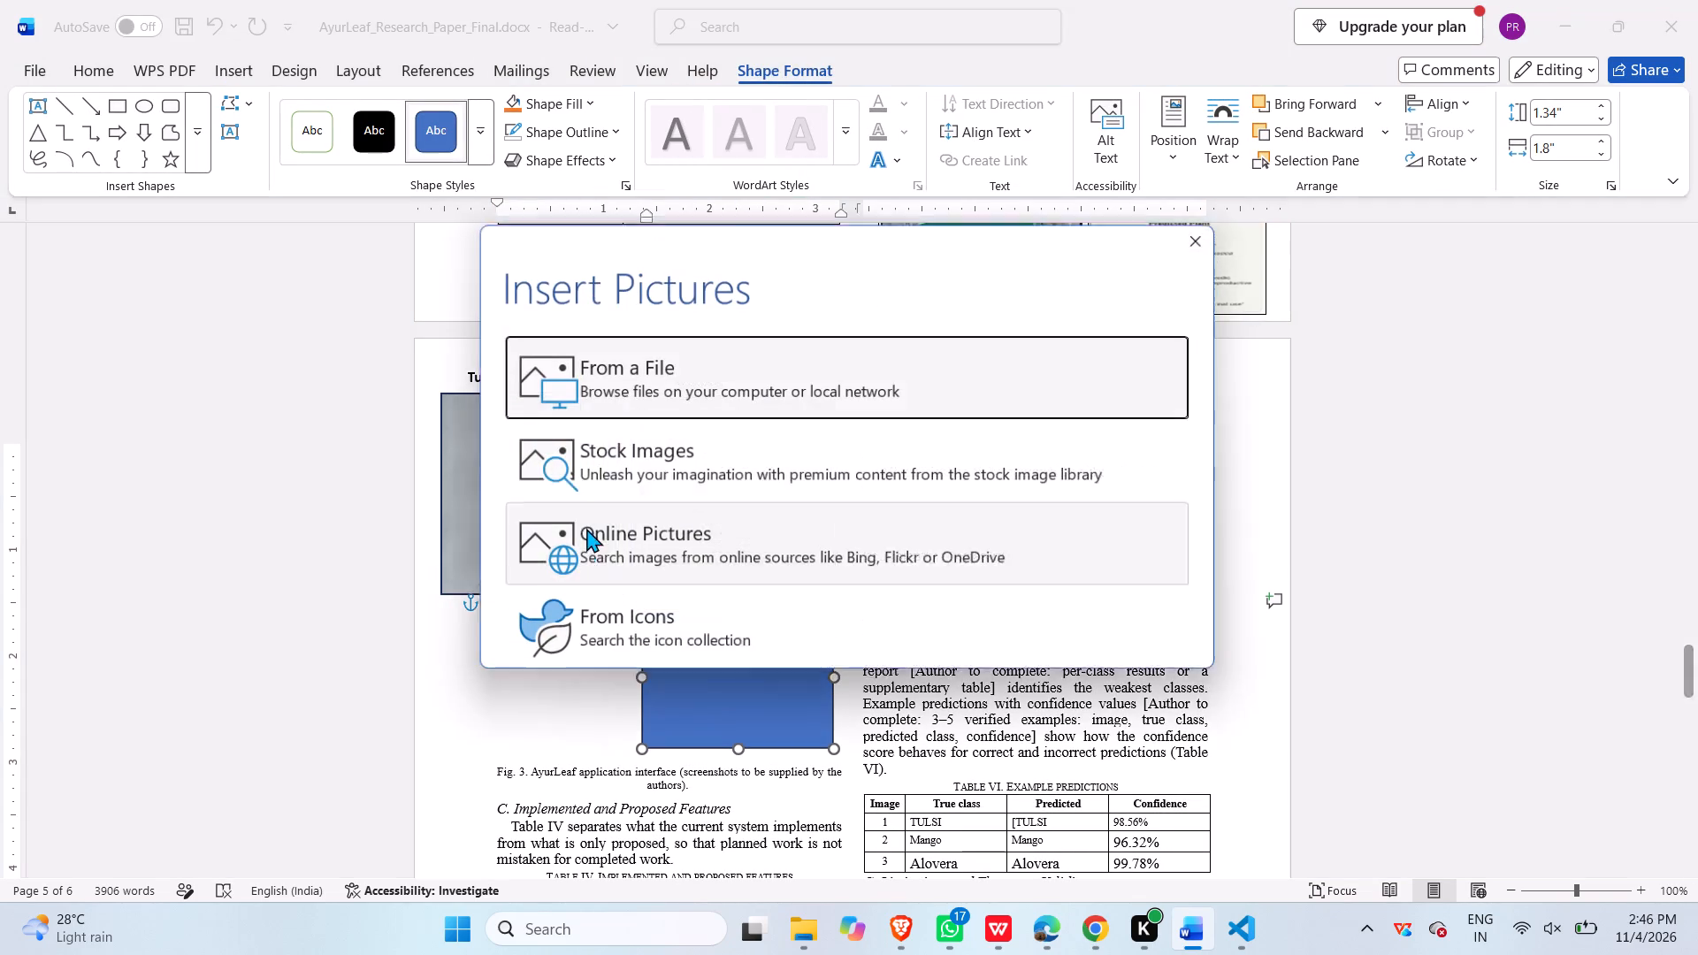
left_click(637, 390)
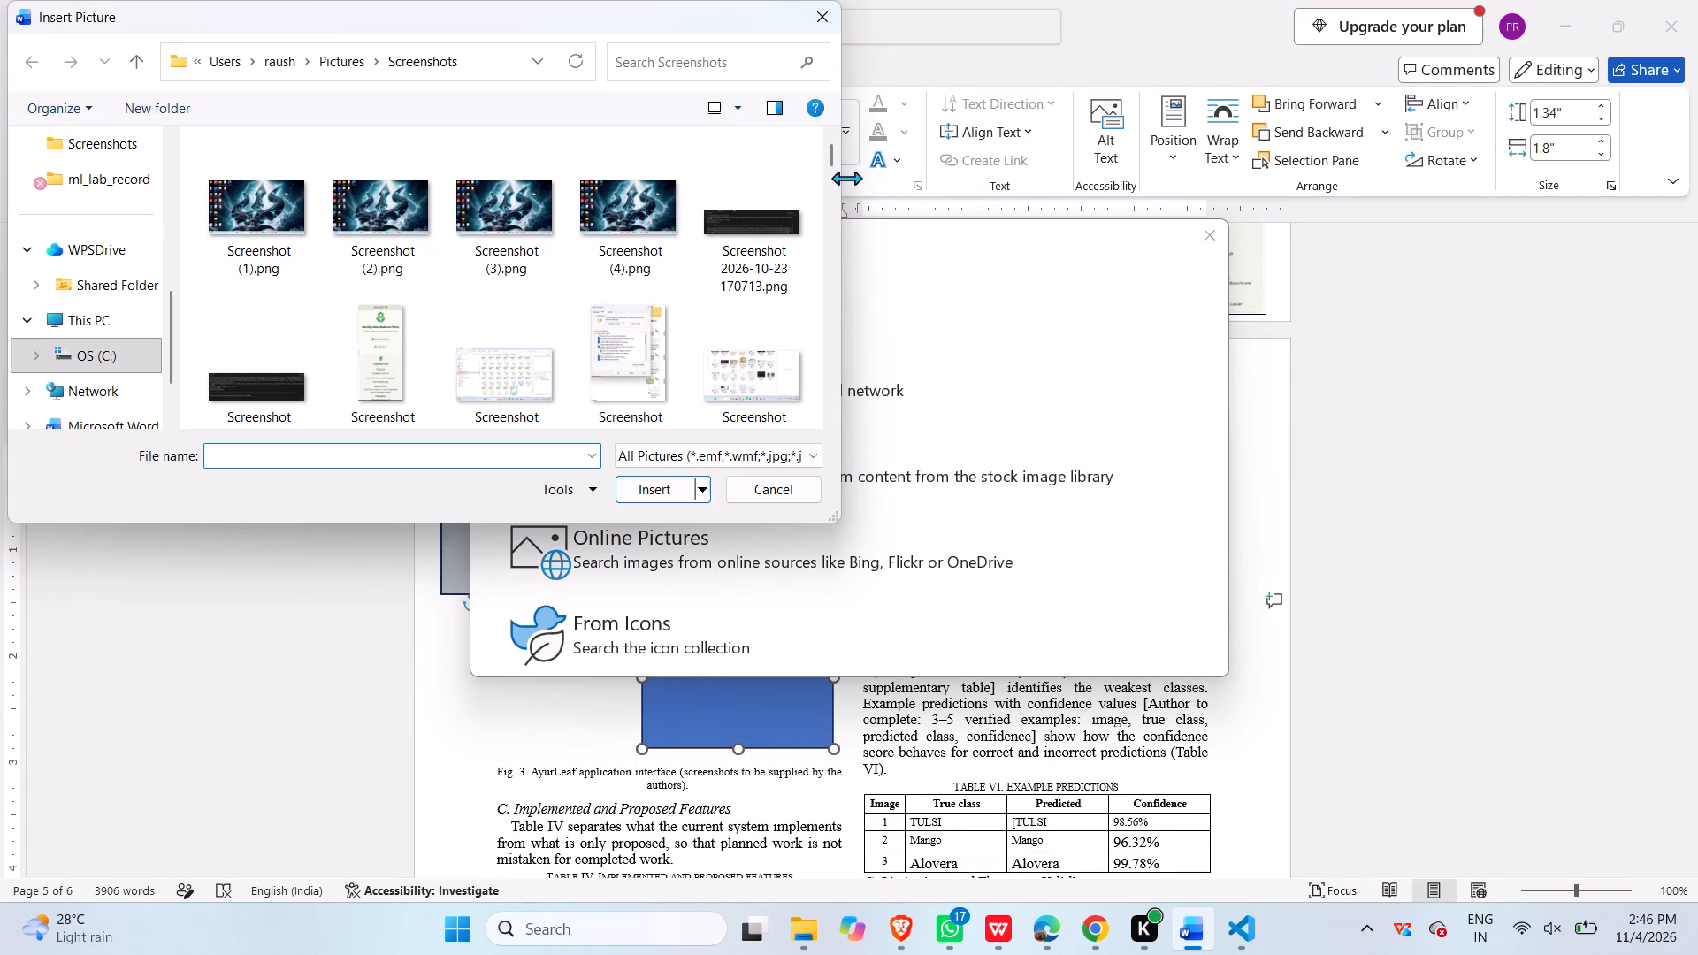
left_click_drag(831, 161, 831, 416)
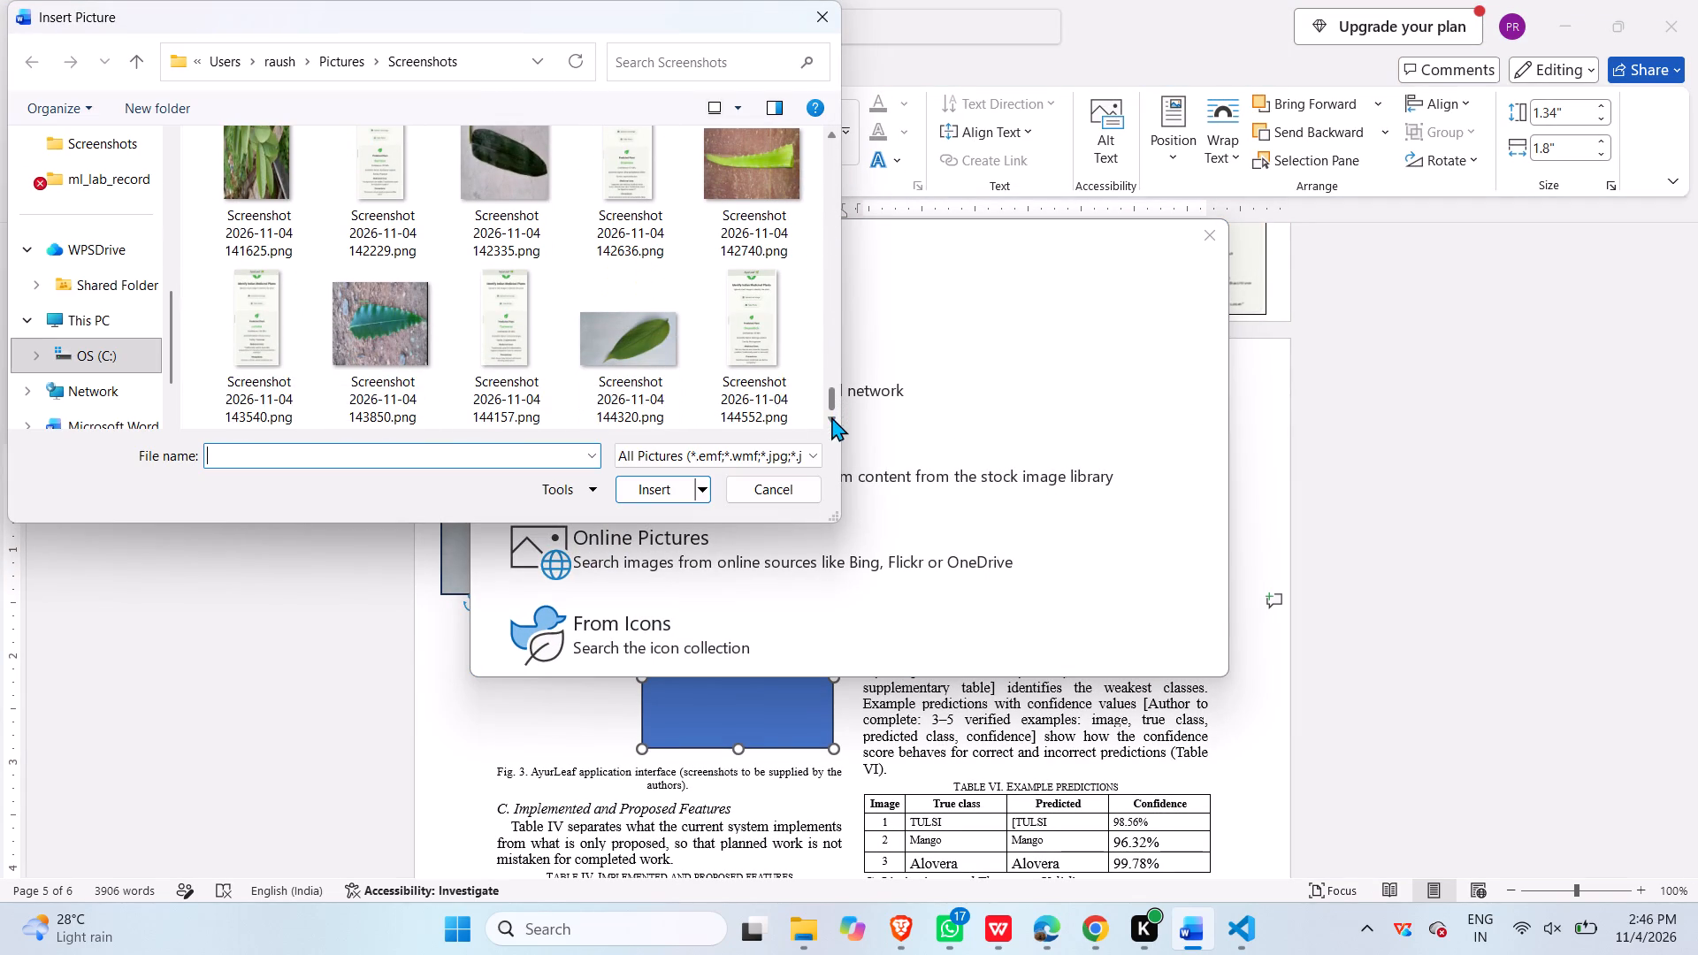
left_click_drag(831, 416, 833, 426)
left_click(769, 349)
left_click(651, 487)
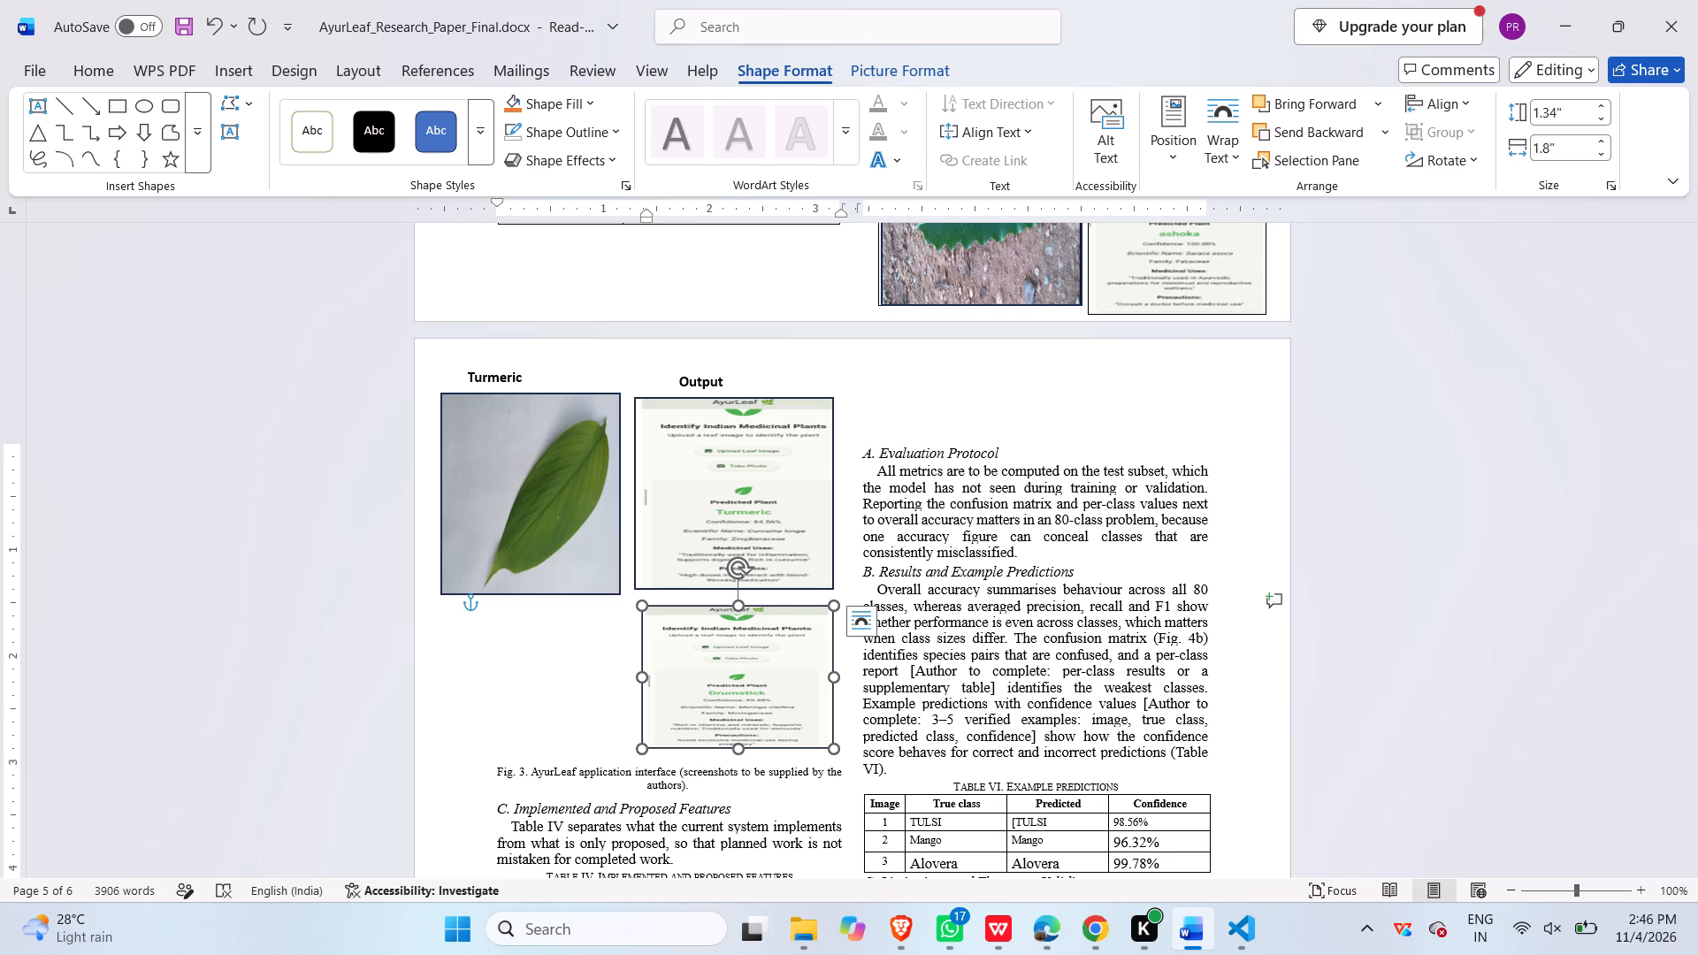
Enlarge the Drumstick output picture up toward the turmeric output, to about 1.45" high and 1.81" wide.
left_click(639, 600)
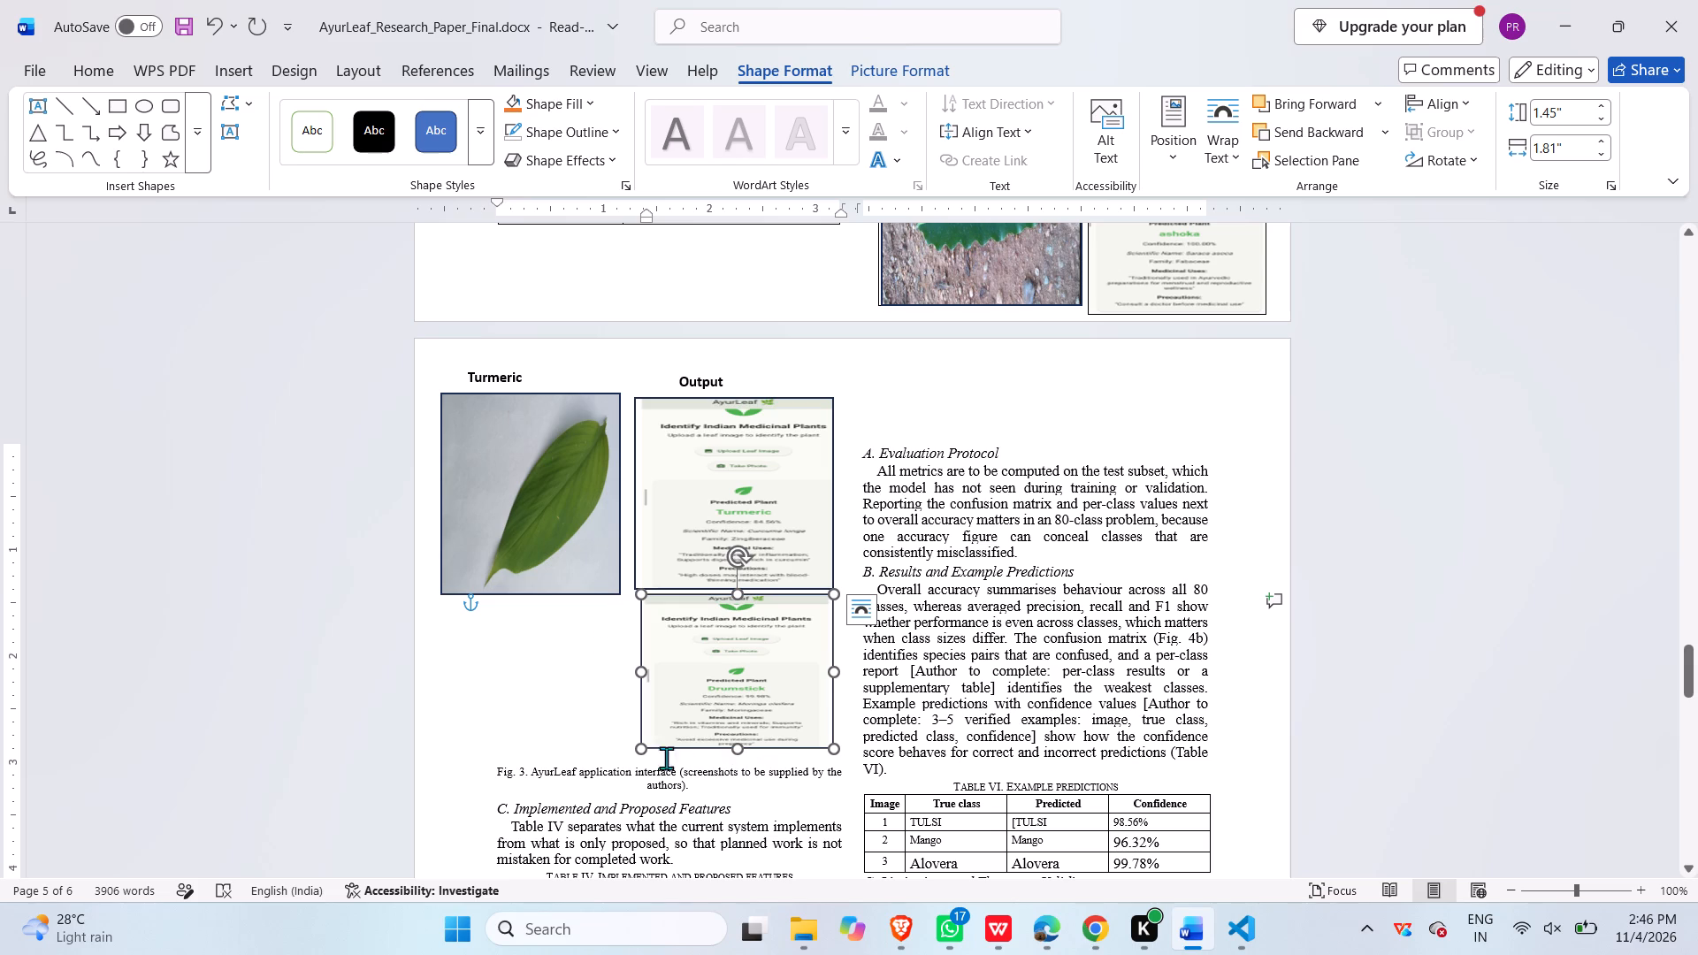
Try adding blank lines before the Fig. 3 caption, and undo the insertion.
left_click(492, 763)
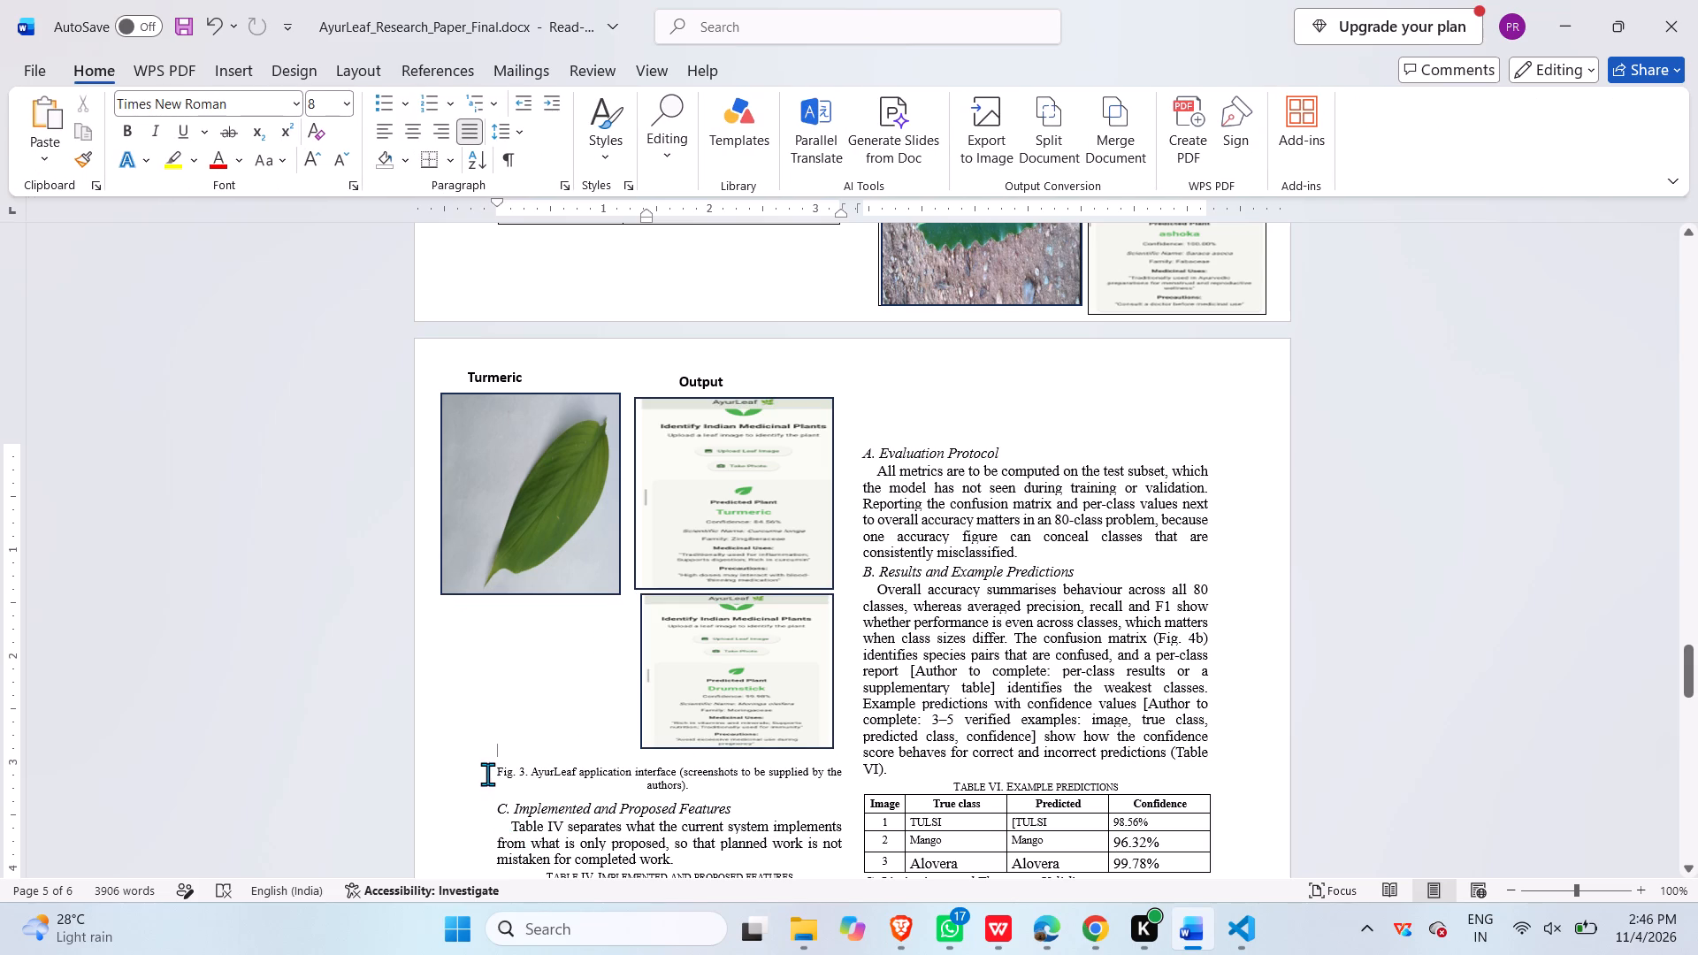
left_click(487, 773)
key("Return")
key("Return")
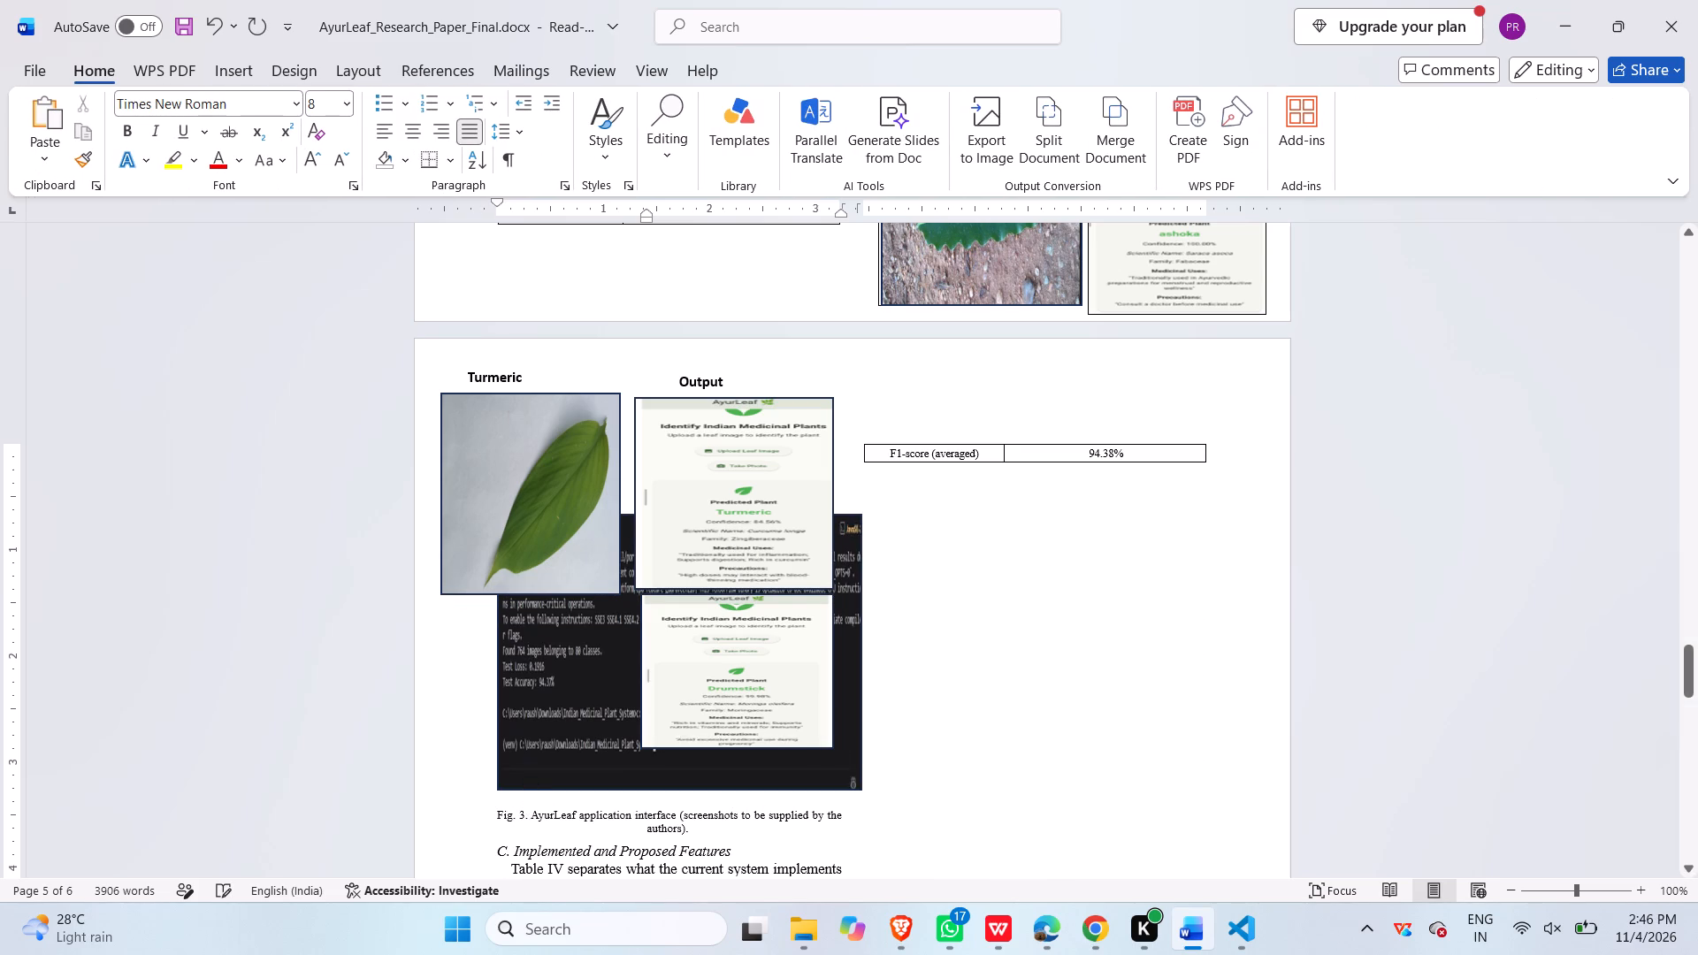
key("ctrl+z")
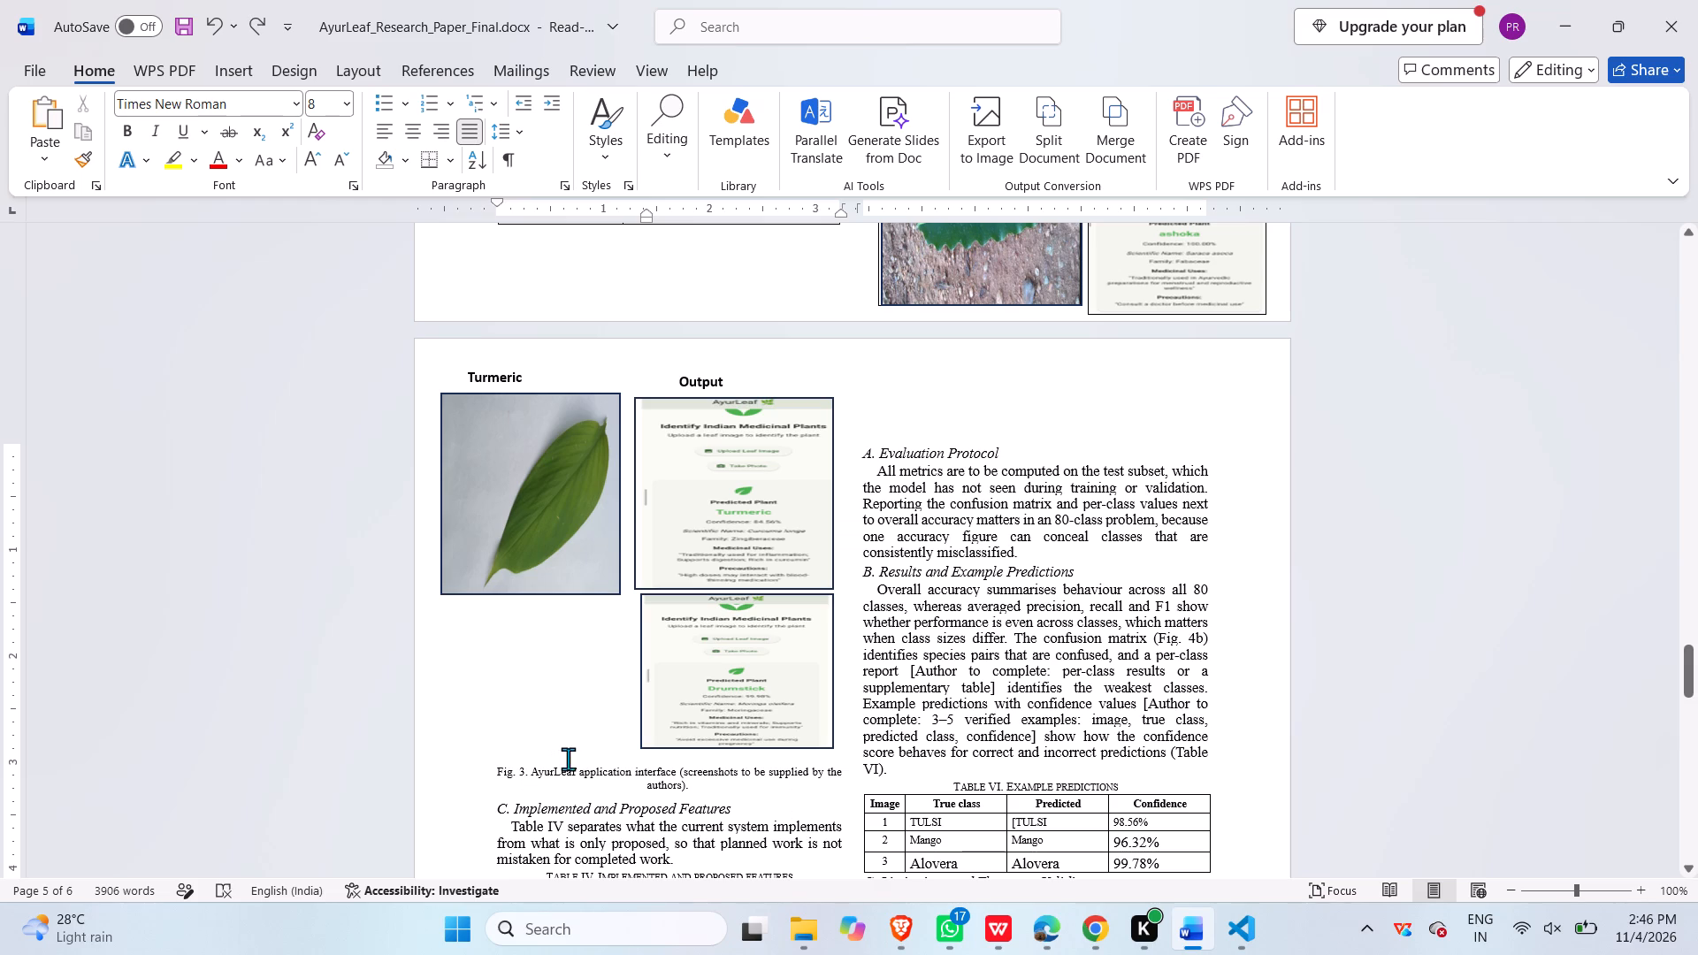
Extend the bottom edge of the Drumstick output picture down to the Fig. 3 caption.
left_click(741, 749)
left_click_drag(741, 749, 743, 758)
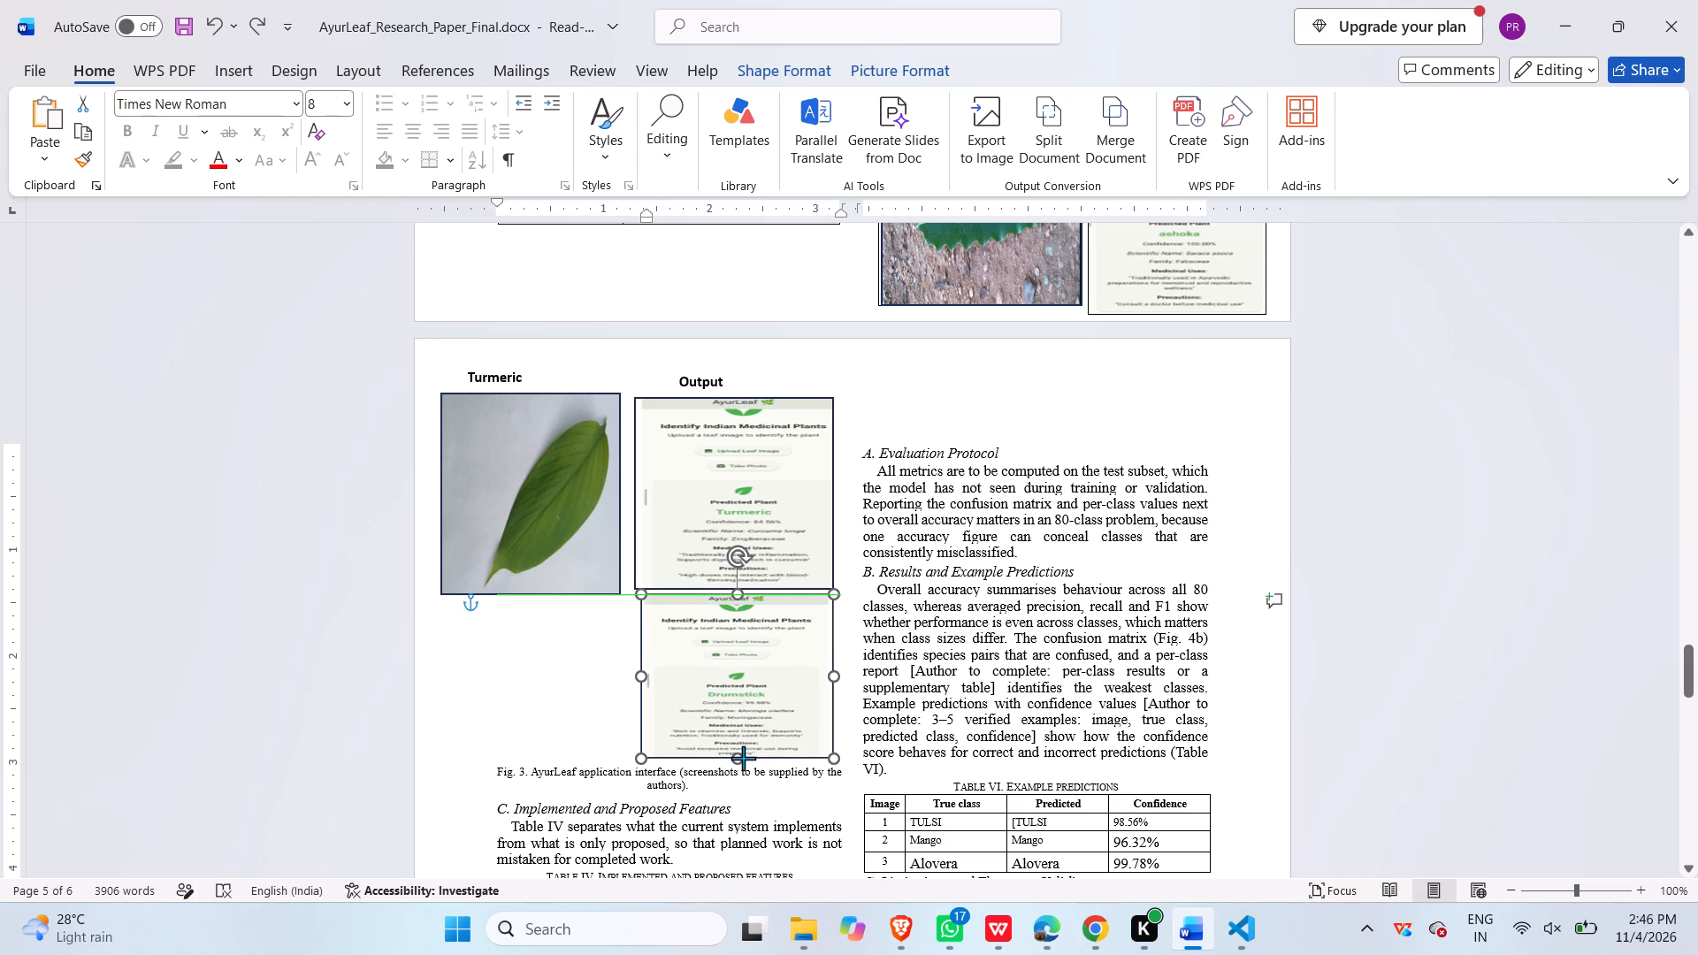
left_click_drag(743, 758, 745, 761)
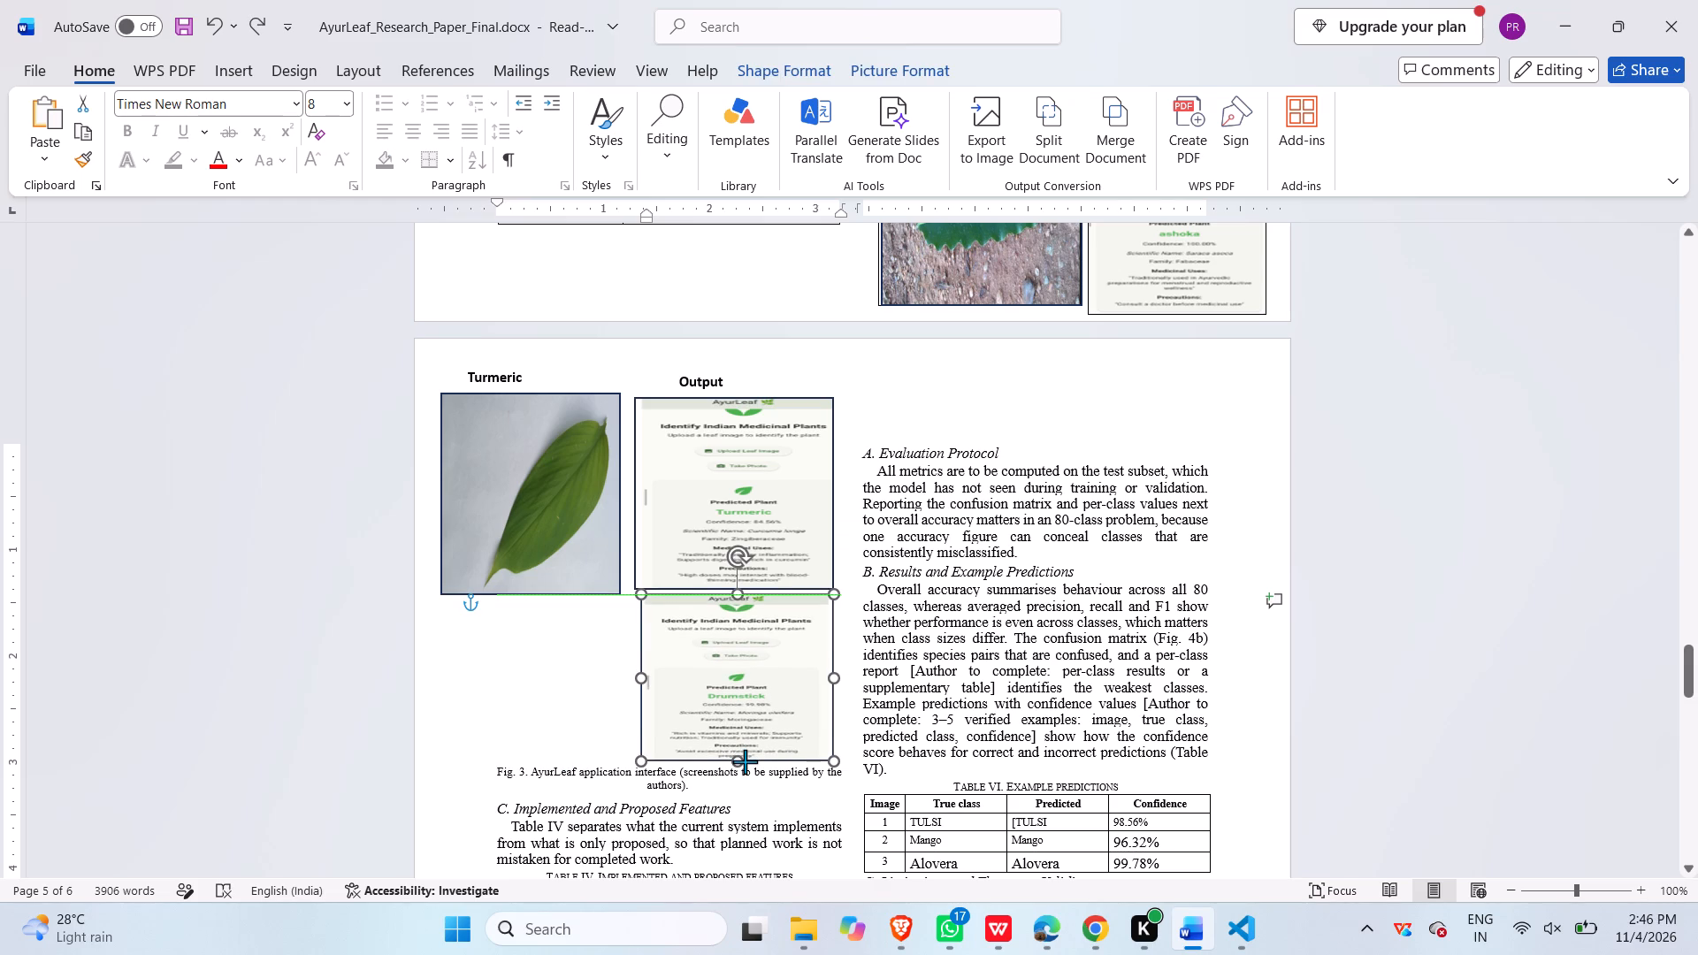
left_click_drag(745, 761, 745, 765)
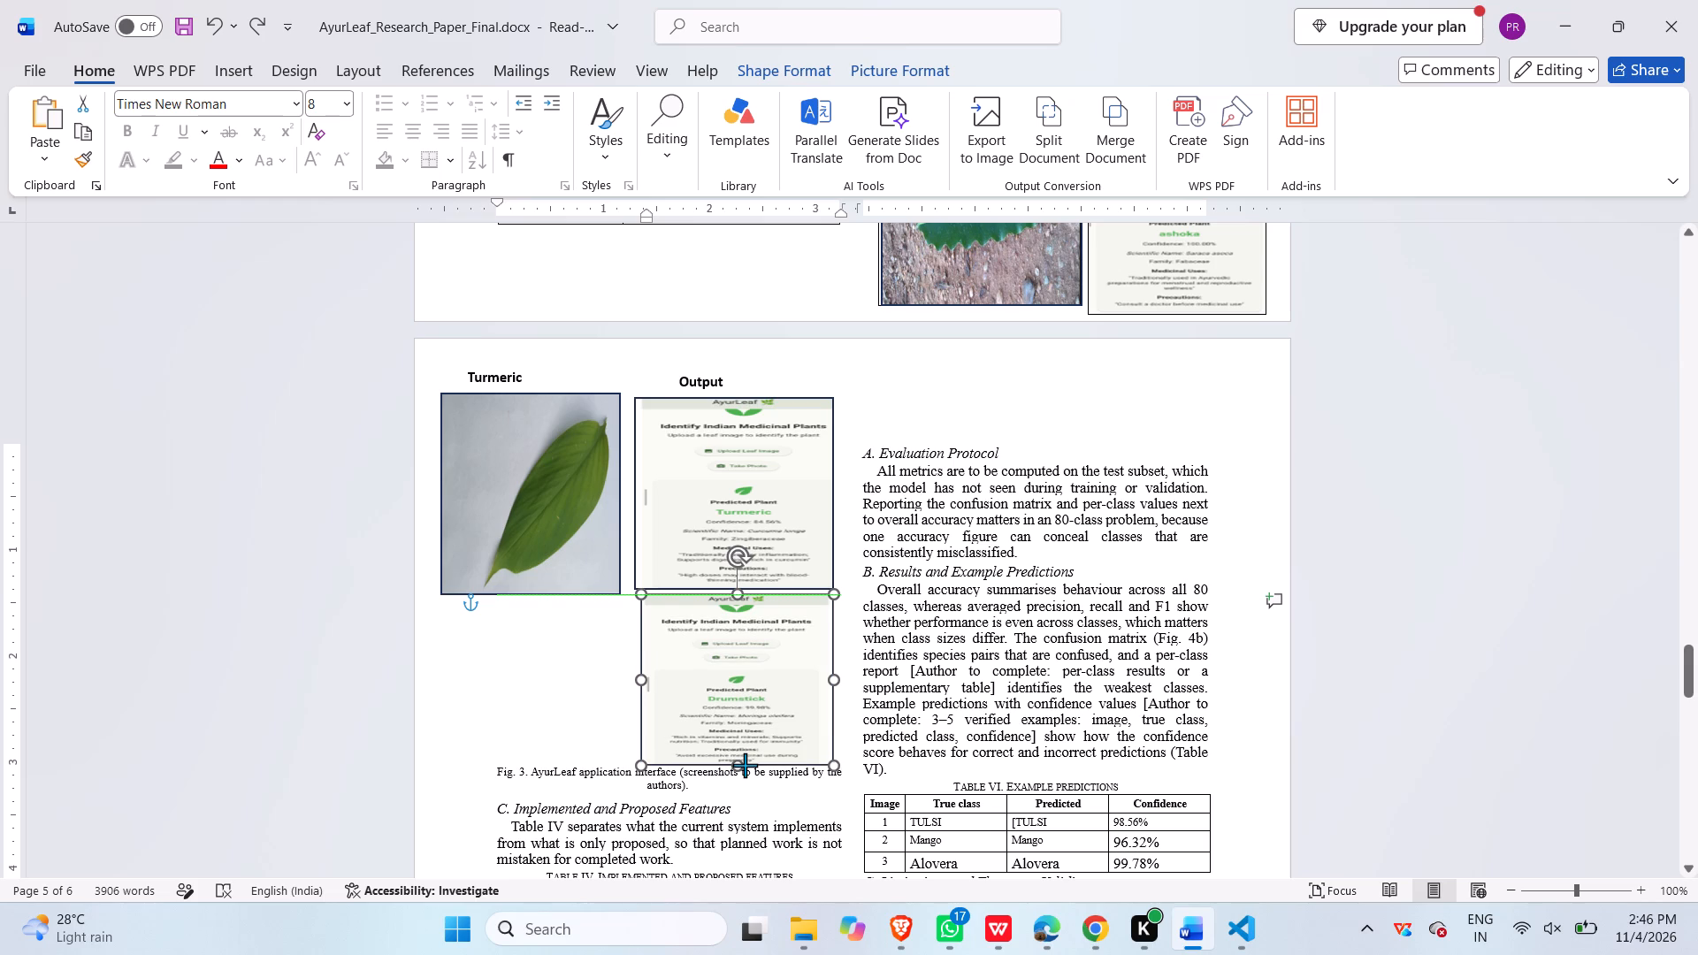
left_click_drag(745, 765, 745, 768)
left_click(517, 654)
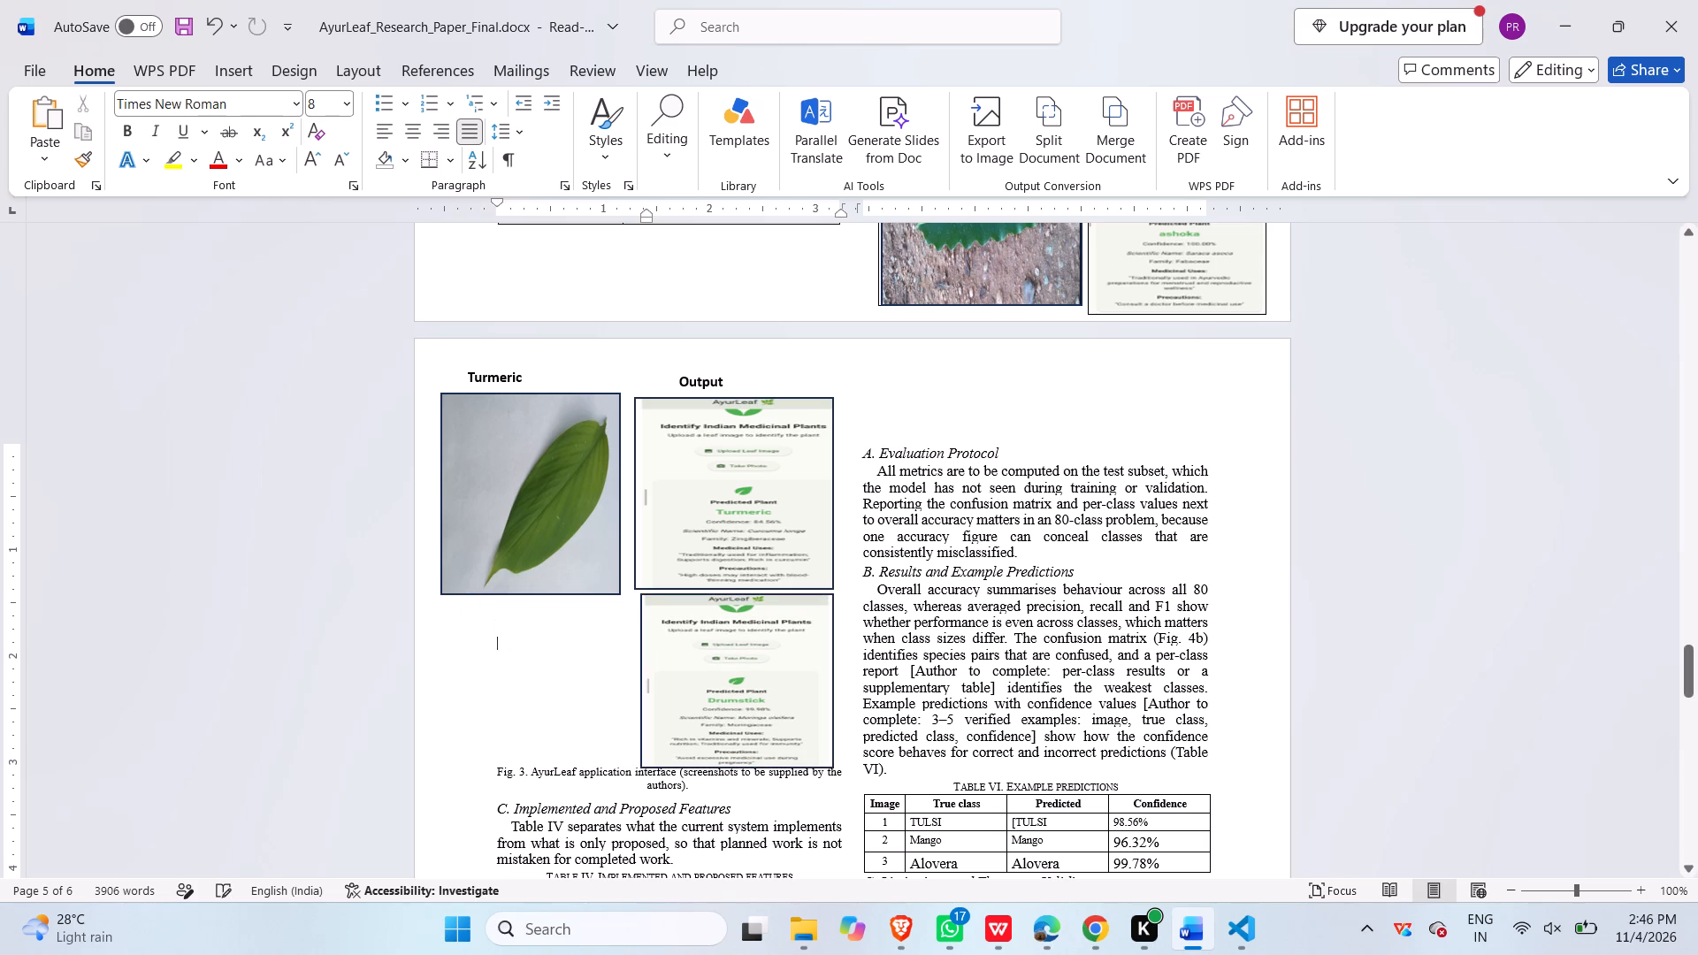
Draw a rectangle about 1.34" high and 1.73" wide below the turmeric leaf picture, beside the Drumstick output.
left_click_drag(227, 71, 231, 79)
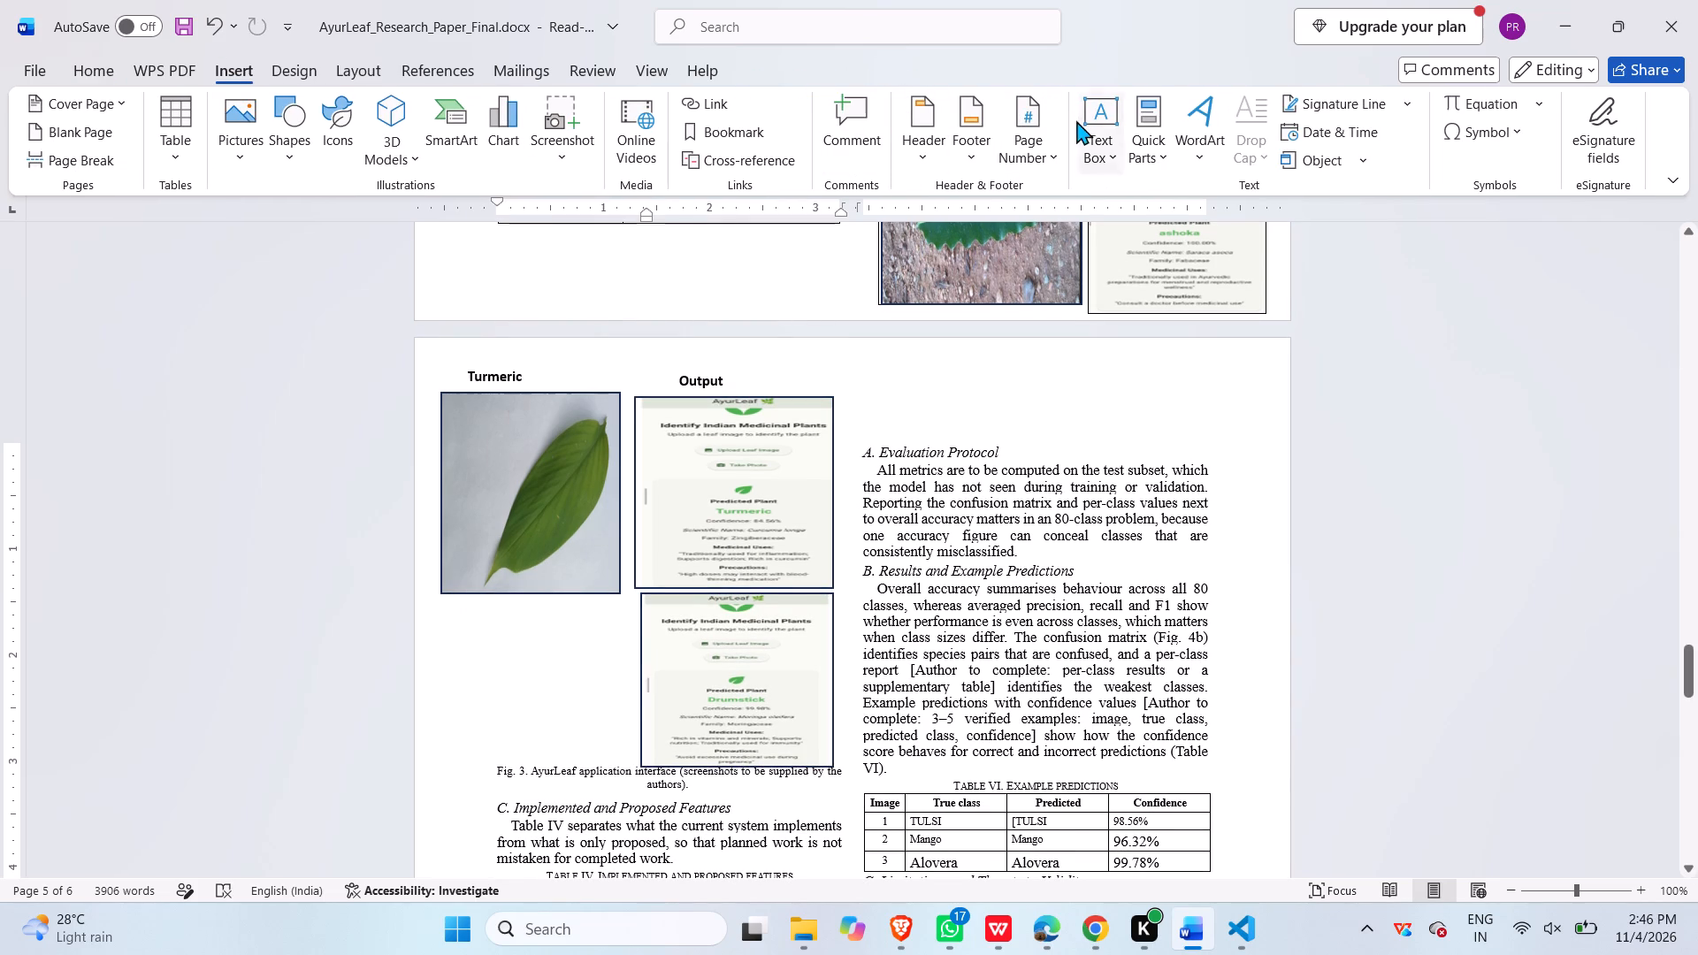
left_click(273, 115)
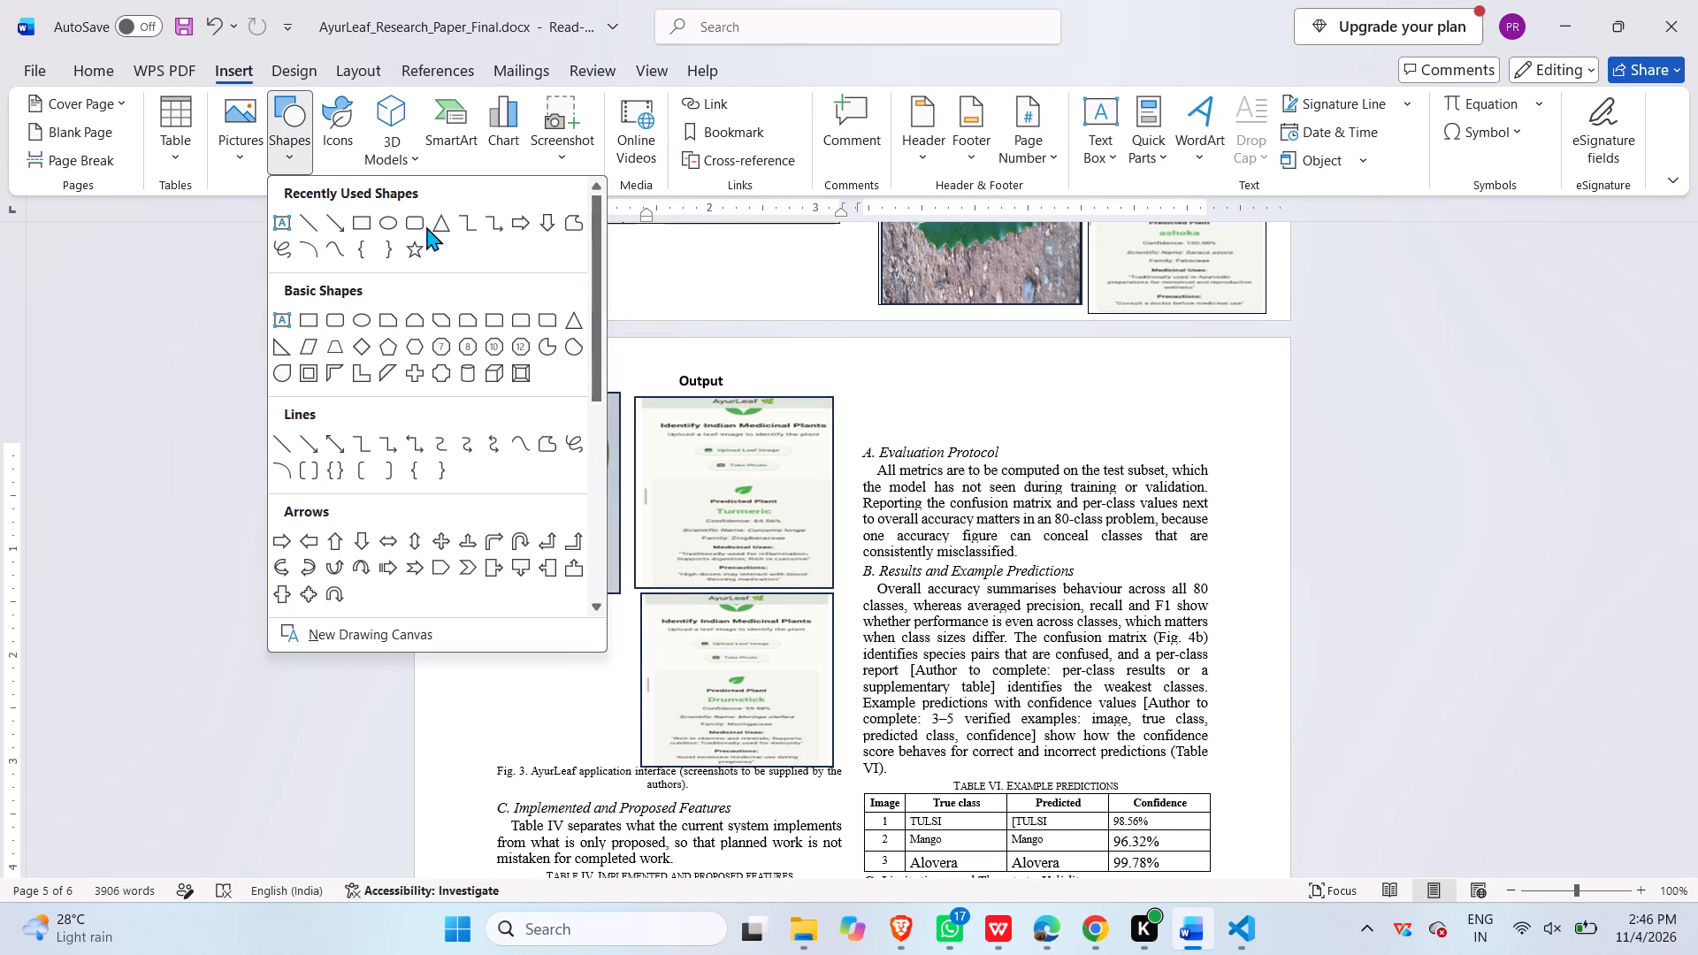
left_click(367, 218)
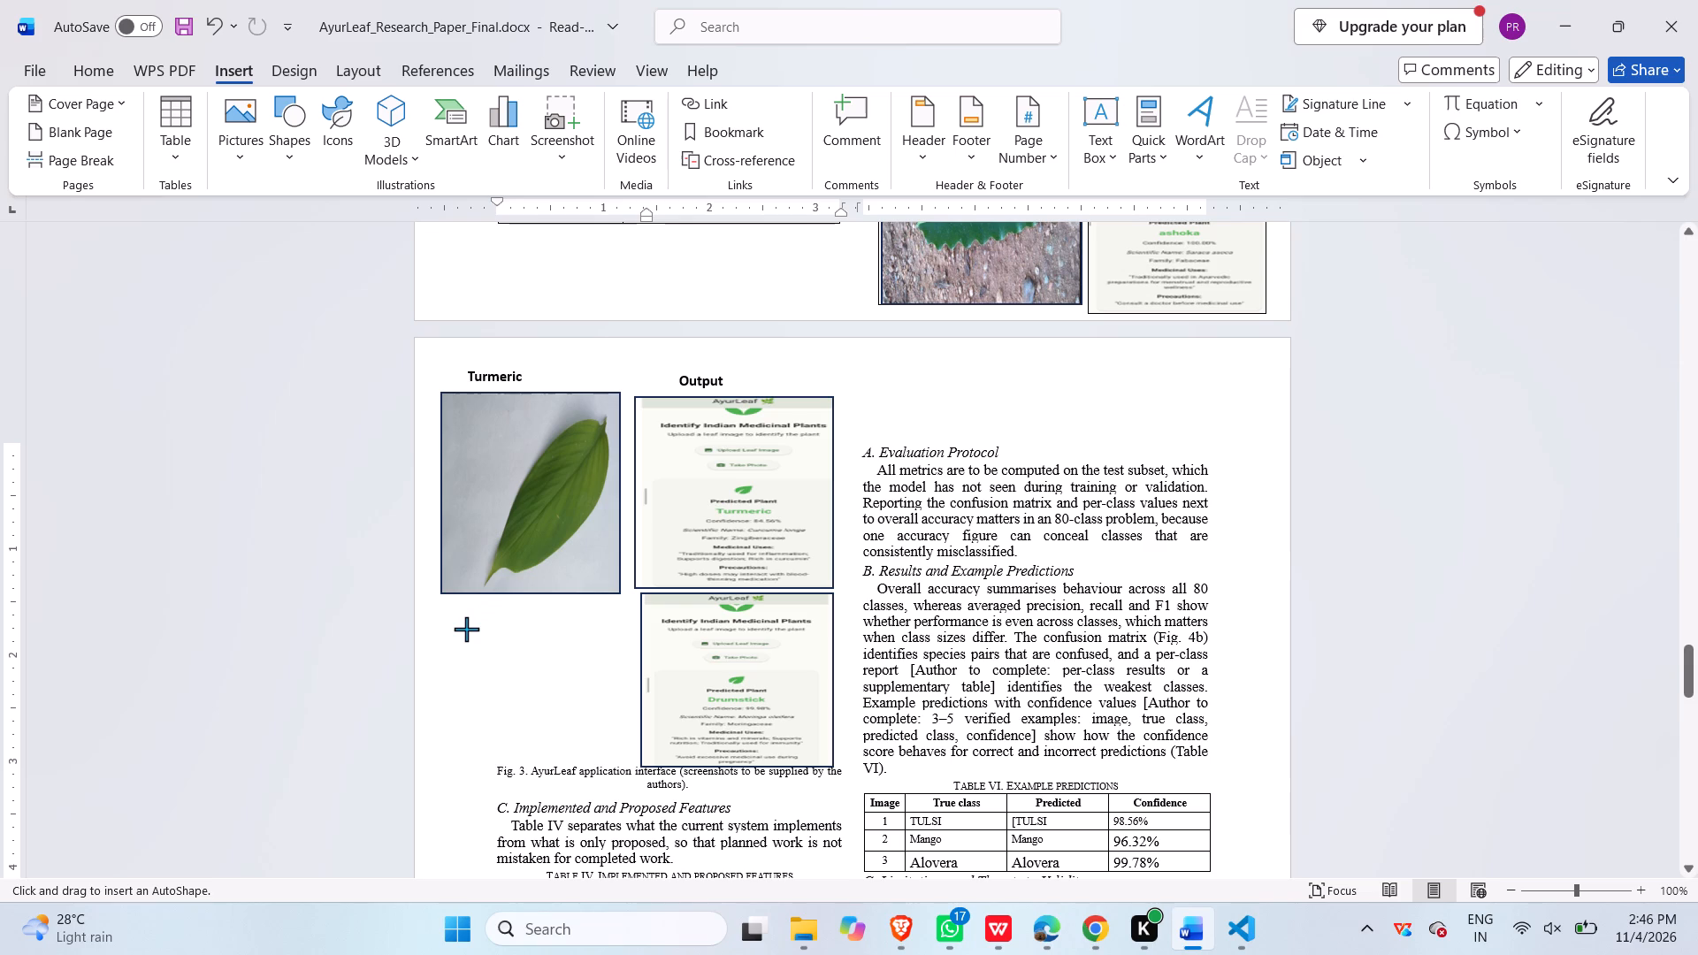
left_click_drag(449, 615, 629, 747)
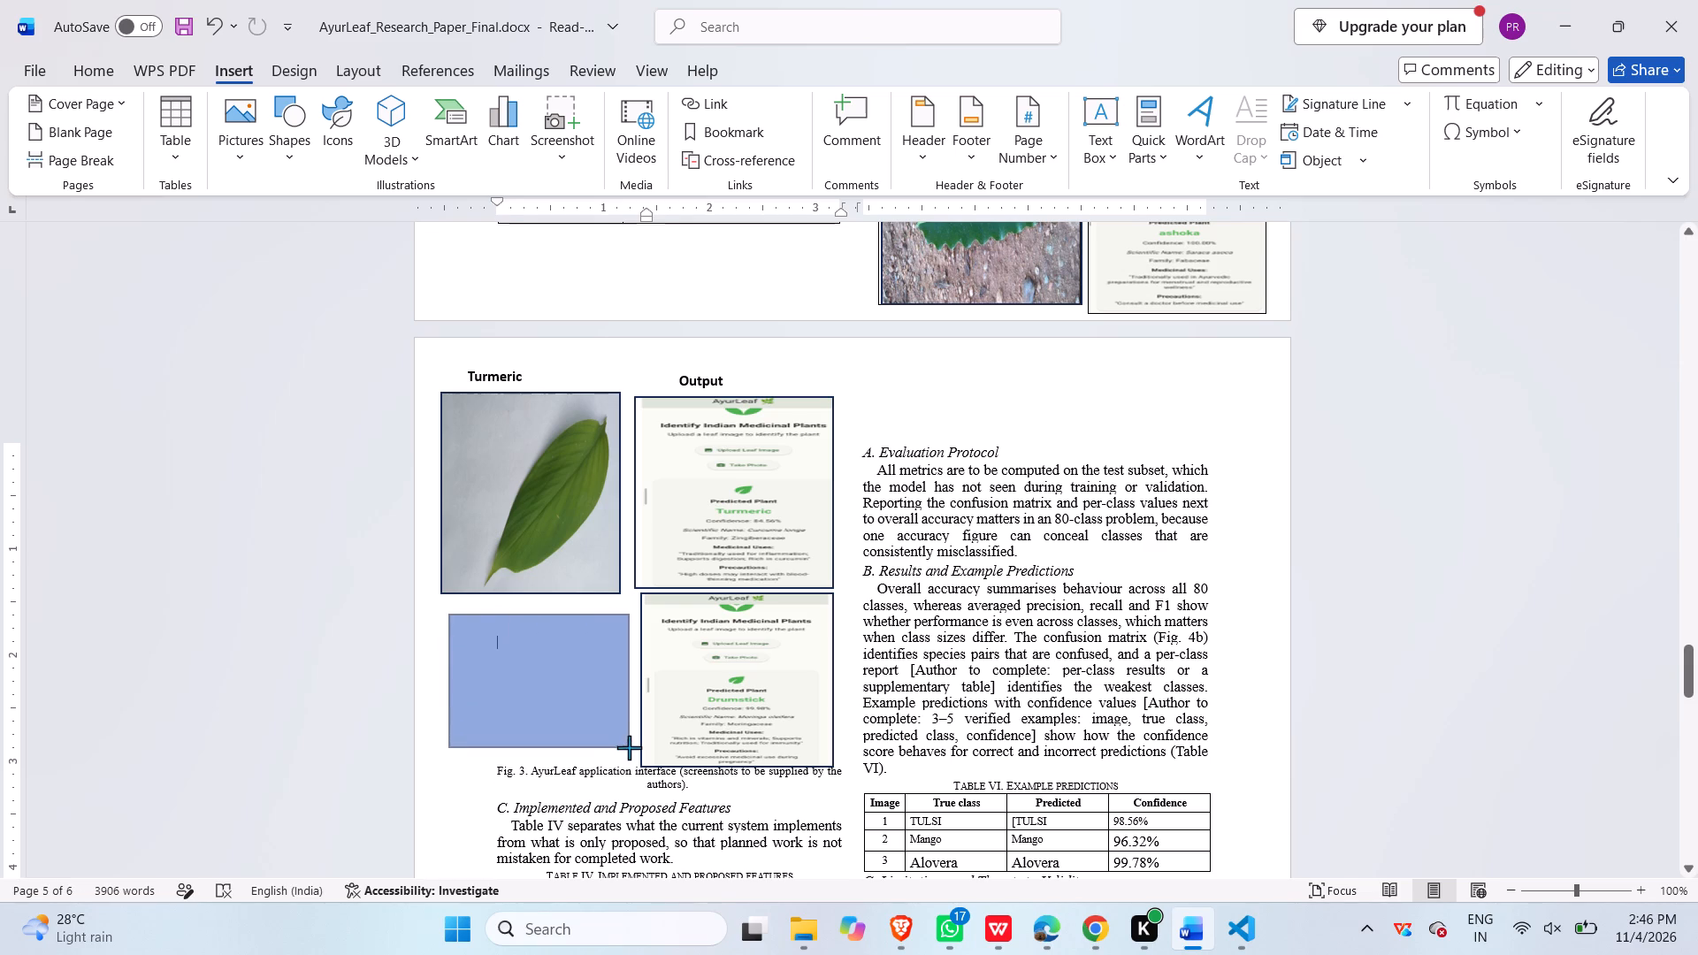
left_click_drag(629, 747, 632, 757)
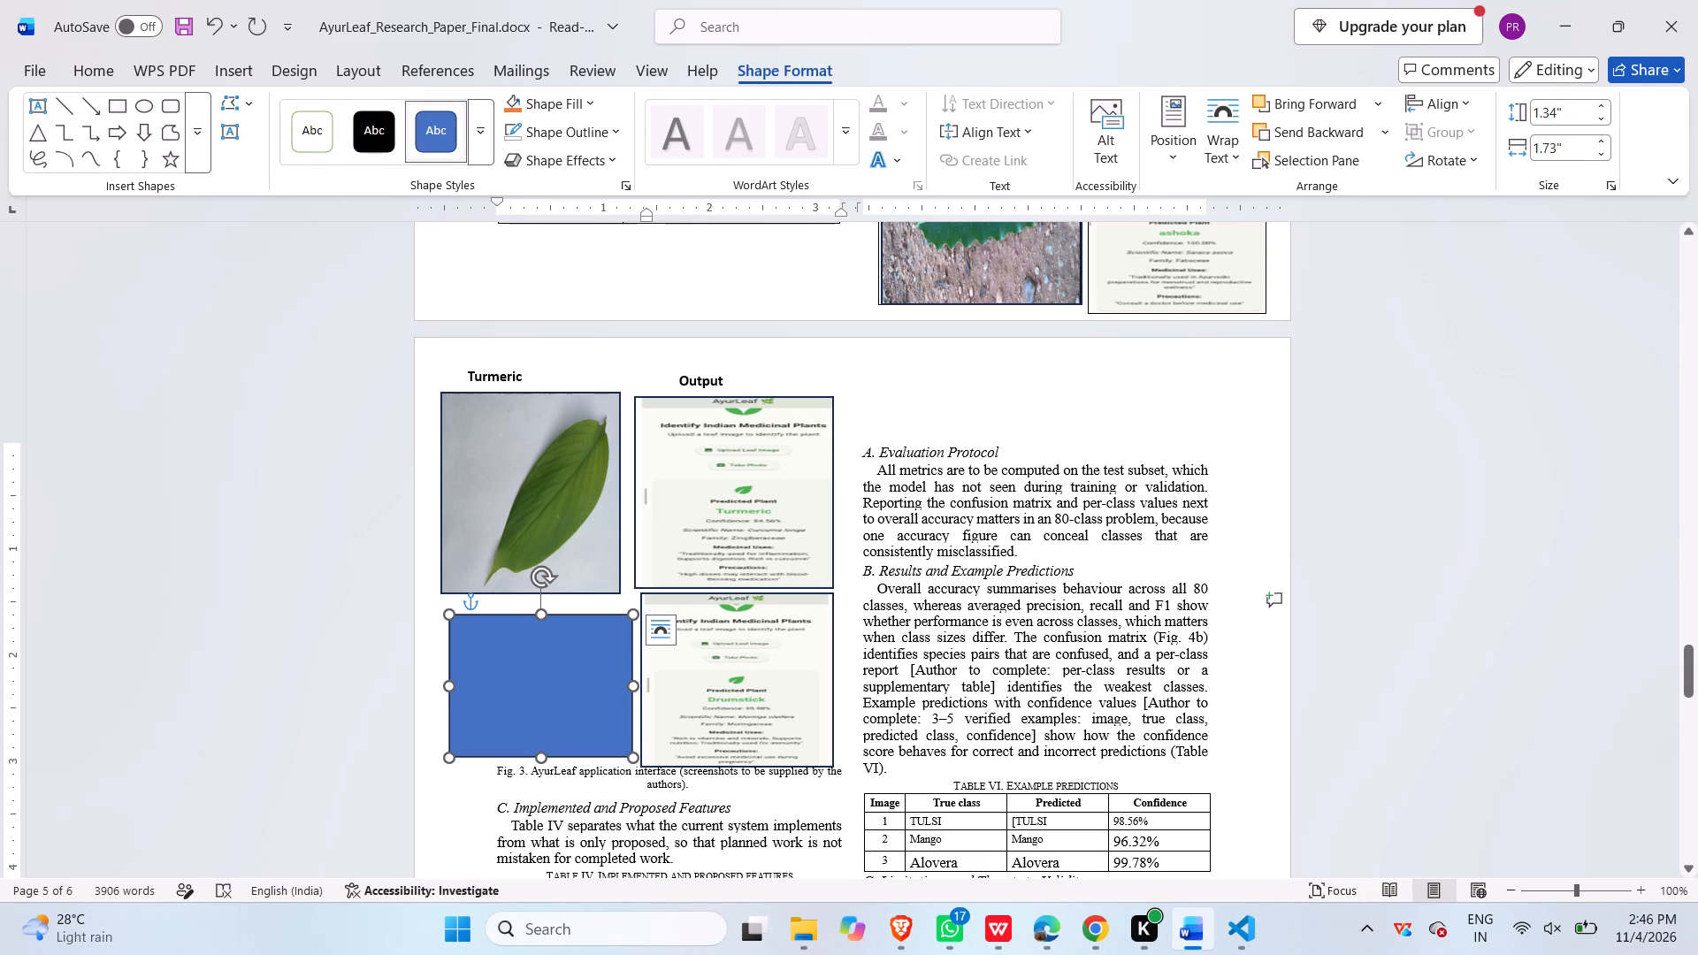
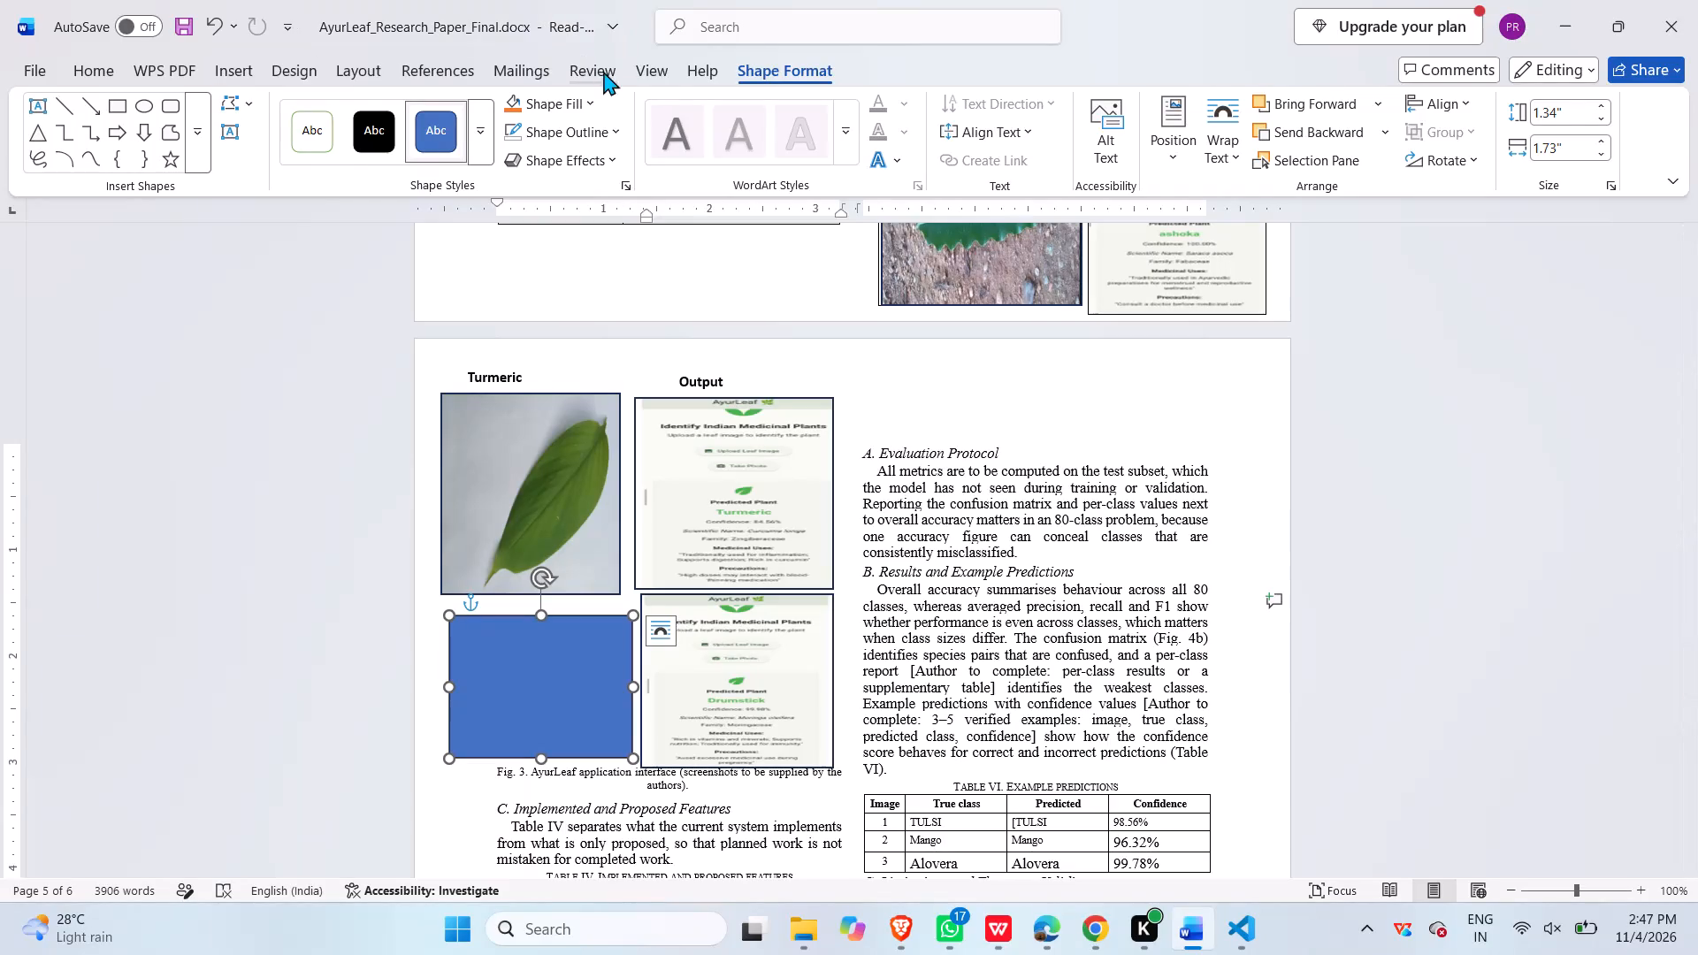
Open the picture-from-file selection for filling the blue rectangle beside the Drumstick output.
left_click(587, 101)
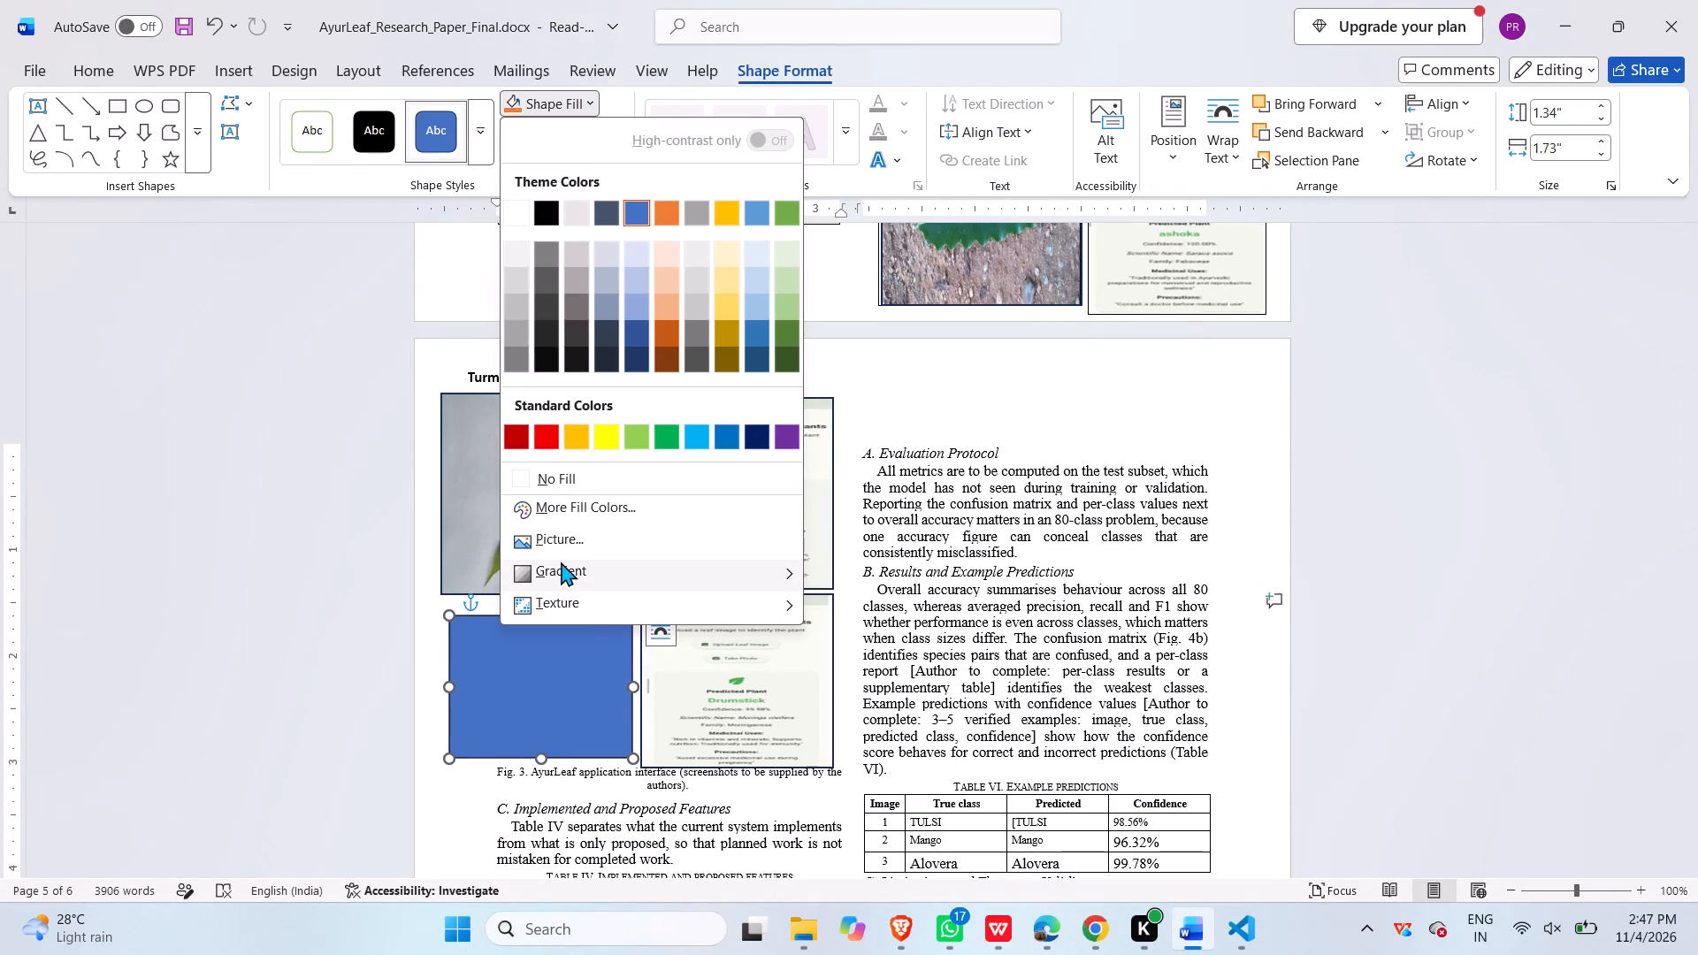
left_click(559, 544)
left_click(623, 363)
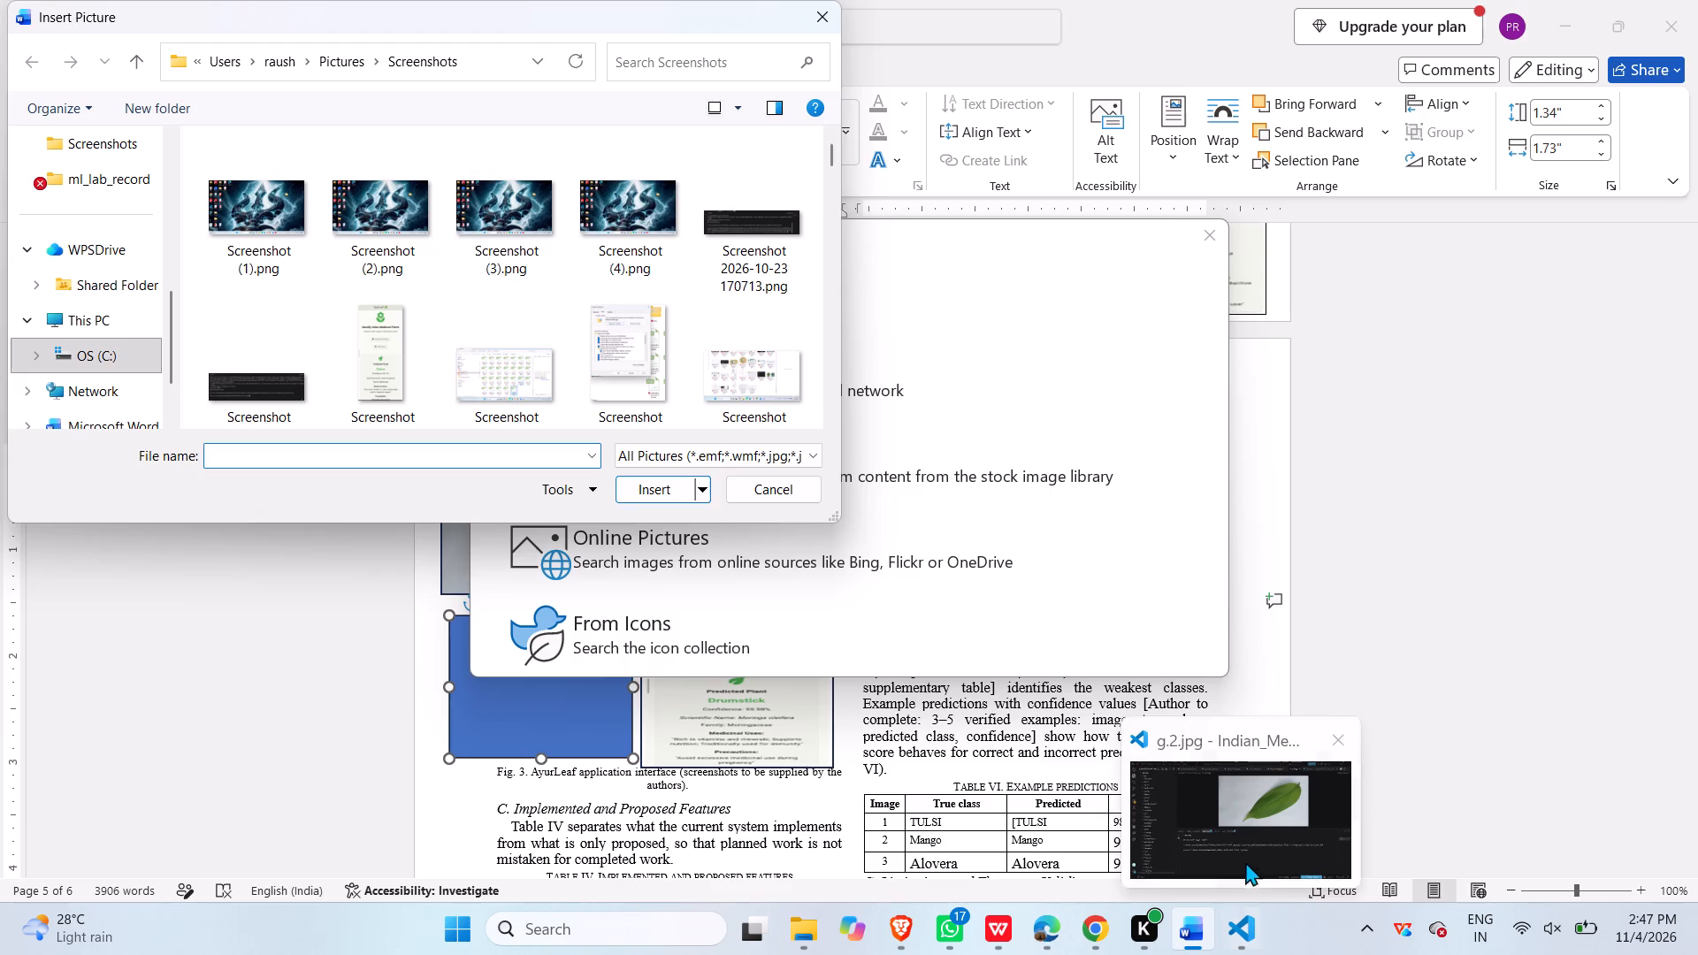
Switch to Visual Studio Code, open 286.jpg from the dataset's Drumstick folder, and capture a screenshot of the leaf area.
left_click(1241, 841)
scroll(214, 464, "down", 2)
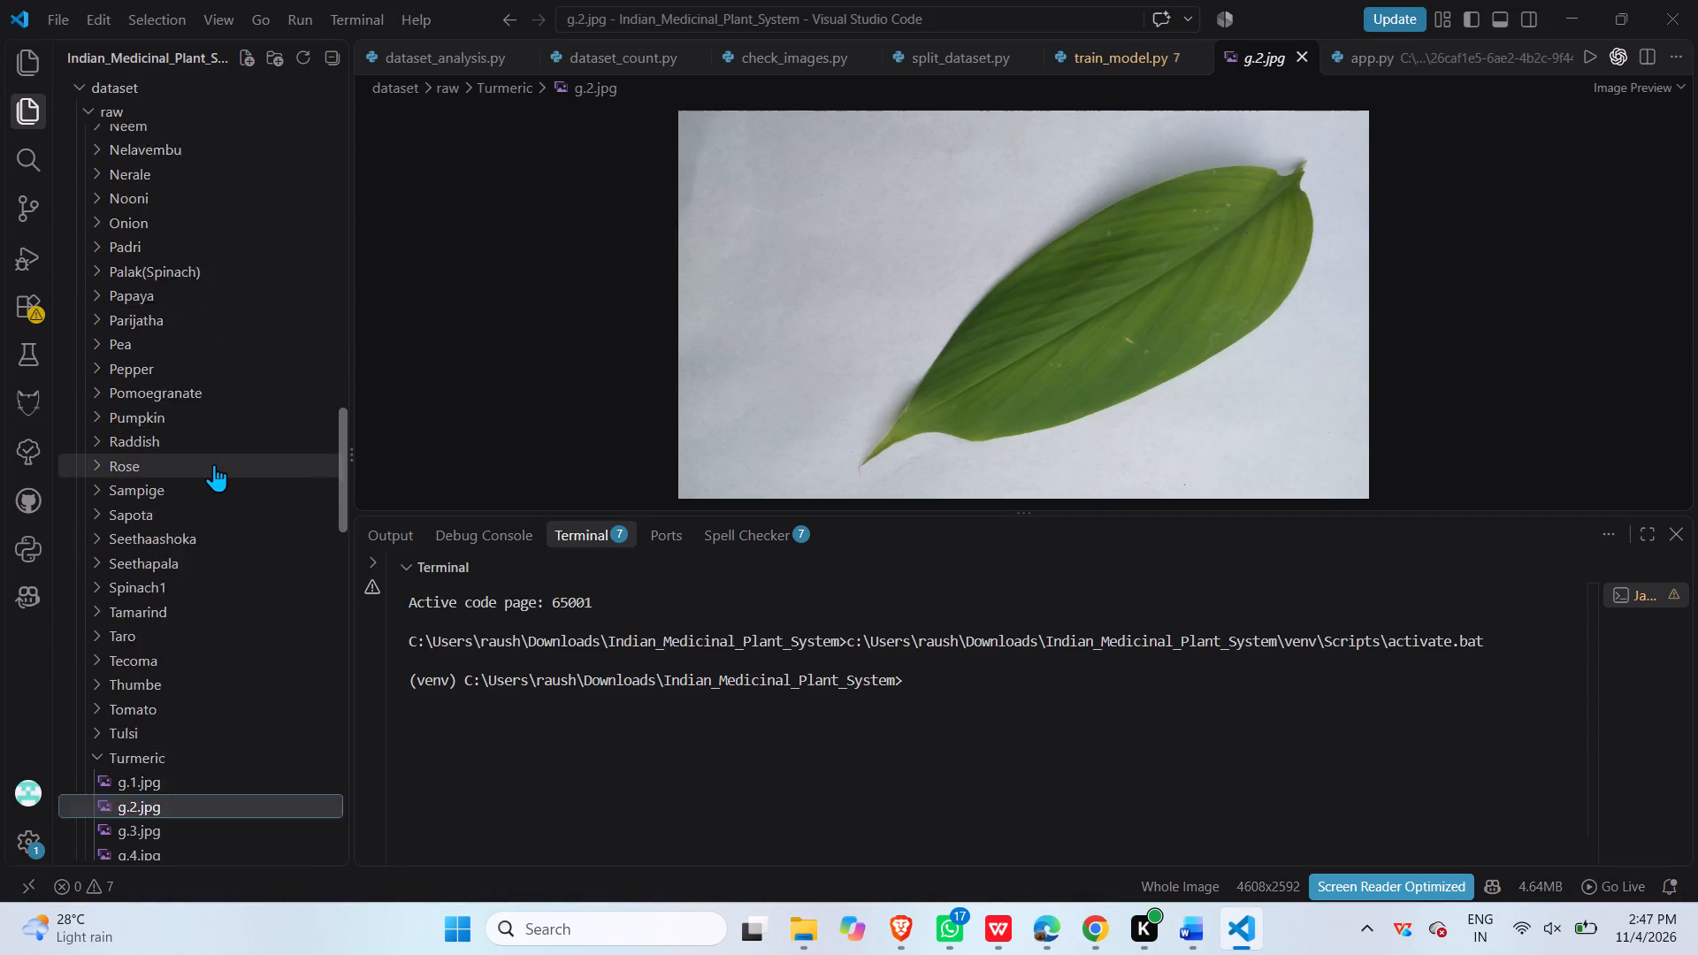
scroll(176, 541, "up", 8)
scroll(204, 366, "up", 6)
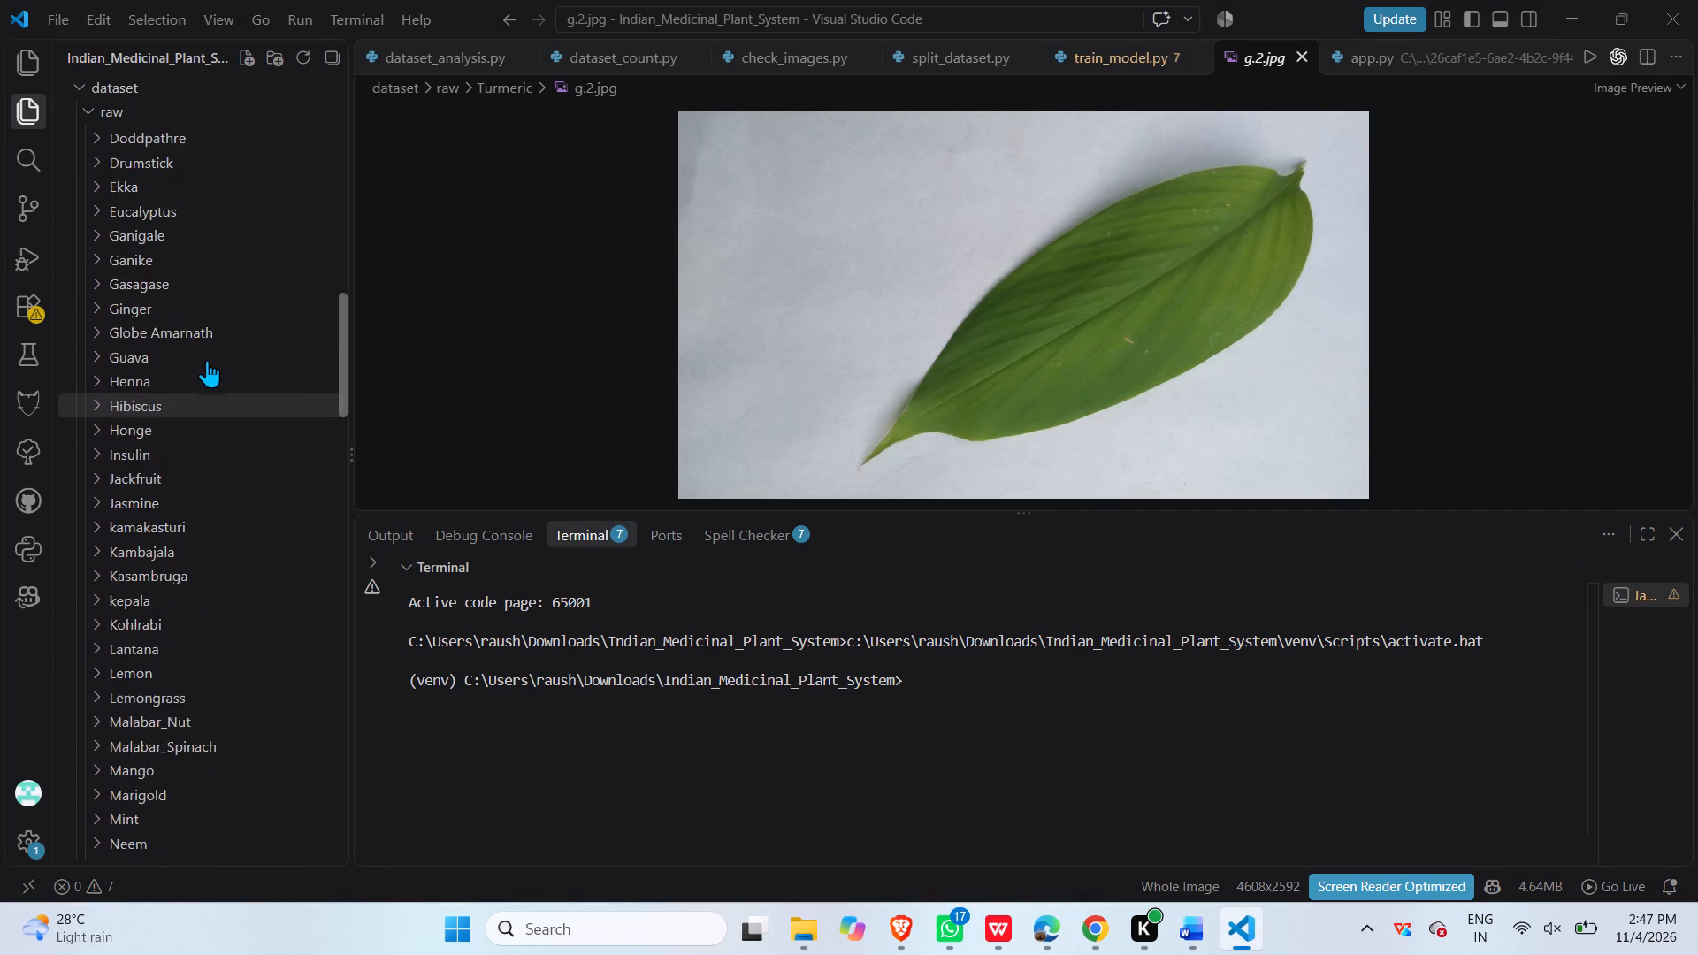
scroll(207, 360, "up", 5)
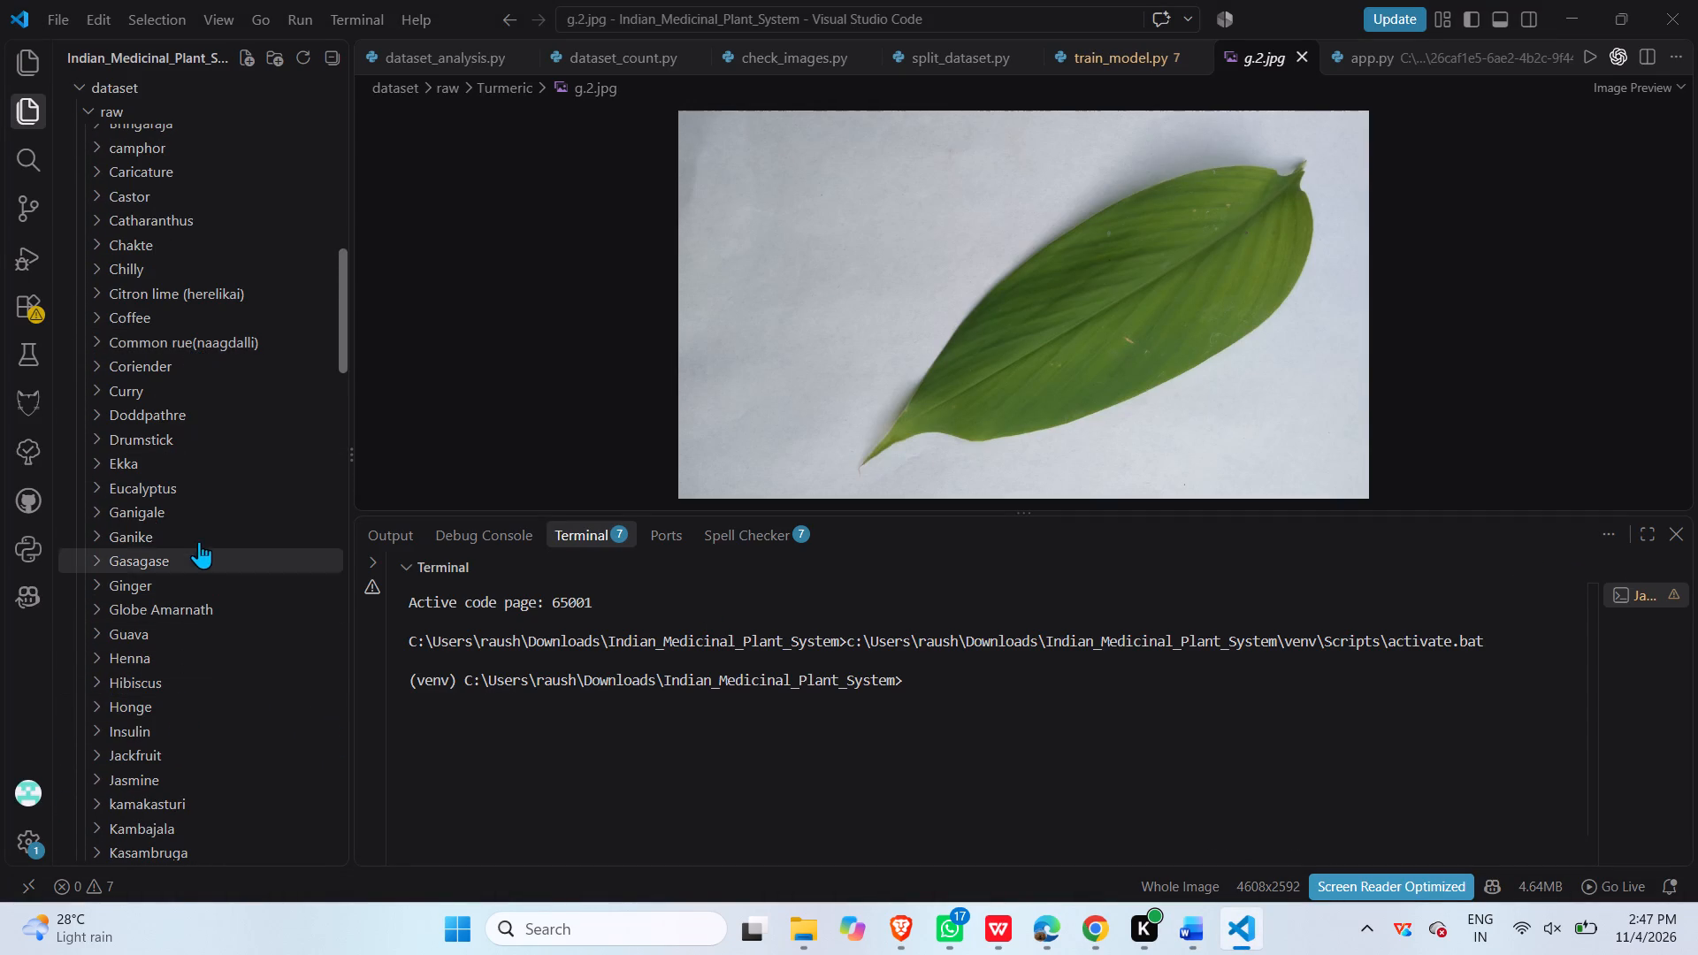
left_click(155, 447)
left_click(149, 472)
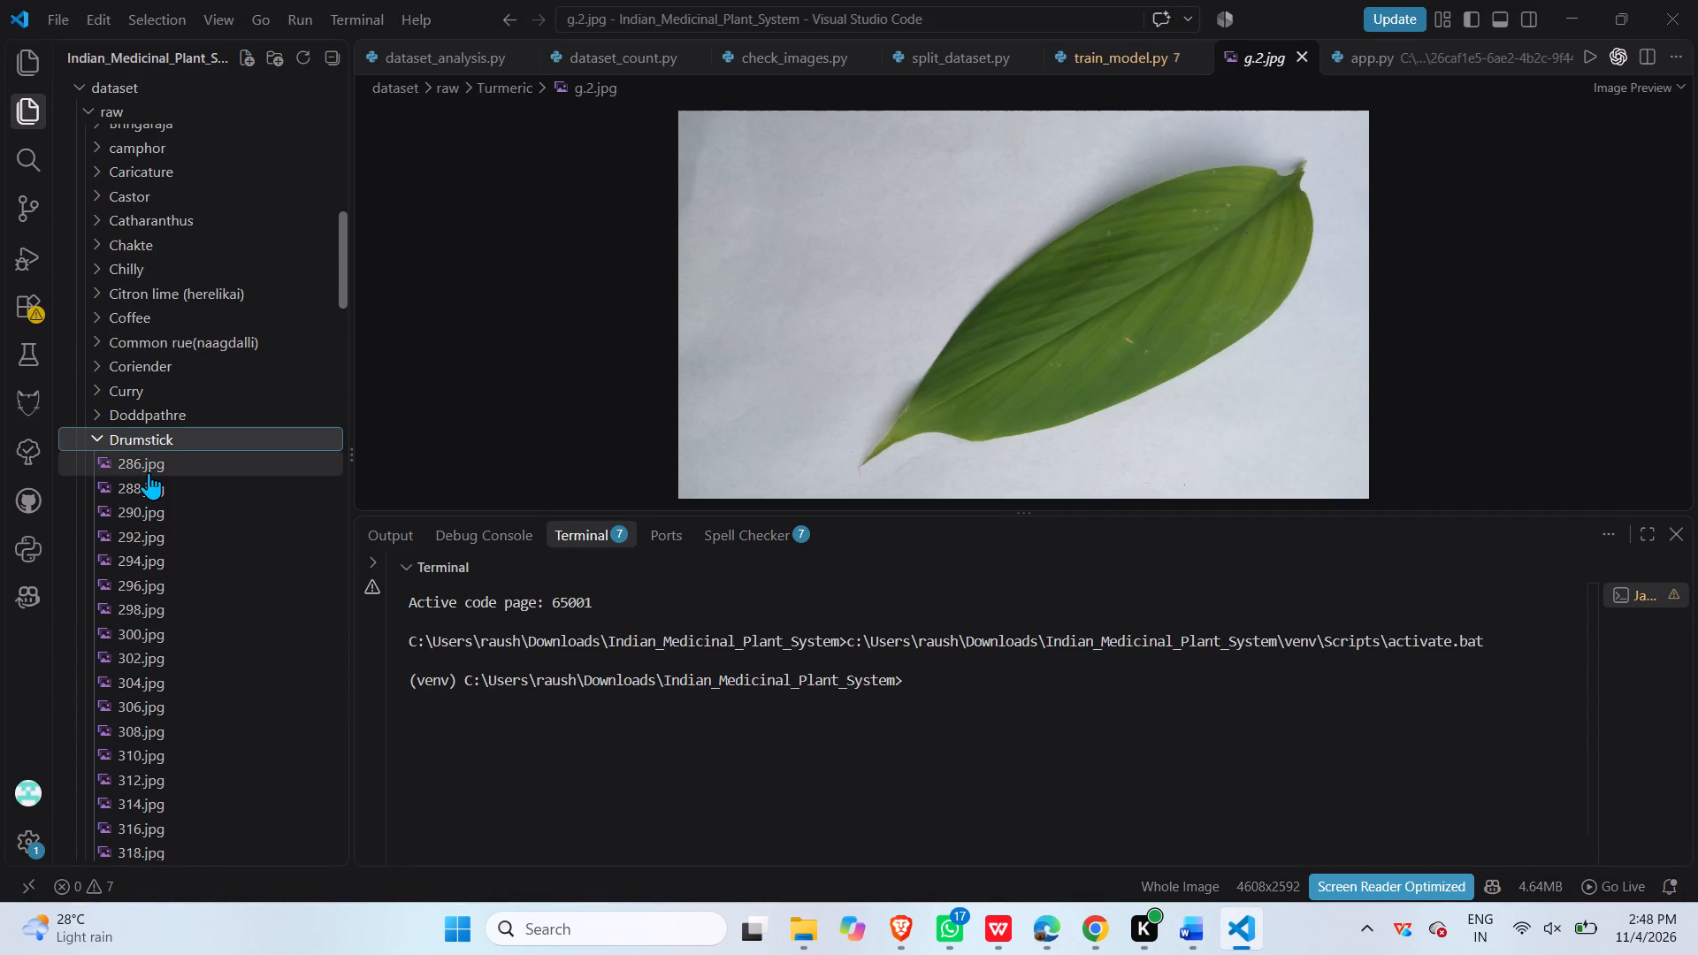
key("shift+super+s")
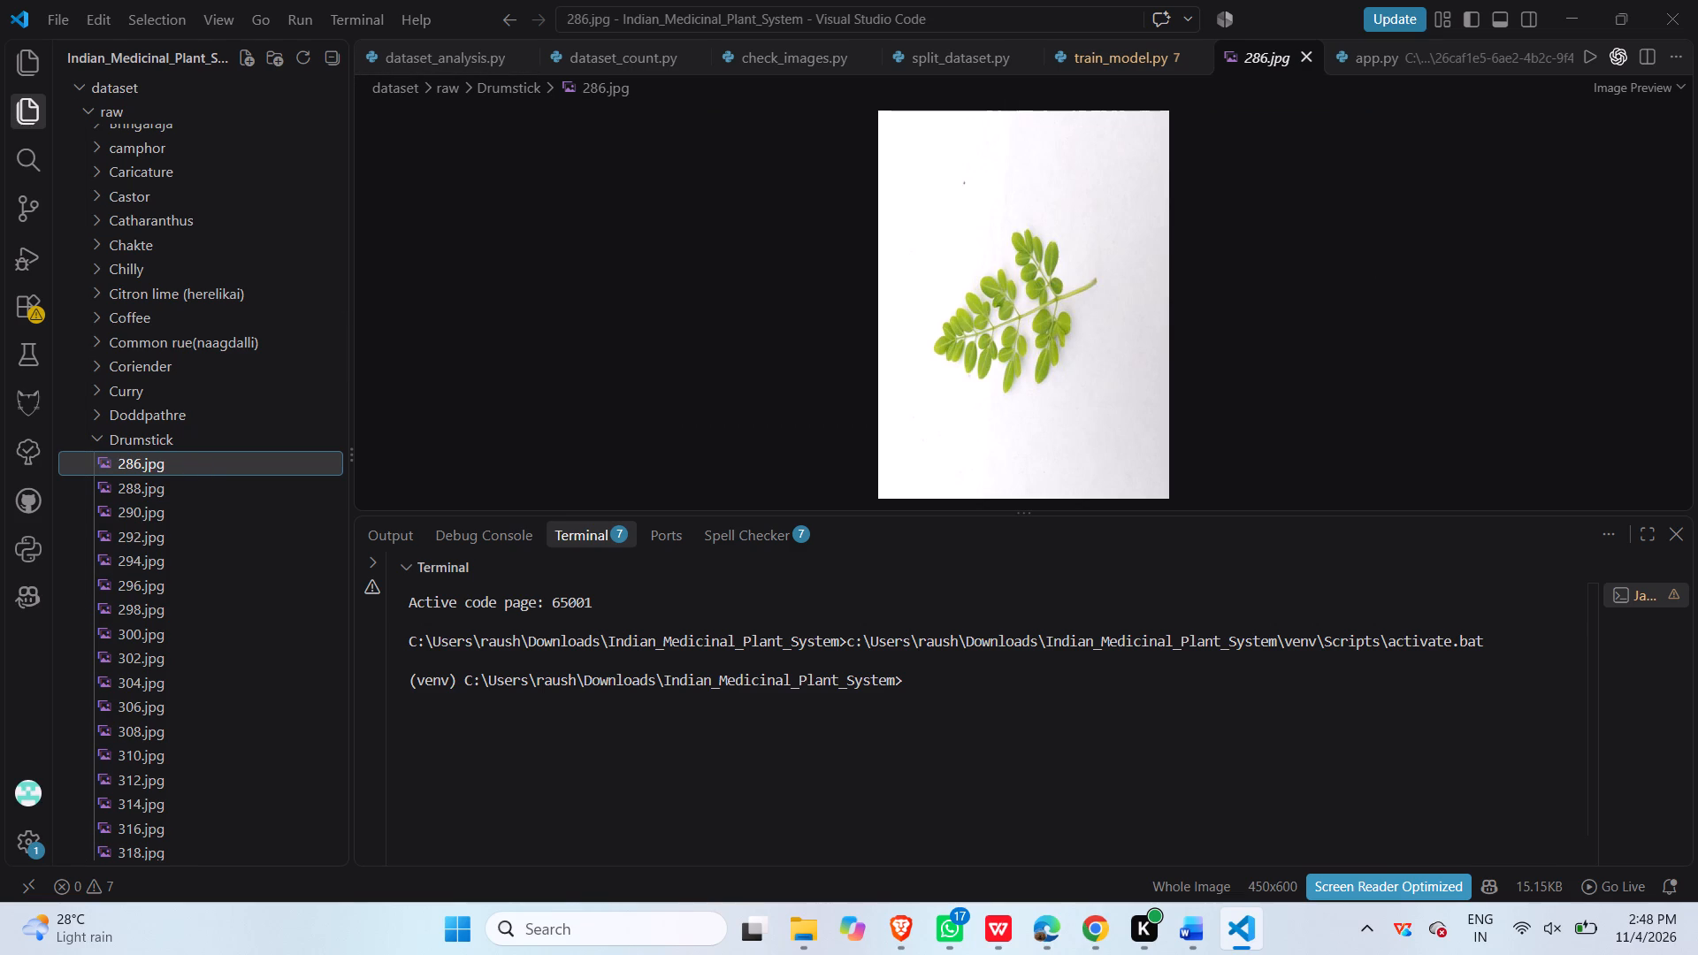
left_click_drag(876, 192, 1025, 383)
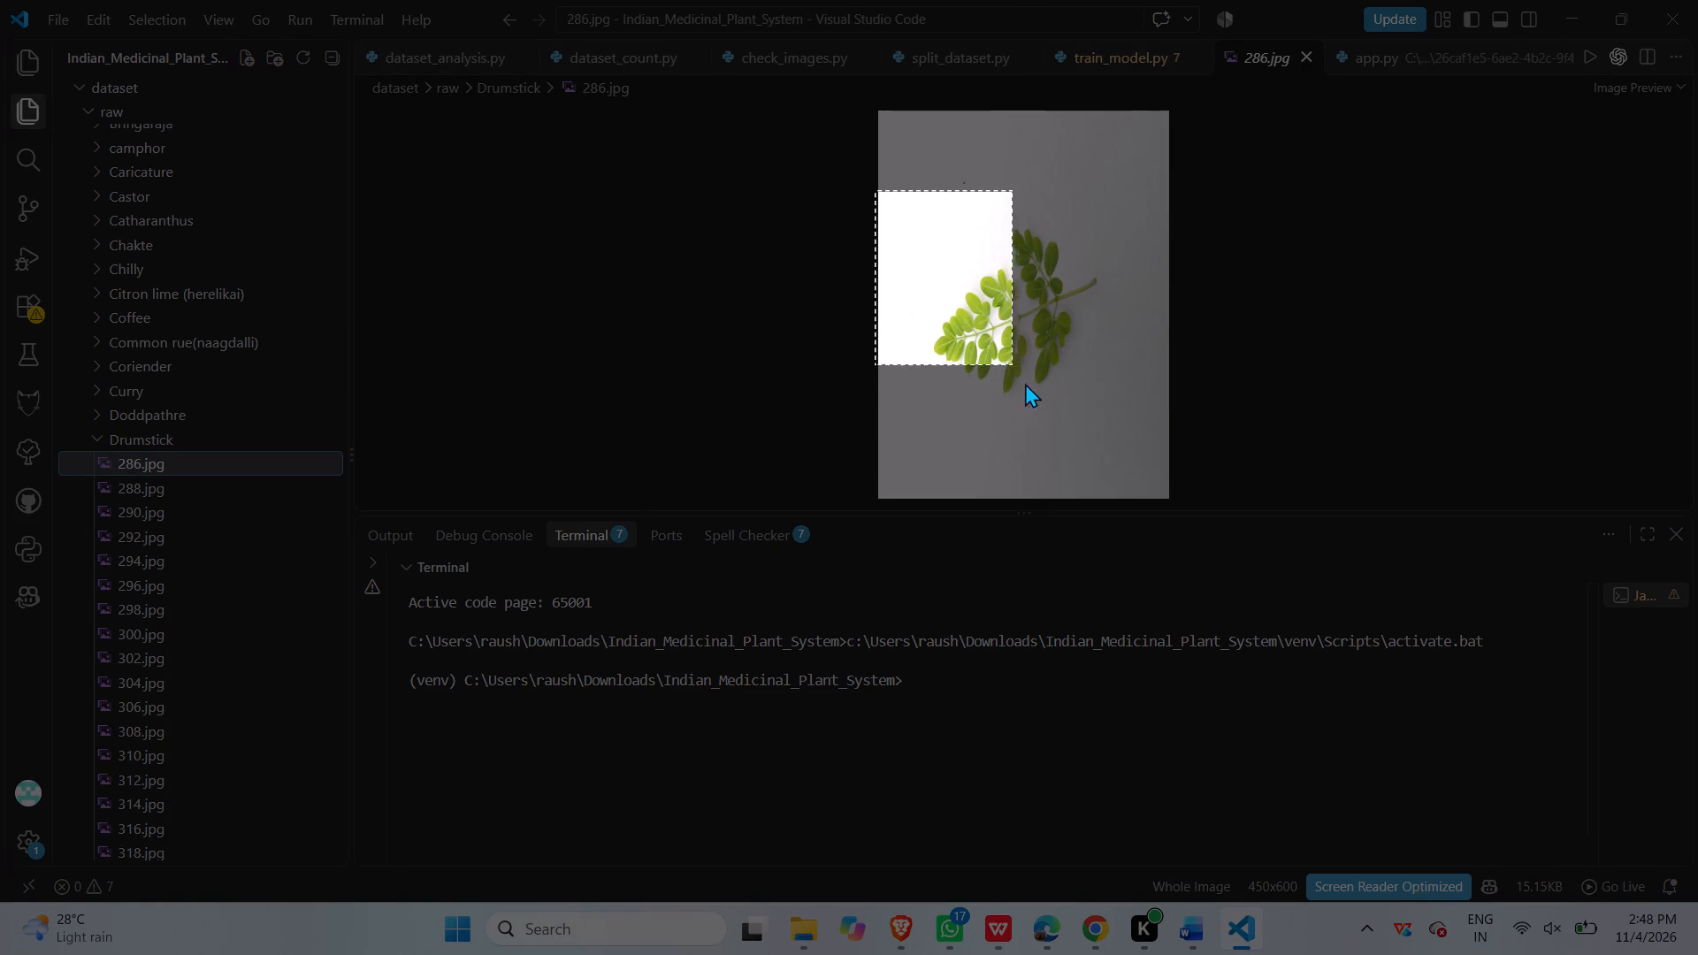
left_click_drag(1025, 383, 1148, 457)
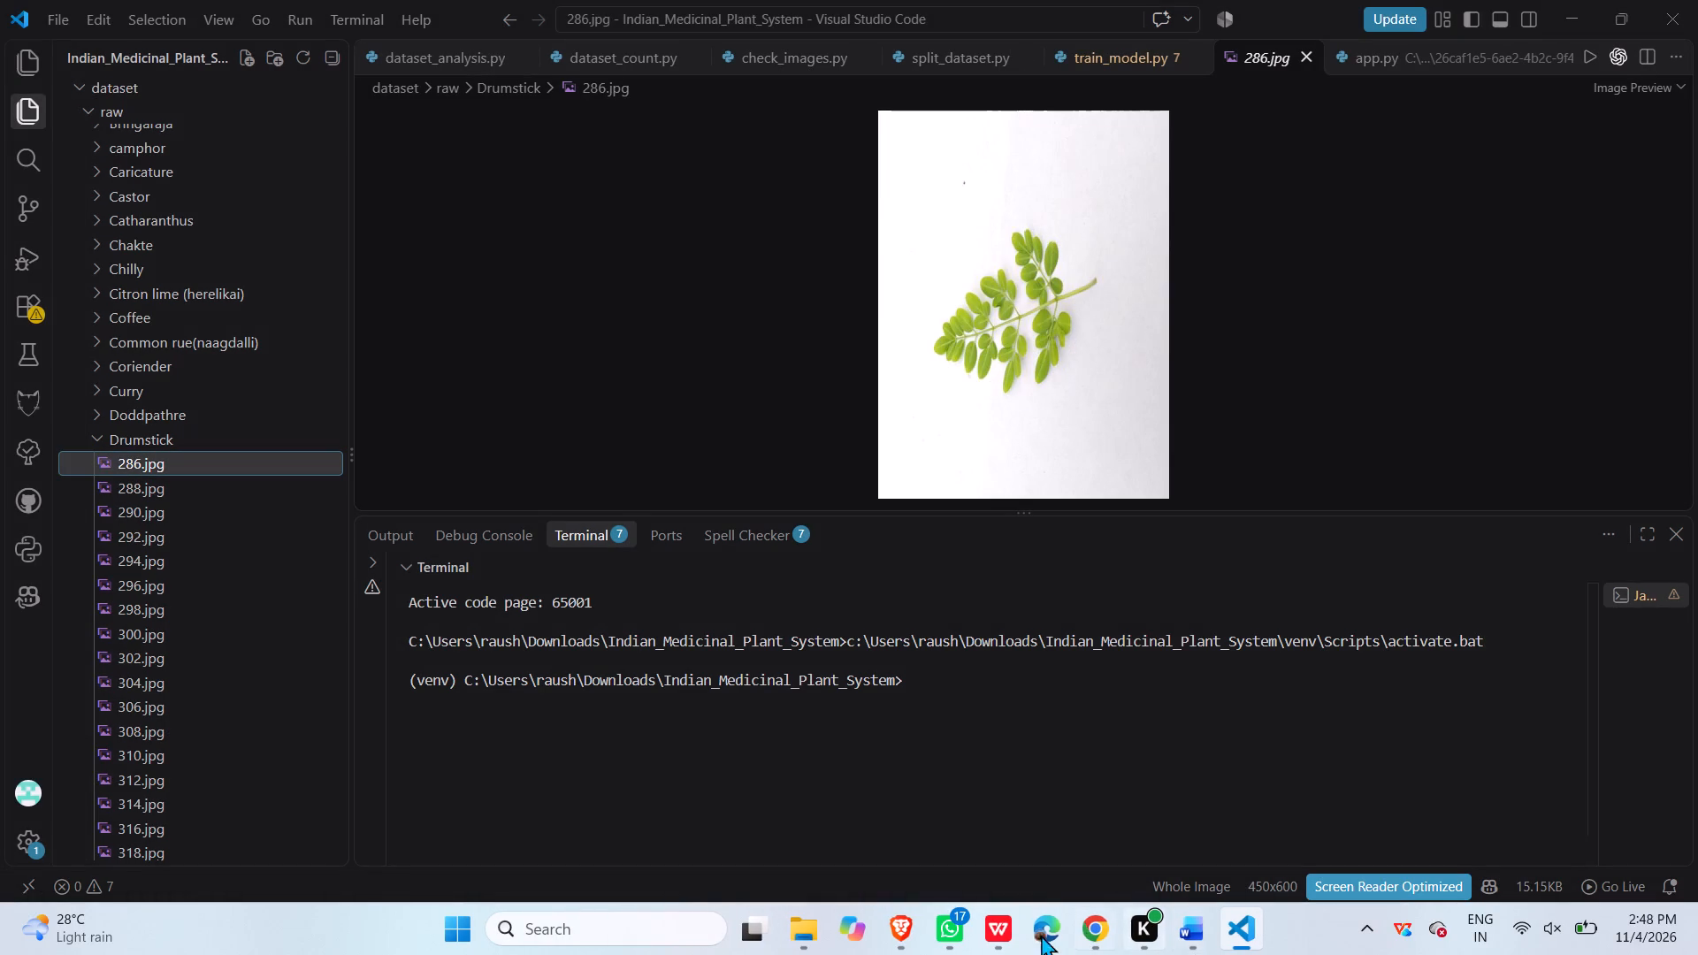
Back in Word, fill the rectangle with the Drumstick leaf capture, Screenshot 2026-11-04 144808.png.
left_click(1189, 941)
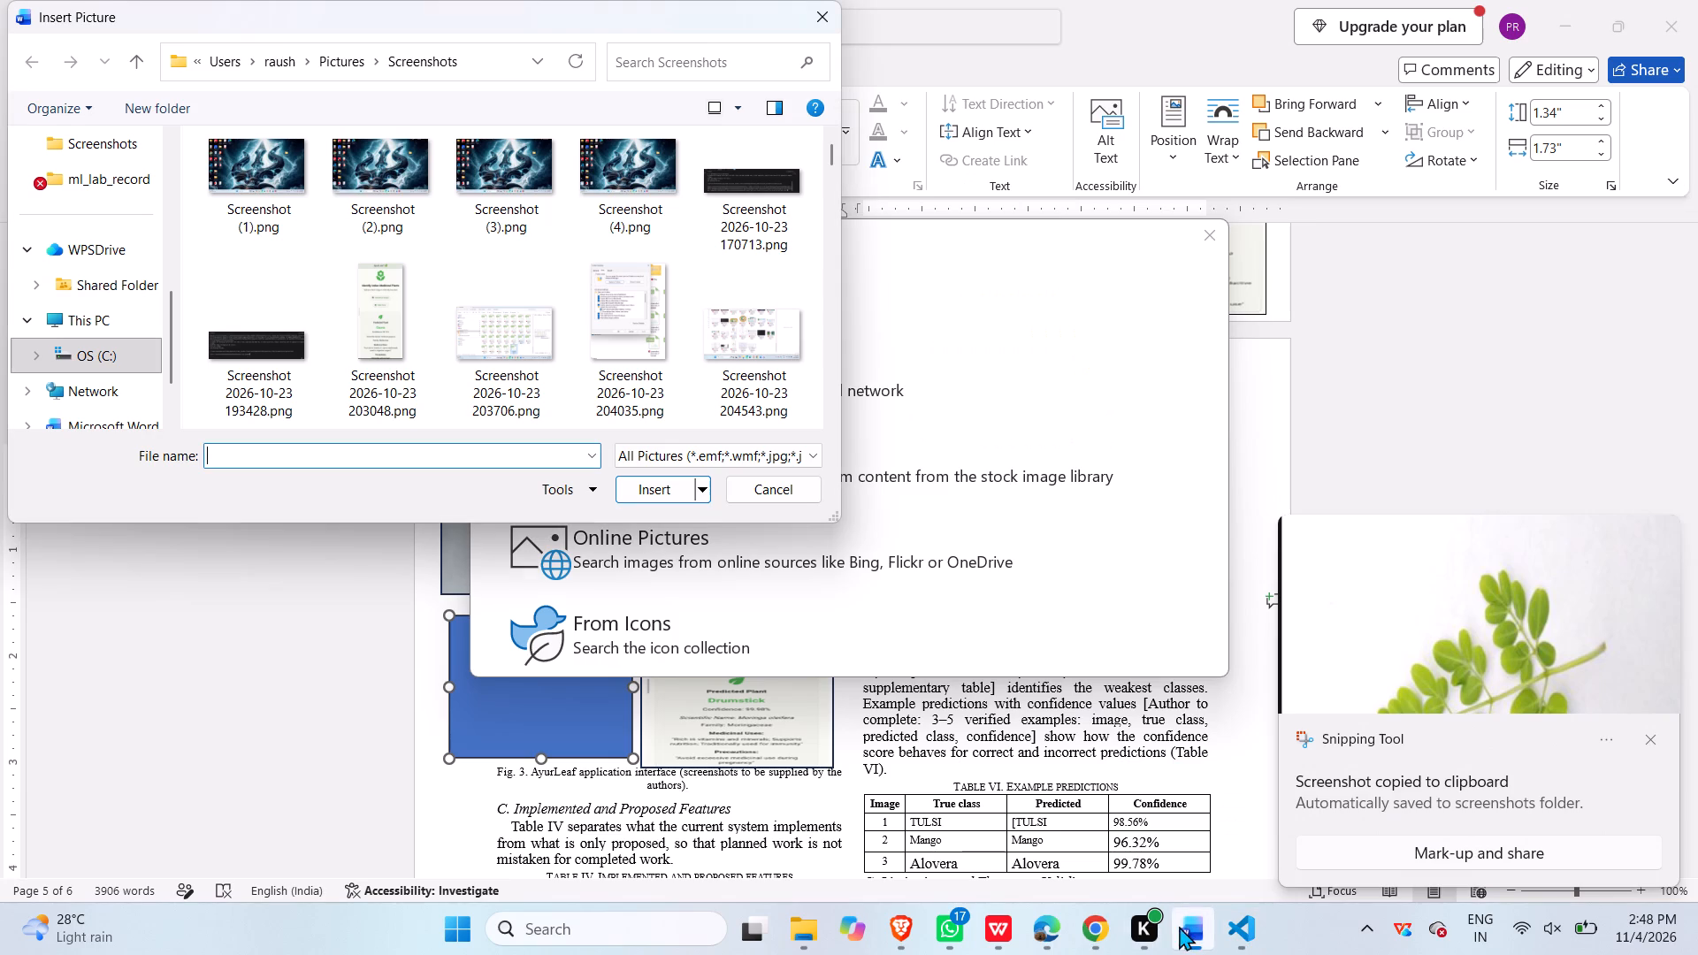
left_click_drag(830, 156, 830, 155)
left_click_drag(830, 155, 876, 493)
left_click_drag(830, 160, 830, 403)
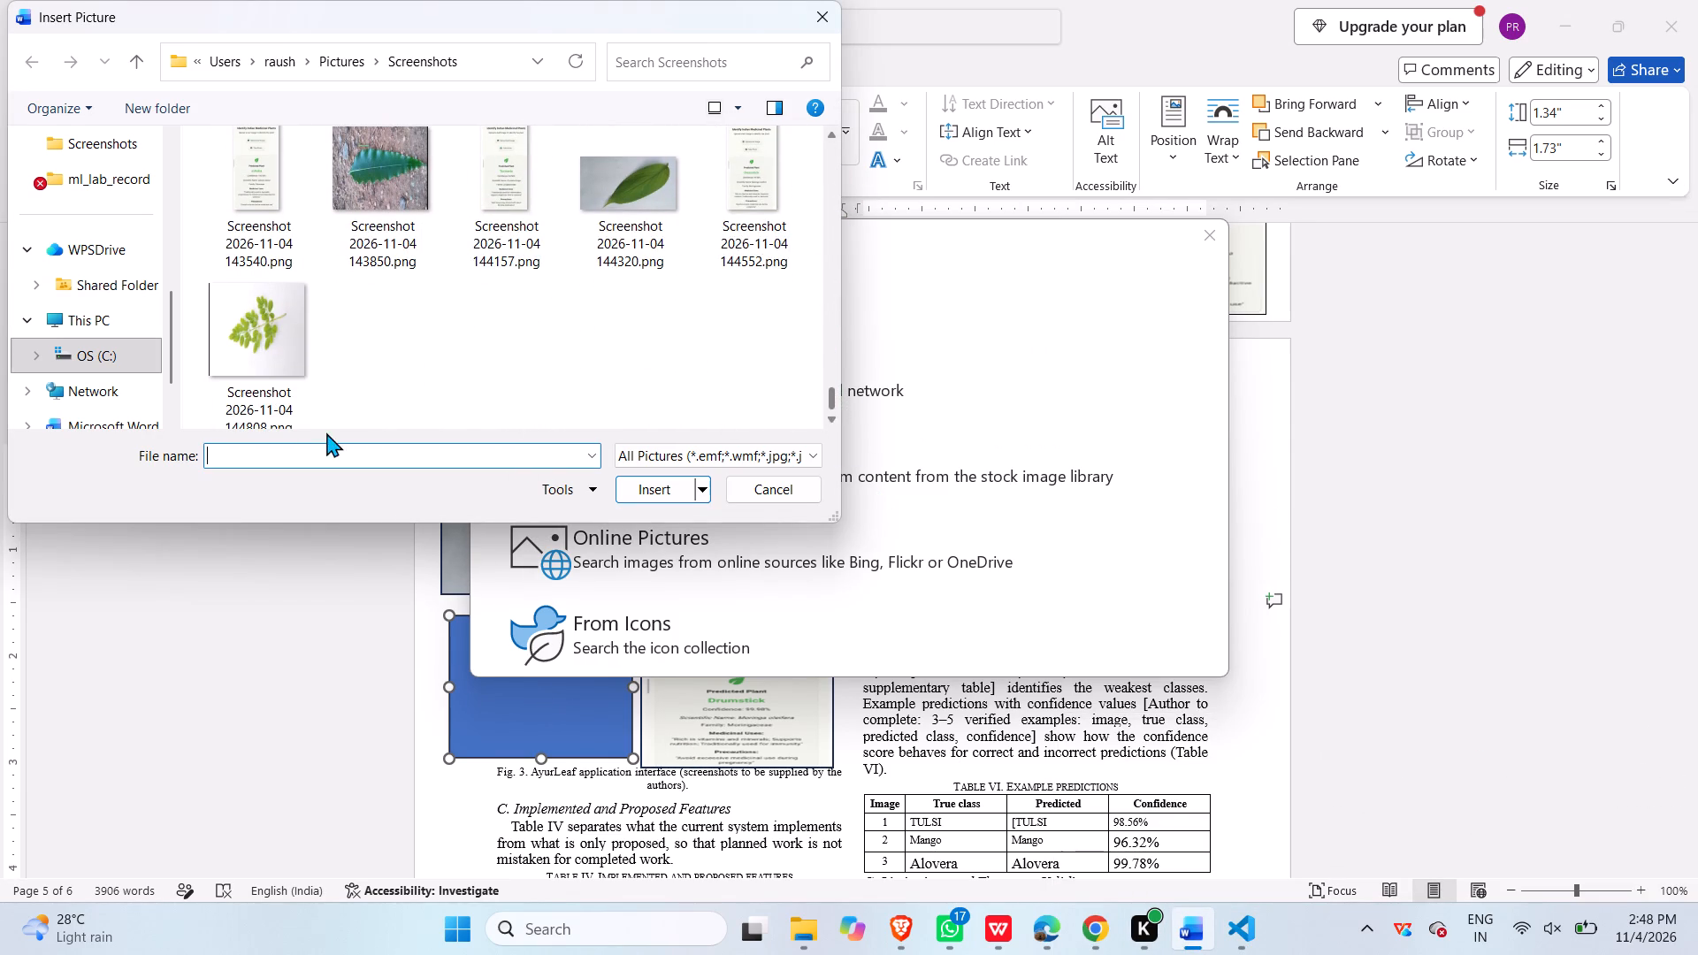
left_click(287, 326)
left_click(652, 487)
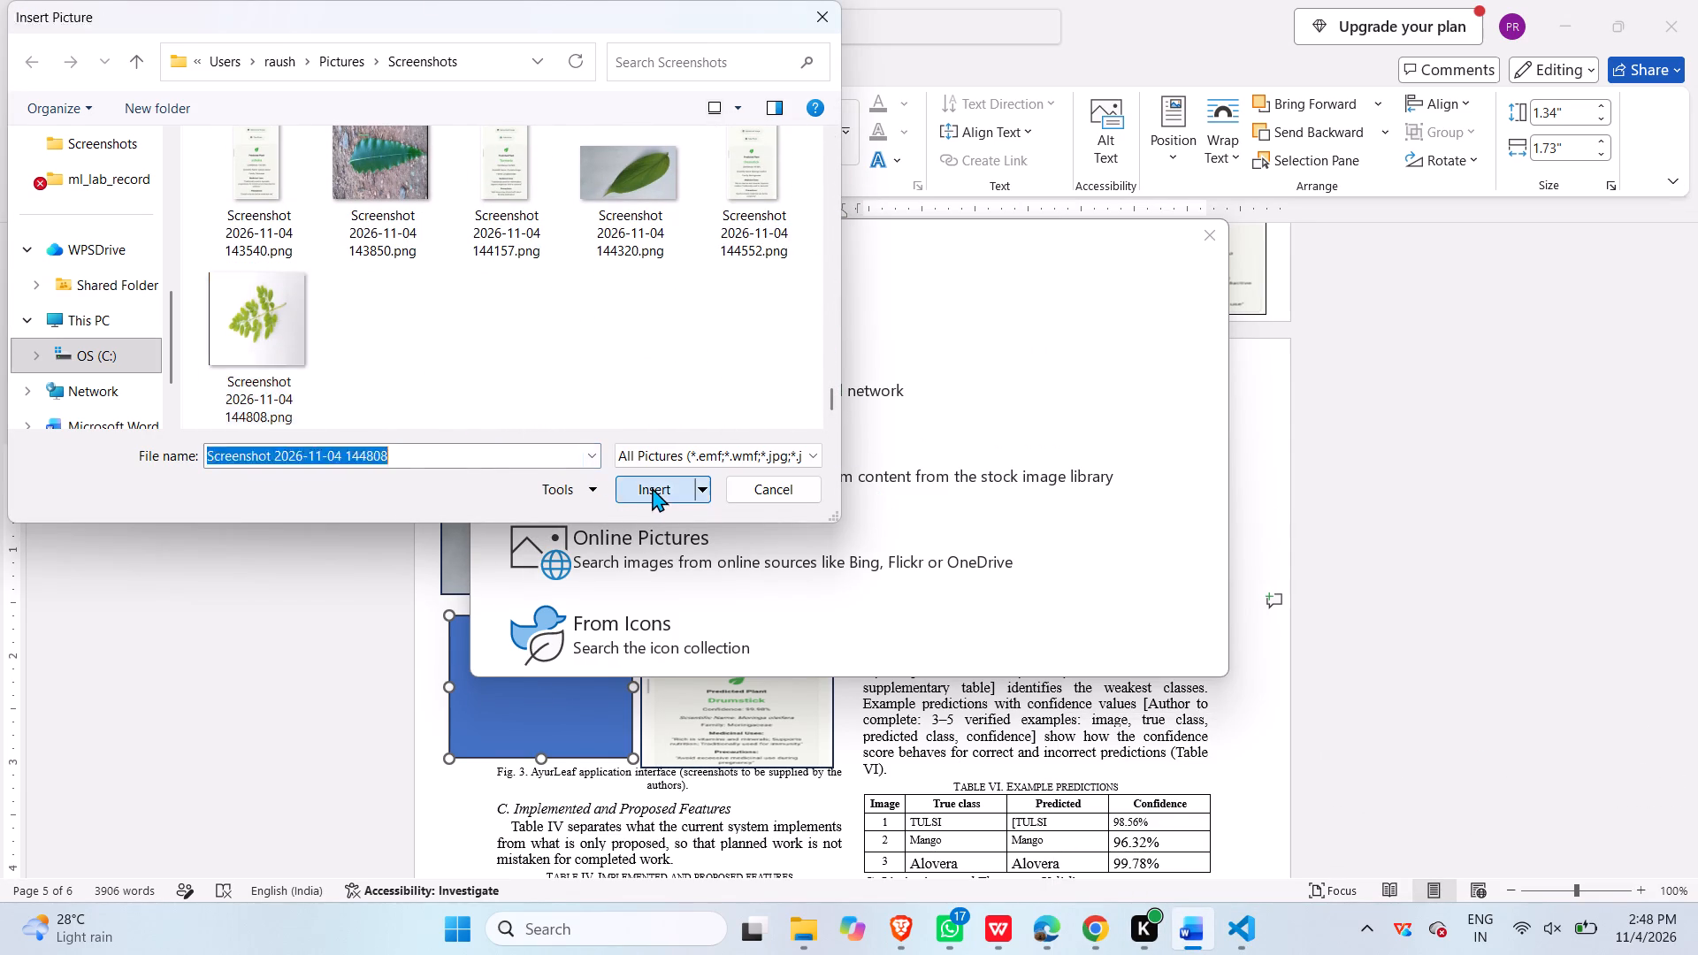
left_click(1049, 399)
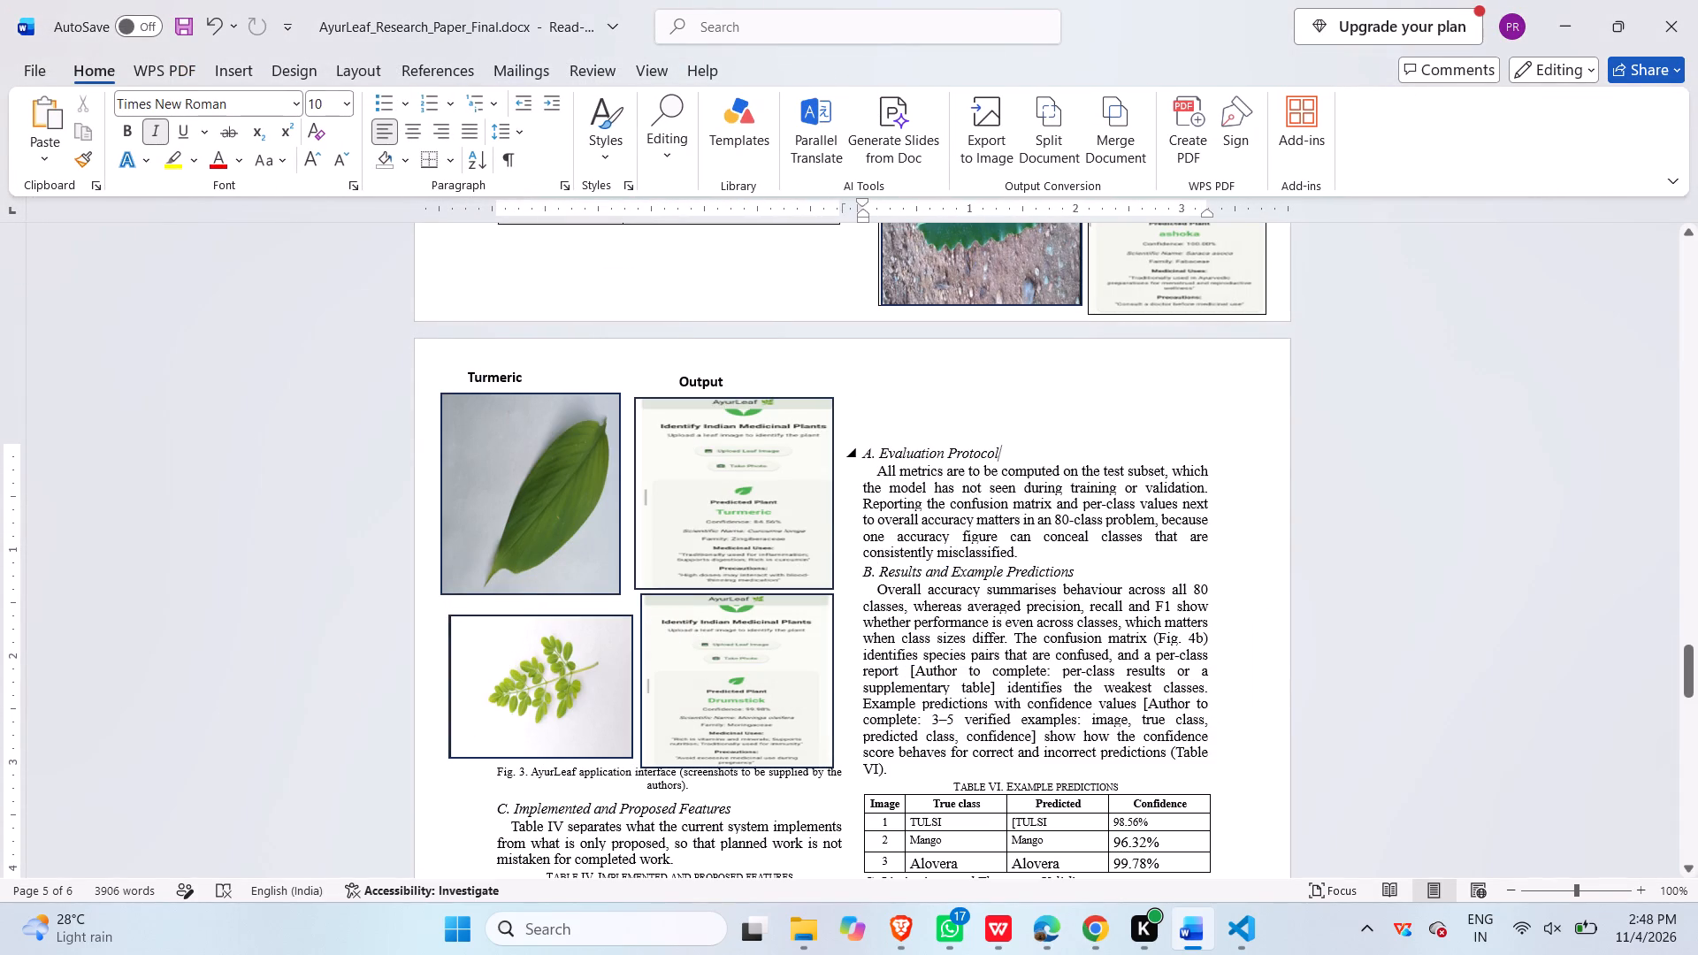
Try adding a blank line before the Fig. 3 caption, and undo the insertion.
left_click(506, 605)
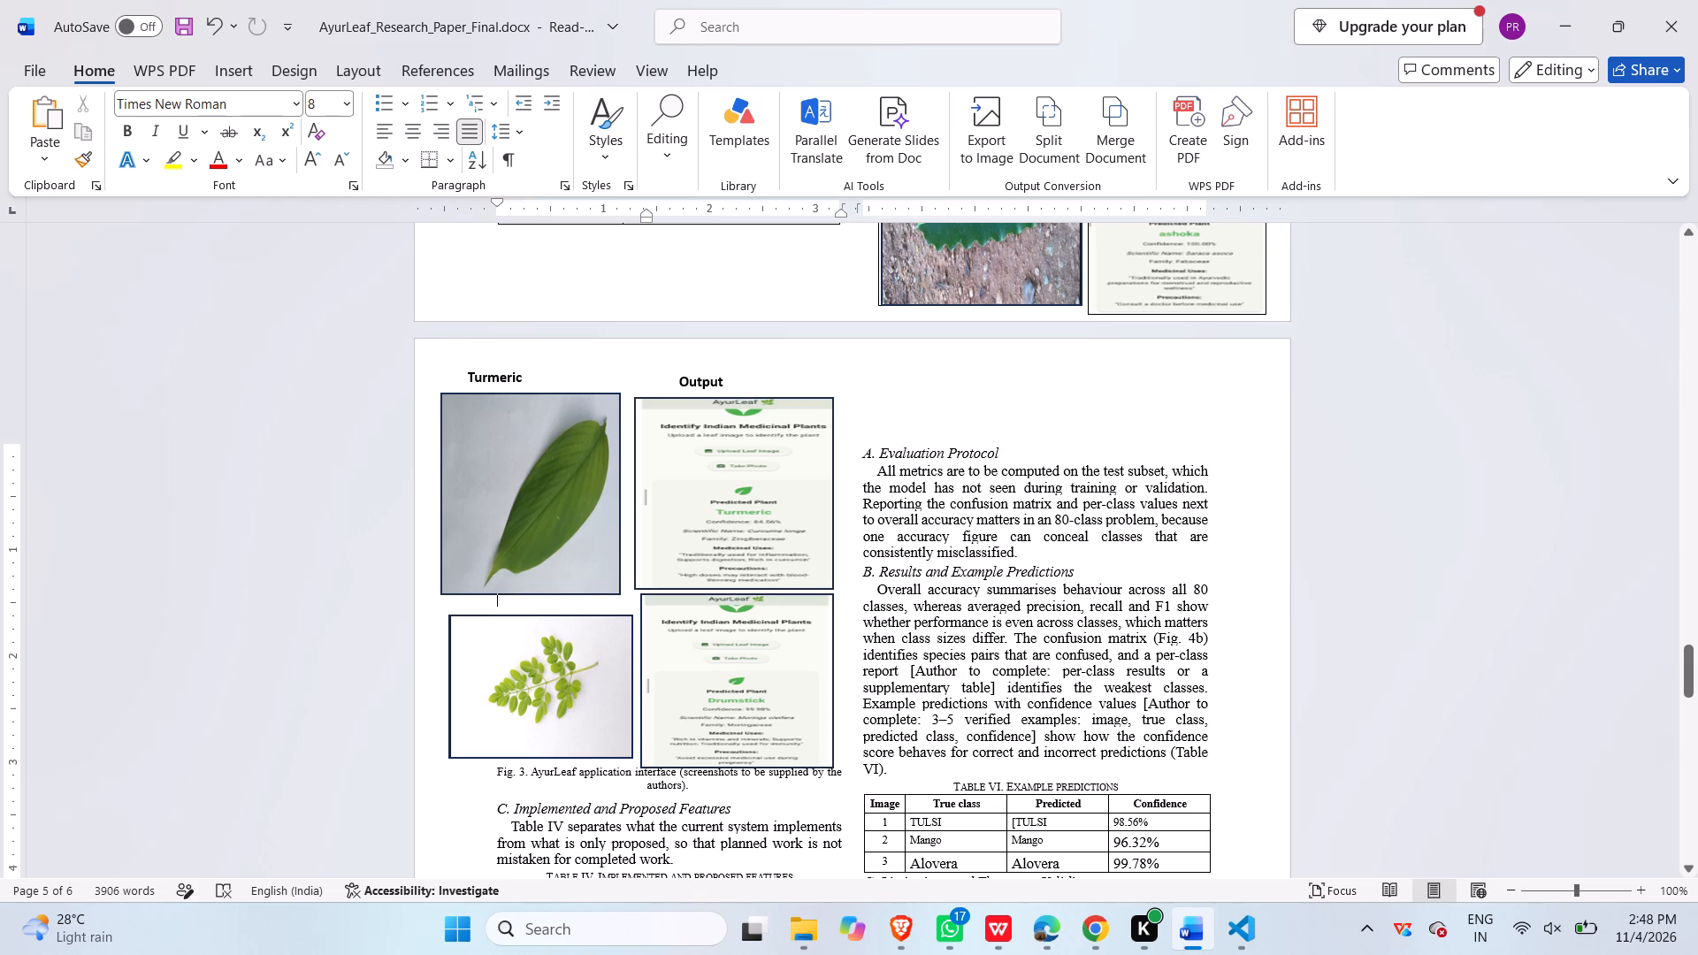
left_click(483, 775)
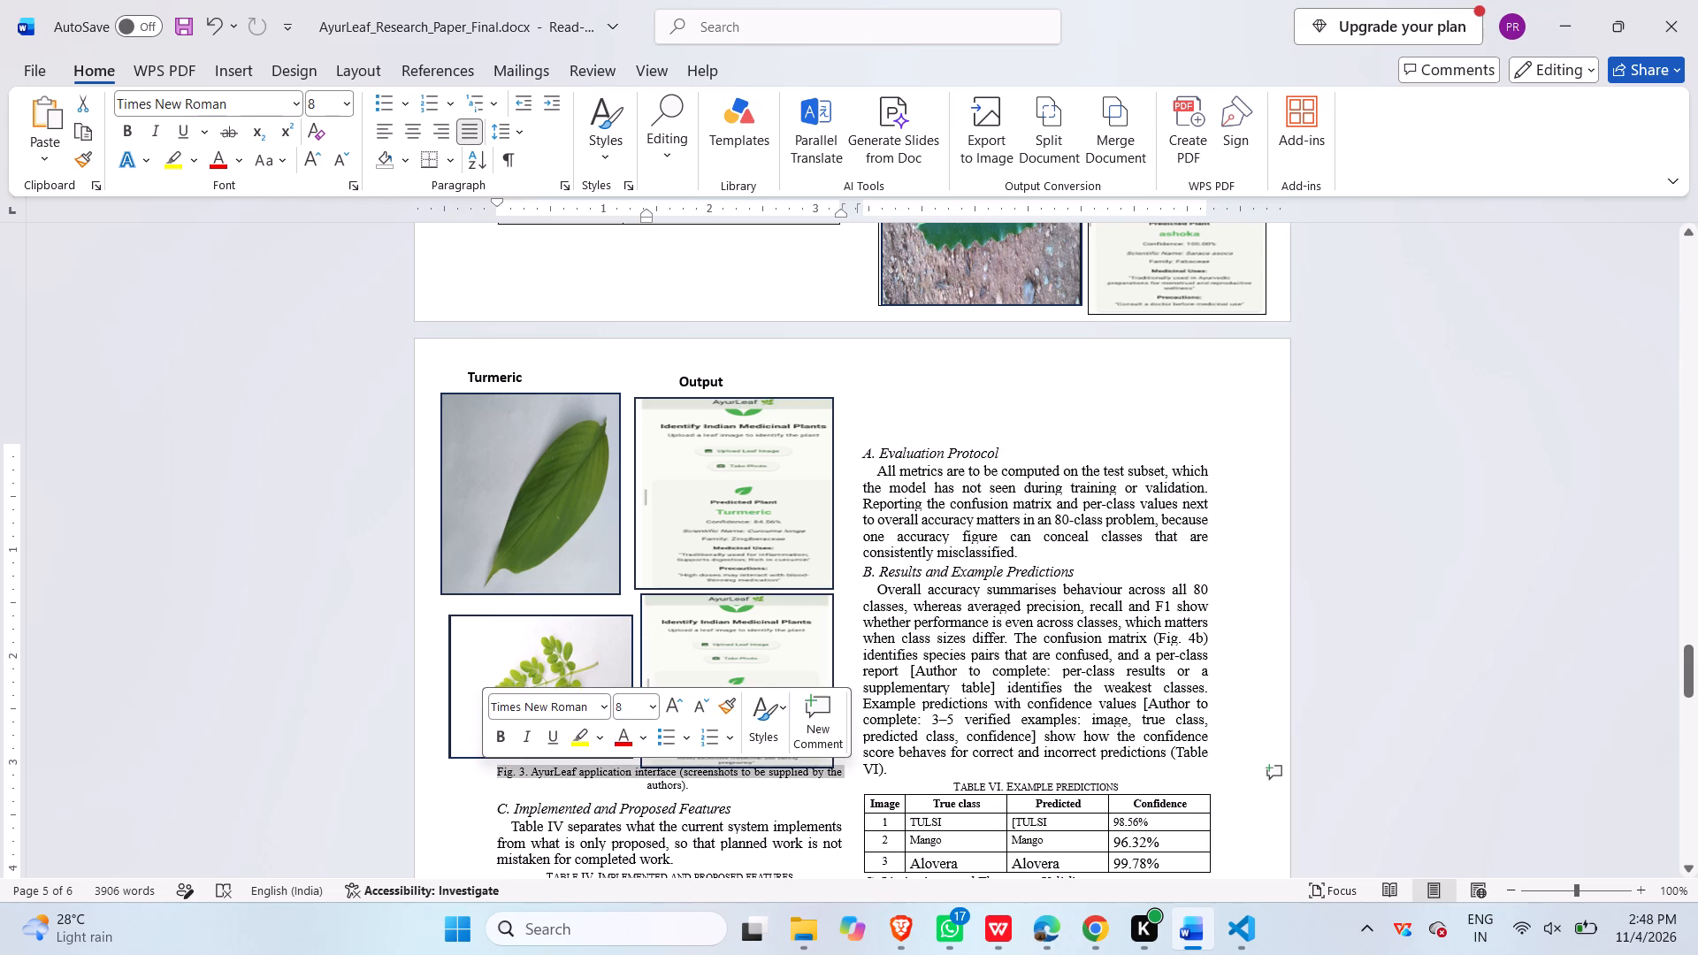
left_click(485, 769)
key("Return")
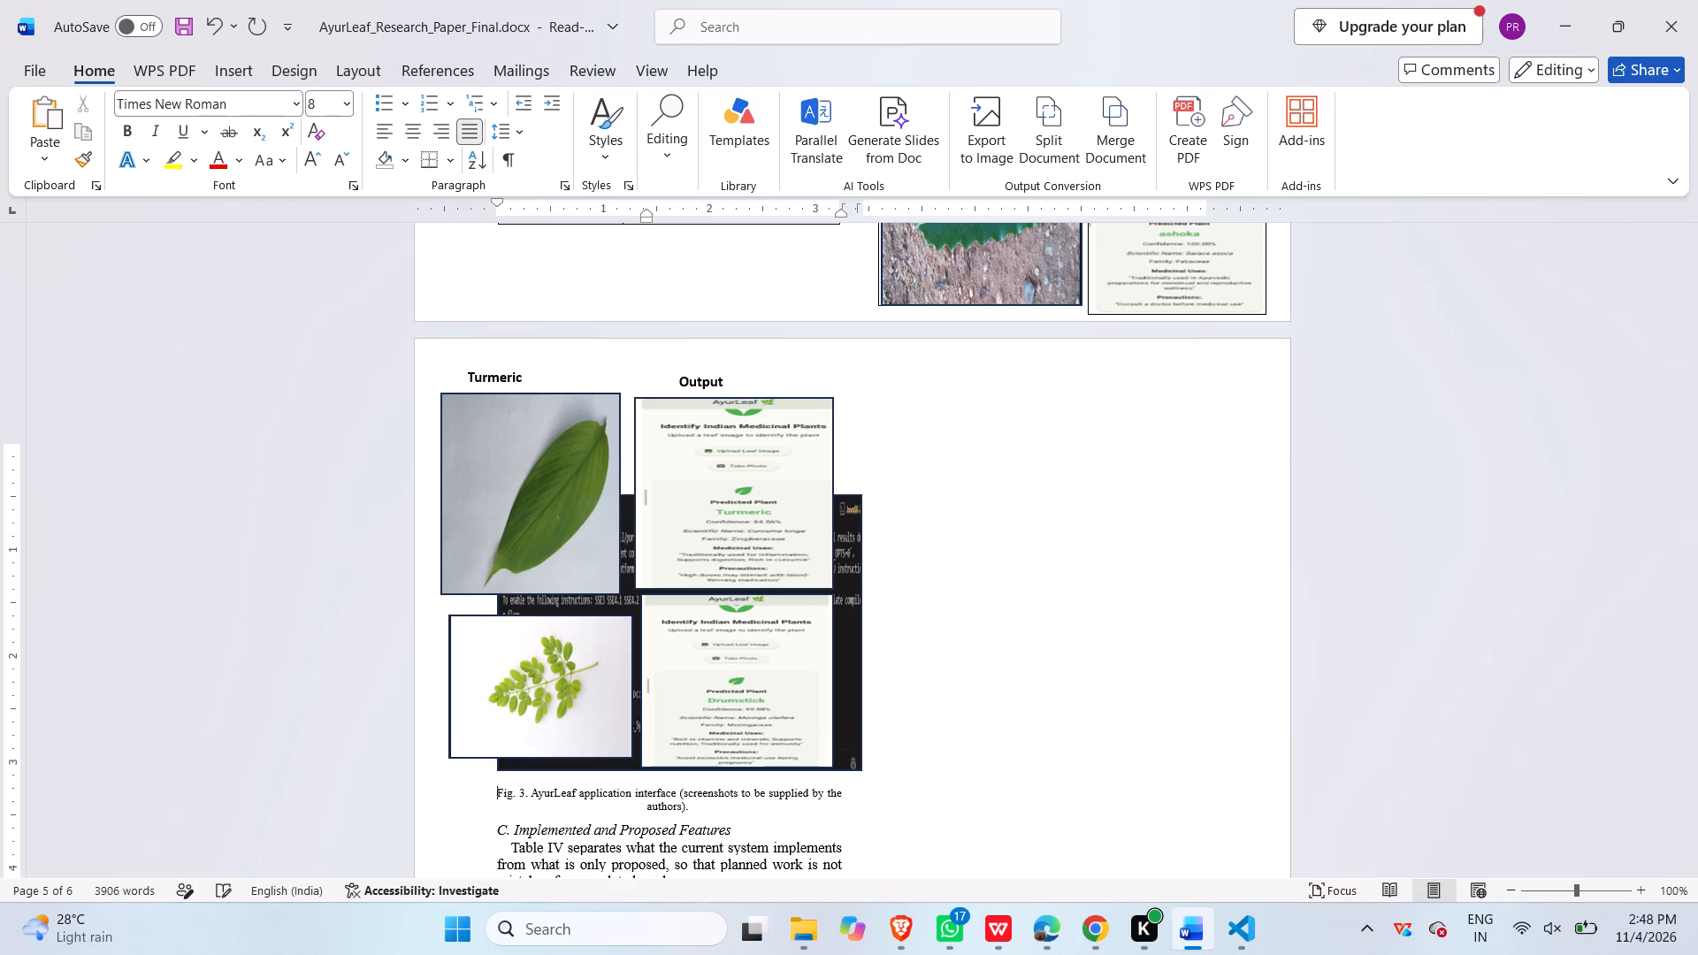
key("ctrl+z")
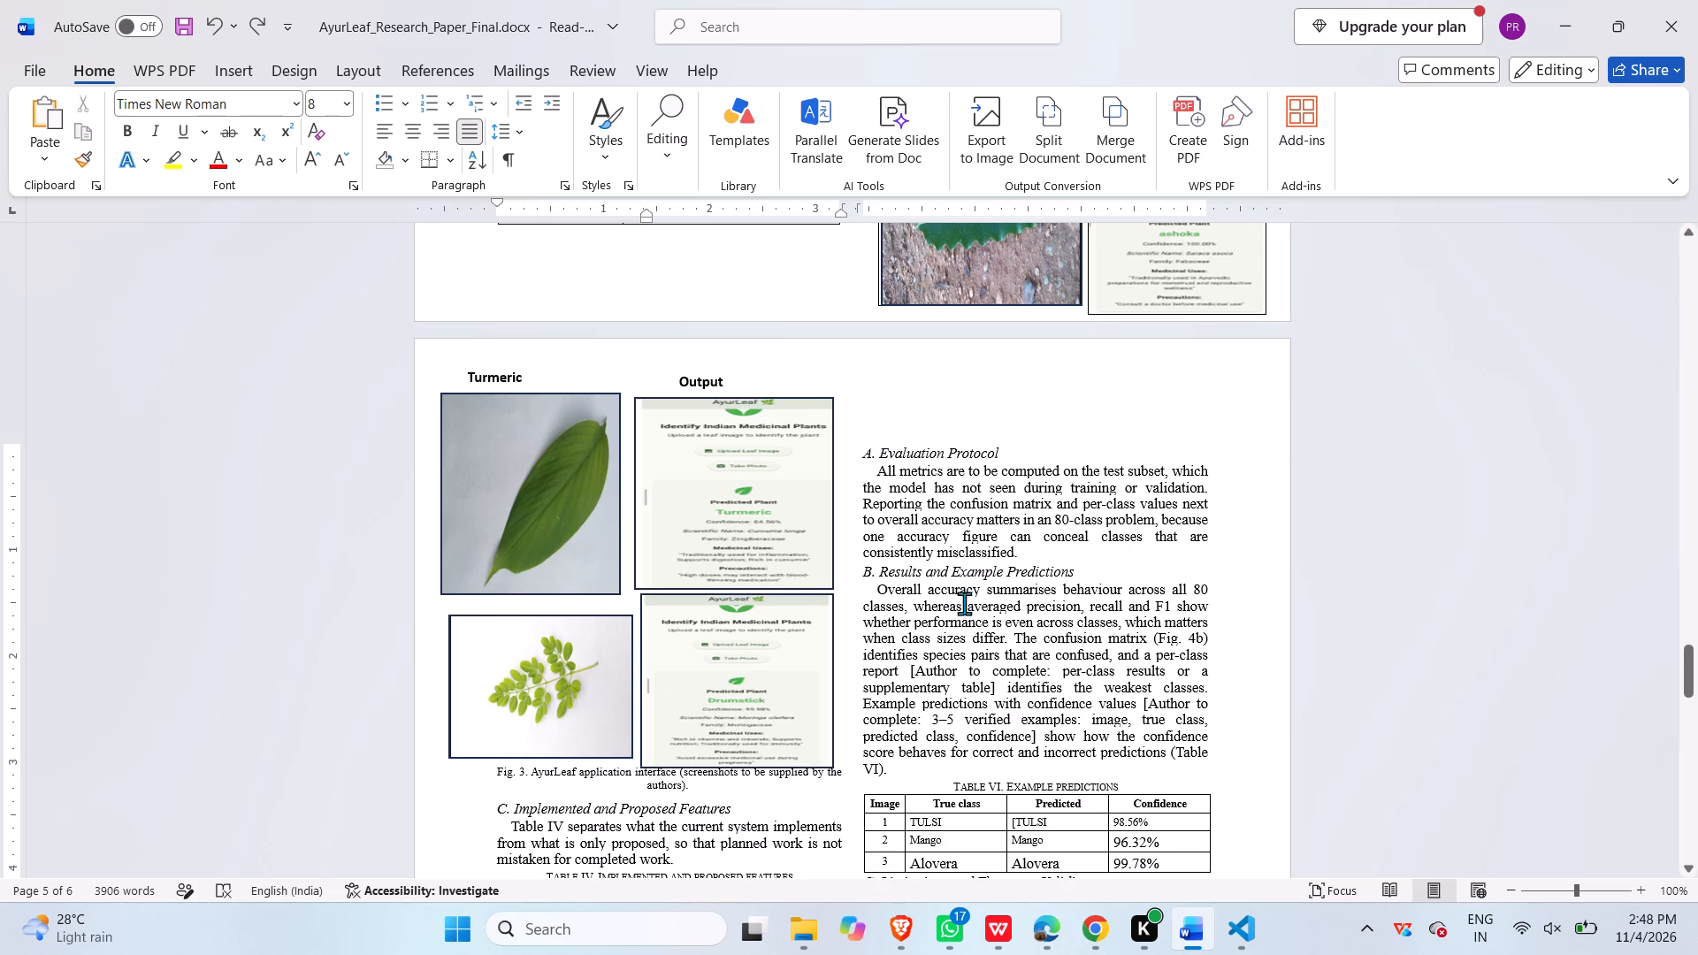
Delete the placeholder "(screenshots to be supplied by the authors)." from the Fig. 3 caption.
scroll(960, 611, "down", 1)
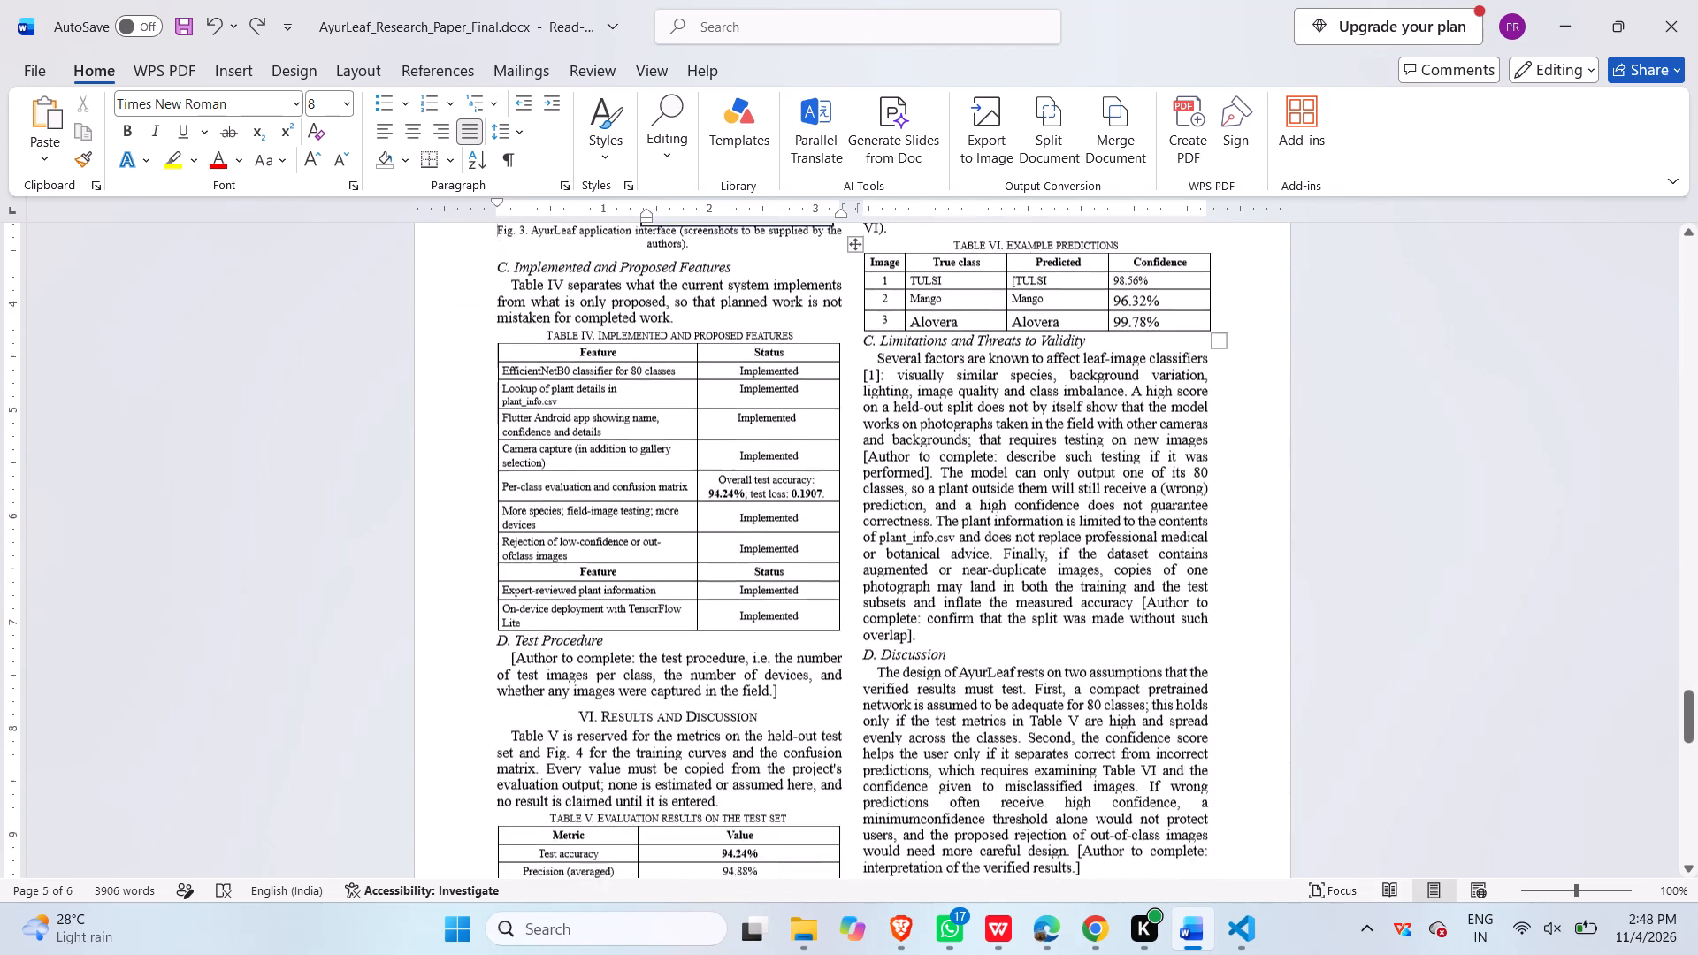
scroll(966, 605, "down", 2)
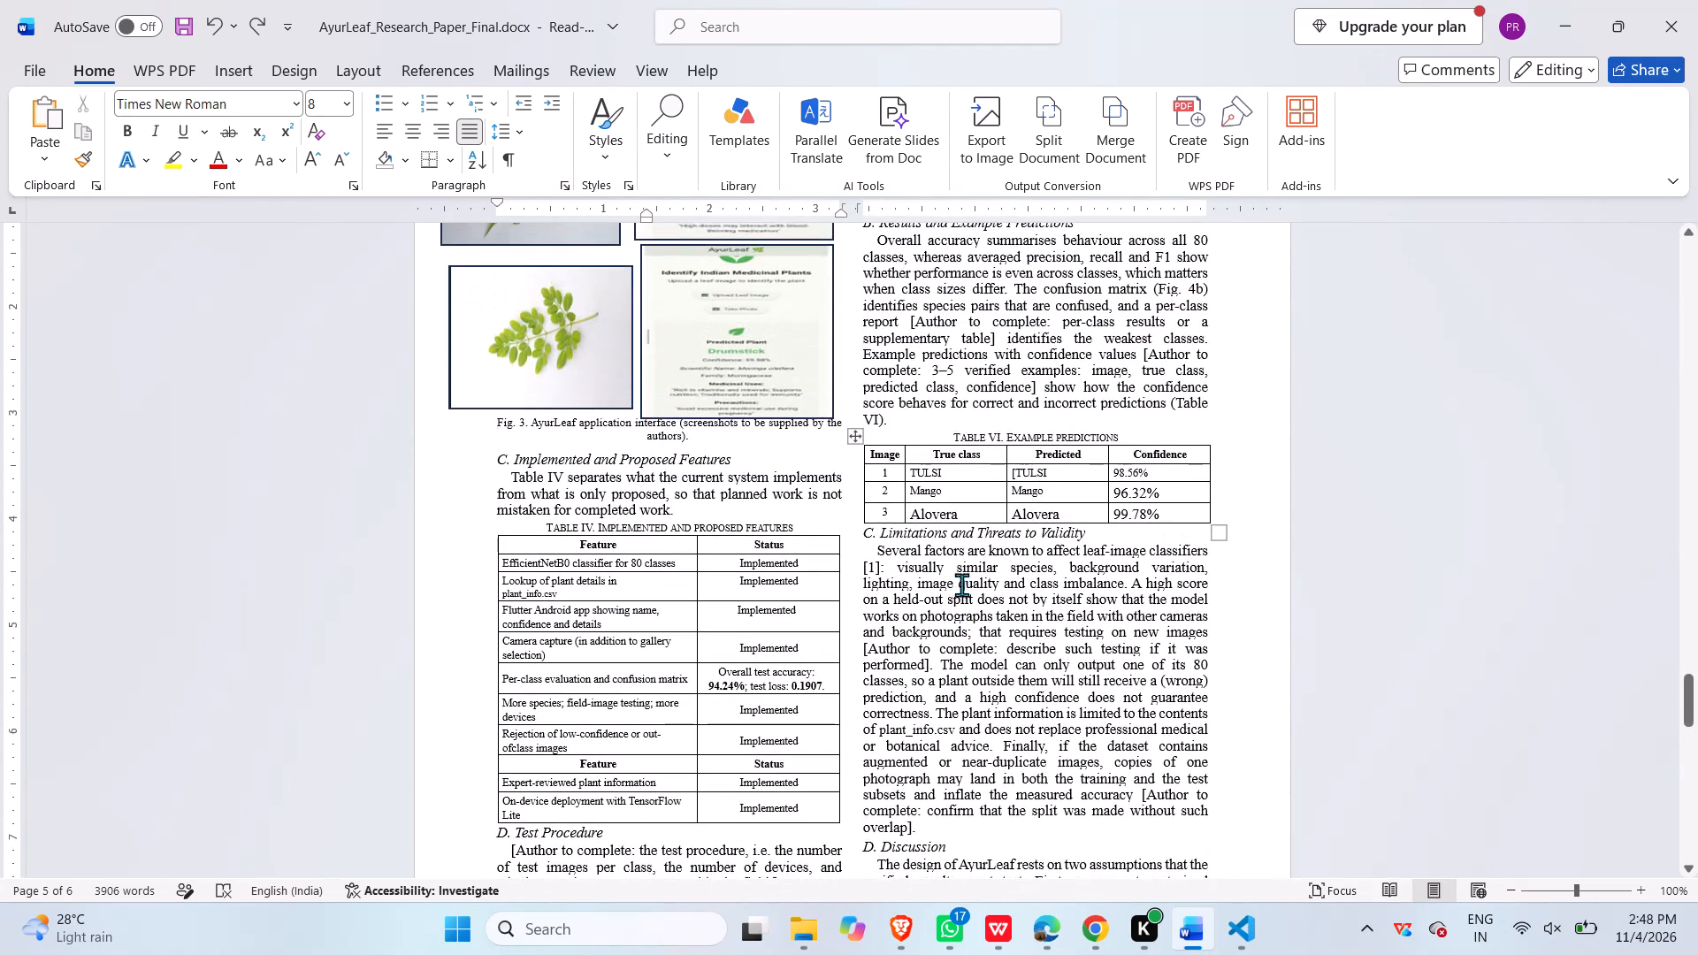
scroll(936, 571, "down", 1)
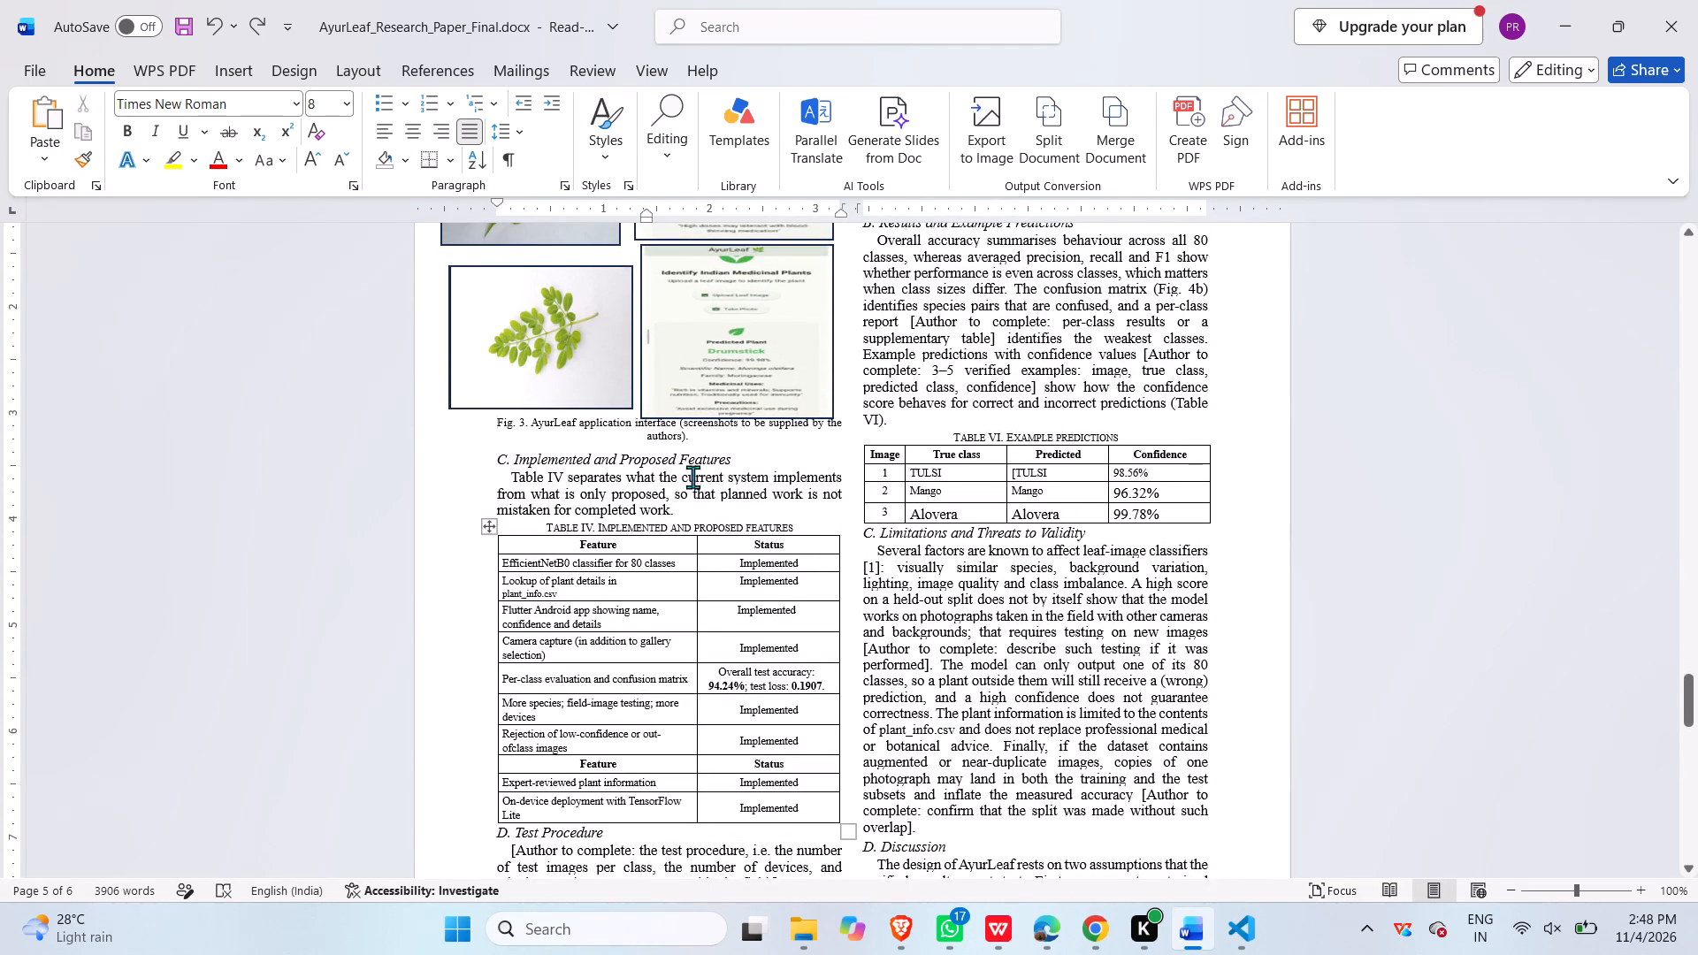
left_click_drag(681, 421, 684, 424)
left_click_drag(684, 424, 695, 439)
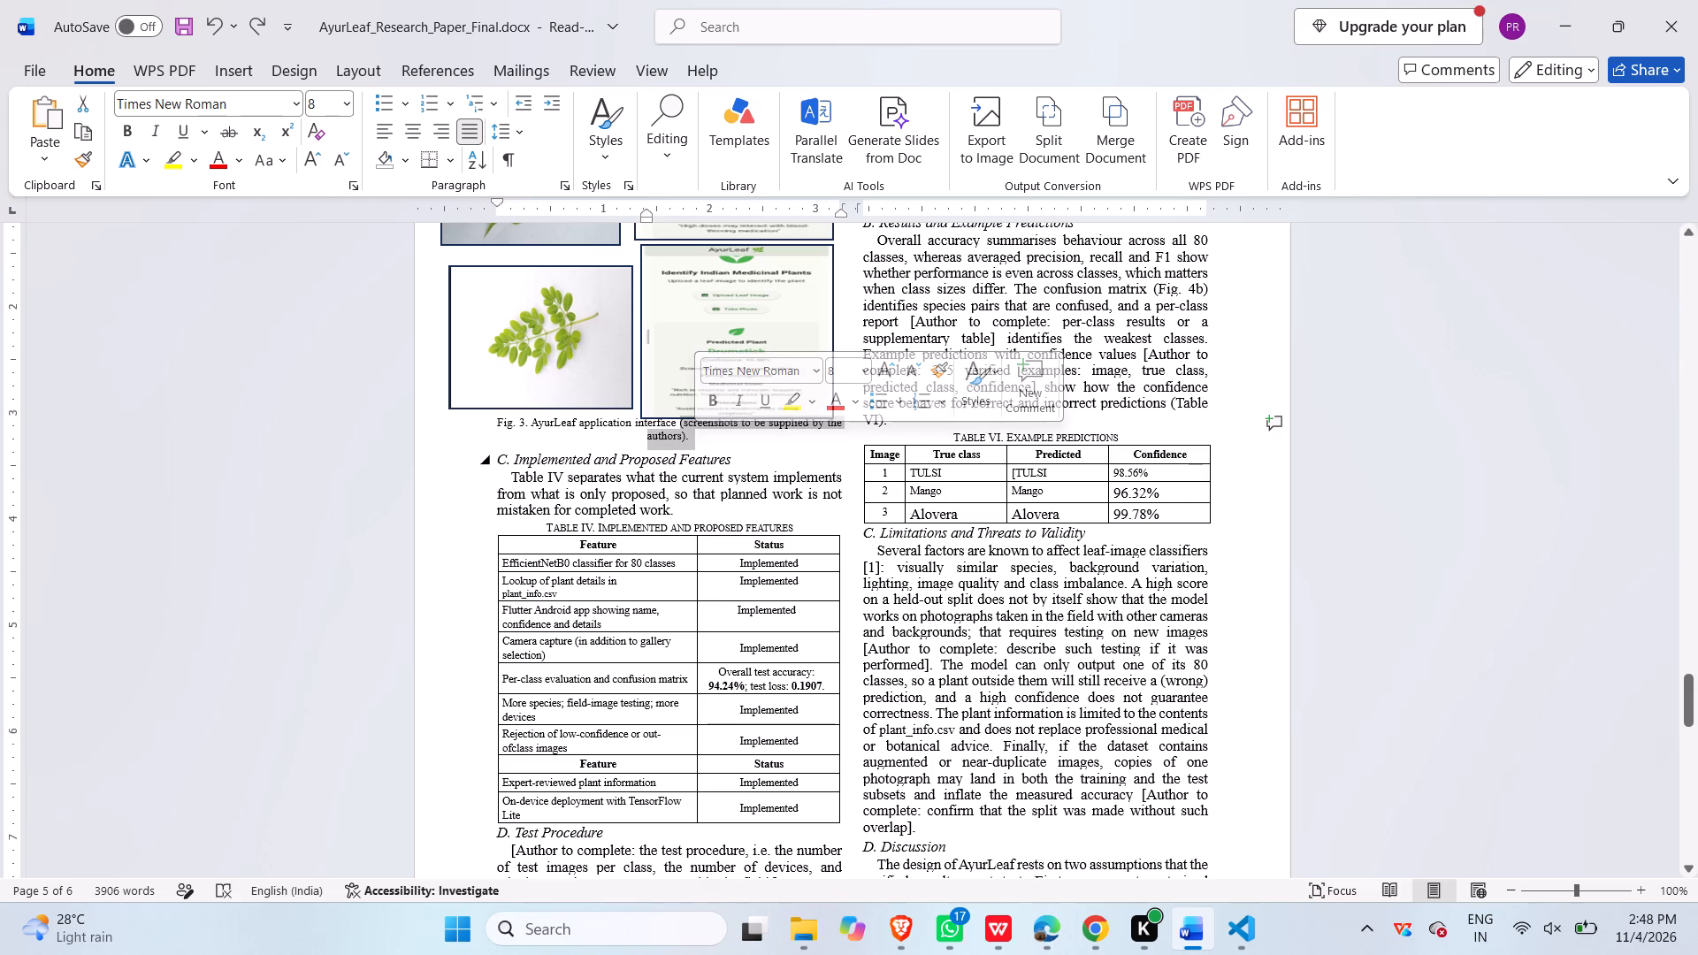
key("BackSpace")
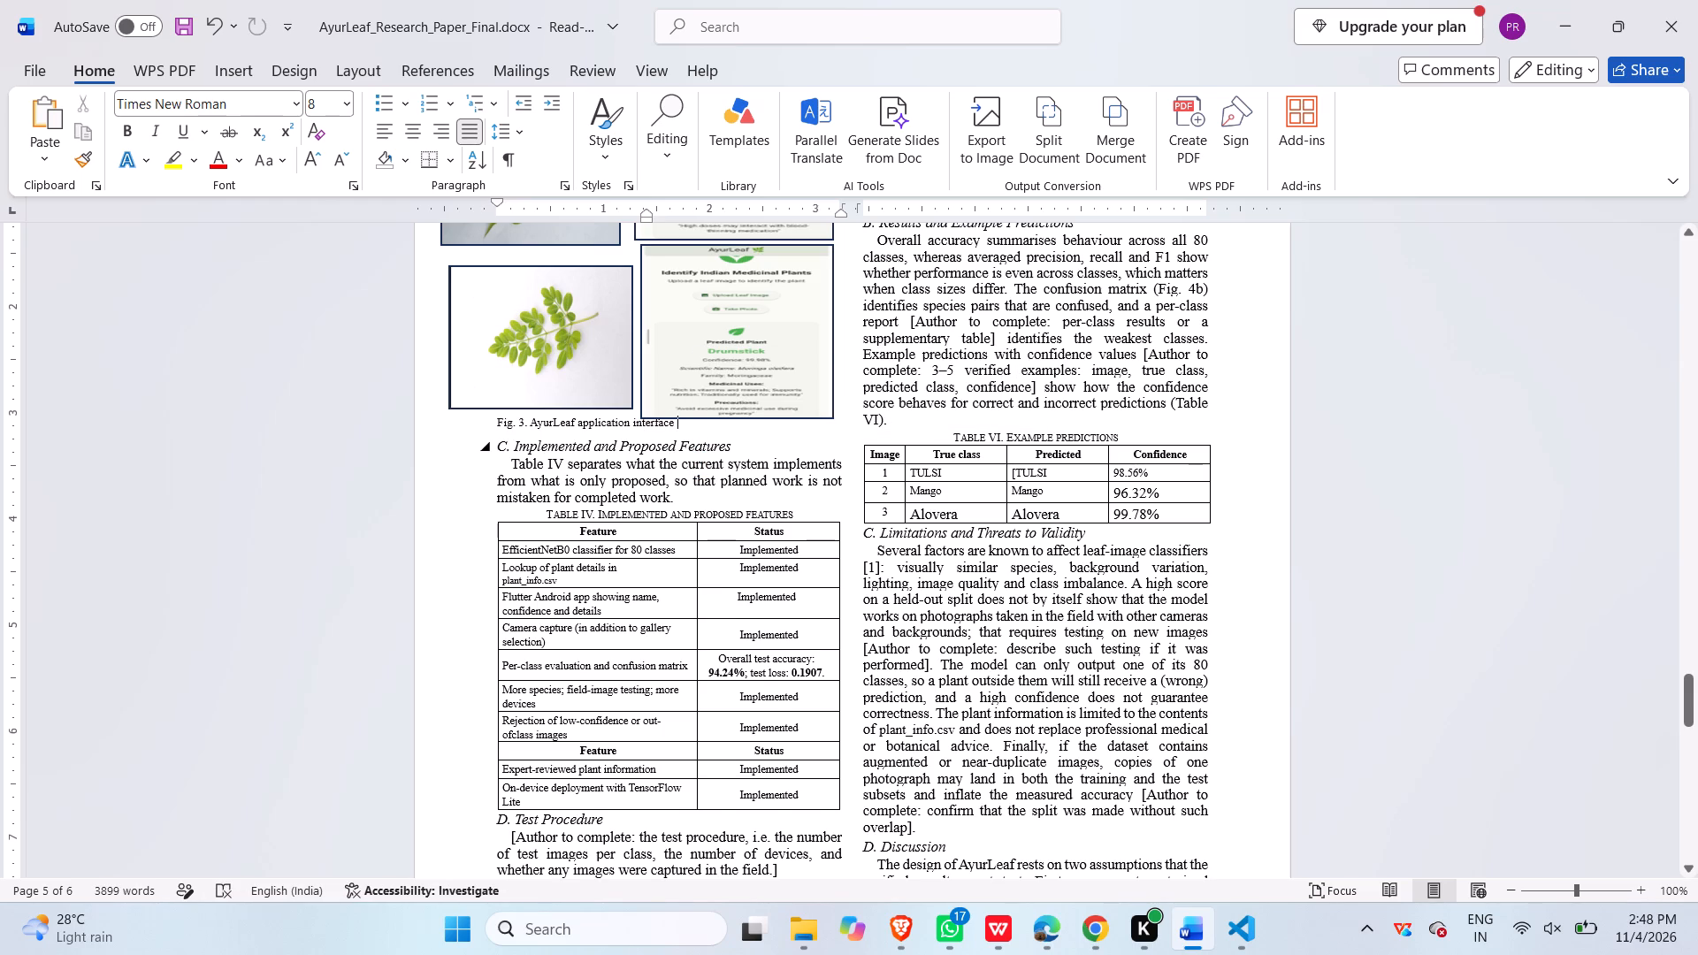
Make the Fig. 3 caption bold and set its font size to 10.
left_click_drag(494, 418, 670, 429)
left_click(687, 387)
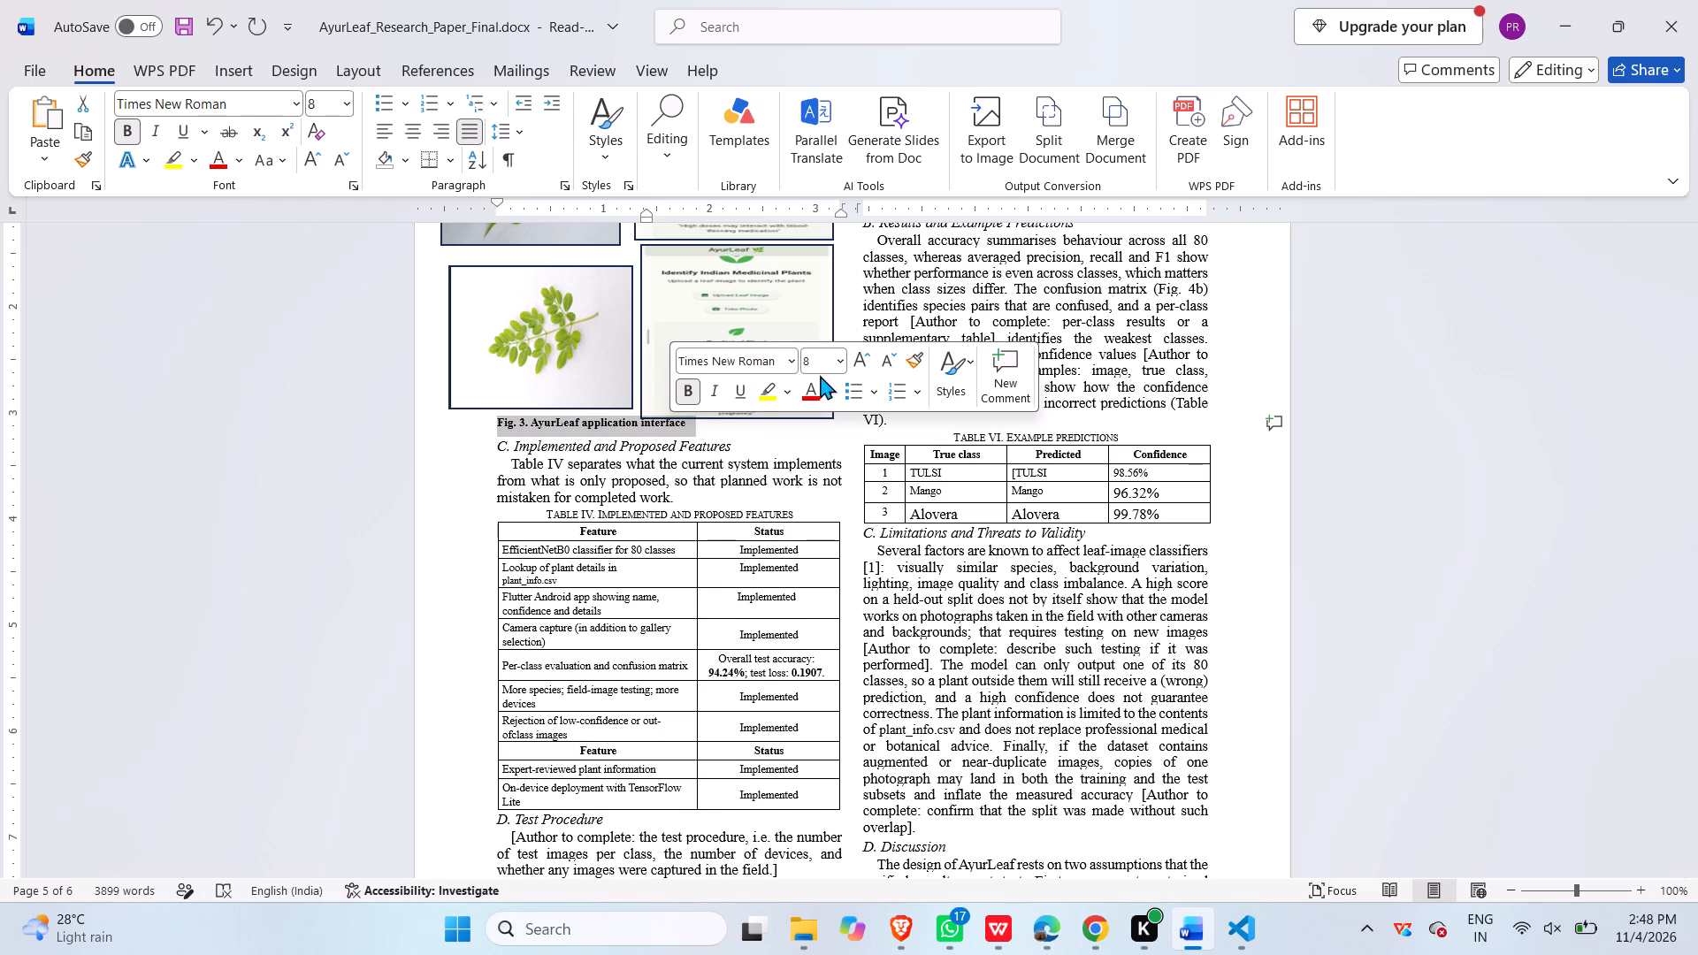
left_click(838, 357)
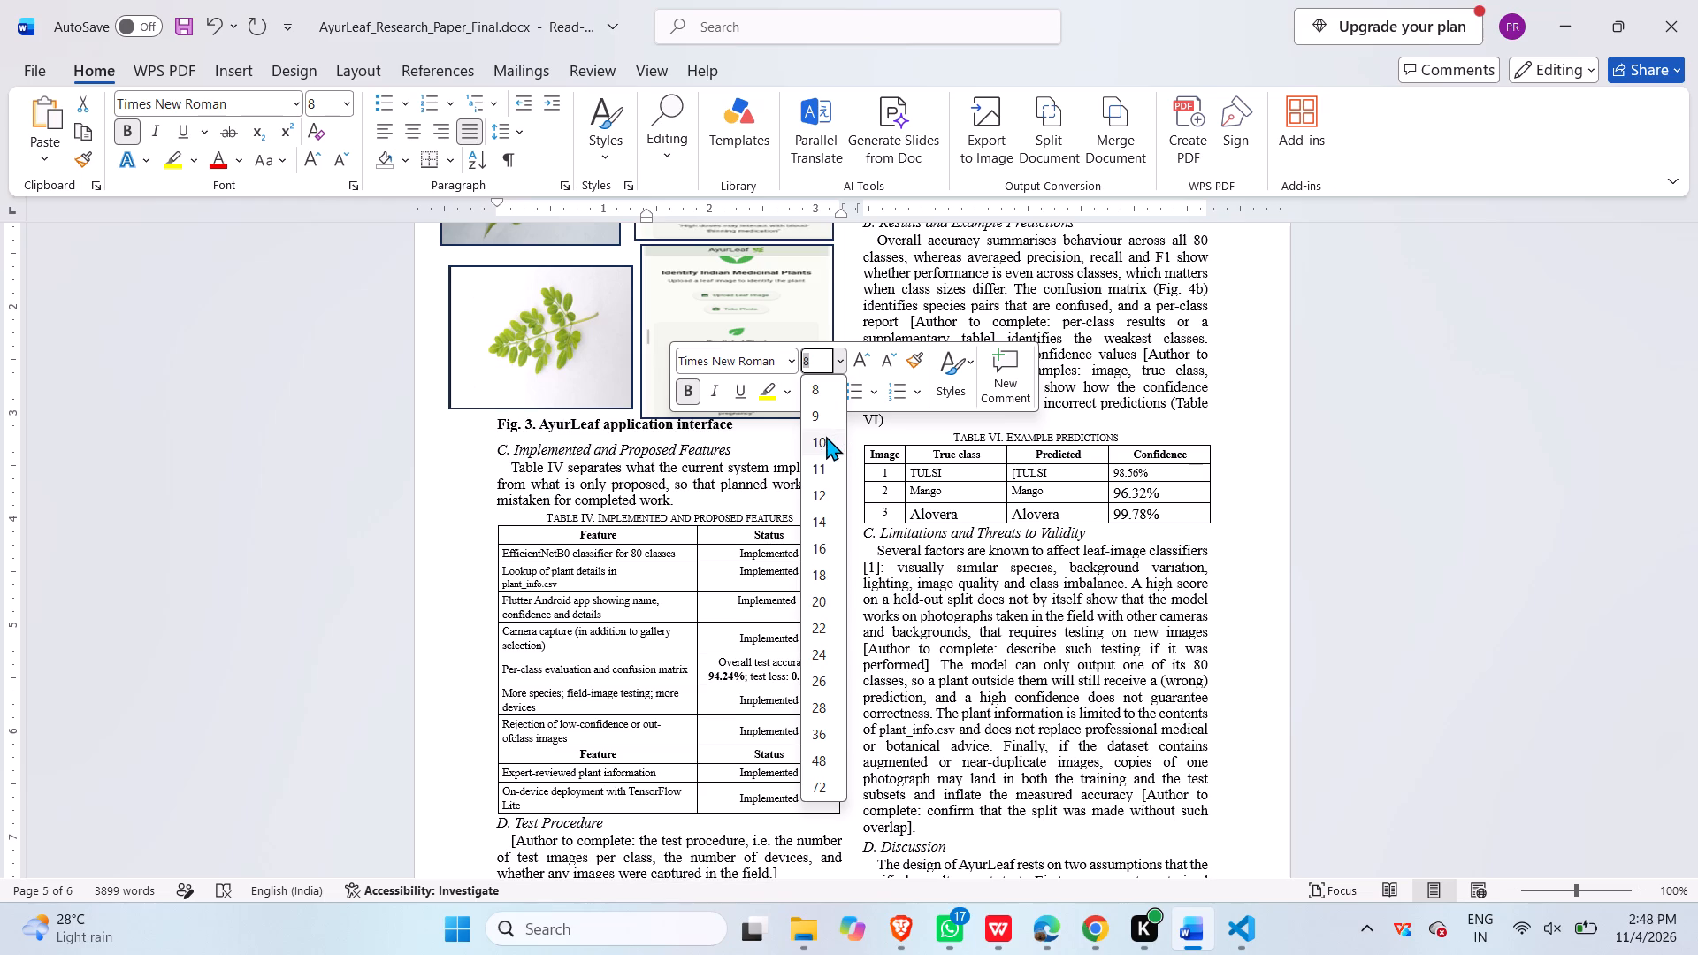
left_click(826, 436)
left_click(784, 434)
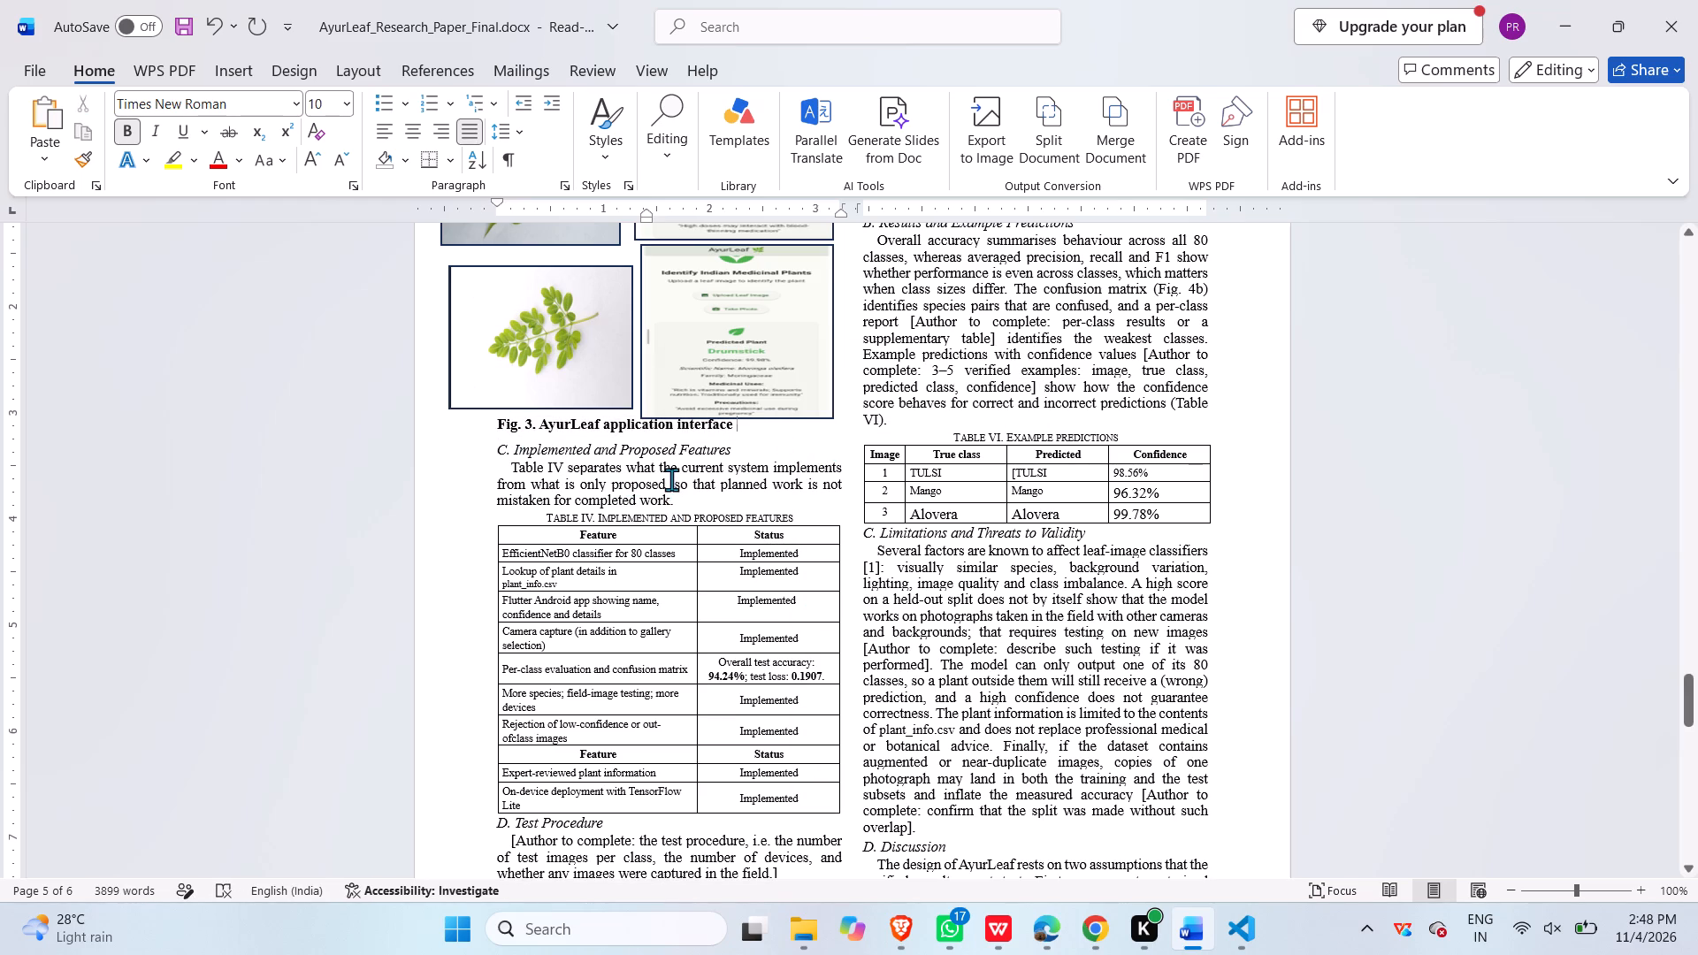
Delete ", so that planned work is not mistaken for completed work" from the paragraph introducing Table IV.
left_click_drag(671, 478, 670, 504)
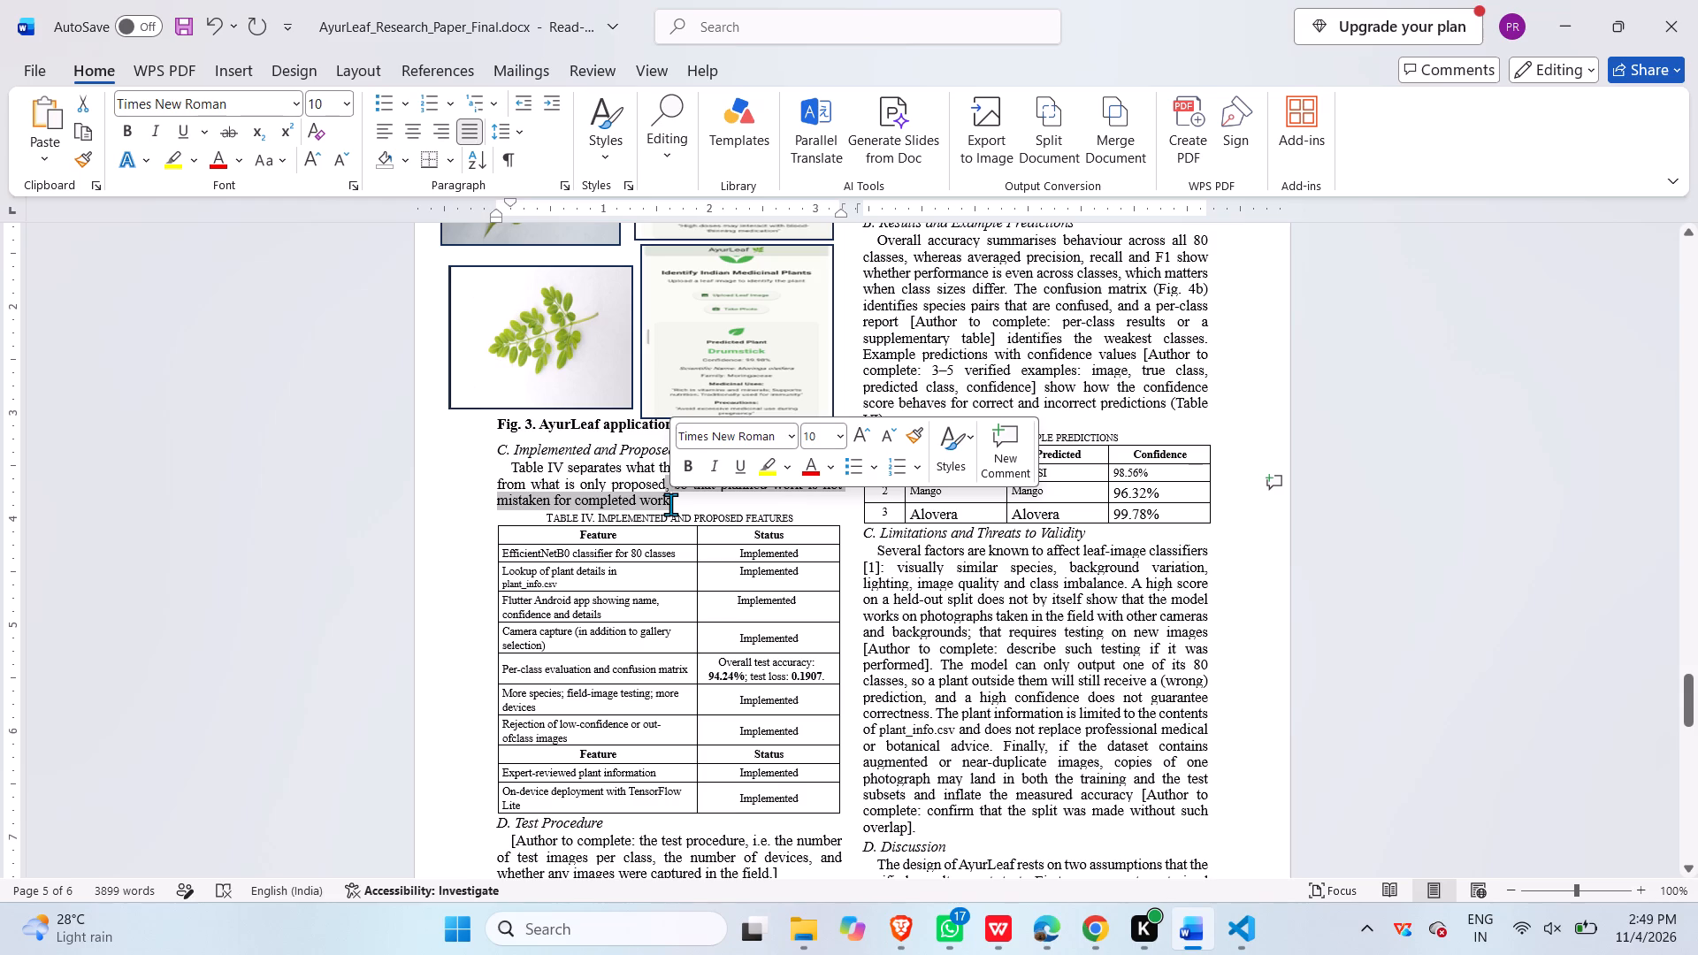
key("BackSpace")
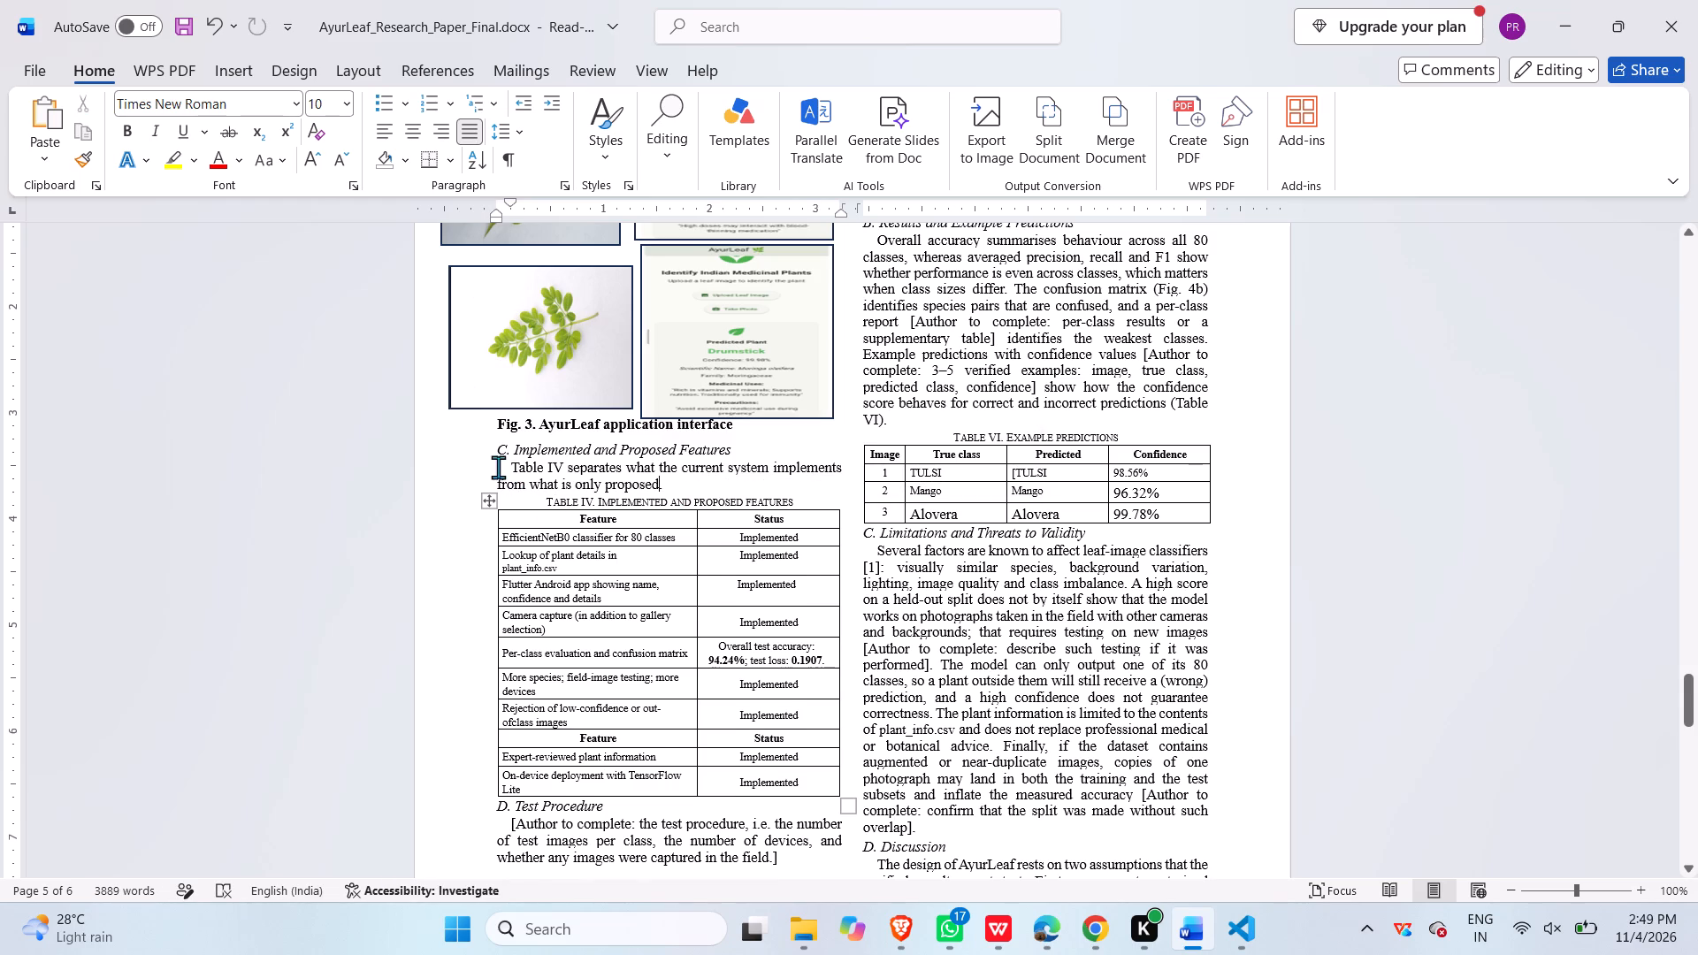
Insert a blank line before the "C. Implemented and Proposed Features" heading.
left_click(489, 456)
left_click(489, 456)
left_click(493, 448)
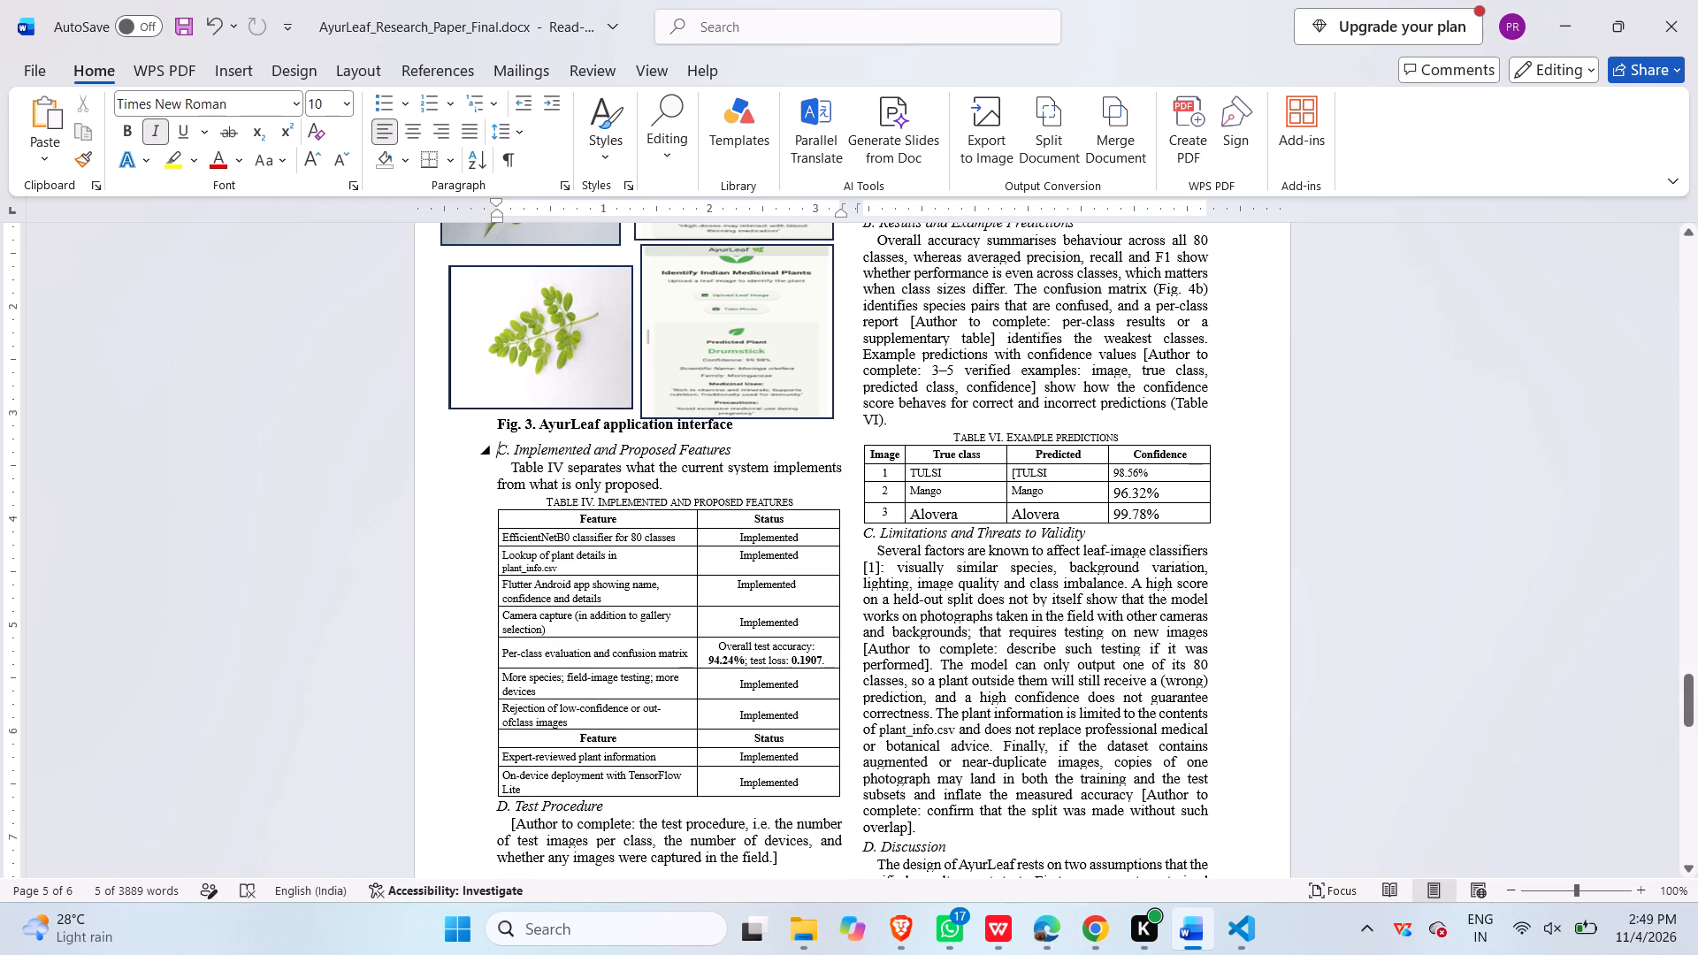
key("Return")
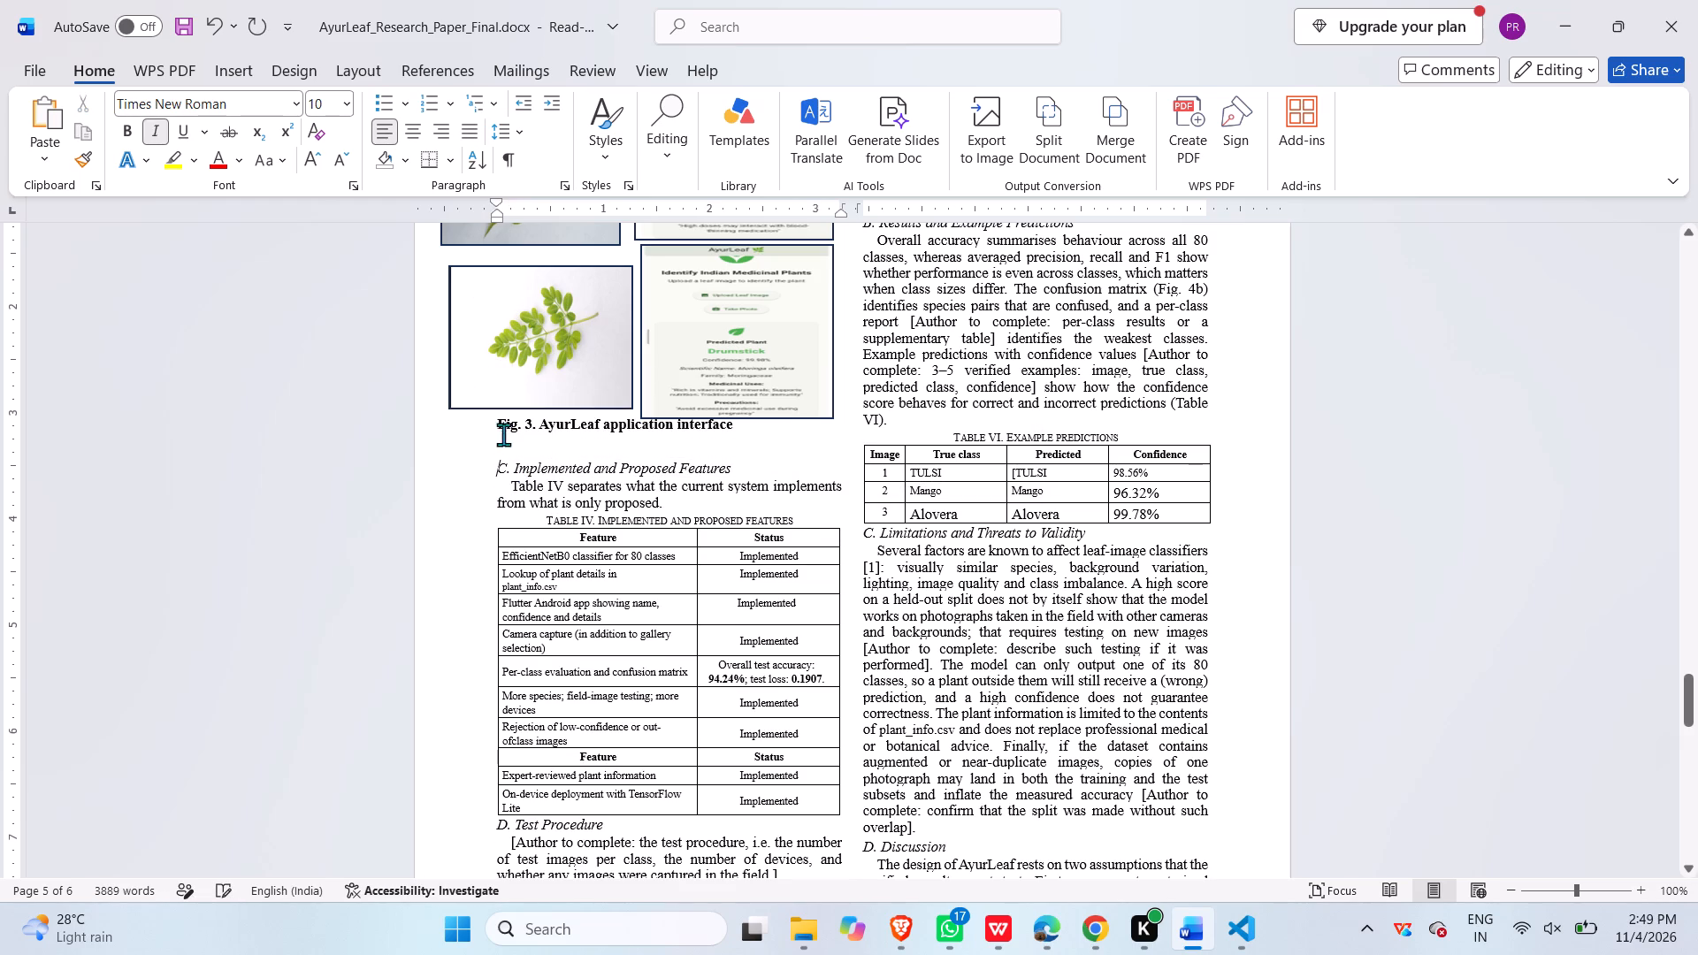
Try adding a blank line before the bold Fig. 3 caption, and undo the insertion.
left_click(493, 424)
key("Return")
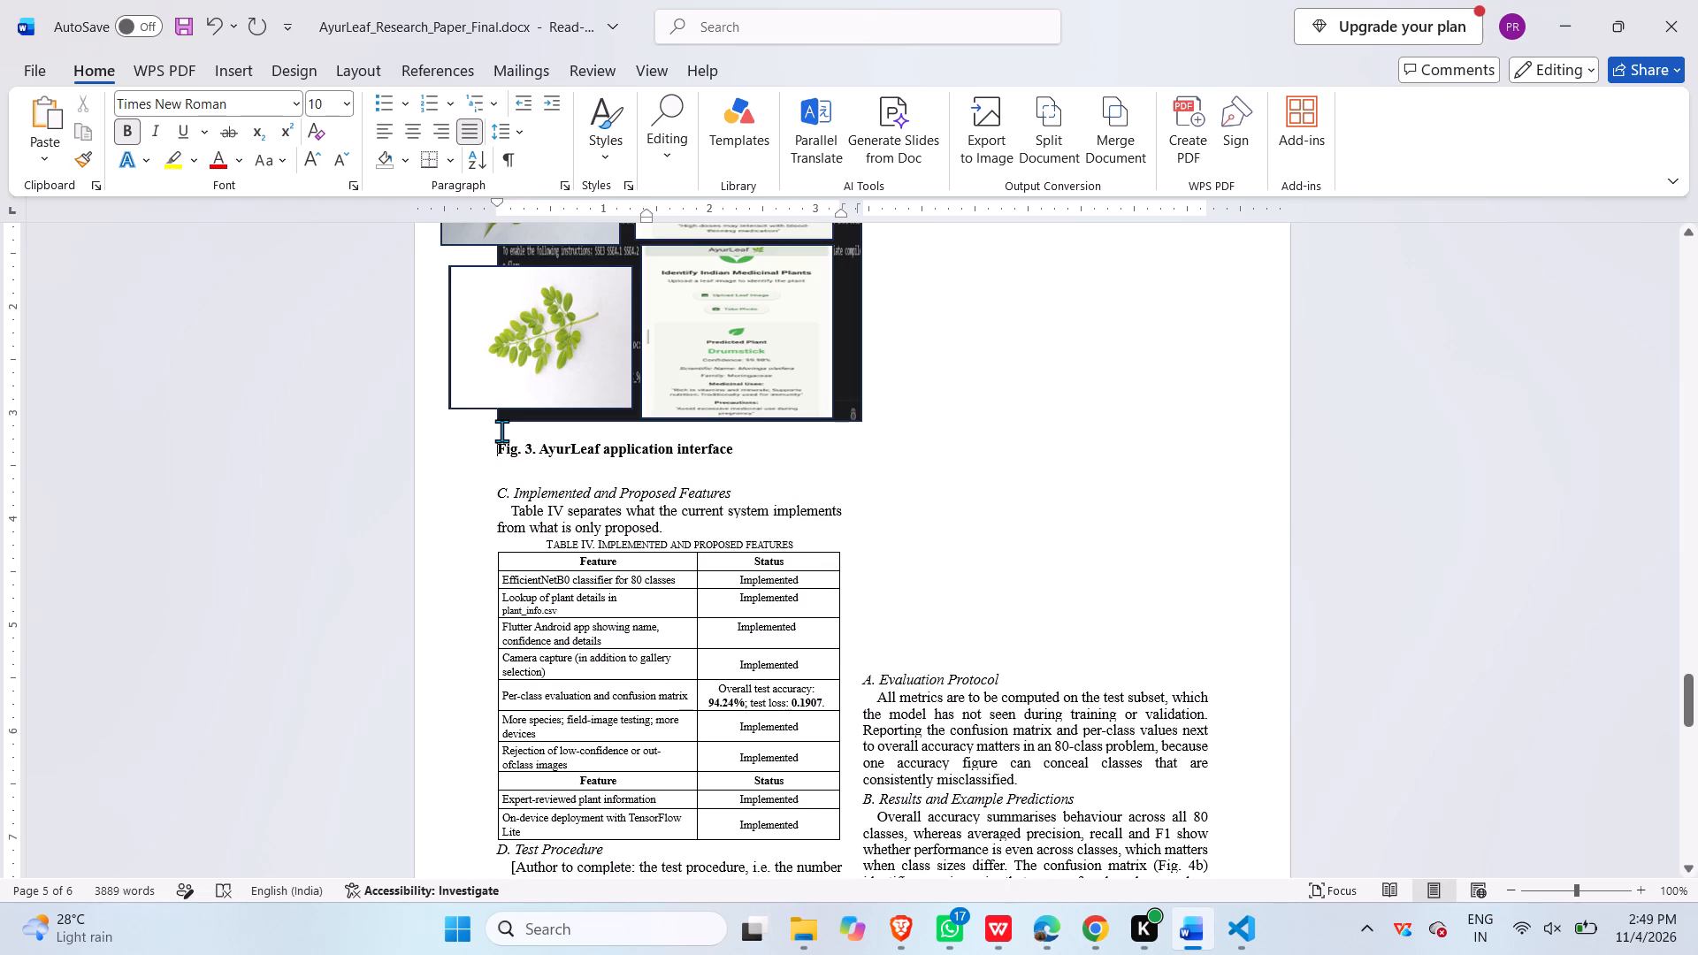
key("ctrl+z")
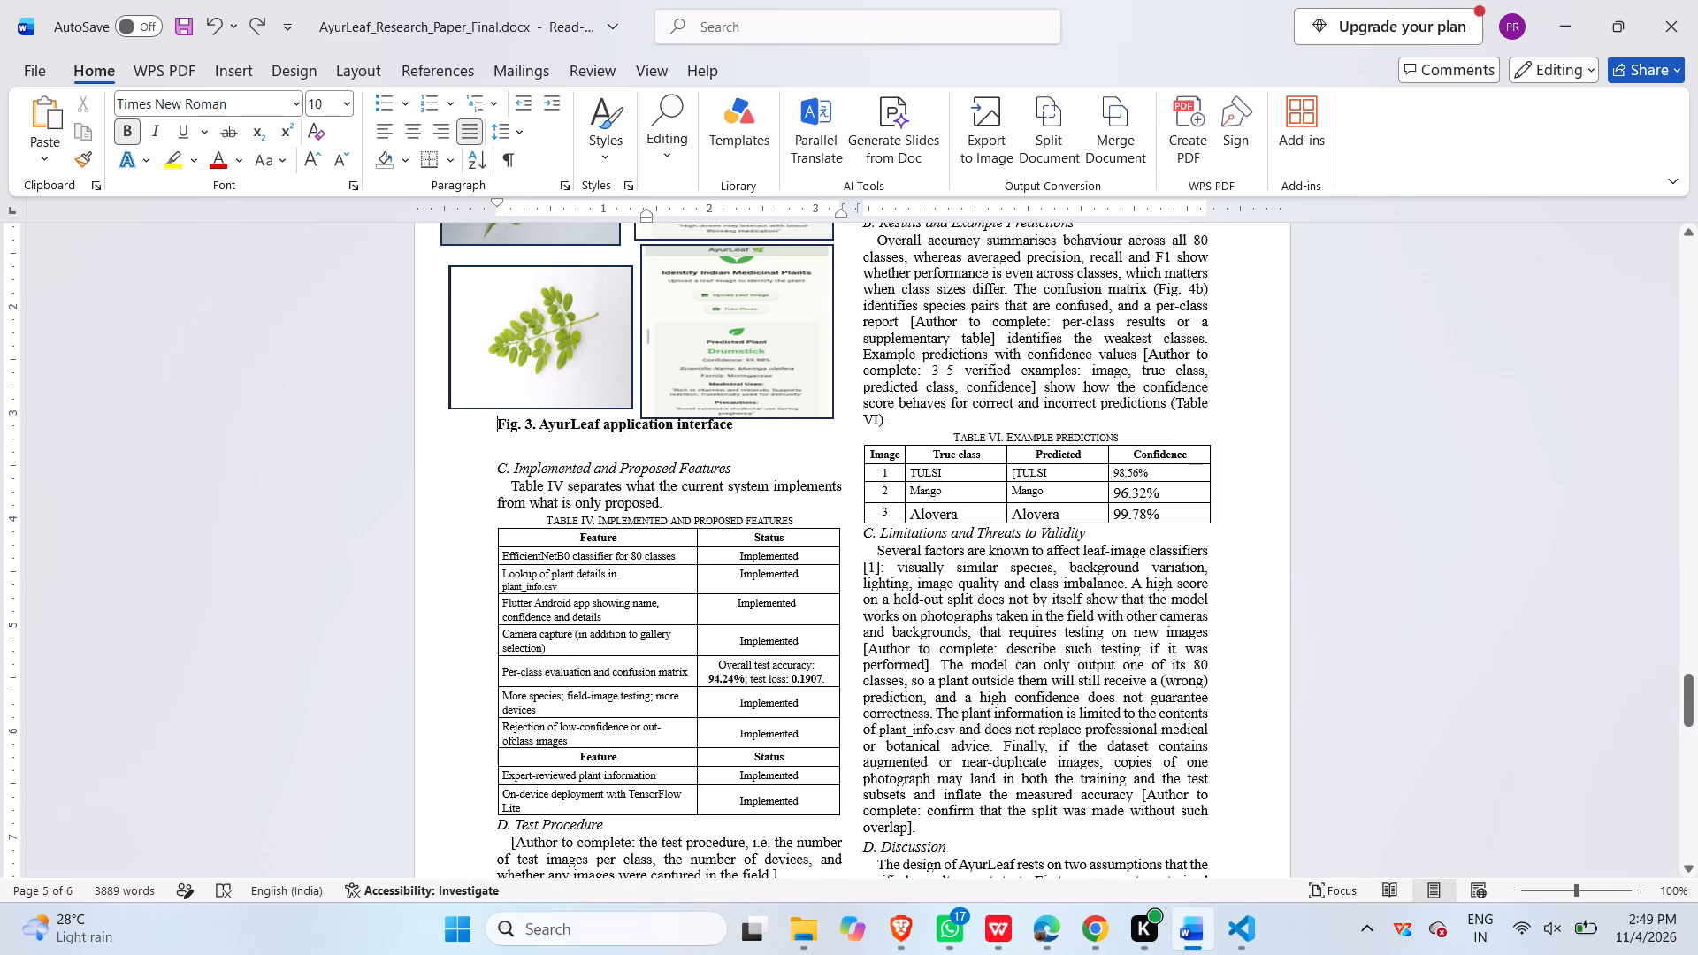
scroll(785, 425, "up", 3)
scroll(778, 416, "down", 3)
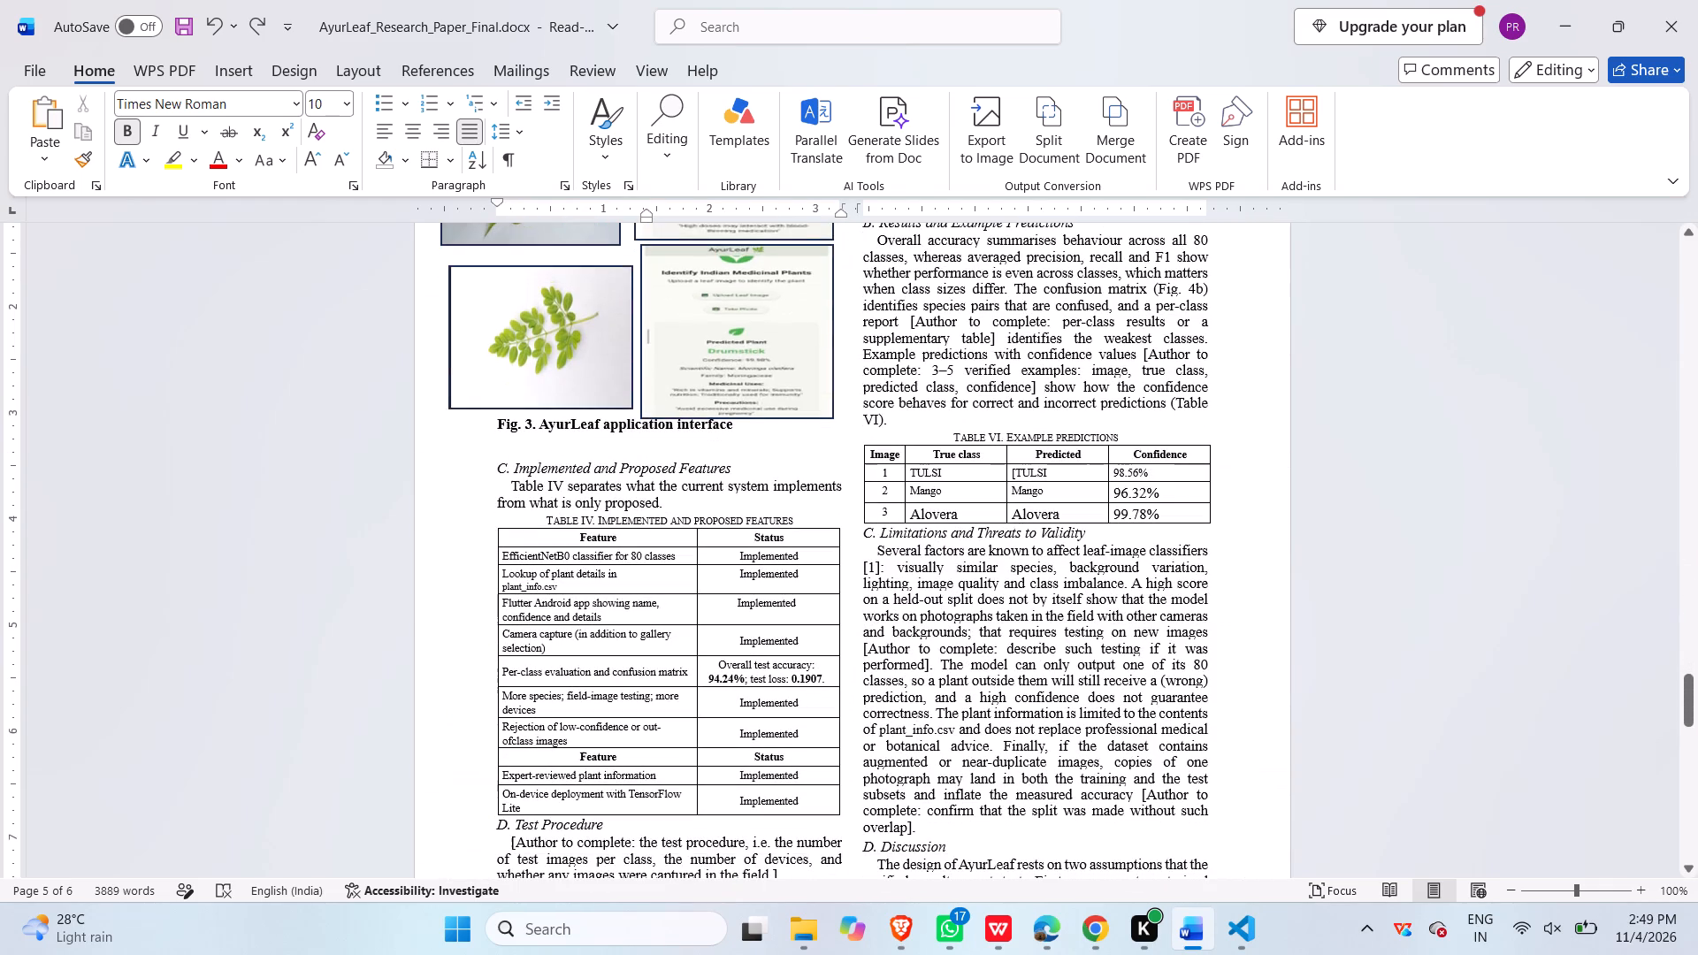
Delete the terminal screenshot below Table V, the evaluation results on the test set.
scroll(775, 410, "up", 1)
scroll(775, 410, "down", 1)
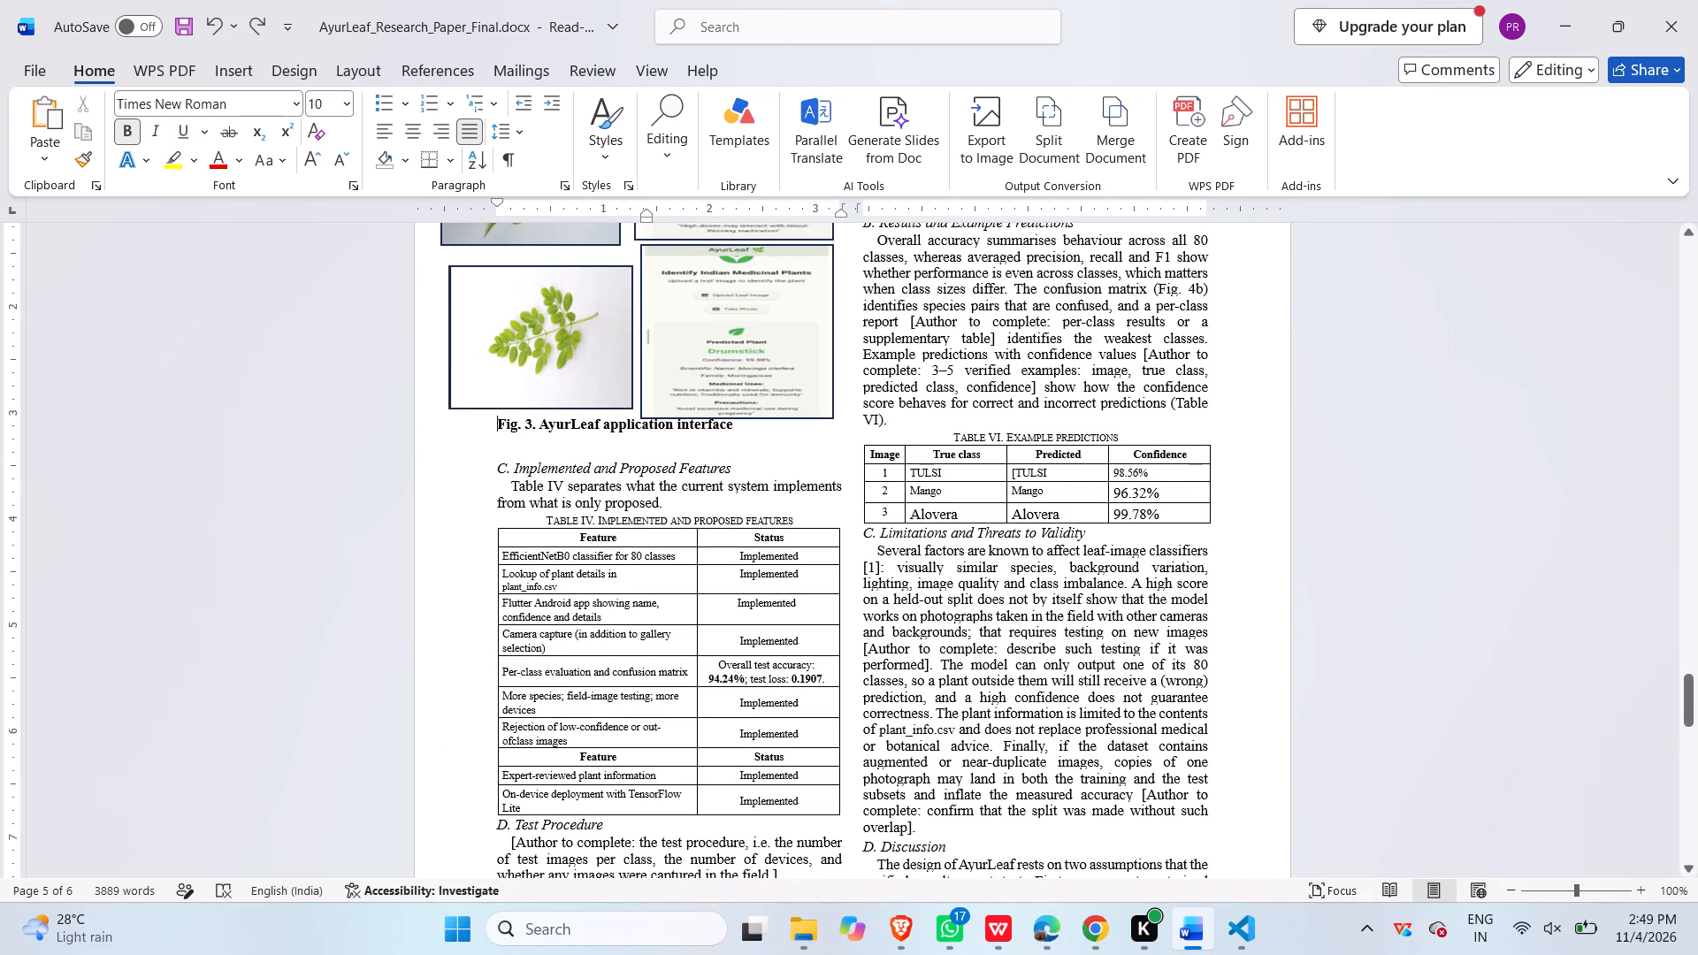
scroll(775, 410, "down", 1)
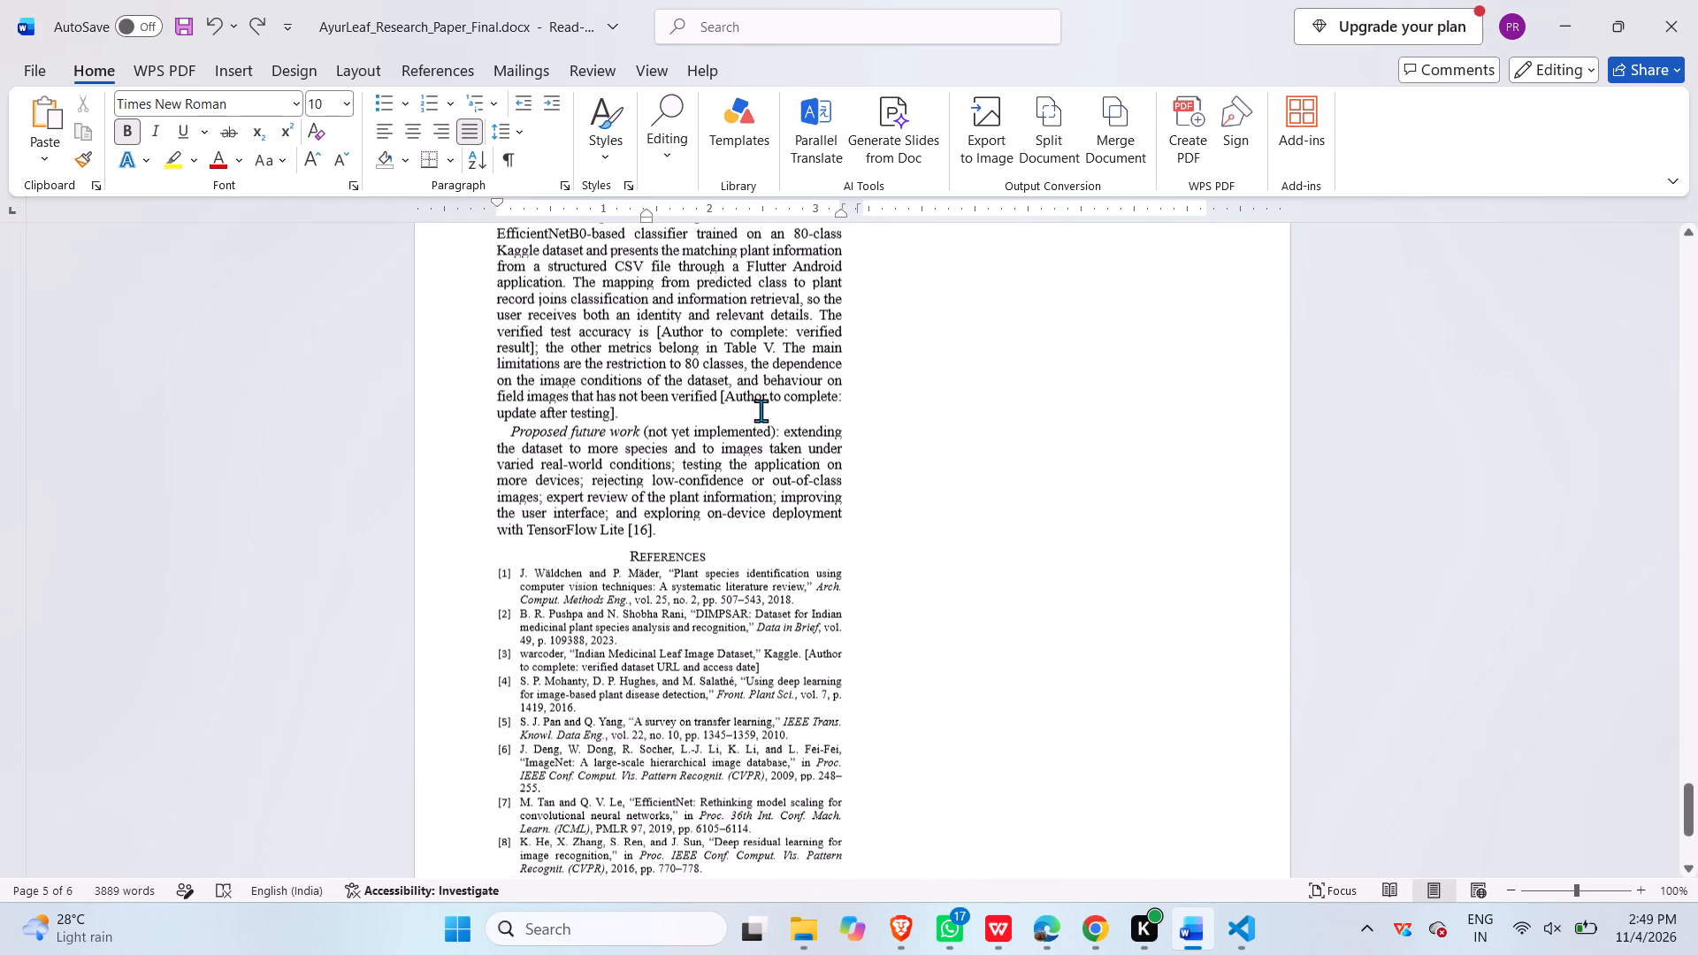
left_click(680, 564)
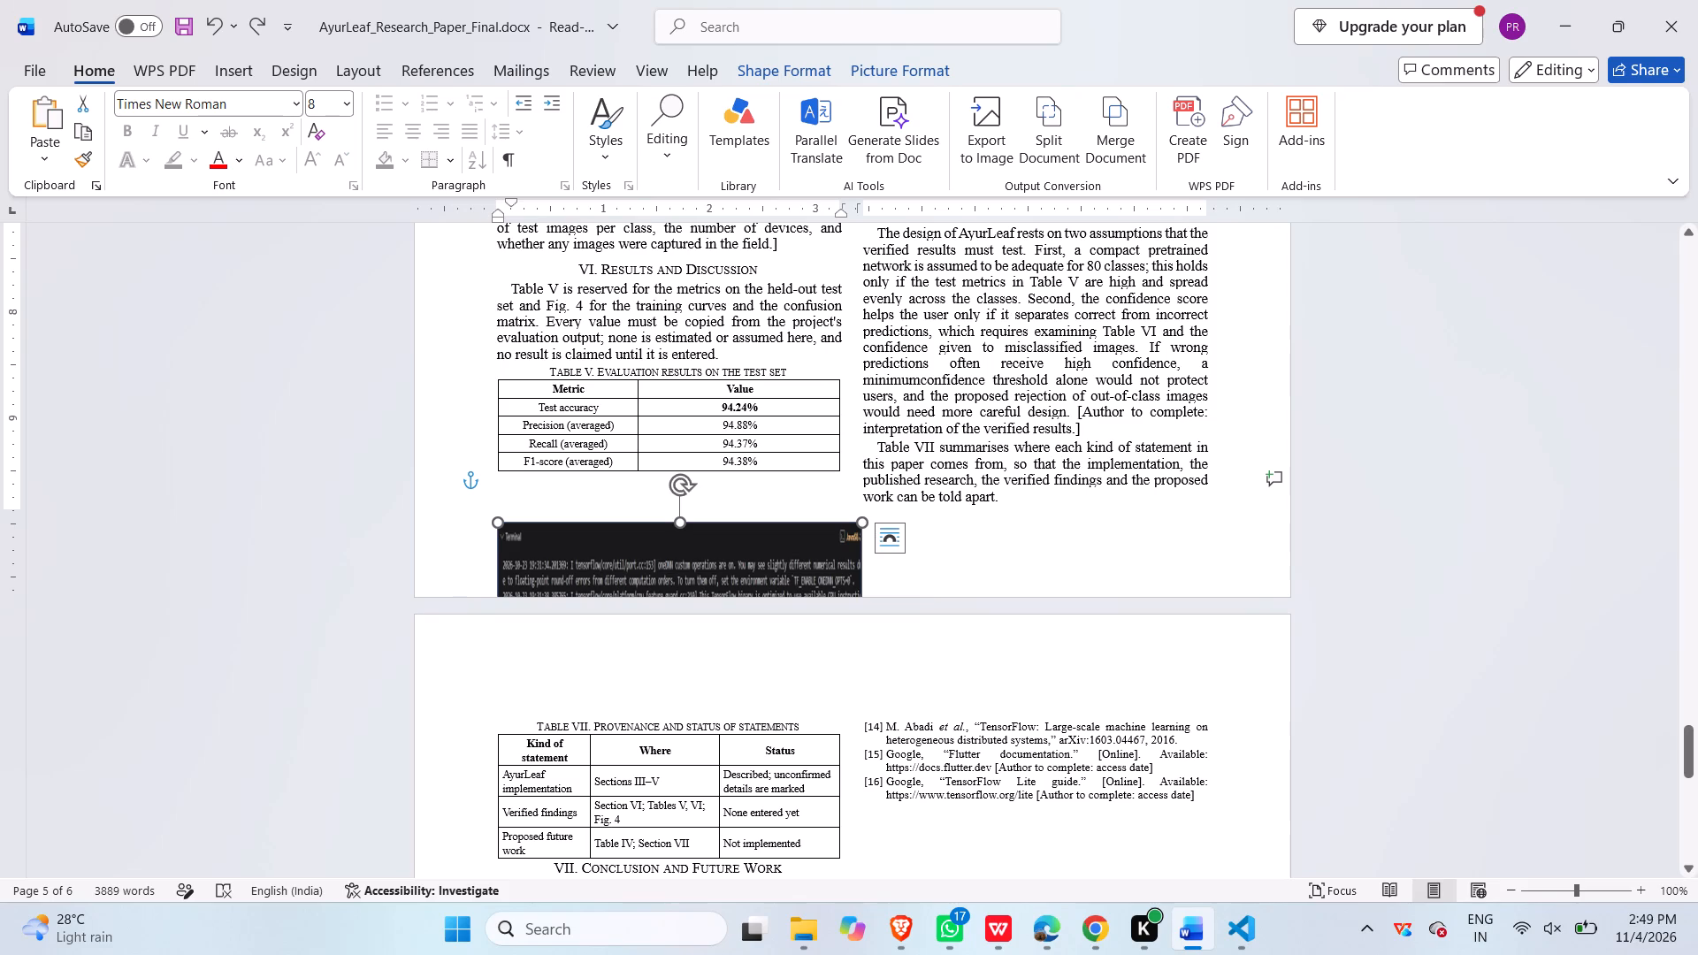
left_click(682, 483)
key("BackSpace")
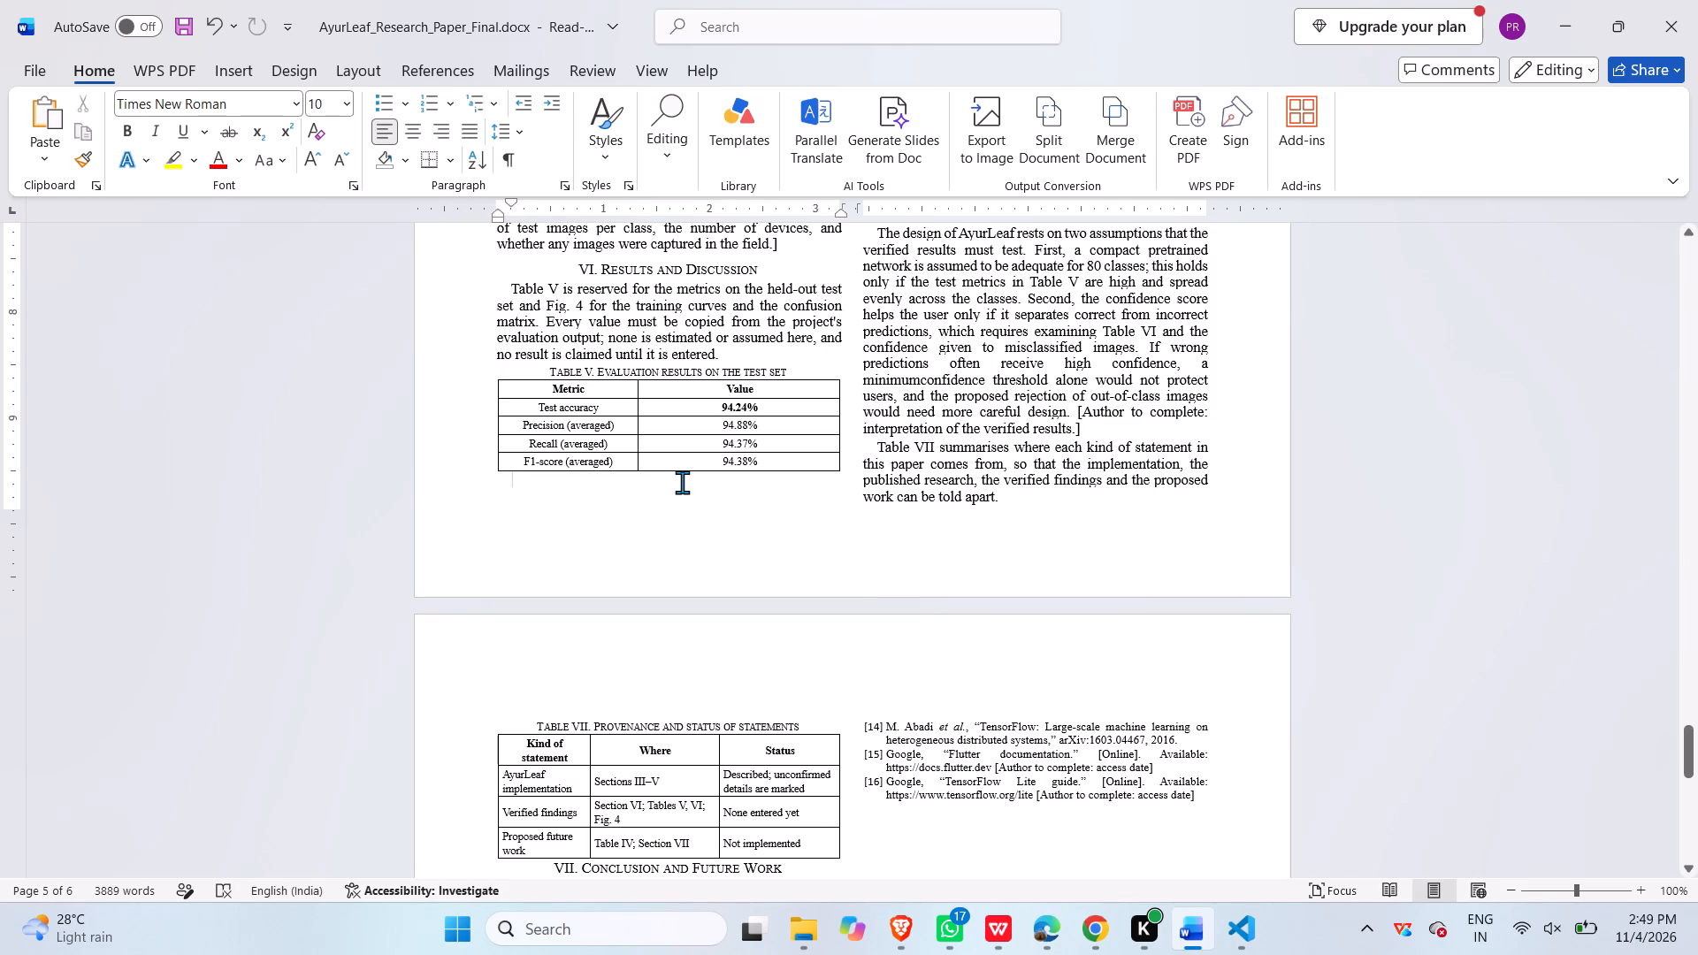
Review the whole paper from the abstract to the references, checking the layout, figures, tables and remaining placeholder text.
scroll(682, 482, "down", 1)
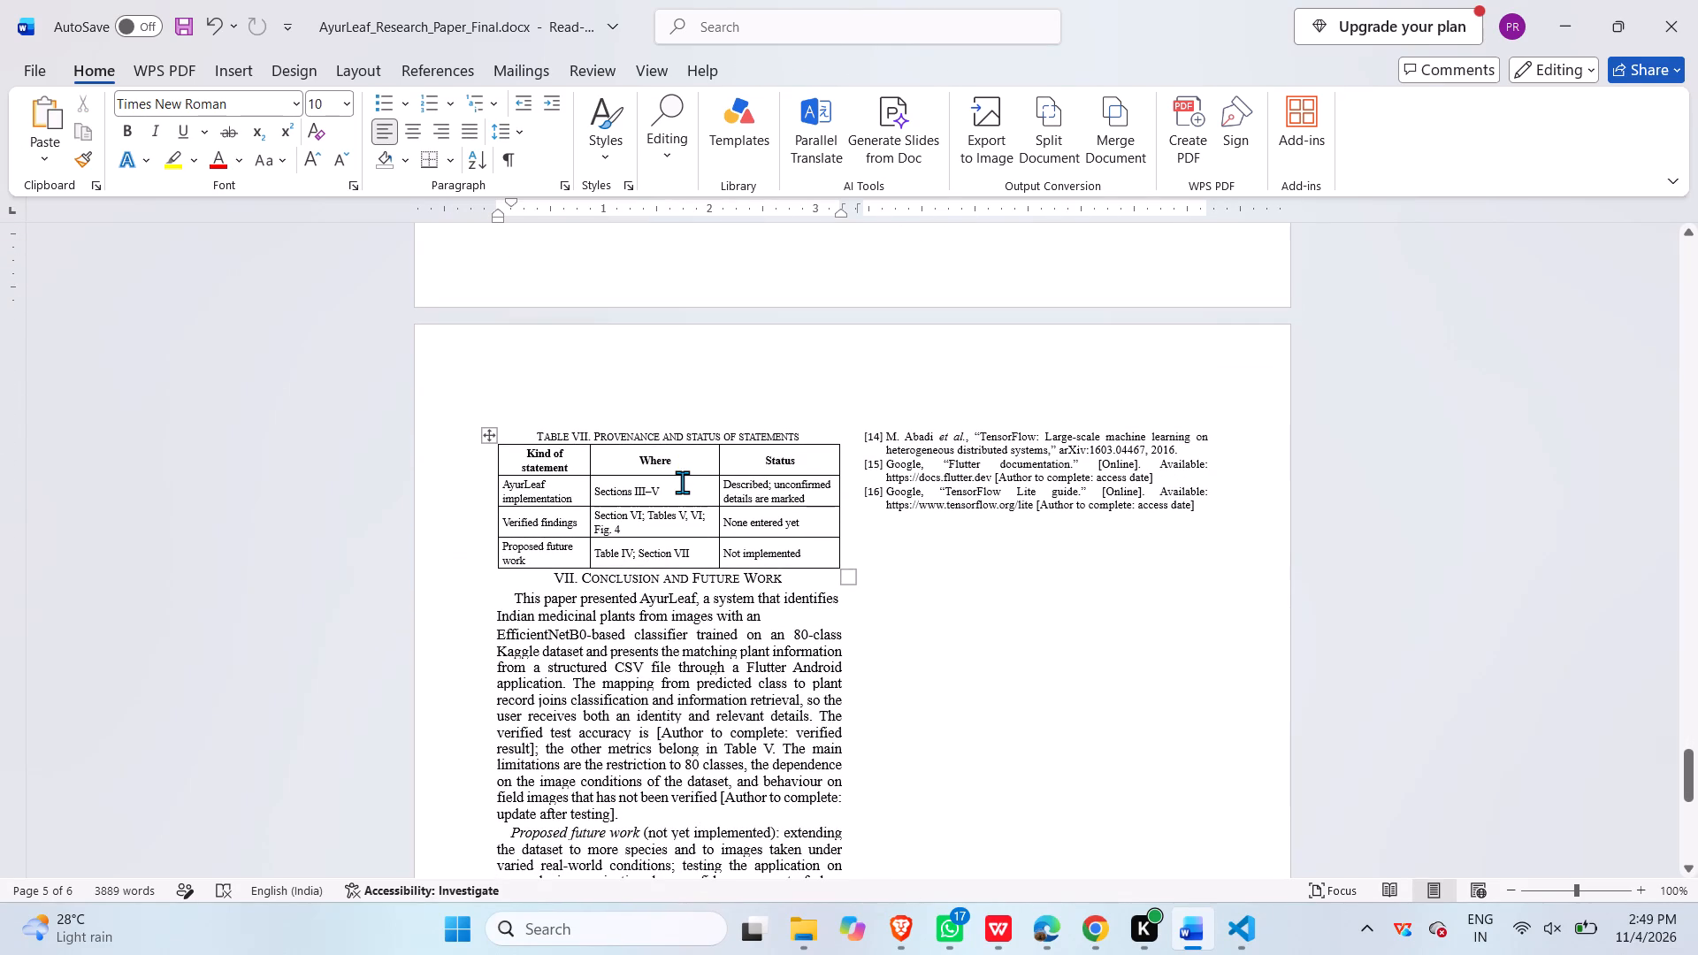
scroll(682, 482, "down", 2)
scroll(682, 482, "up", 1)
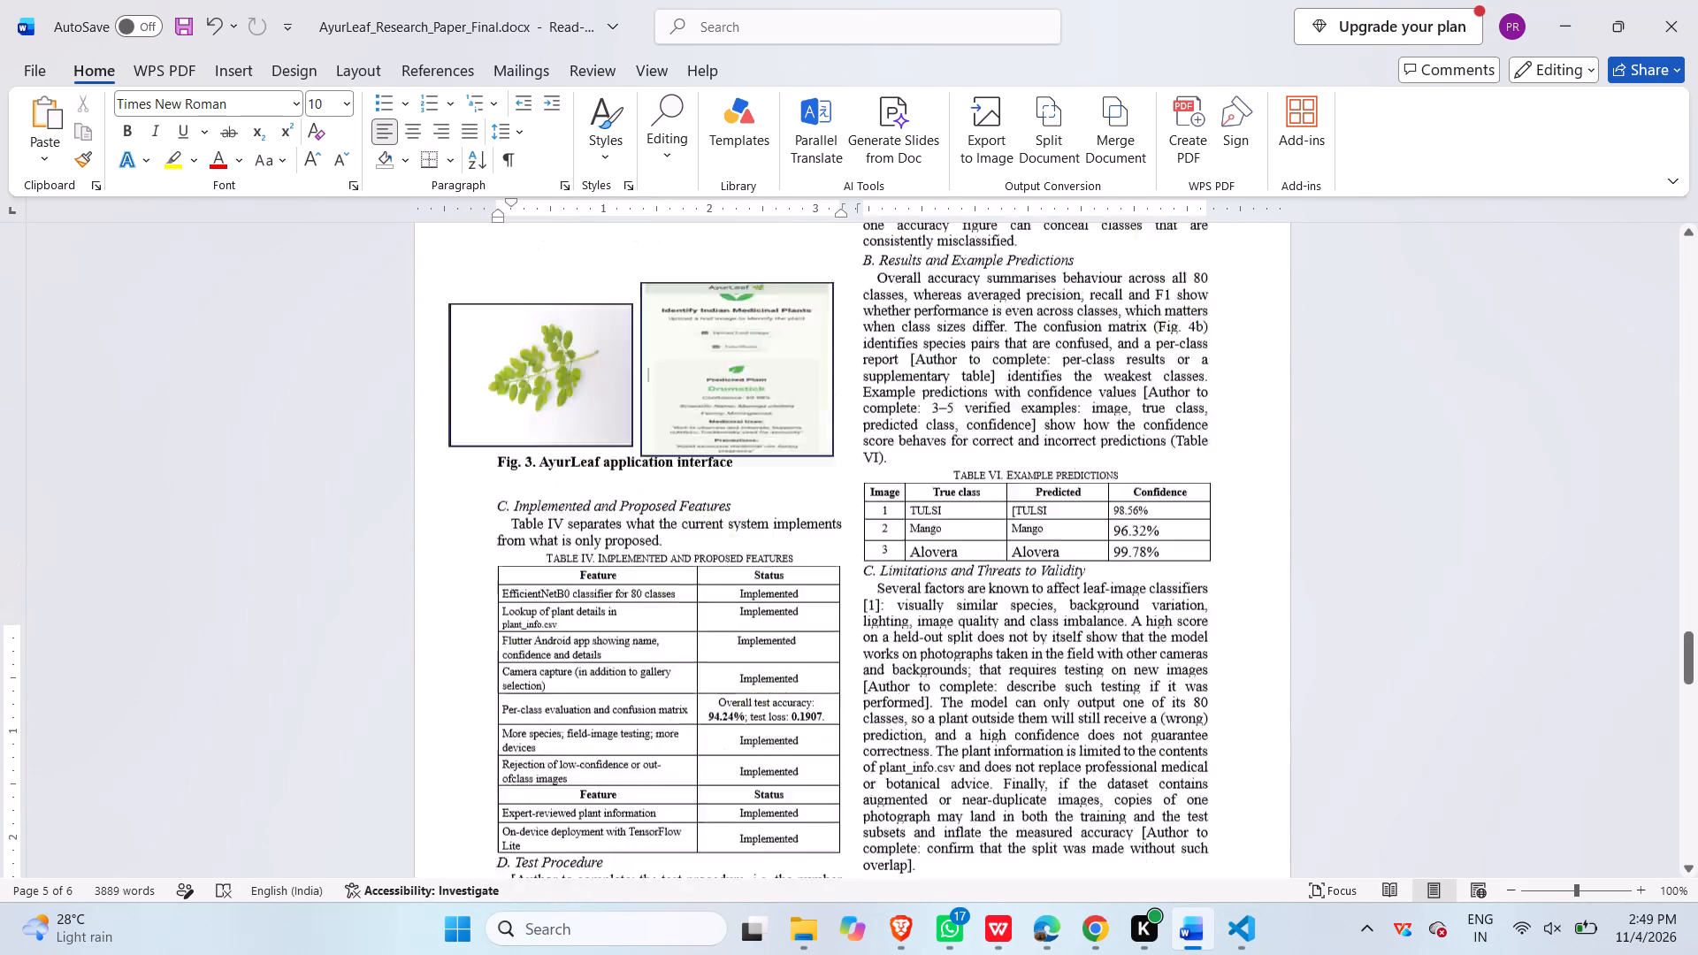
scroll(682, 482, "up", 2)
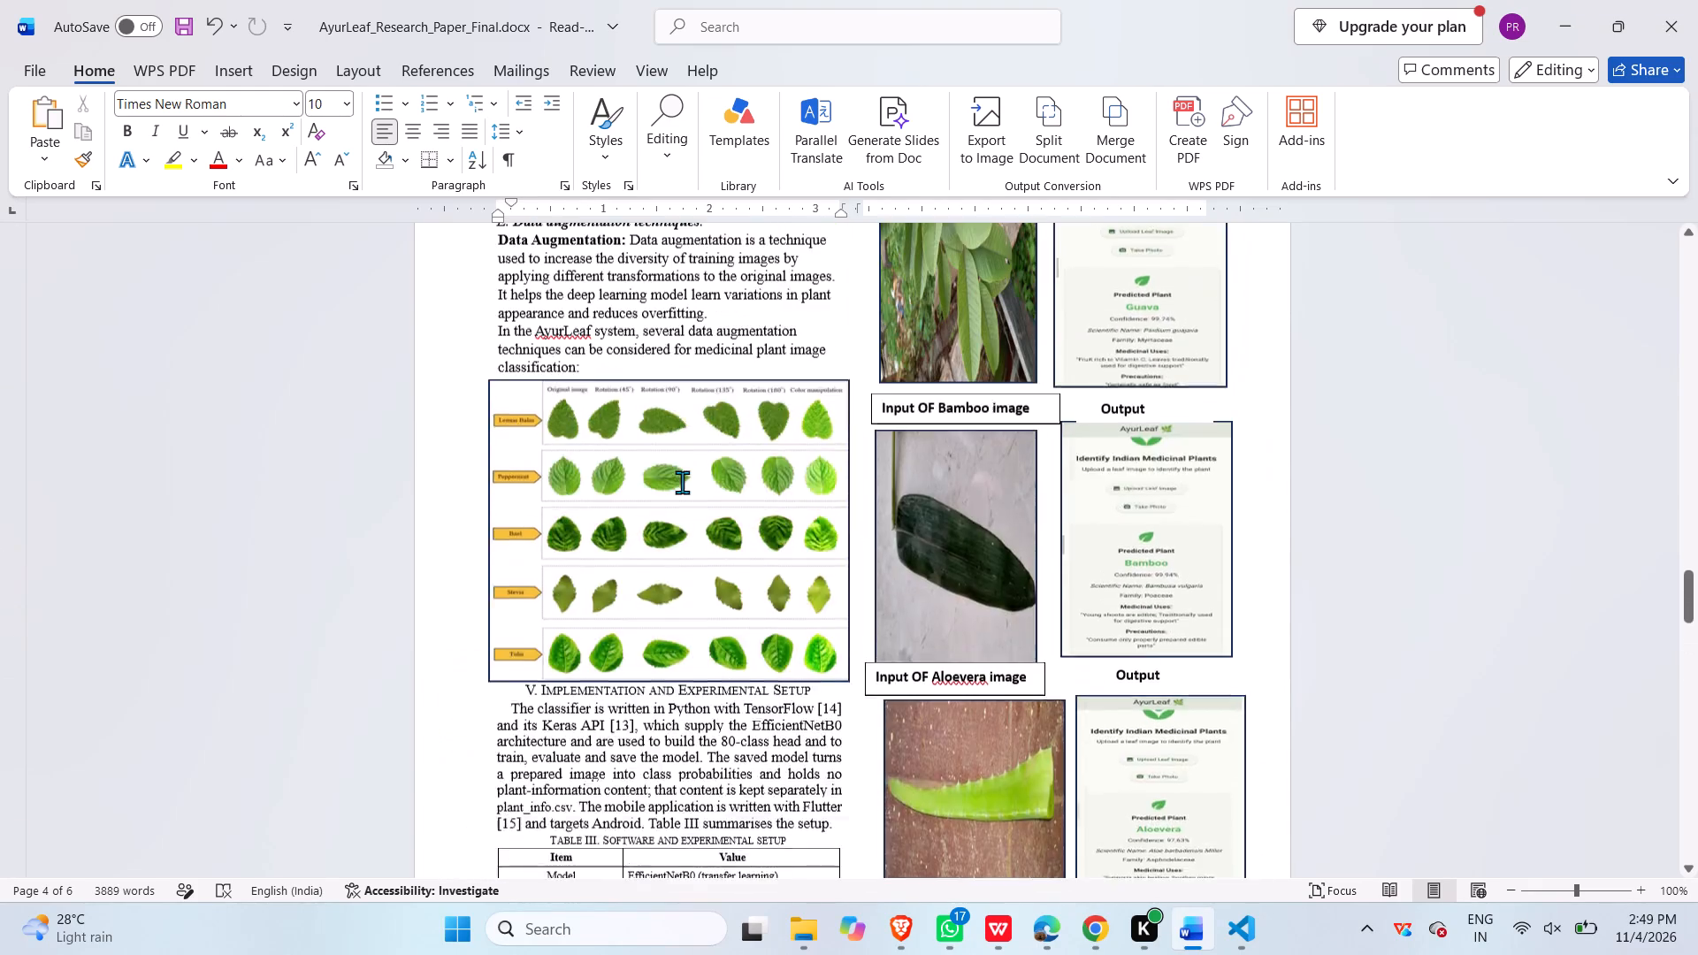
scroll(682, 482, "up", 1)
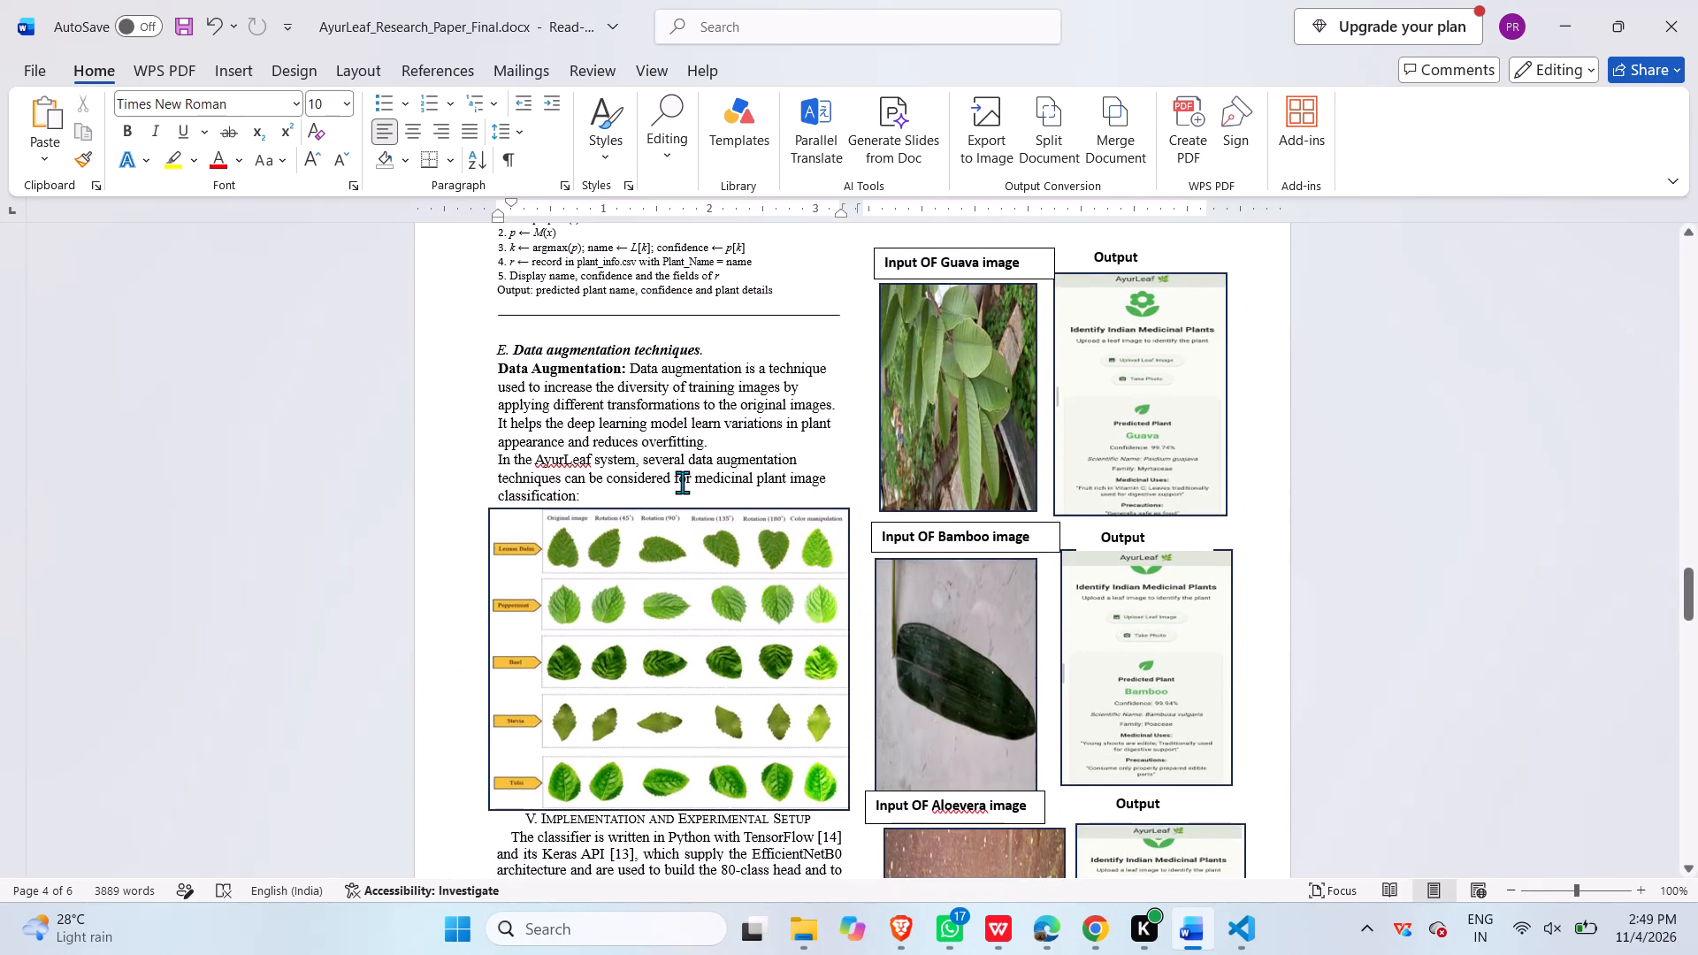
scroll(682, 482, "up", 1)
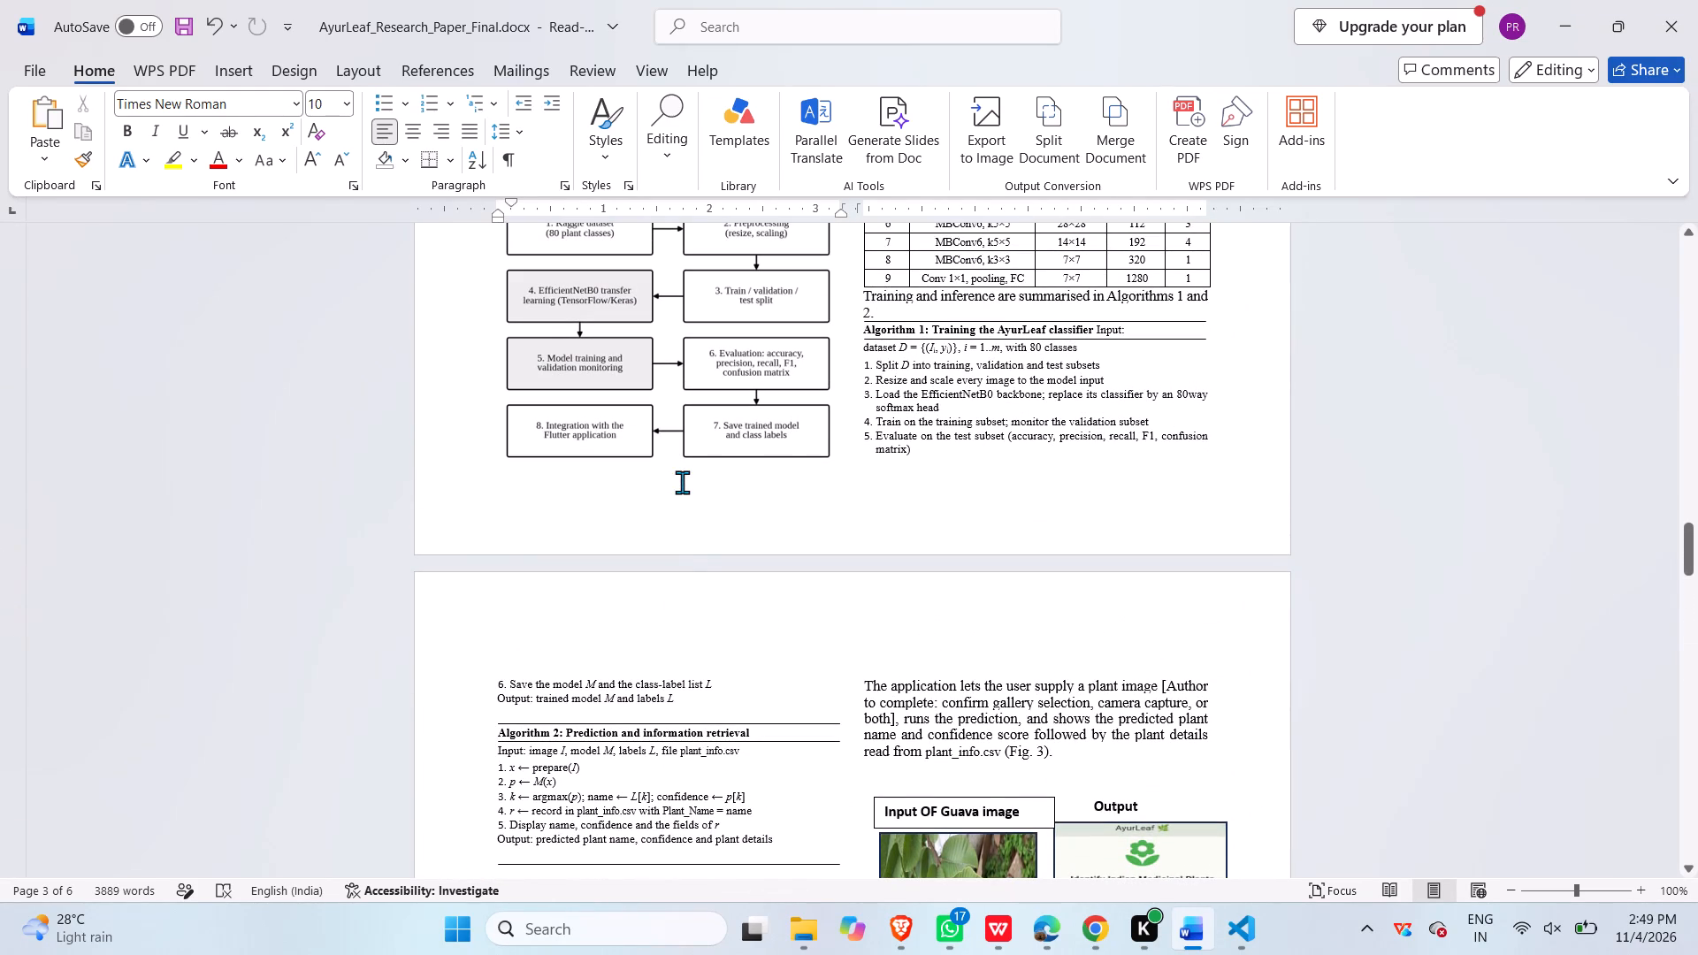
scroll(682, 482, "up", 1)
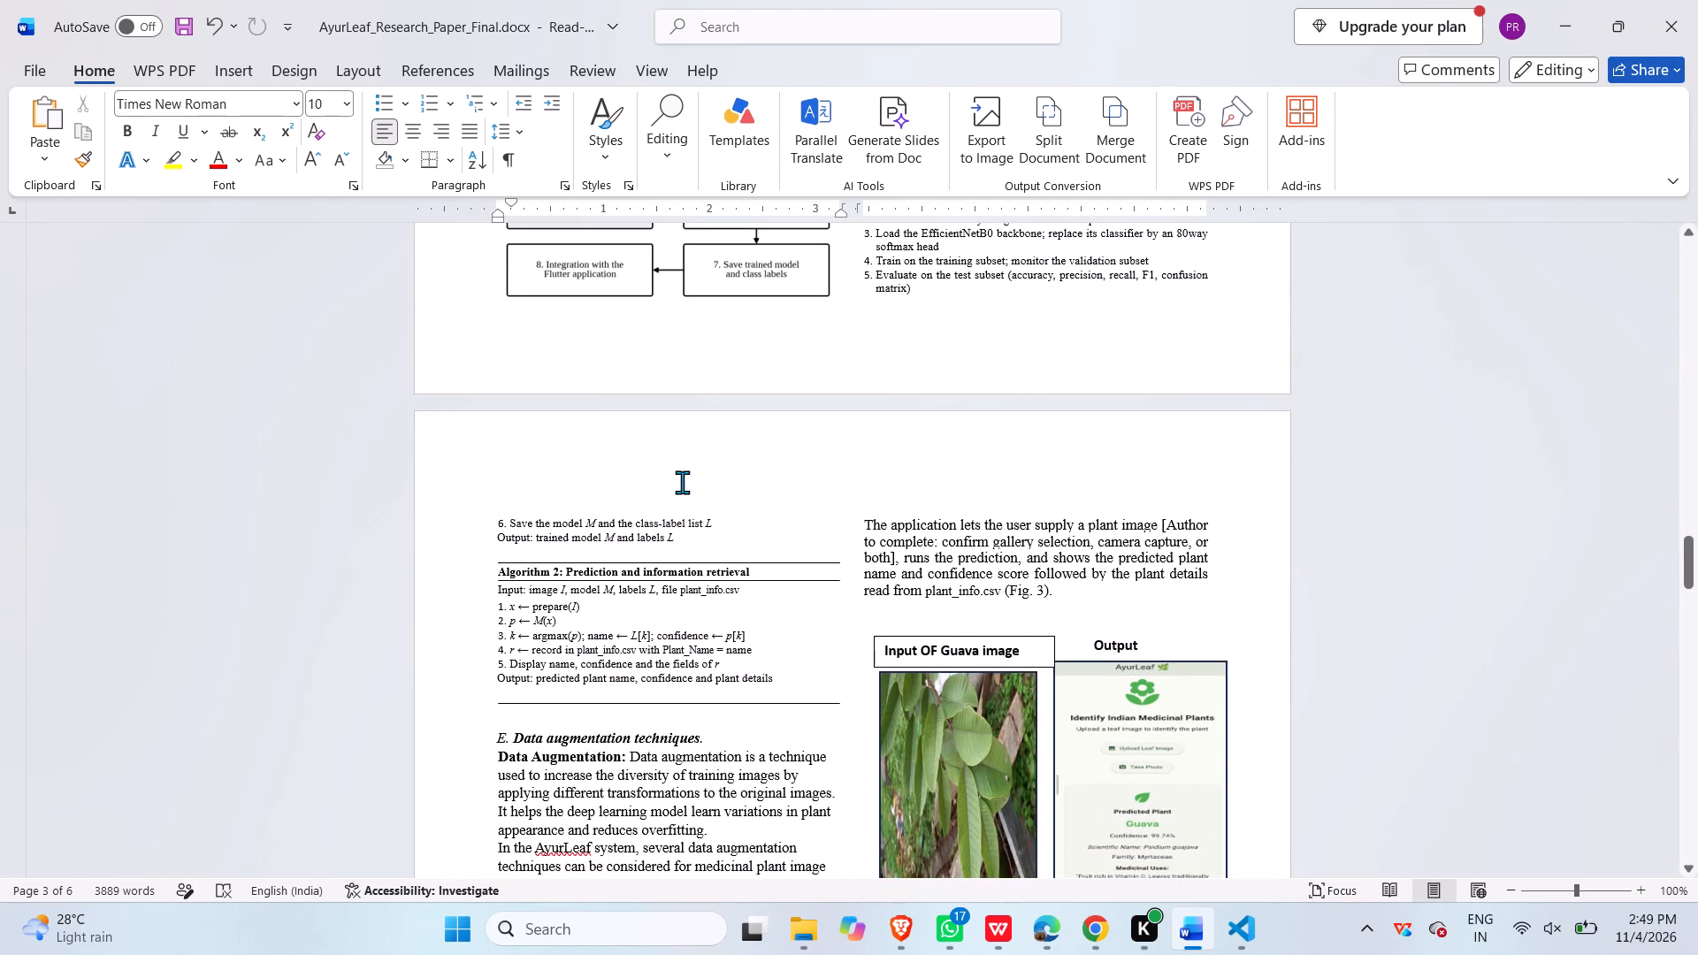
scroll(682, 482, "up", 1)
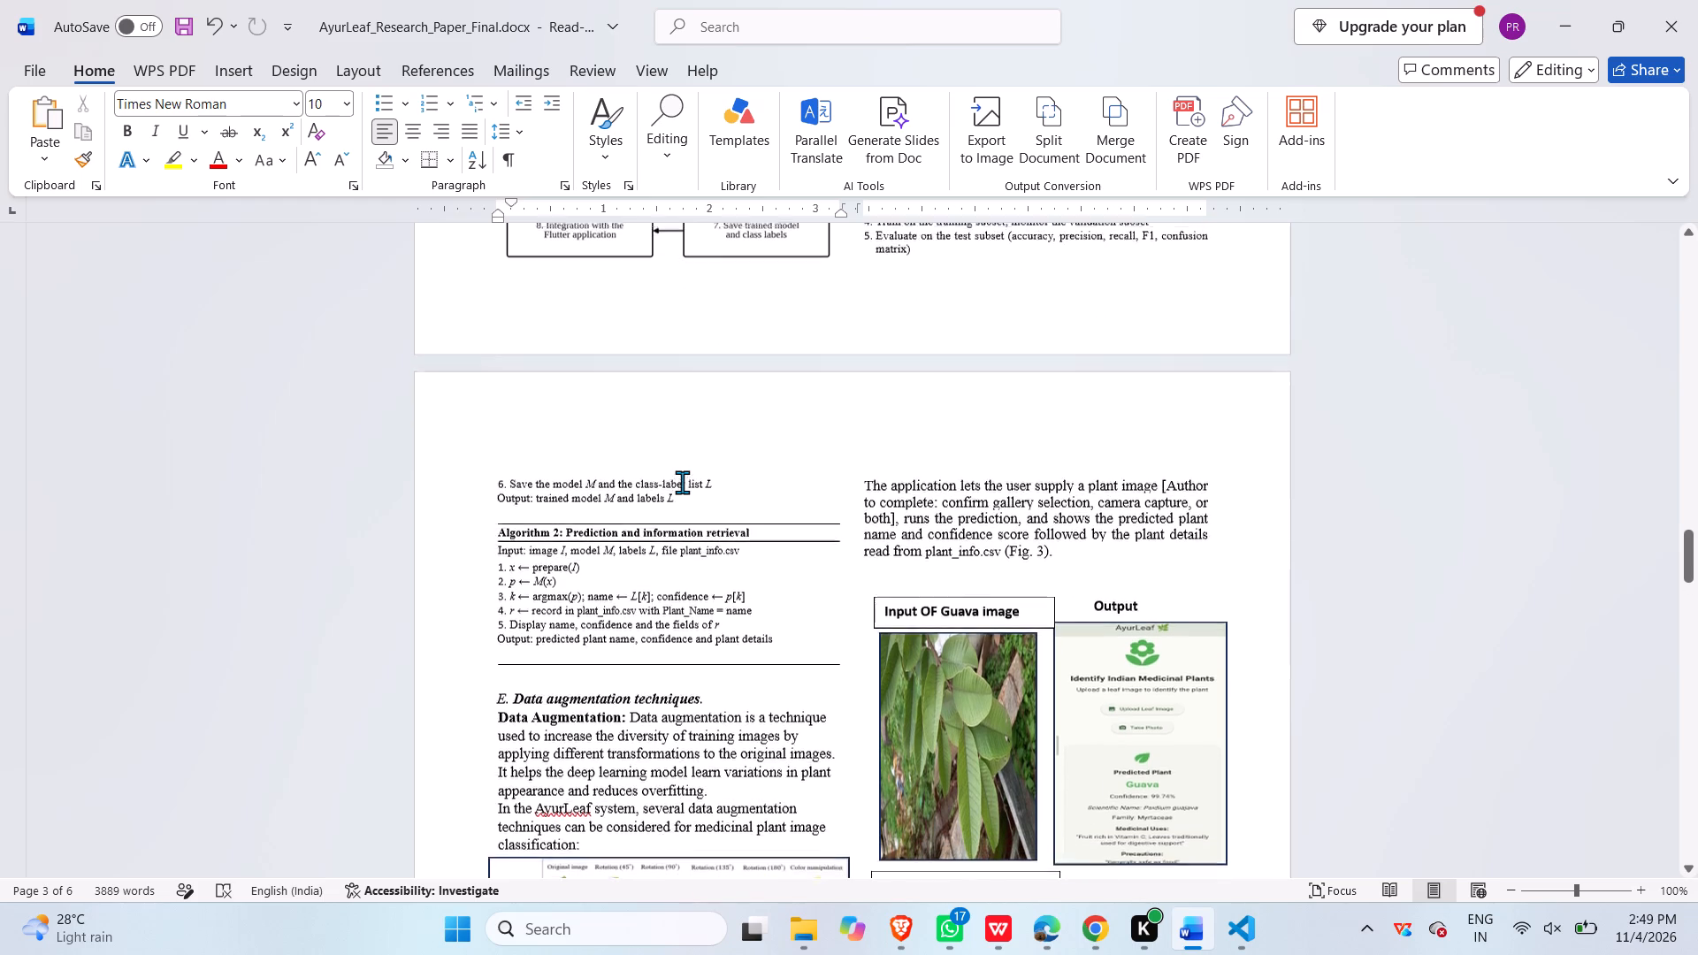
scroll(682, 482, "up", 2)
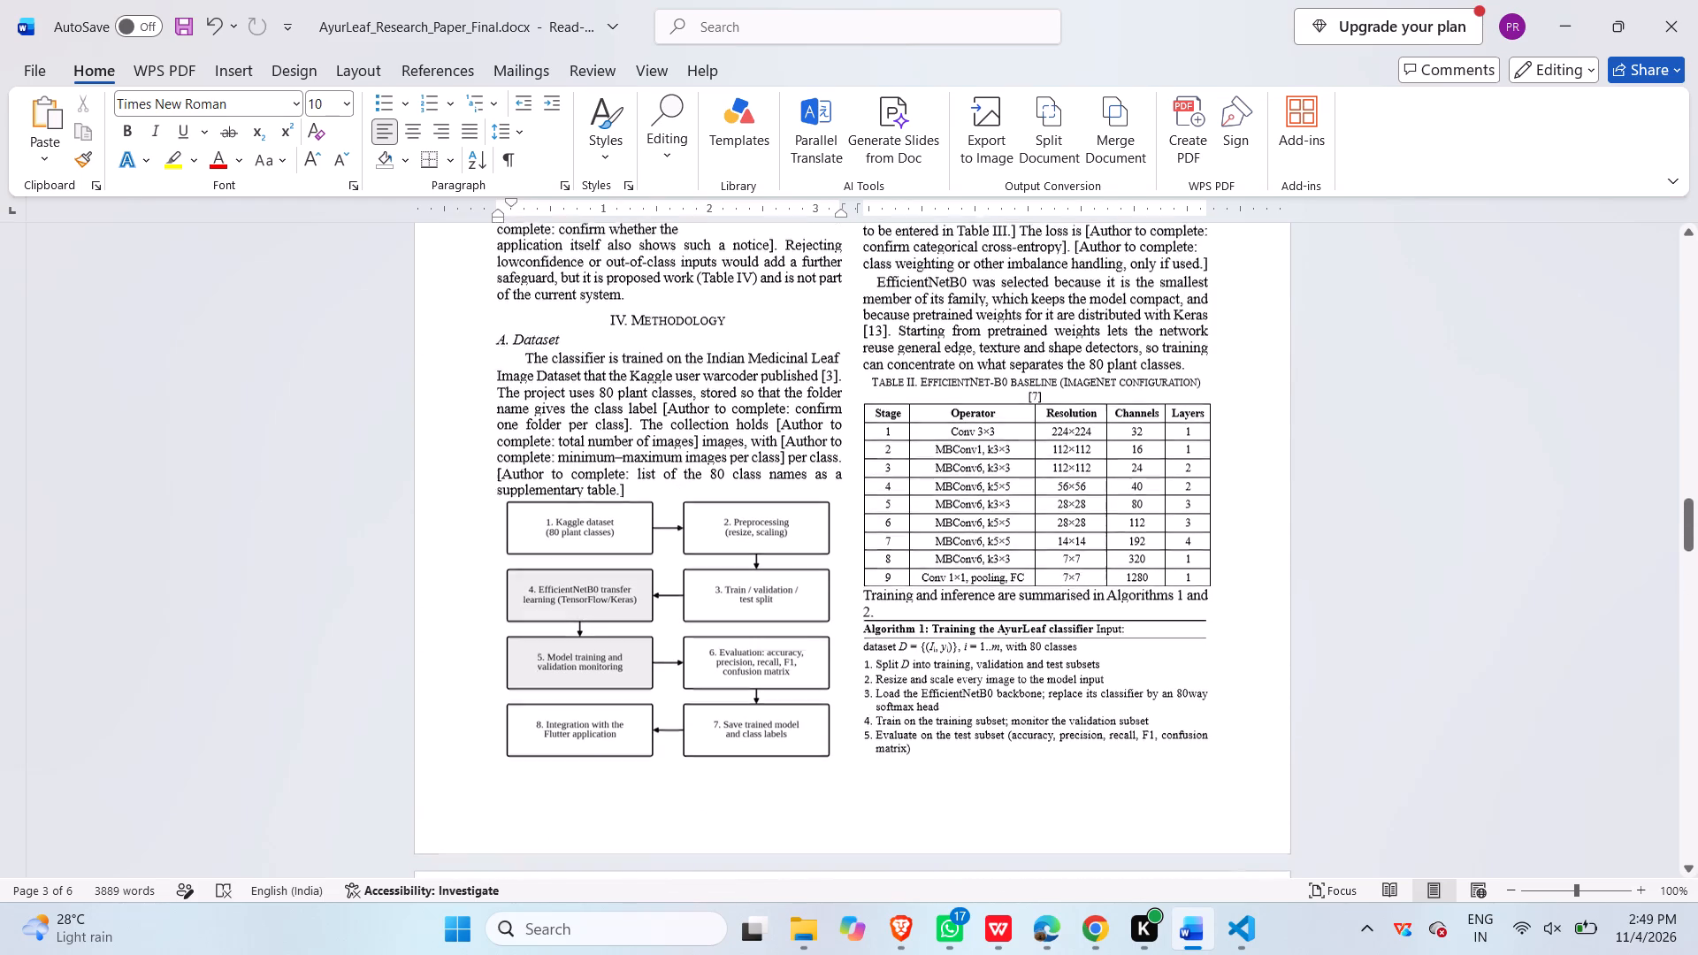
scroll(682, 482, "up", 2)
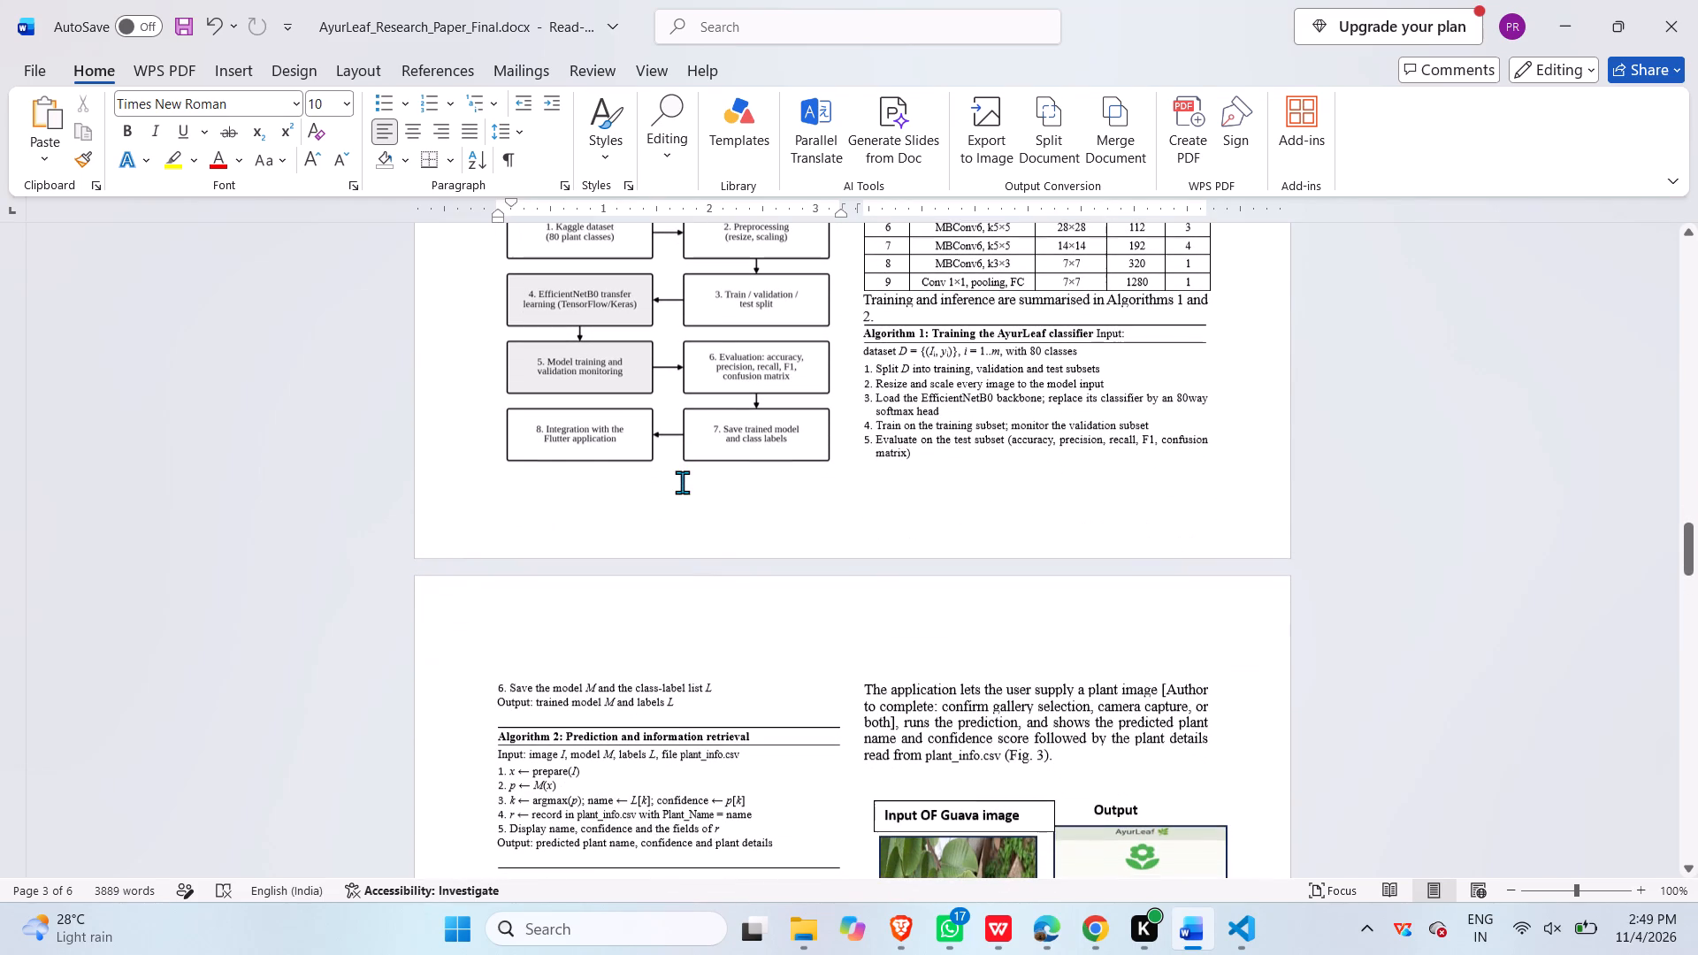
scroll(682, 482, "up", 1)
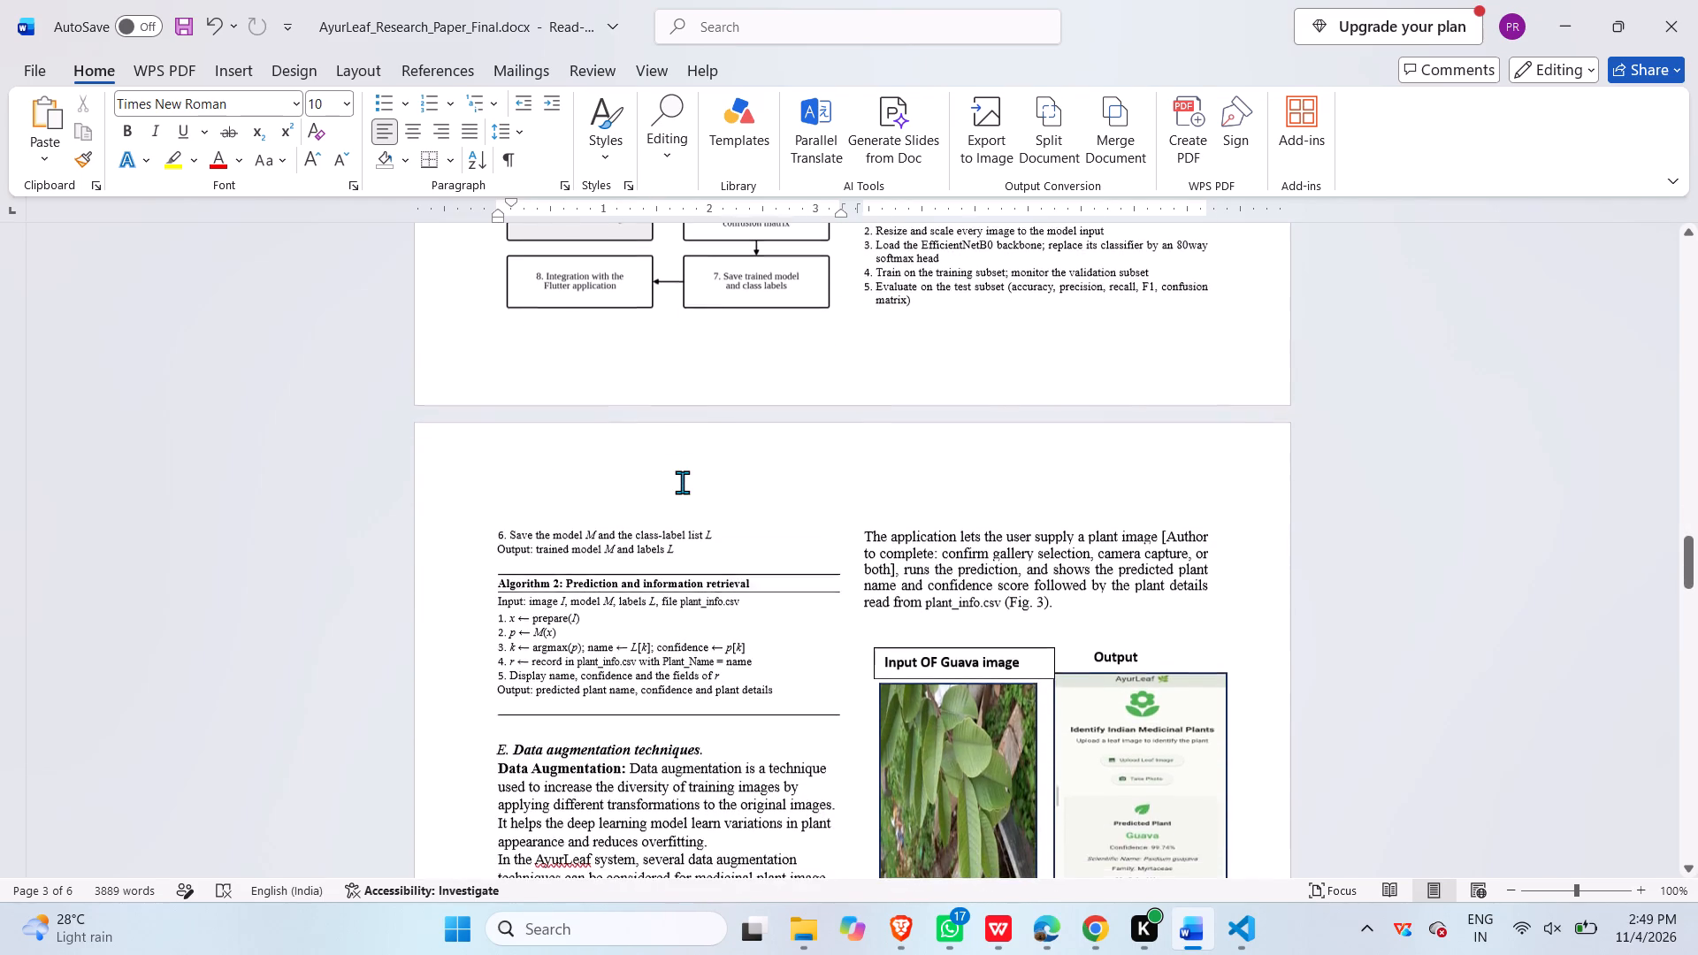
scroll(682, 482, "up", 2)
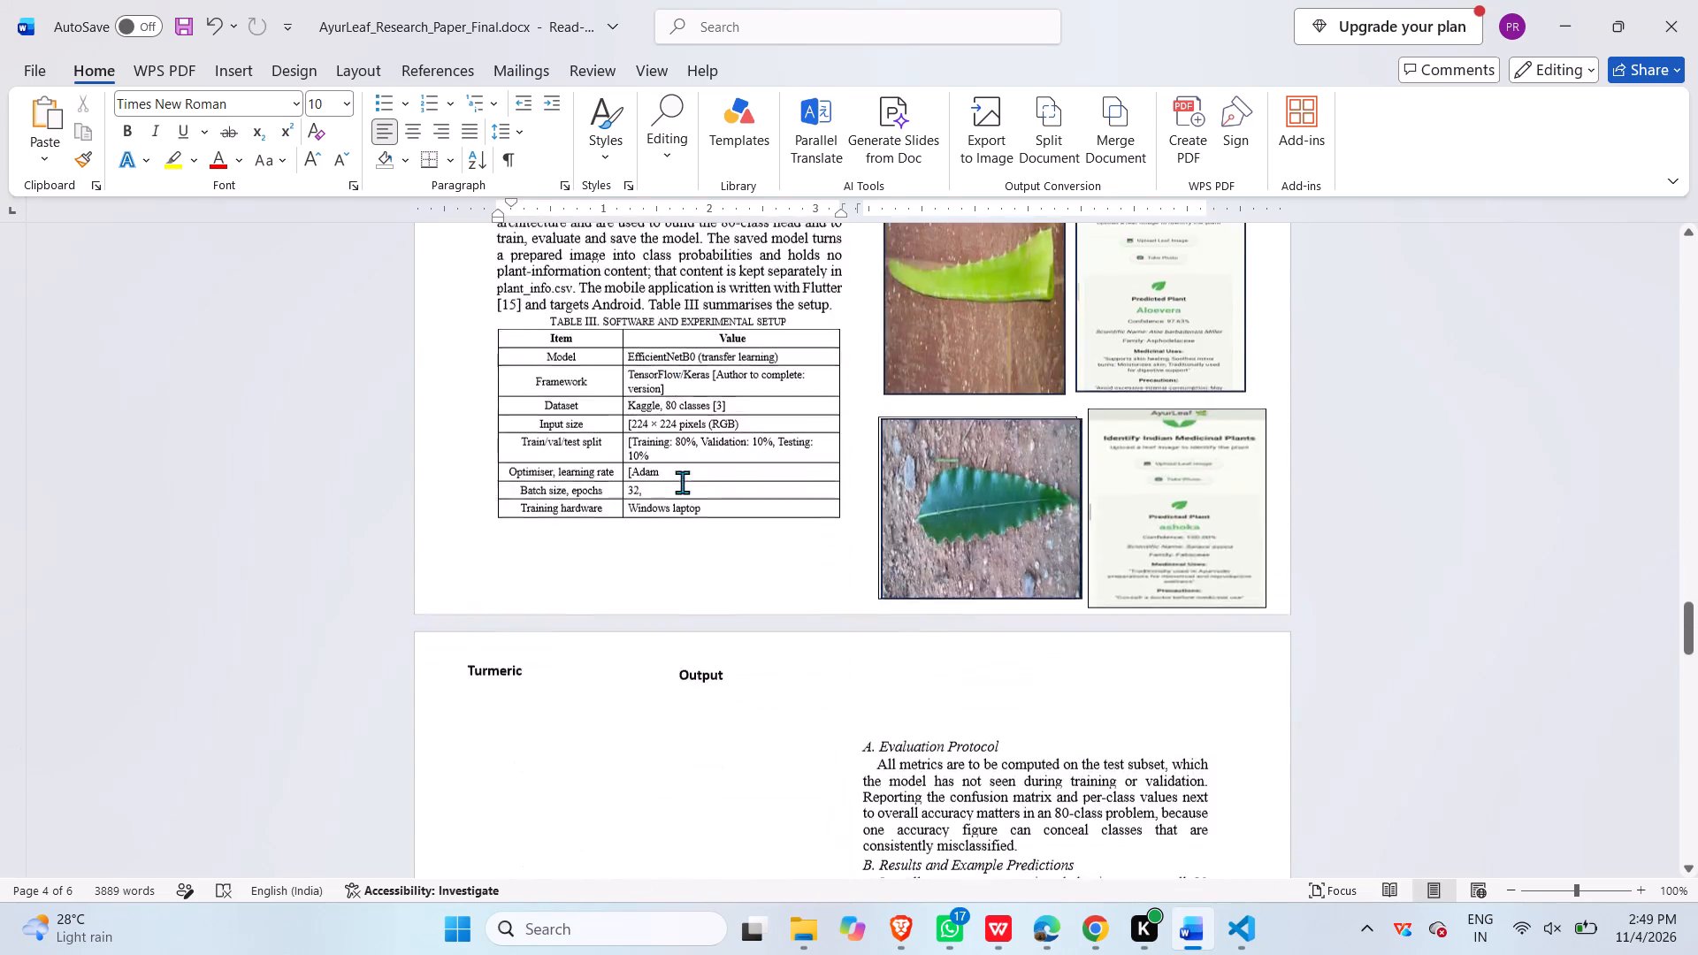
scroll(682, 482, "up", 1)
scroll(682, 482, "down", 2)
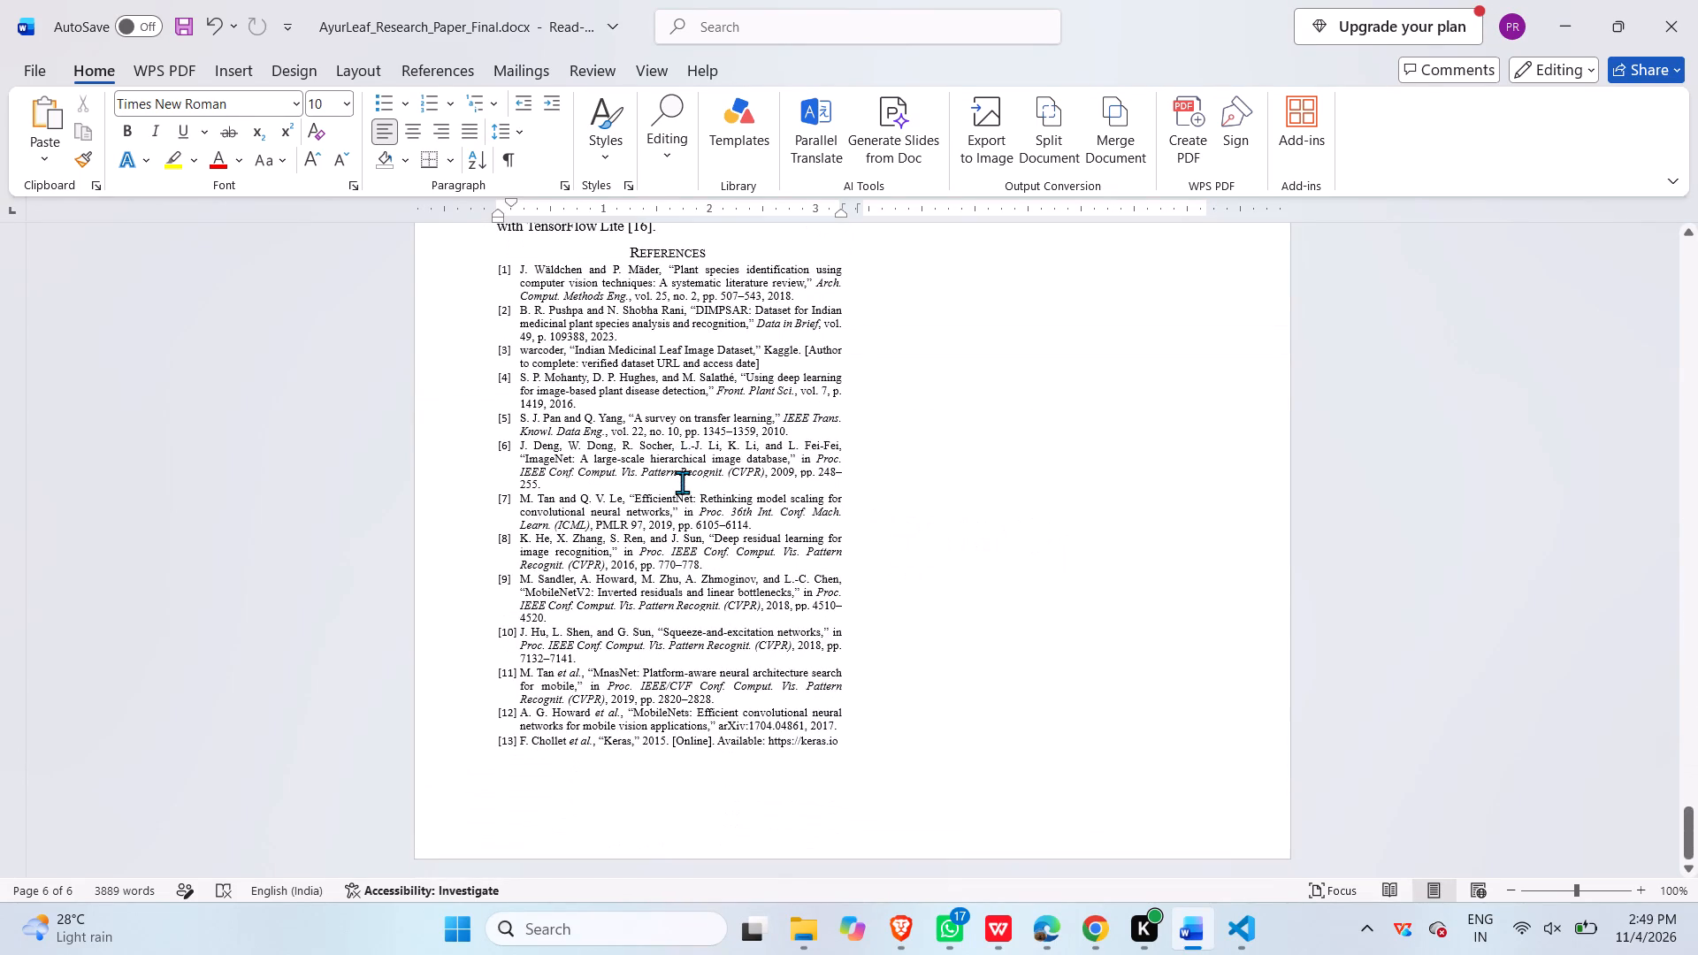
scroll(682, 482, "up", 2)
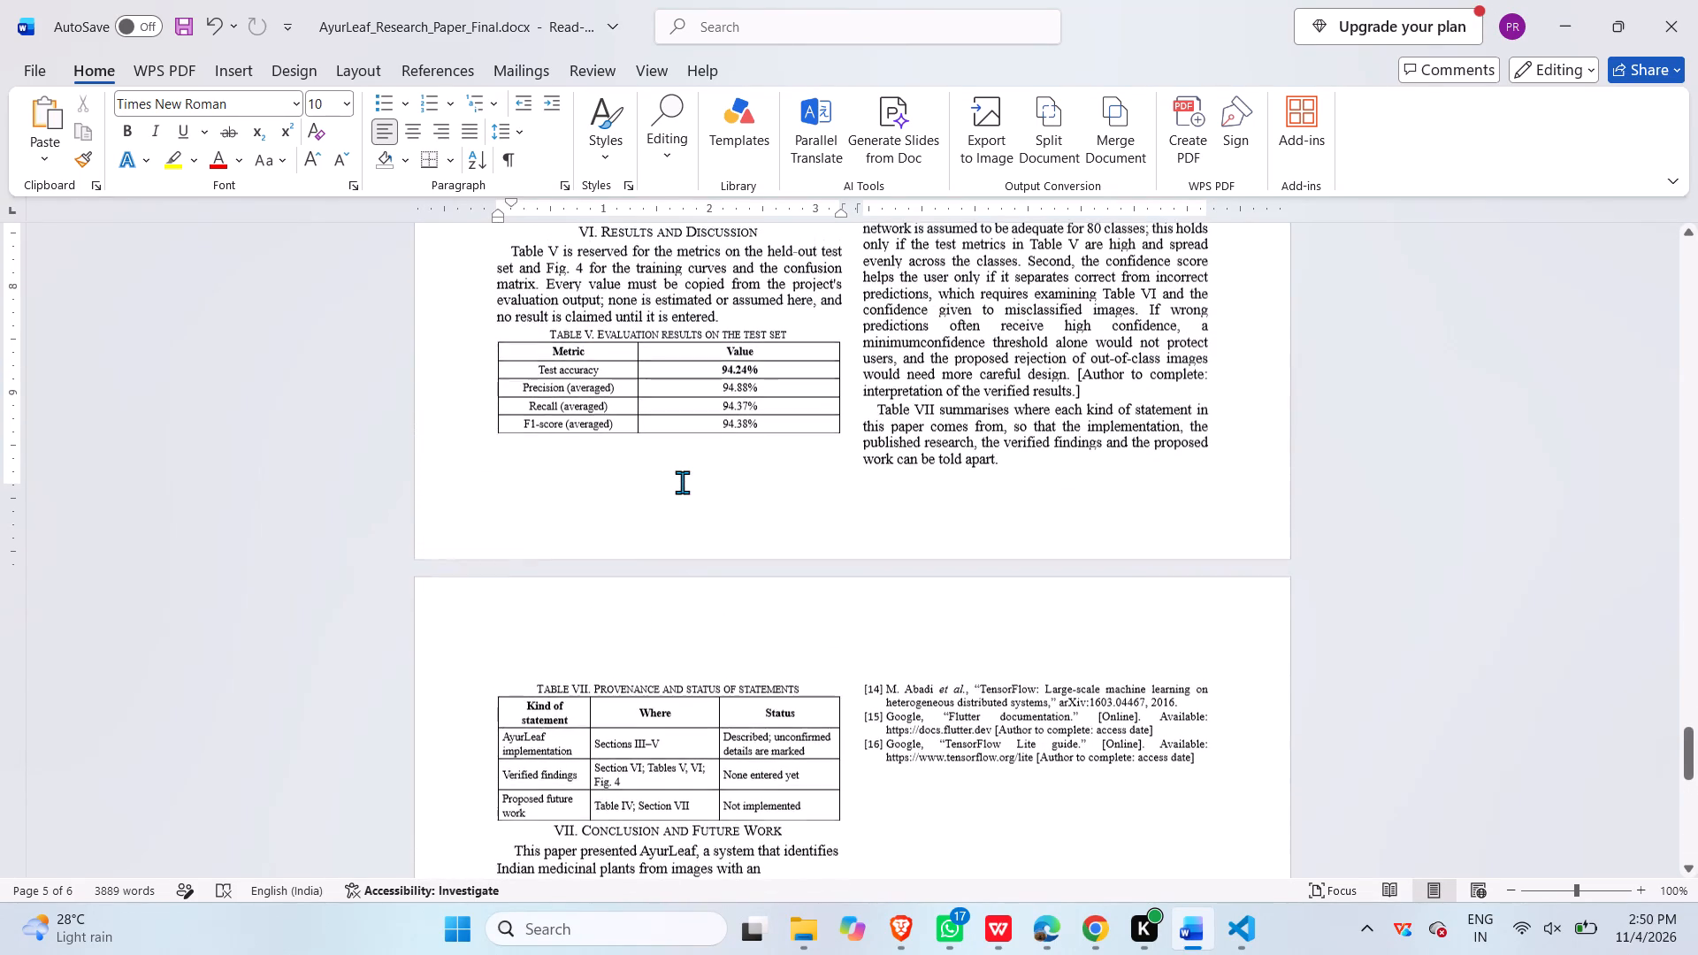
scroll(682, 482, "up", 2)
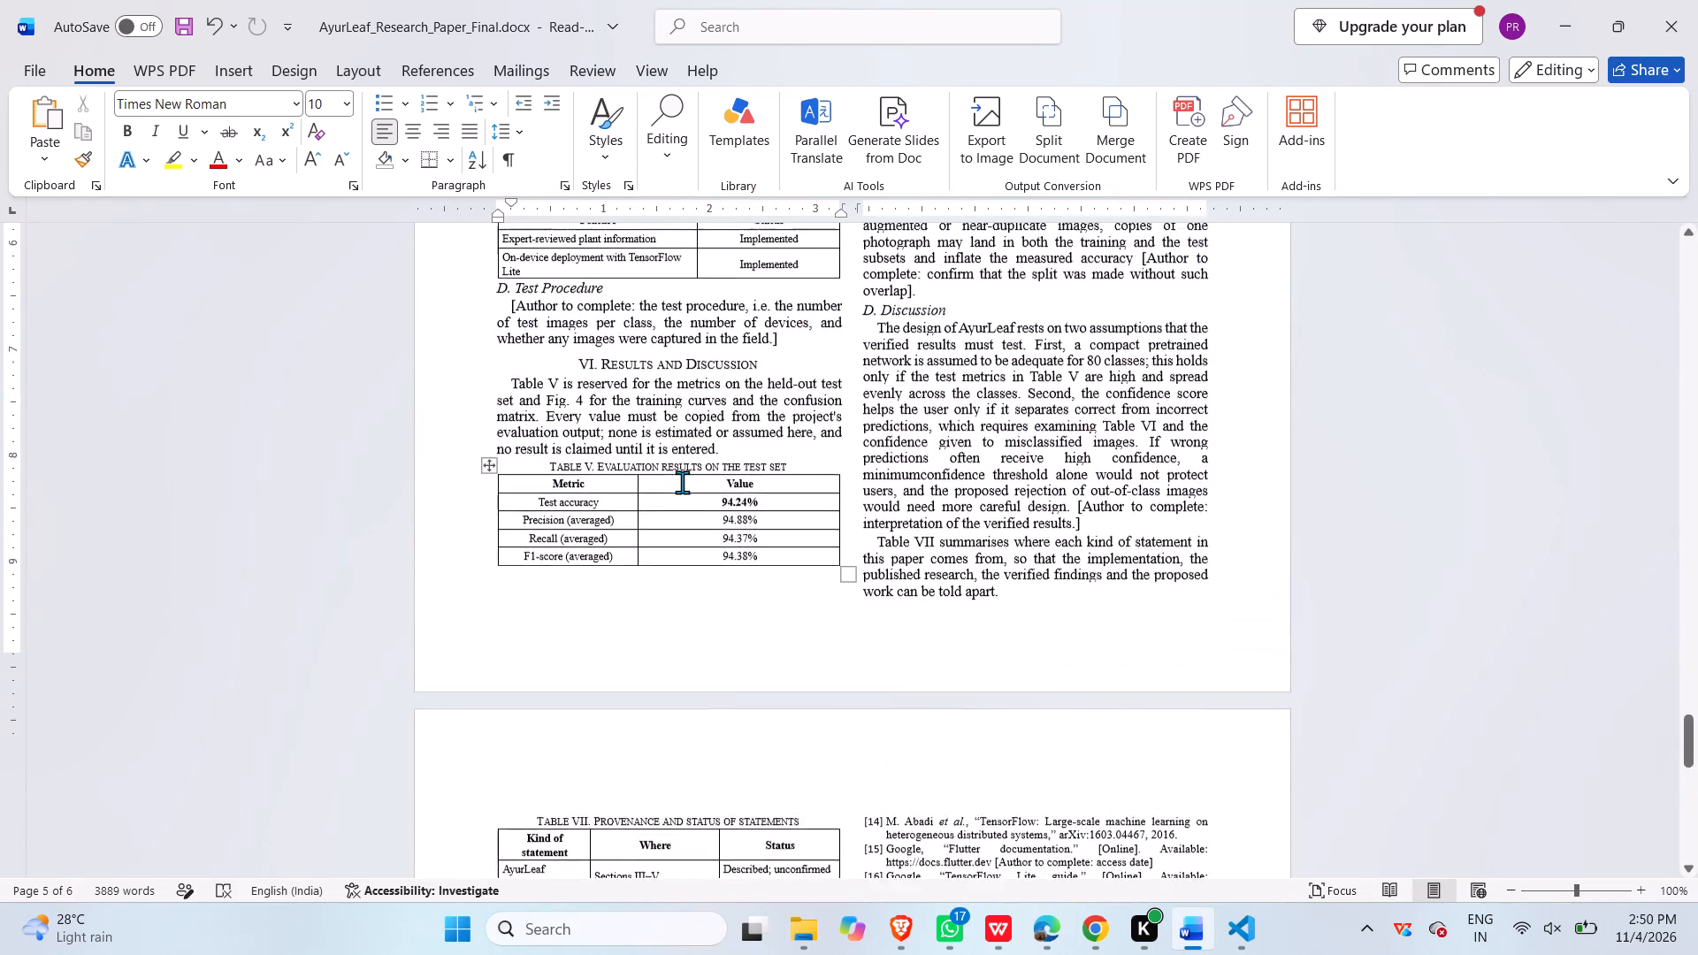
scroll(682, 482, "up", 1)
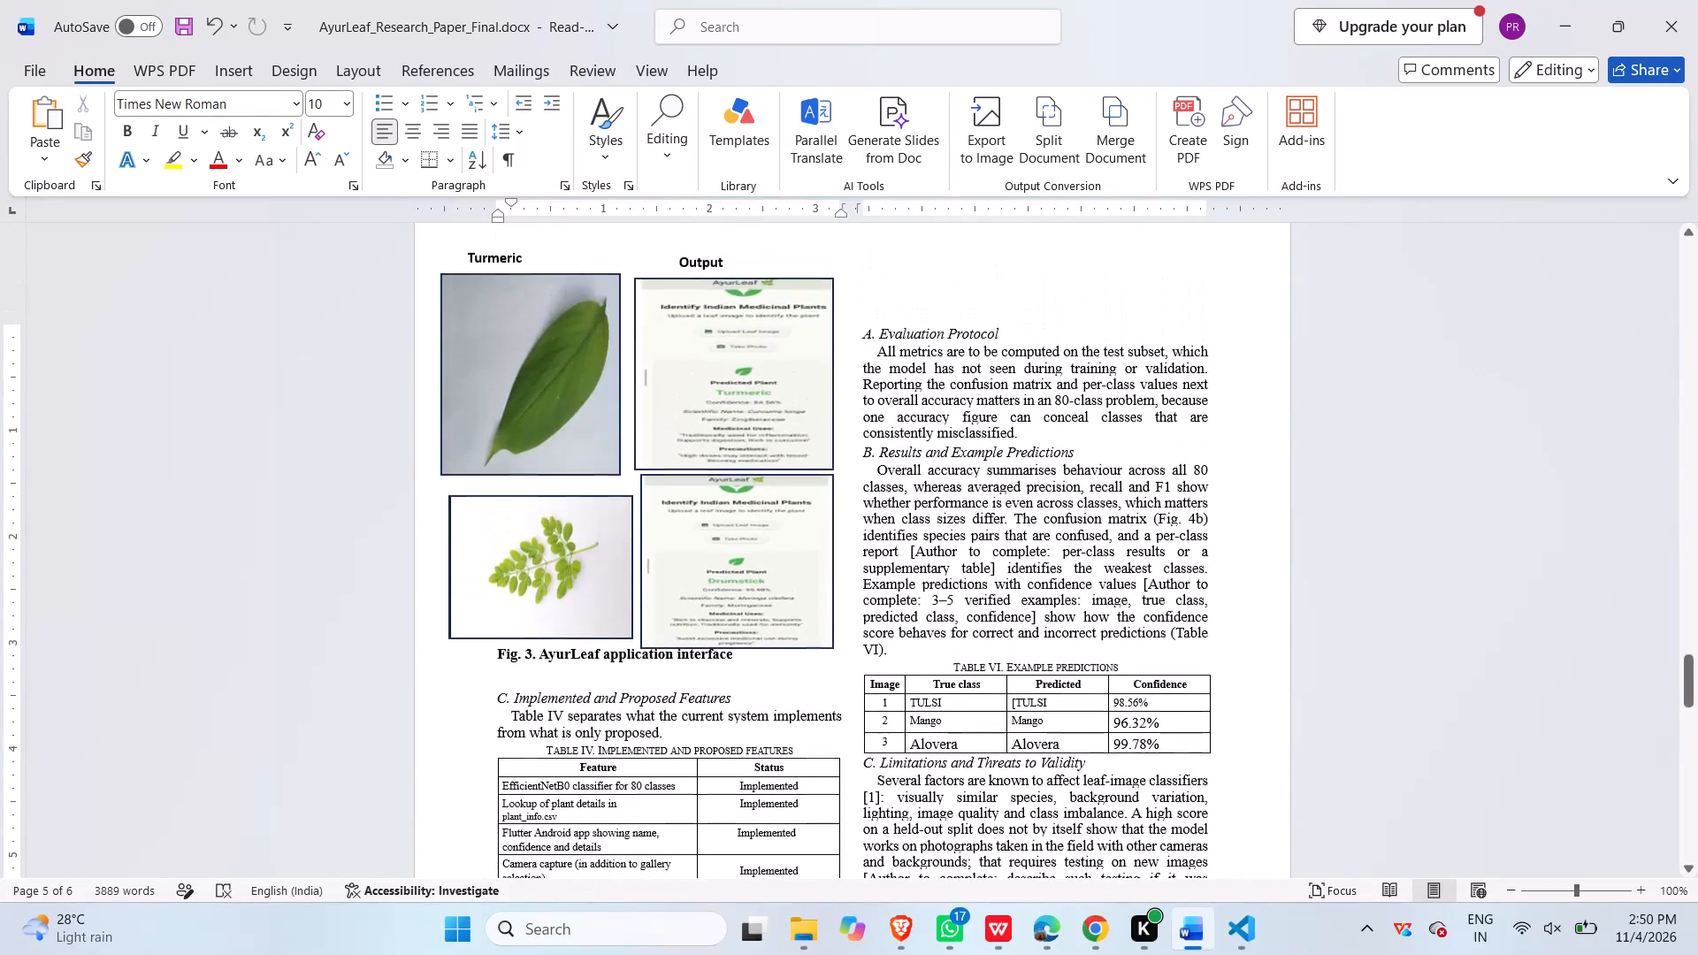
scroll(682, 482, "up", 2)
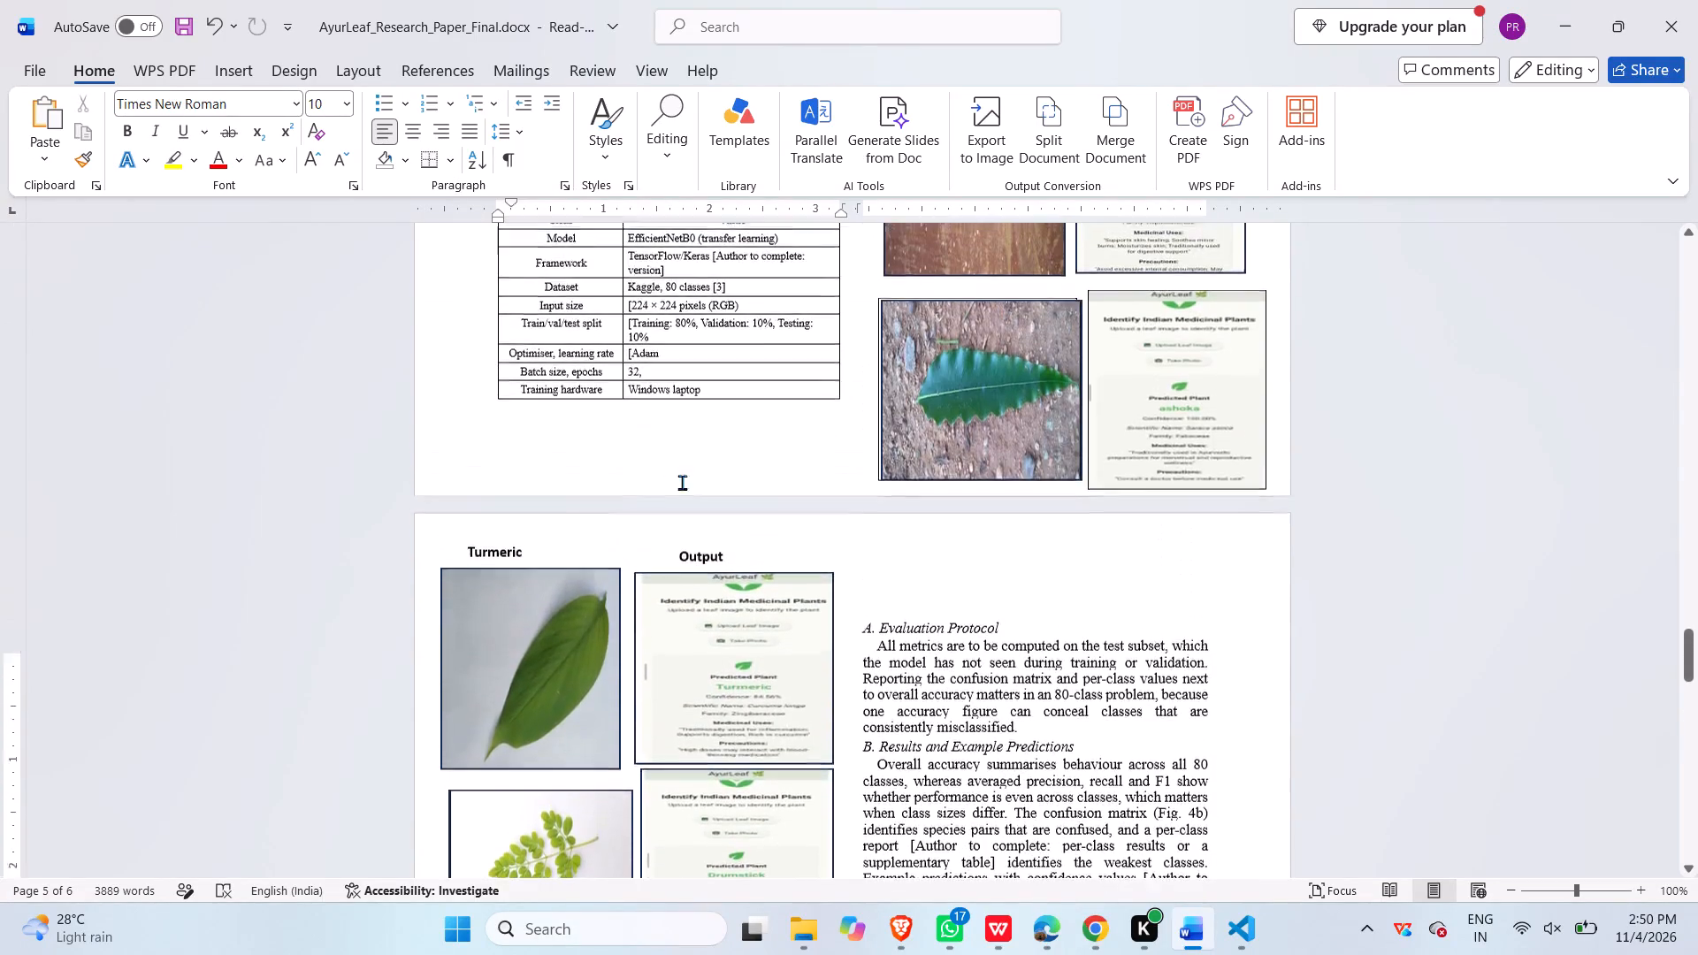
scroll(682, 482, "up", 1)
scroll(682, 482, "down", 1)
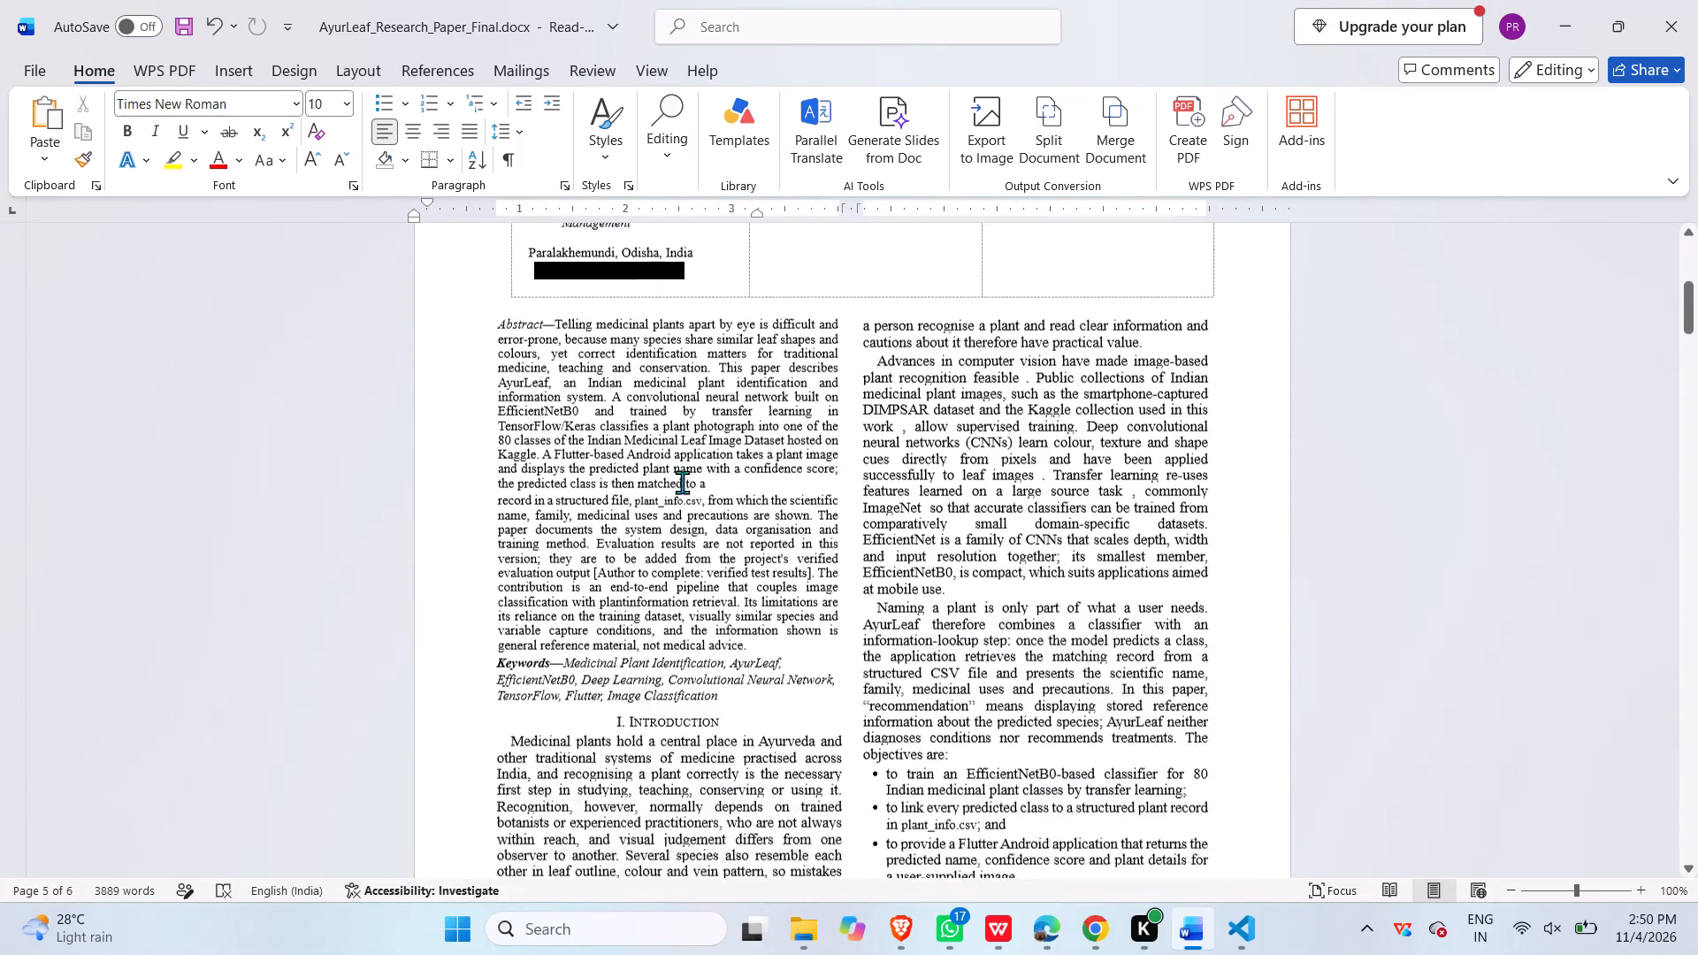
scroll(682, 482, "down", 1)
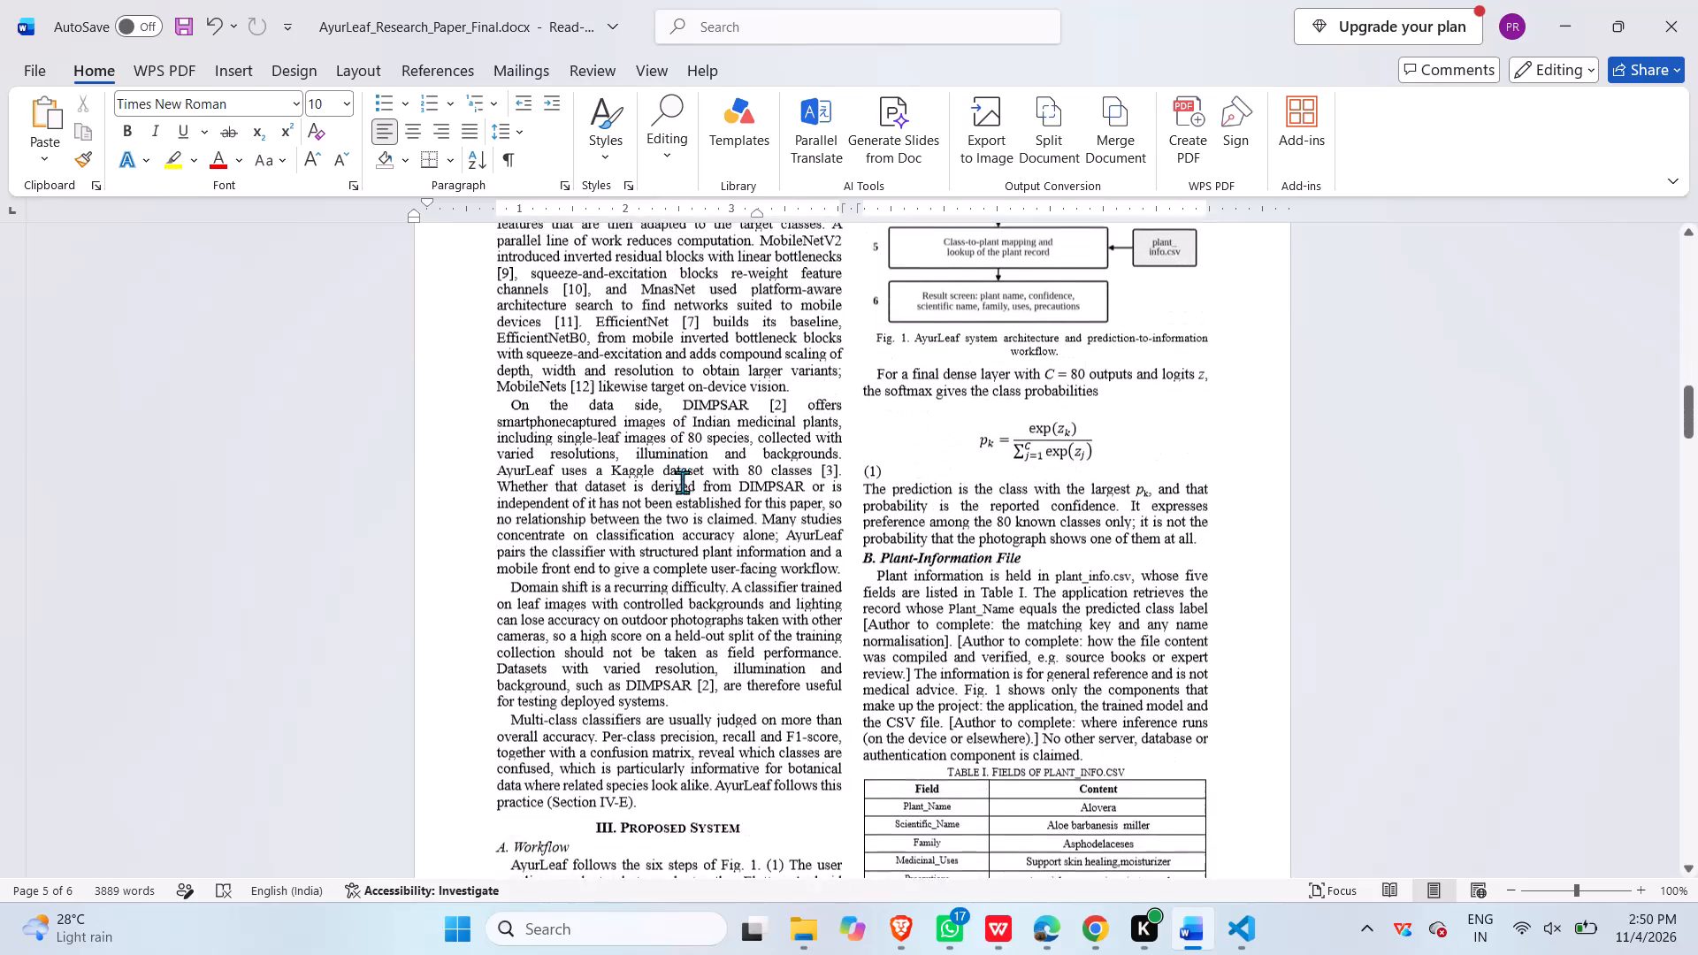
scroll(687, 462, "down", 2)
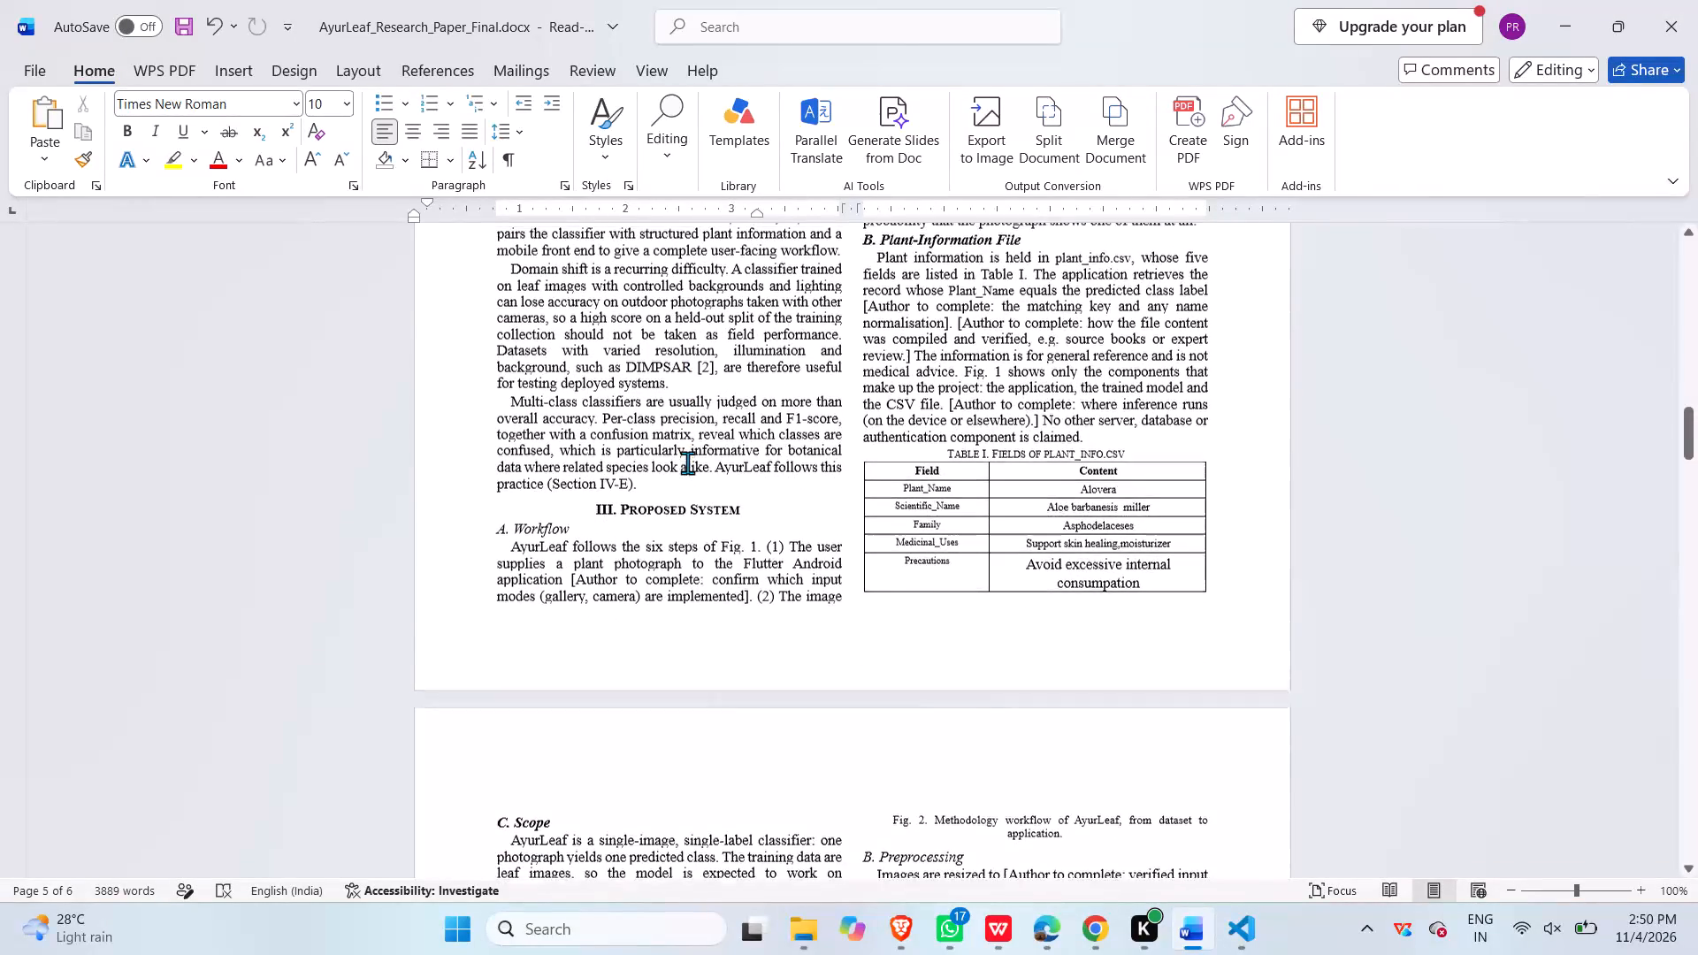
scroll(687, 462, "down", 3)
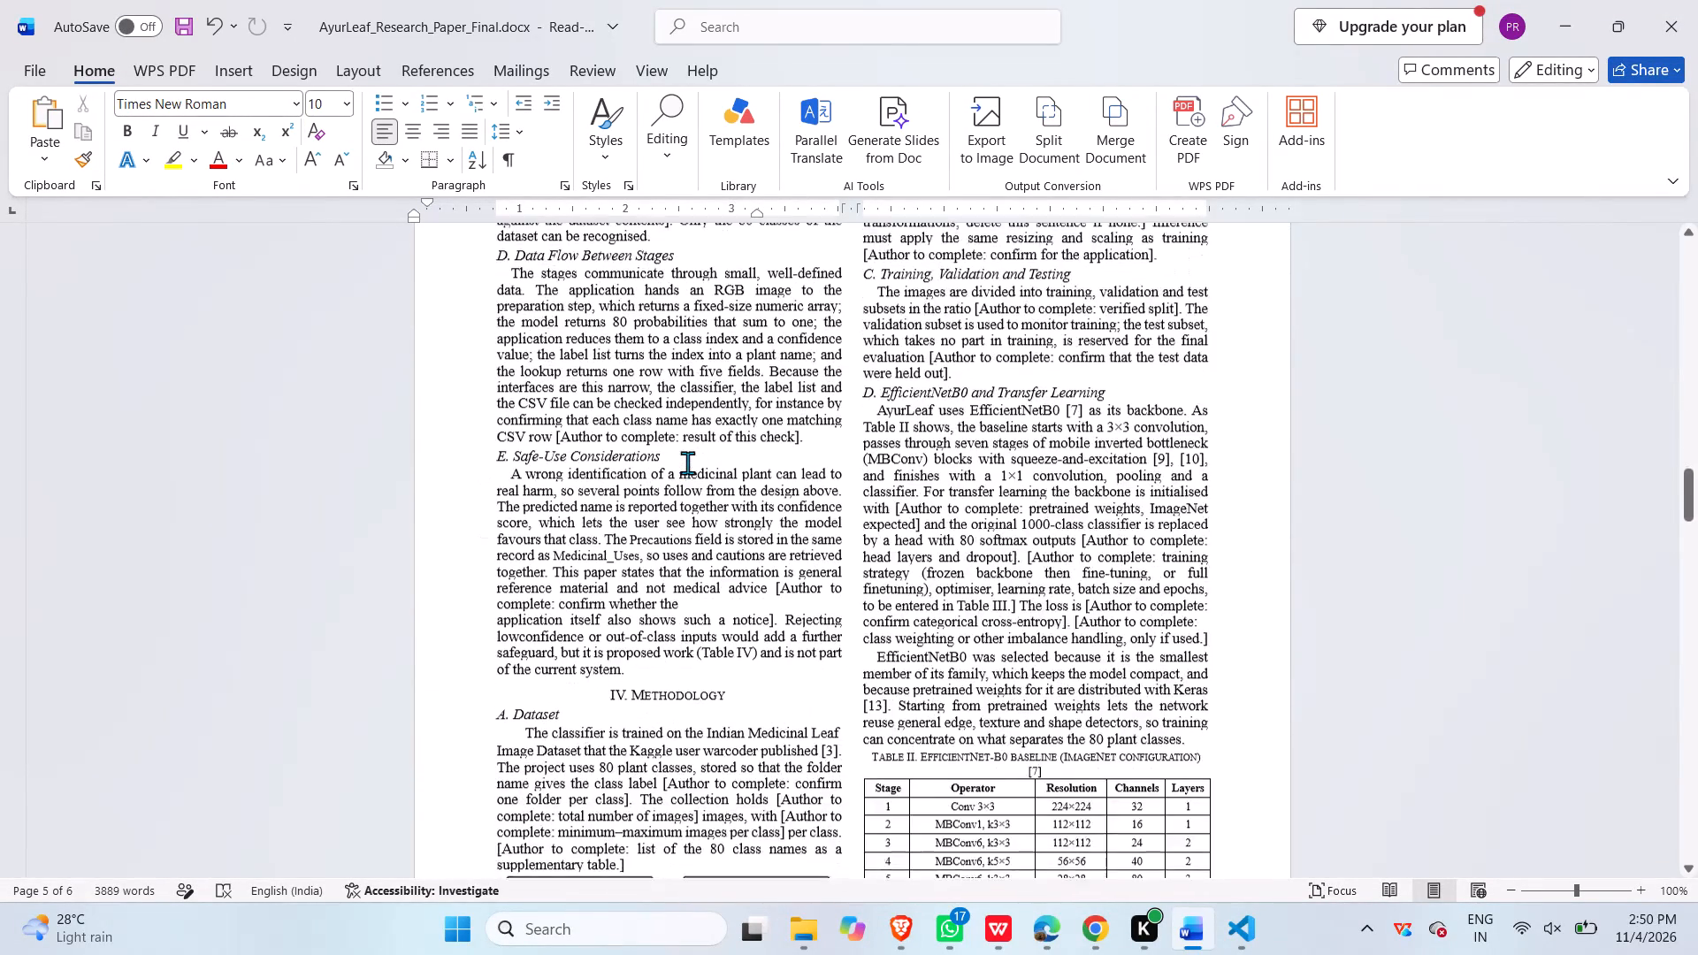
scroll(687, 462, "down", 2)
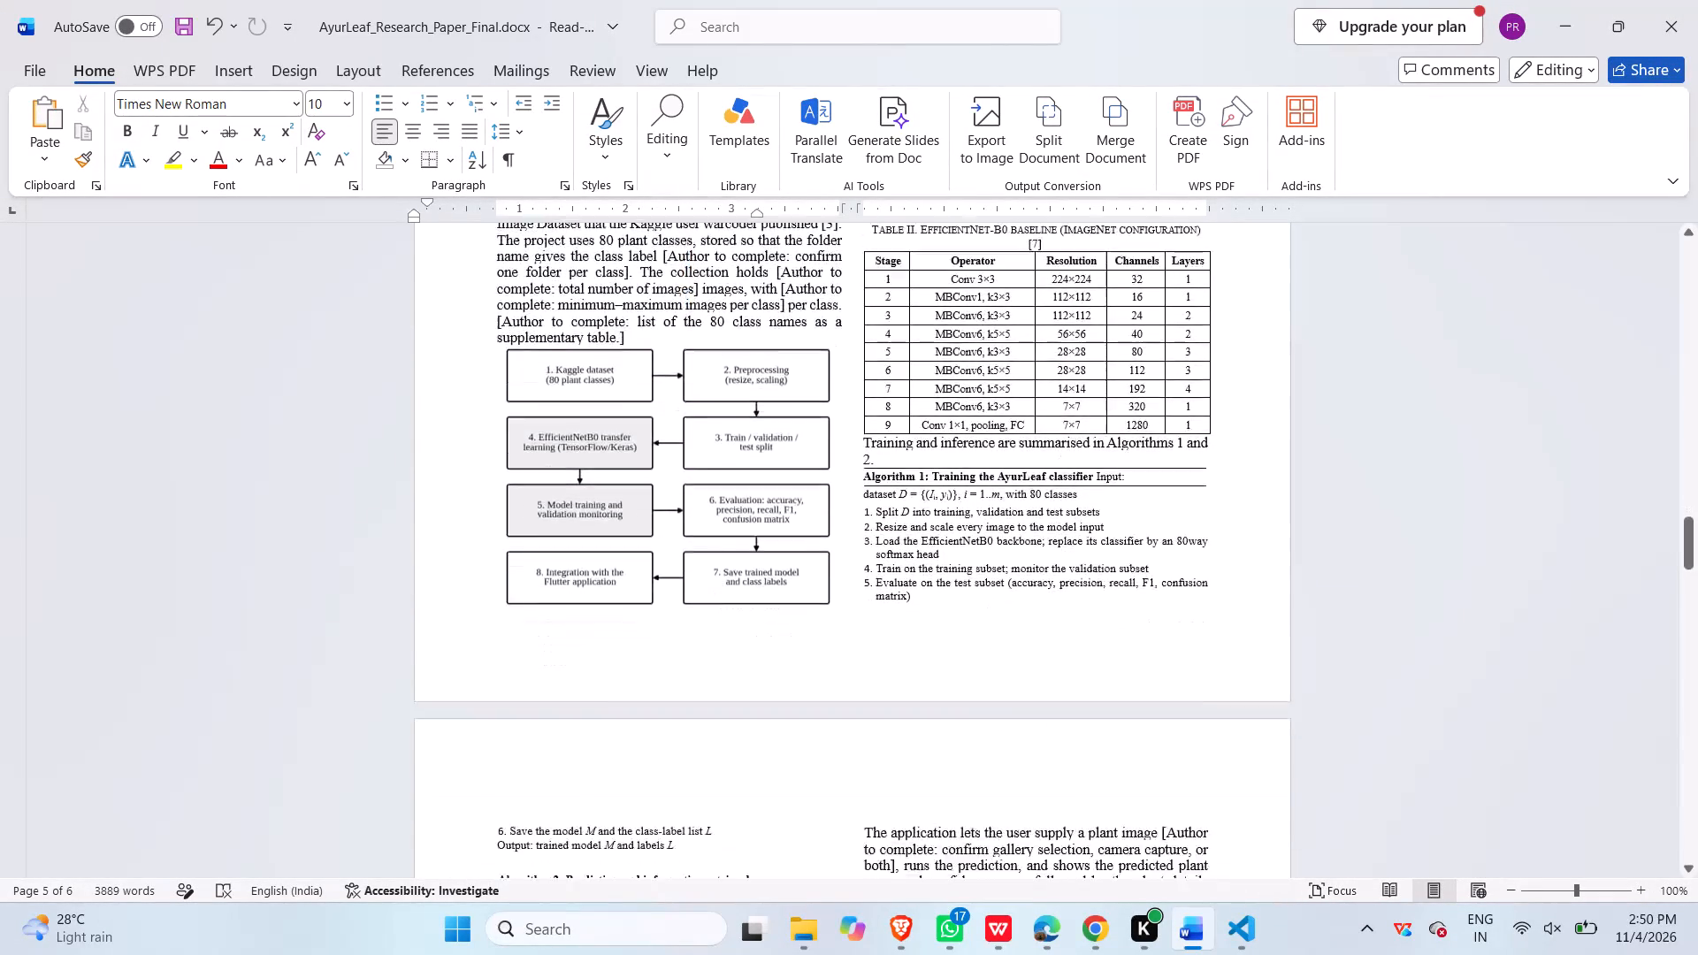
scroll(687, 462, "down", 2)
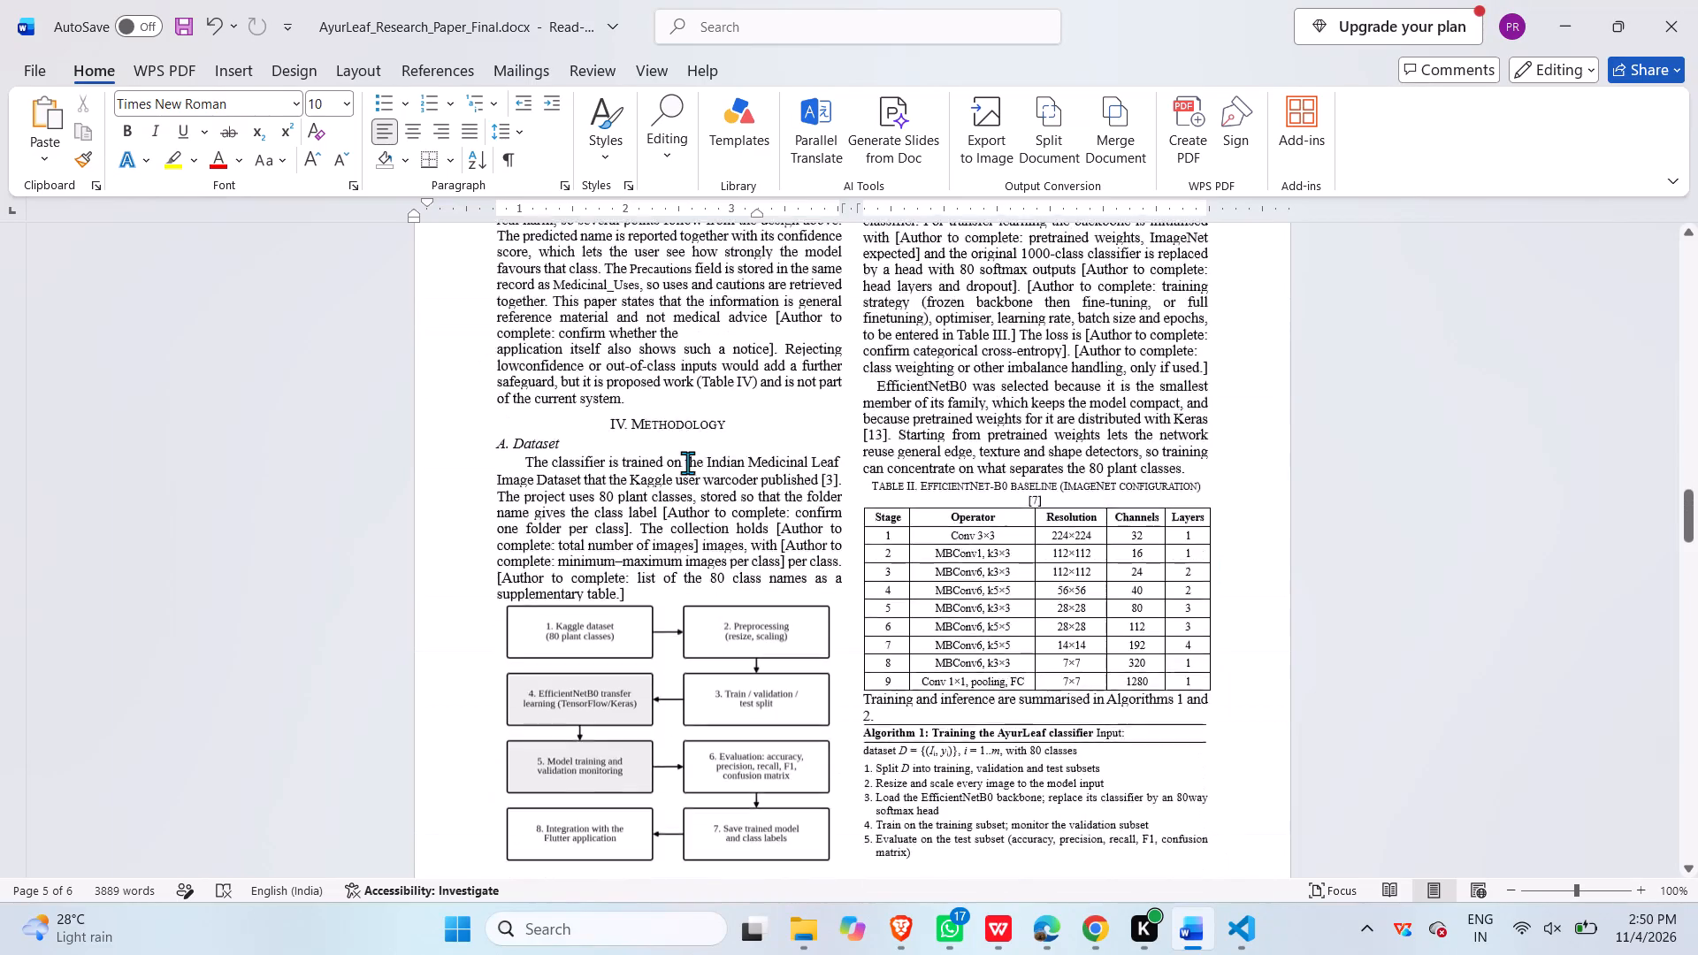
scroll(687, 462, "down", 1)
scroll(687, 462, "up", 1)
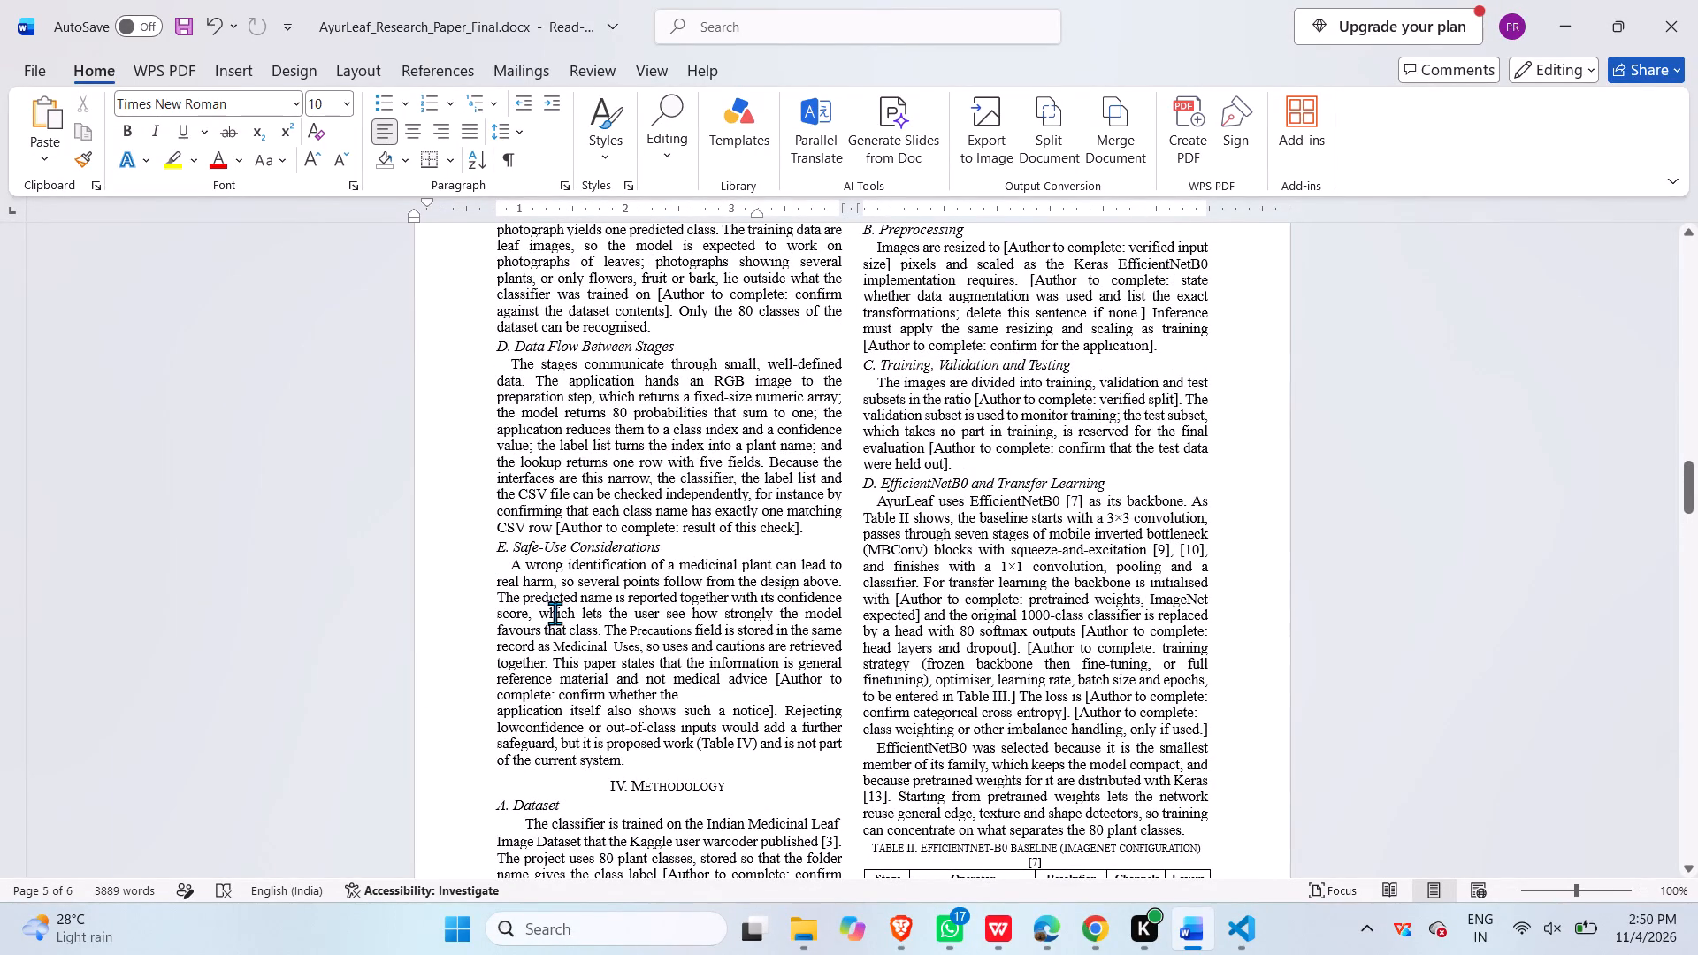
Delete the whole "E. Safe-Use Considerations" subsection, heading and paragraph, before "IV. Methodology", and check the page layout around it.
left_click_drag(495, 546, 582, 743)
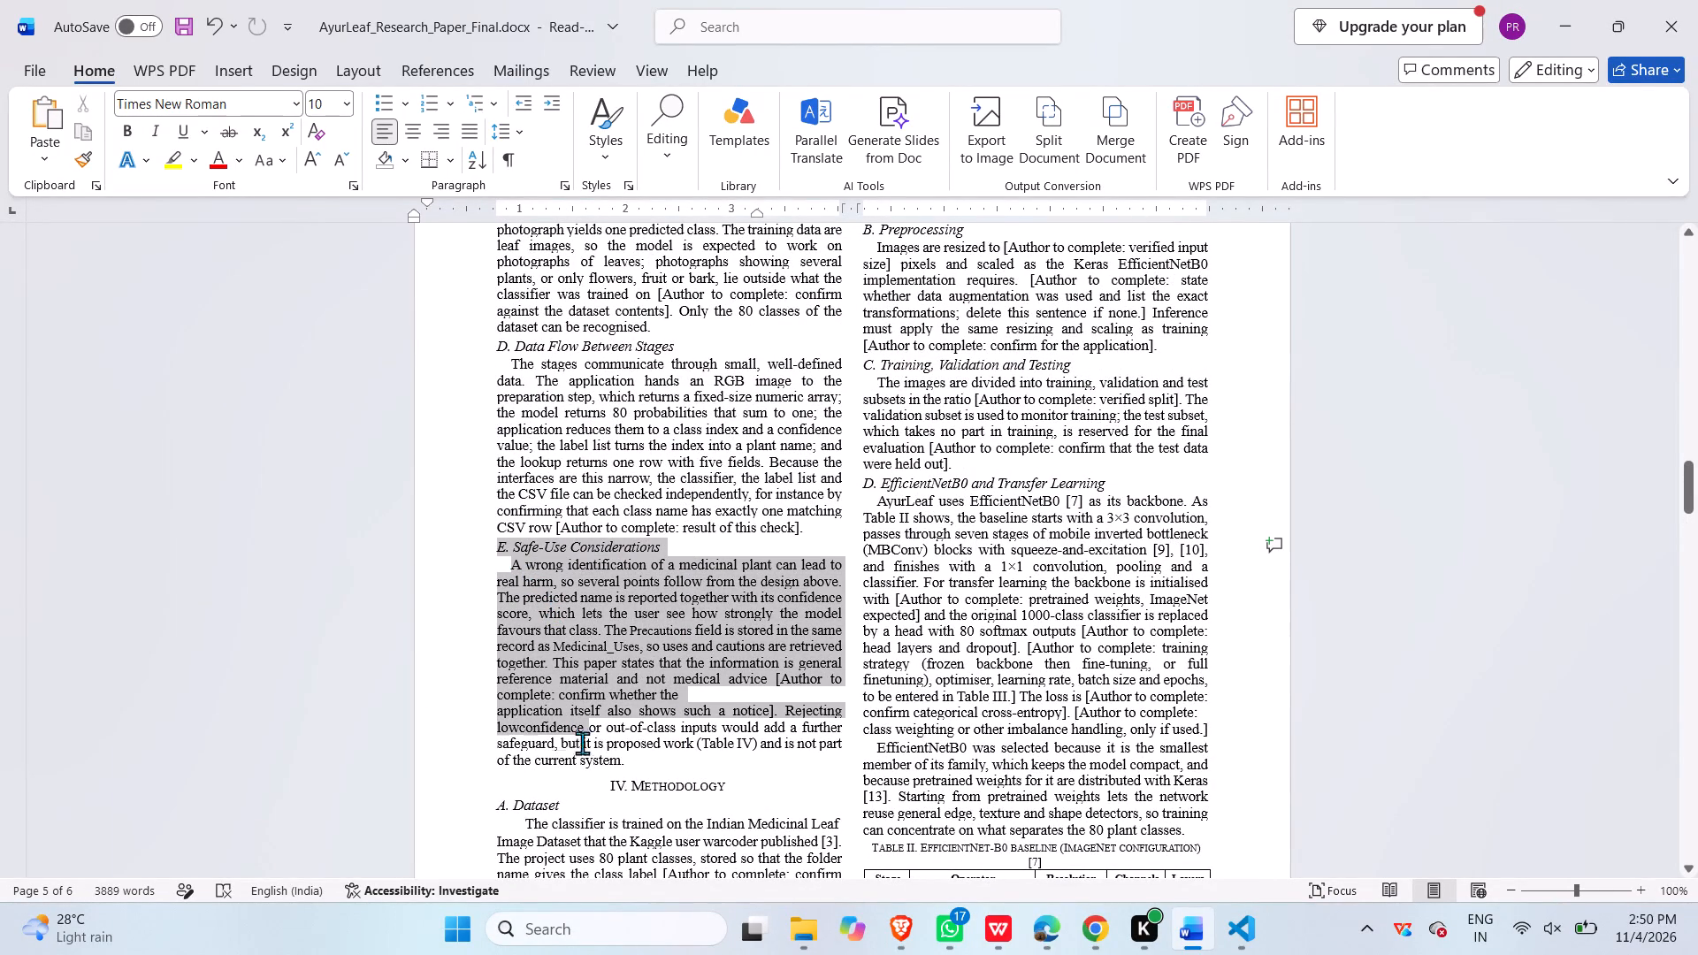
left_click_drag(582, 743, 603, 771)
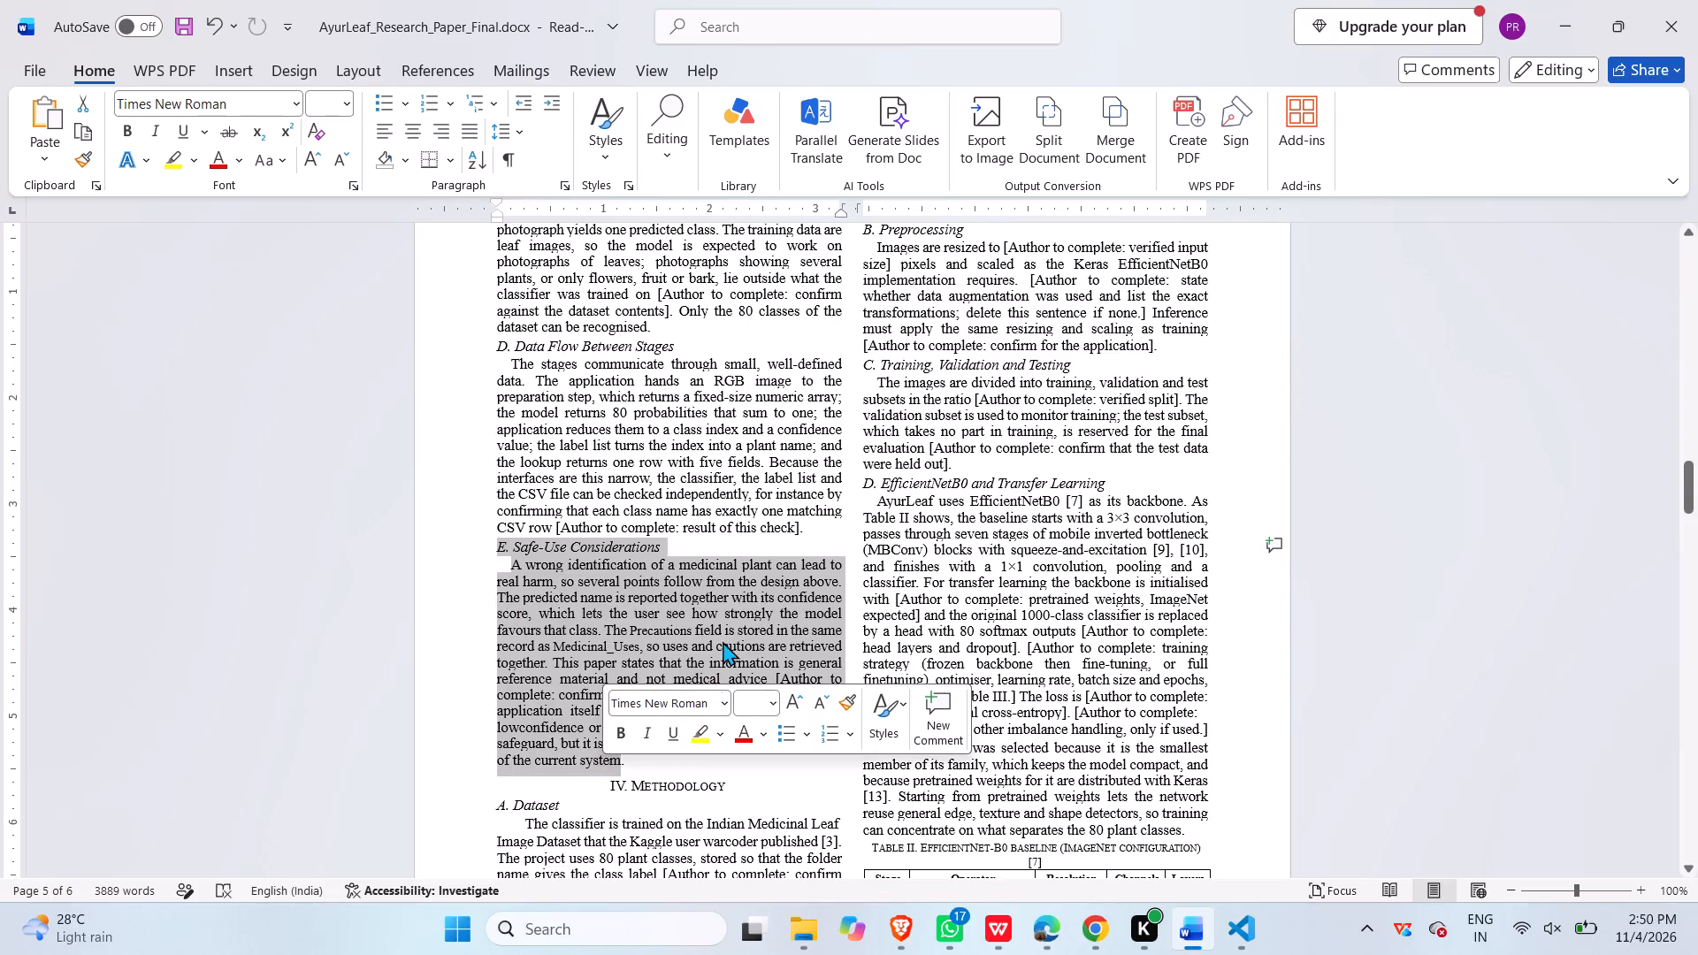
scroll(727, 615, "up", 7)
scroll(700, 572, "down", 1)
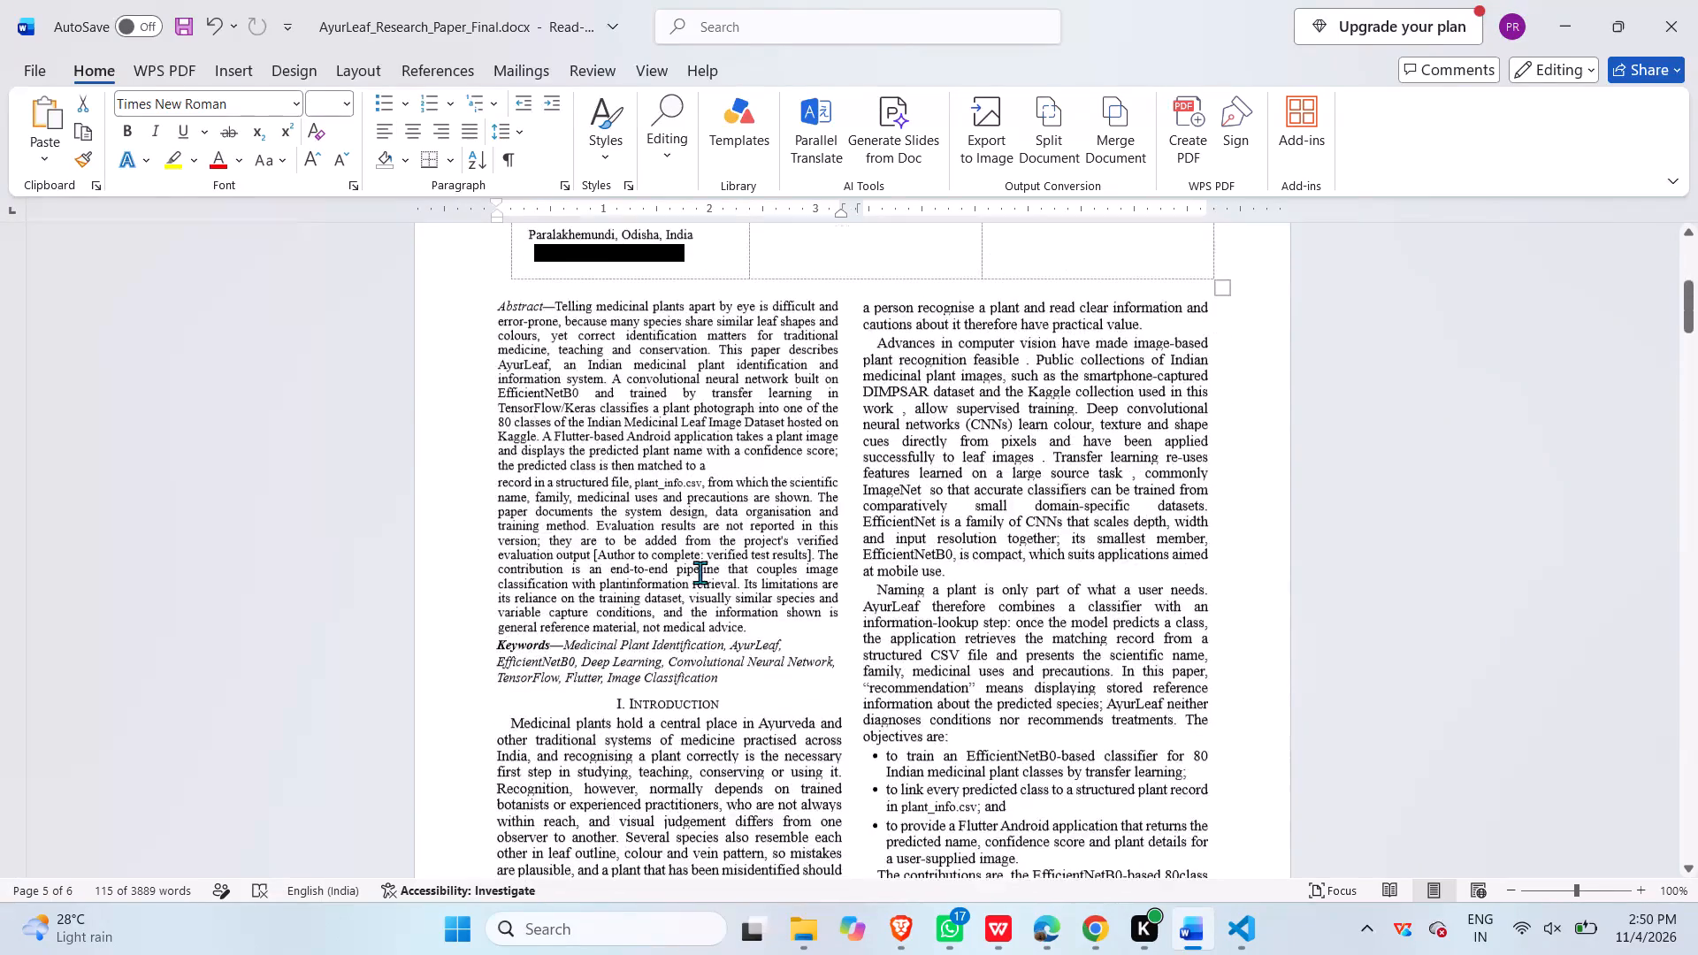
scroll(699, 570, "down", 3)
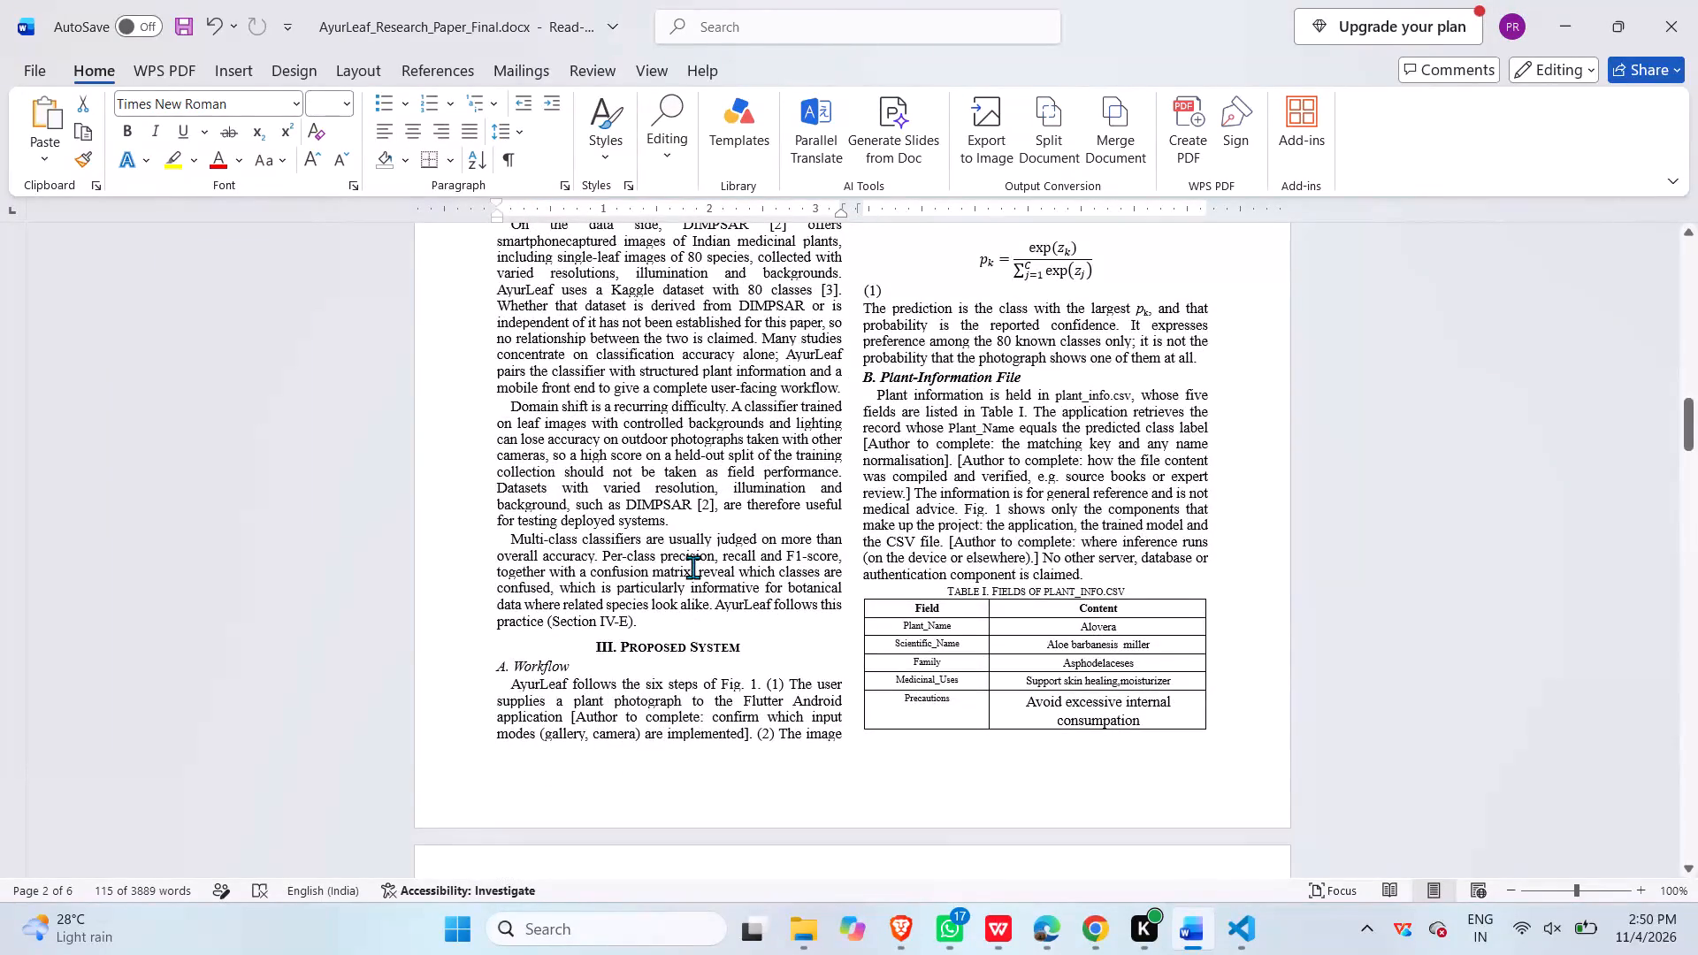
scroll(641, 577, "down", 1)
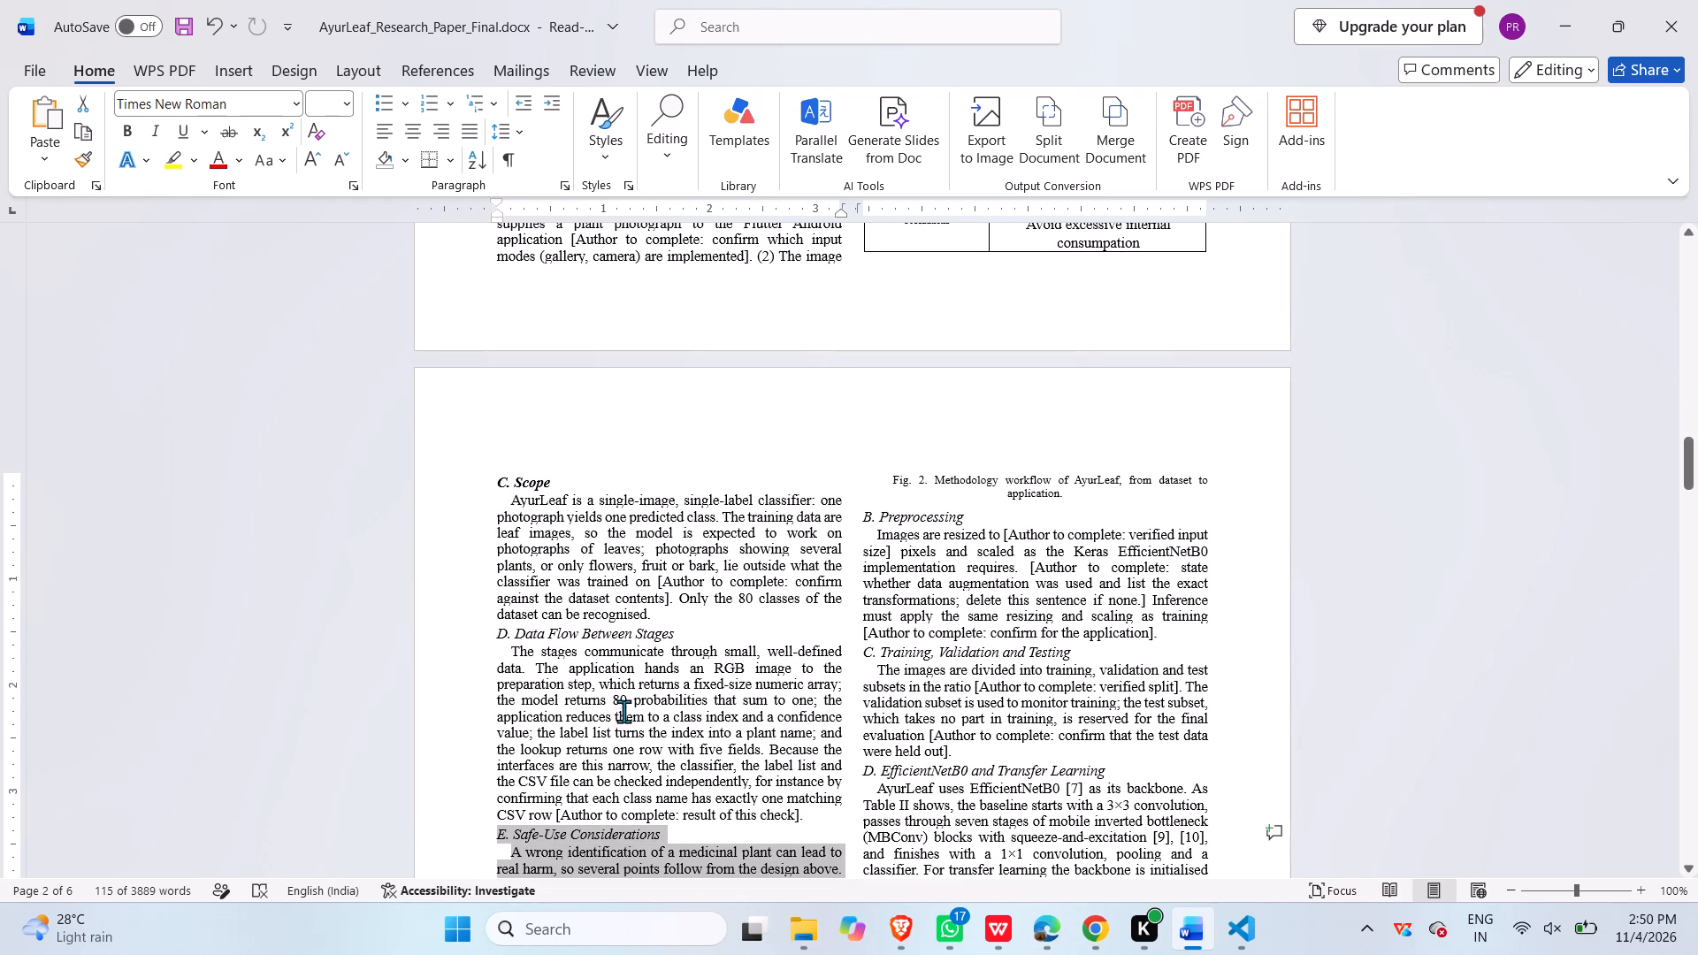
scroll(624, 712, "down", 2)
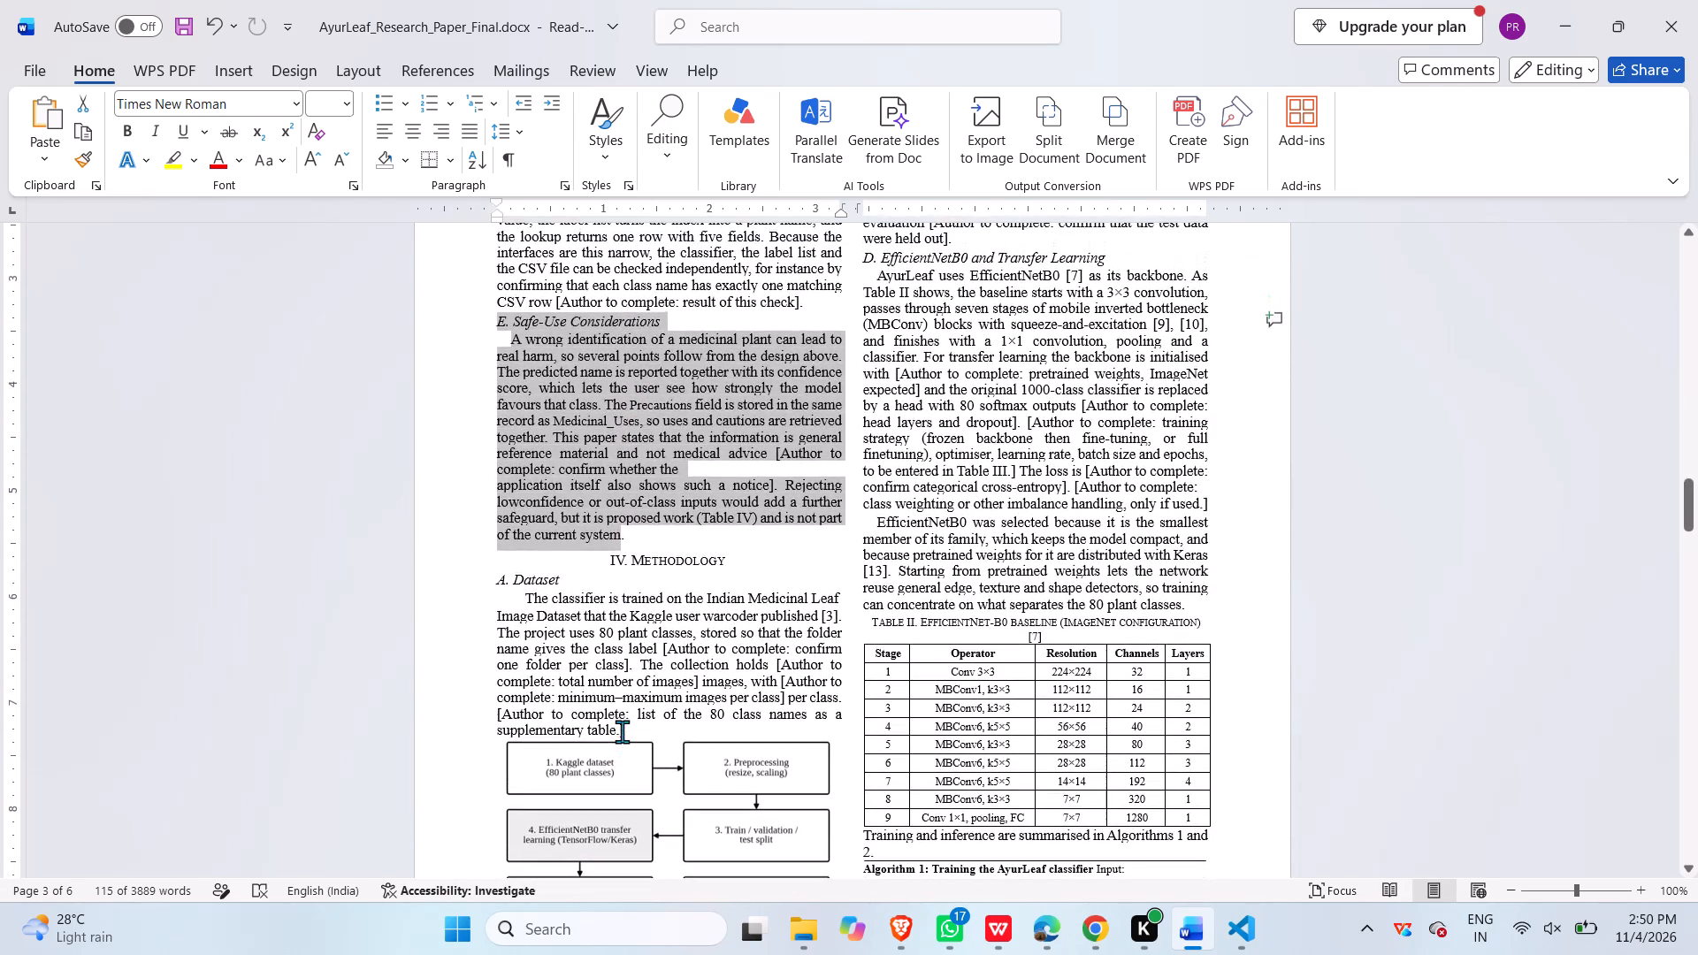
key("BackSpace")
scroll(675, 653, "up", 1)
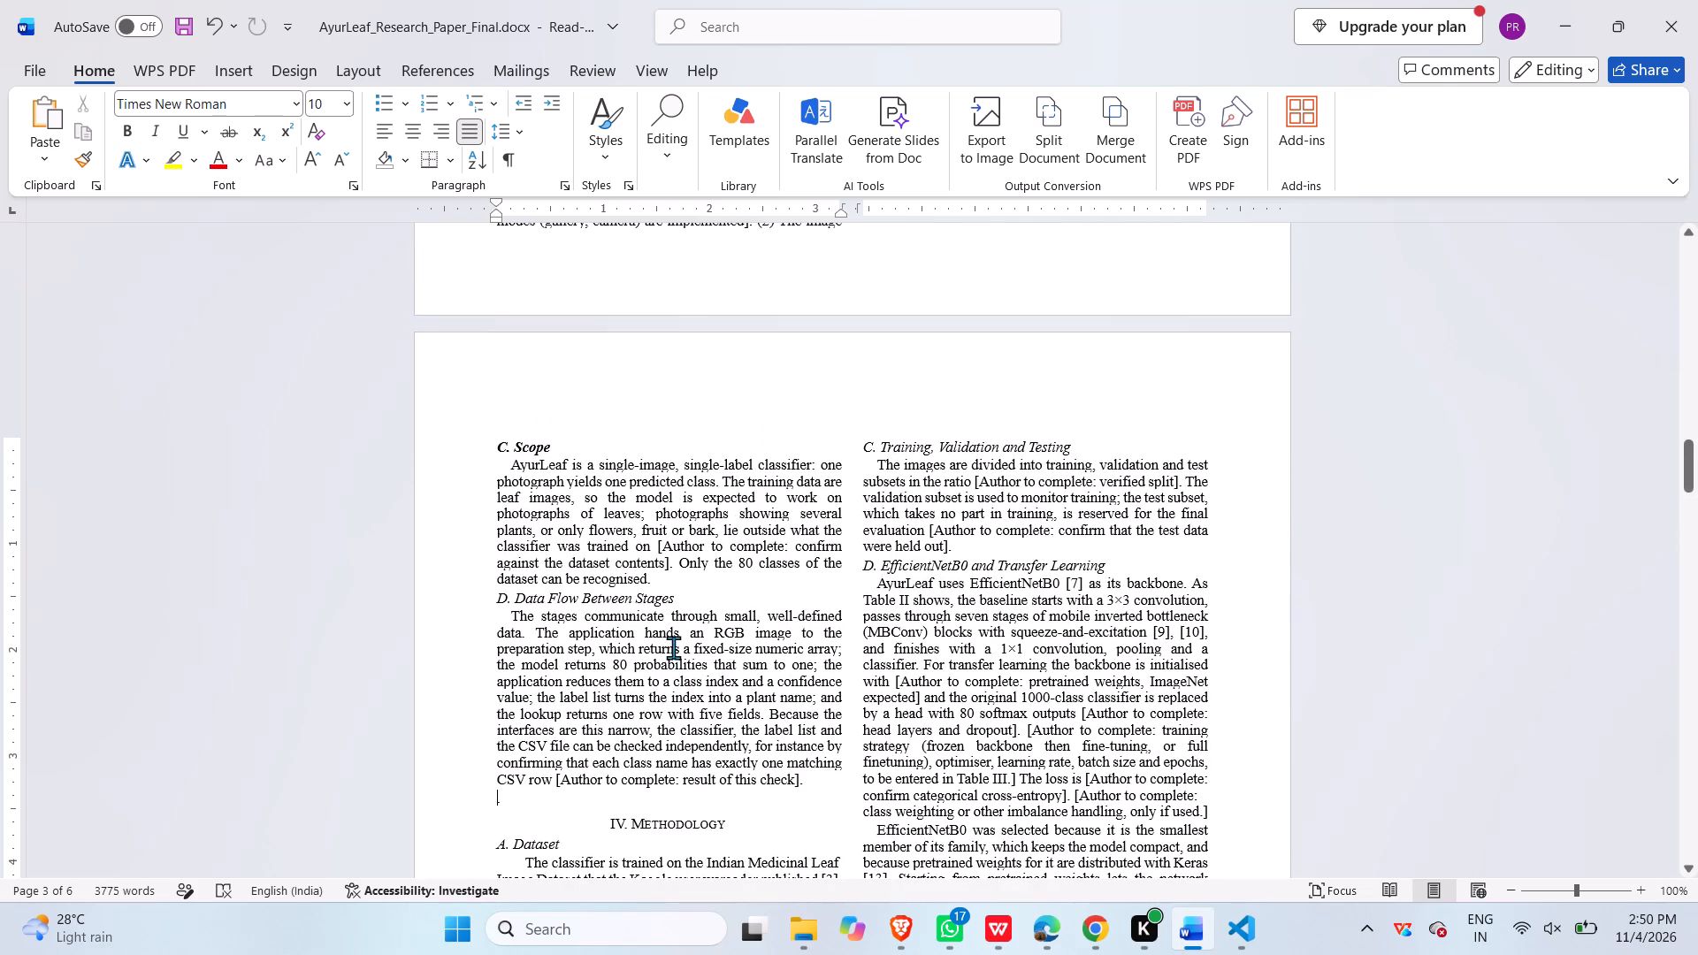
scroll(669, 639, "up", 1)
scroll(669, 637, "down", 3)
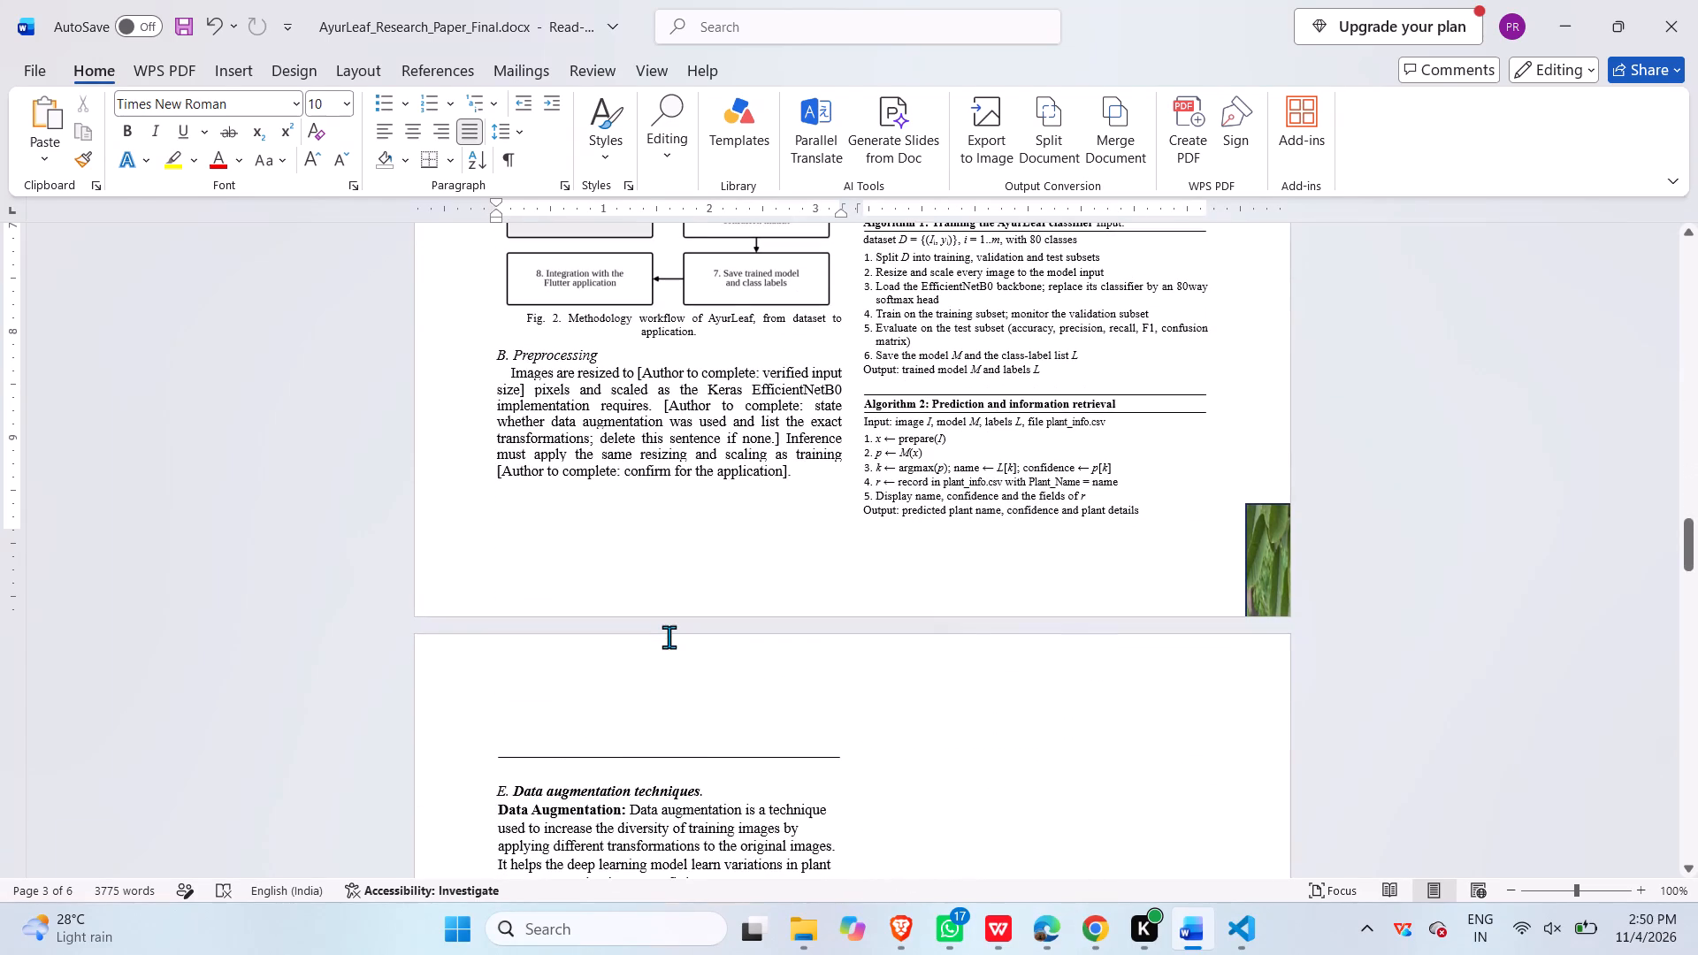
Undo the deletion of the "E. Safe-Use Considerations" subsection before "IV. Methodology" and check the page around it.
scroll(663, 638, "up", 1)
scroll(662, 638, "down", 3)
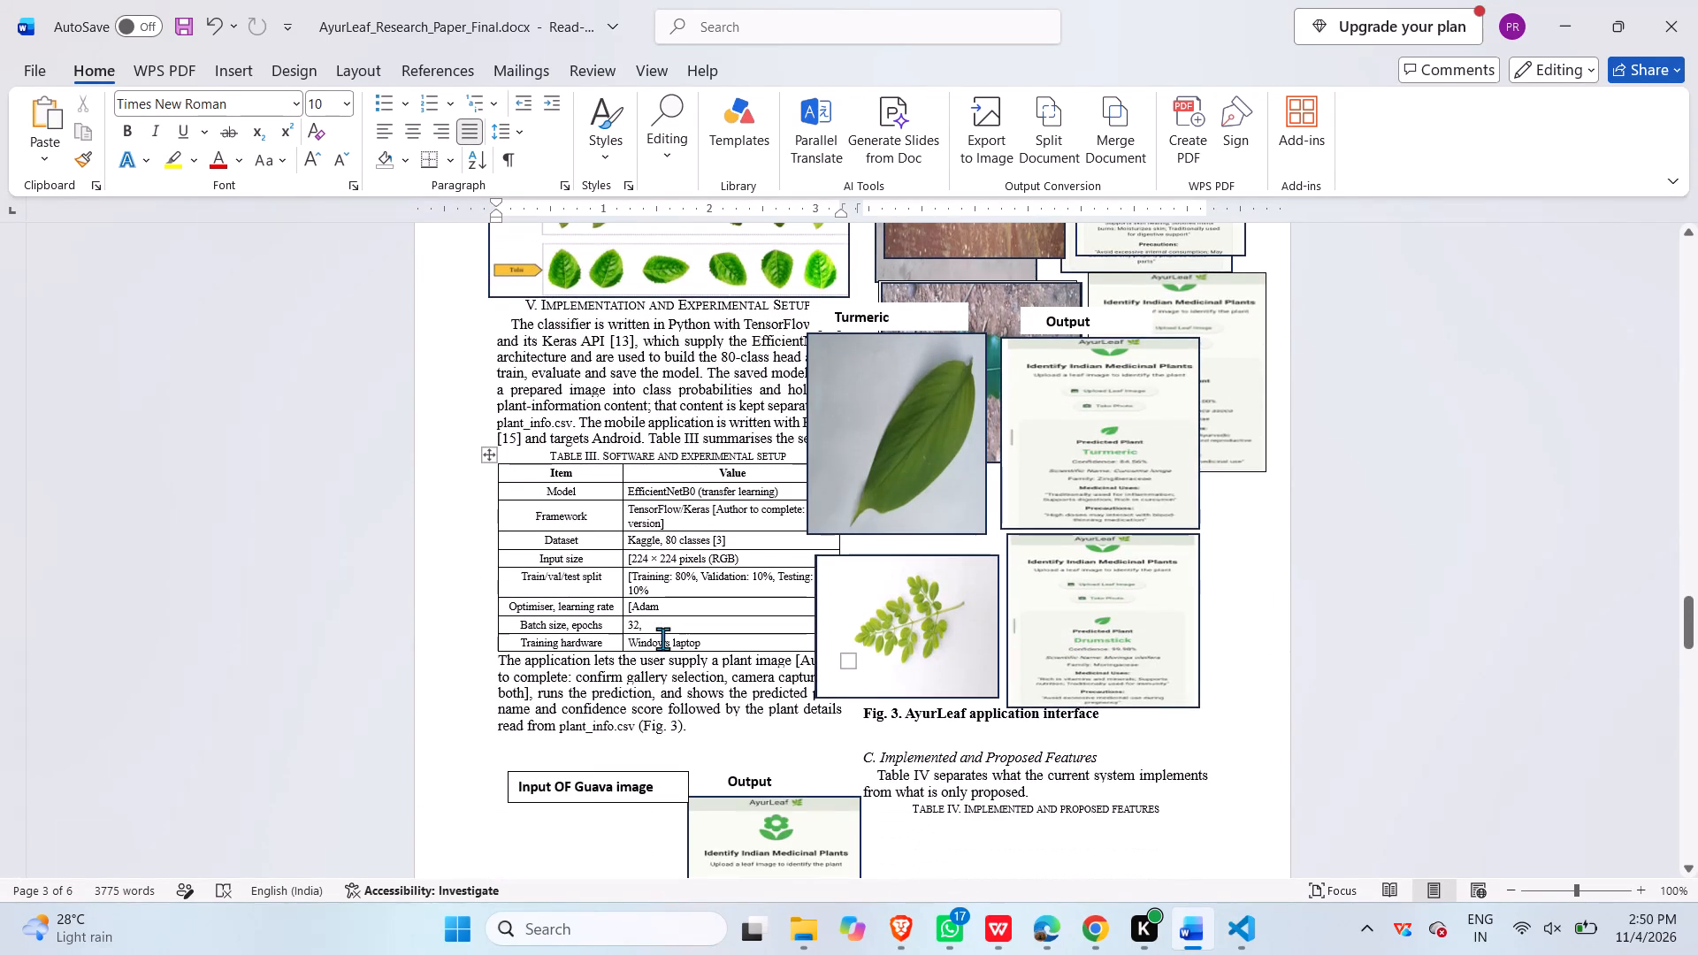
key("ctrl+z")
scroll(664, 639, "up", 1)
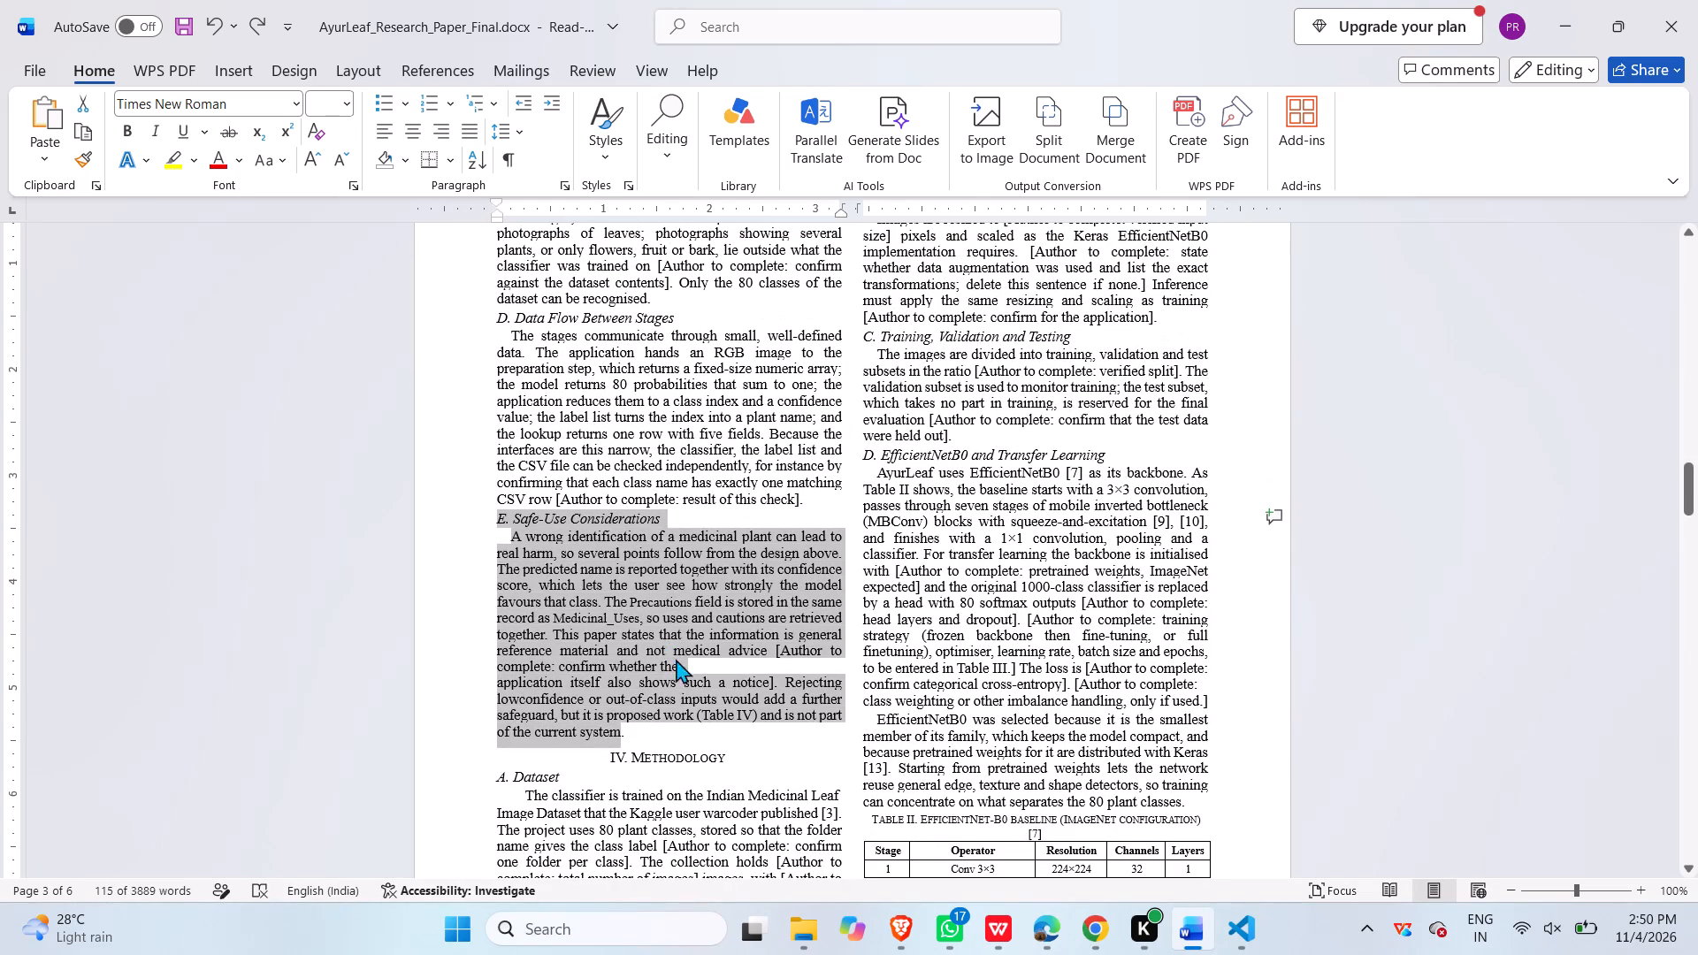
left_click(744, 712)
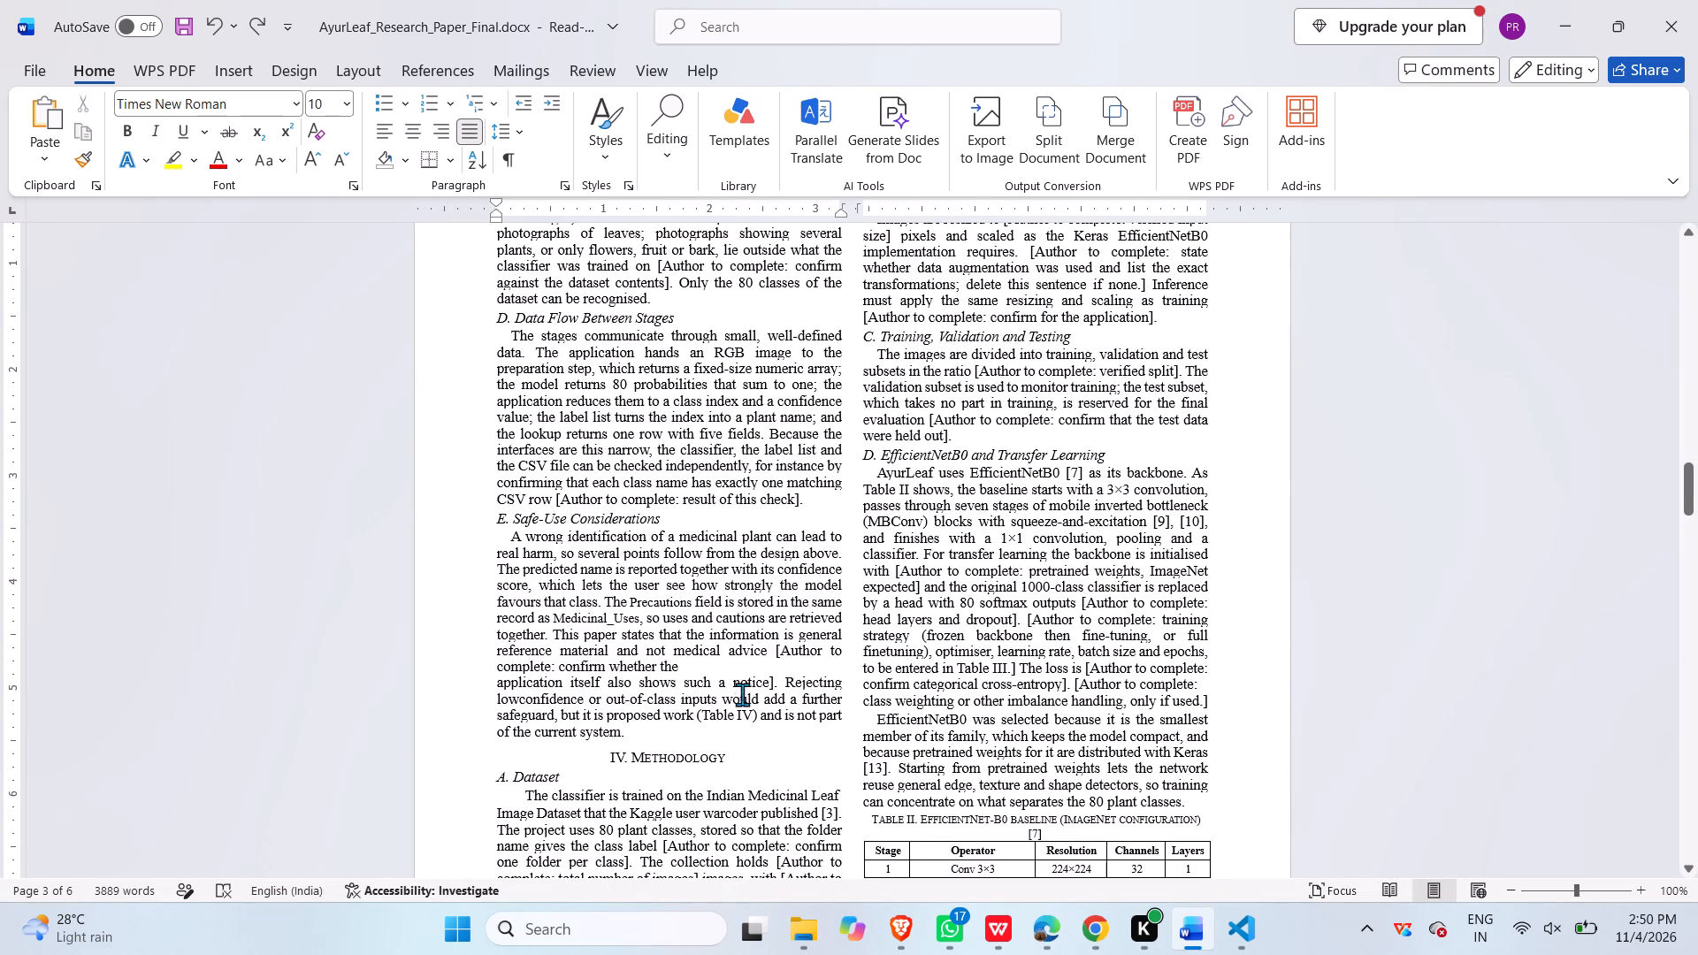
scroll(742, 687, "up", 1)
scroll(742, 679, "down", 1)
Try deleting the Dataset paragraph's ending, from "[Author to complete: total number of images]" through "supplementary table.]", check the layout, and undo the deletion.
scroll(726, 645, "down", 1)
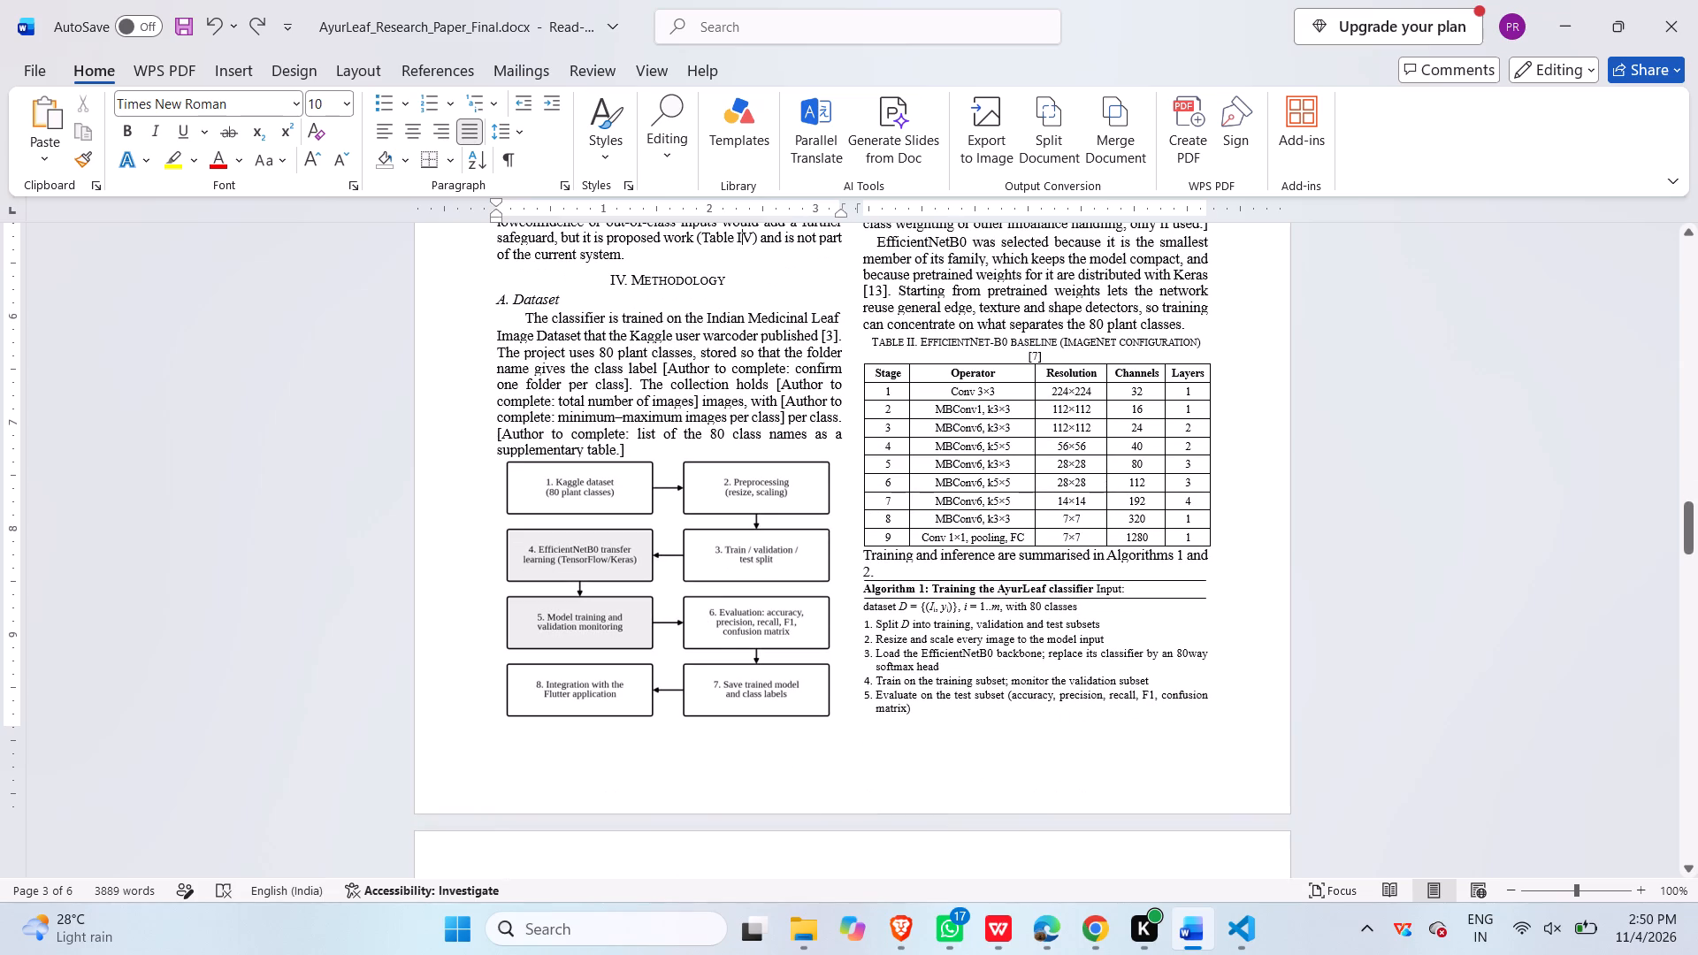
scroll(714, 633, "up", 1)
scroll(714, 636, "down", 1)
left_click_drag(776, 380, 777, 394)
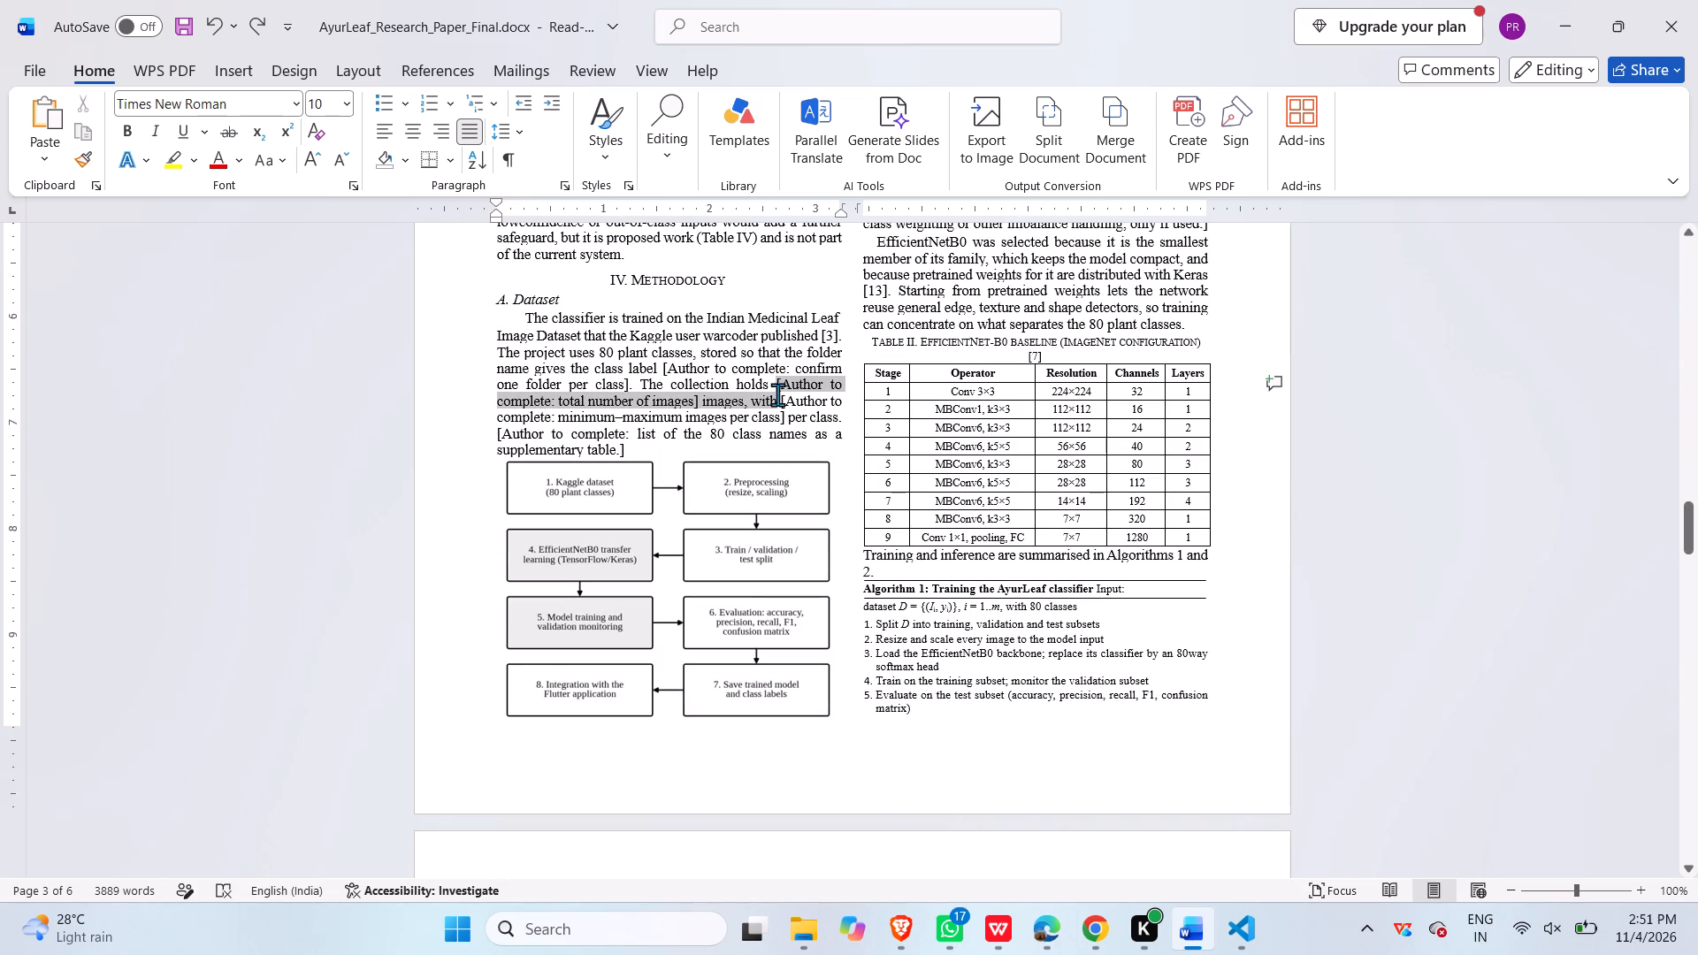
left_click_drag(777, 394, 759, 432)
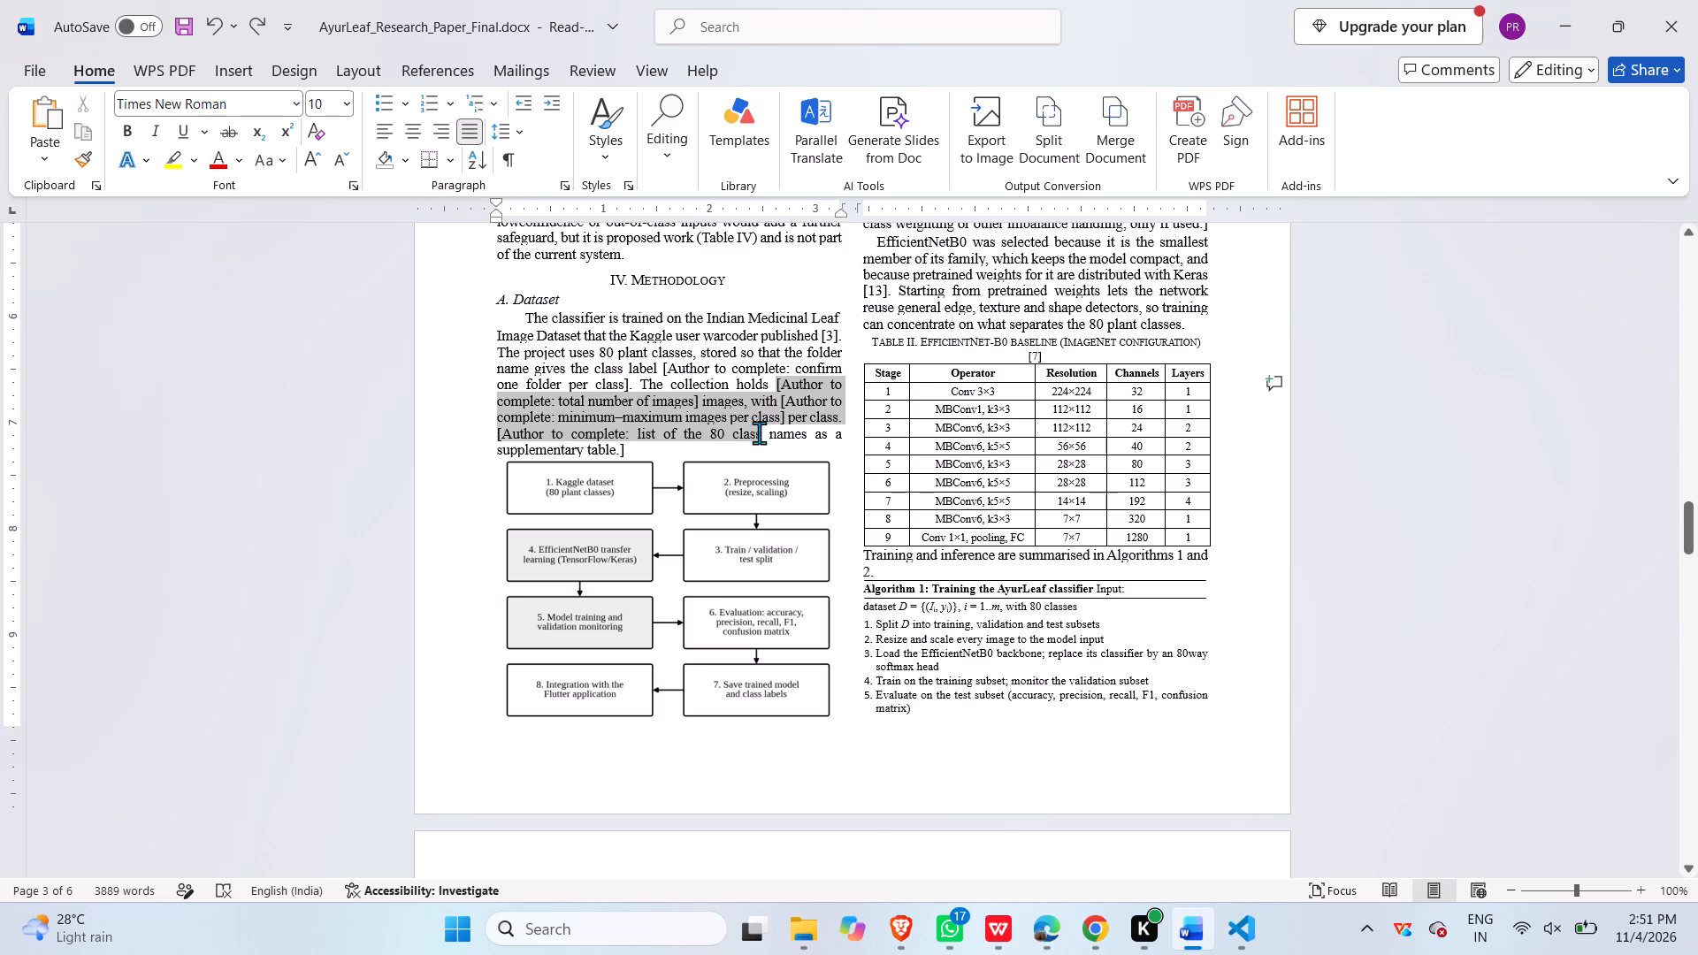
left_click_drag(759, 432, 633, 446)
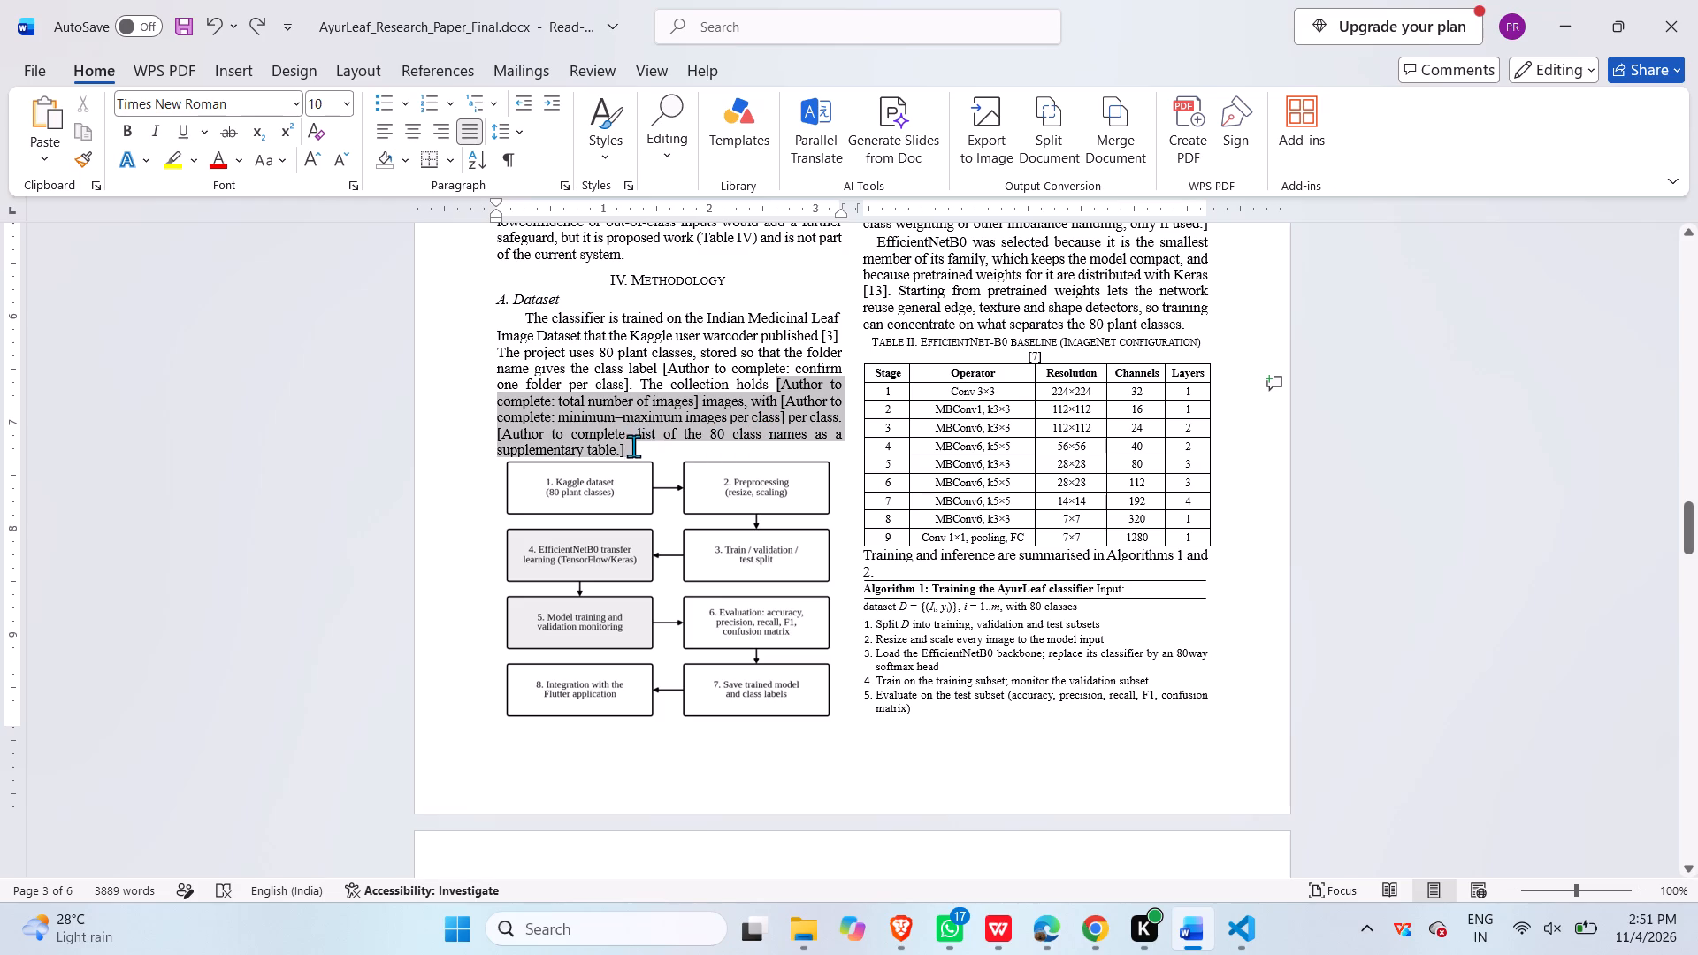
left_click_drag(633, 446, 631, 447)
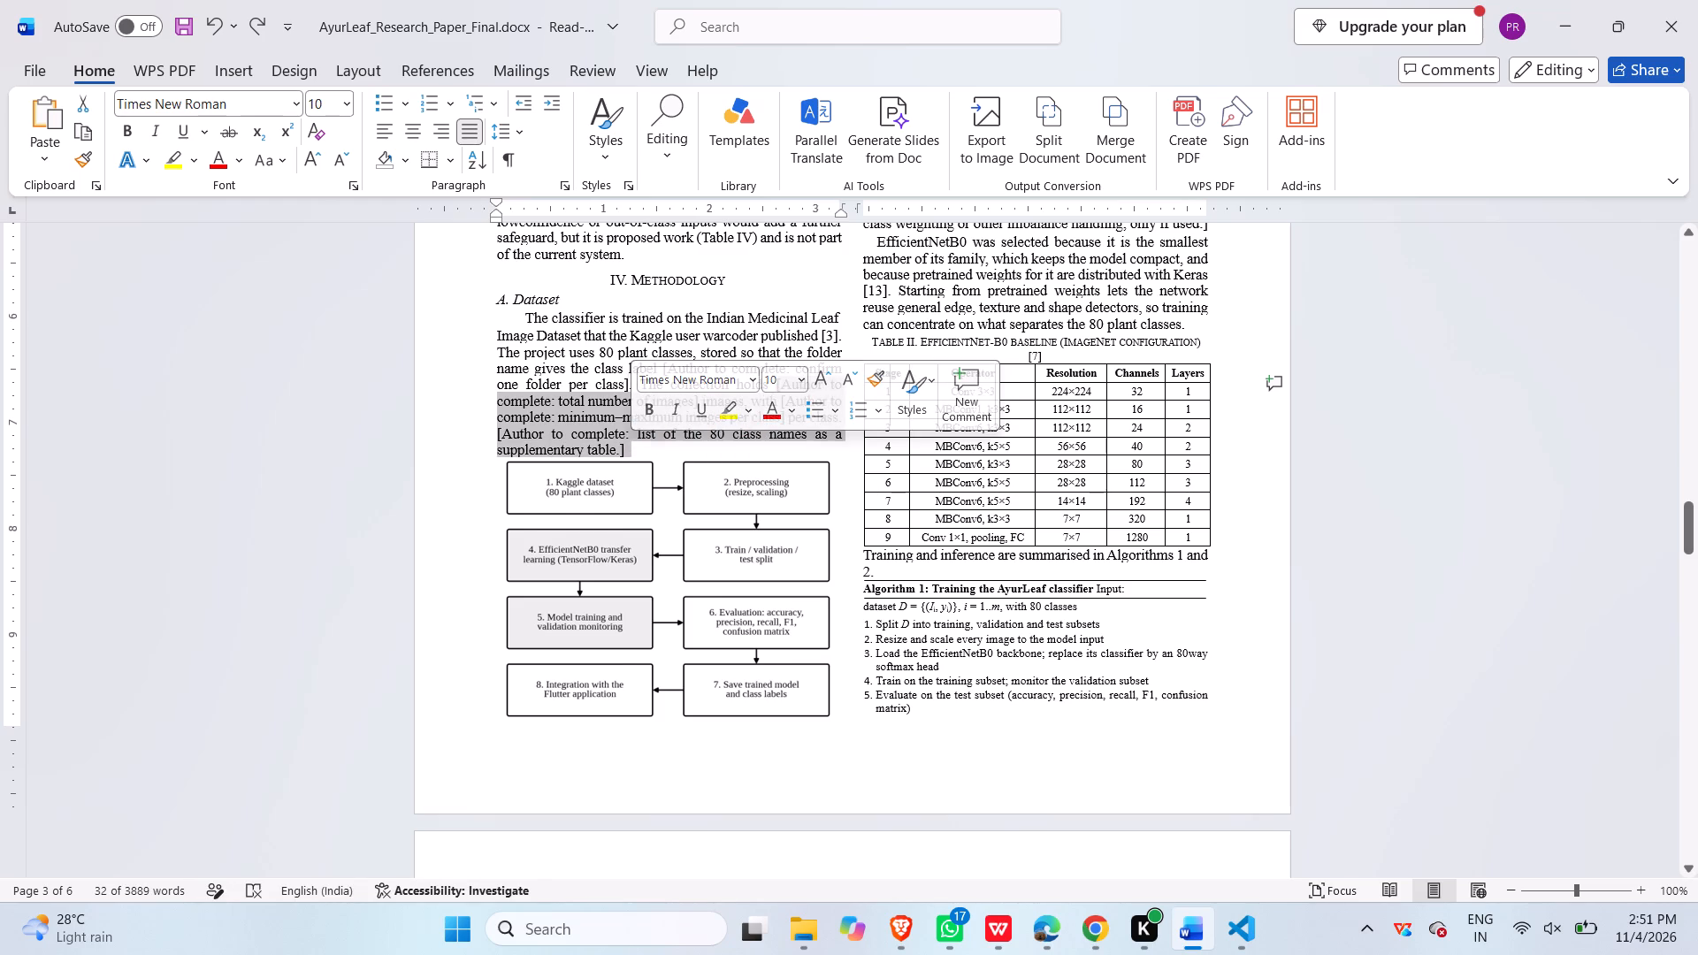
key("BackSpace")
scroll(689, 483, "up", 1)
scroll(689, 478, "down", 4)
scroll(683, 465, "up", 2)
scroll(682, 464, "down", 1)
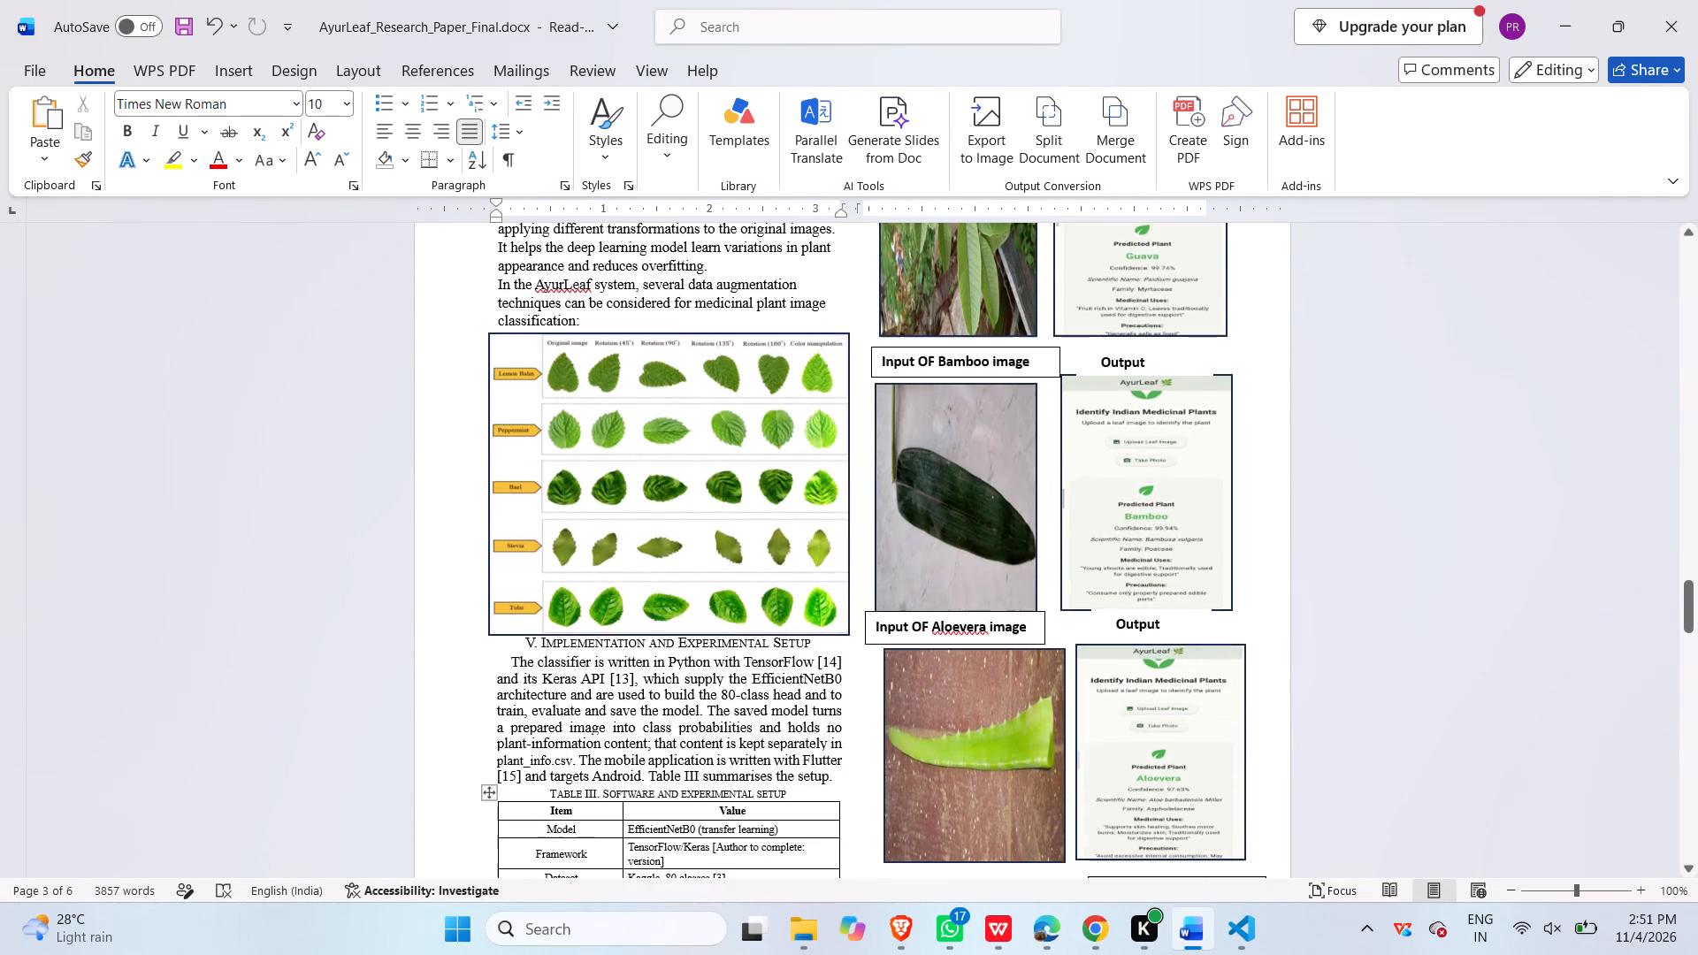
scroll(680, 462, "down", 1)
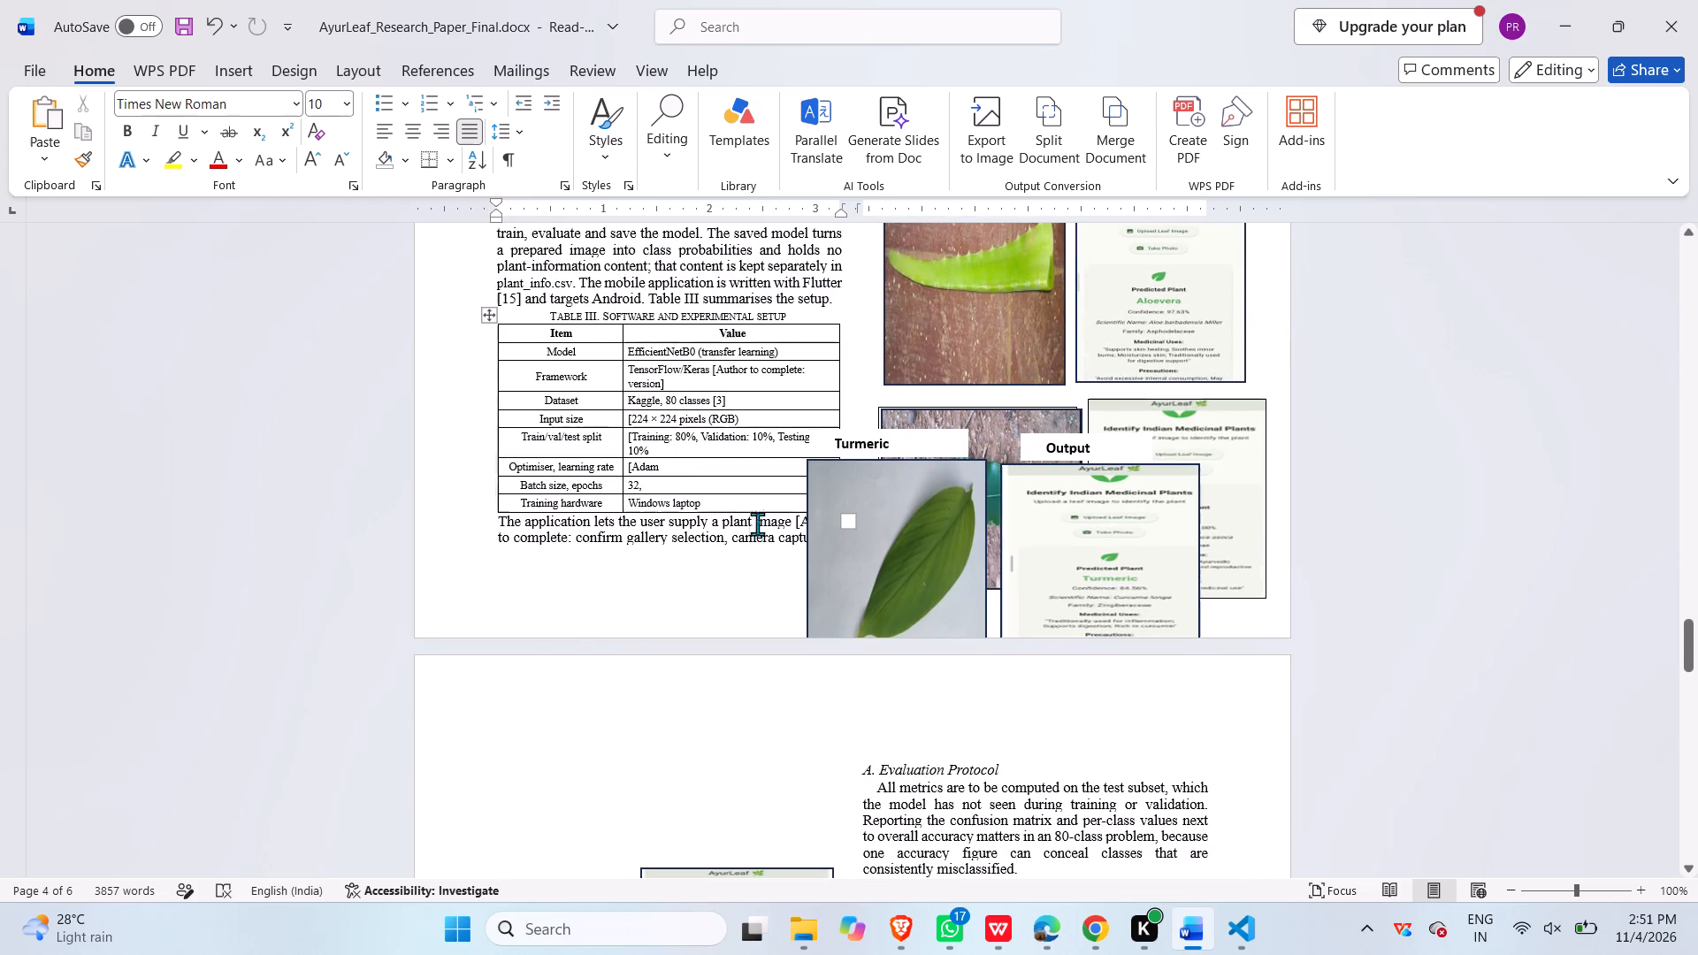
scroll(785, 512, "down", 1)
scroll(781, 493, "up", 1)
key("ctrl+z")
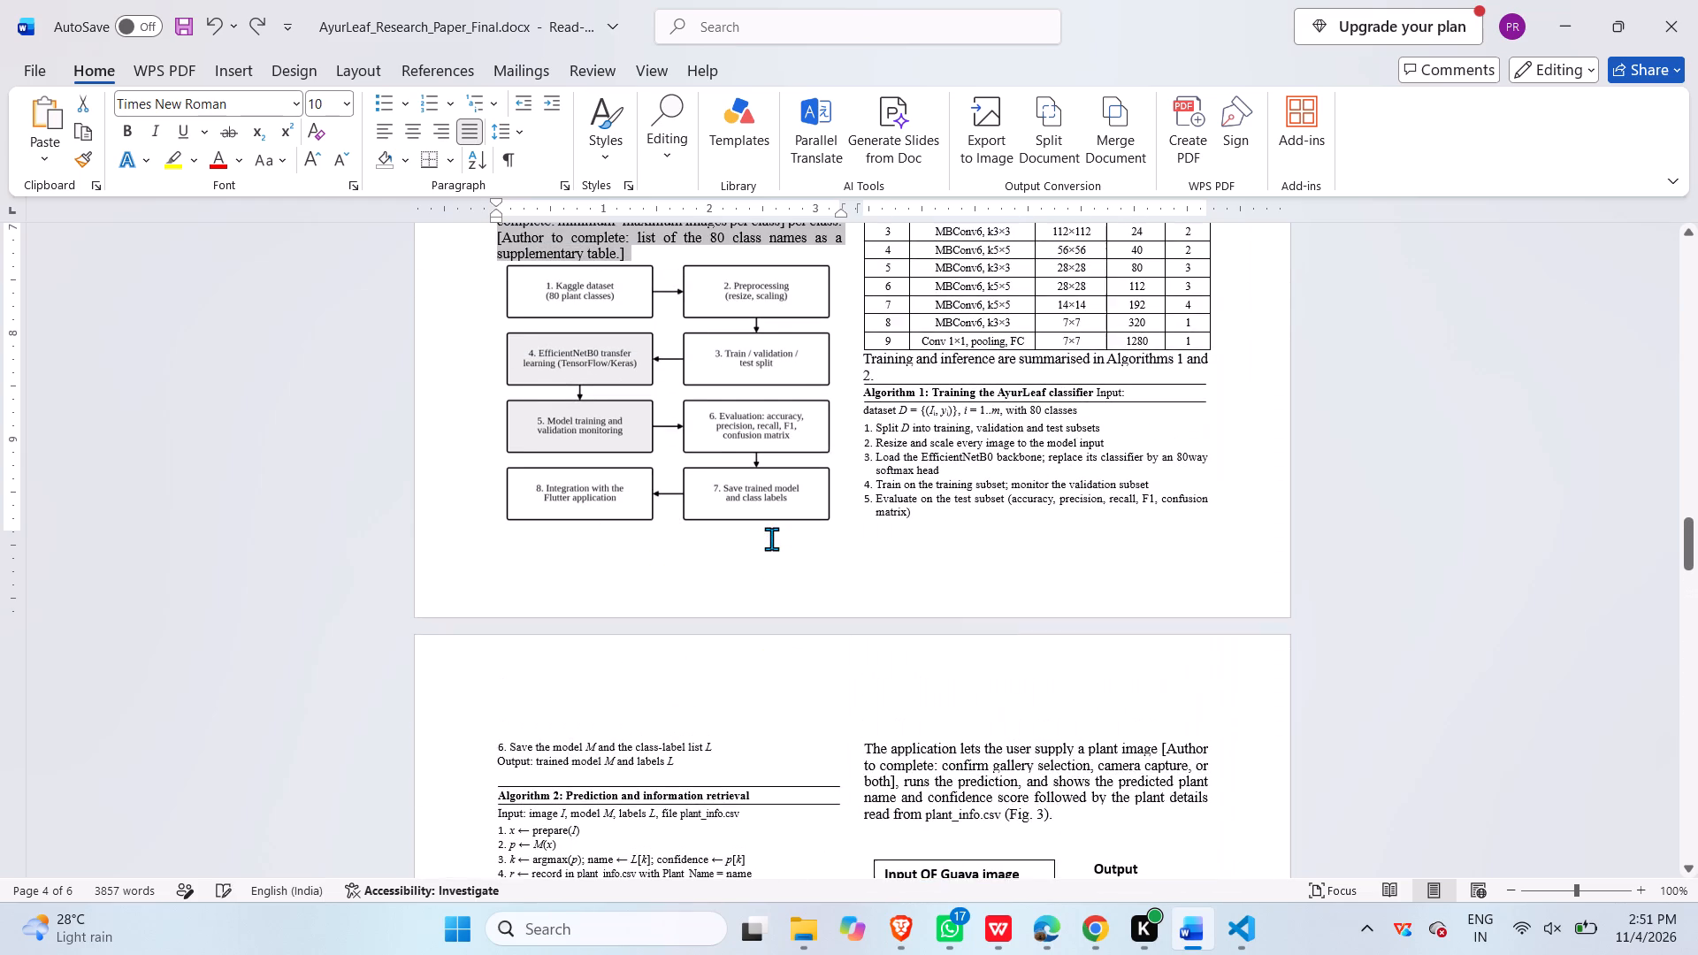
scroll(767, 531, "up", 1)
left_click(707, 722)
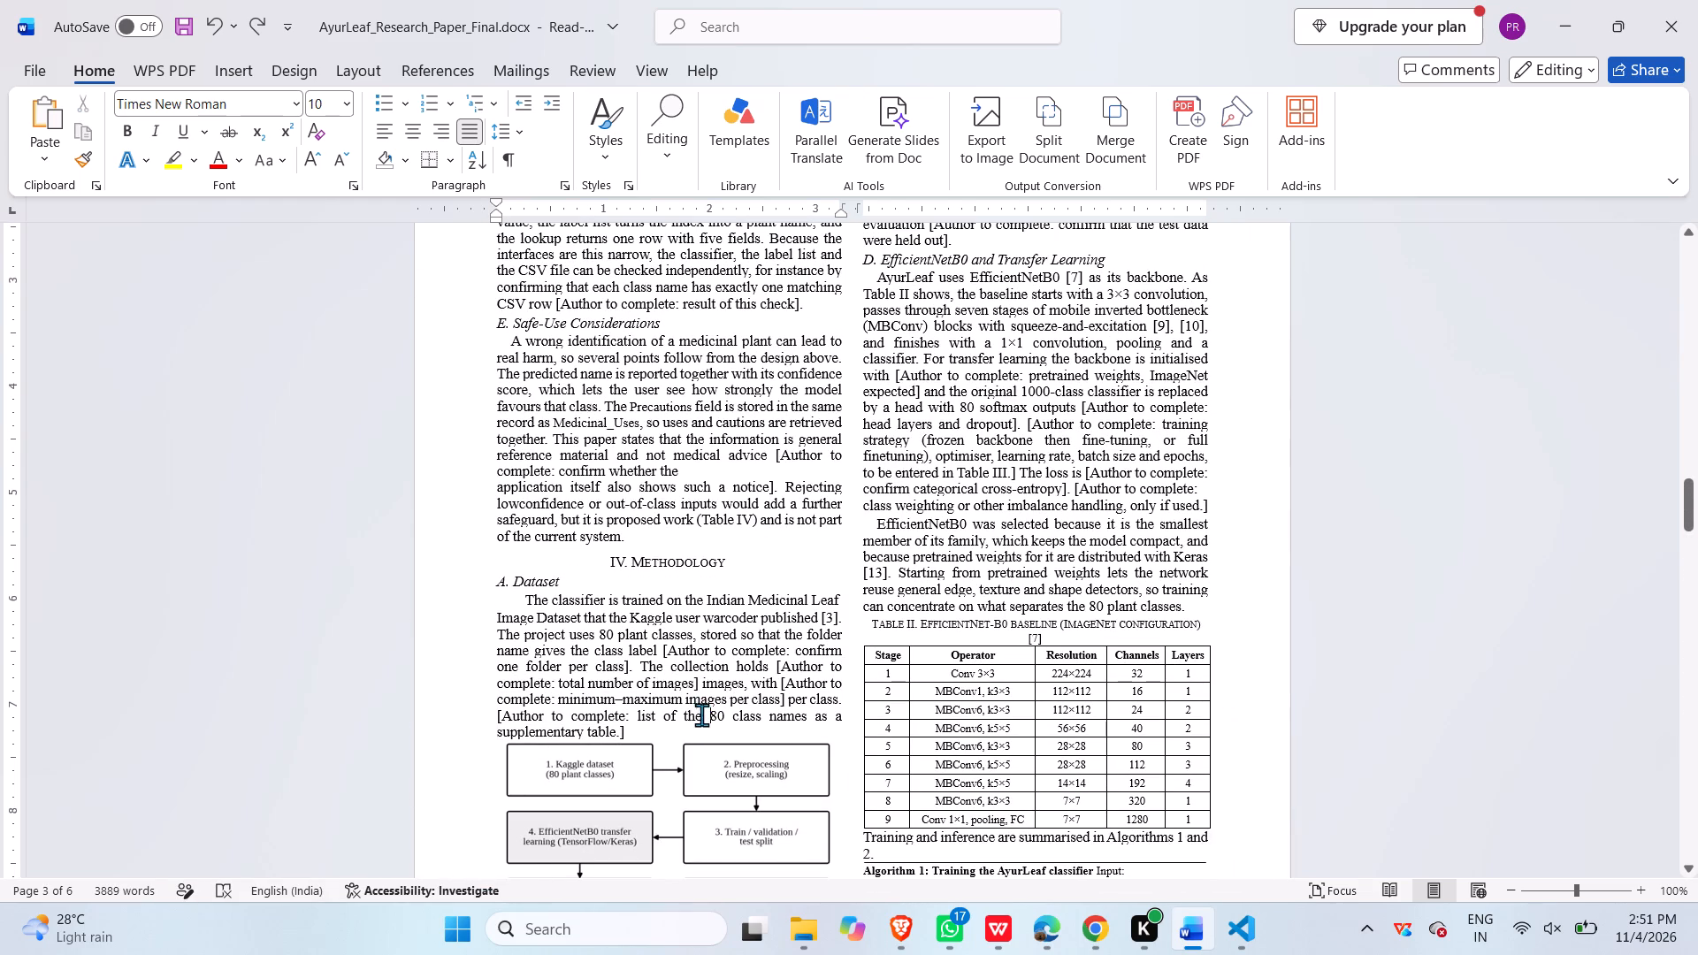
Review the paper from the title page and abstract through the Scope, Methodology and data augmentation pages, checking layout and remaining placeholder text.
scroll(723, 655, "up", 1)
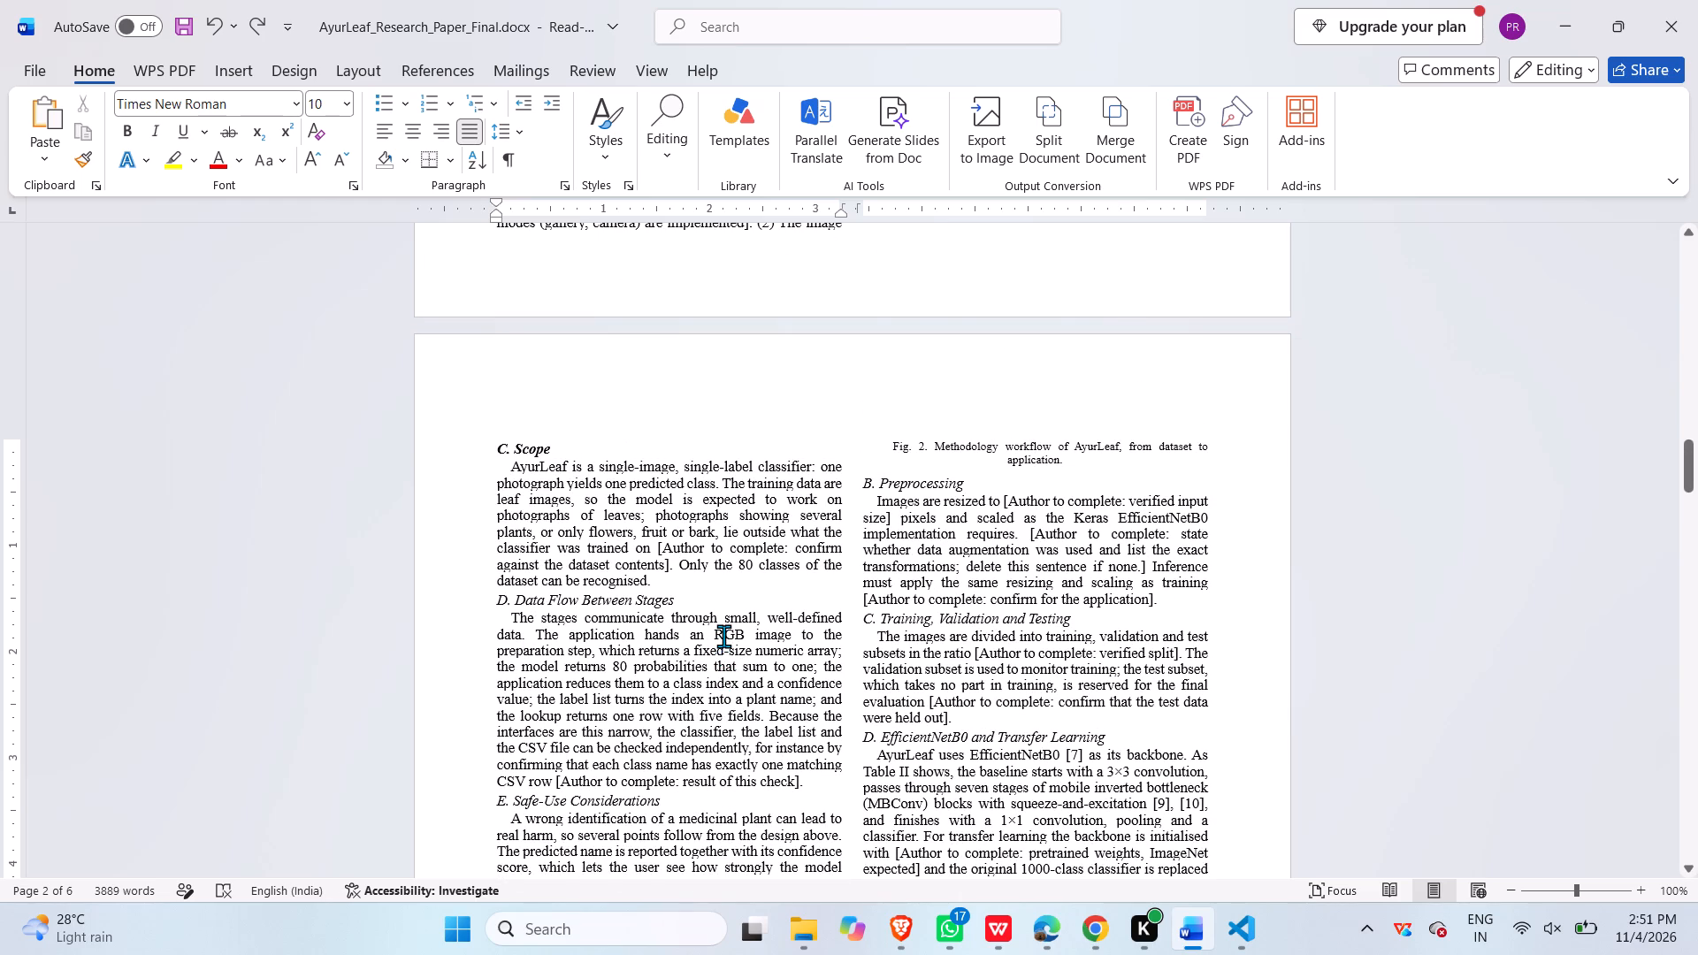
scroll(723, 636, "down", 2)
scroll(718, 631, "up", 1)
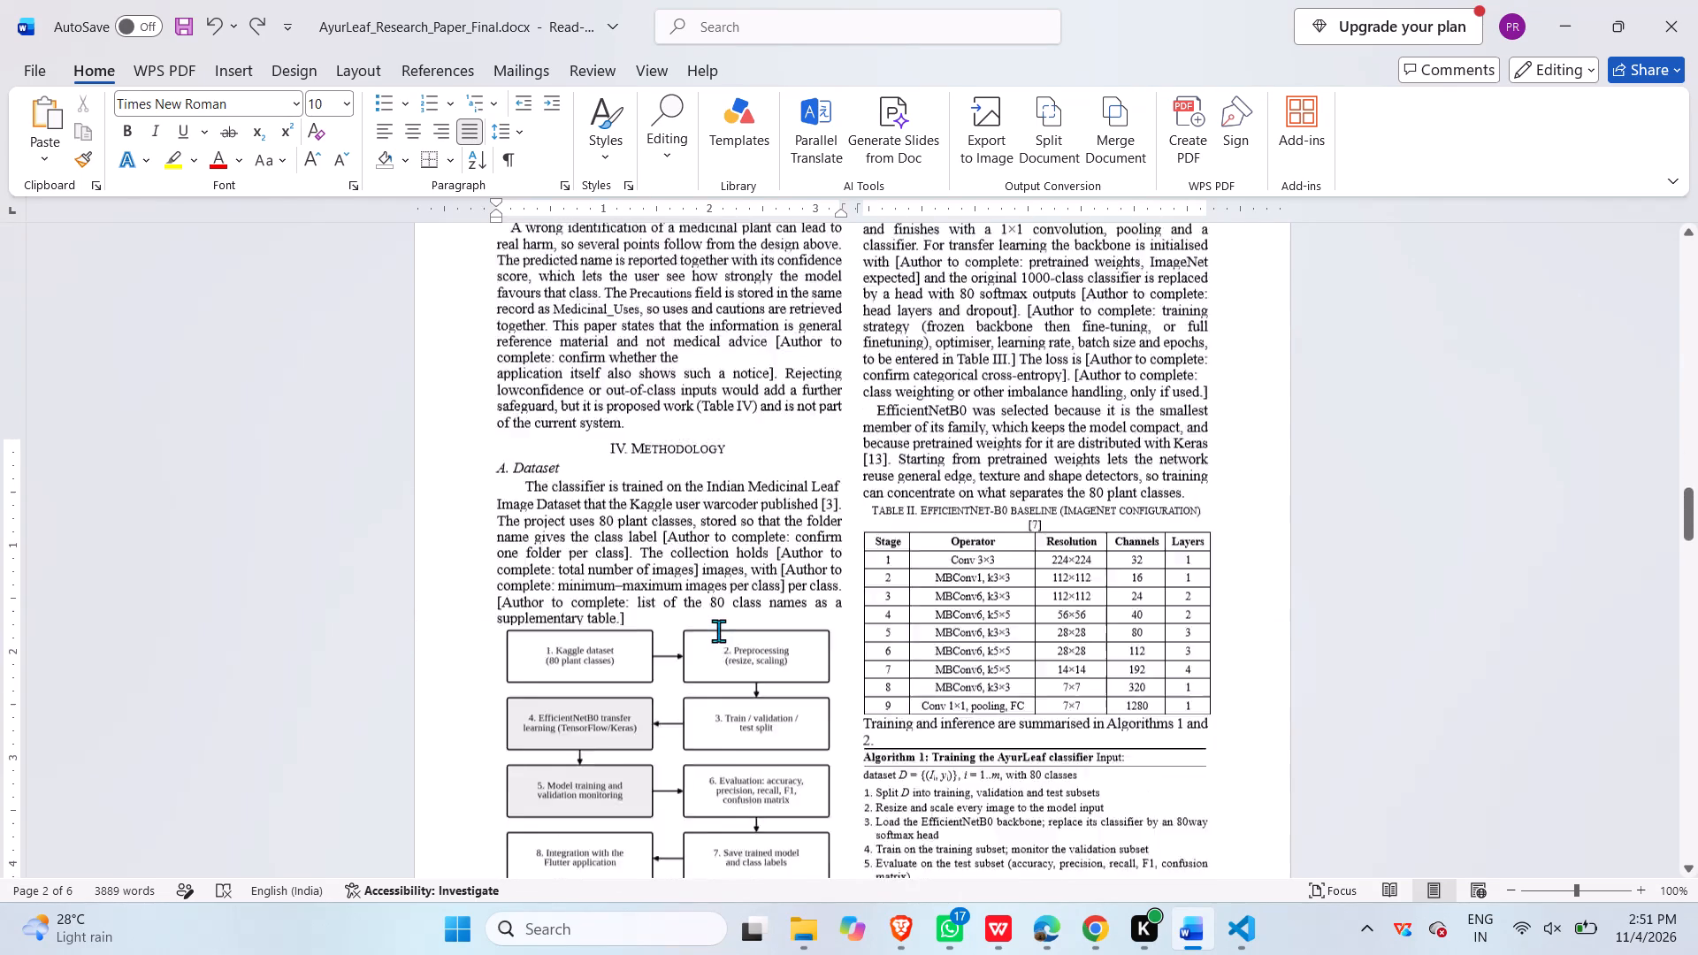
scroll(718, 630, "up", 1)
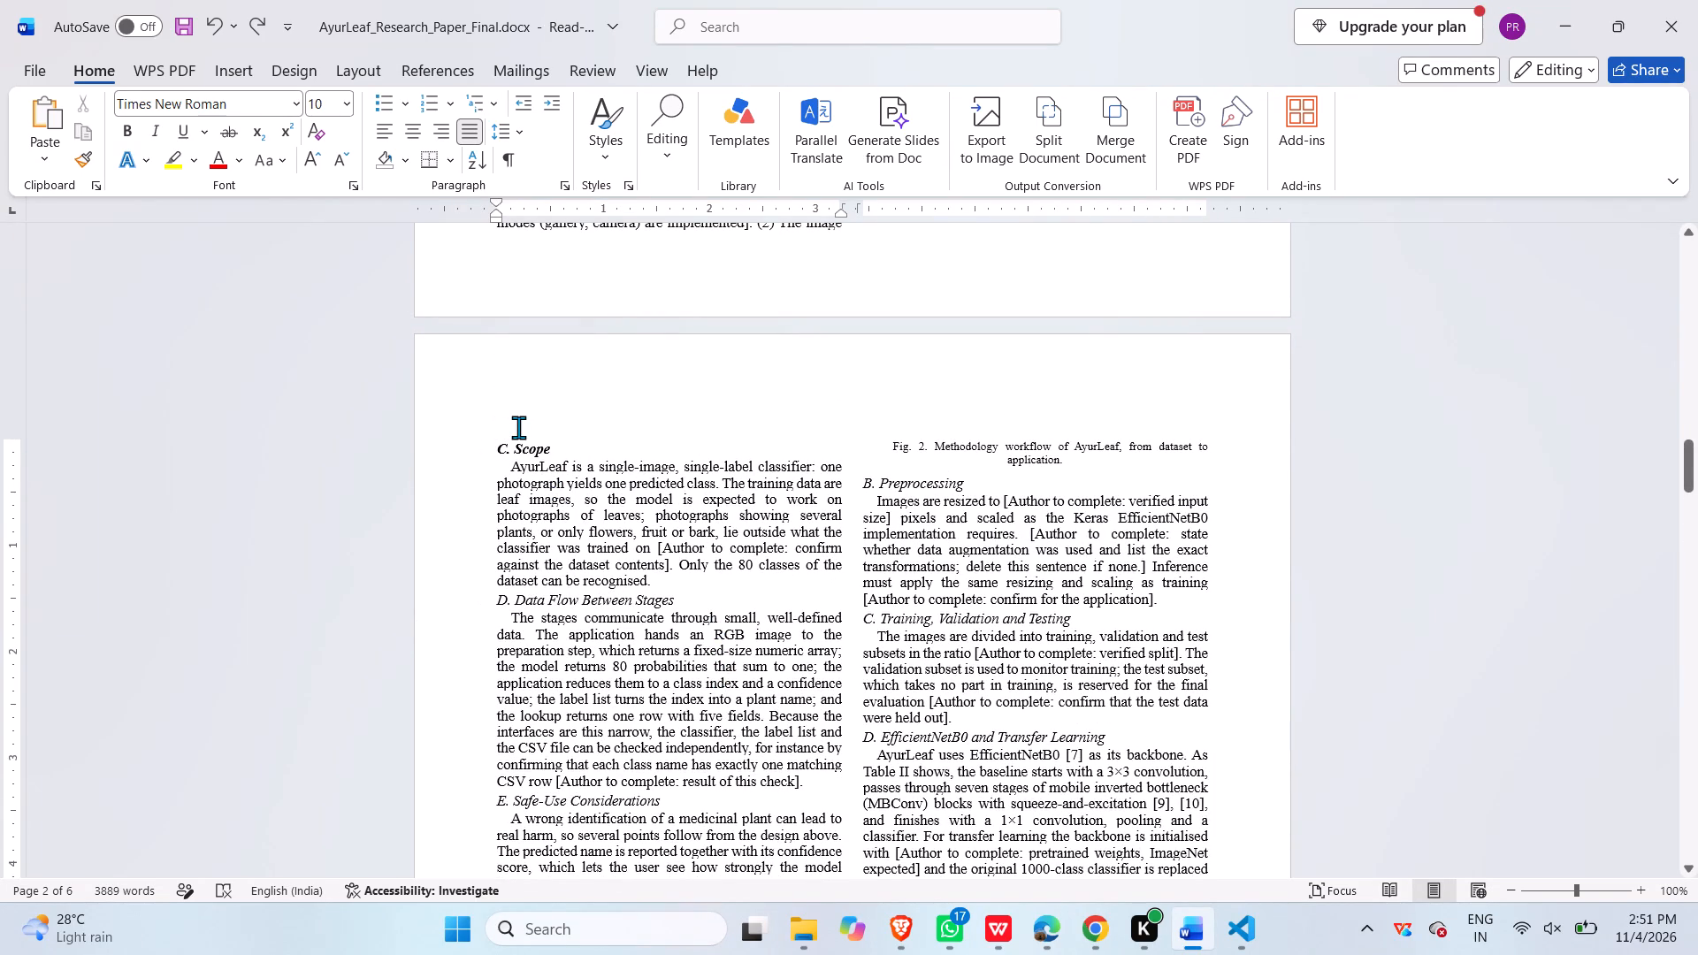
left_click(518, 427)
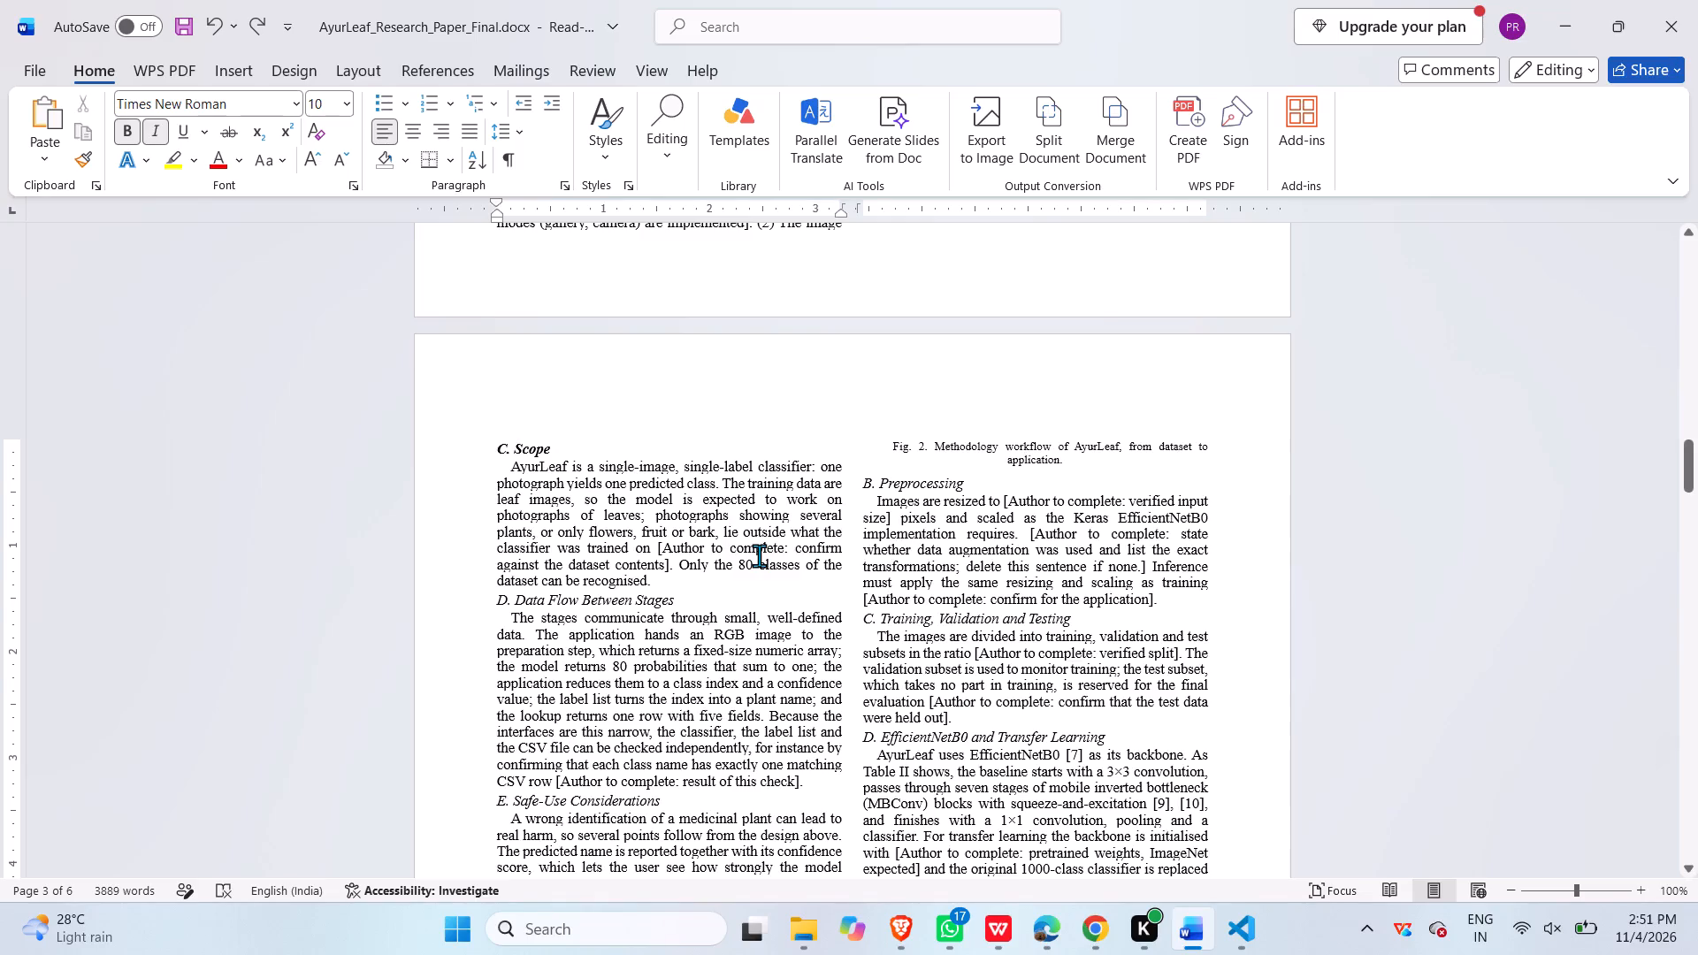
scroll(775, 524, "up", 2)
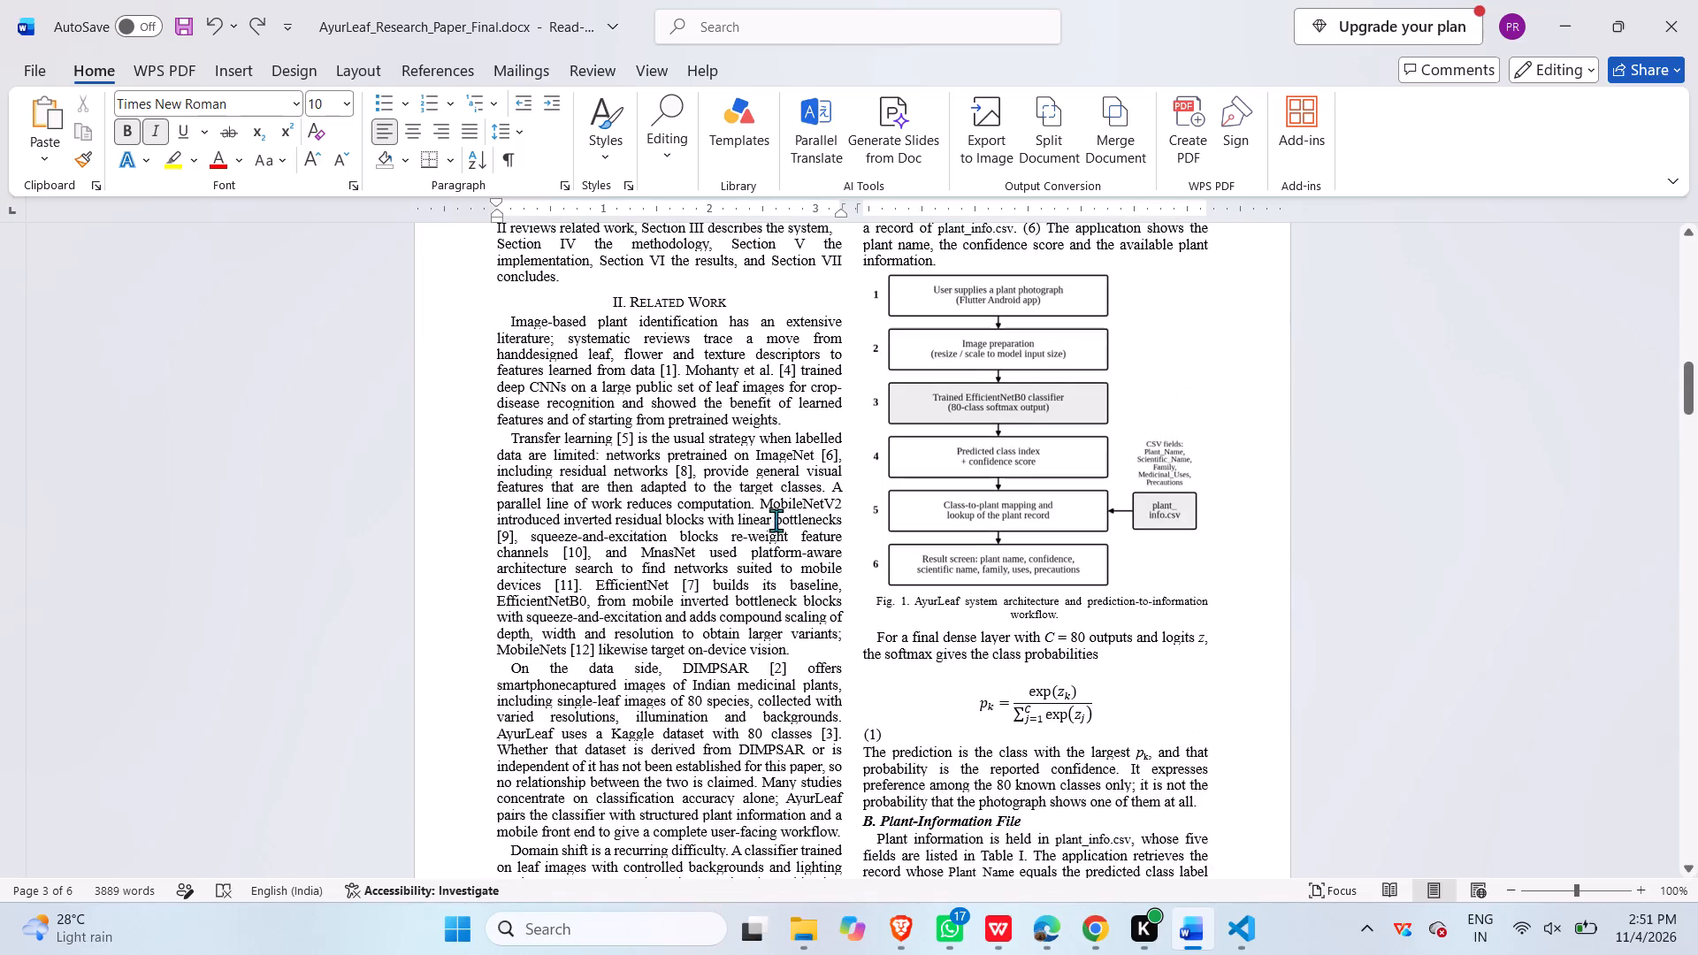
scroll(783, 533, "up", 2)
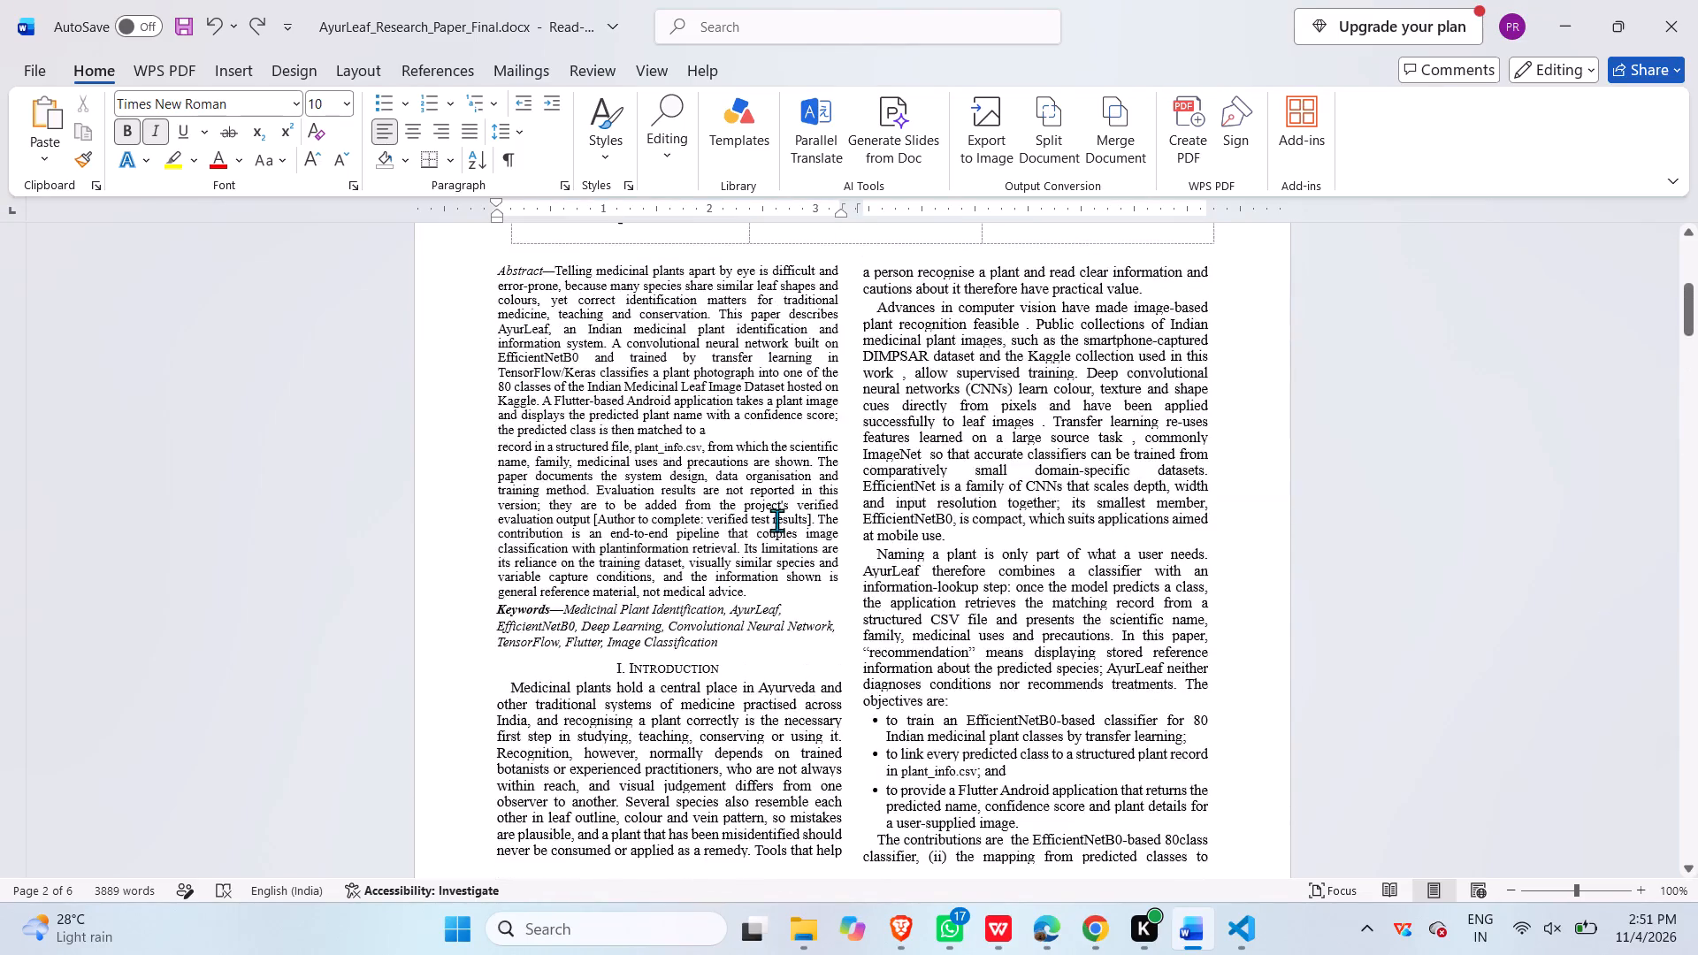
scroll(776, 520, "up", 4)
scroll(776, 520, "down", 5)
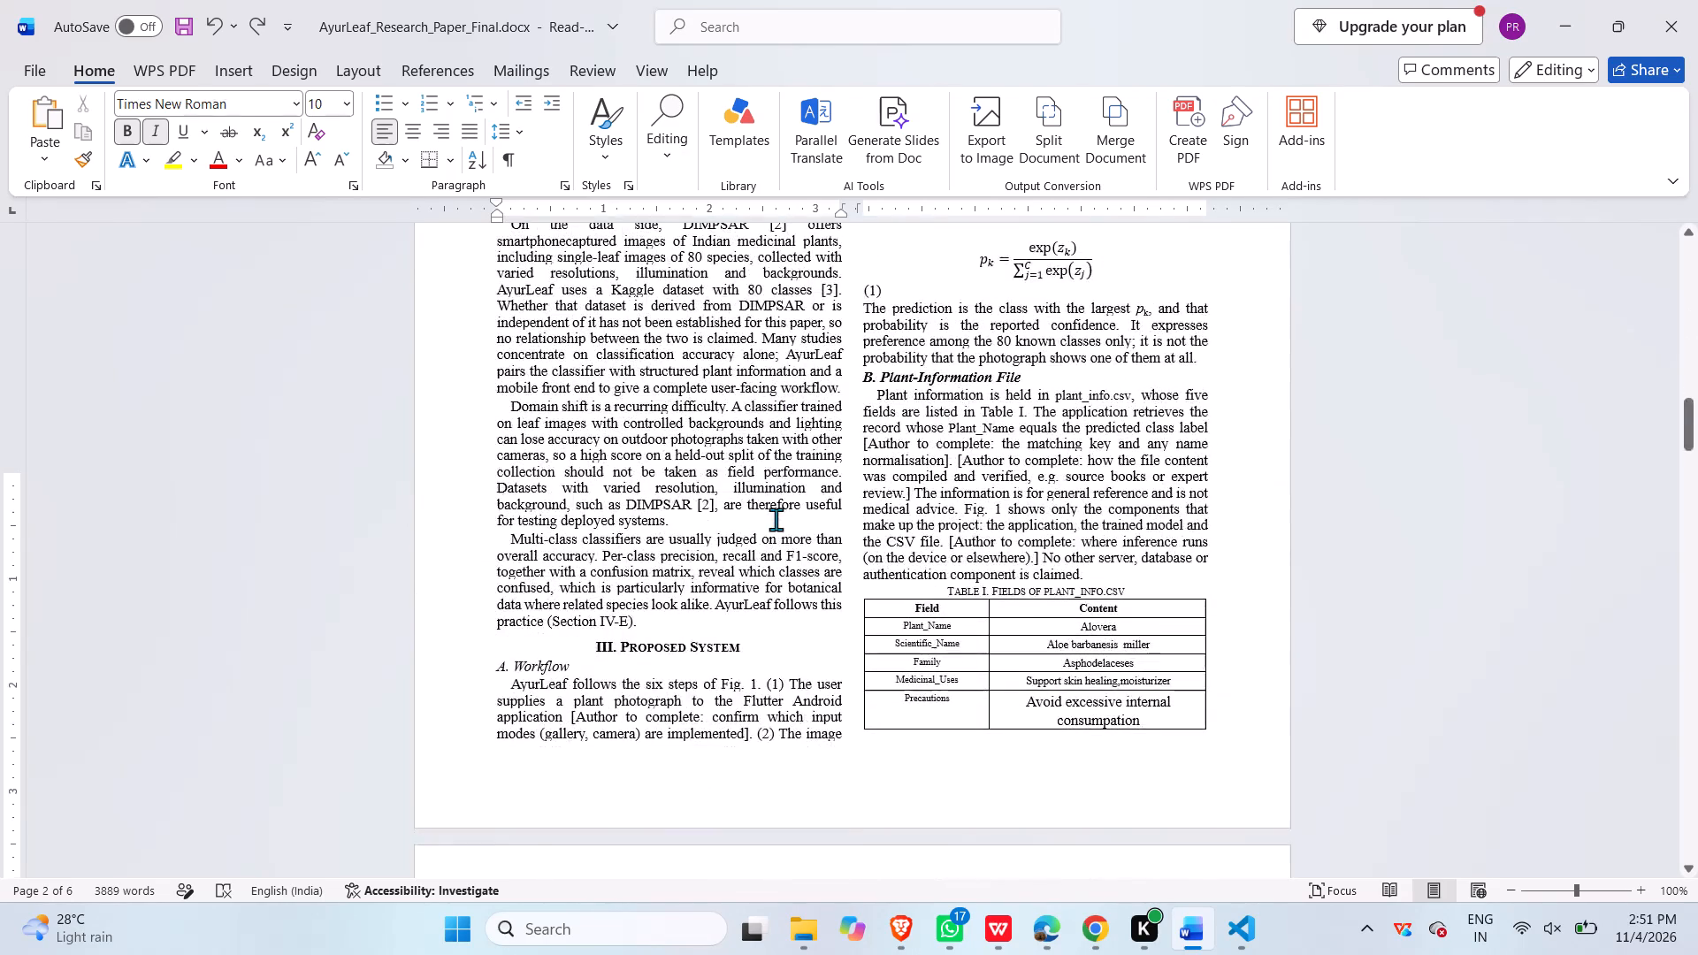
scroll(776, 519, "down", 3)
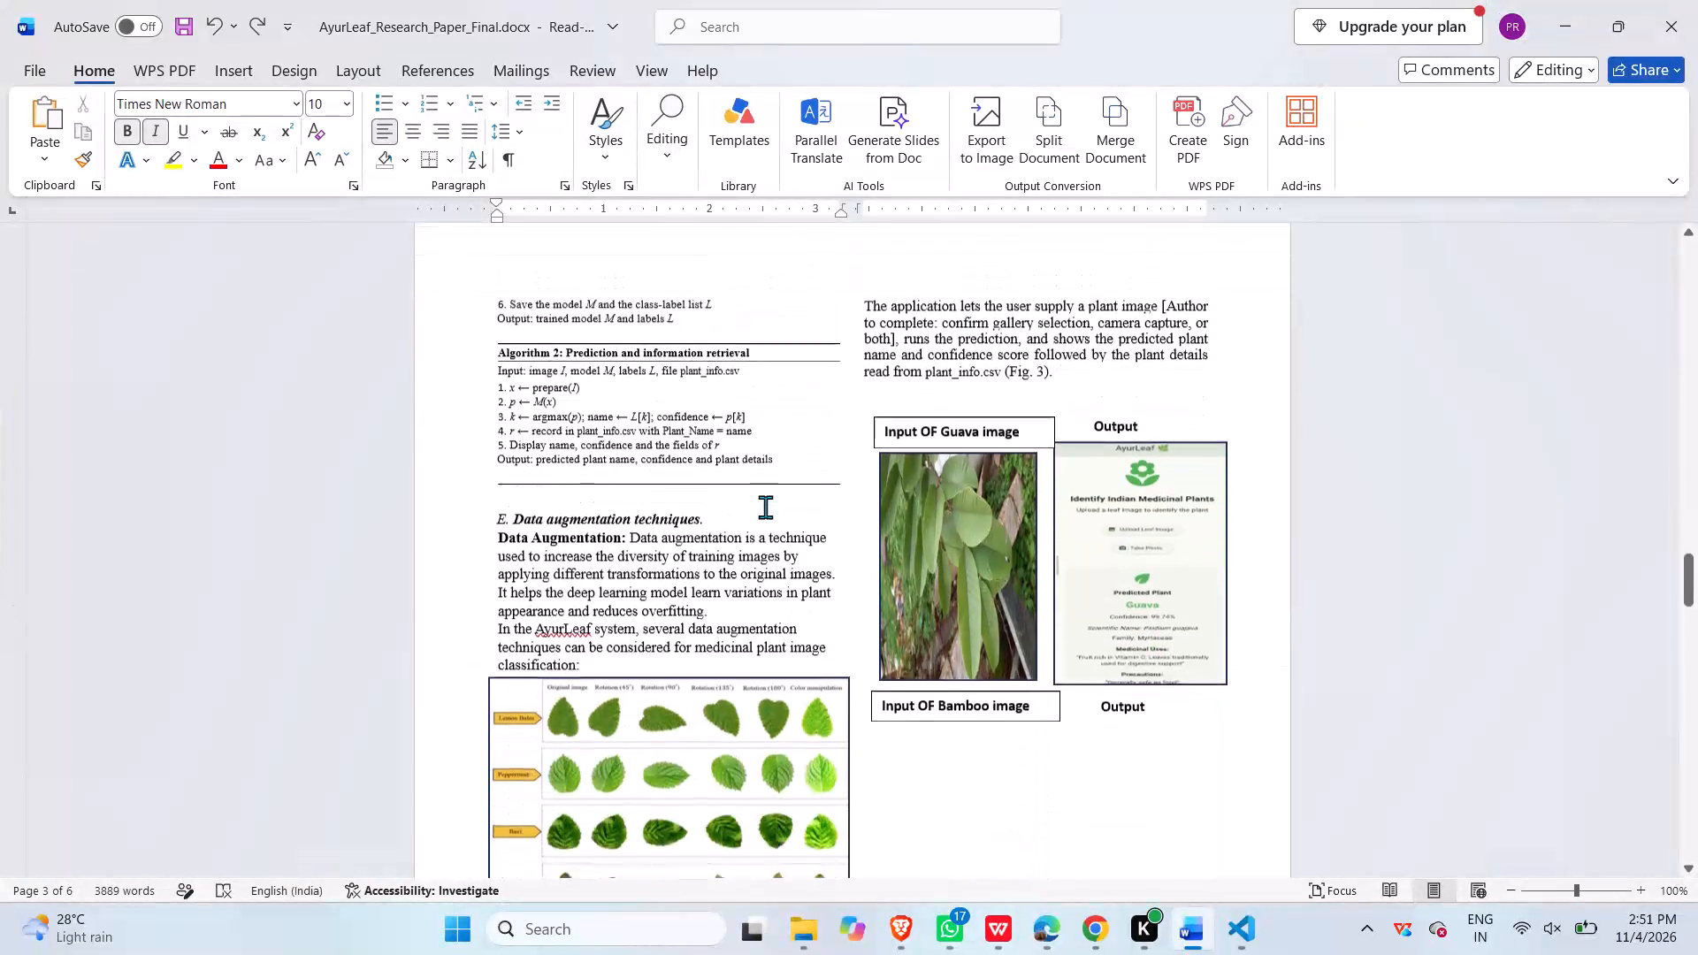
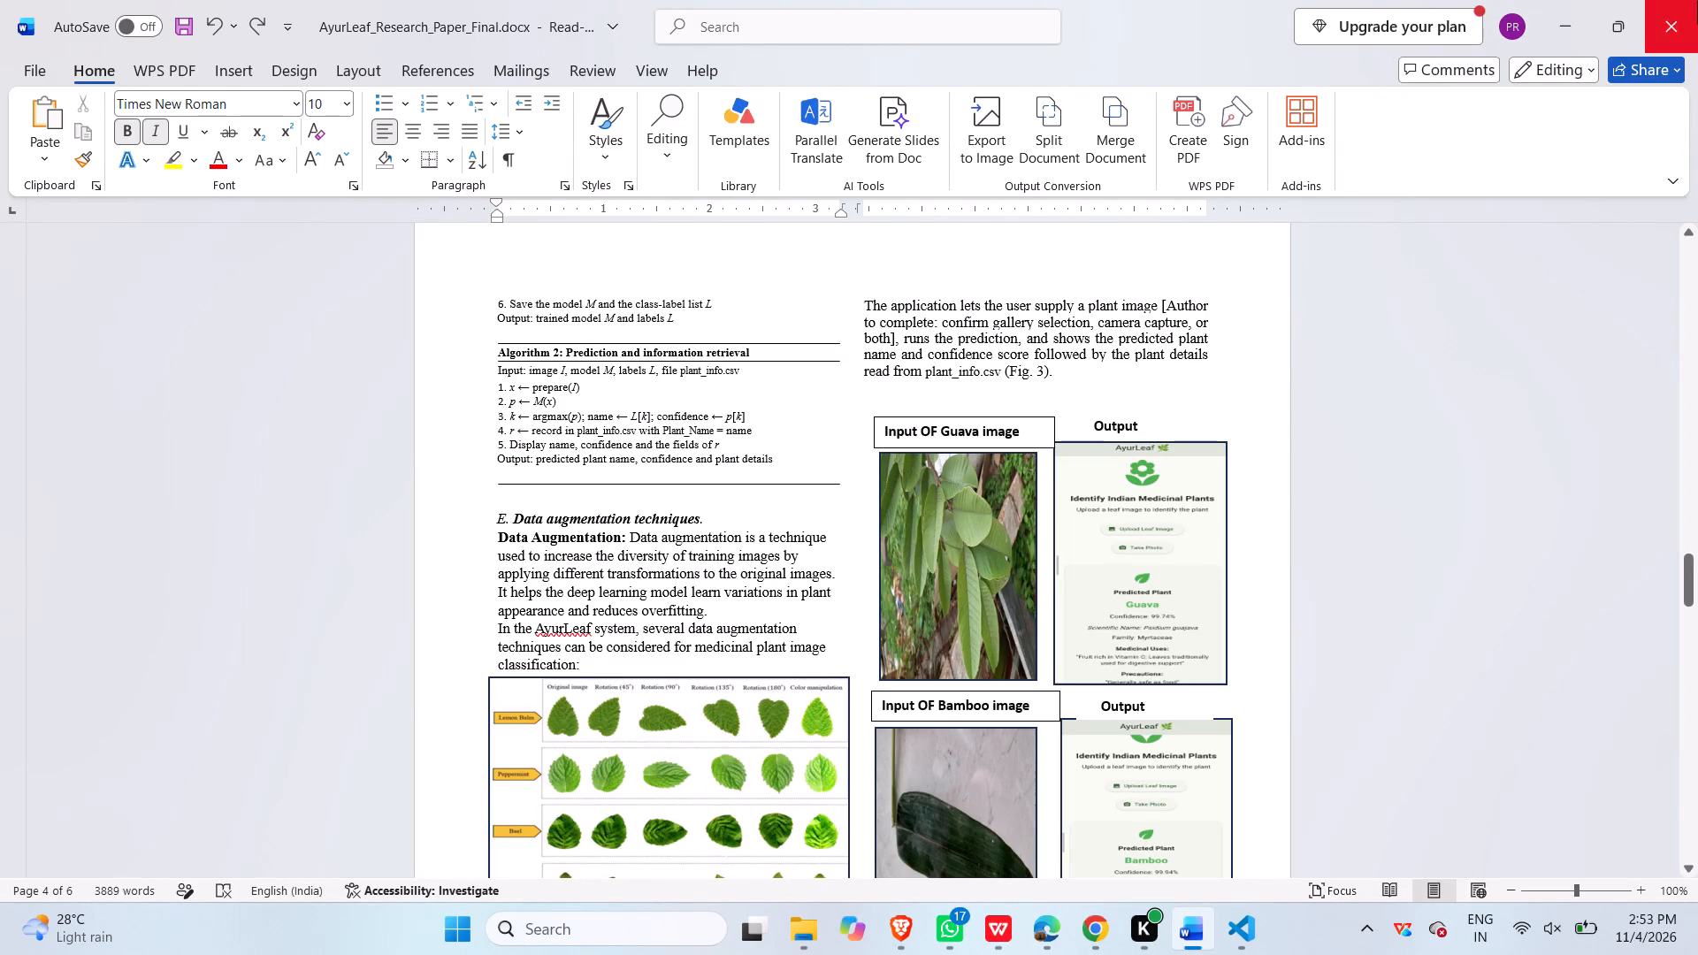
Minimize the research paper window to bring up the Indian_Medicinal_Plant_System project in Visual Studio Code.
left_click(1573, 28)
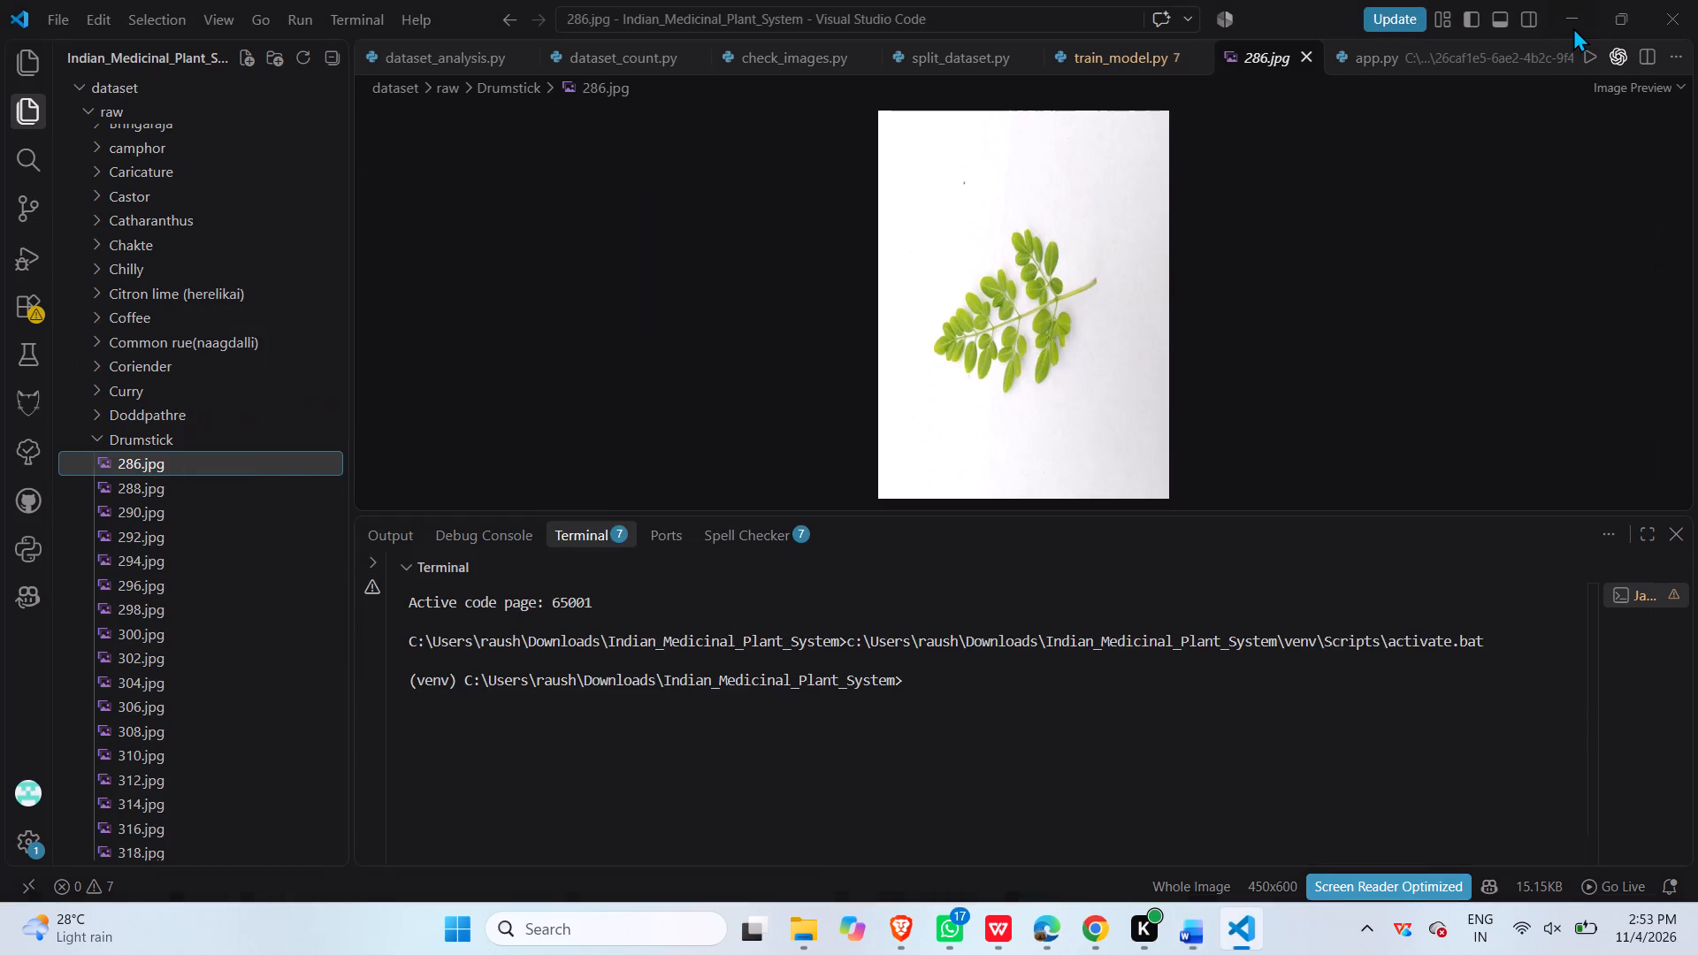